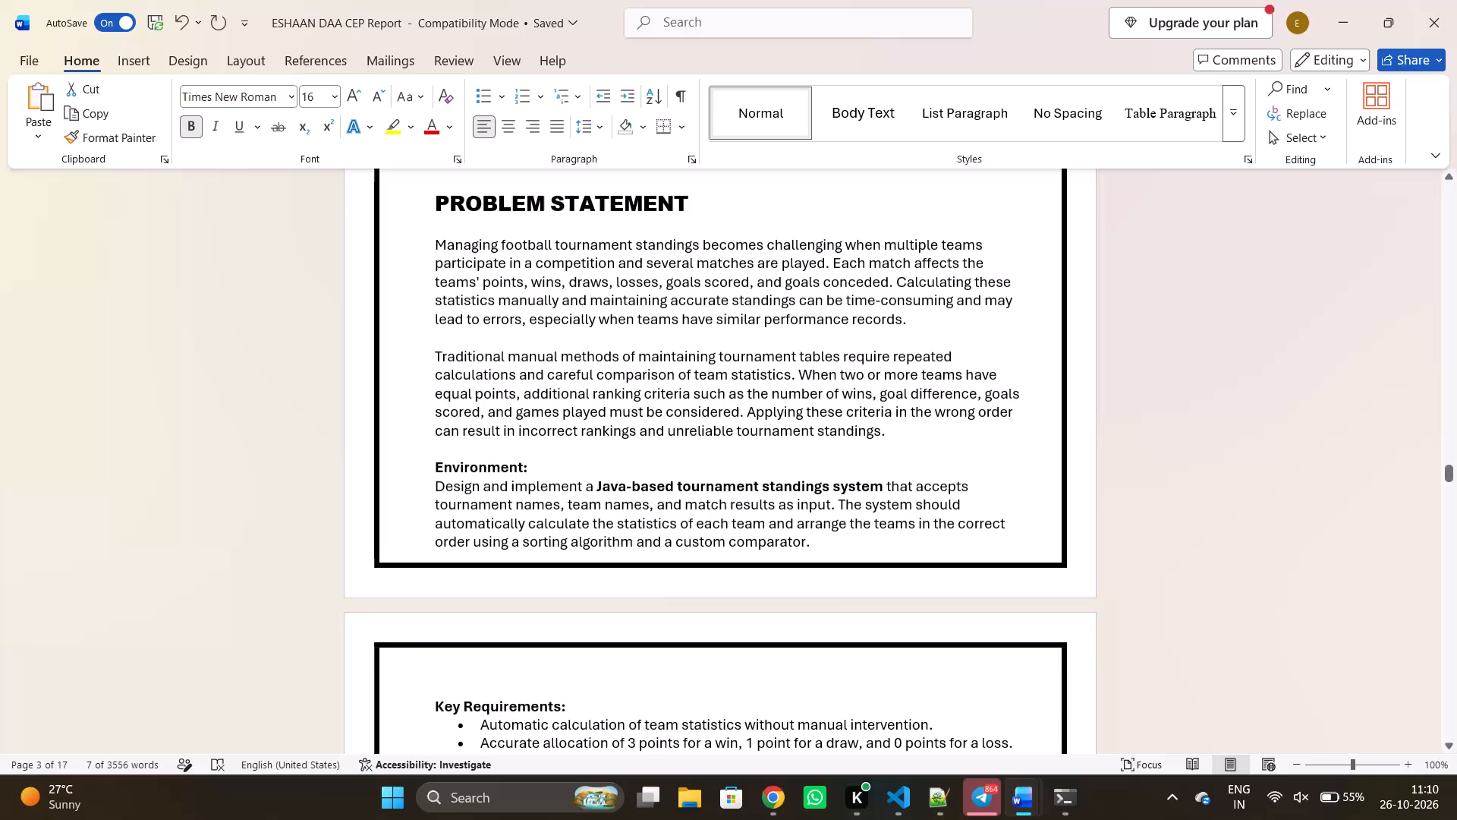
pyautogui.press('Print')
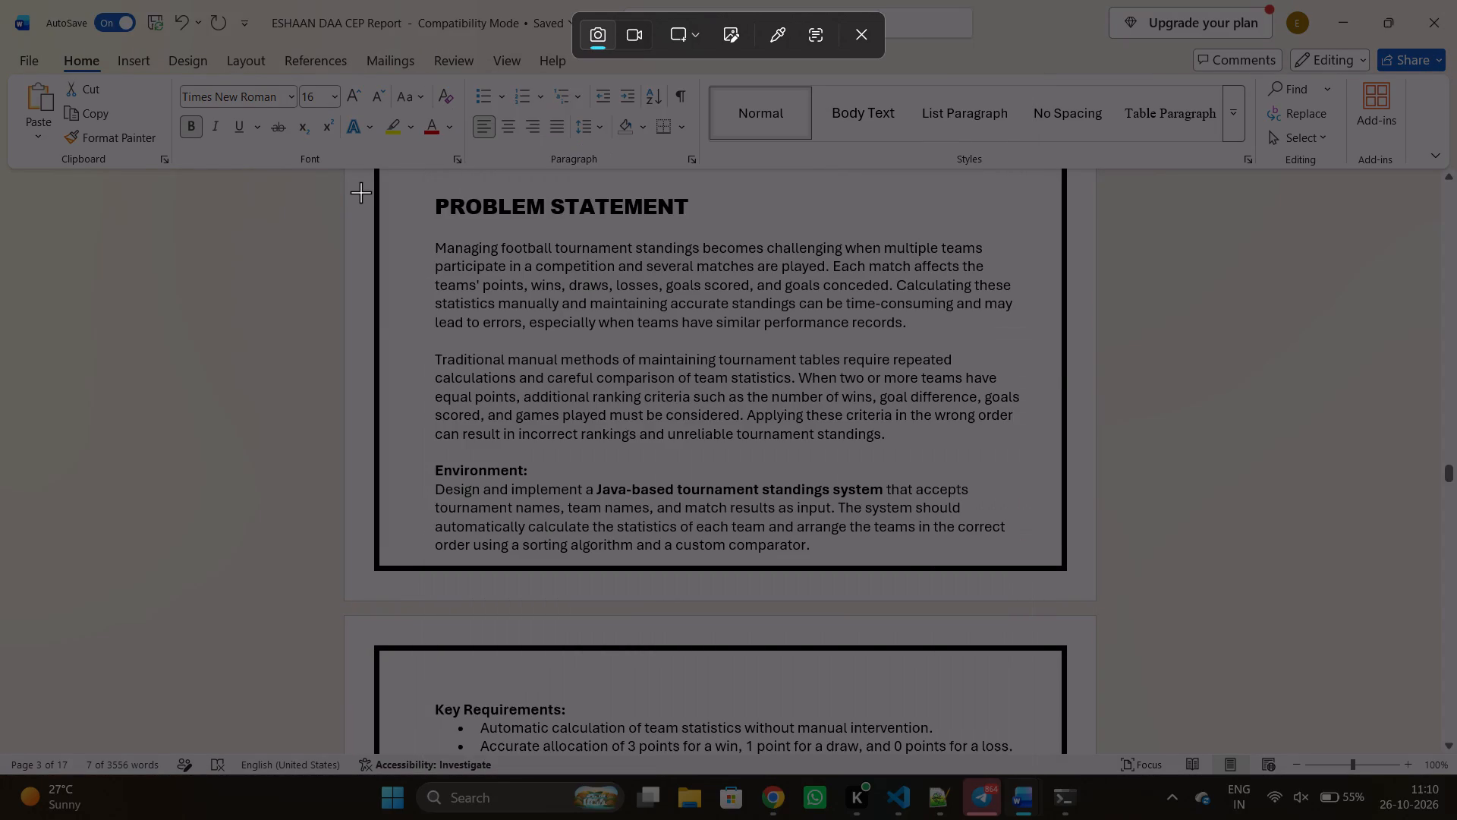
pyautogui.moveTo(382, 176); pyautogui.dragTo(1040, 554)
pyautogui.hotkey('alt', 'Tab')
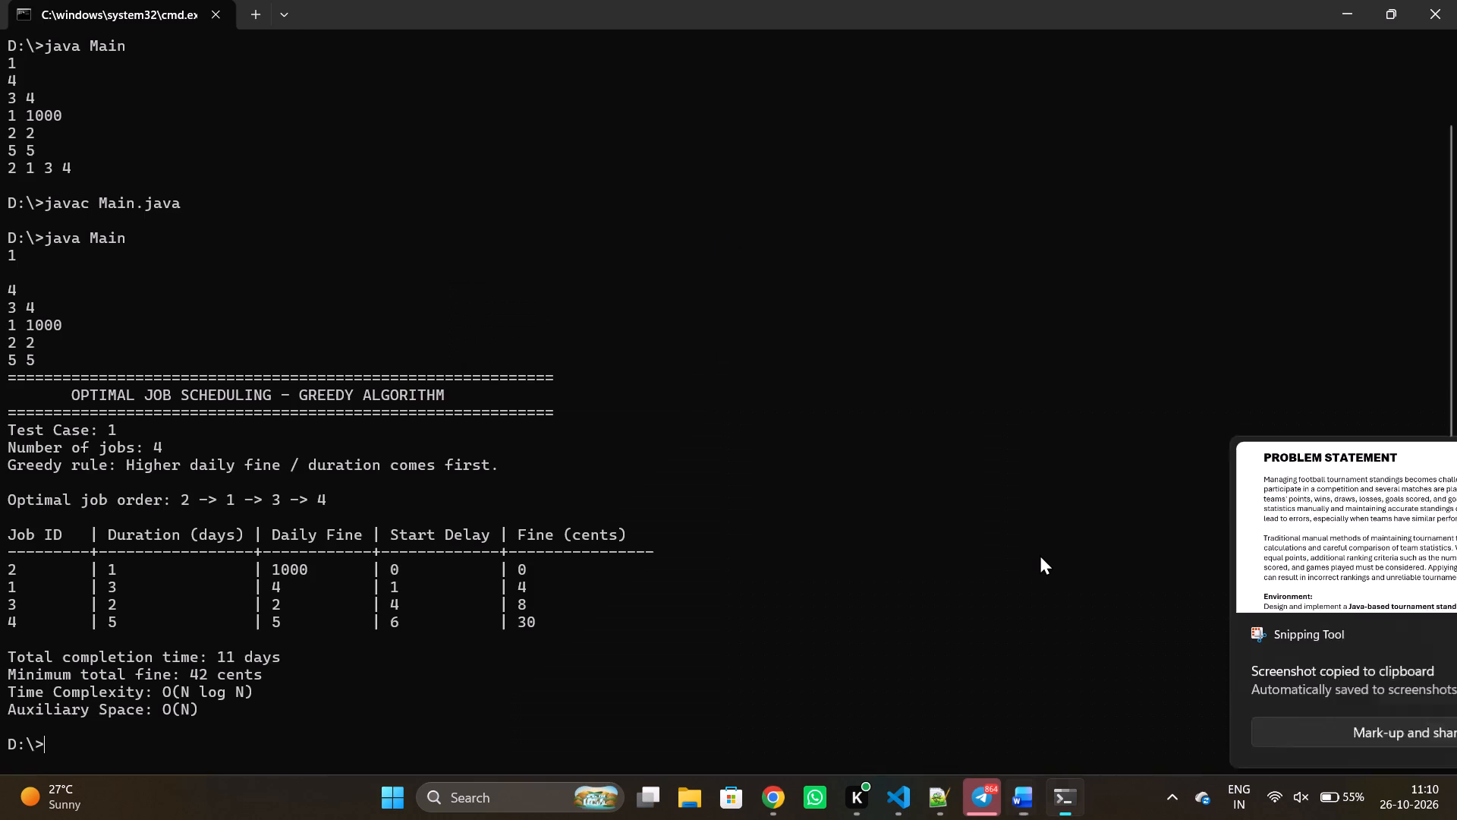
pyautogui.hotkey('alt', 'Tab')
pyautogui.hotkey('alt', 'Tab')
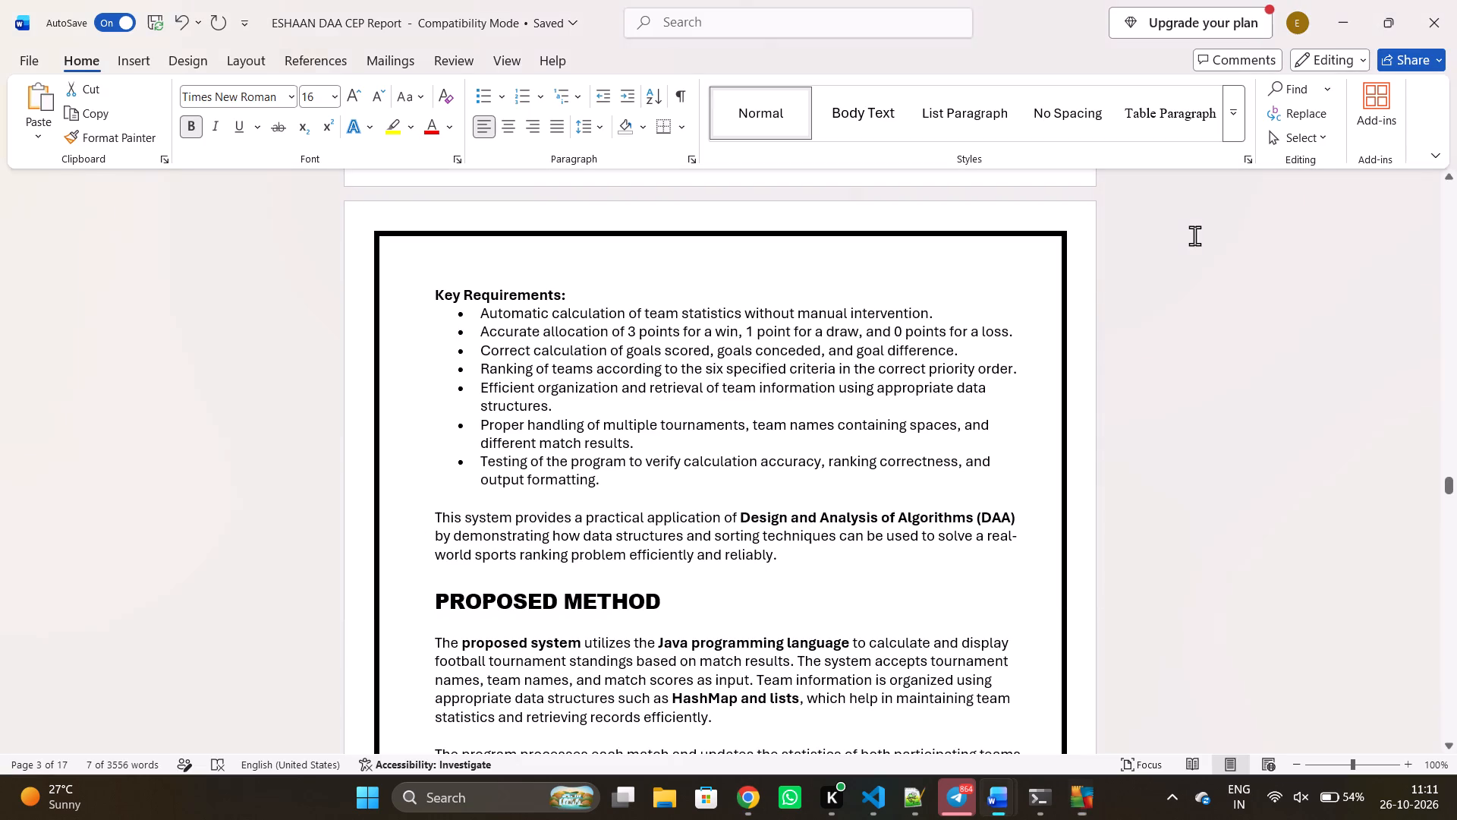
pyautogui.click(304, 393)
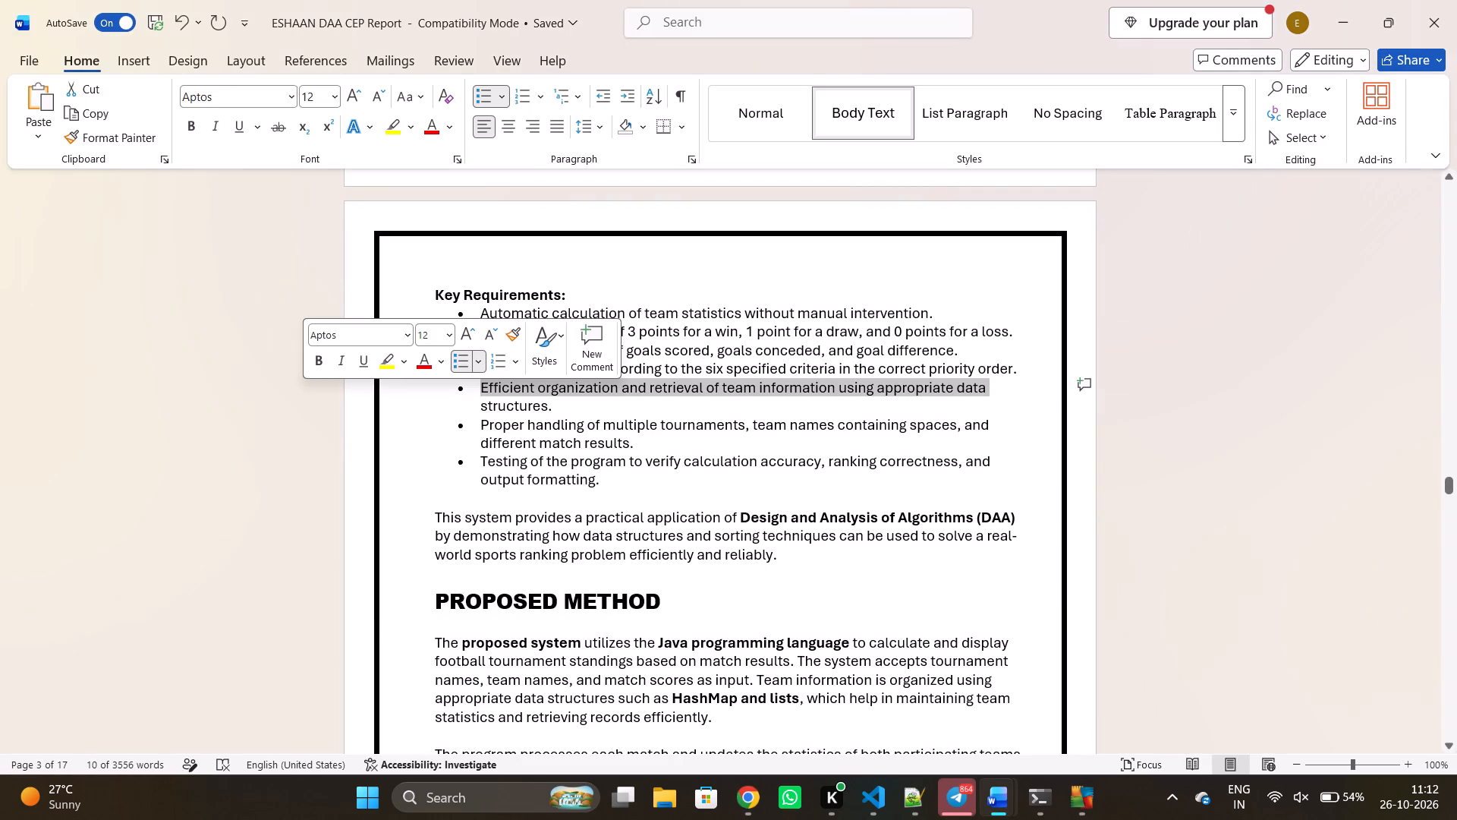
pyautogui.click(1428, 402)
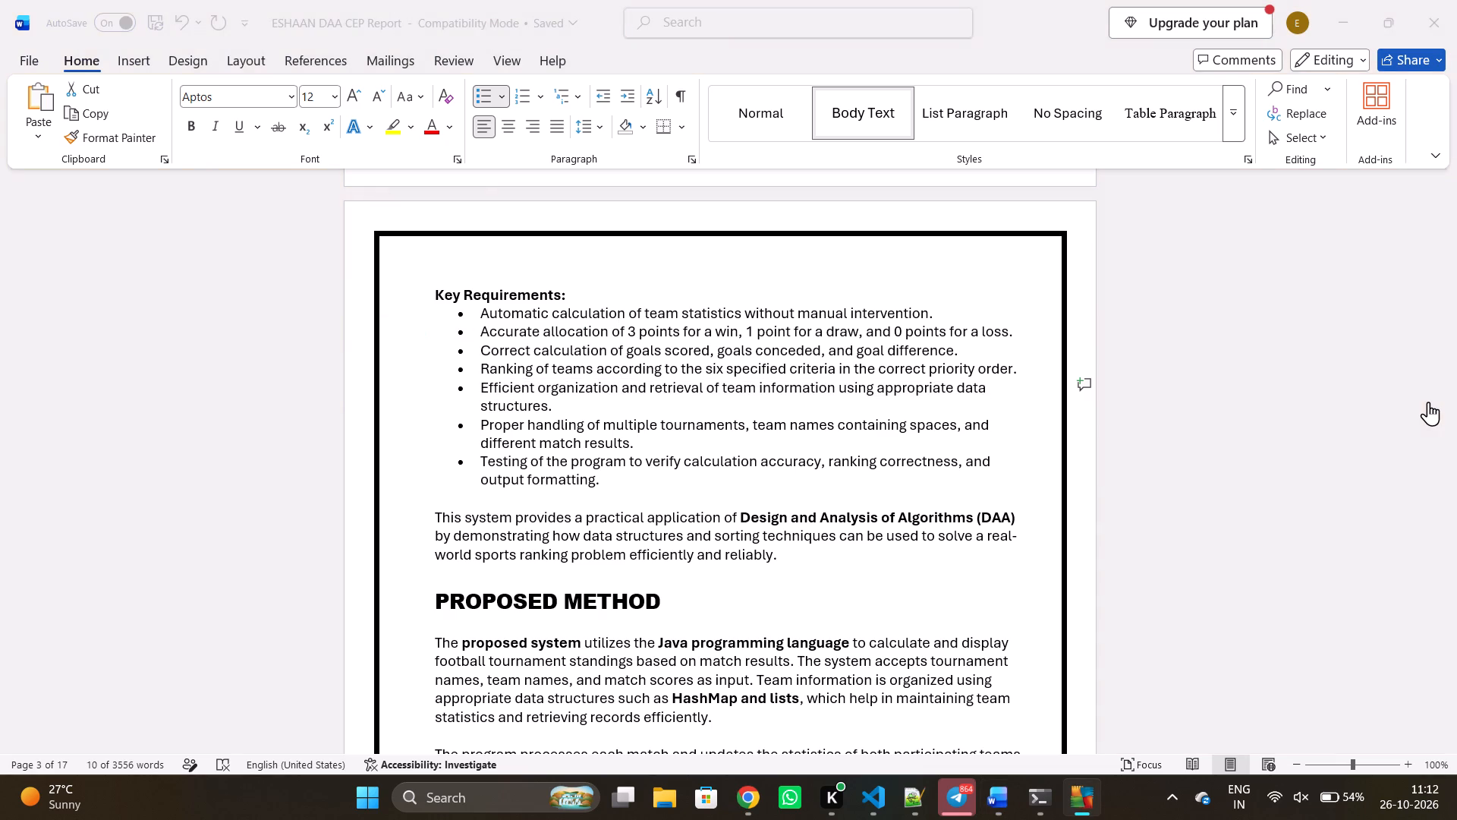
pyautogui.click(1279, 406)
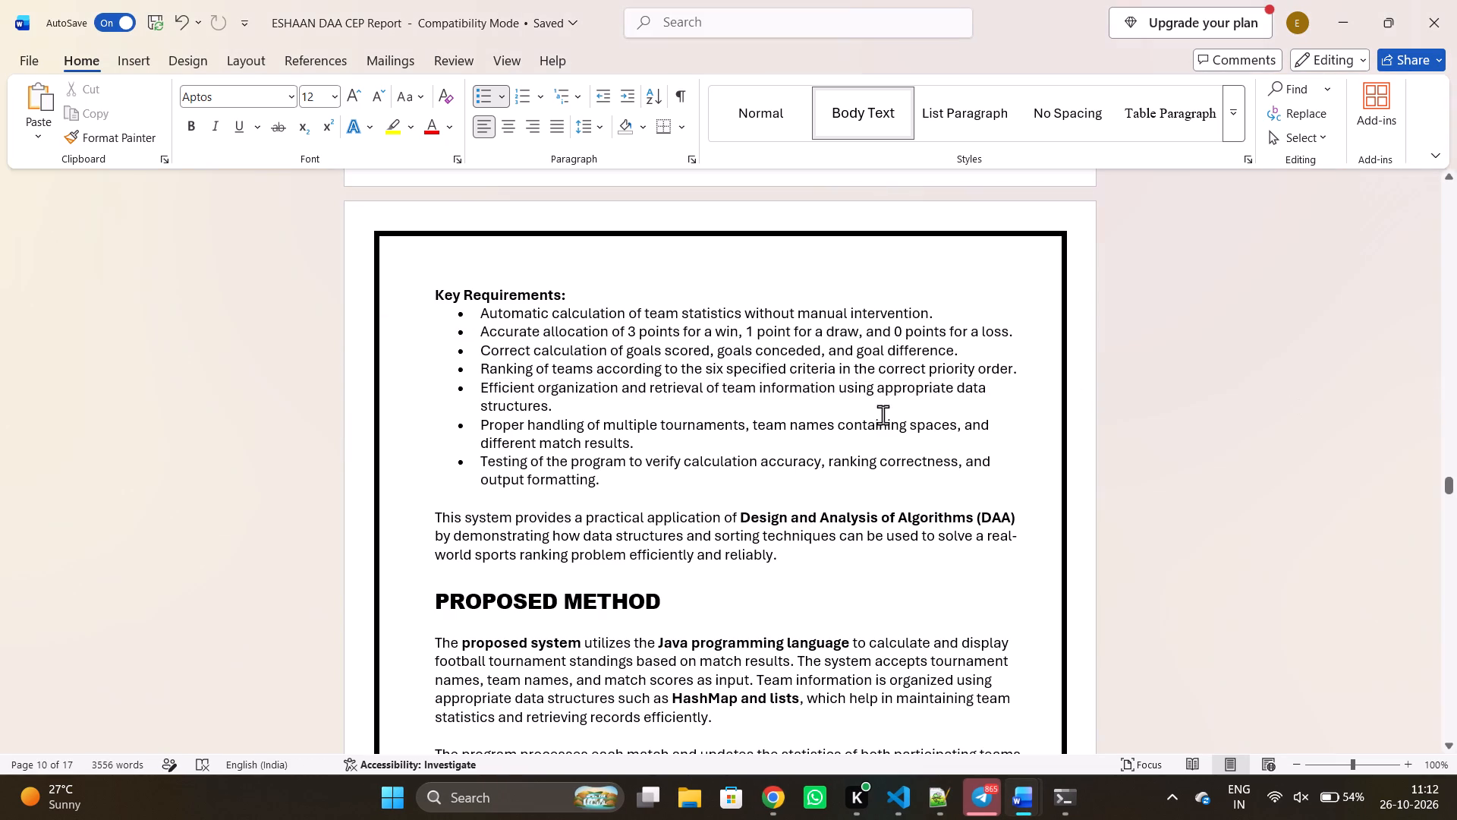
pyautogui.scroll(3, 883, 415)
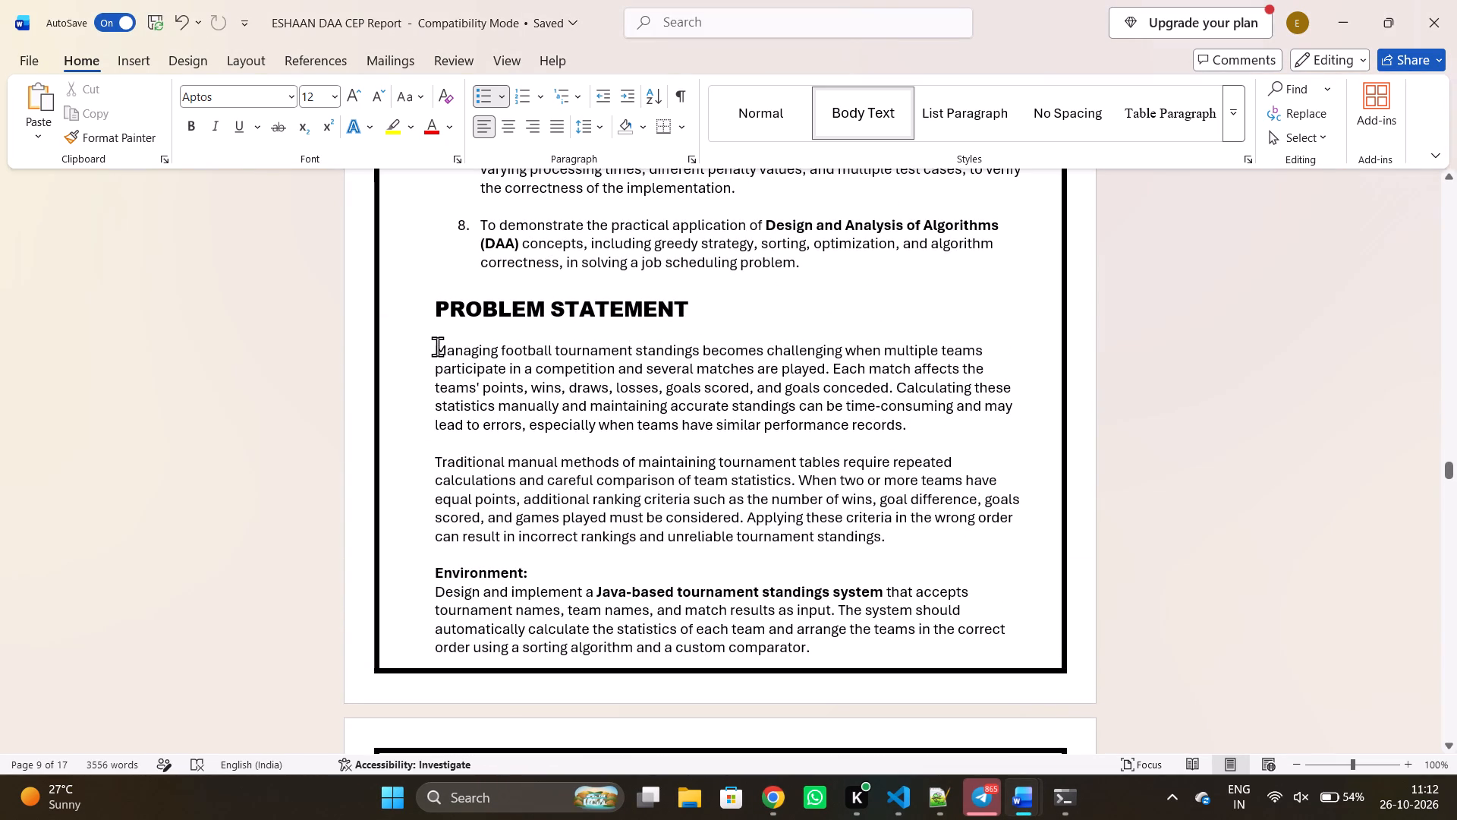
pyautogui.moveTo(433, 346); pyautogui.dragTo(748, 807)
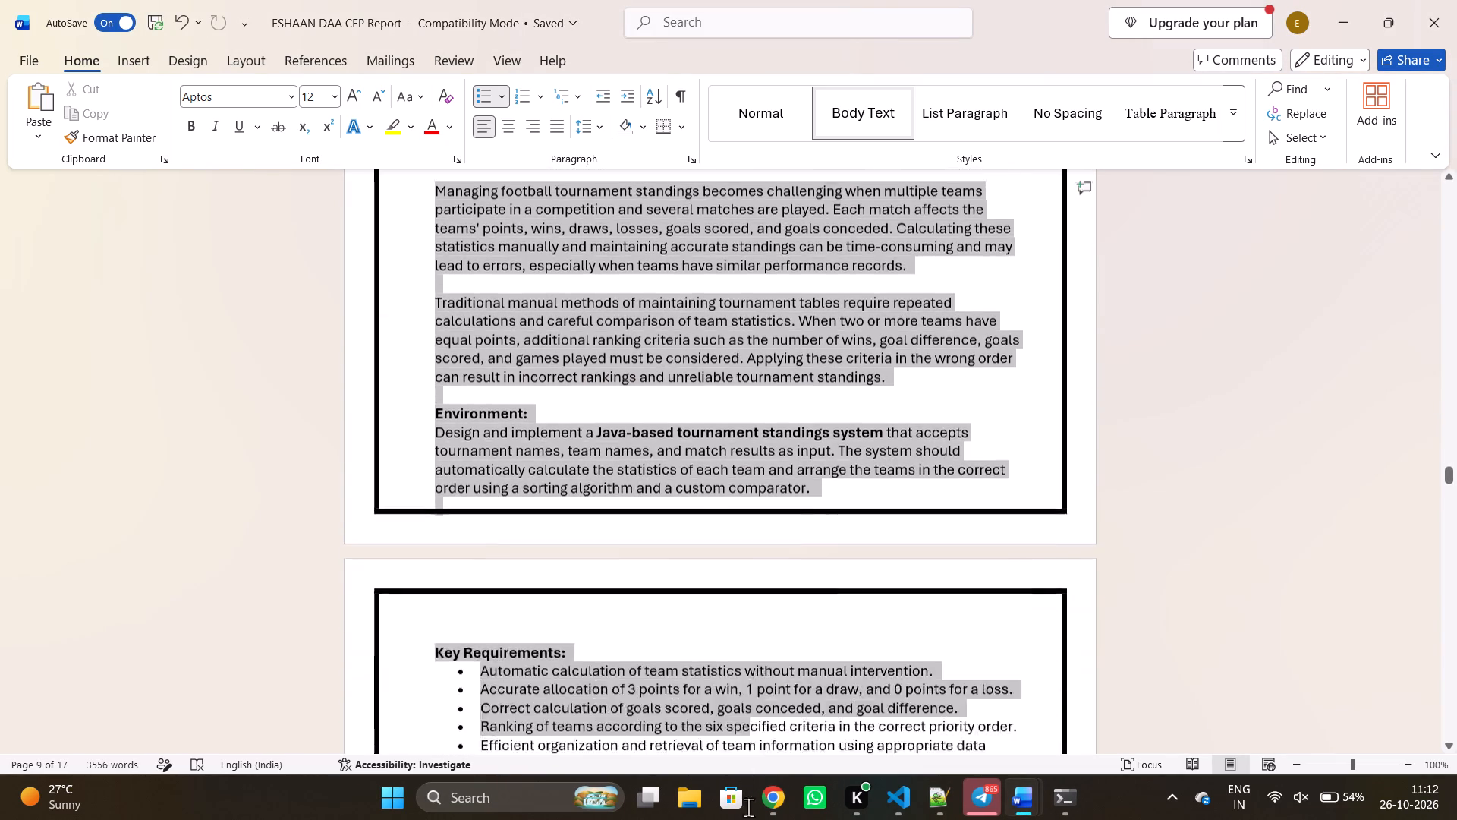
pyautogui.moveTo(748, 807); pyautogui.dragTo(793, 439)
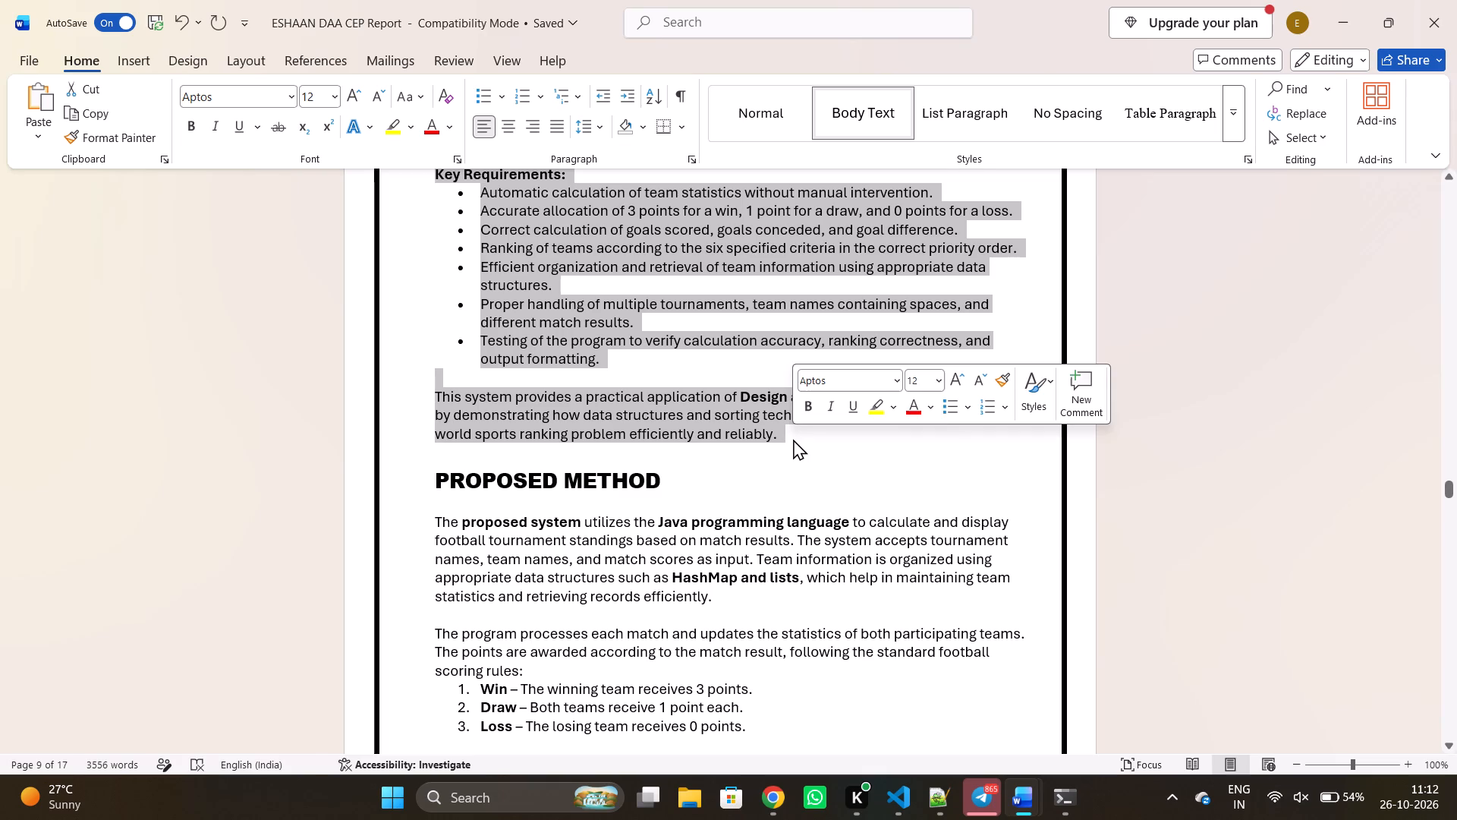
pyautogui.press('BackSpace')
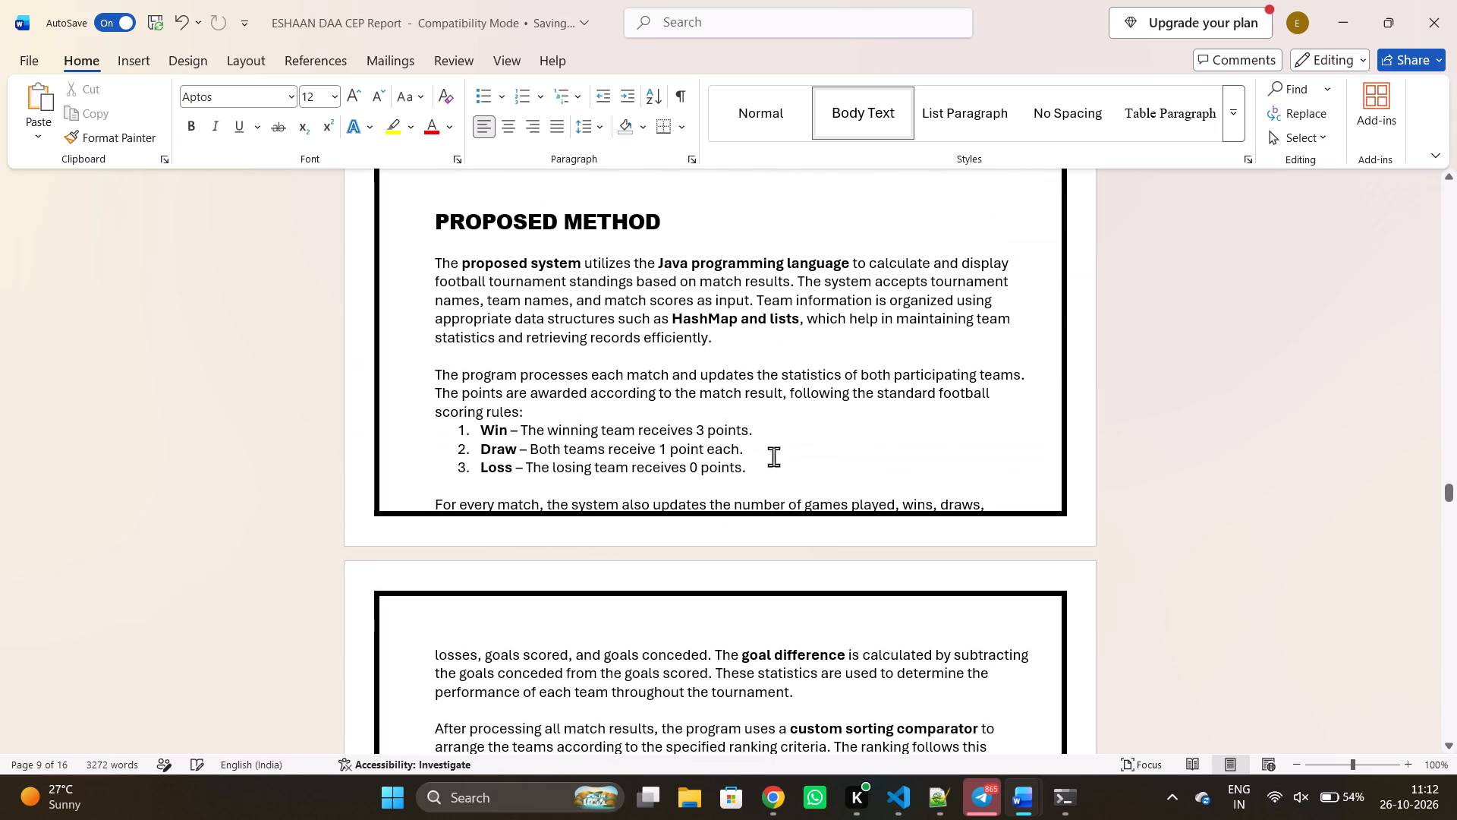
pyautogui.scroll(2, 719, 491)
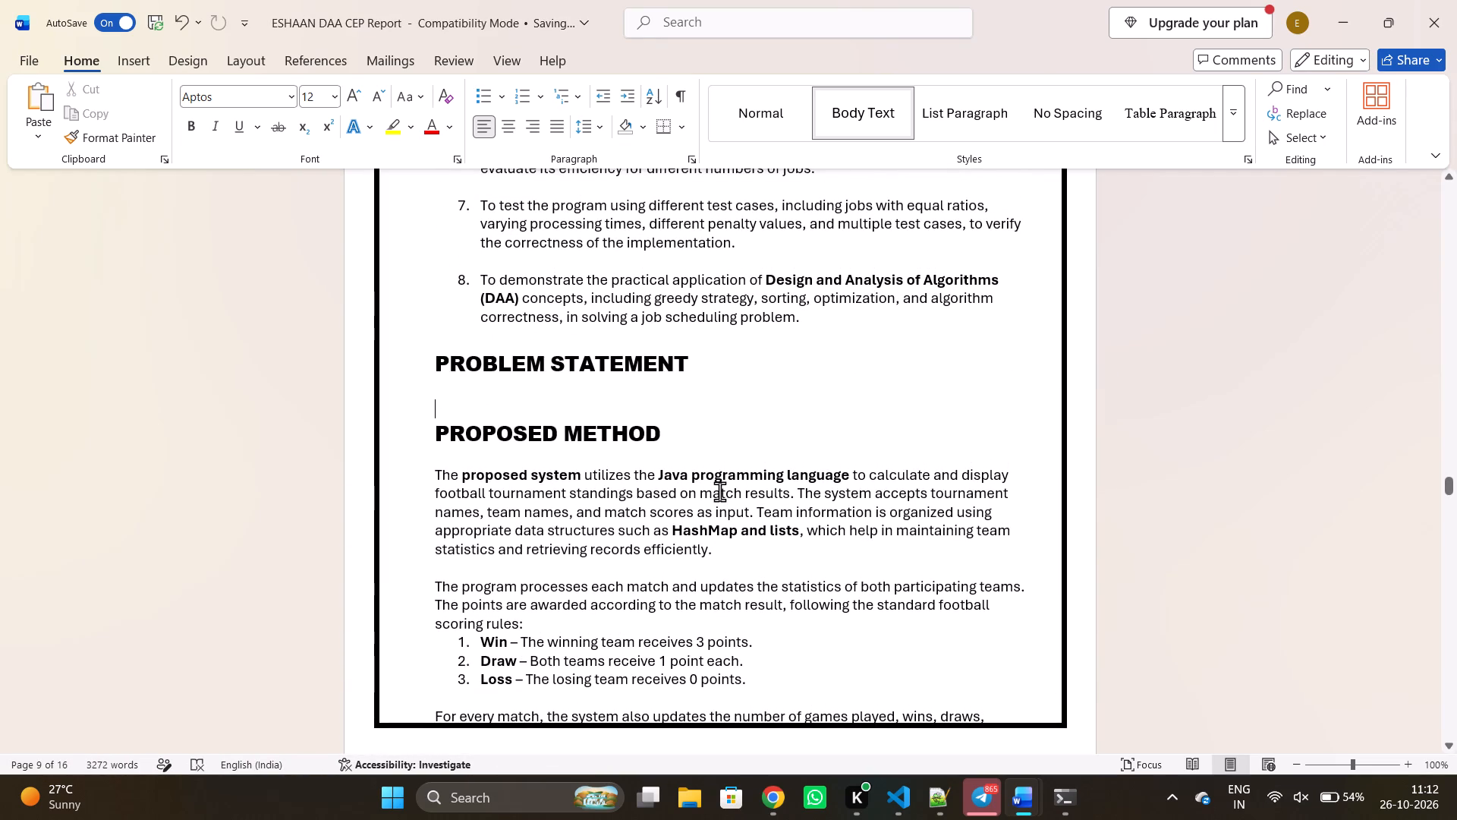
pyautogui.hotkey('ctrl', 'v')
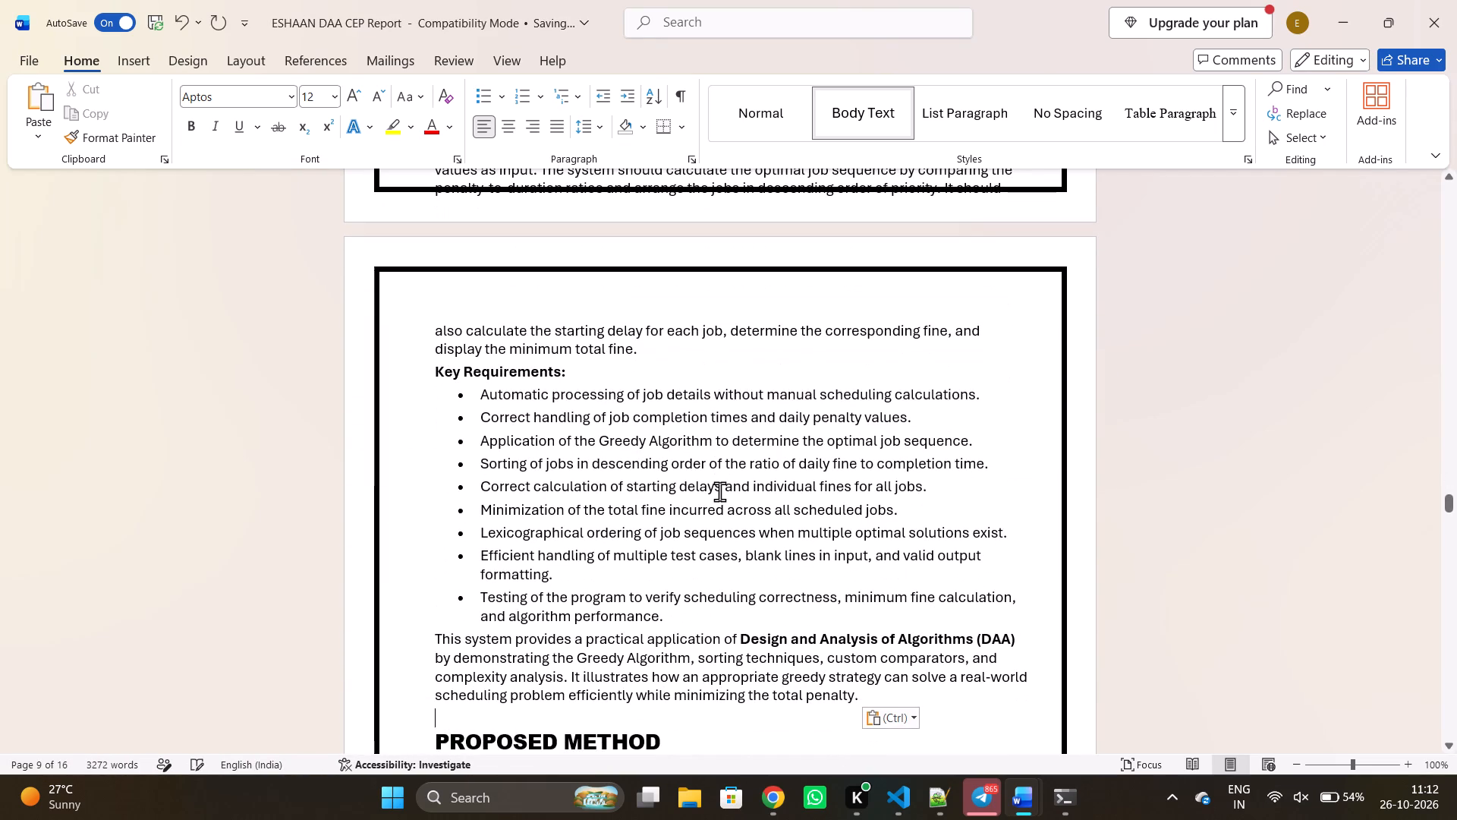
# Delete the duplicate bold PROBLEM STATEMENT line under the section heading, keeping a blank line before the first paragraph.
pyautogui.scroll(1, 719, 491)
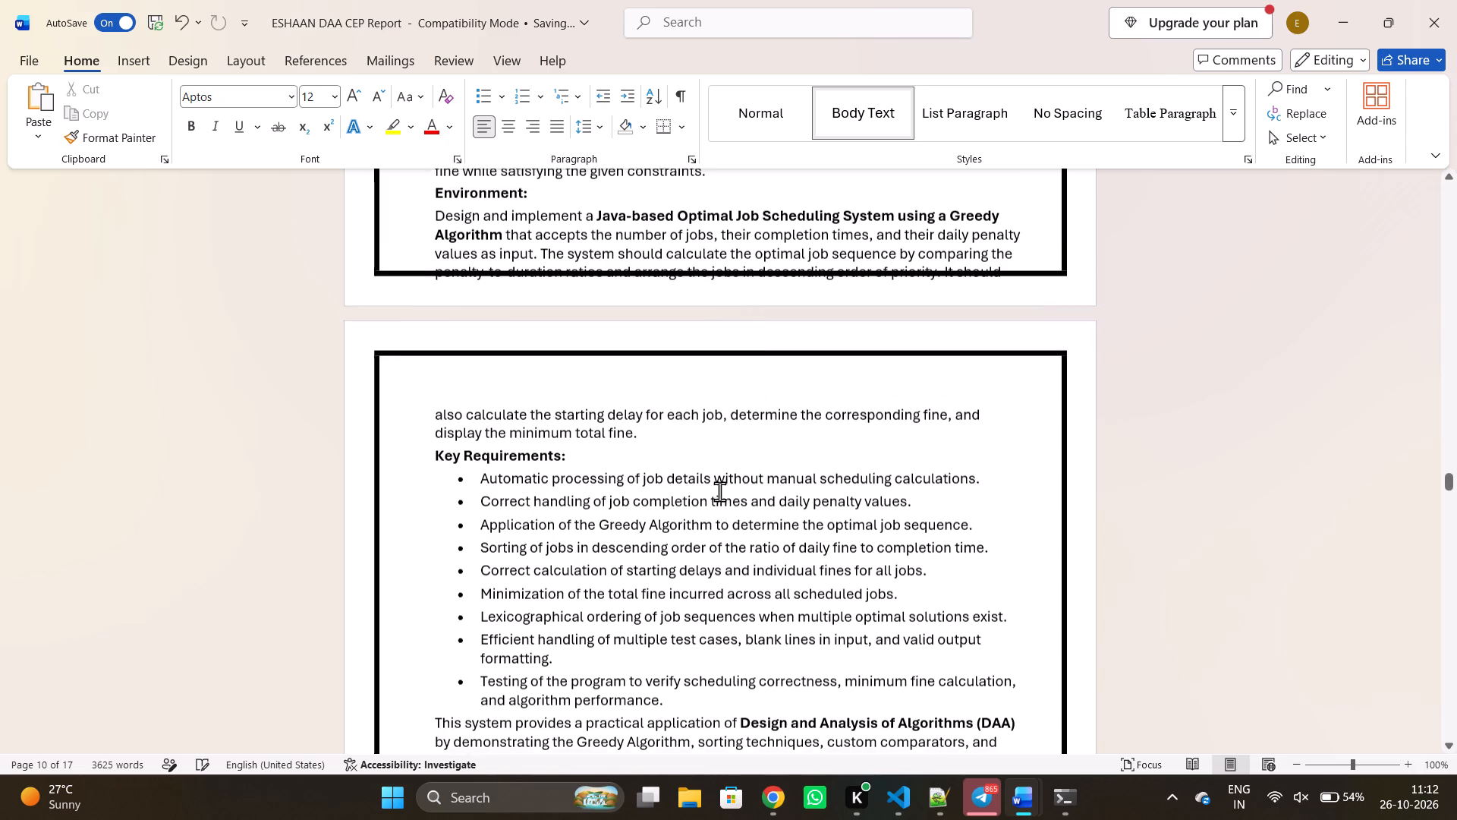
pyautogui.scroll(3, 719, 491)
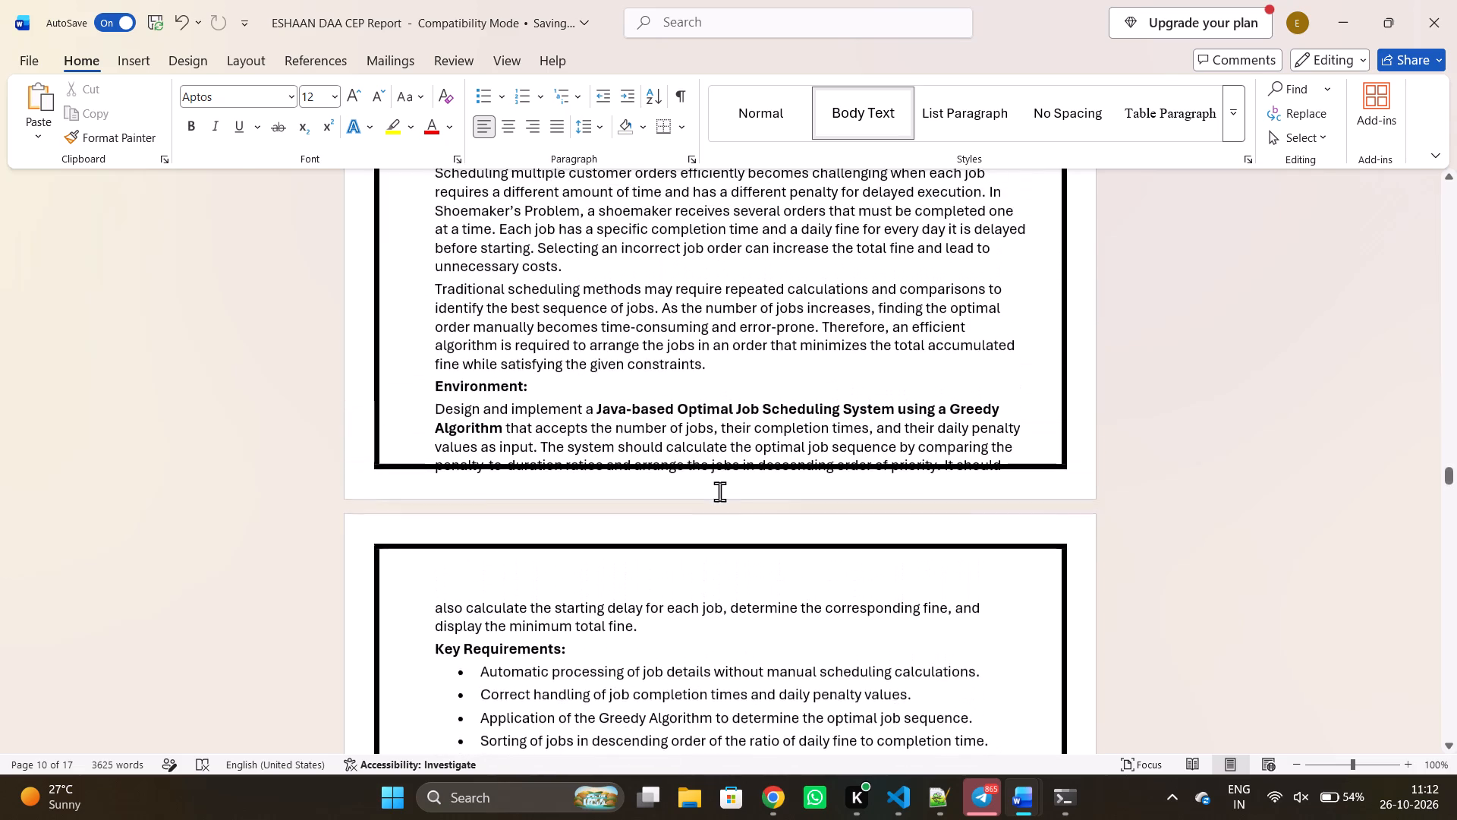
pyautogui.scroll(1, 719, 491)
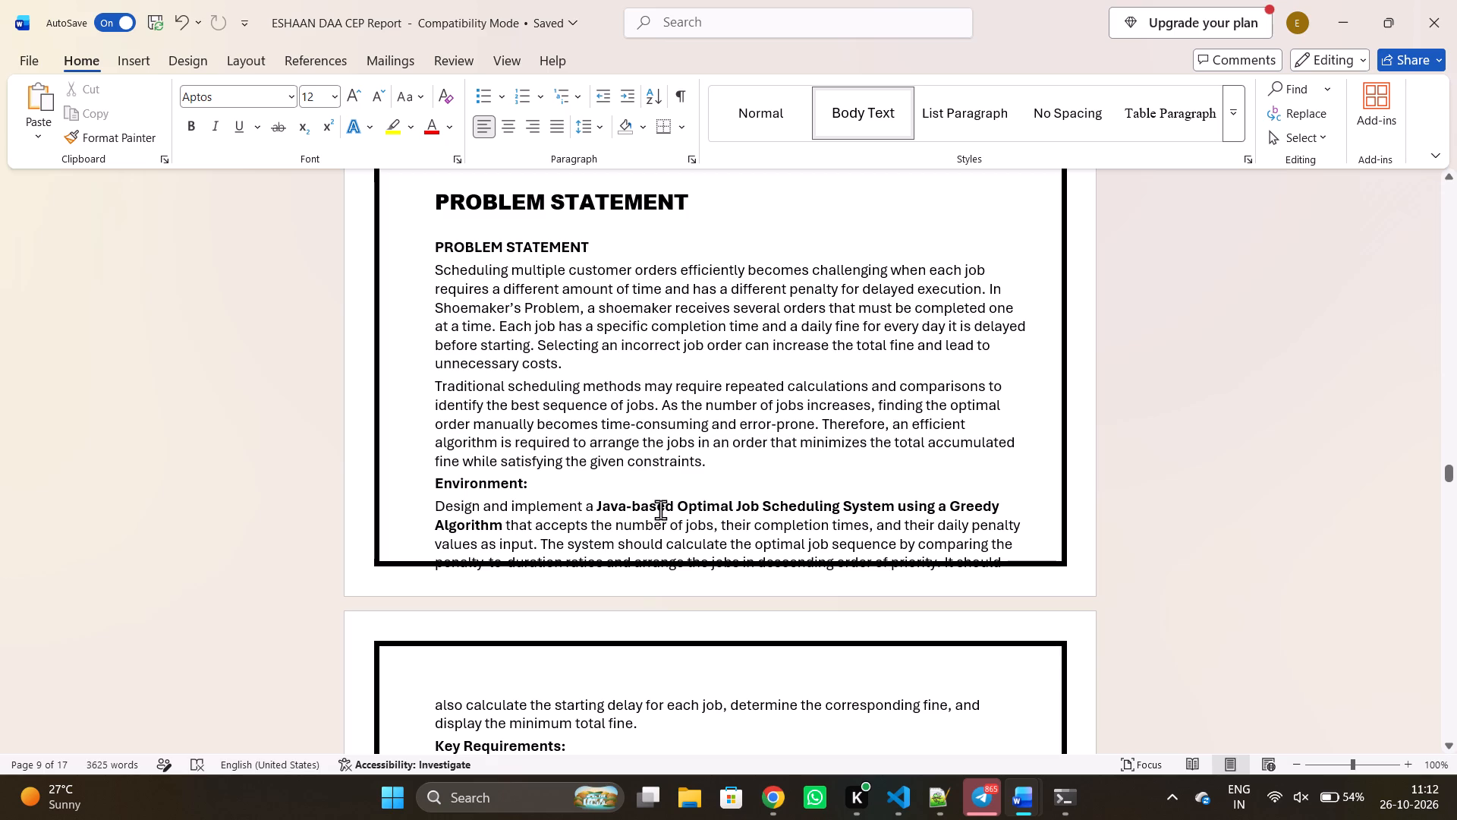
pyautogui.scroll(1, 660, 509)
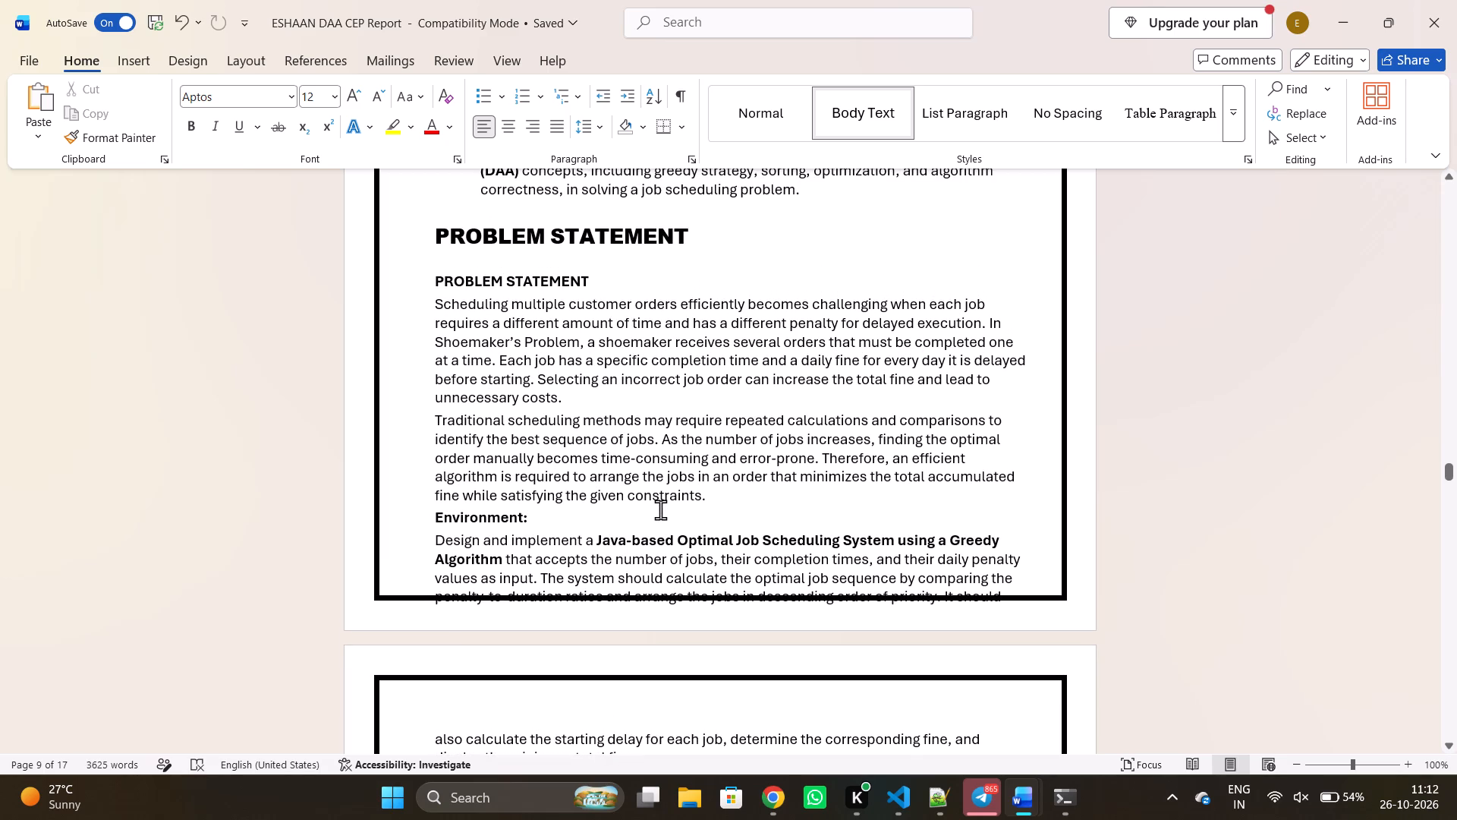
pyautogui.click(599, 285)
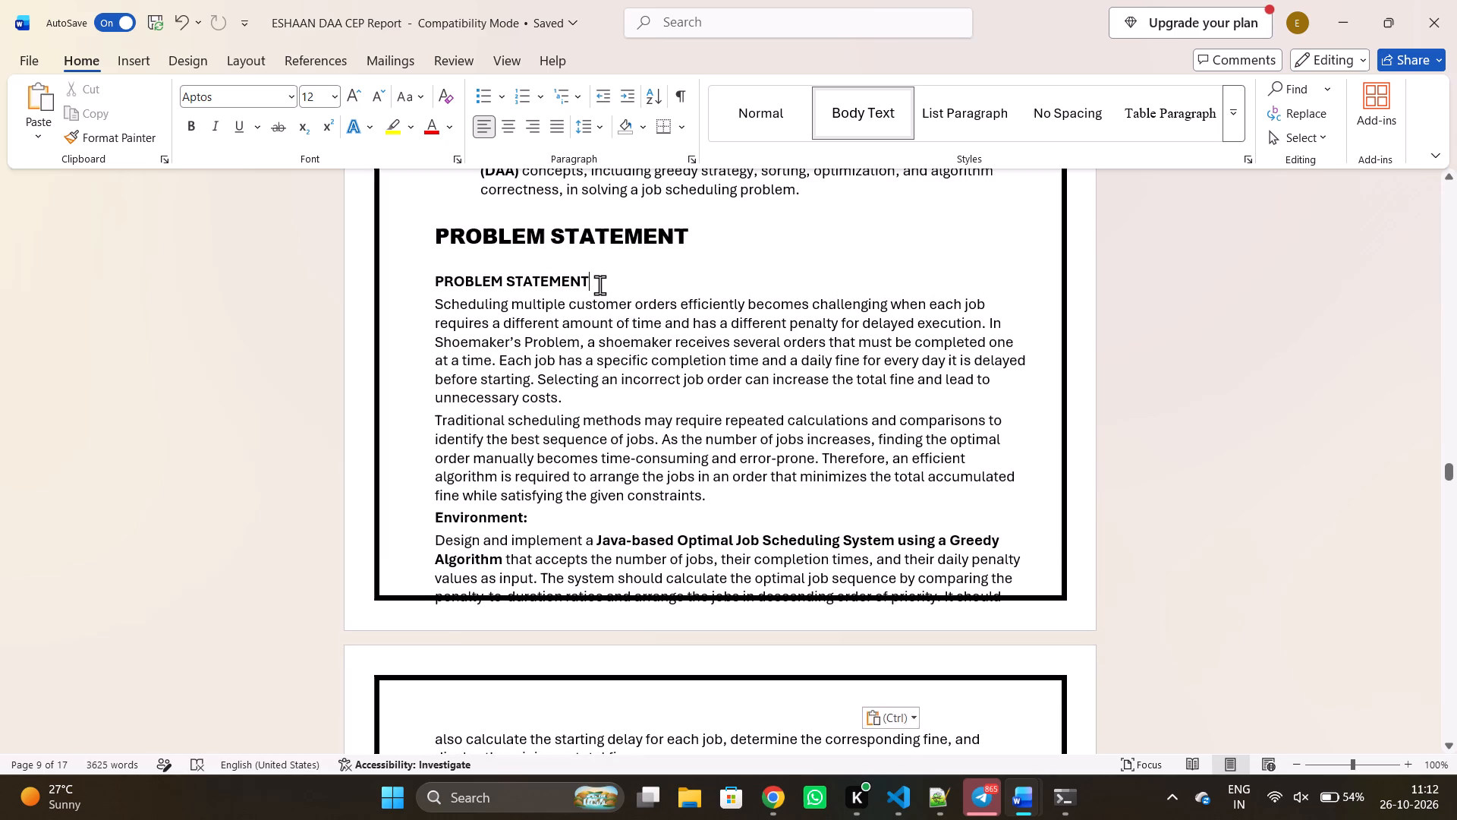
pyautogui.press('BackSpace')
pyautogui.press('BackSpace')
pyautogui.press('BackSpace')
pyautogui.press('BackSpace')
pyautogui.press('BackSpace')
pyautogui.press('BackSpace')
pyautogui.press('BackSpace')
pyautogui.press('BackSpace')
pyautogui.press('BackSpace')
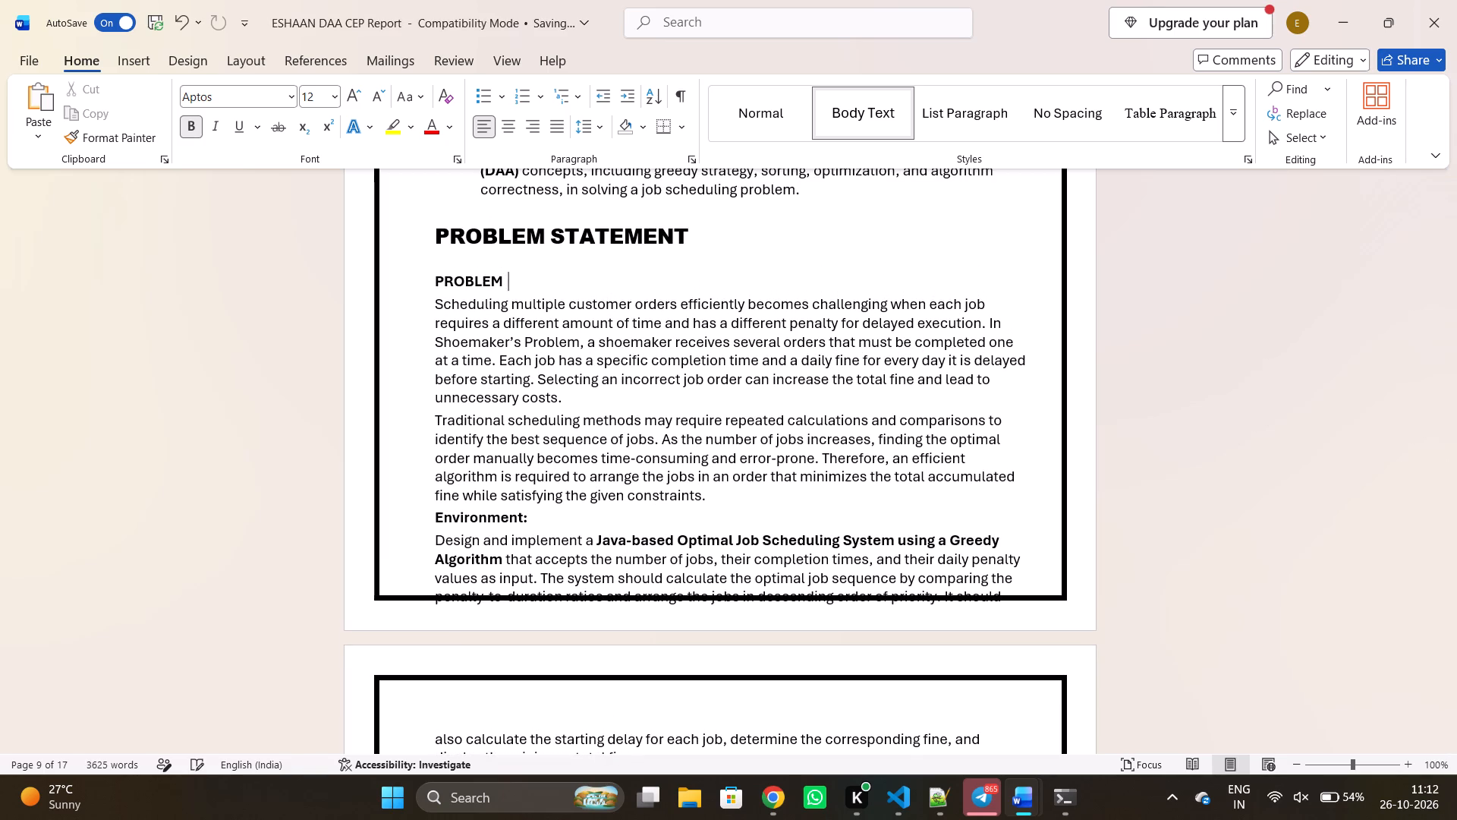
pyautogui.press('BackSpace')
pyautogui.press('BackSpace')
pyautogui.press('BackSpace')
pyautogui.press('BackSpace')
pyautogui.press('BackSpace')
pyautogui.press('BackSpace')
pyautogui.press('BackSpace')
pyautogui.press('BackSpace')
pyautogui.press('BackSpace')
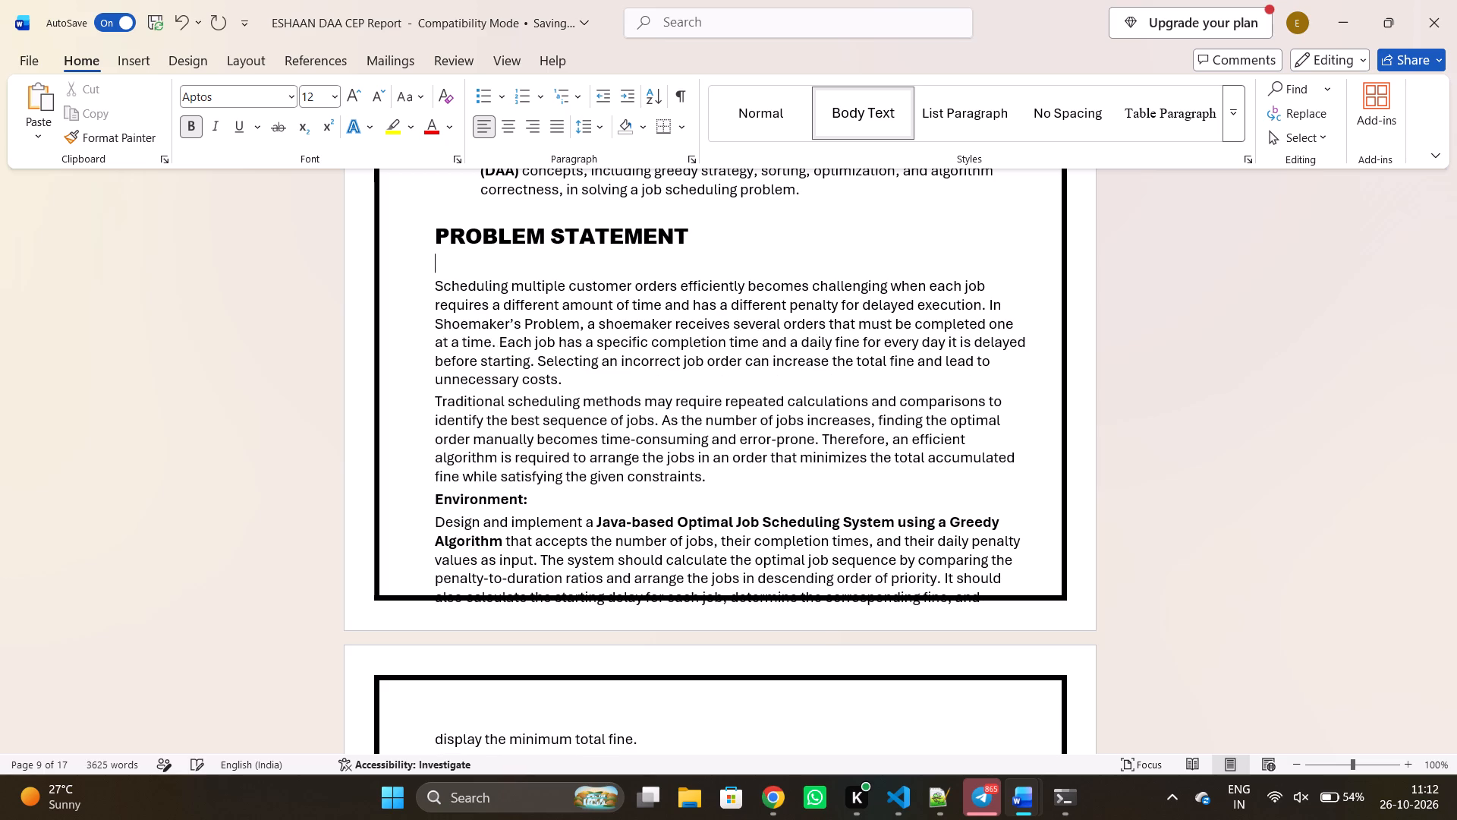
pyautogui.press('BackSpace')
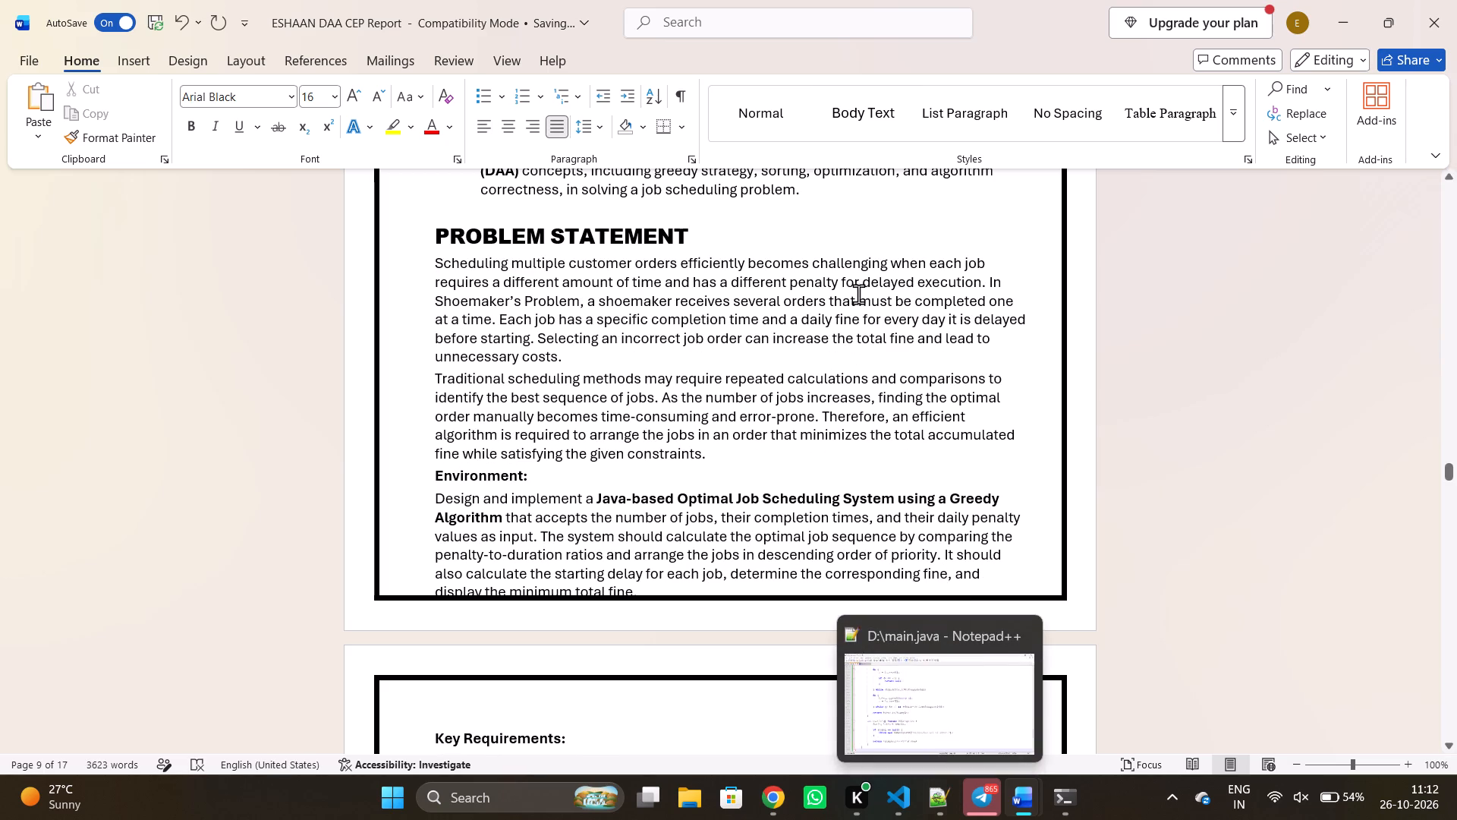
pyautogui.press('Return')
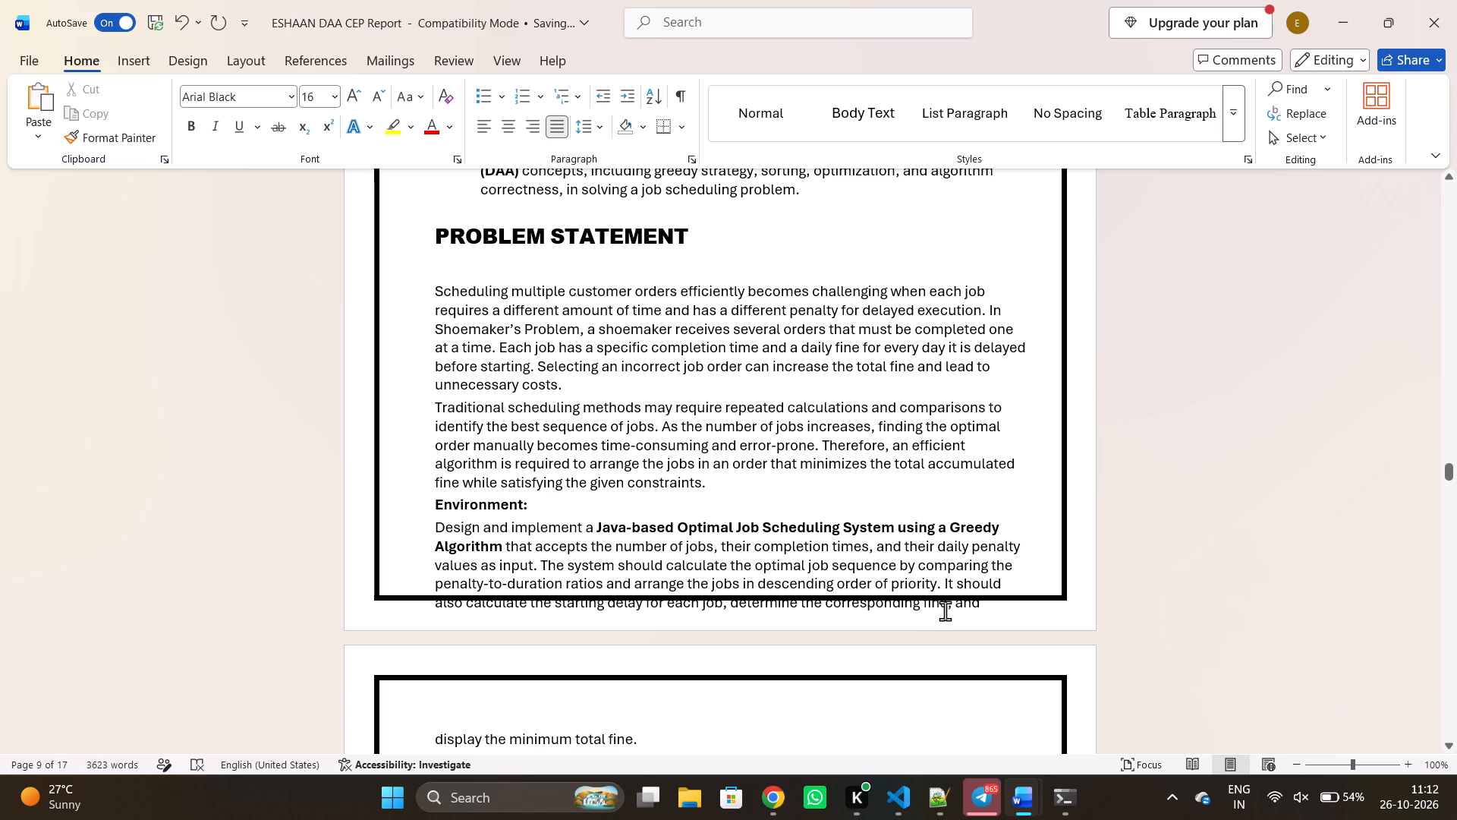
# Split off and delete the last sentence of the Environment paragraph, beginning "It should also calculate the starting delay for each job".
pyautogui.click(943, 584)
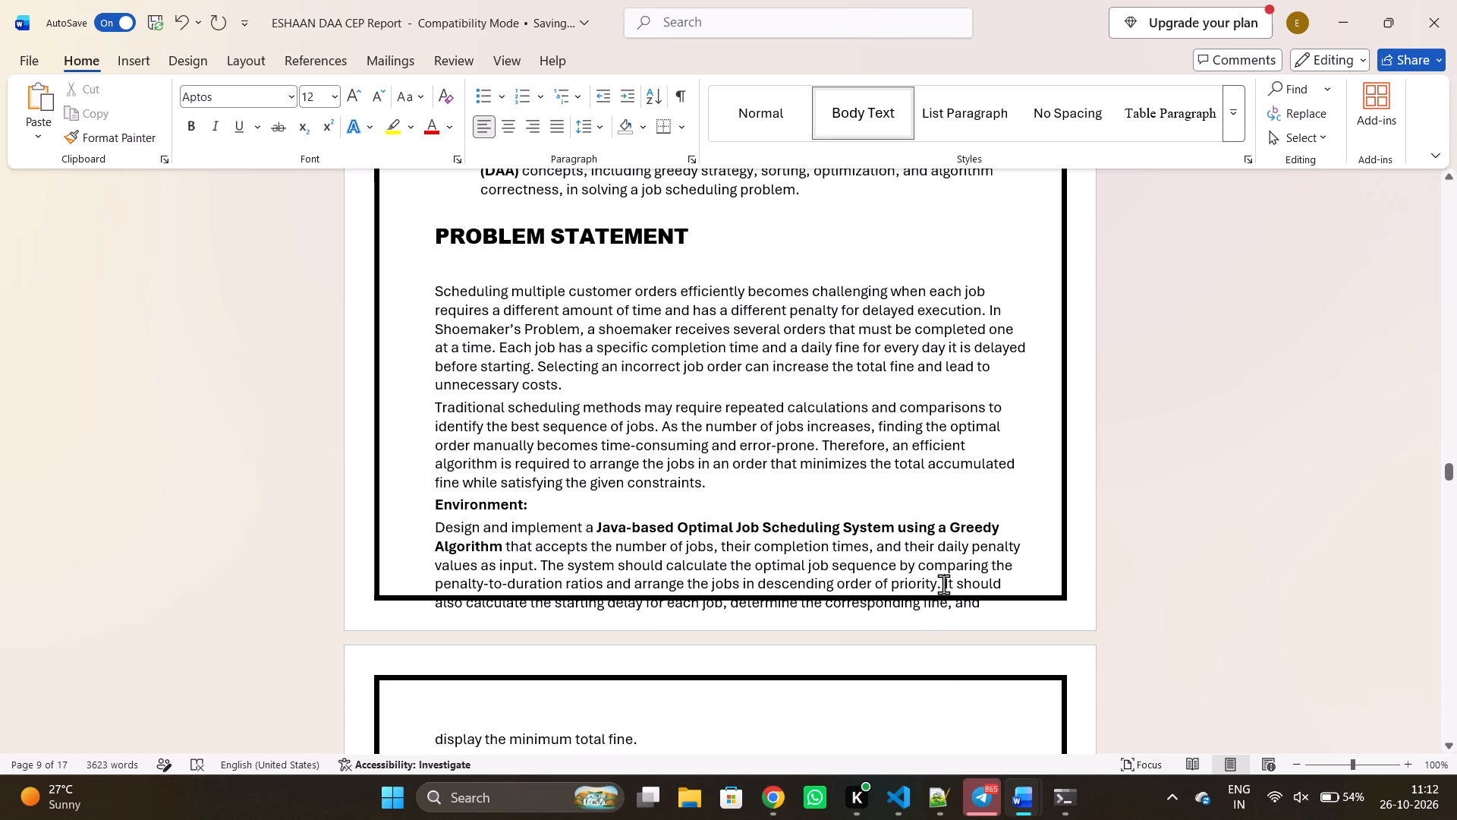
pyautogui.press('Return')
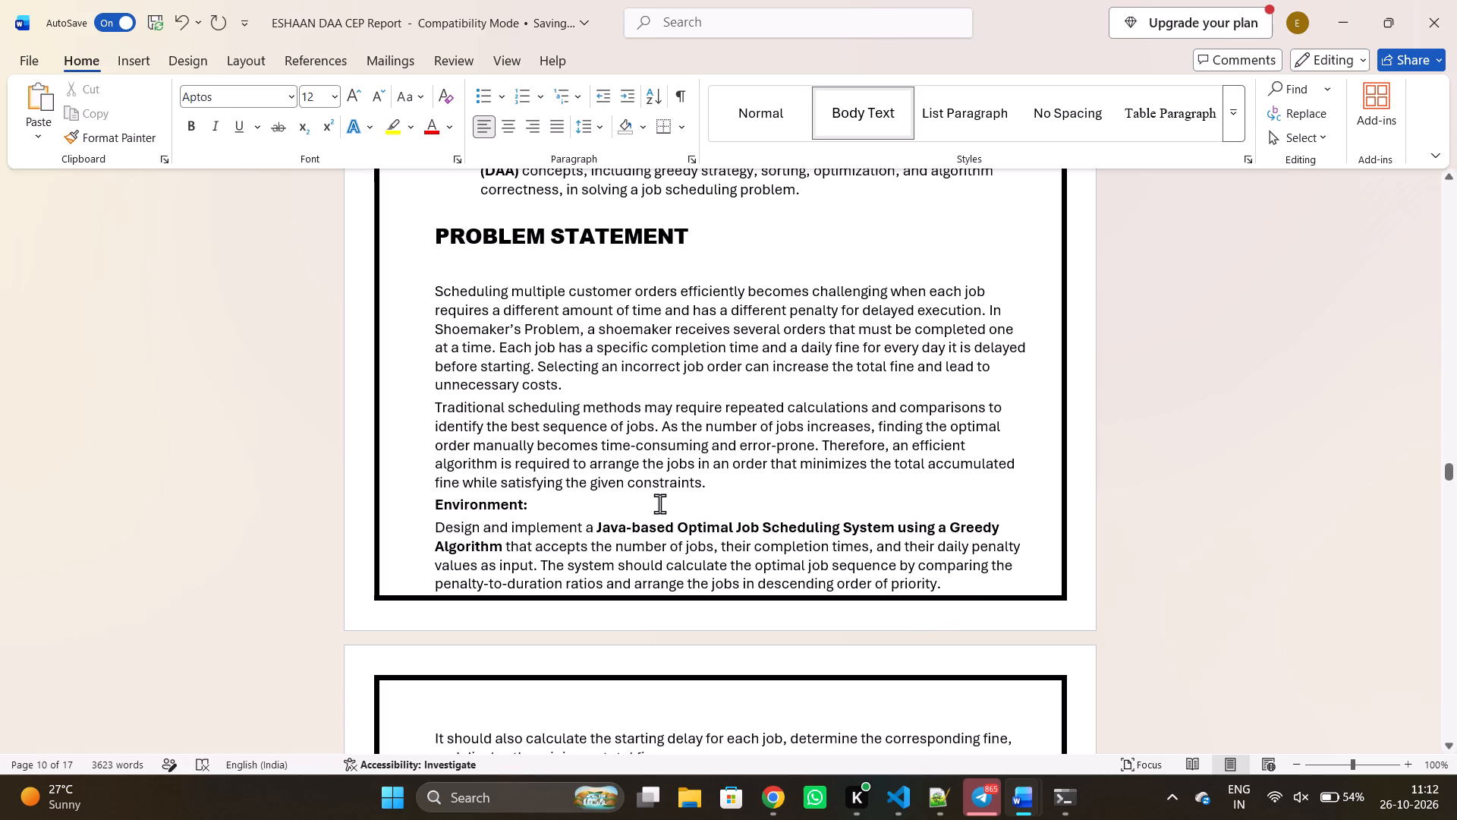
pyautogui.scroll(-2, 659, 503)
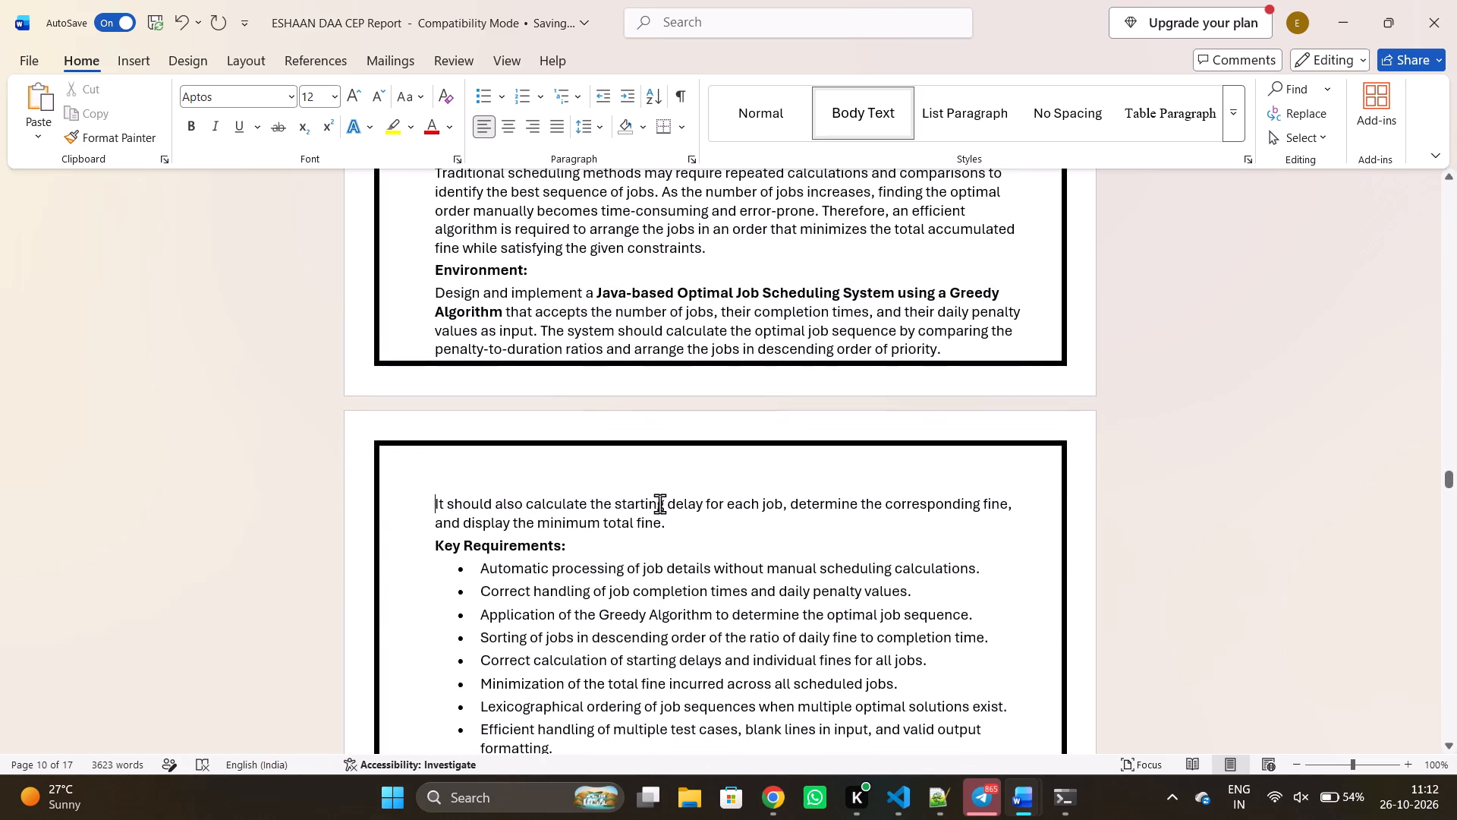
pyautogui.scroll(-1, 659, 503)
pyautogui.hscroll(1, 659, 503)
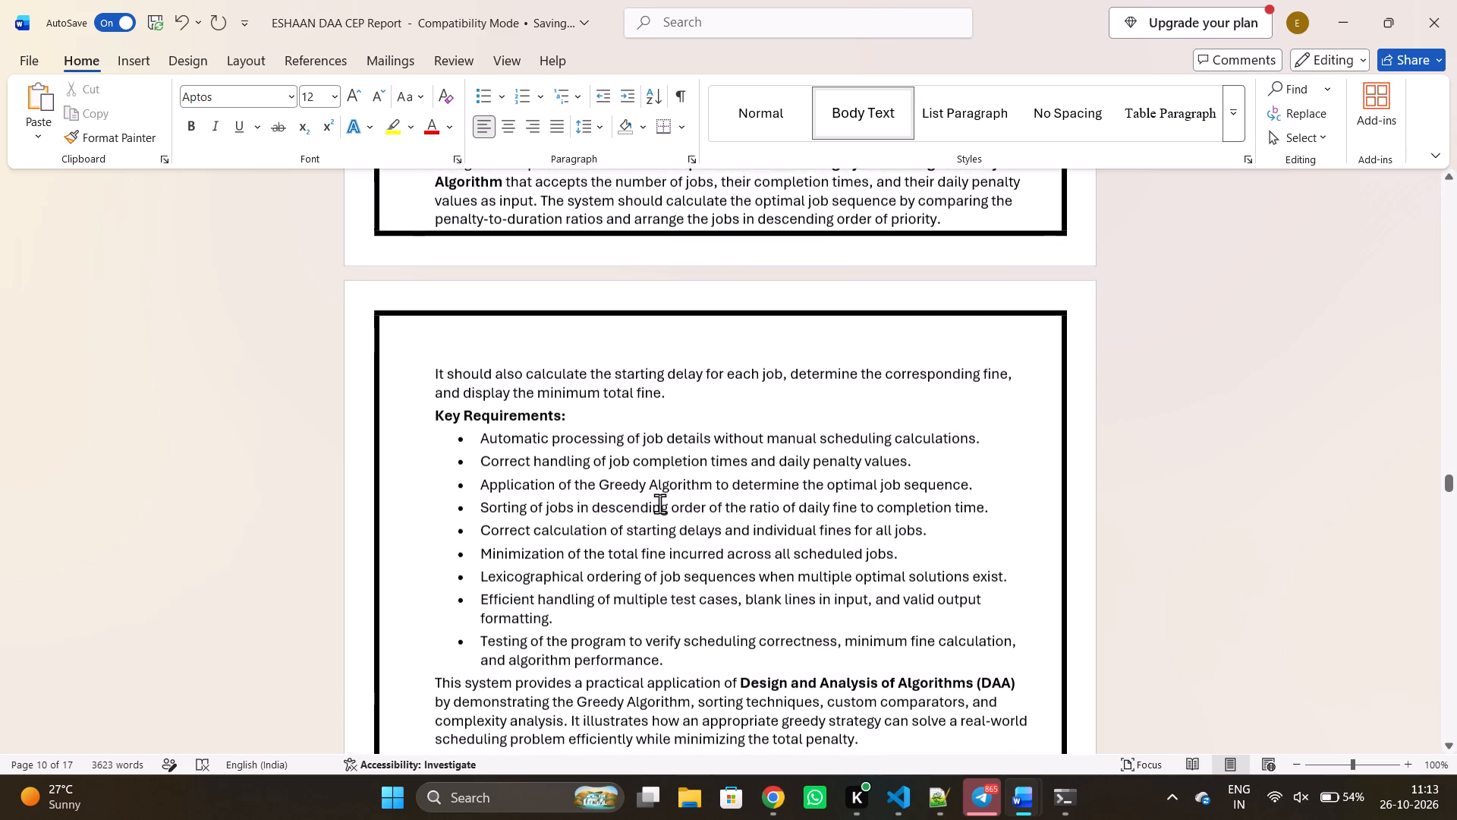
pyautogui.hscroll(1, 659, 503)
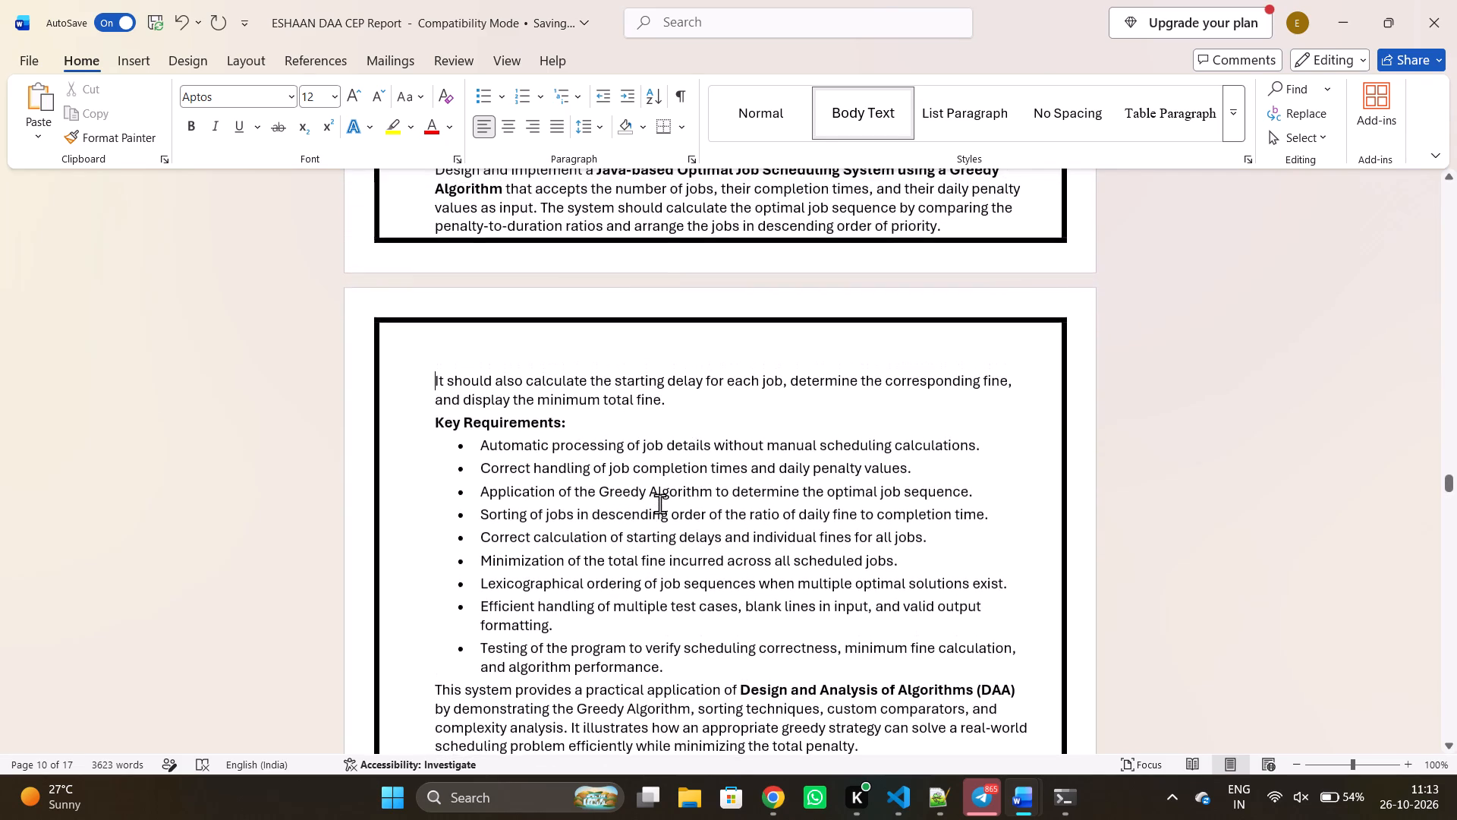
pyautogui.hscroll(1, 659, 503)
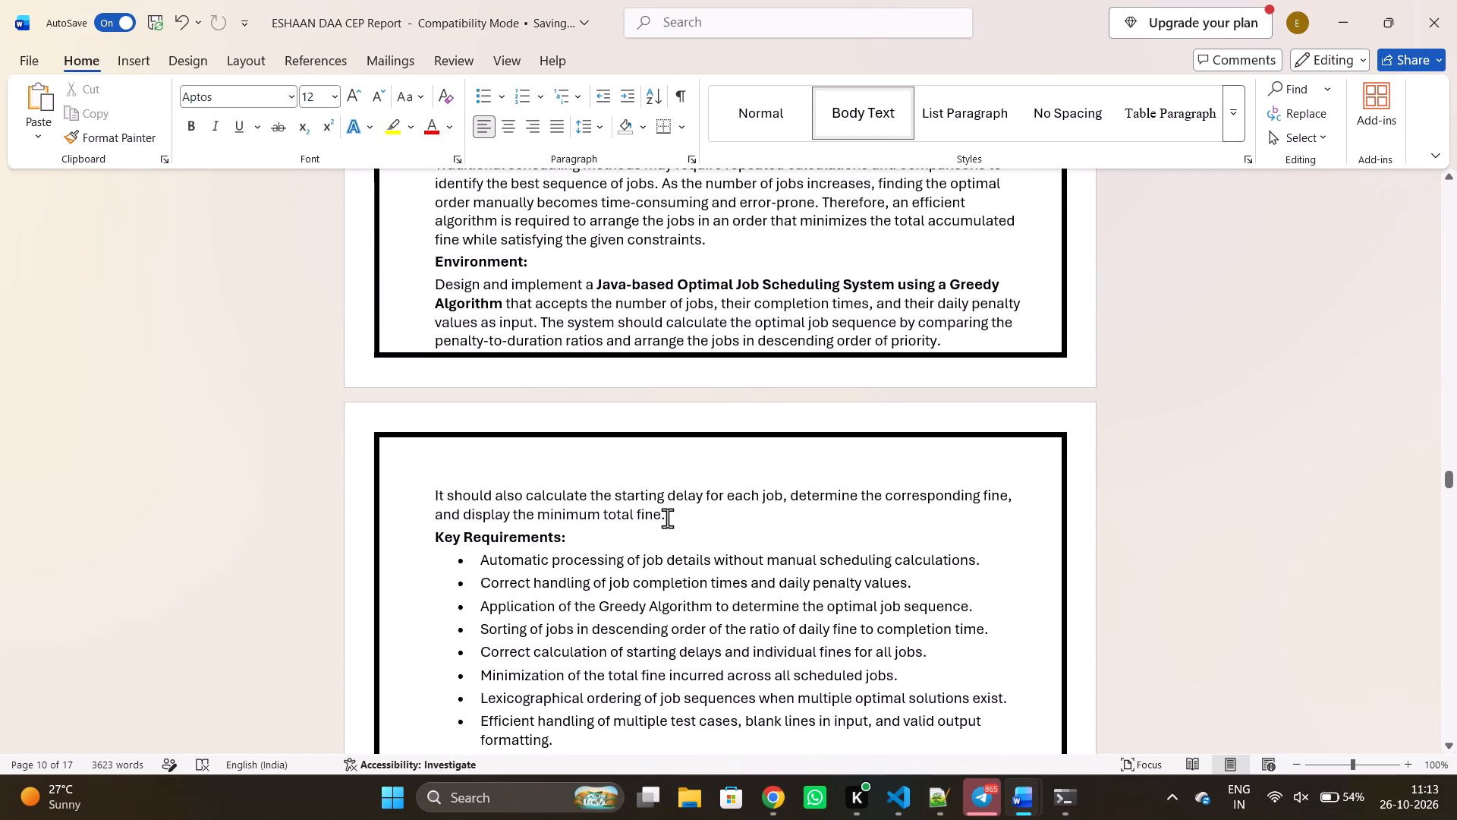
pyautogui.moveTo(667, 518); pyautogui.dragTo(430, 495)
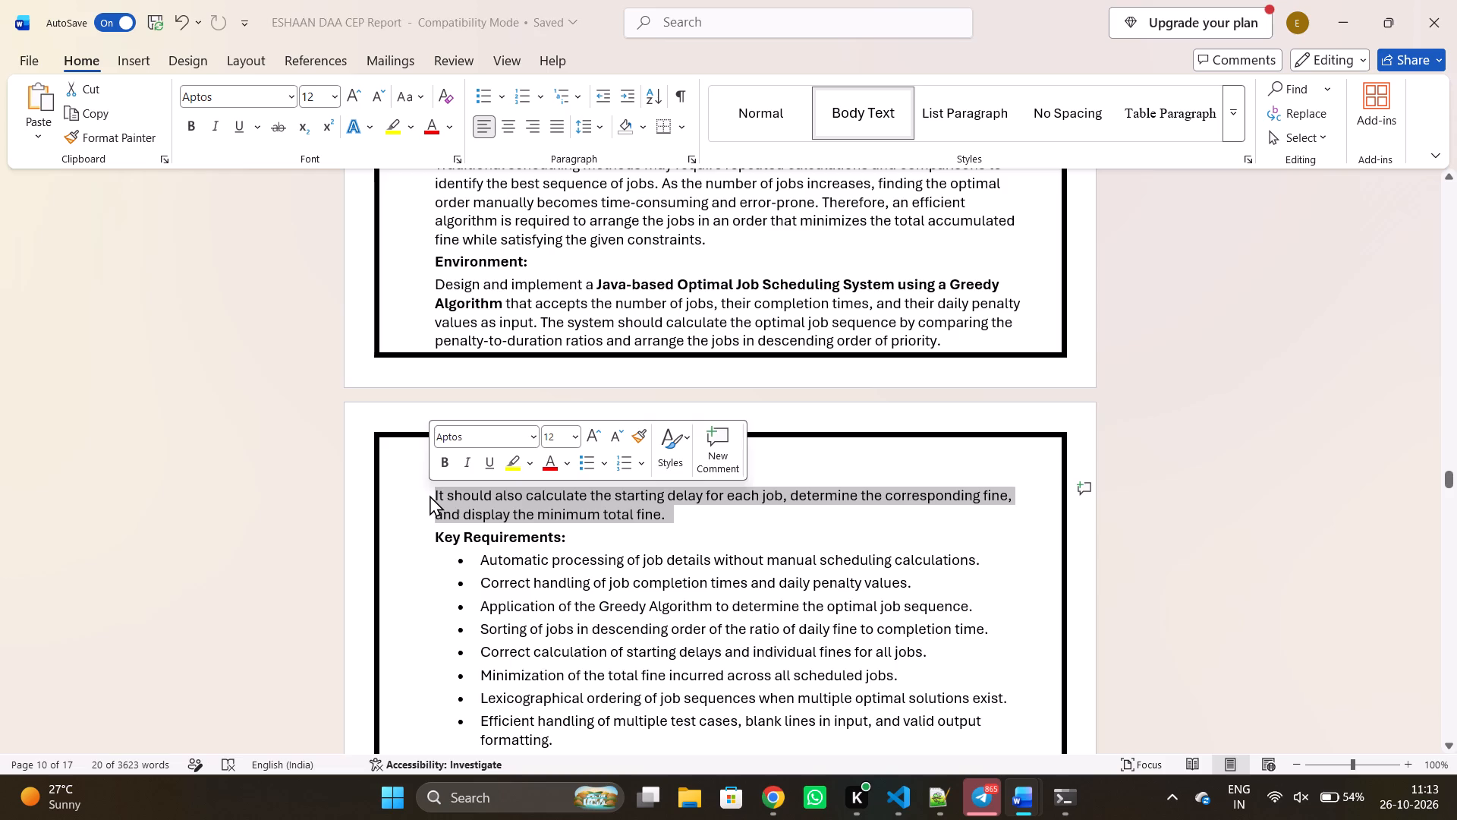
pyautogui.press('BackSpace')
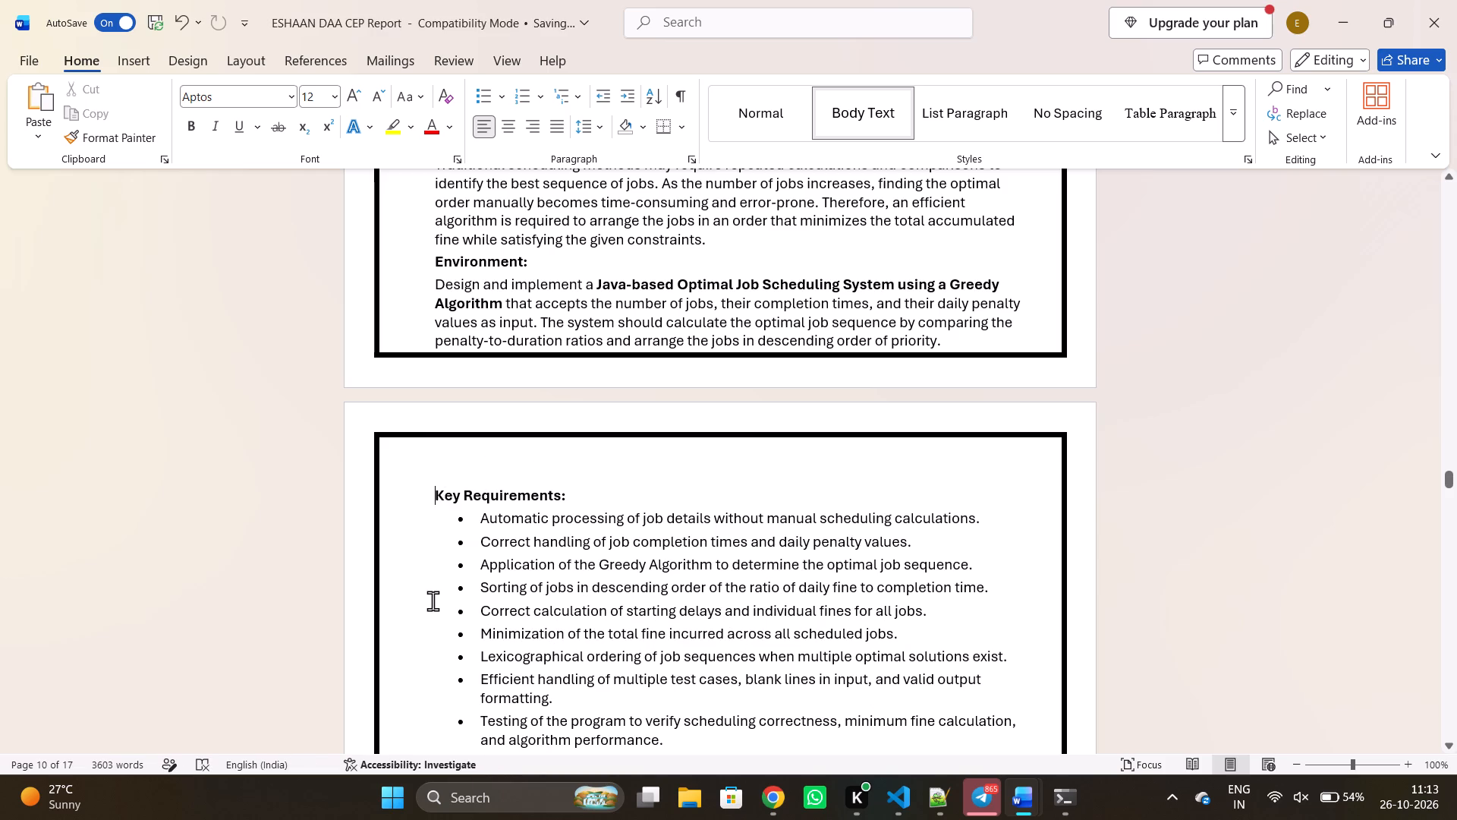
# Capture a screenshot of the PROPOSED METHOD section from its heading through the paragraph beginning "The entire process is performed automatically".
pyautogui.hscroll(1, 433, 601)
pyautogui.scroll(-3, 434, 591)
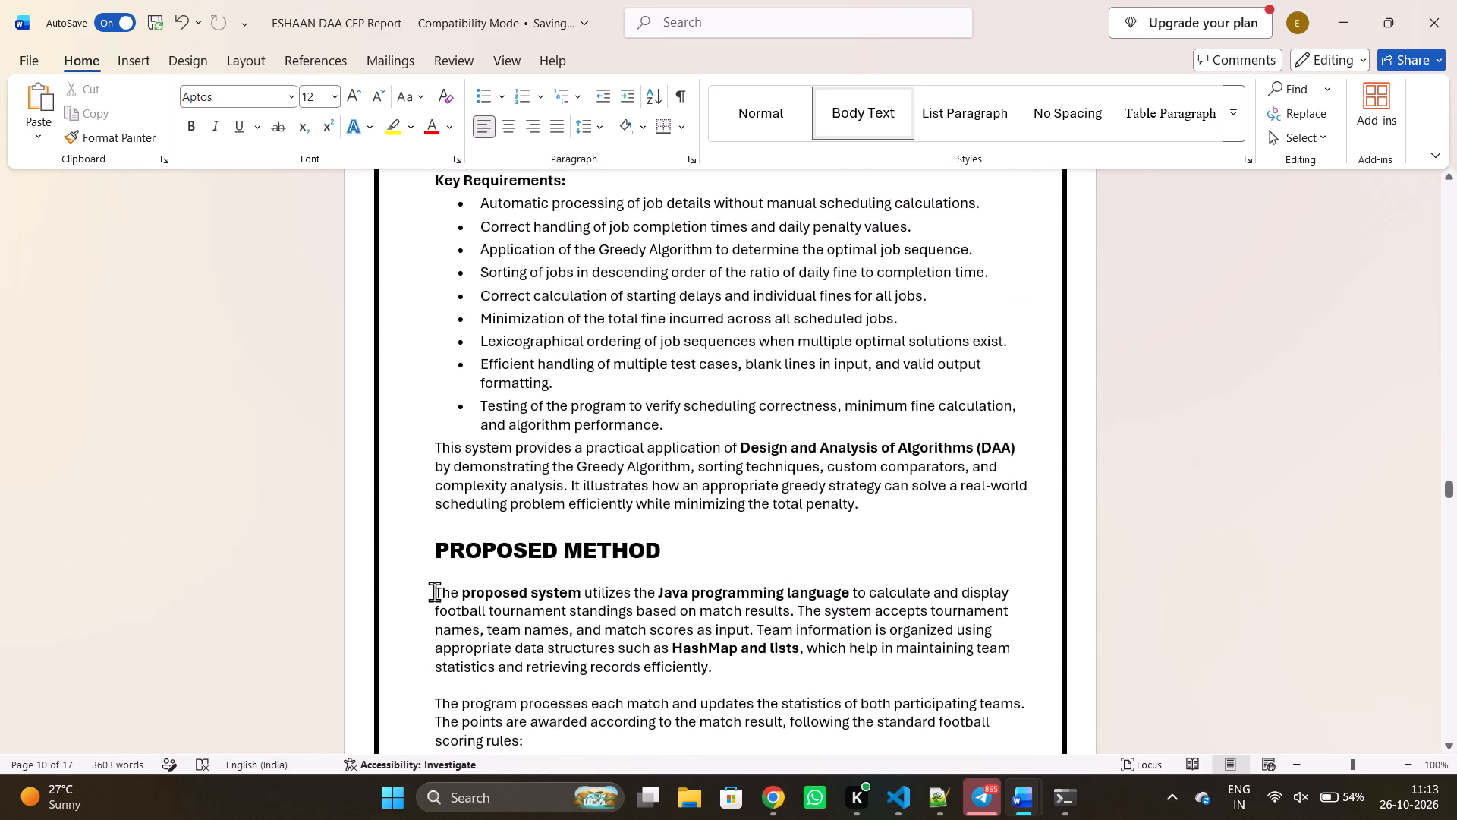
pyautogui.scroll(-3, 434, 591)
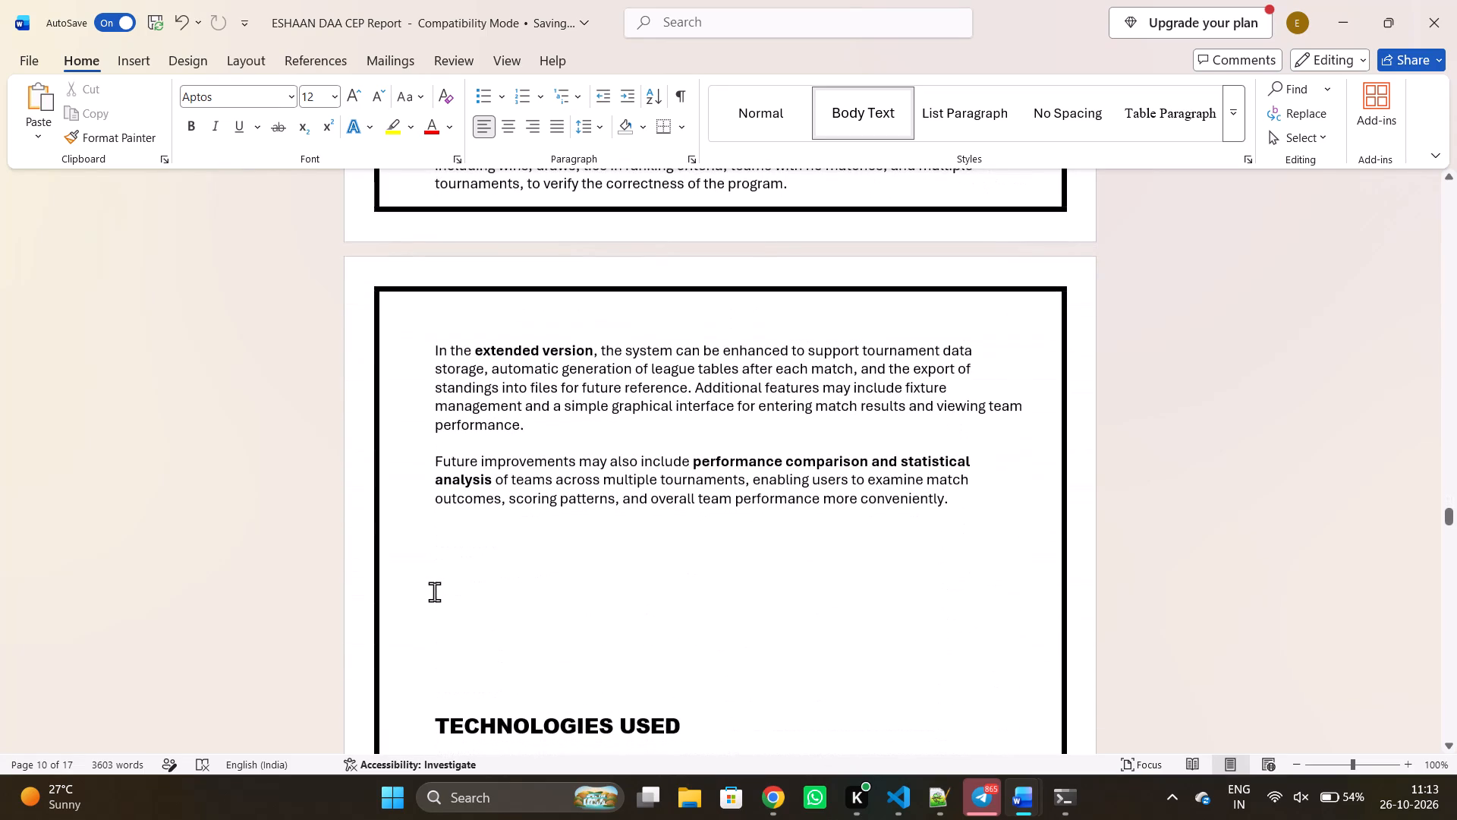
pyautogui.scroll(-3, 434, 591)
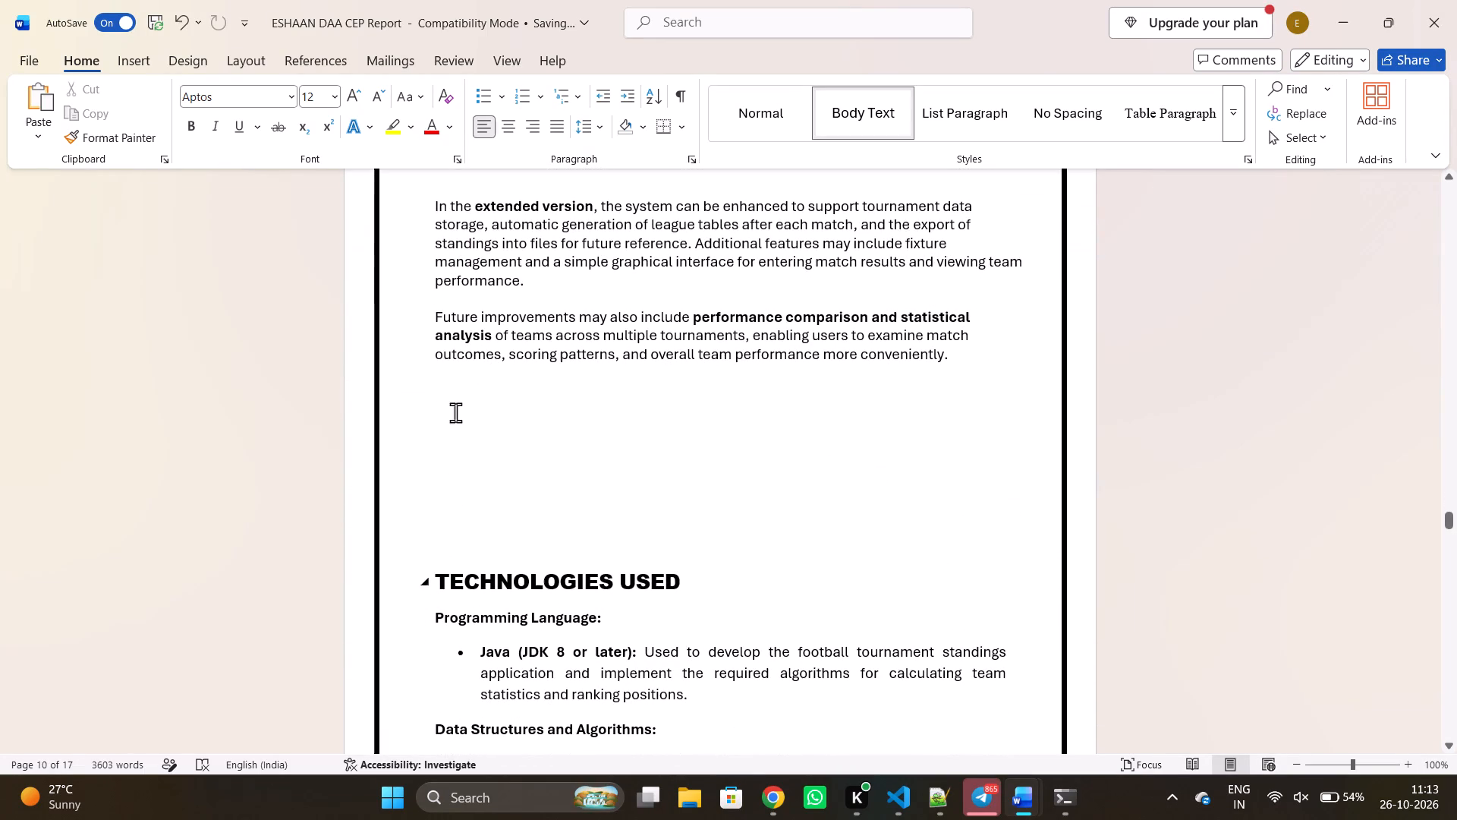
pyautogui.scroll(4, 395, 489)
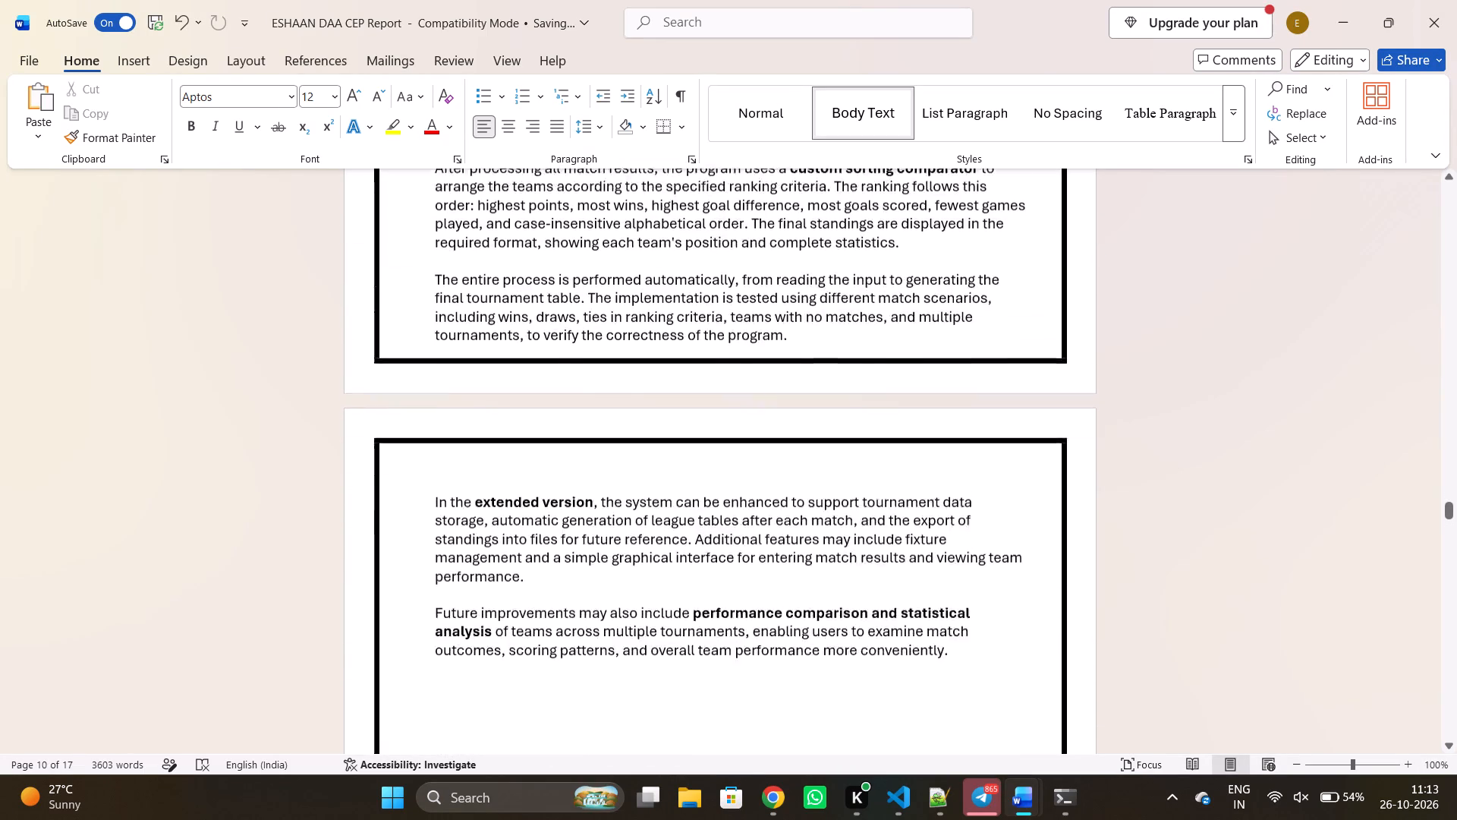
pyautogui.scroll(3, 395, 489)
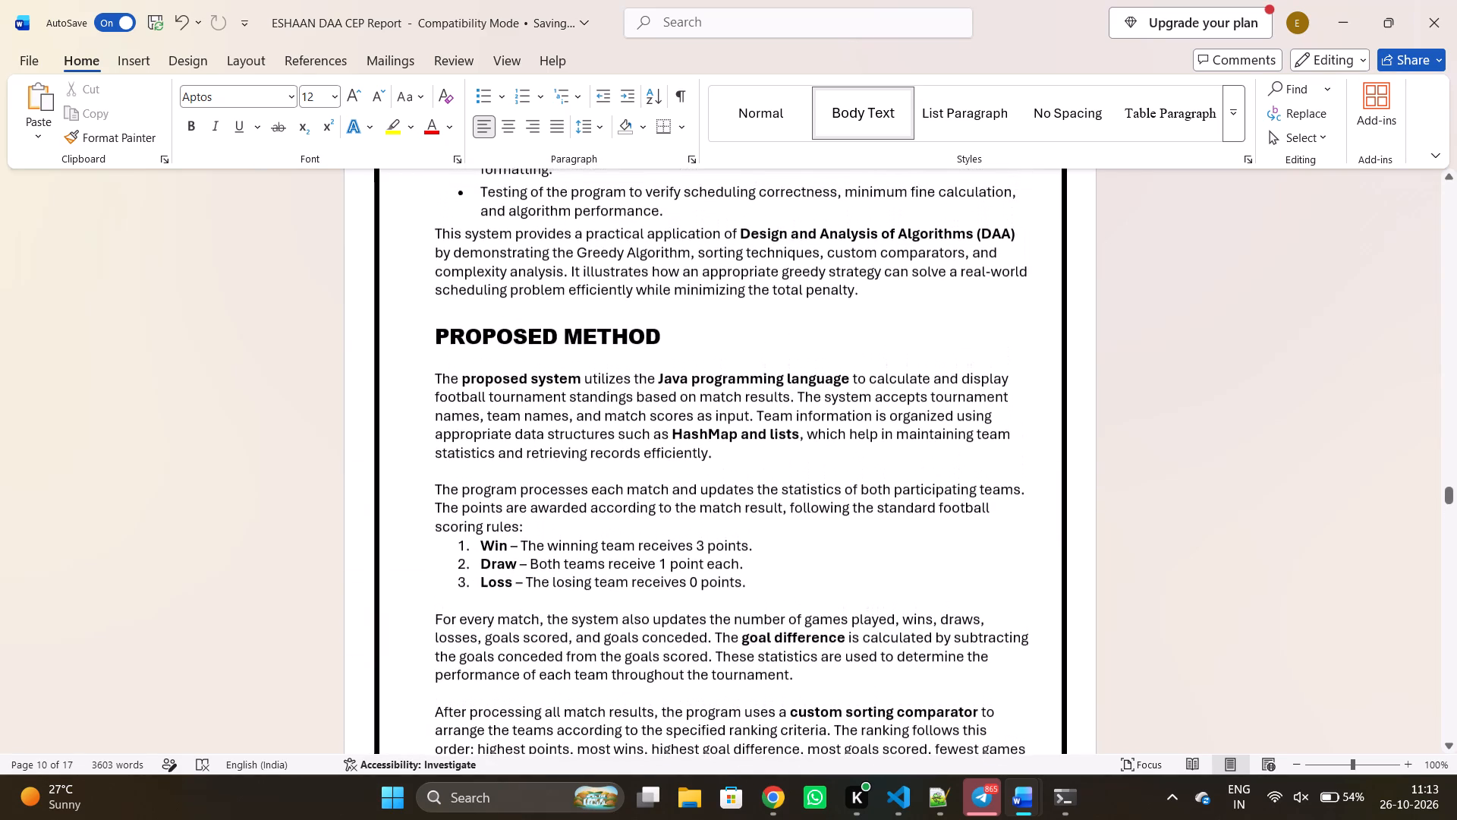
pyautogui.scroll(2, 395, 489)
pyautogui.scroll(-1, 395, 489)
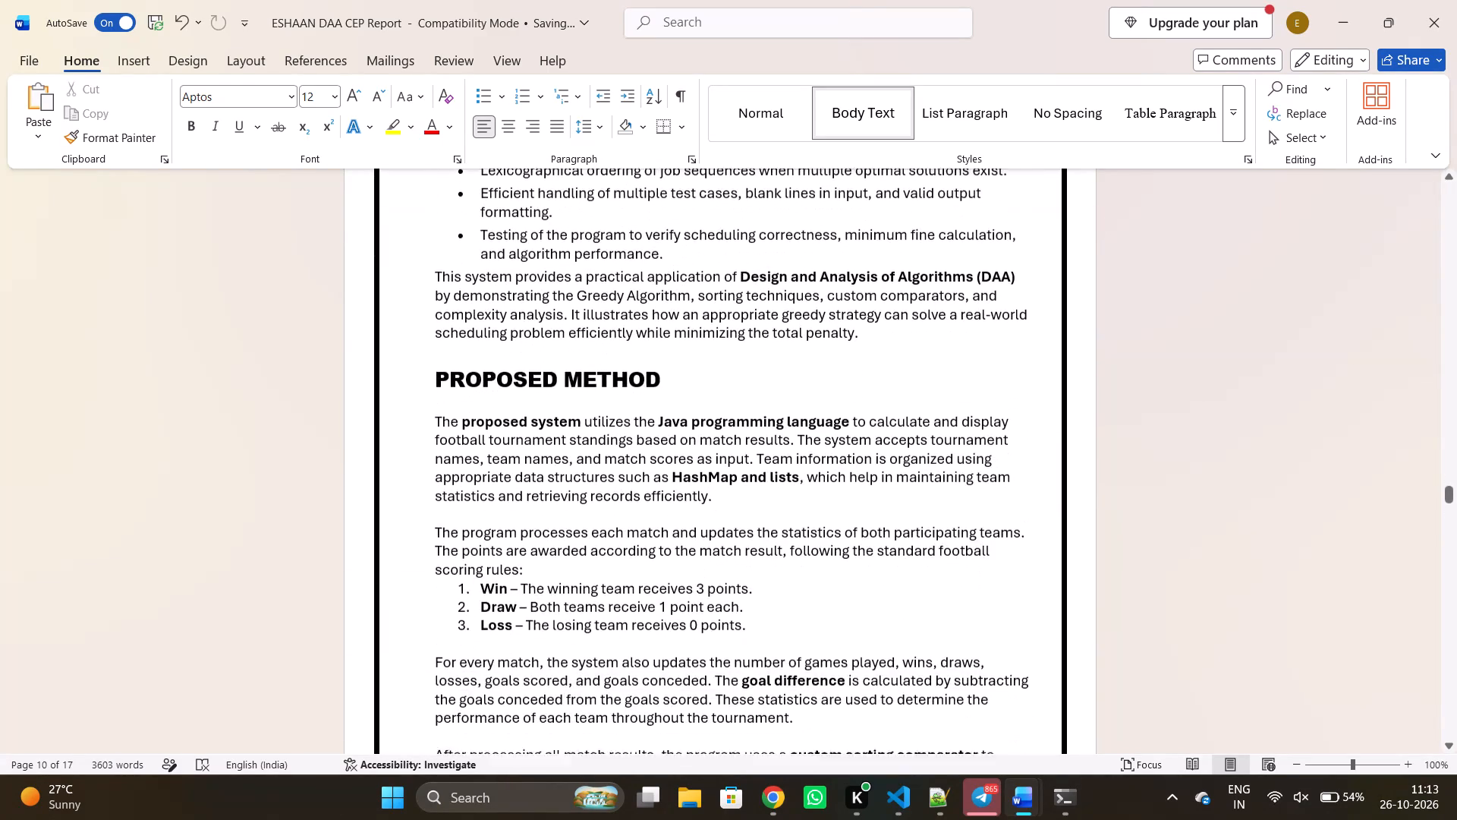
pyautogui.scroll(-1, 395, 489)
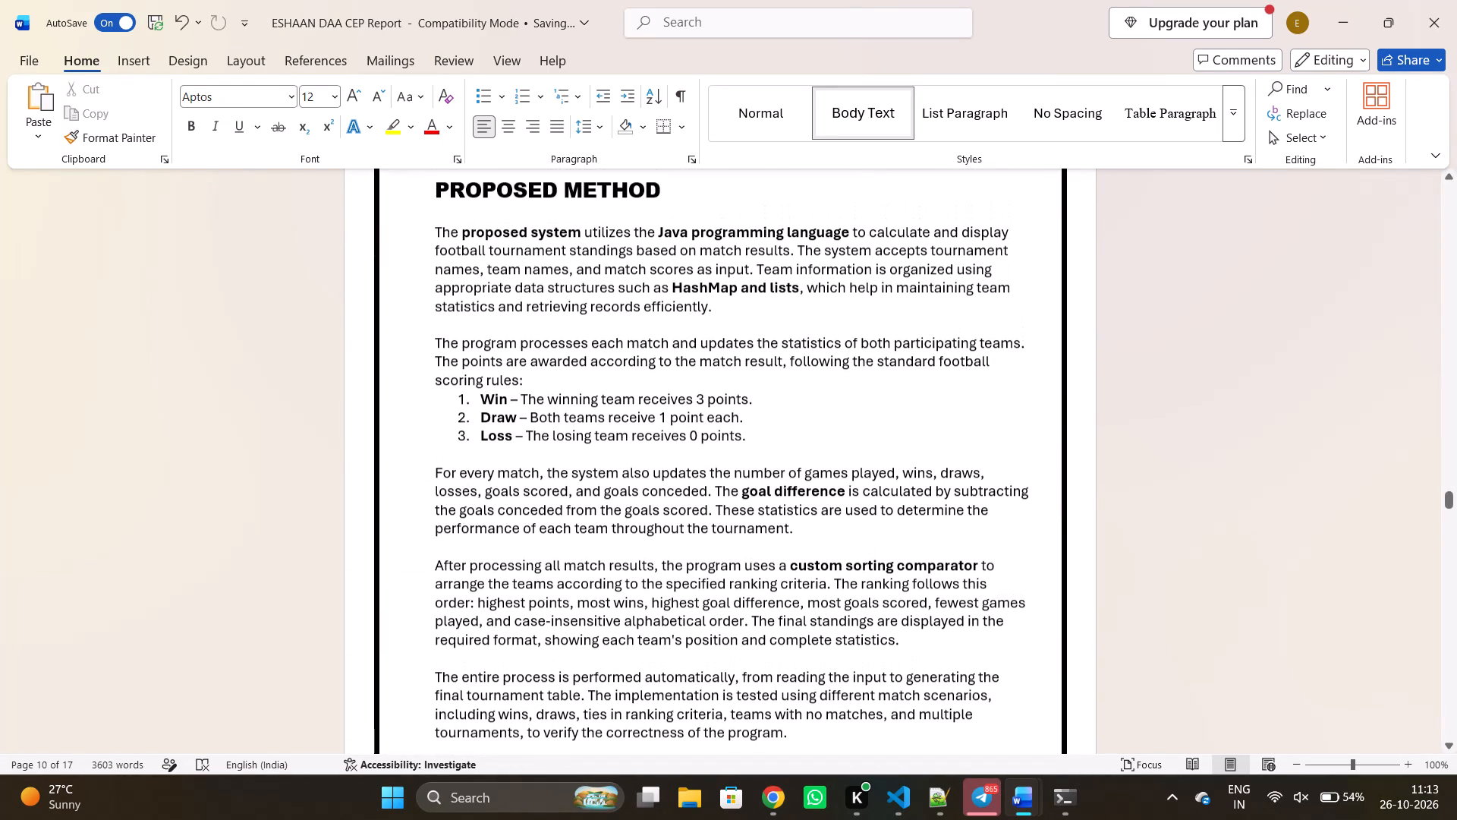
pyautogui.scroll(-1, 395, 489)
pyautogui.press('Print')
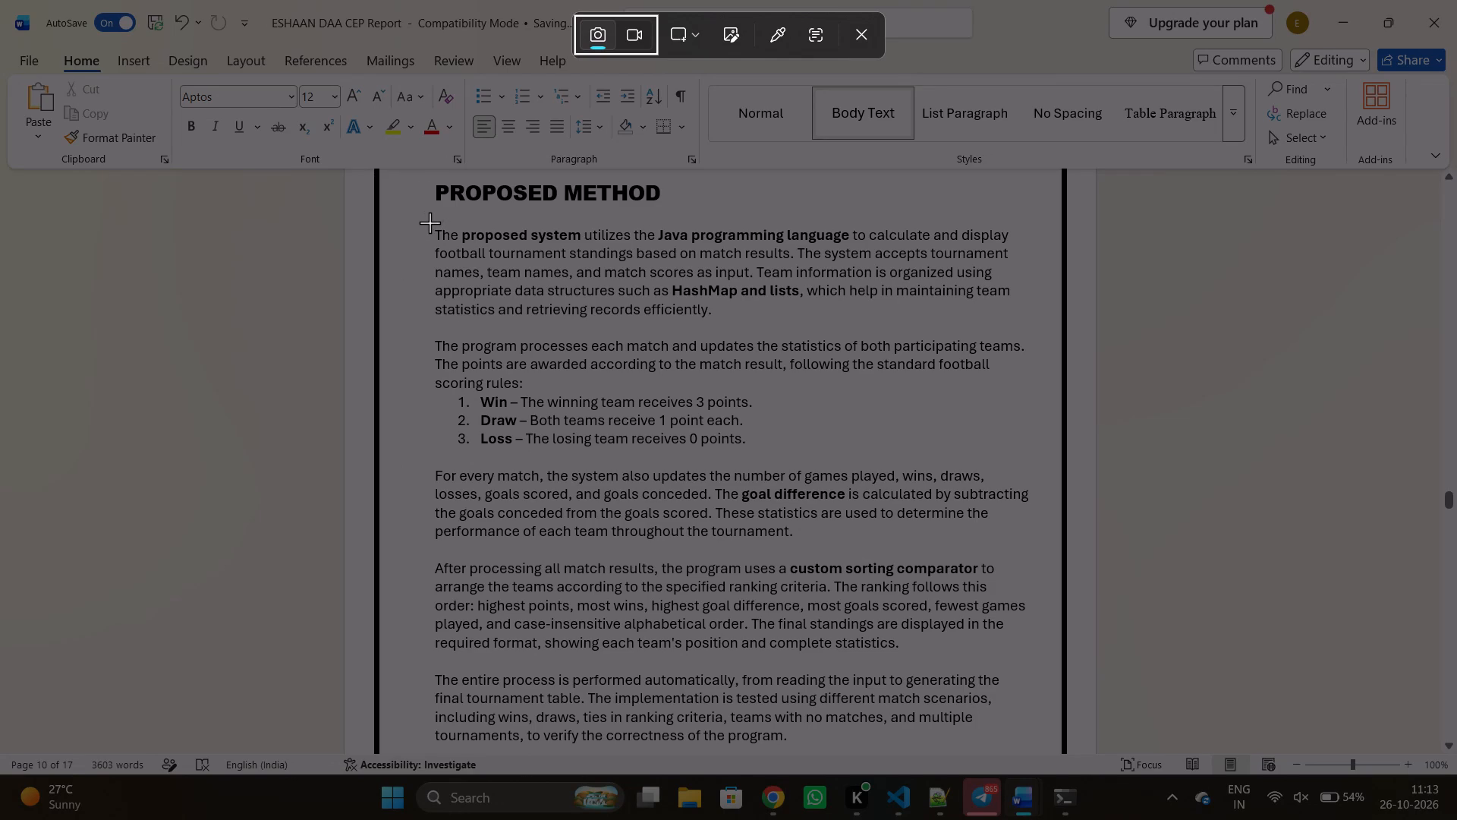
pyautogui.moveTo(423, 180); pyautogui.dragTo(952, 758)
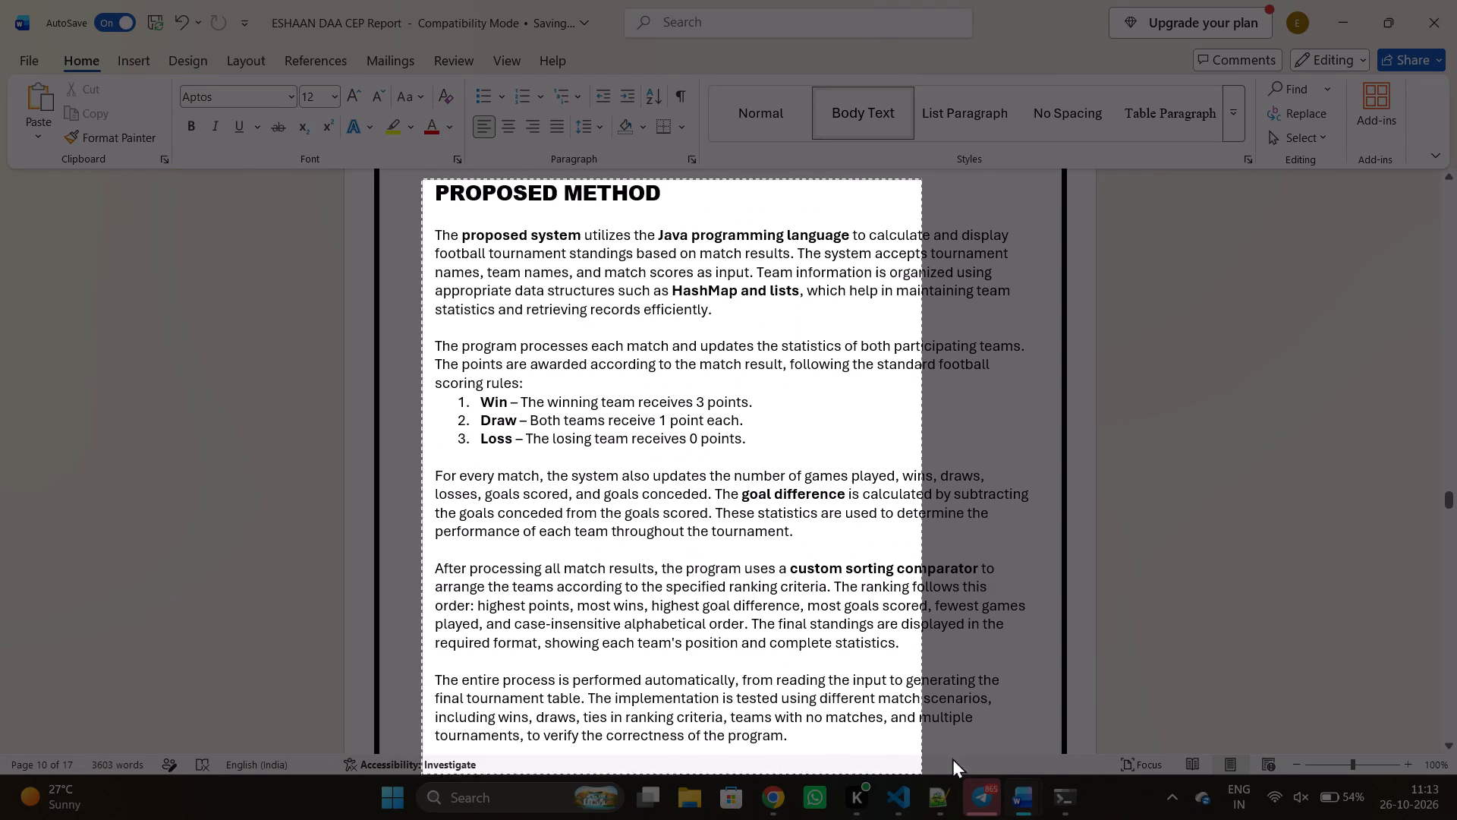
pyautogui.moveTo(952, 758); pyautogui.dragTo(1037, 746)
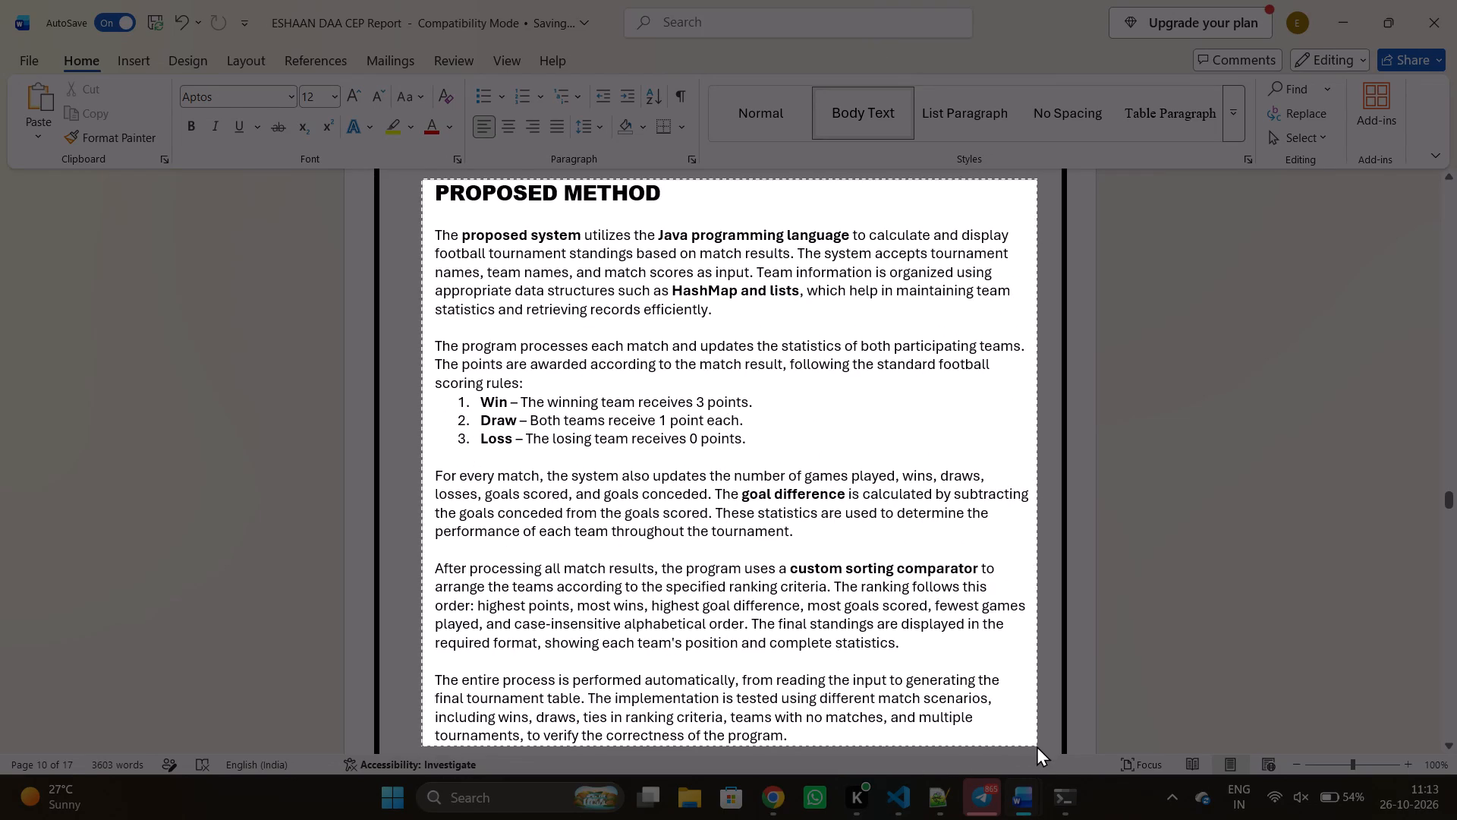
pyautogui.moveTo(1037, 746); pyautogui.dragTo(1034, 744)
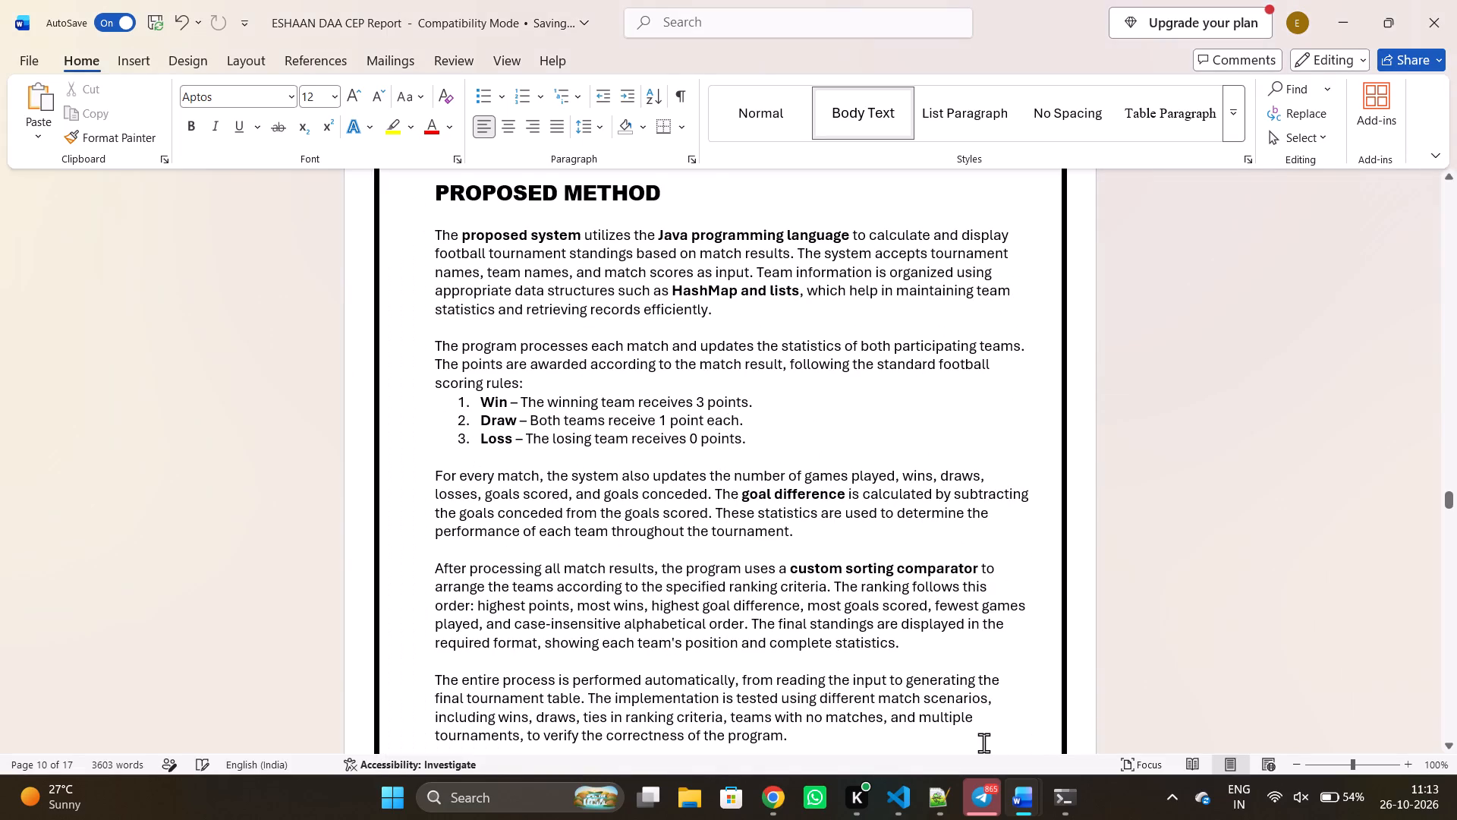
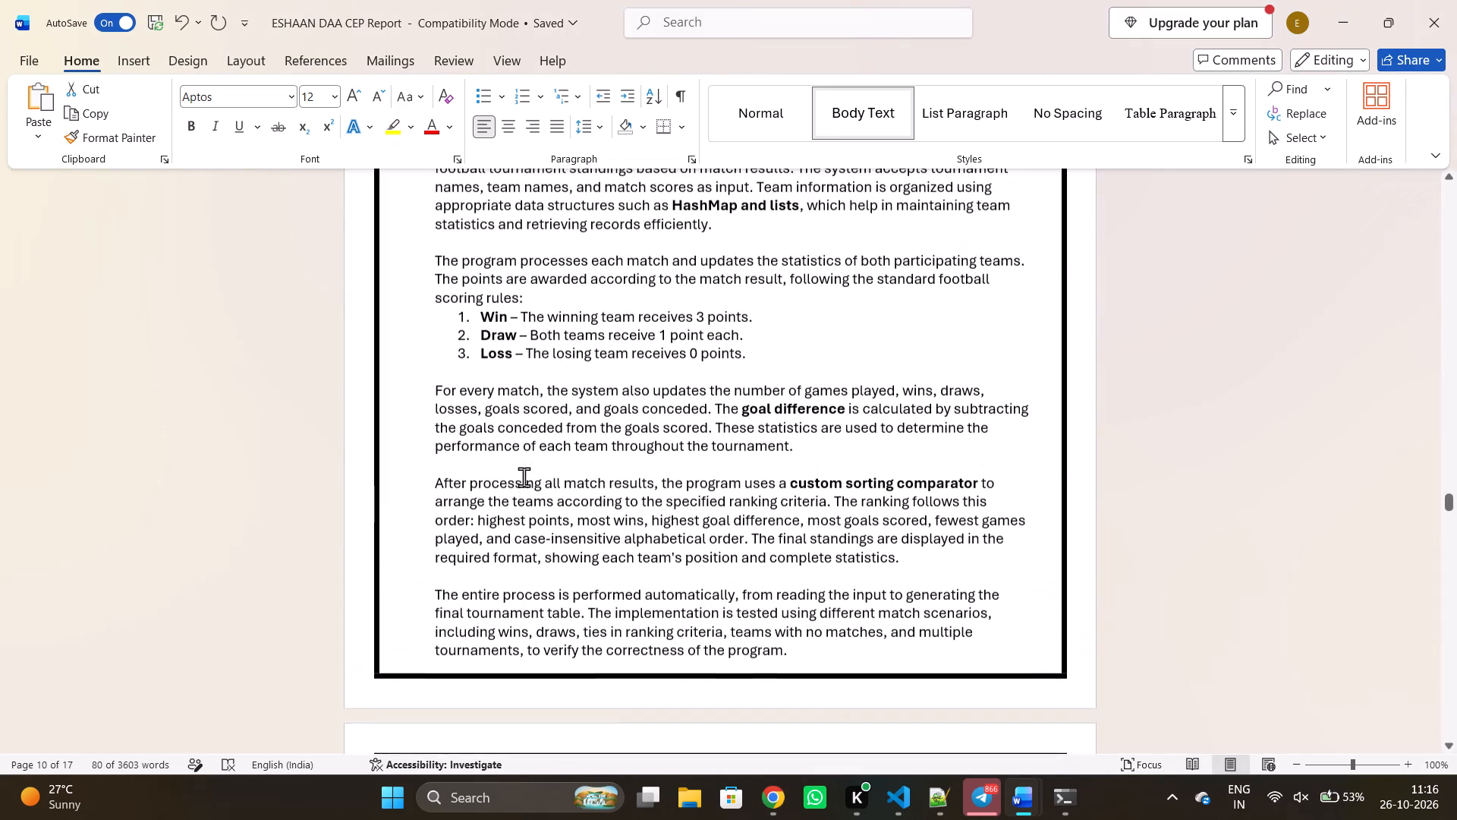
pyautogui.hscroll(1, 524, 477)
pyautogui.scroll(1, 524, 477)
pyautogui.moveTo(435, 290); pyautogui.dragTo(807, 638)
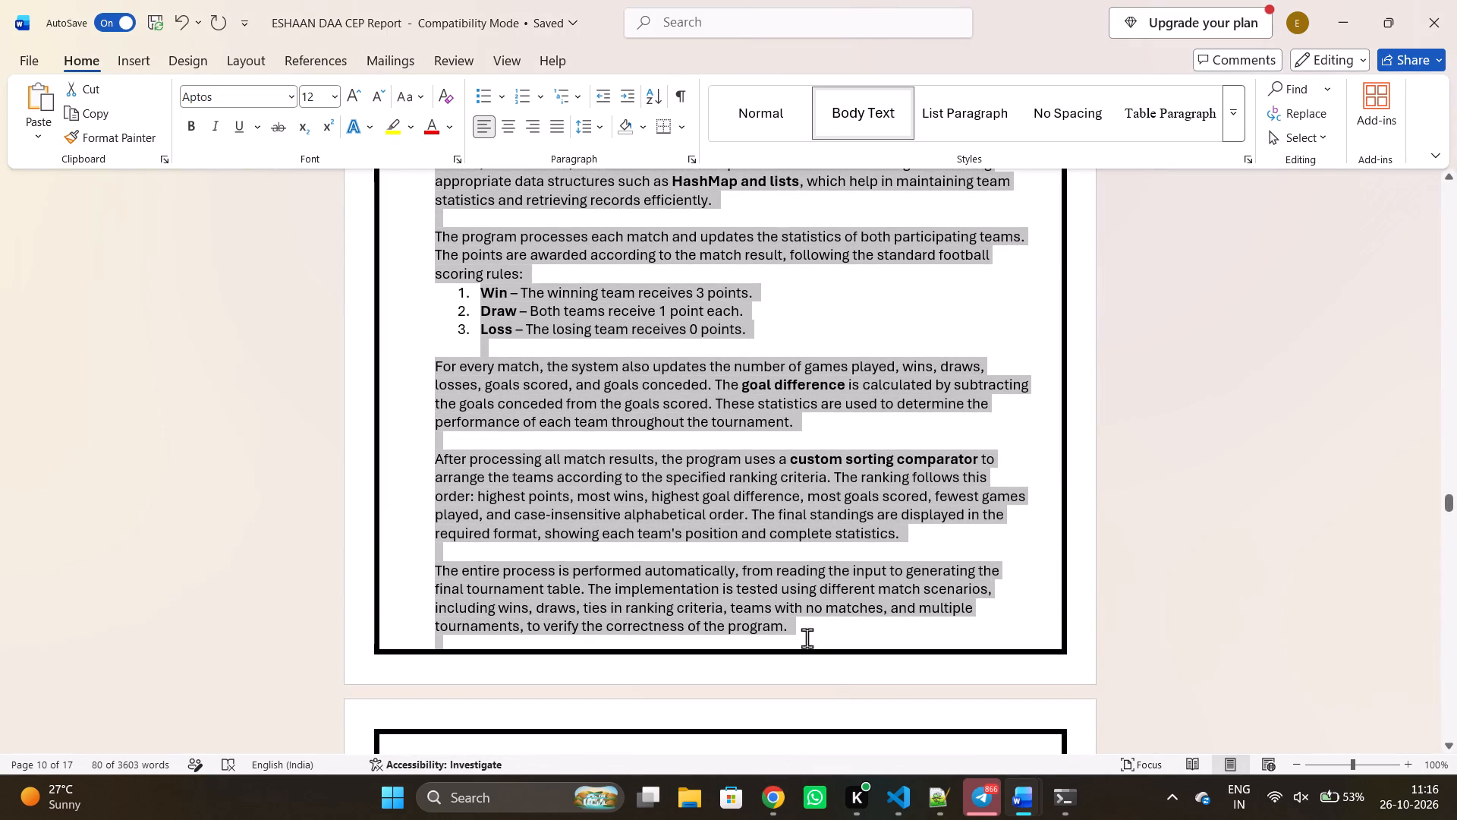
pyautogui.moveTo(807, 638); pyautogui.dragTo(802, 635)
pyautogui.press('BackSpace')
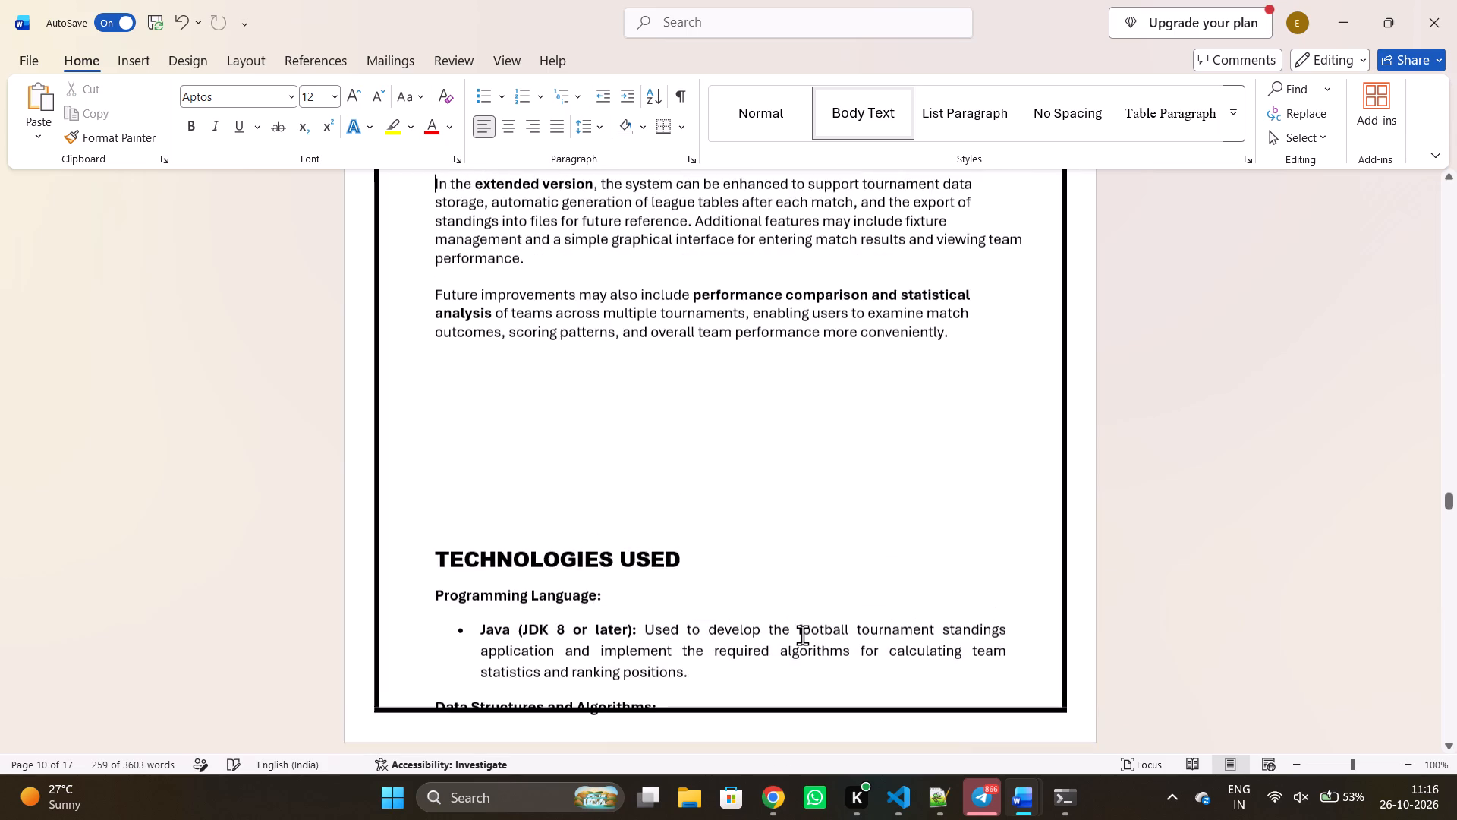
# Replace the remaining extended version and future improvements paragraphs under PROPOSED METHOD with the copied ChatGPT text.
pyautogui.hscroll(1, 802, 635)
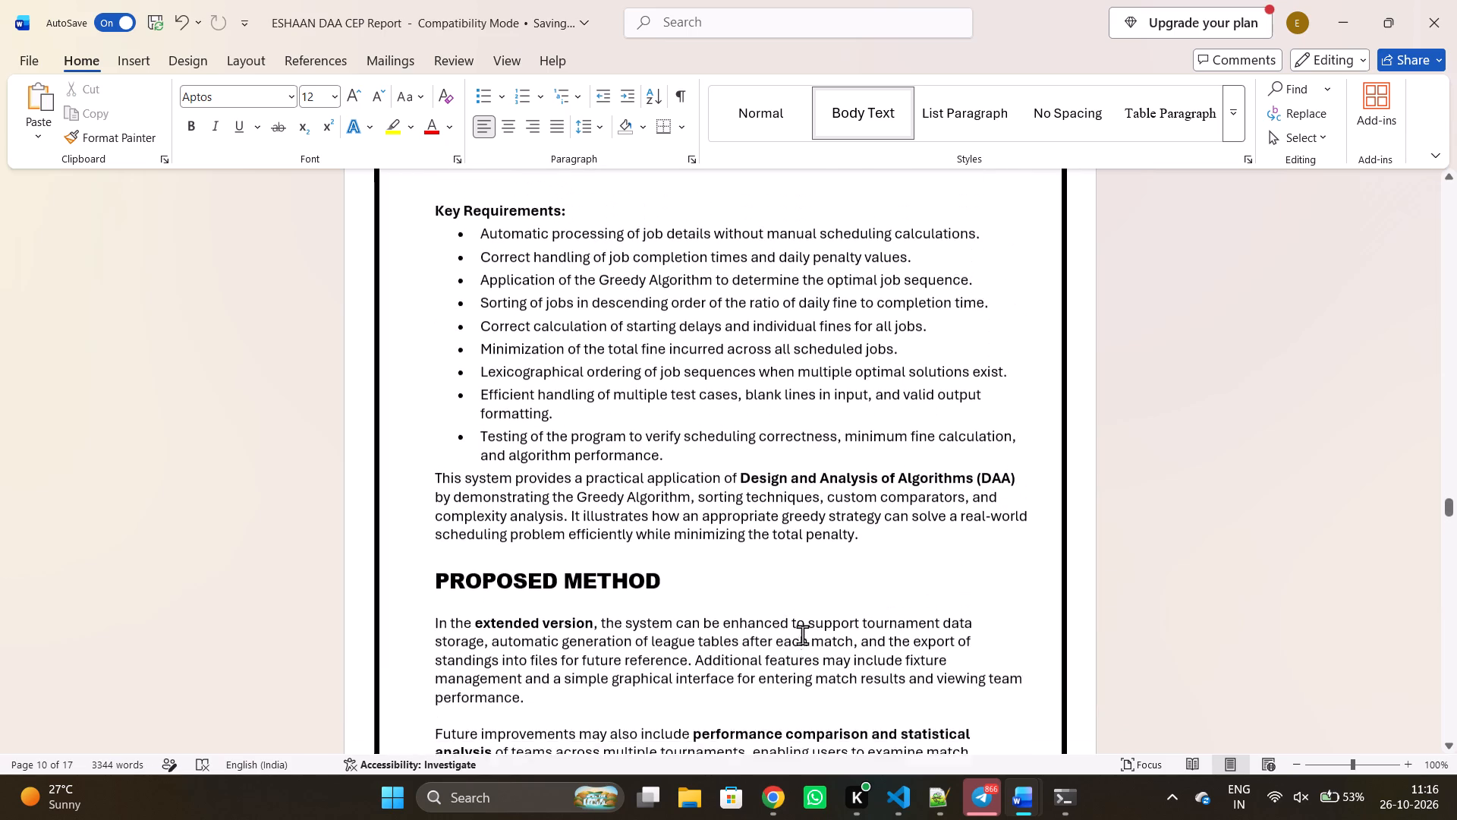
pyautogui.hscroll(1, 802, 635)
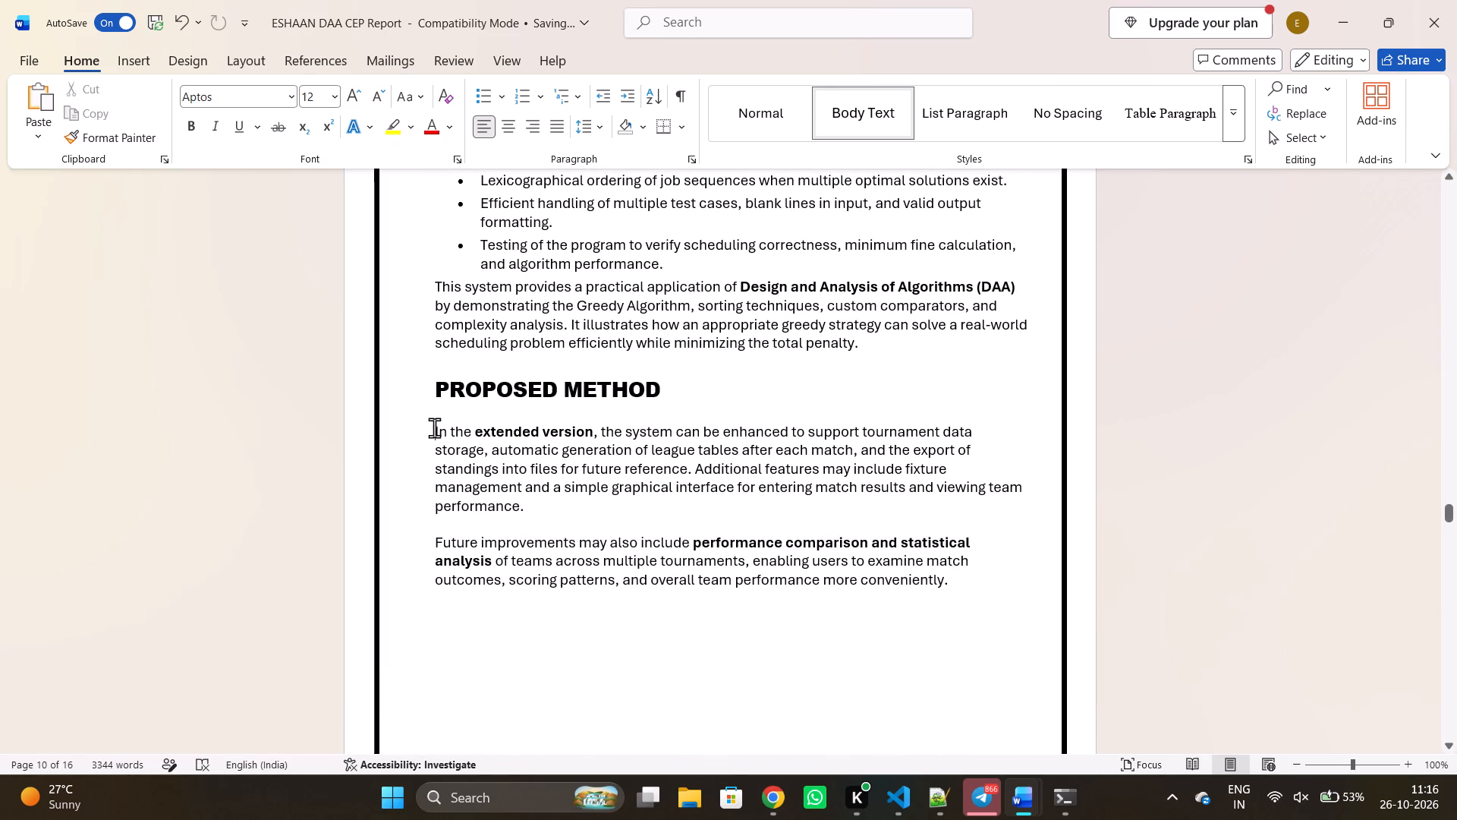
pyautogui.moveTo(435, 427); pyautogui.dragTo(963, 587)
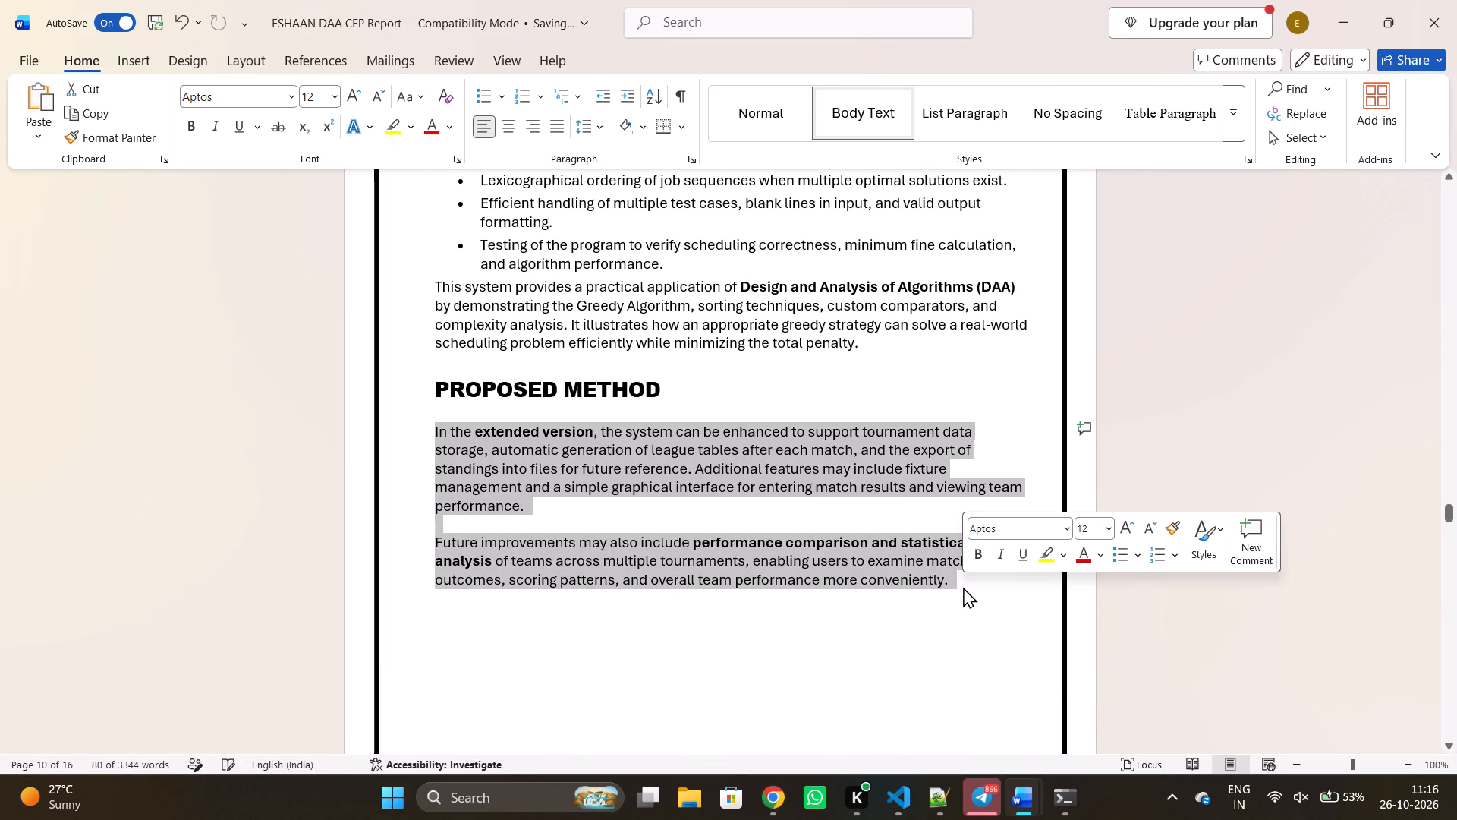
pyautogui.press('BackSpace')
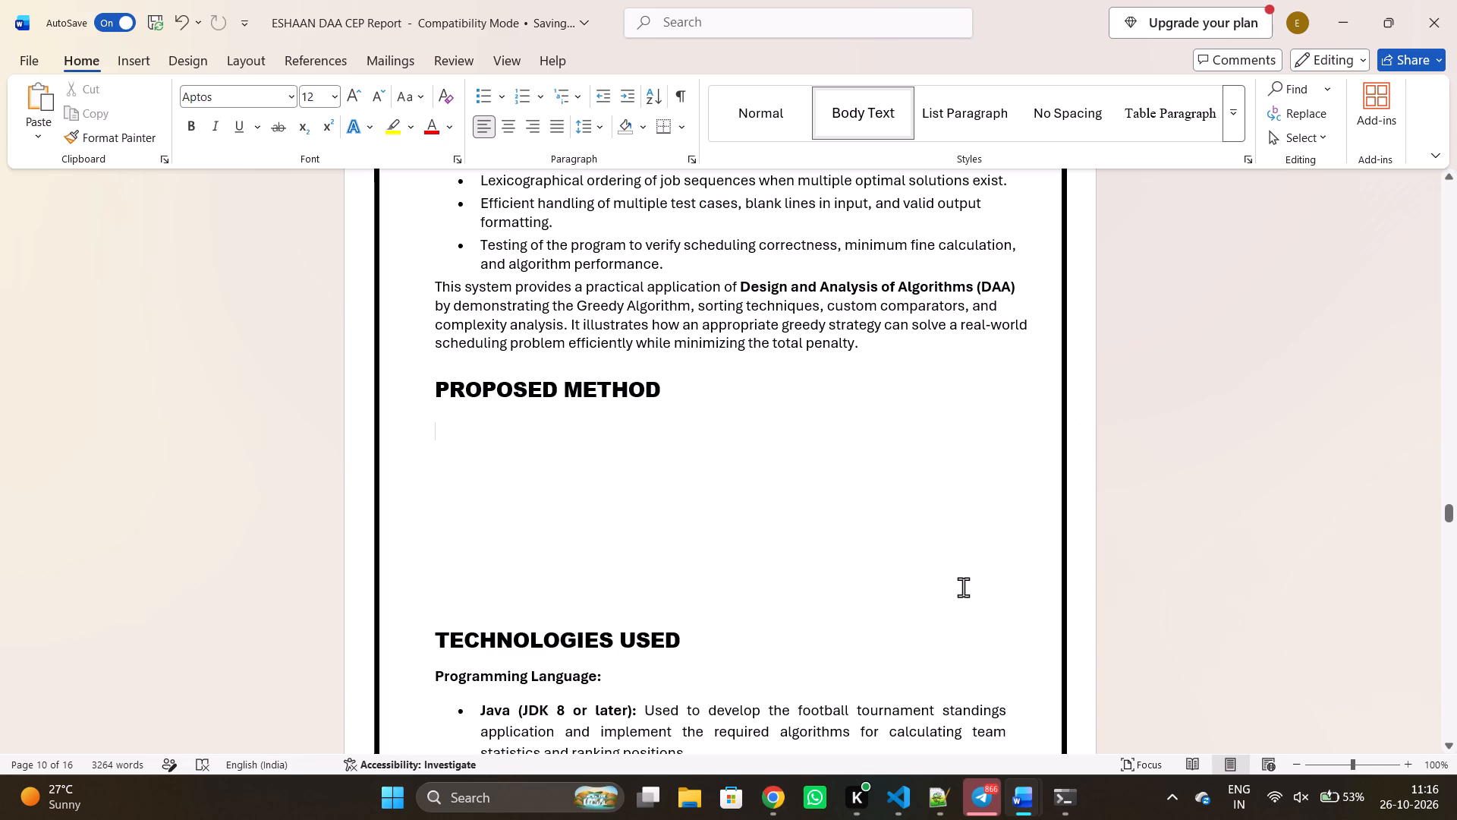
pyautogui.hotkey('ctrl', 'v')
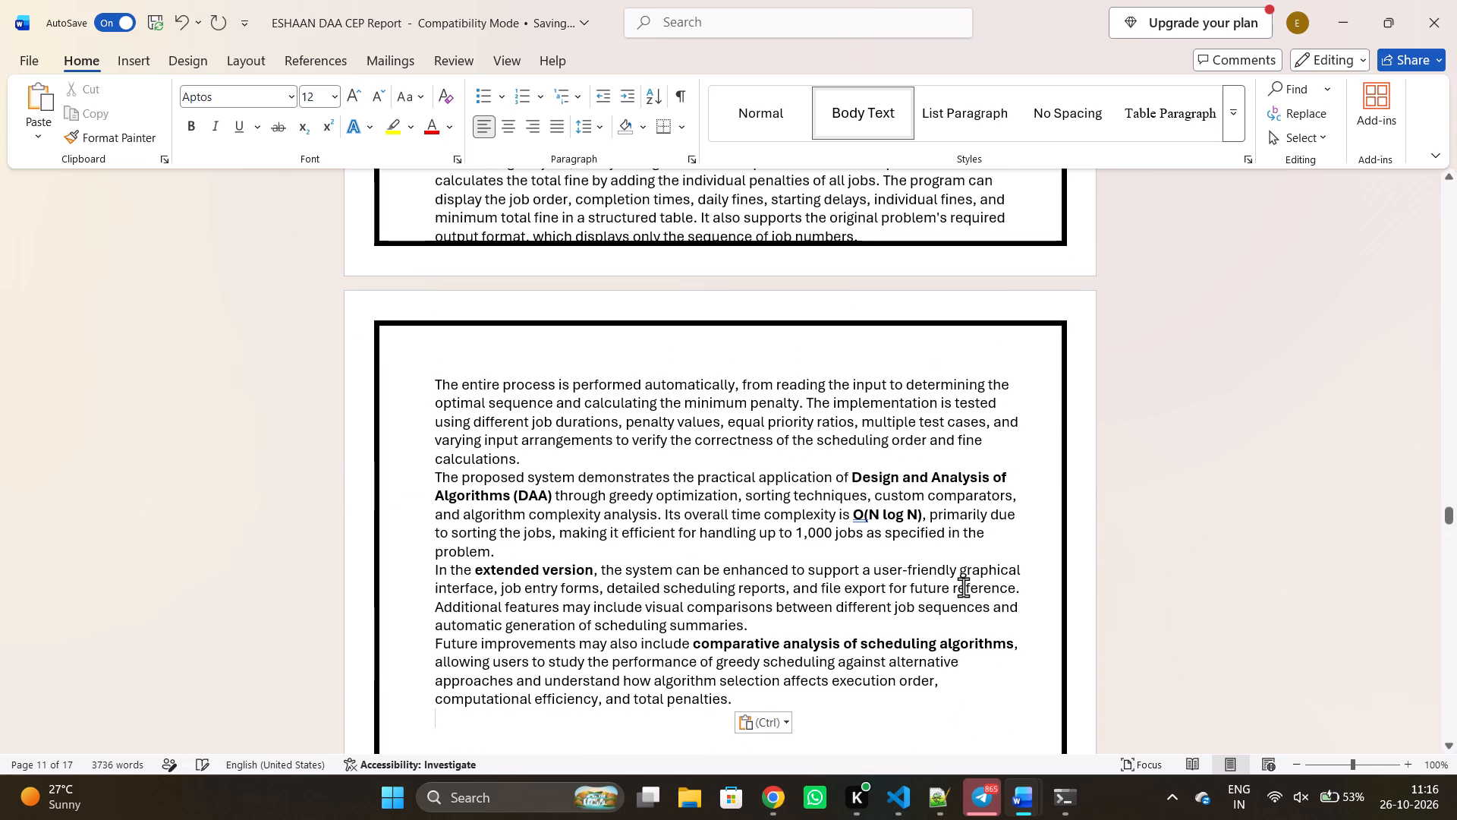
# Delete the duplicate PROPOSED METHOD line at the start of the pasted text.
pyautogui.scroll(2, 693, 456)
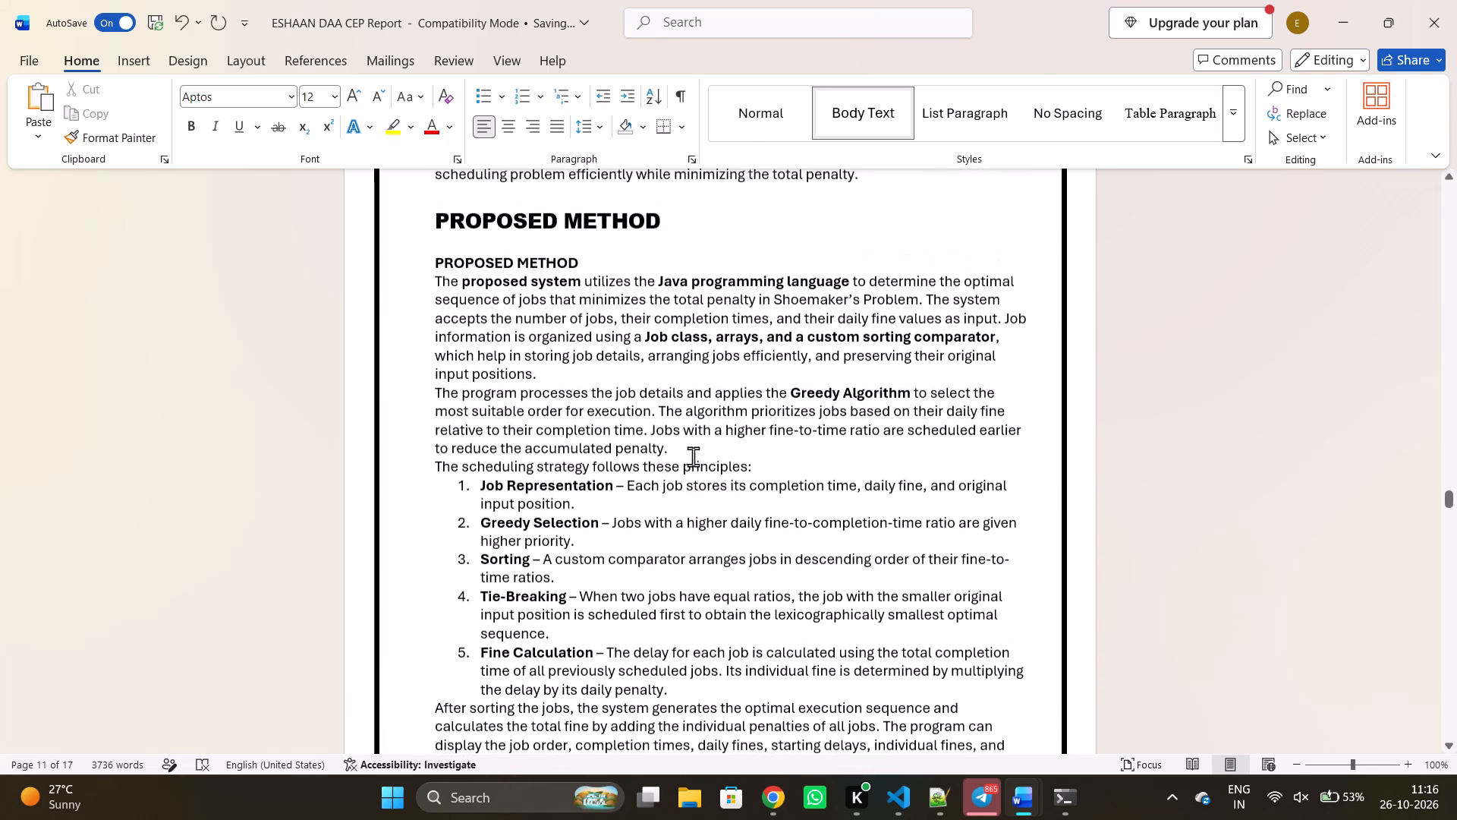
pyautogui.scroll(1, 693, 456)
pyautogui.moveTo(584, 266); pyautogui.dragTo(439, 264)
pyautogui.press('BackSpace')
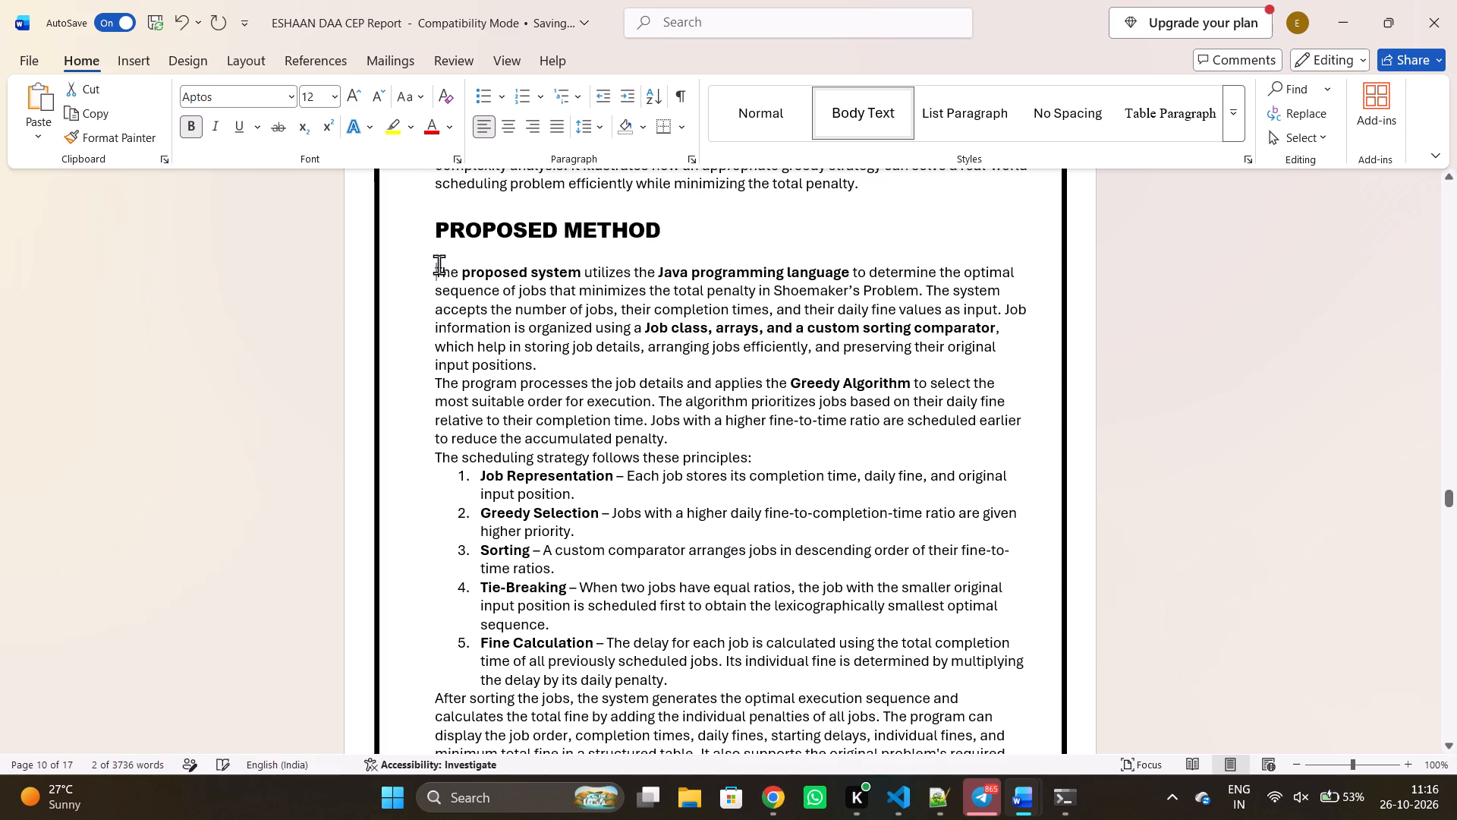
# Insert a blank line after each of the first two paragraphs of the PROPOSED METHOD section.
pyautogui.click(556, 361)
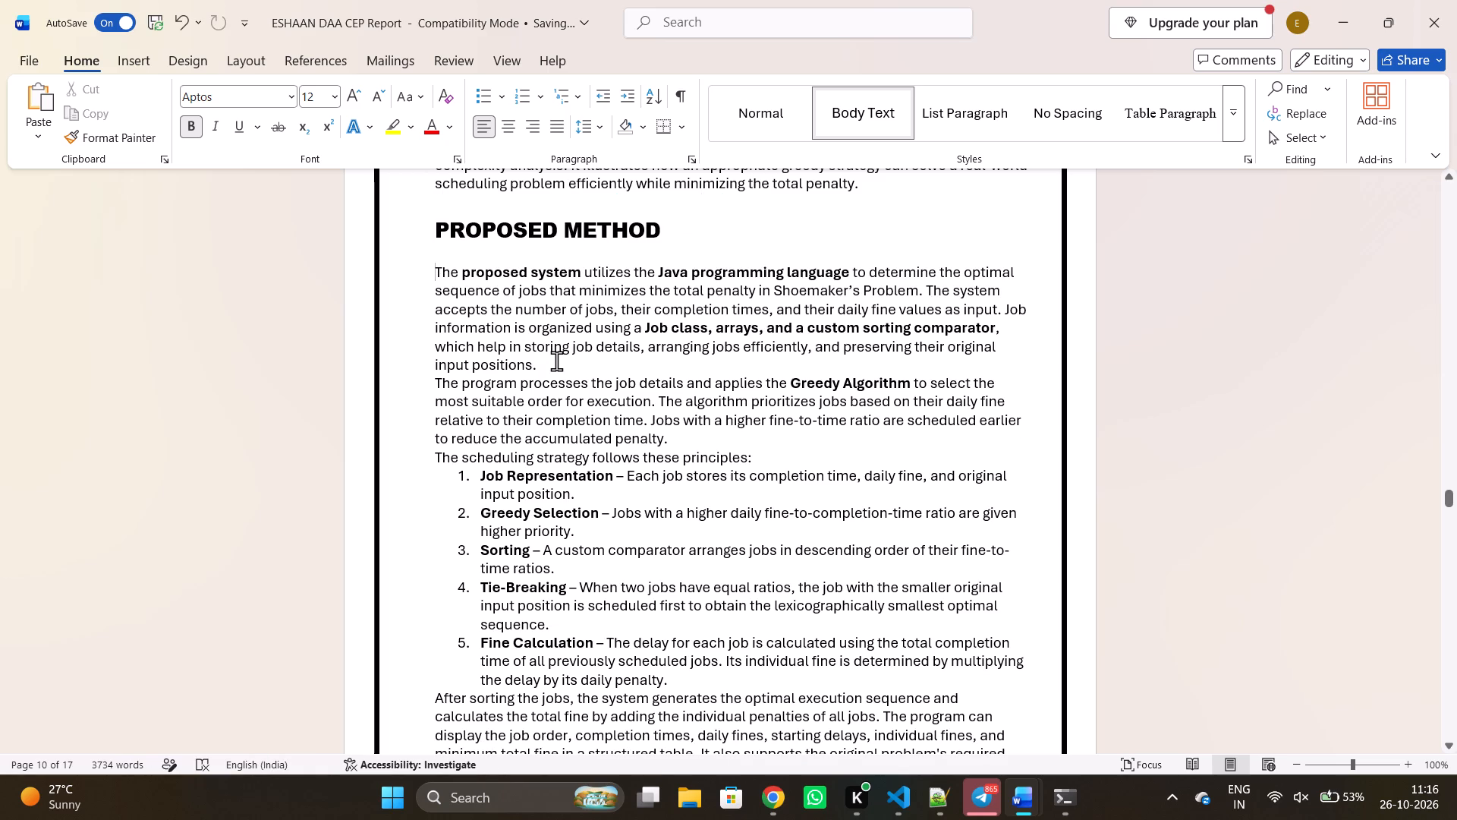
pyautogui.press('Return')
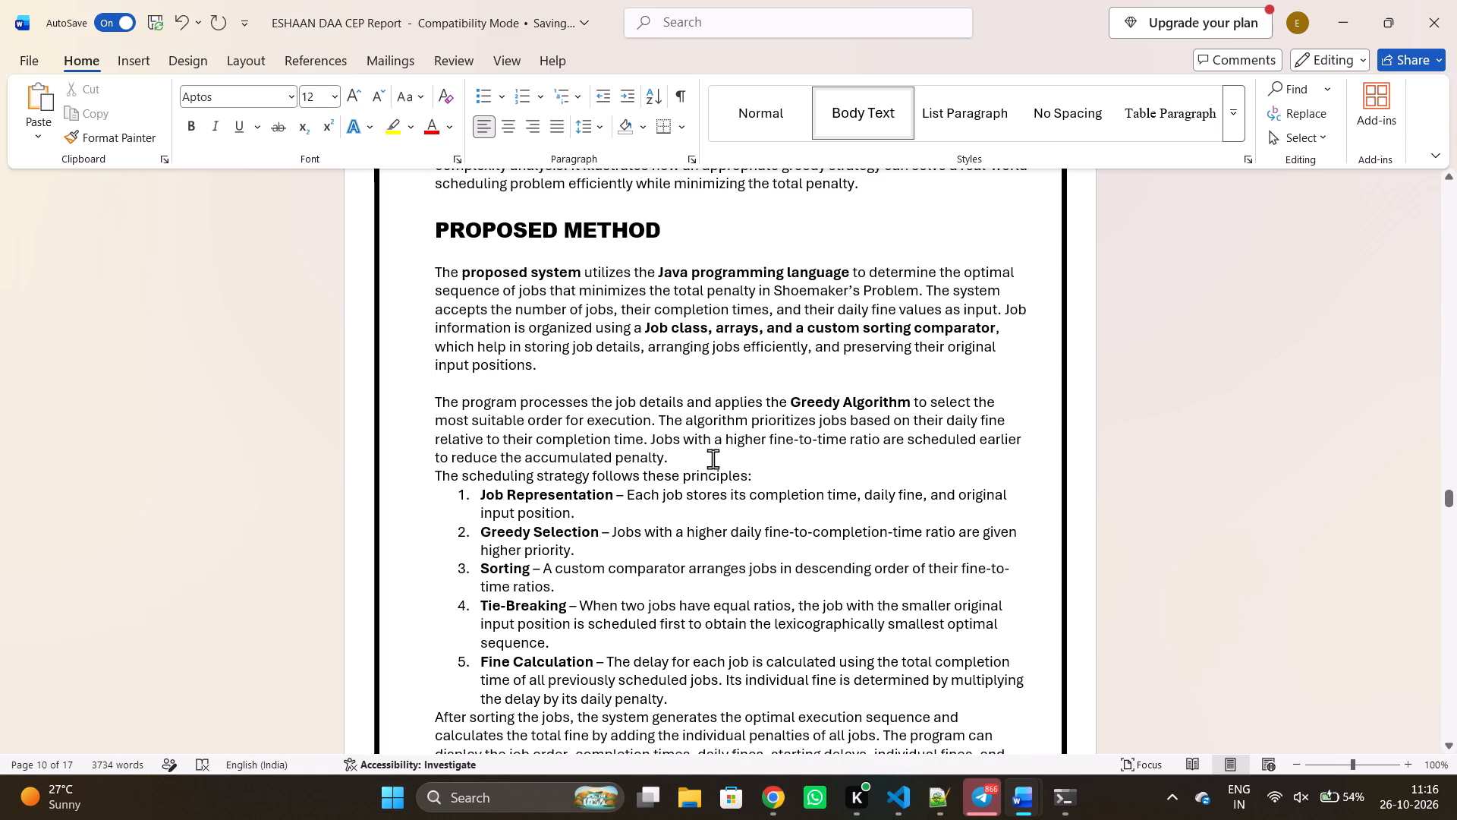
pyautogui.click(712, 459)
pyautogui.press('Return')
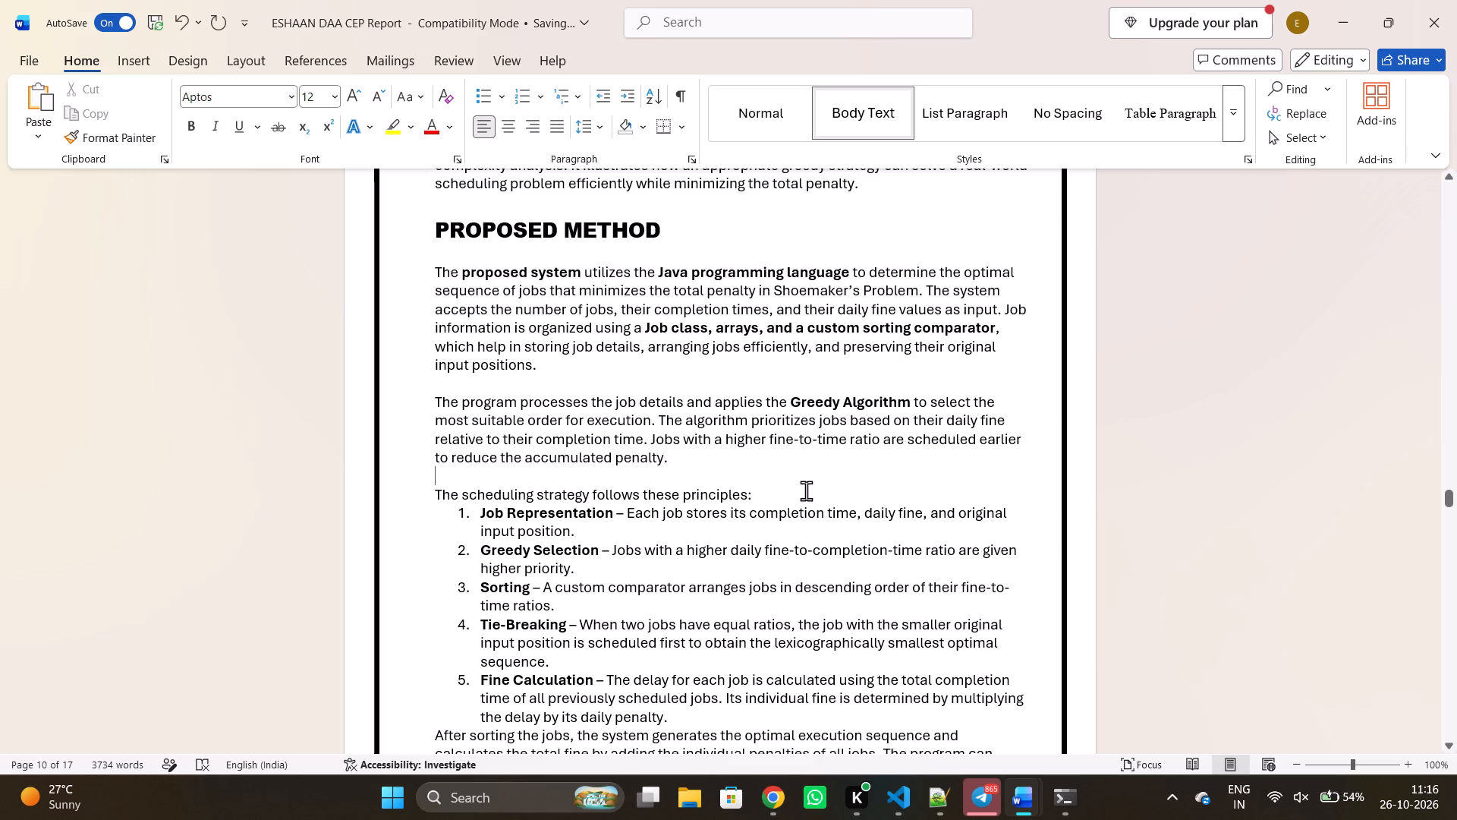
pyautogui.click(806, 490)
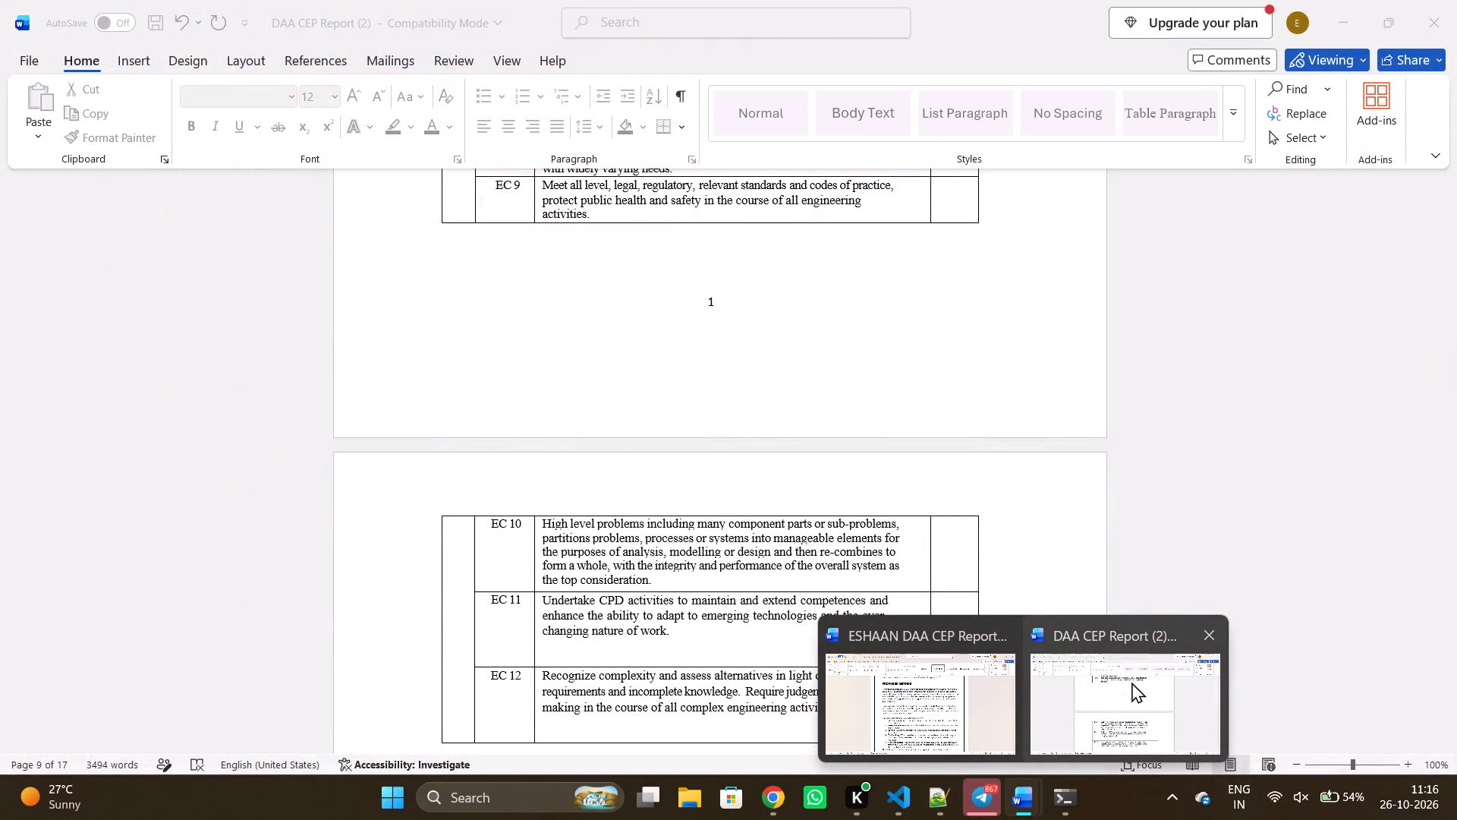
# Switch to the DAA CEP Report (2) document and examine the paragraph and list spacing of its PROPOSED METHOD section.
pyautogui.click(1130, 683)
pyautogui.scroll(-20, 835, 617)
pyautogui.scroll(-2, 835, 617)
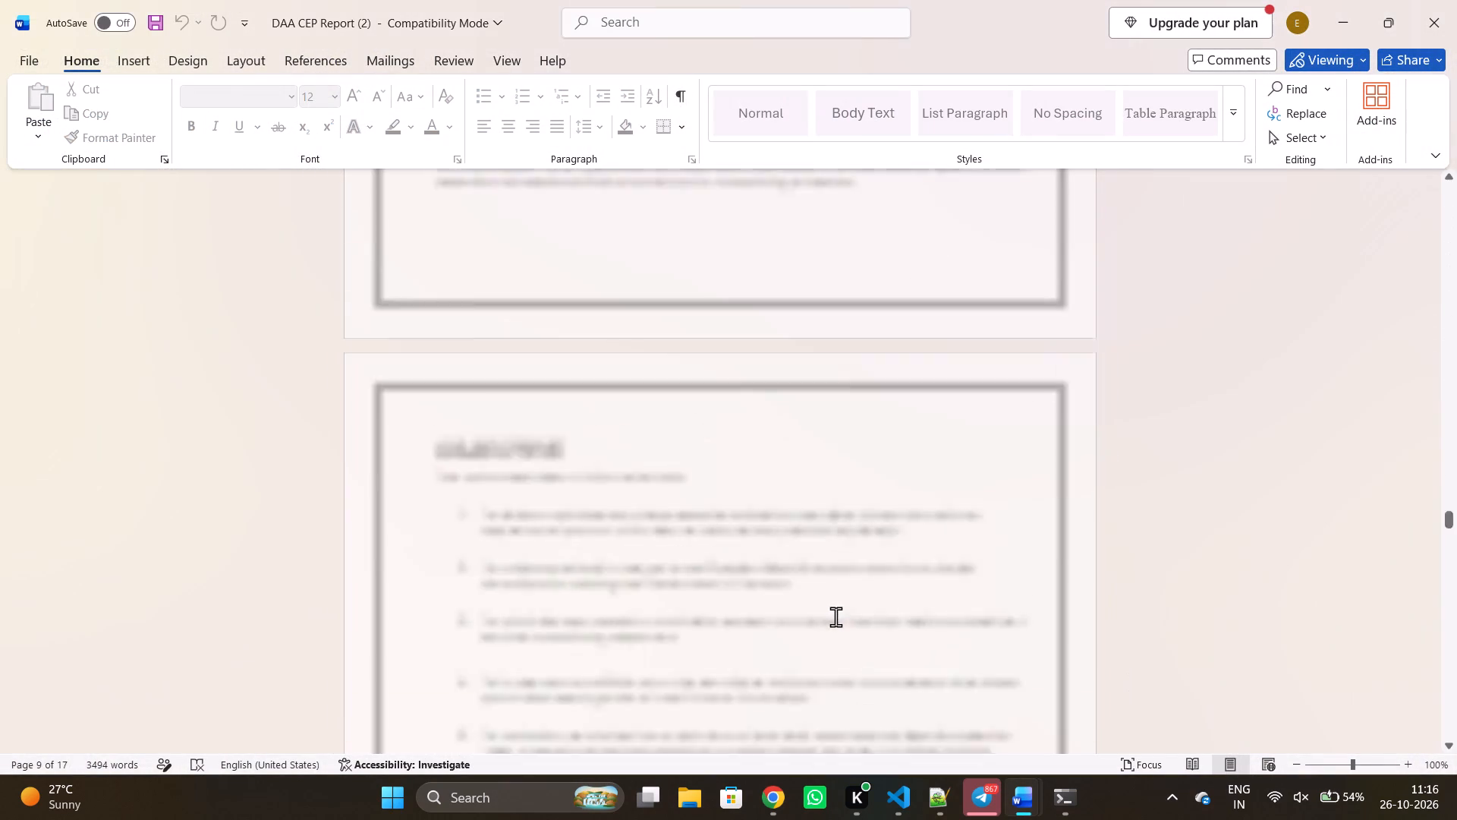
pyautogui.scroll(-2, 835, 617)
pyautogui.scroll(2, 835, 617)
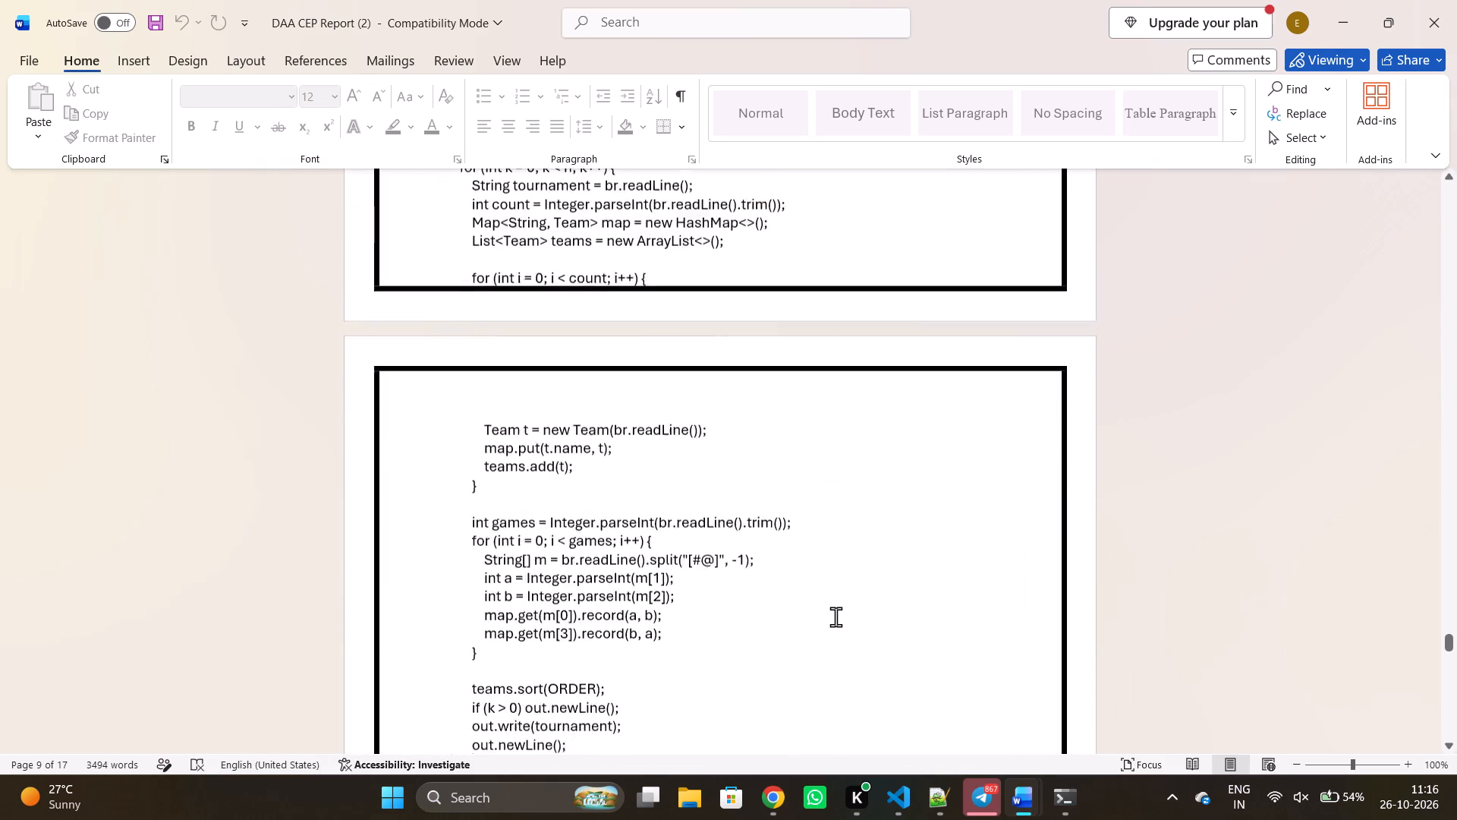
pyautogui.scroll(6, 835, 617)
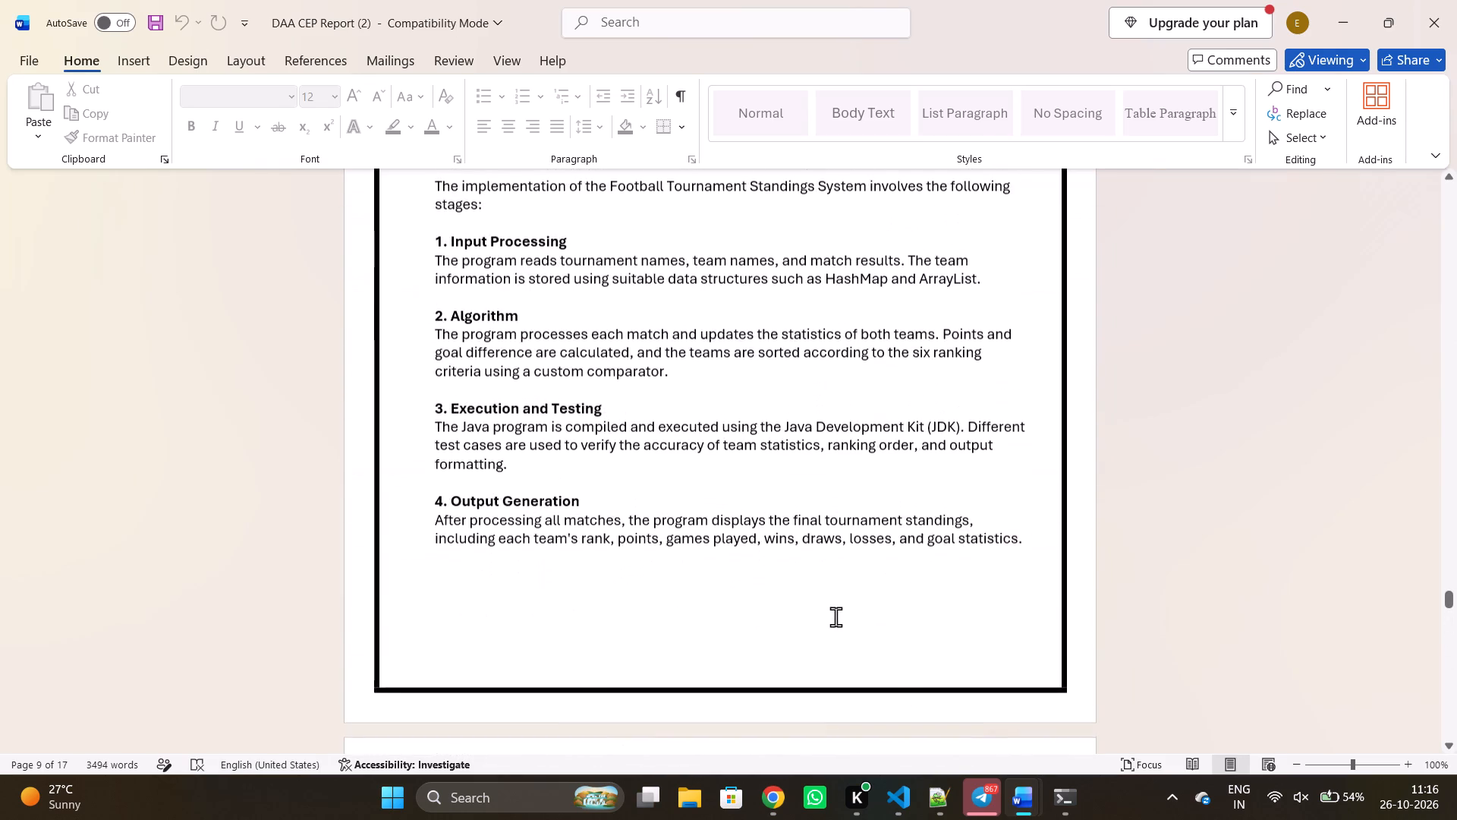
pyautogui.scroll(7, 835, 617)
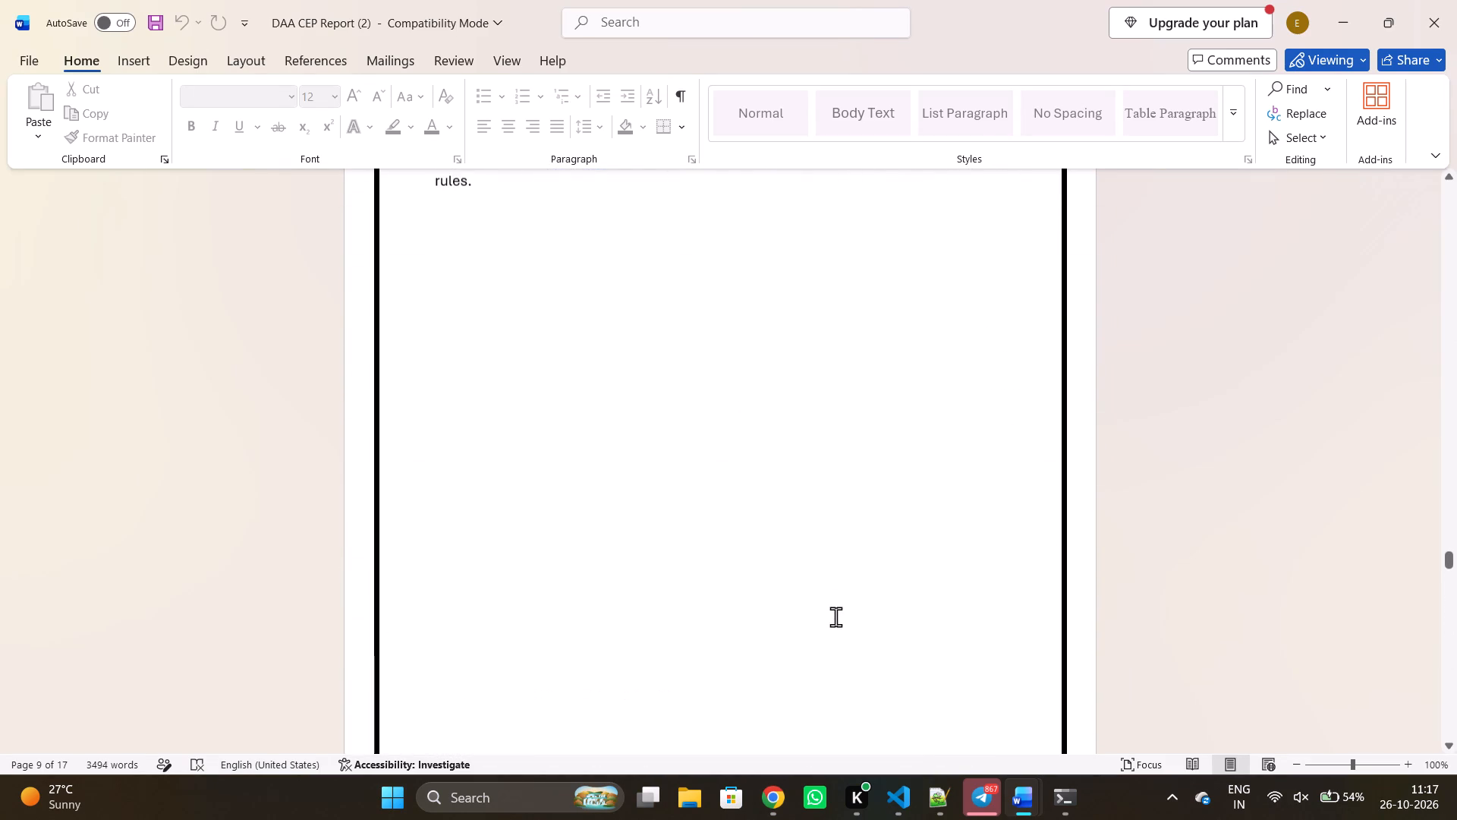
pyautogui.scroll(7, 835, 617)
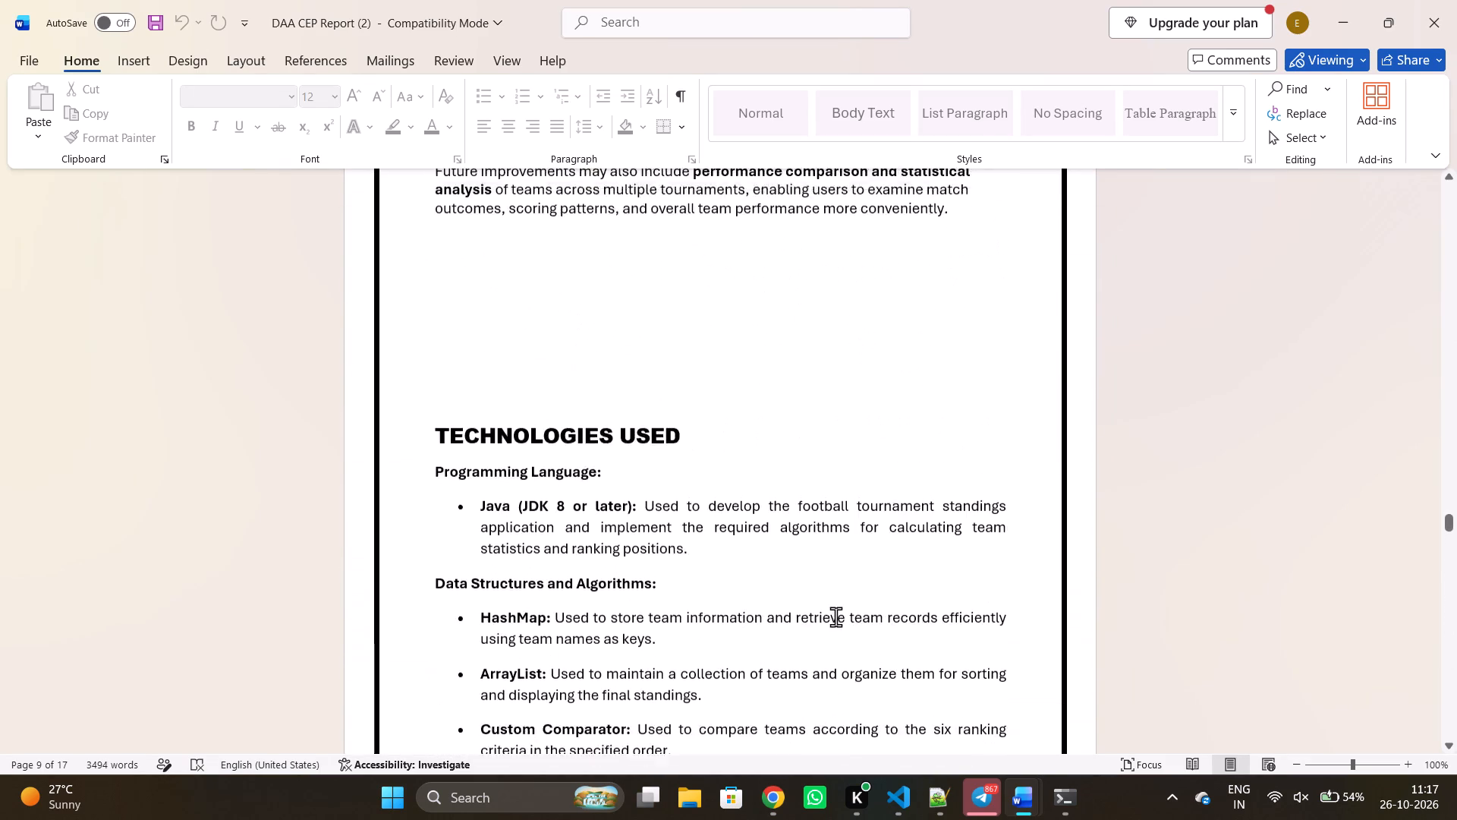
pyautogui.scroll(2, 835, 617)
pyautogui.hscroll(1, 835, 617)
pyautogui.scroll(2, 835, 617)
pyautogui.hscroll(1, 835, 617)
pyautogui.scroll(1, 835, 617)
pyautogui.hscroll(1, 835, 617)
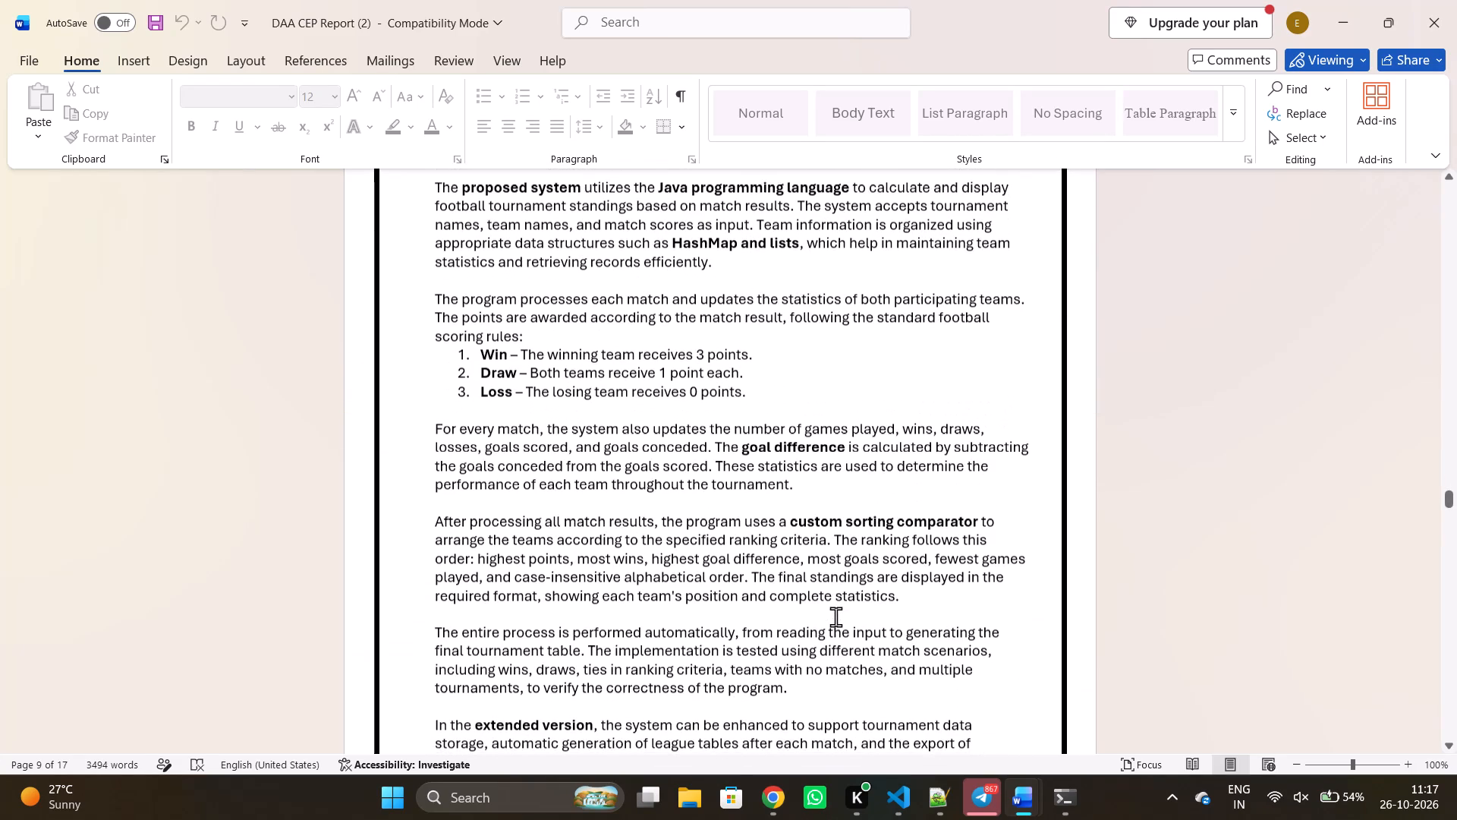
pyautogui.hscroll(1, 835, 617)
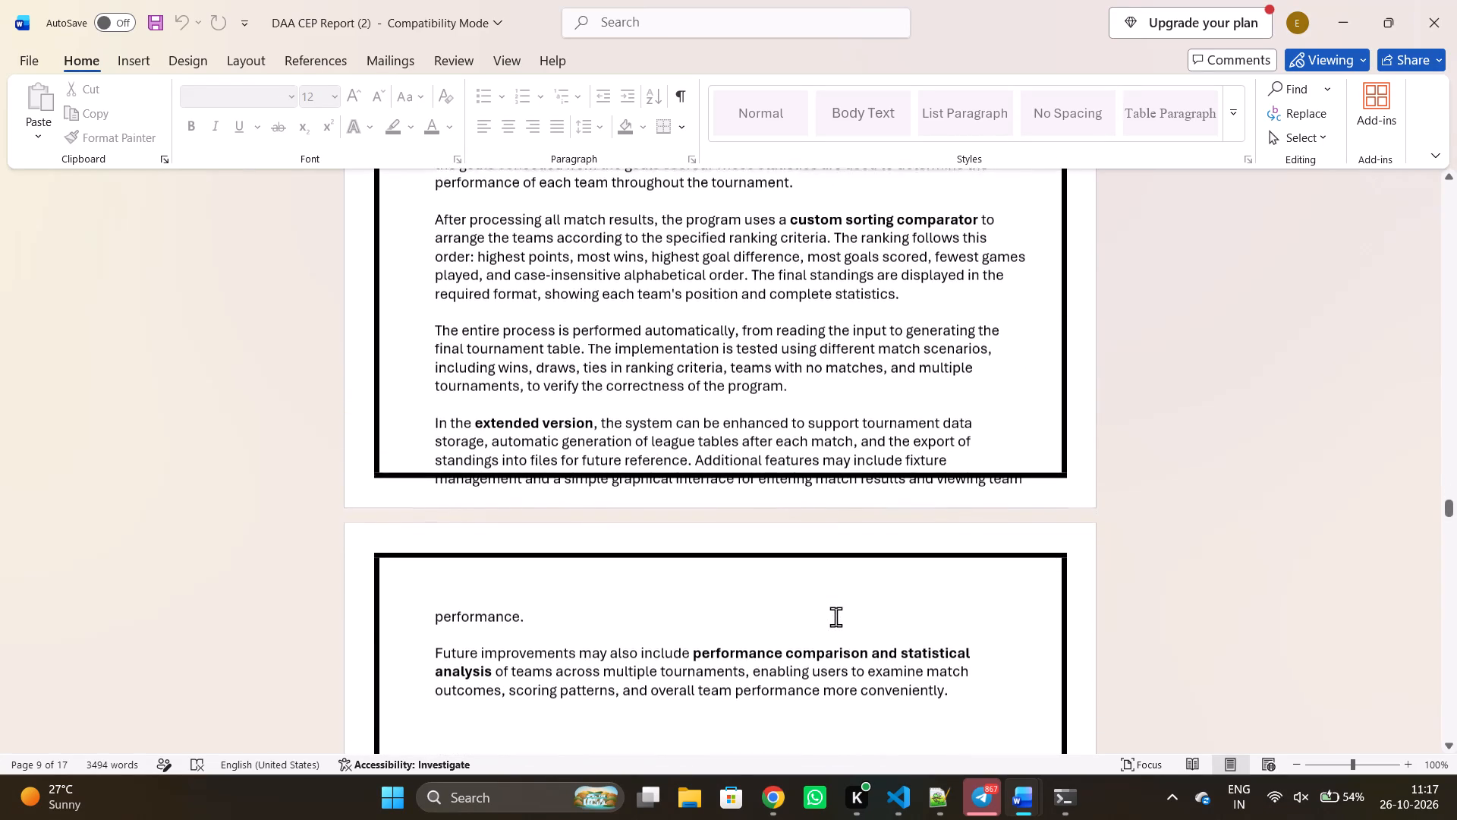
pyautogui.hscroll(1, 835, 617)
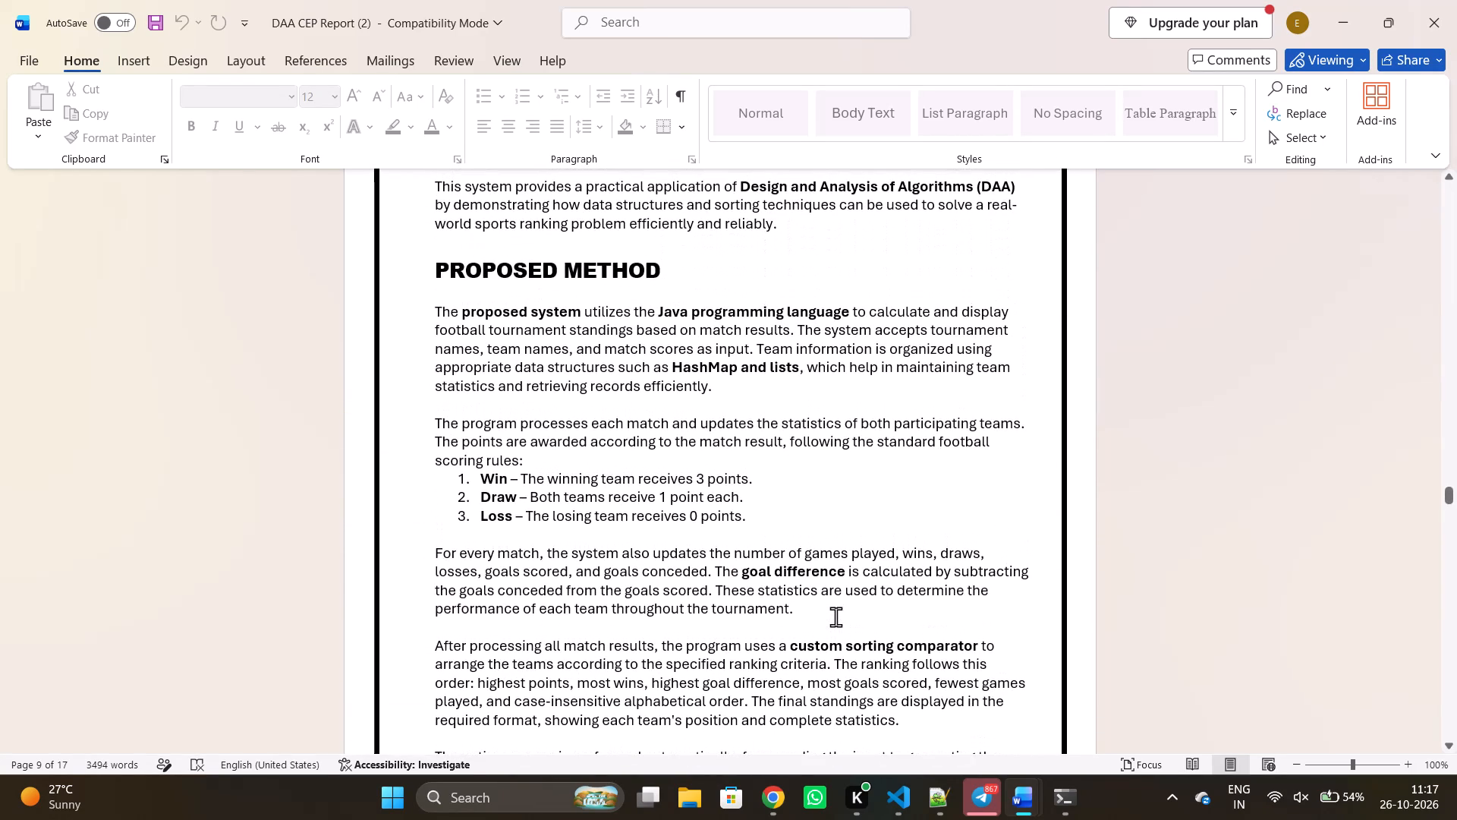
pyautogui.hscroll(2, 835, 617)
# Return to the job scheduling report and insert a blank line after "The scheduling strategy follows these principles:".
pyautogui.hotkey('alt', 'Tab')
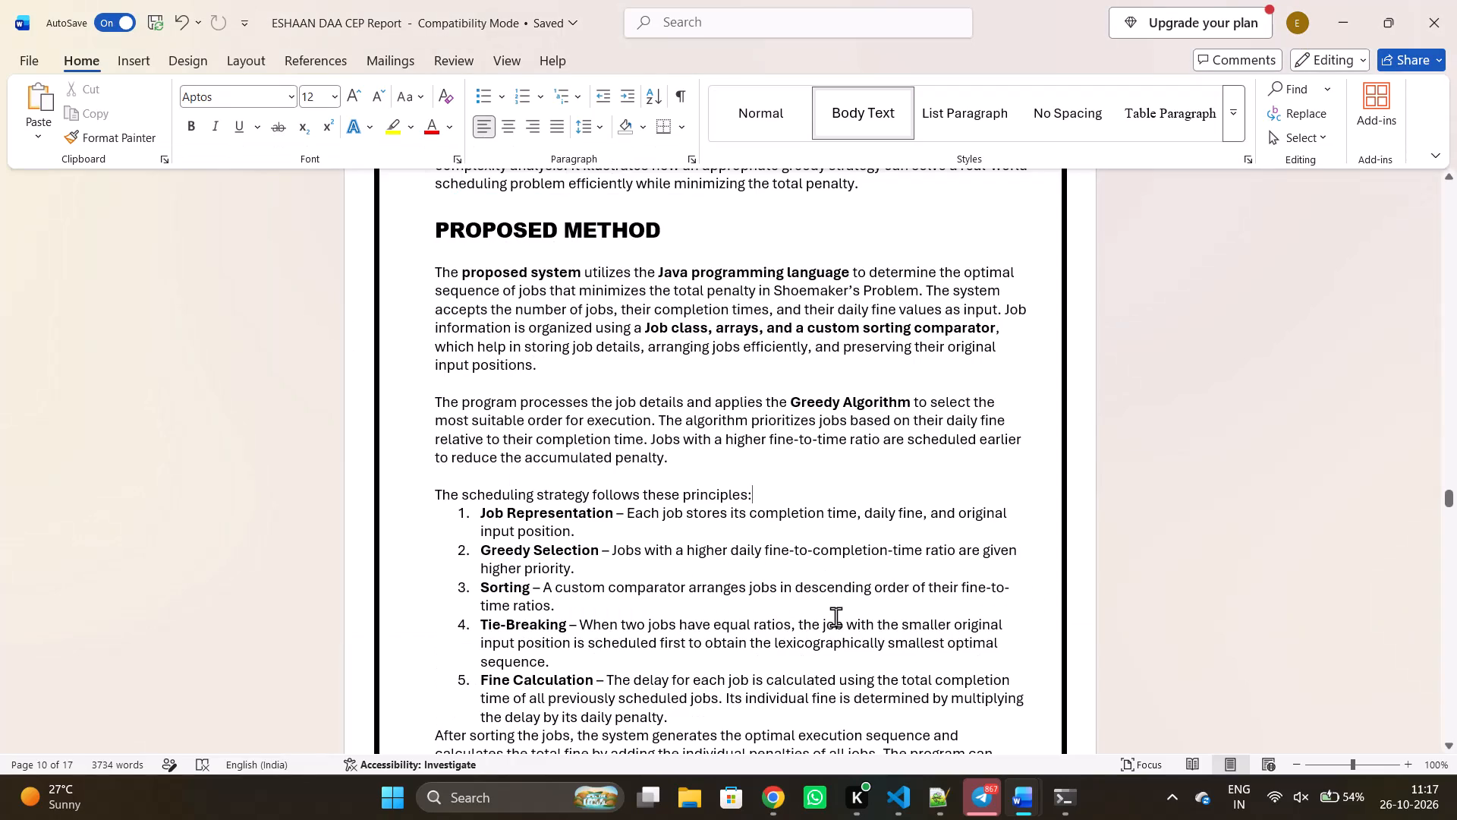
pyautogui.press('Return')
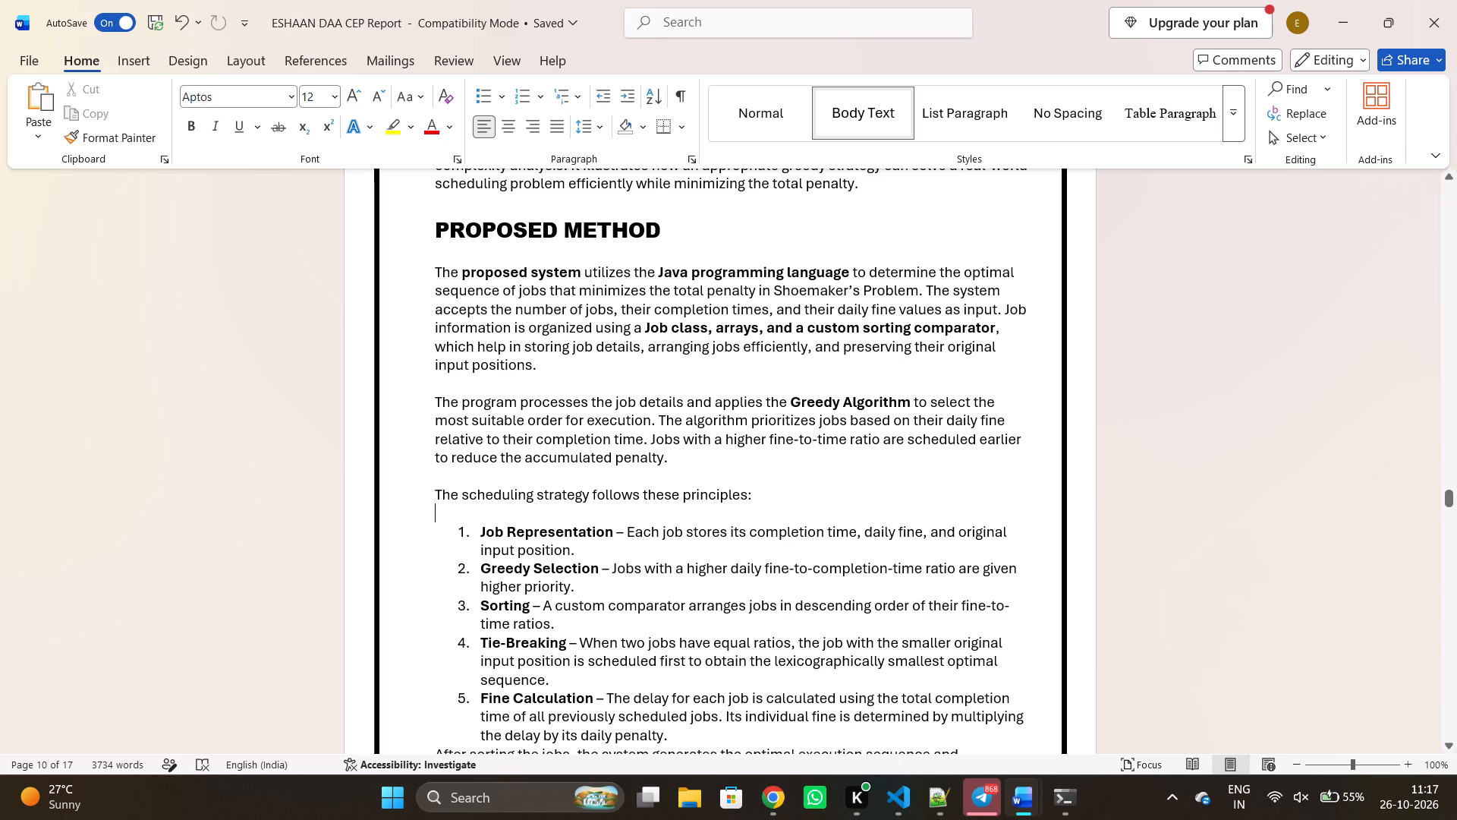
# Split the "After sorting the jobs" paragraph after "individual penalties of all jobs." and put a blank line between the two parts.
pyautogui.scroll(-1, 811, 487)
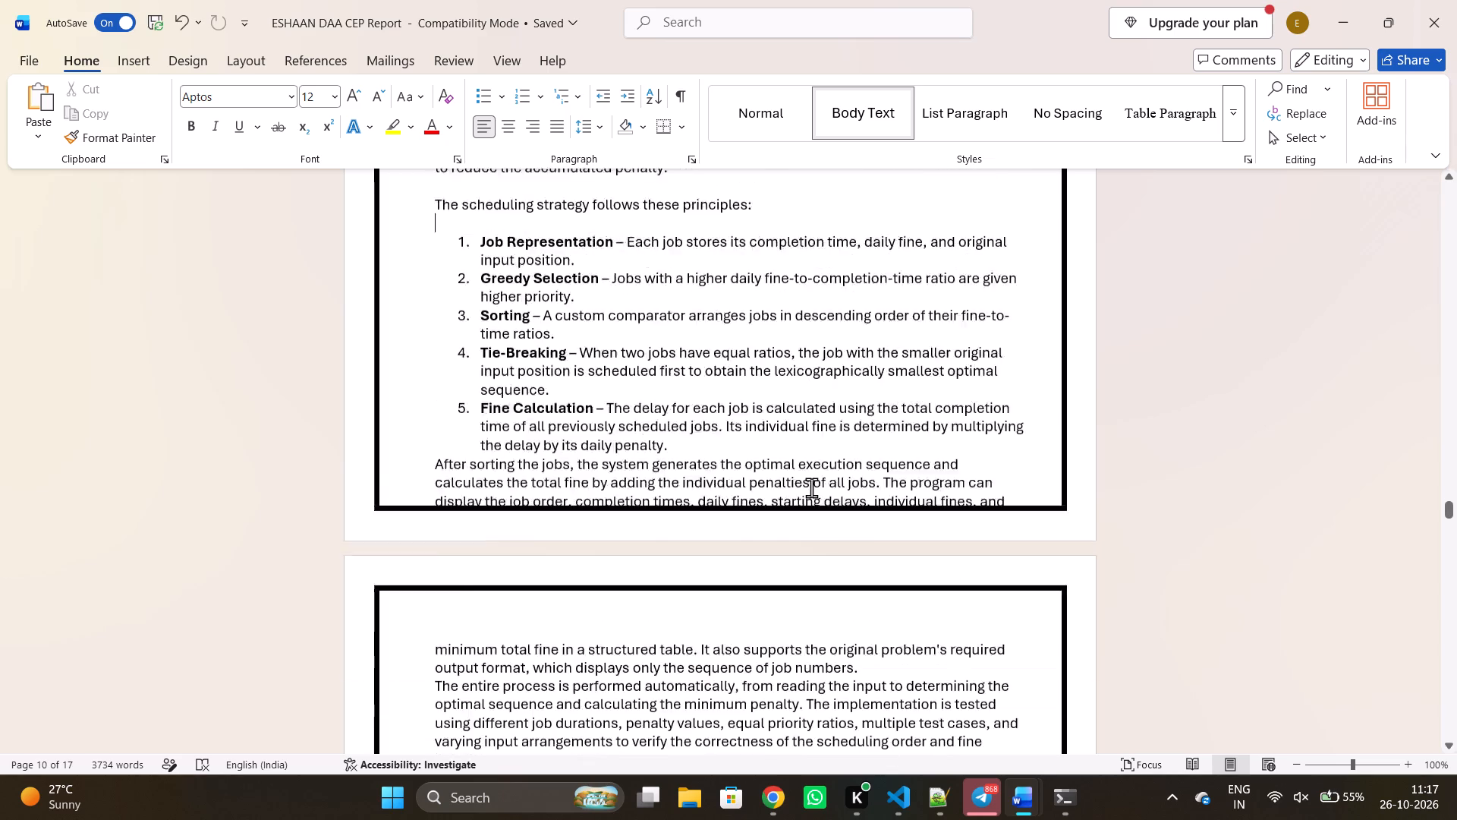
pyautogui.scroll(-1, 811, 487)
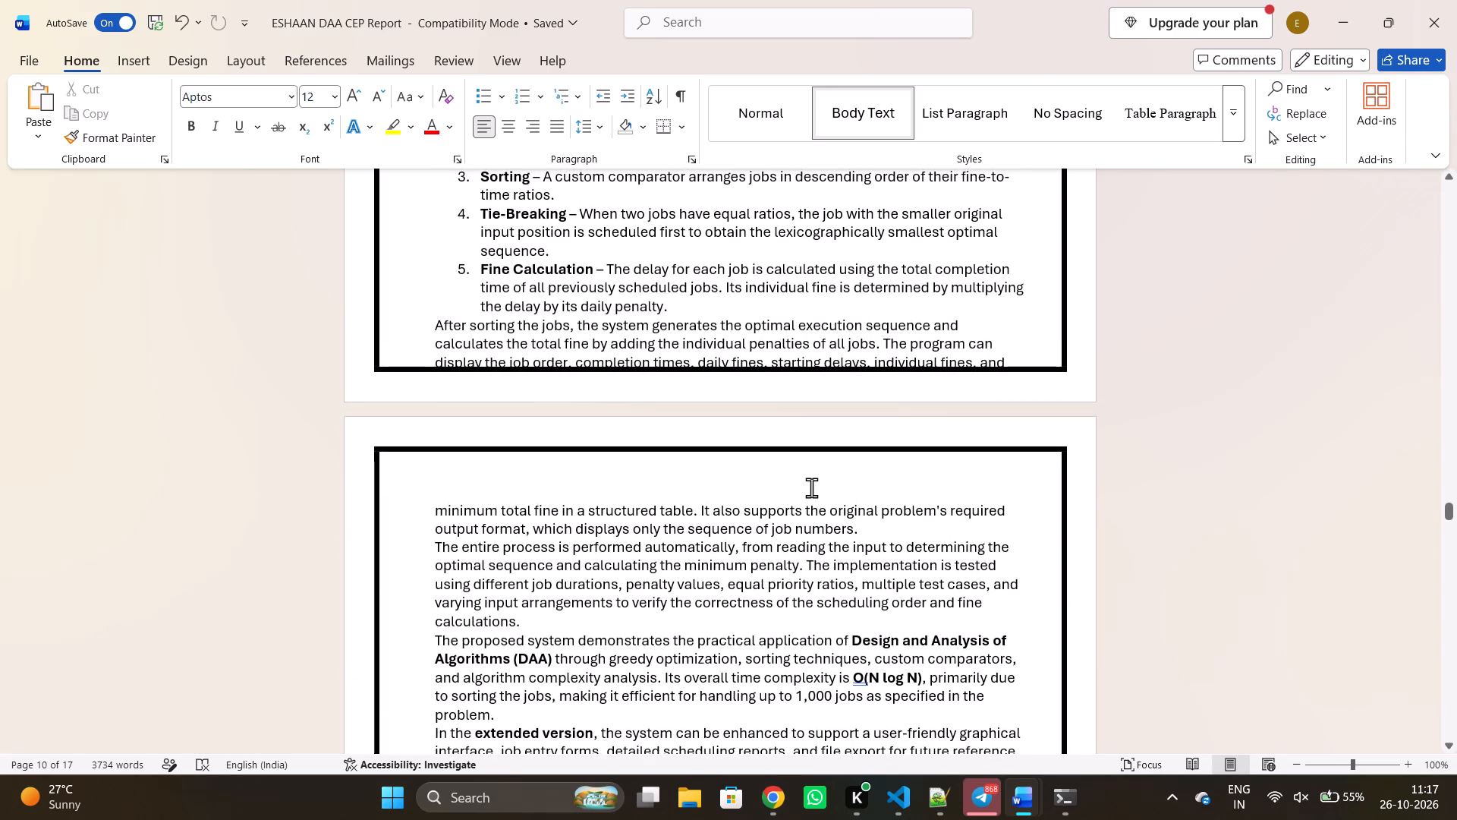
pyautogui.scroll(-1, 811, 487)
pyautogui.hscroll(1, 811, 487)
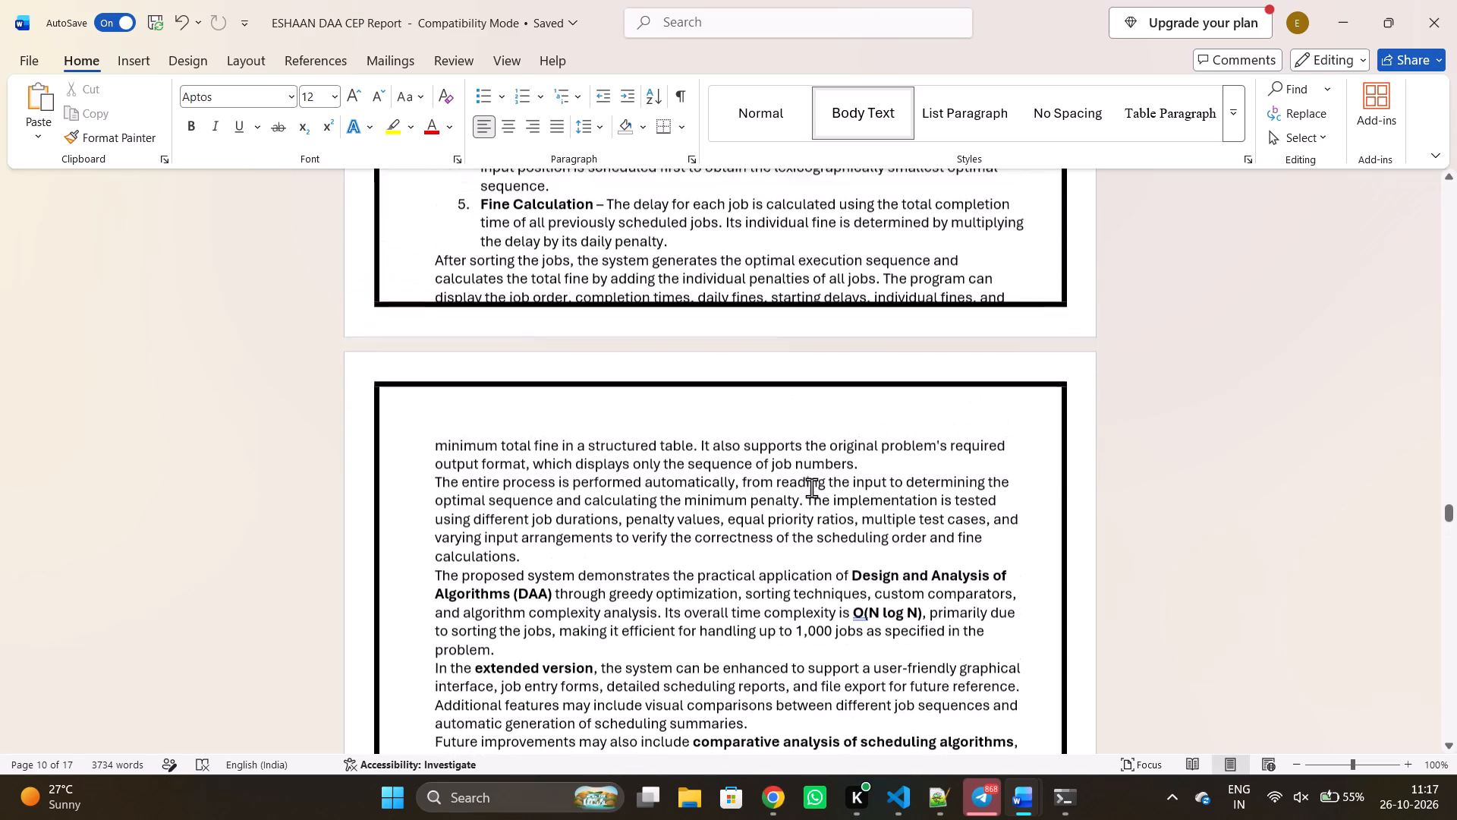
pyautogui.hscroll(1, 811, 487)
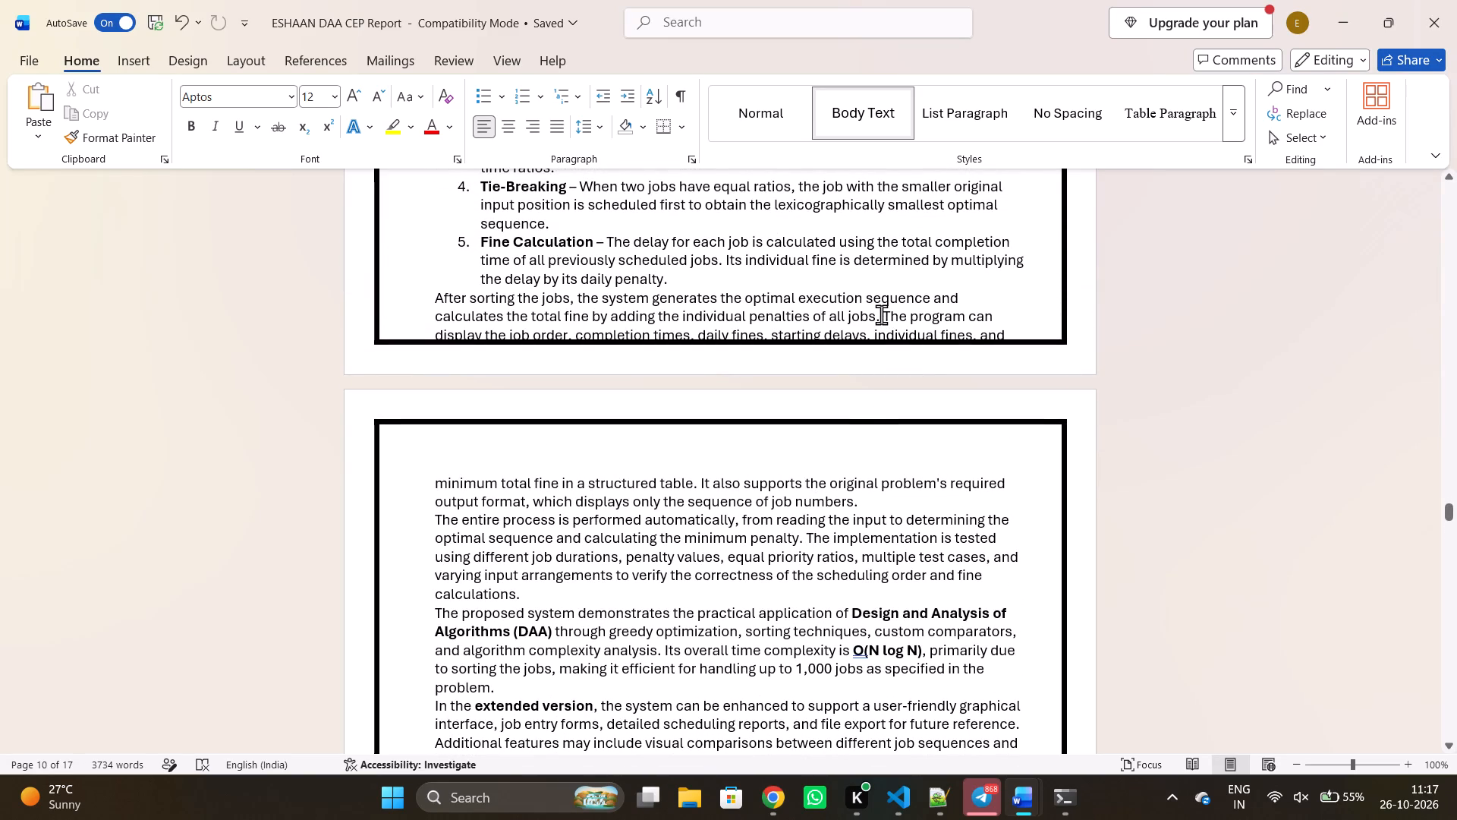
pyautogui.click(881, 314)
pyautogui.press('Return')
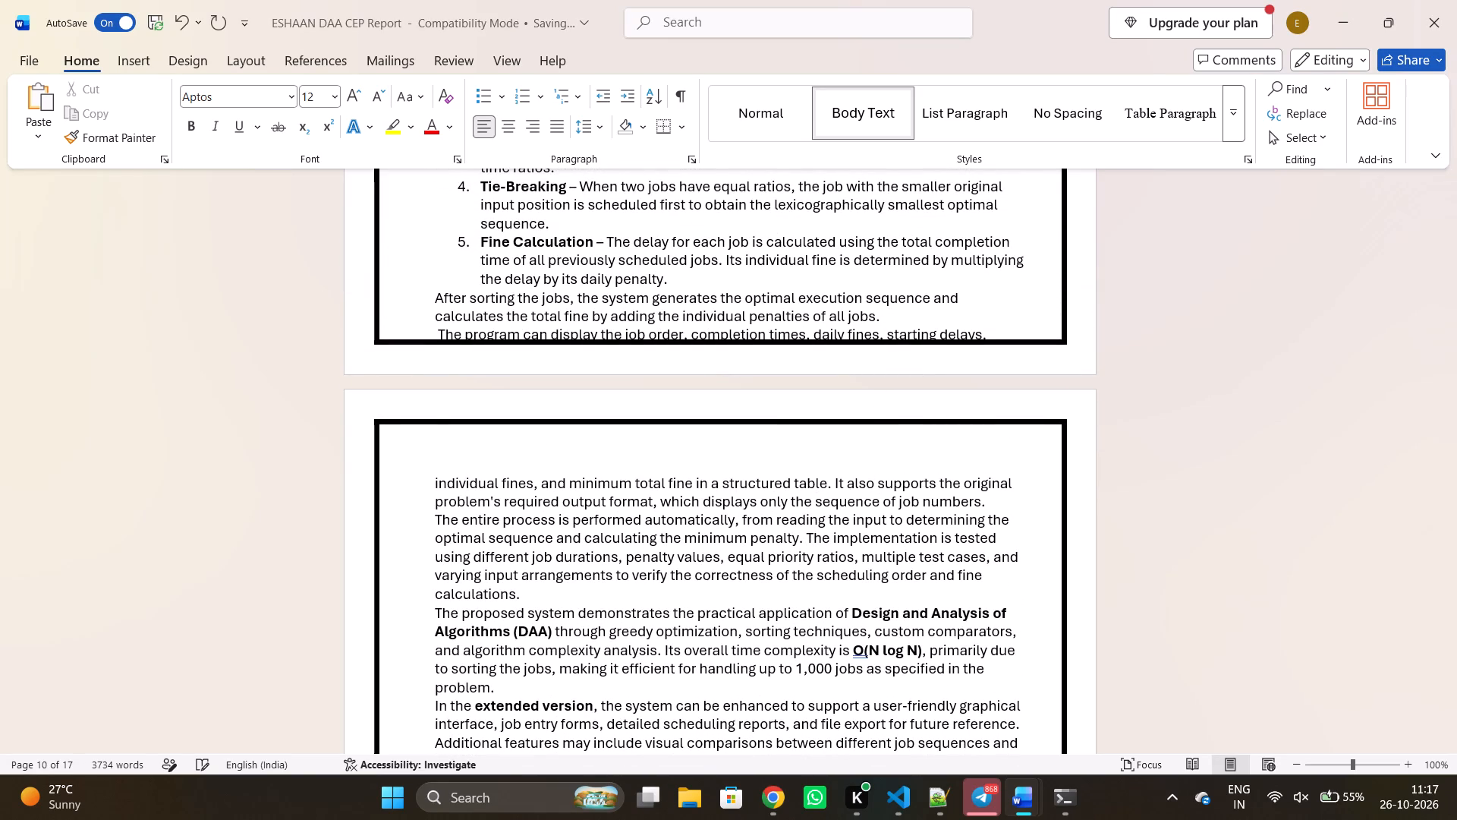
pyautogui.press('Return')
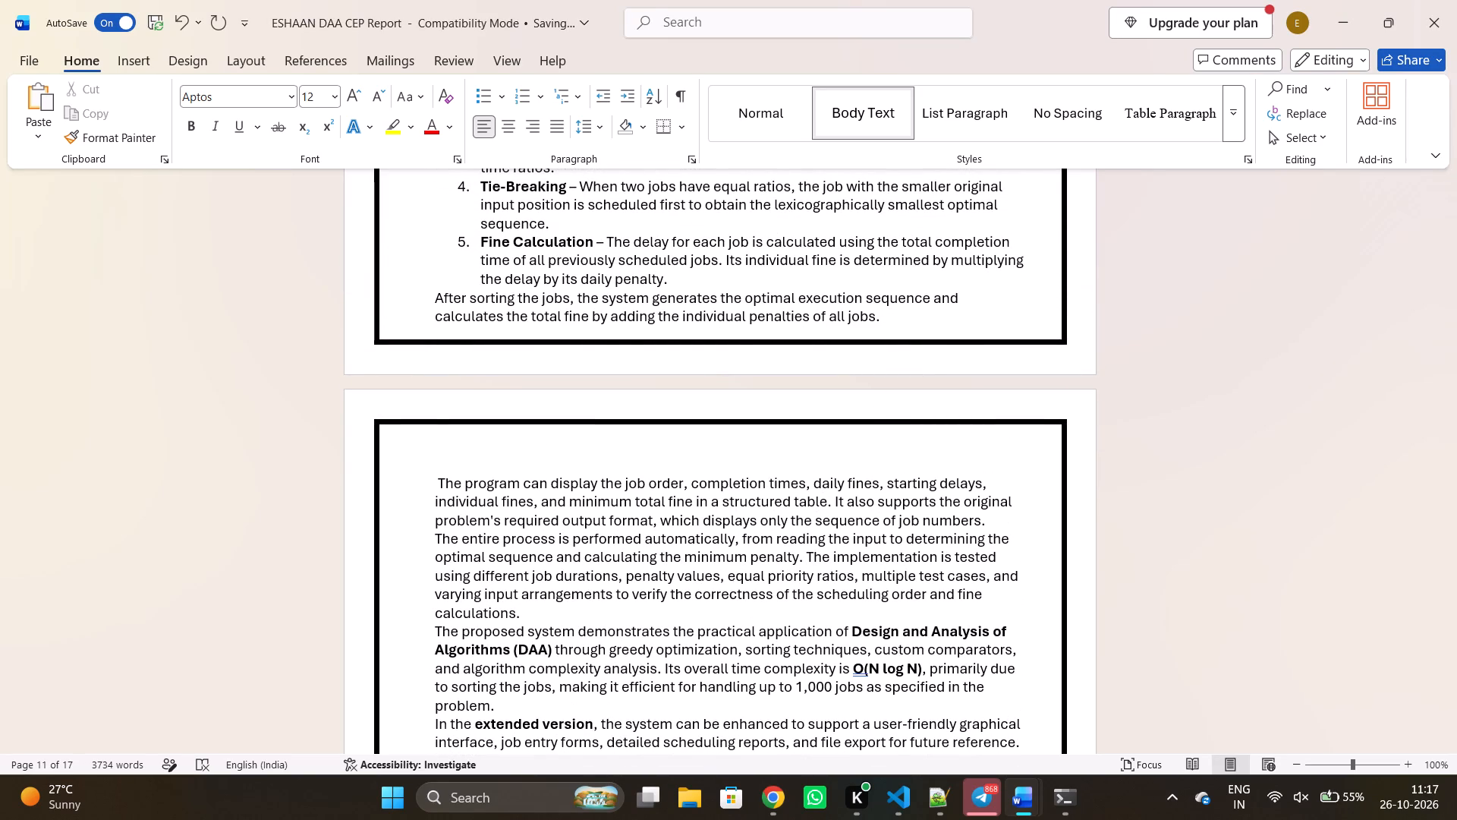
# Insert a blank line after each of the PROPOSED METHOD paragraphs ending in "fine calculations.", "specified in the problem." and "scheduling summaries.".
pyautogui.click(699, 610)
pyautogui.press('Return')
pyautogui.scroll(-1, 699, 610)
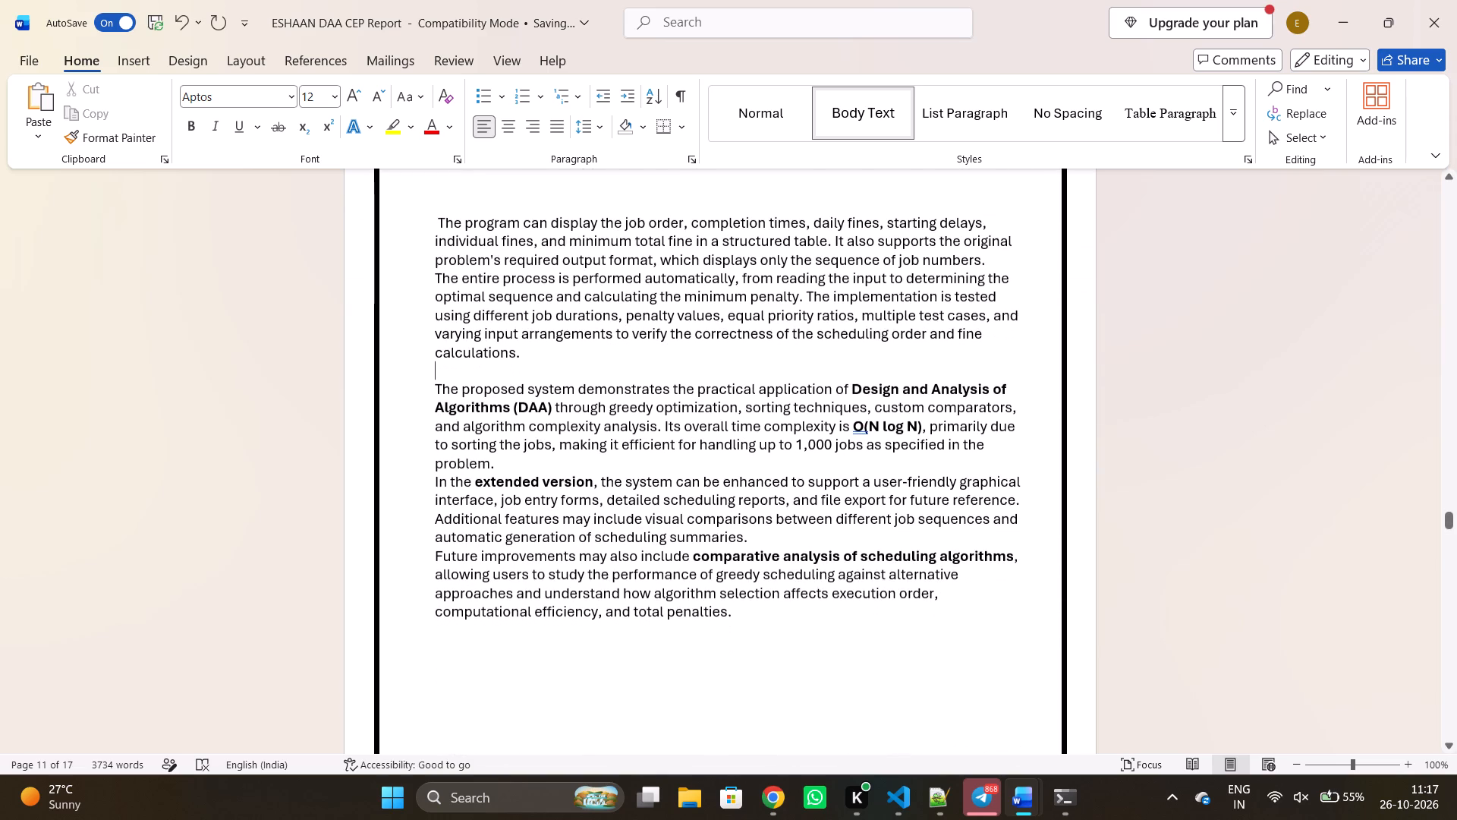
pyautogui.click(515, 459)
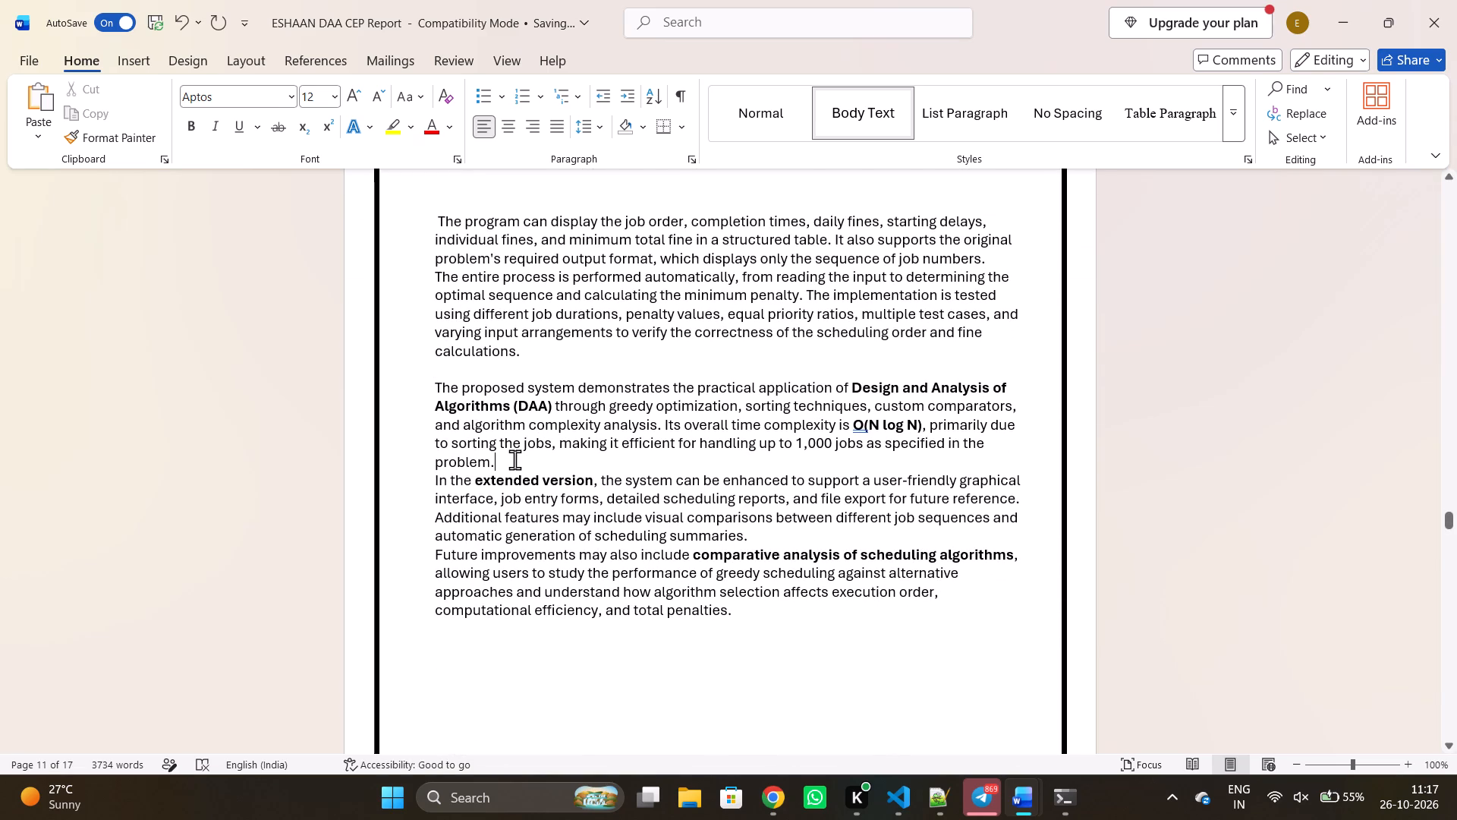
pyautogui.press('Return')
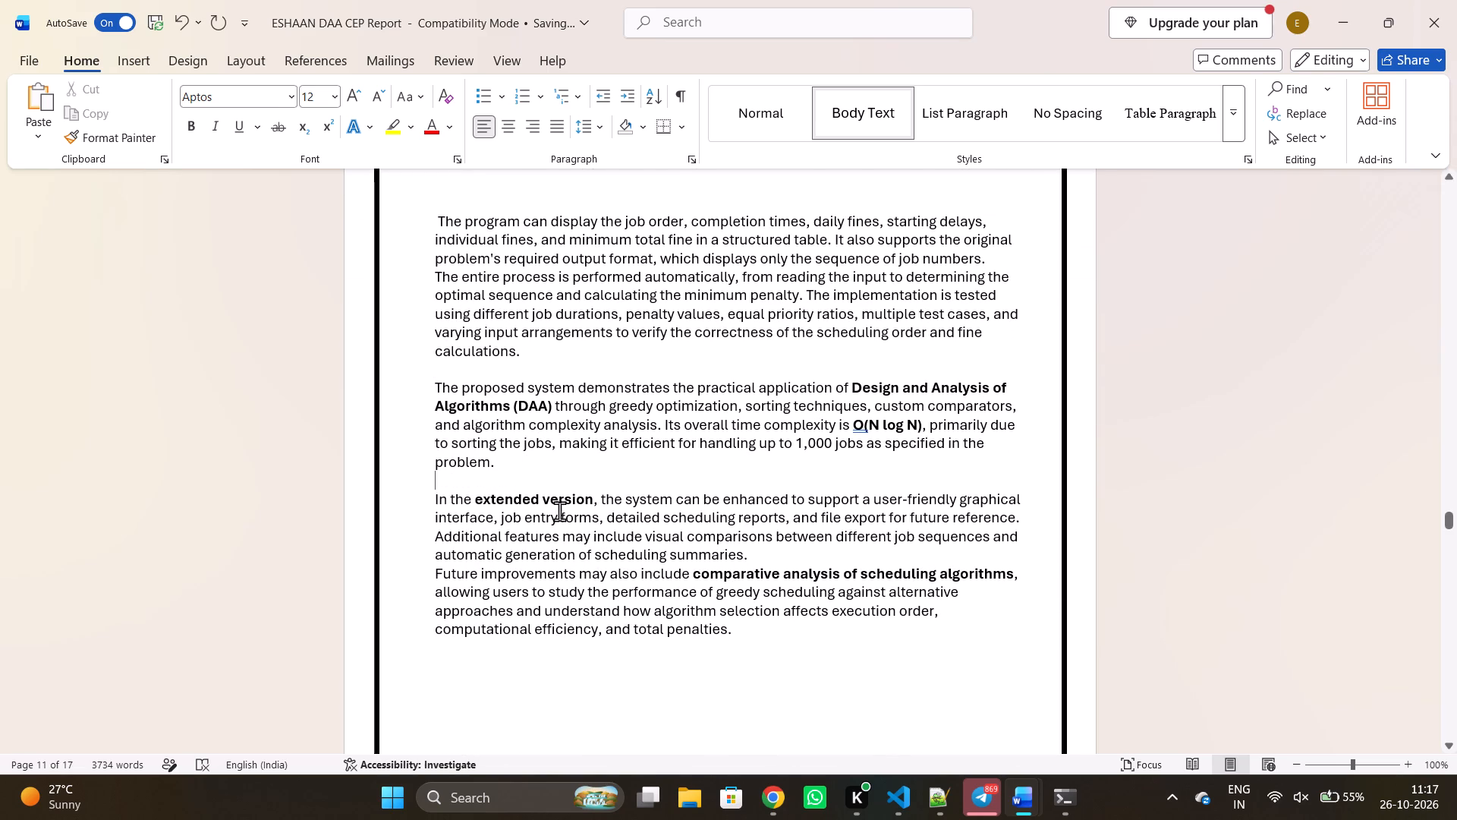
pyautogui.hscroll(1, 587, 673)
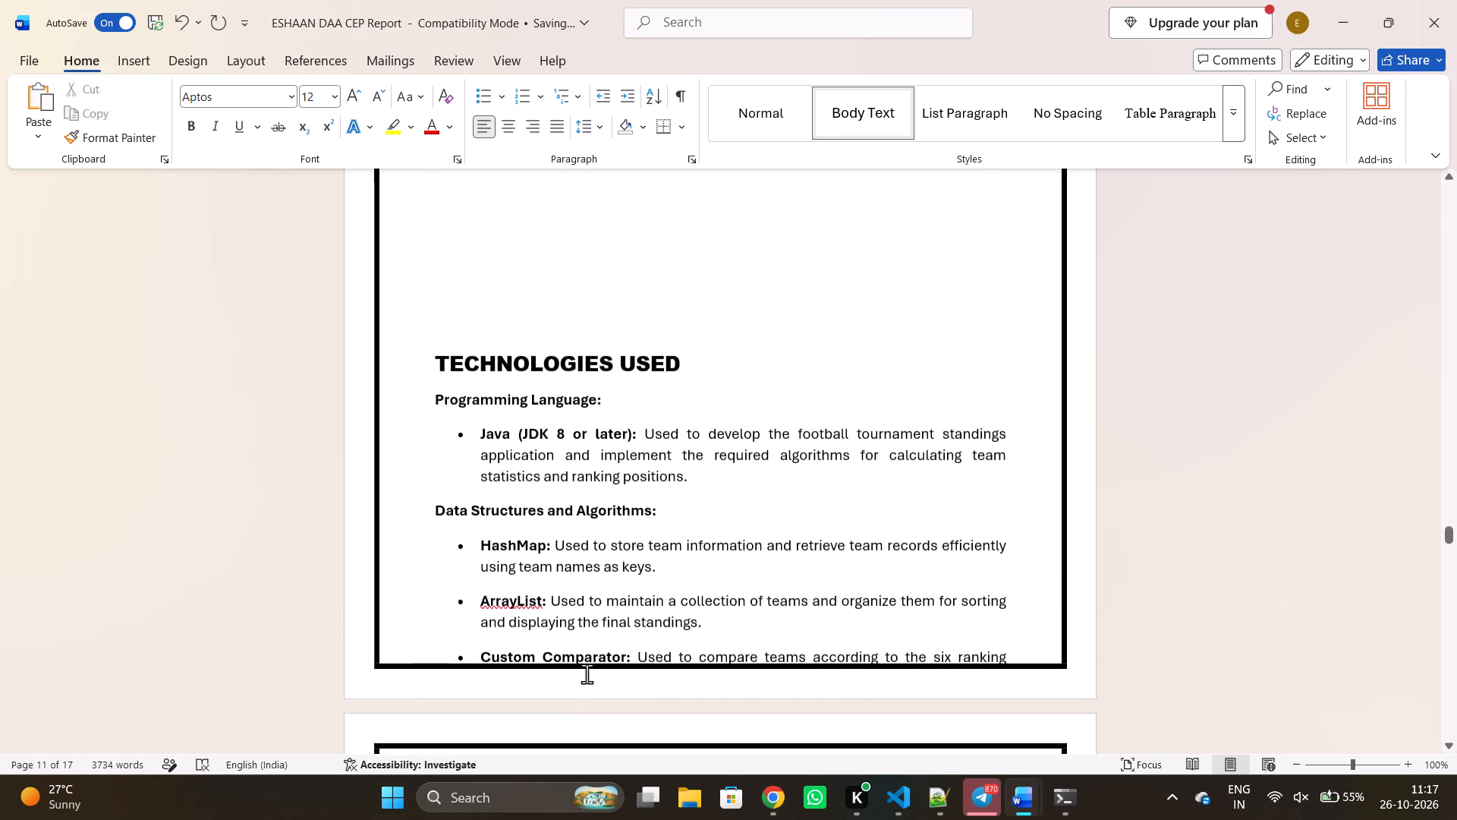
pyautogui.hscroll(1, 587, 673)
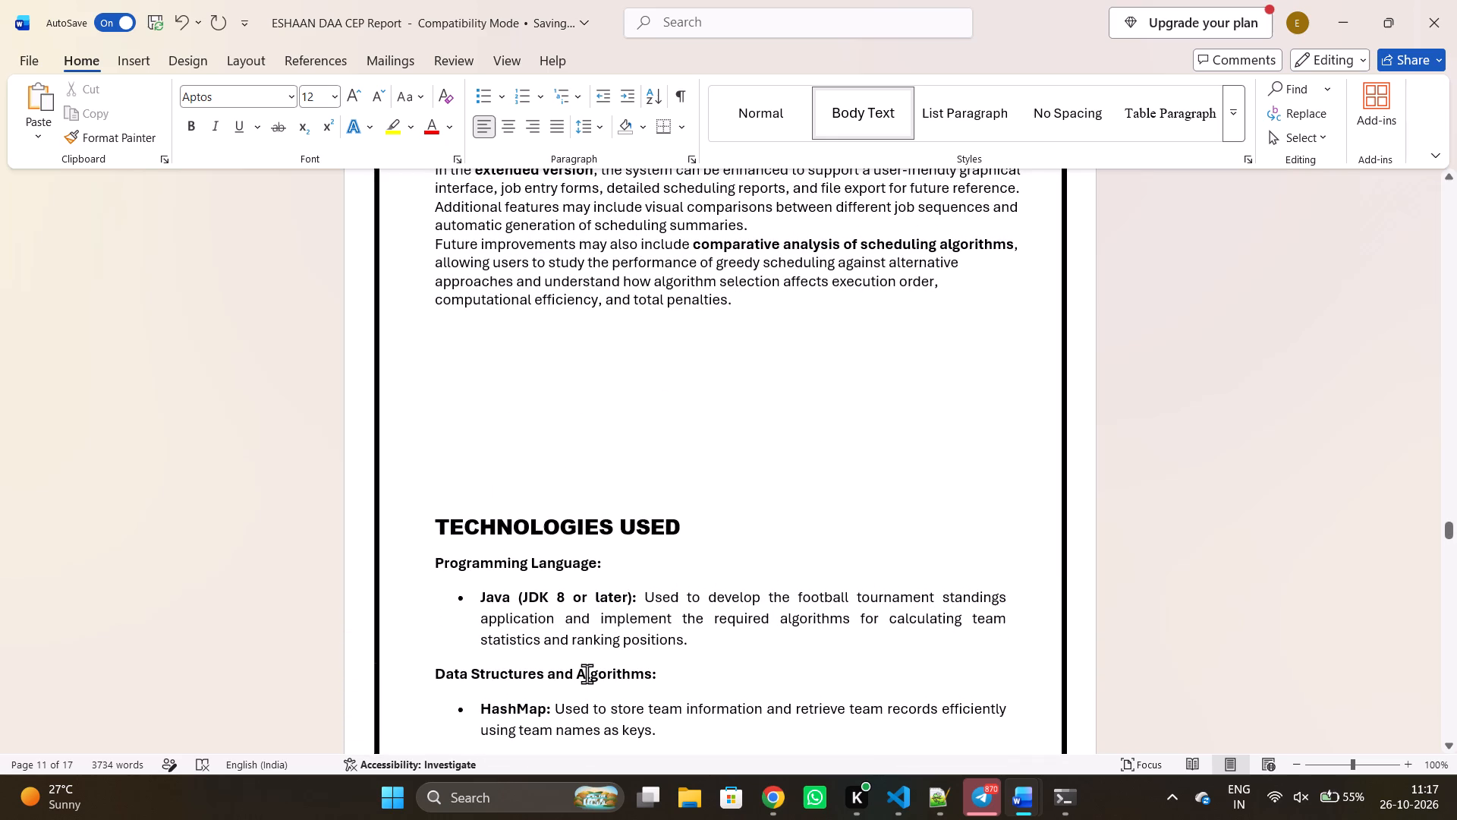
pyautogui.click(778, 222)
pyautogui.press('Return')
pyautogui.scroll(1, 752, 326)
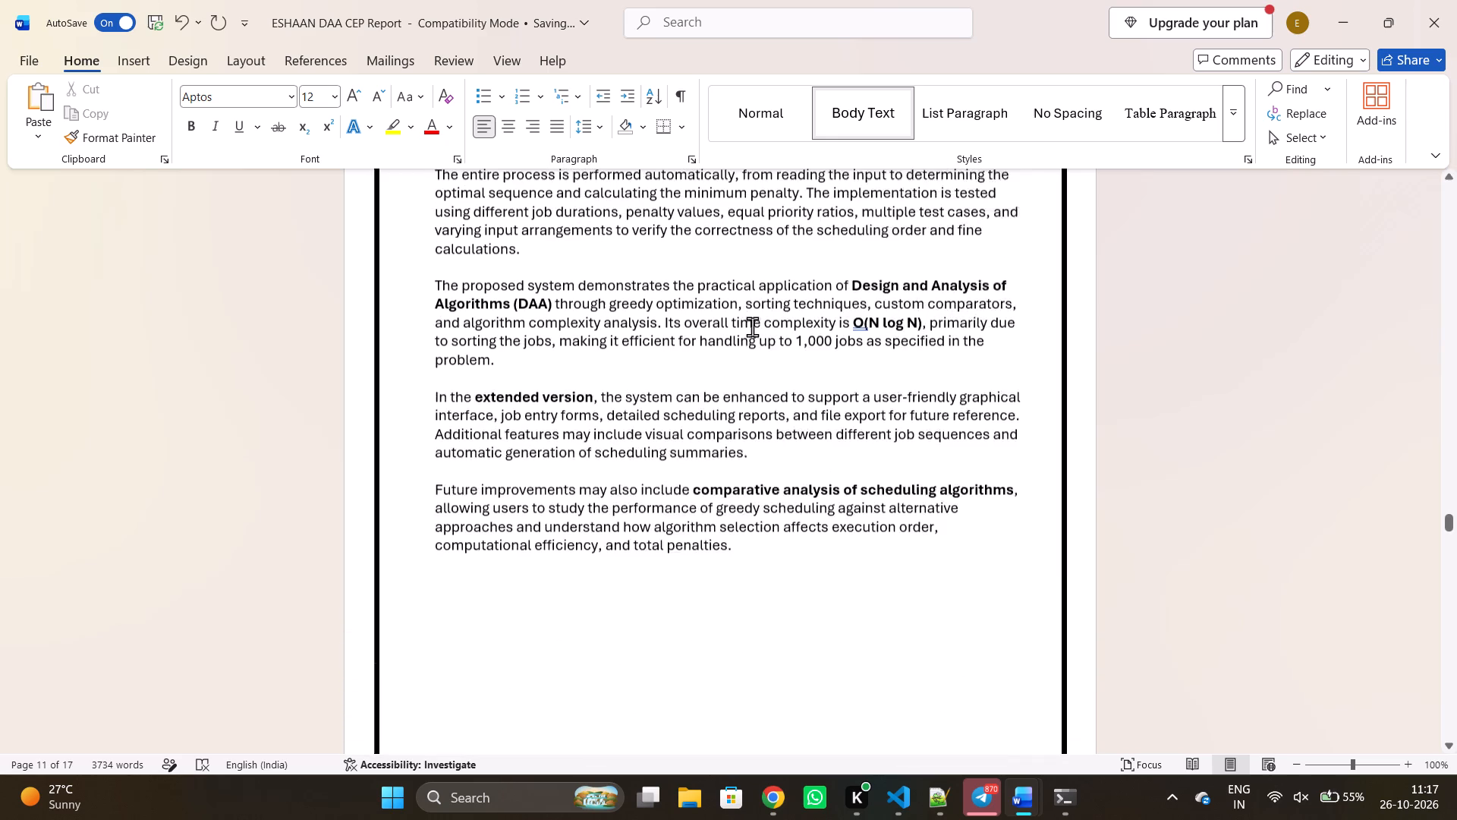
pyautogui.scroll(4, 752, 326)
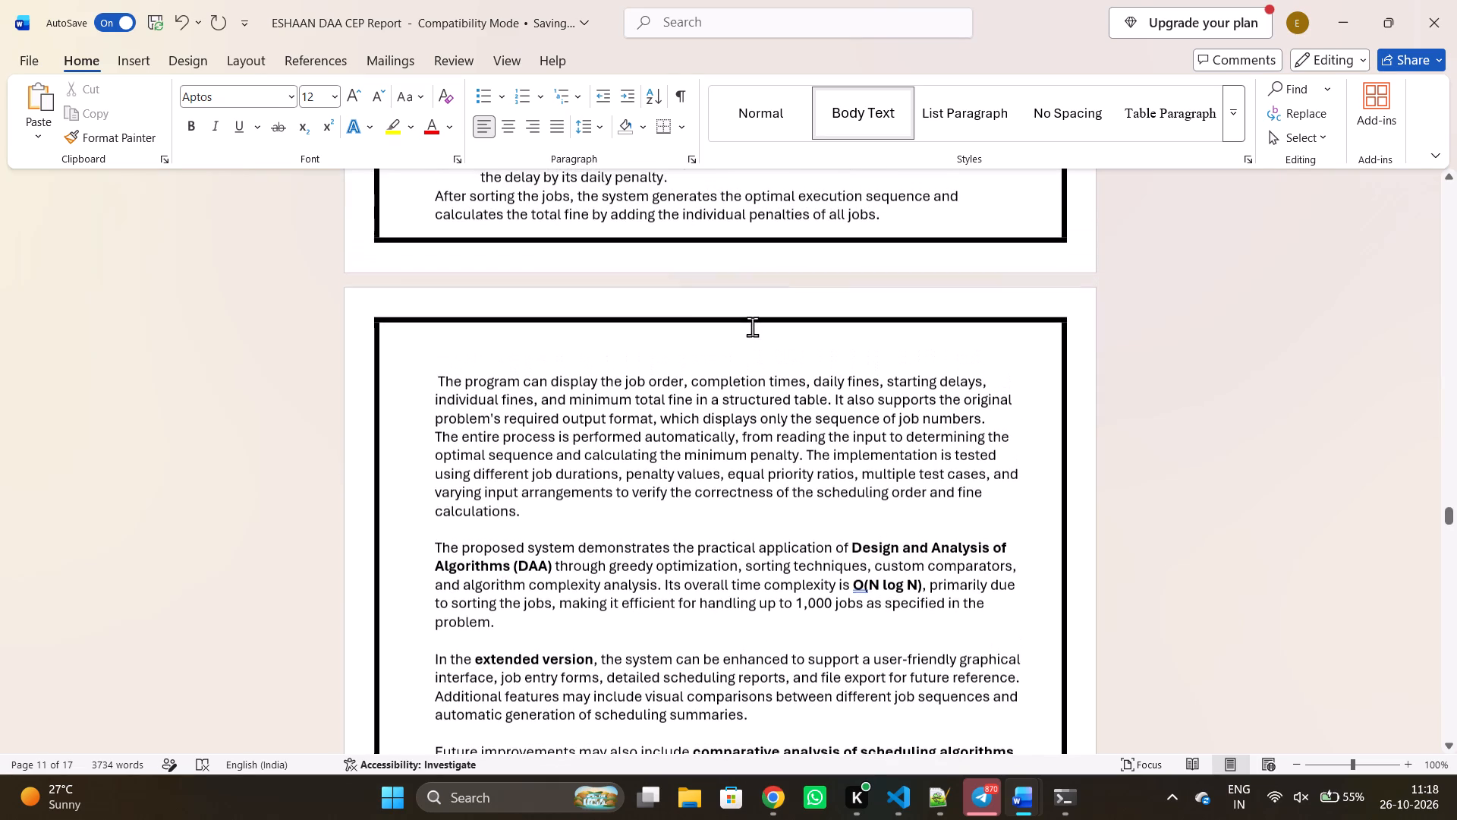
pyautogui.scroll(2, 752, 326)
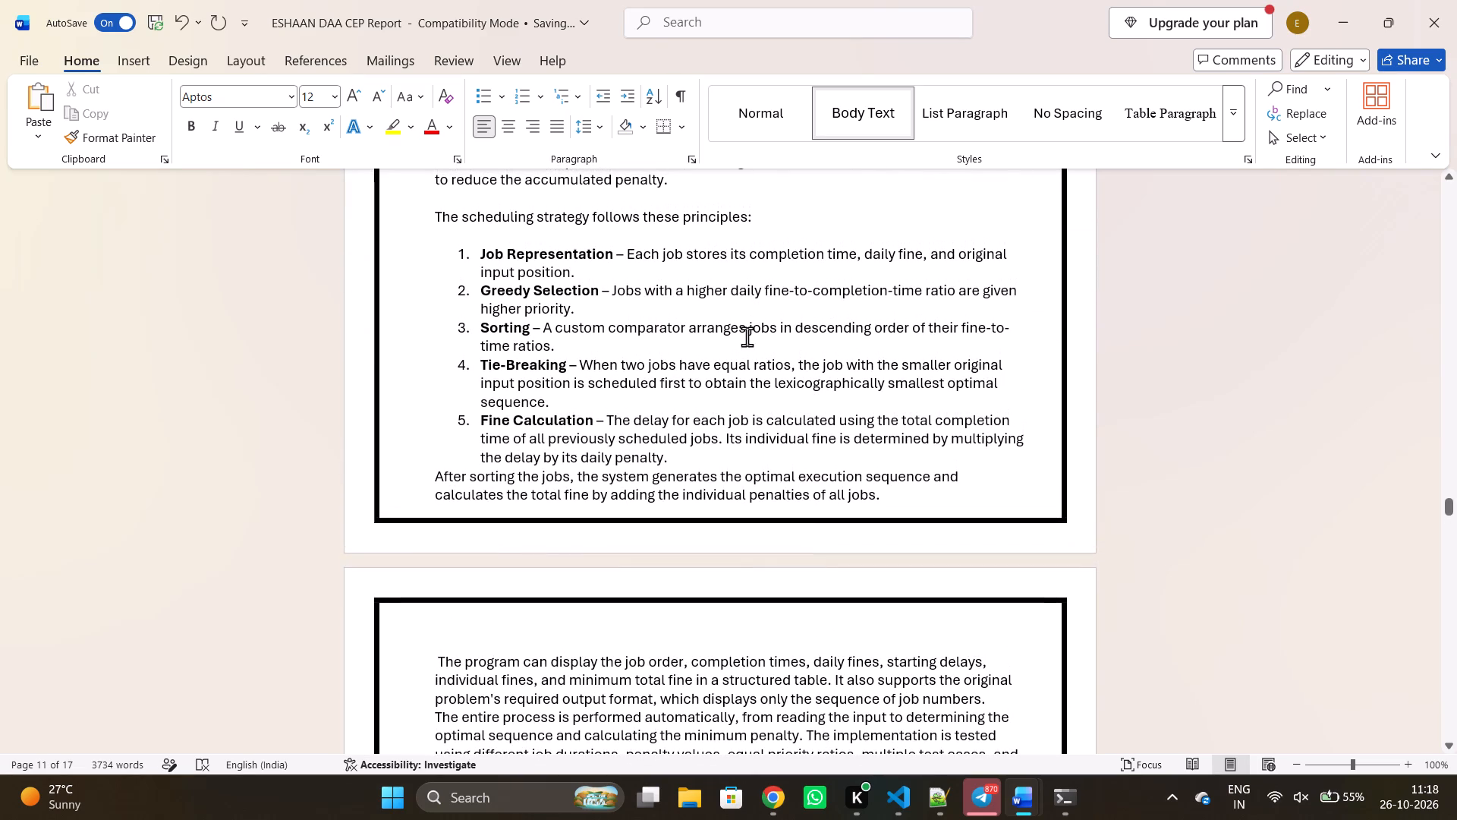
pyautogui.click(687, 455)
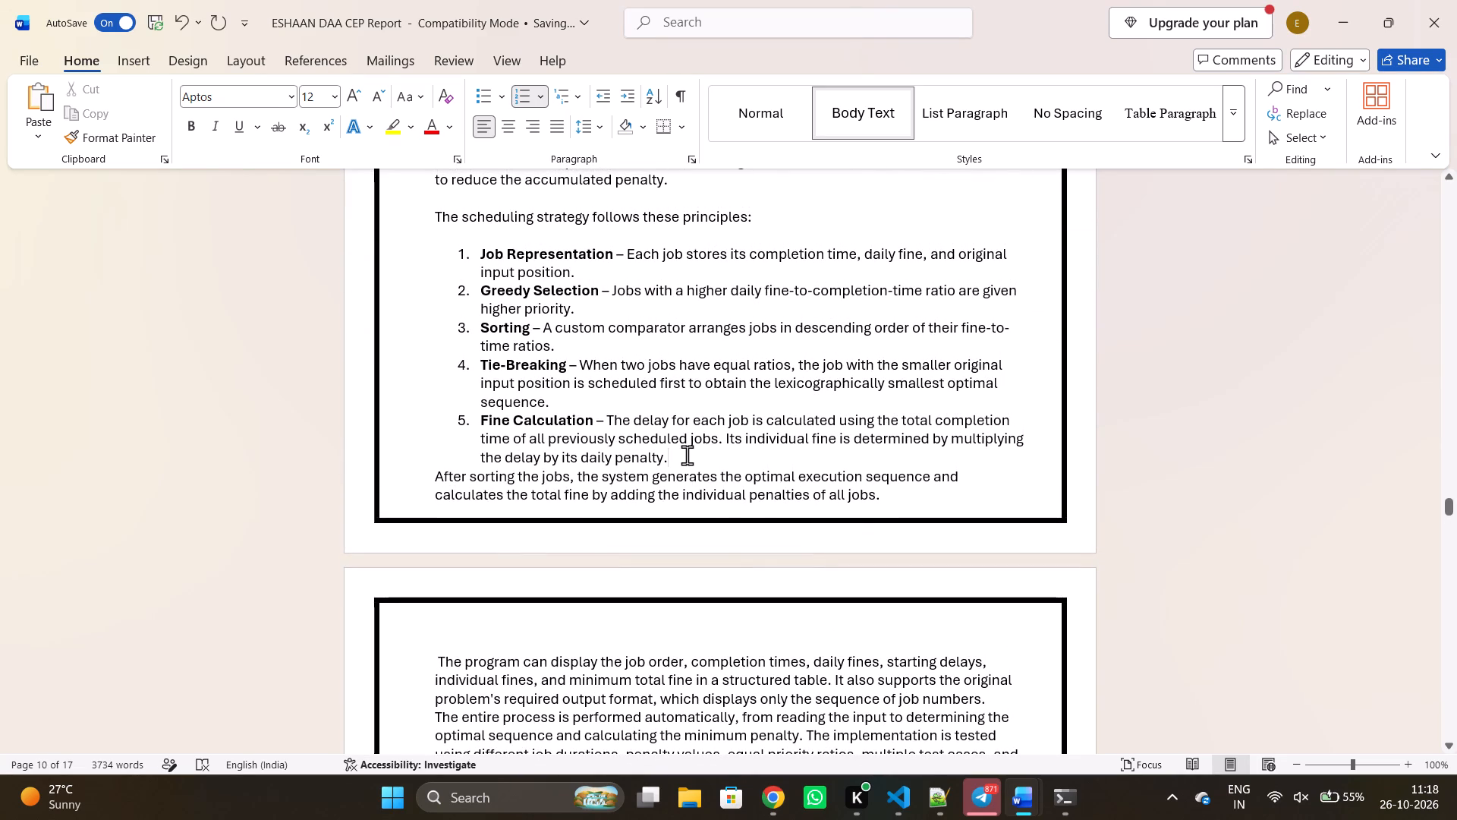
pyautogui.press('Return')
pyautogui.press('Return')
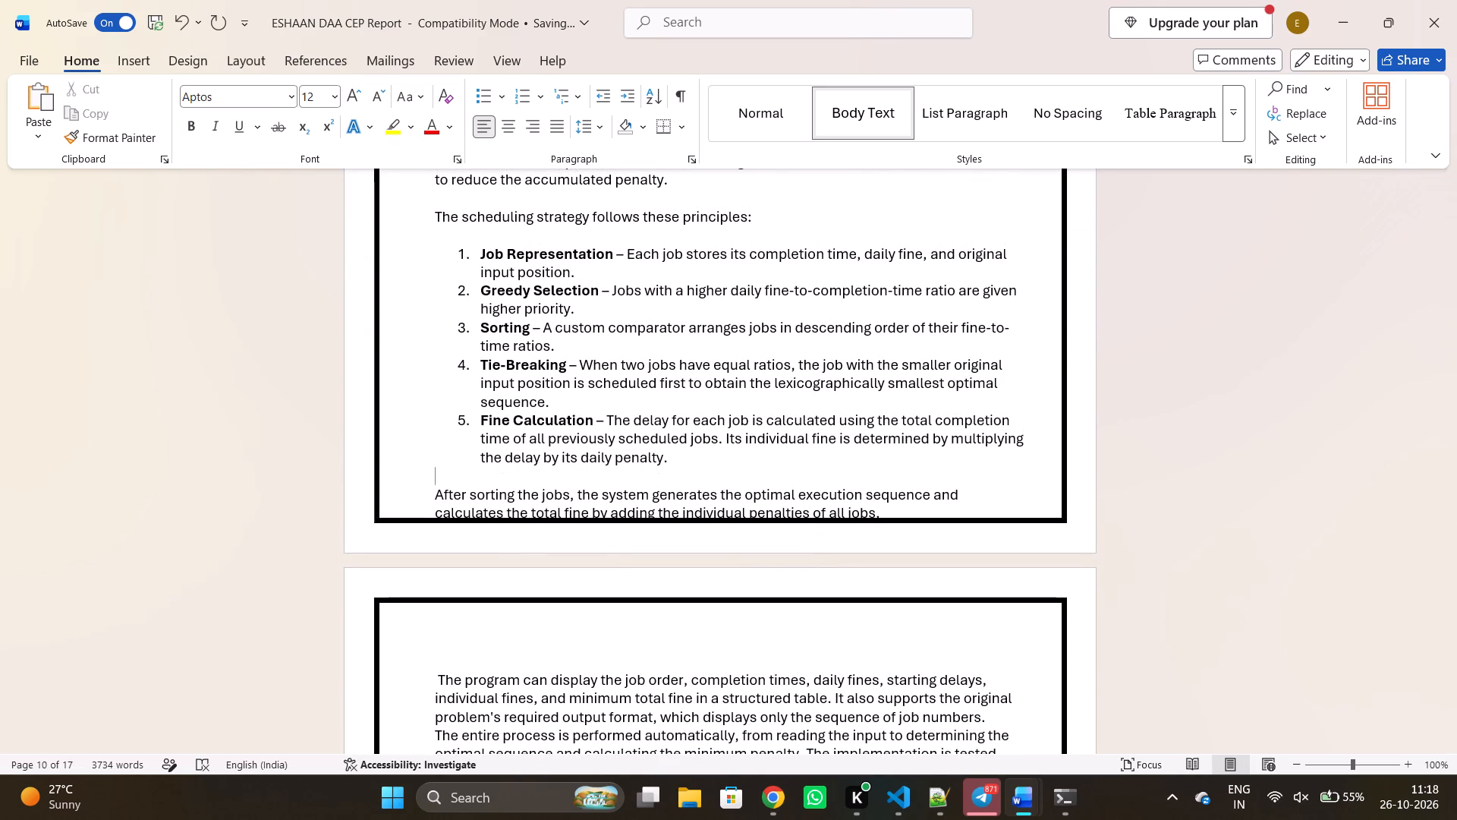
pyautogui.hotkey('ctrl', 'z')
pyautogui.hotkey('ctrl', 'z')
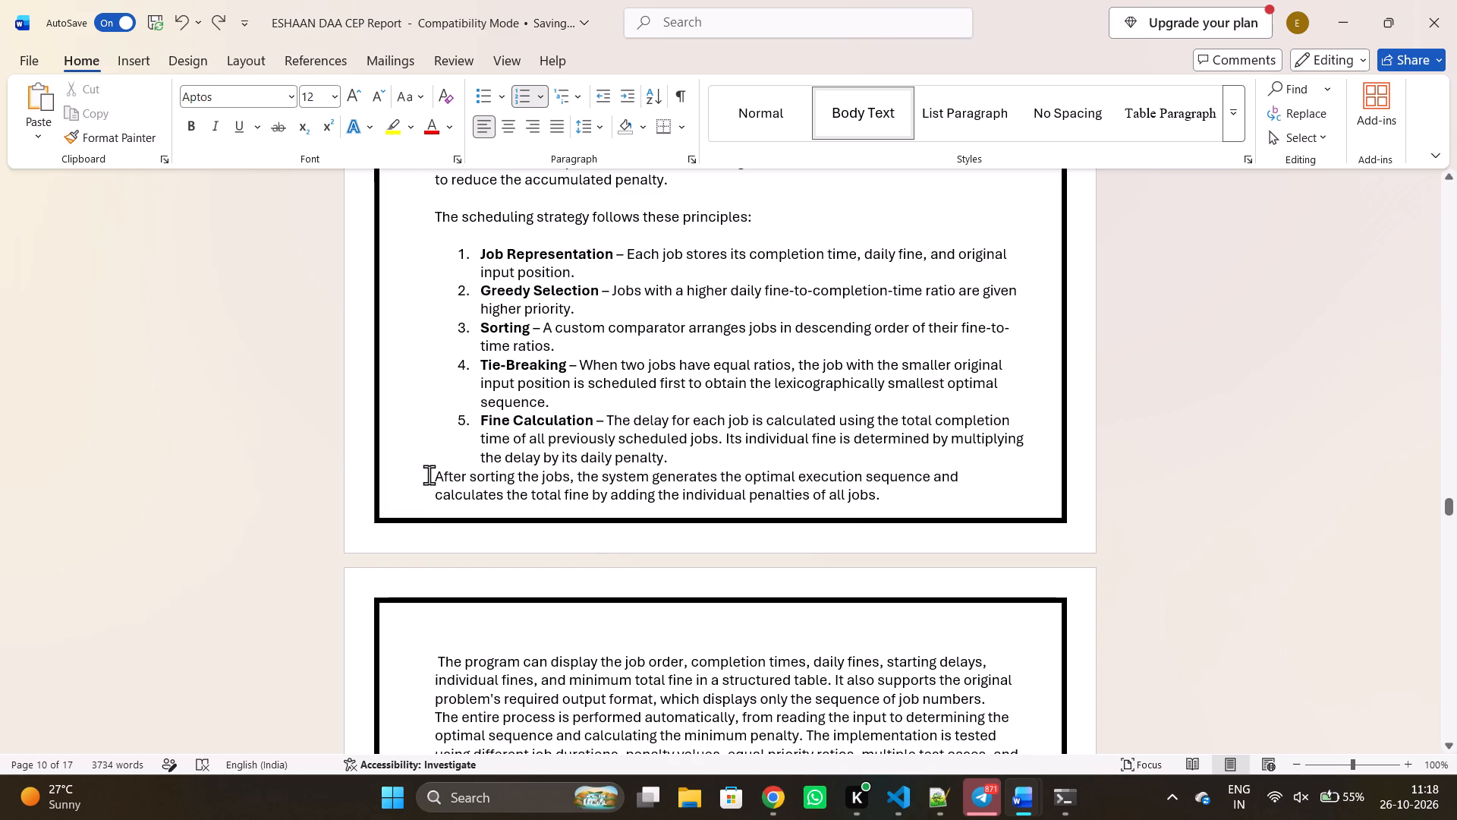
# Insert three blank lines before "After sorting the jobs" so that the paragraph starts on the next page.
pyautogui.click(429, 475)
pyautogui.press('Return')
pyautogui.press('Return')
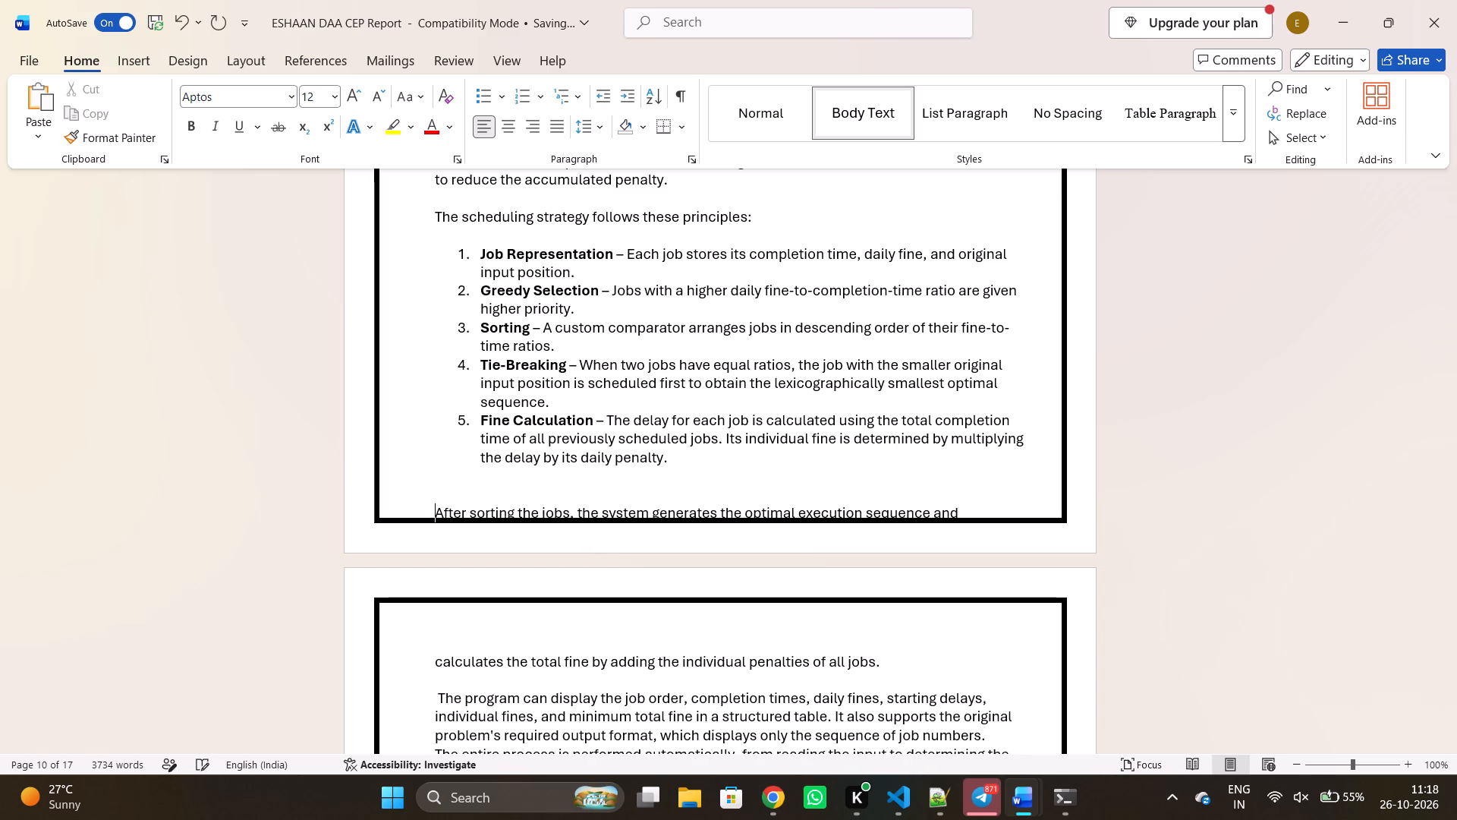
pyautogui.press('Return')
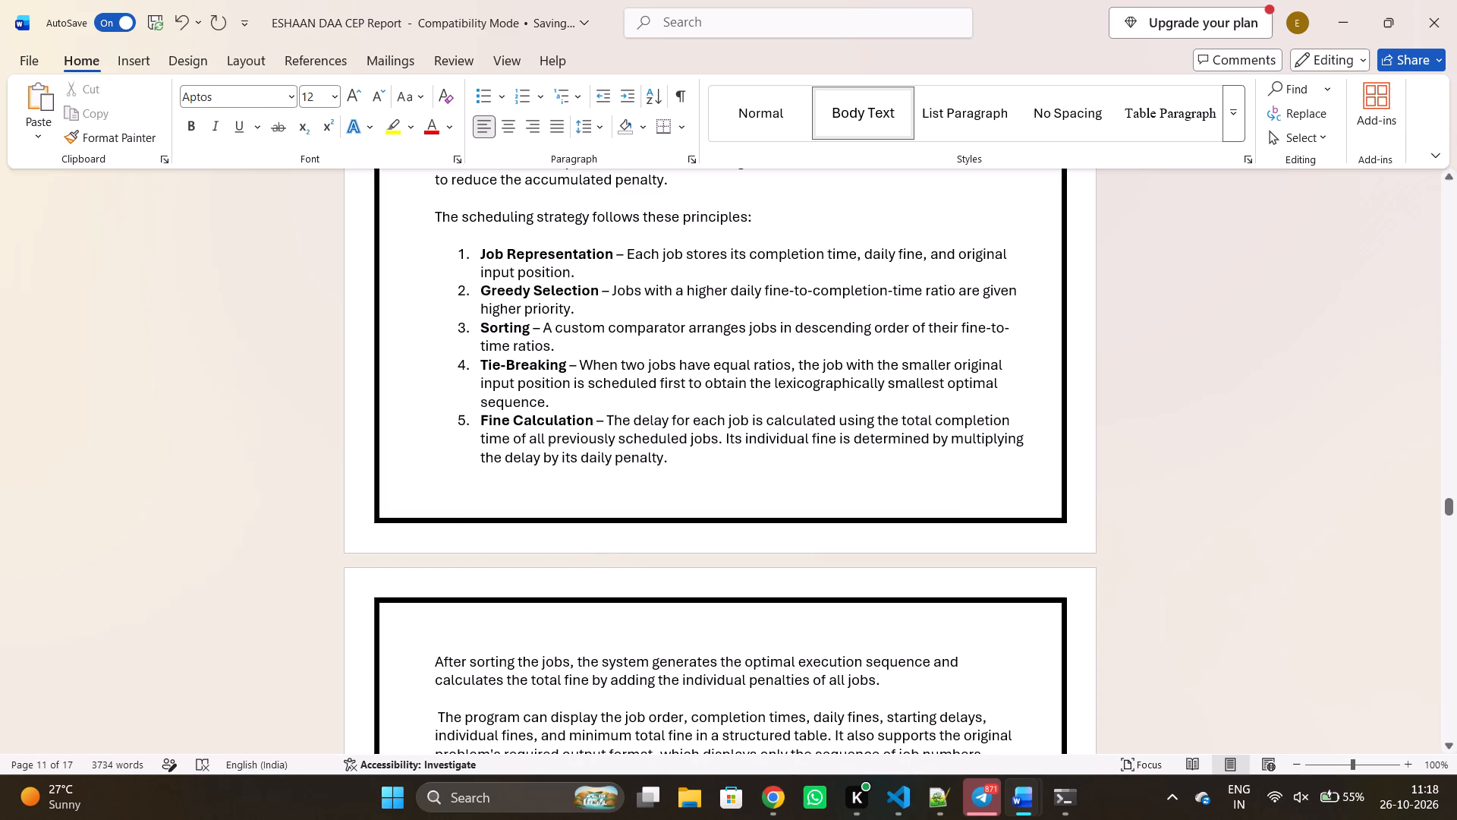
# Delete the extra blank lines above the TECHNOLOGIES USED heading, leaving one between it and the preceding paragraph.
pyautogui.scroll(-2, 417, 594)
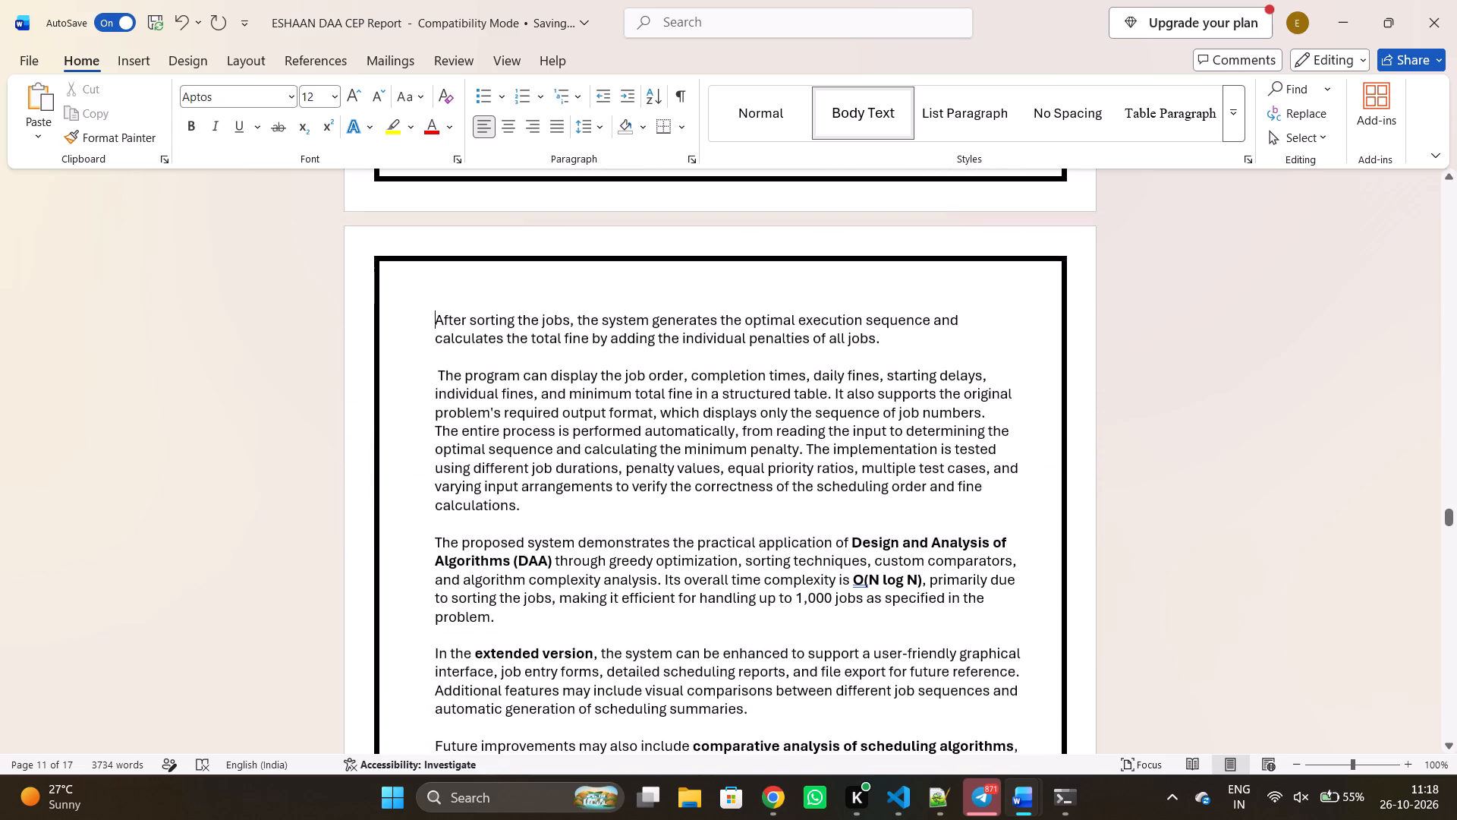
pyautogui.scroll(-3, 417, 594)
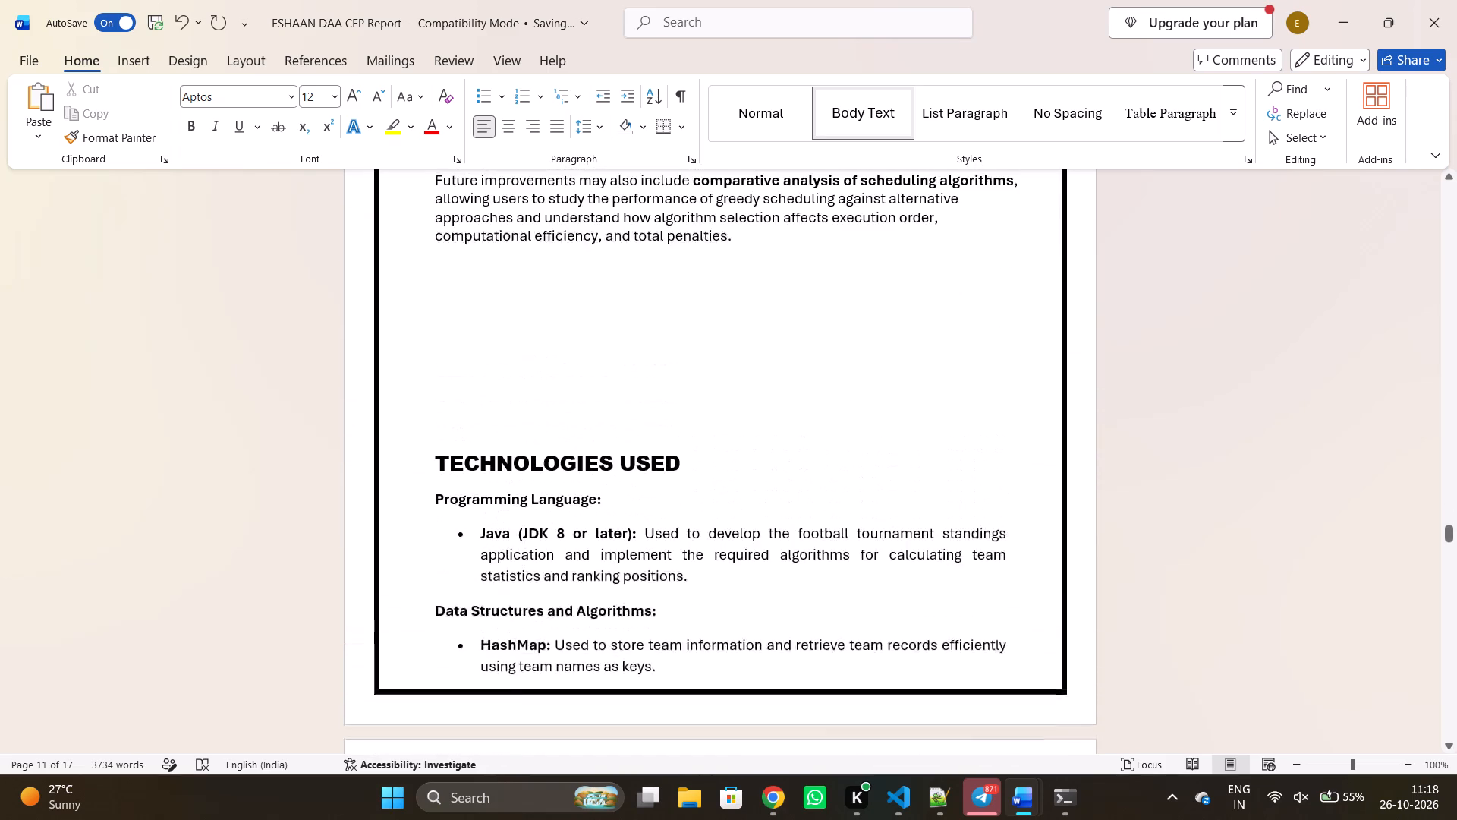
pyautogui.scroll(-1, 417, 594)
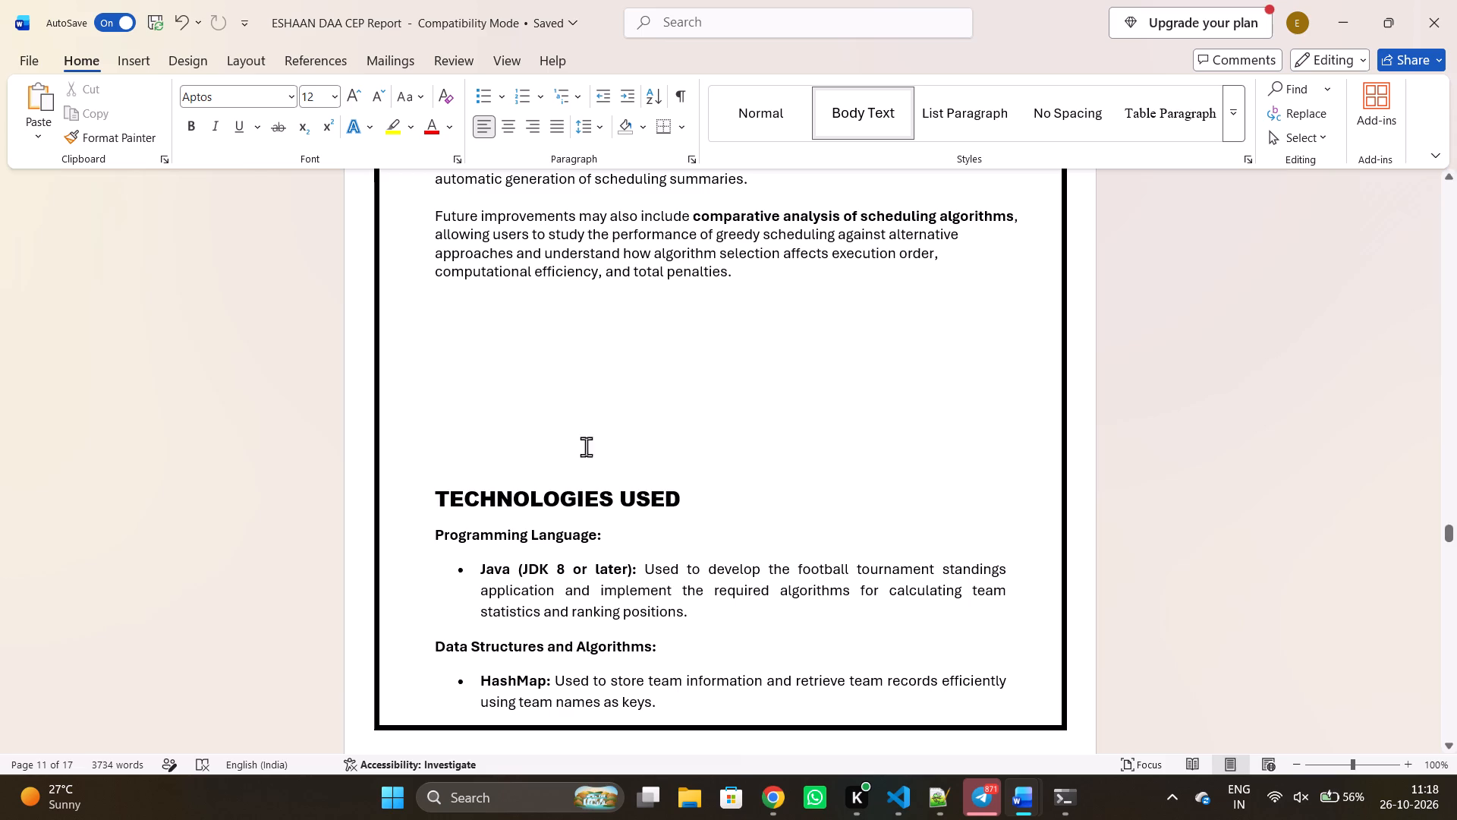
pyautogui.click(524, 465)
pyautogui.press('BackSpace')
pyautogui.press('BackSpace')
pyautogui.press('BackSpace')
pyautogui.press('BackSpace')
pyautogui.press('BackSpace')
pyautogui.press('BackSpace')
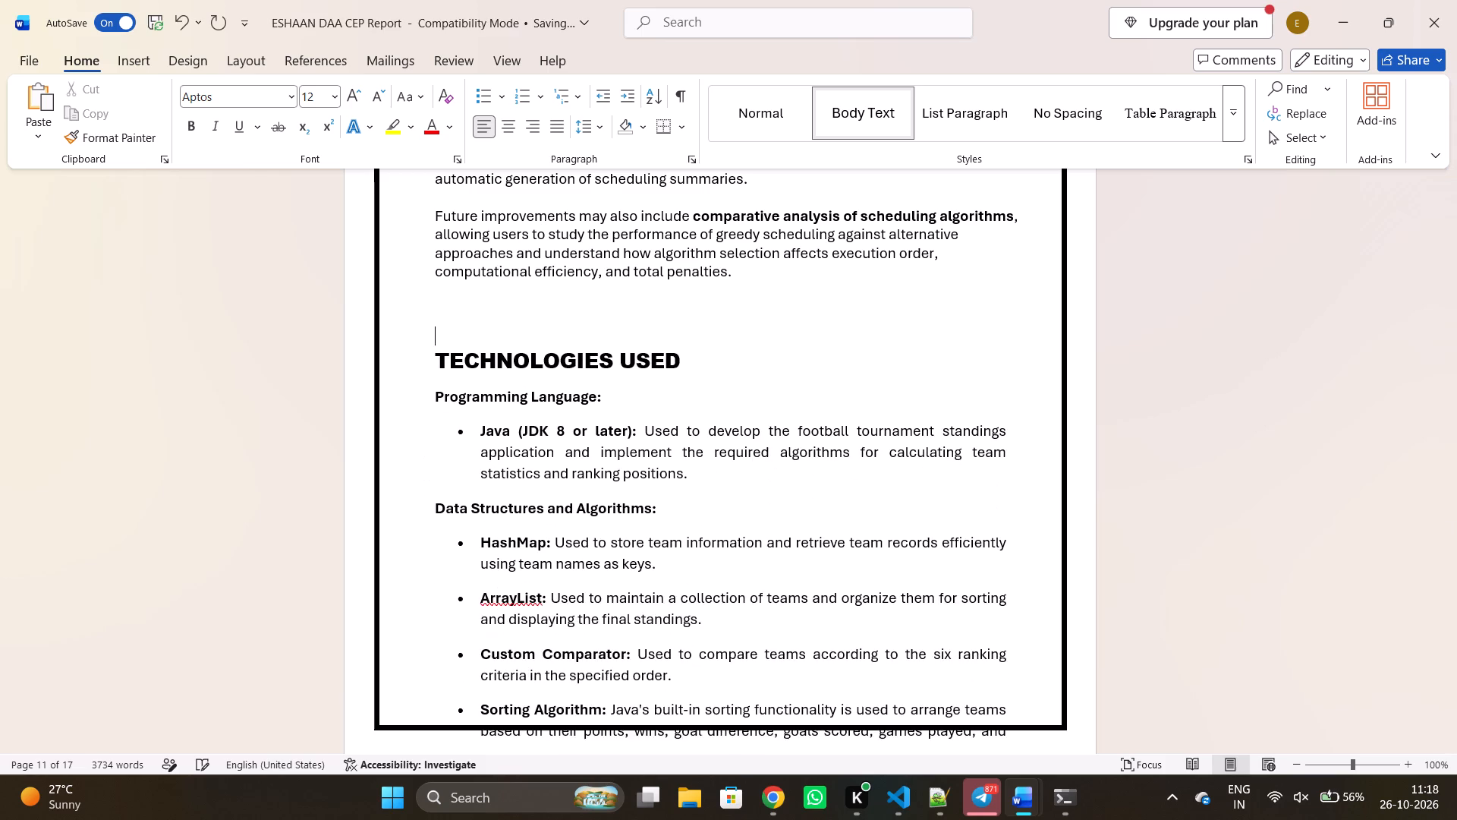
pyautogui.press('BackSpace')
pyautogui.press('BackSpace')
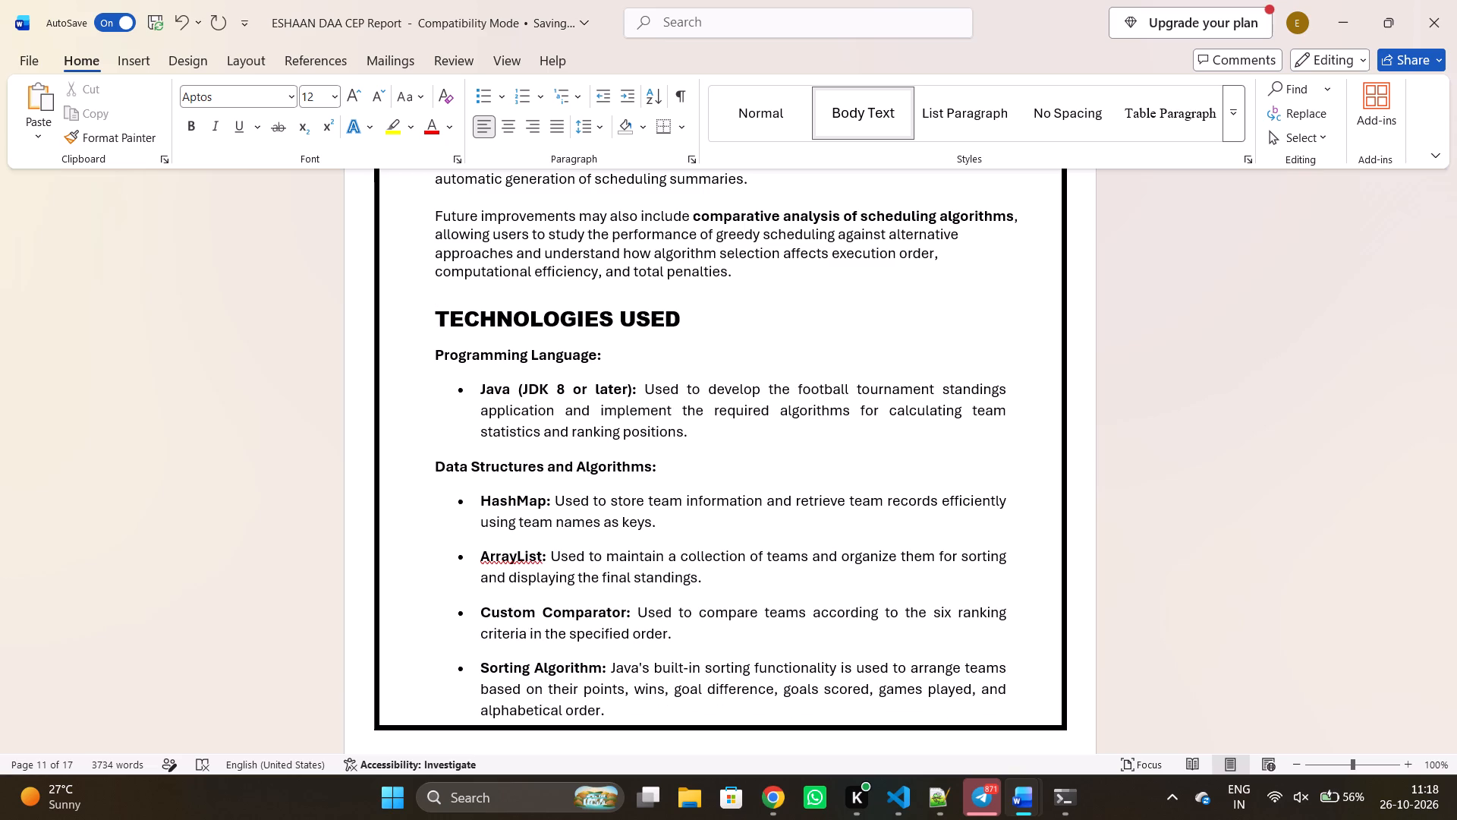
# Copy the TECHNOLOGIES USED text from "Programming Language:" through the Sorting Algorithm bullet.
pyautogui.scroll(-2, 546, 616)
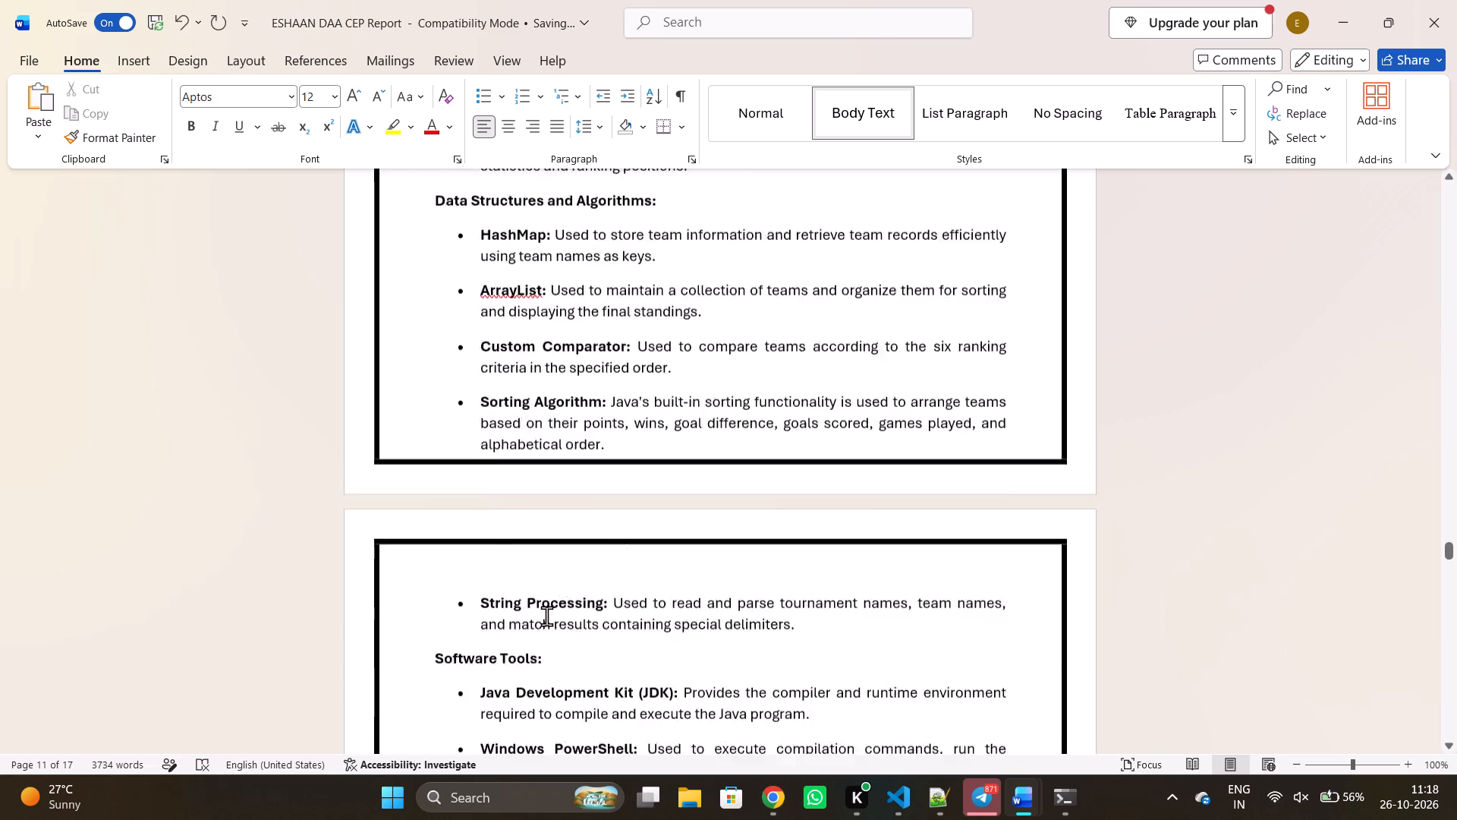
pyautogui.scroll(-5, 546, 616)
pyautogui.scroll(2, 546, 616)
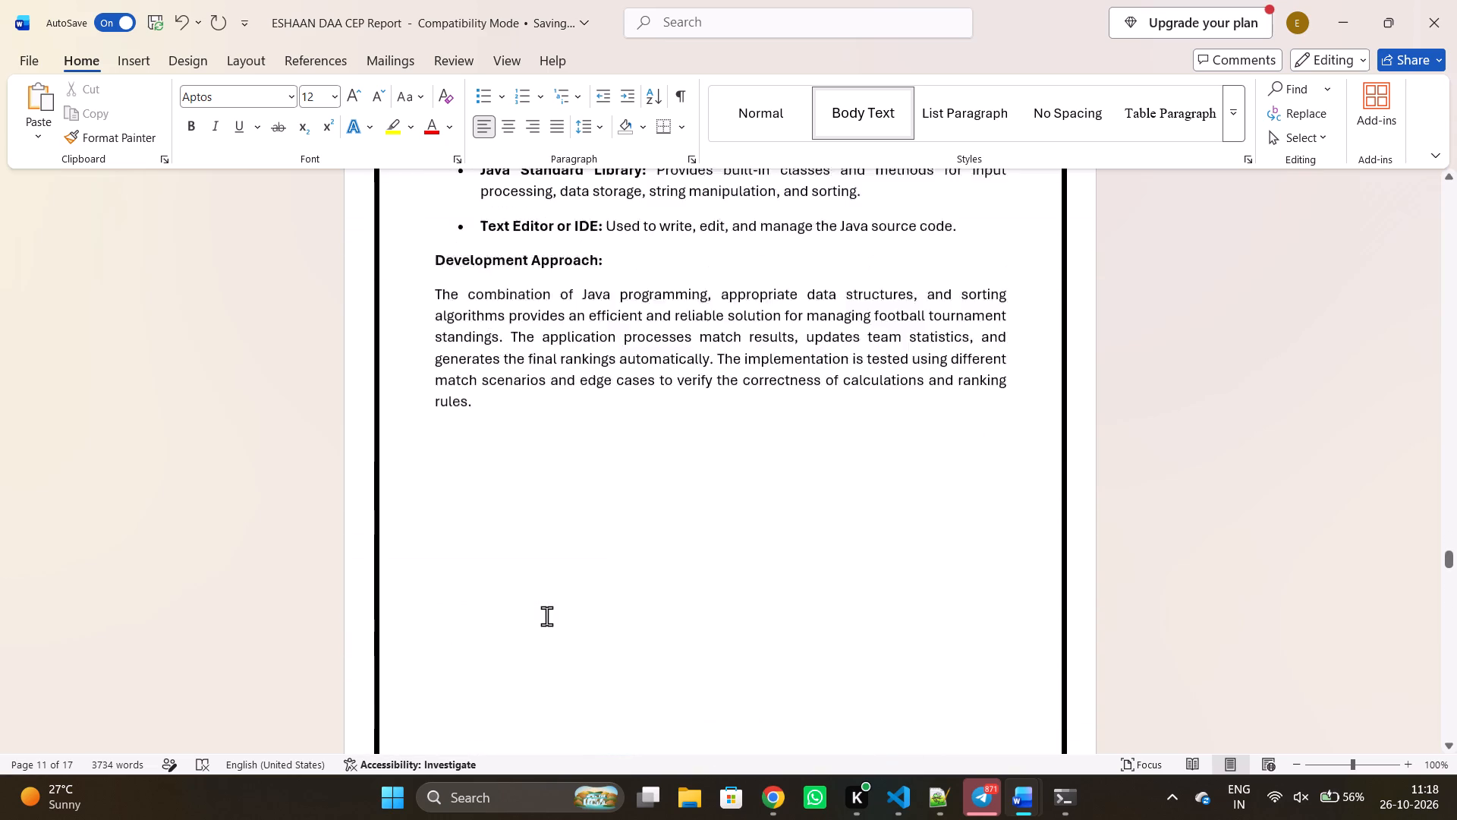
pyautogui.scroll(7, 546, 616)
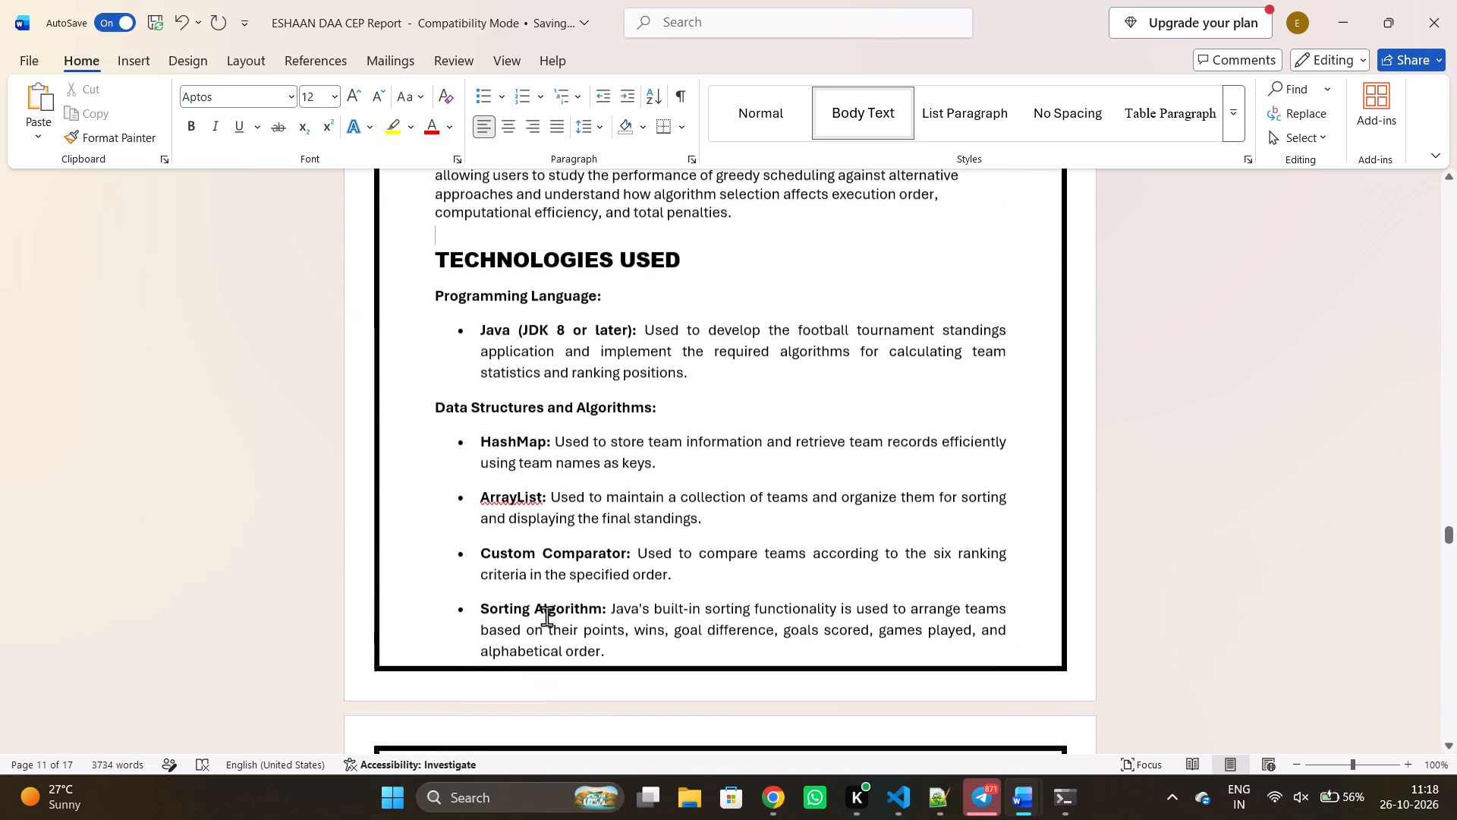
pyautogui.scroll(-1, 546, 616)
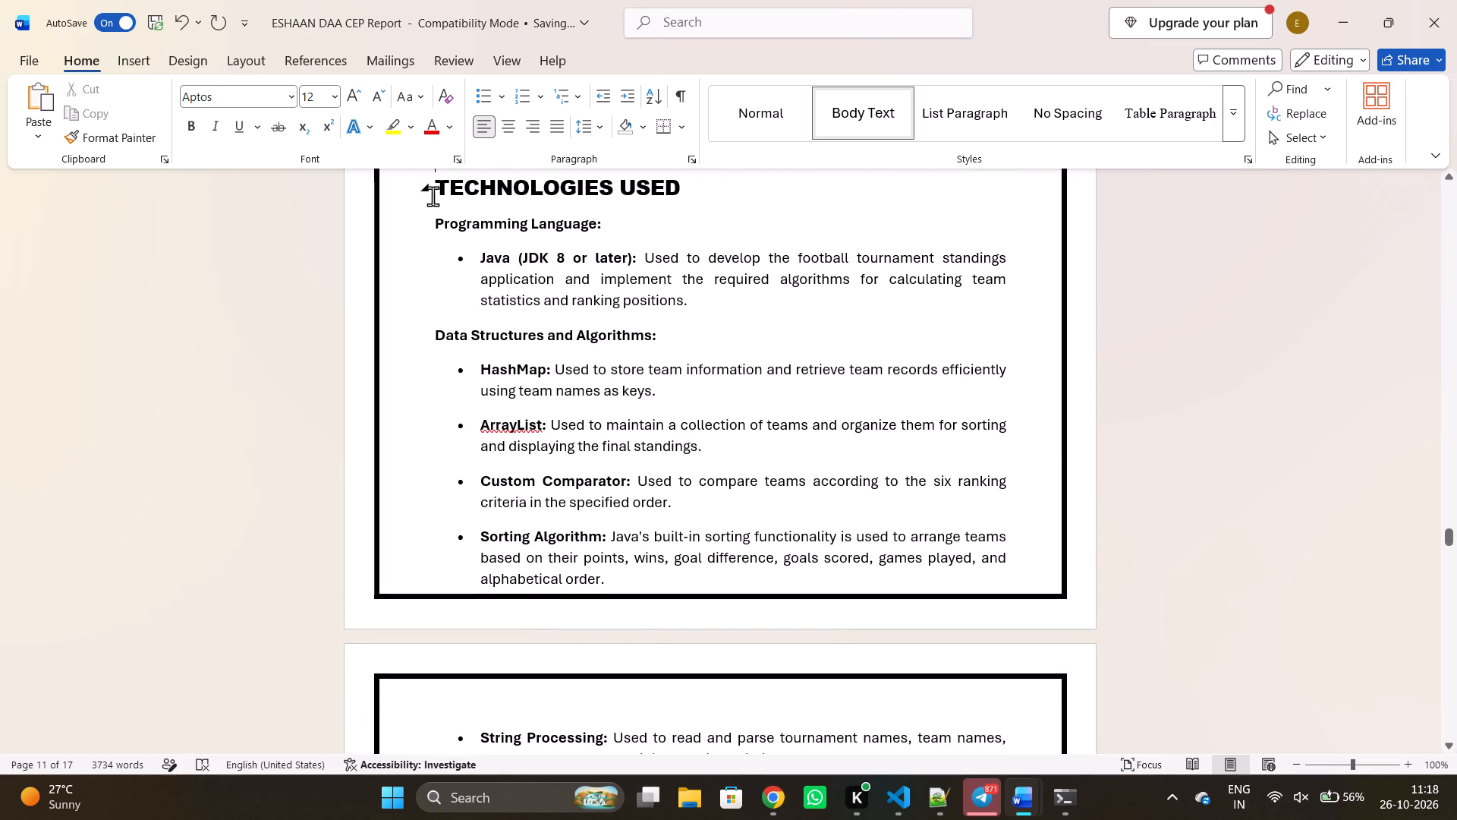
pyautogui.moveTo(430, 218); pyautogui.dragTo(641, 588)
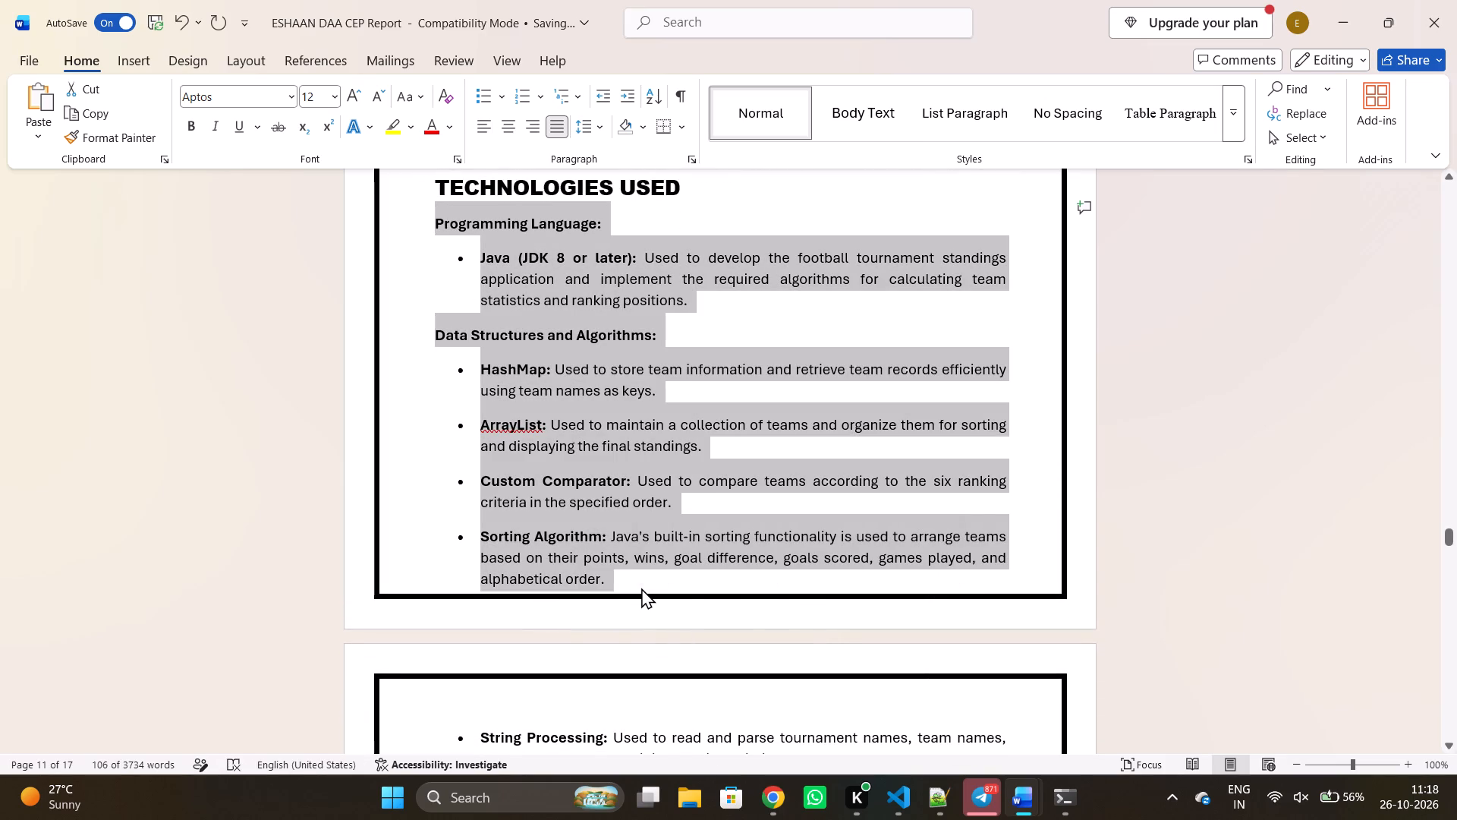
pyautogui.hotkey('ctrl', 'c')
# Switch to the ChatGPT conversation in Chrome and paste the copied TECHNOLOGIES USED text into the prompt.
pyautogui.hotkey('alt', 'Tab')
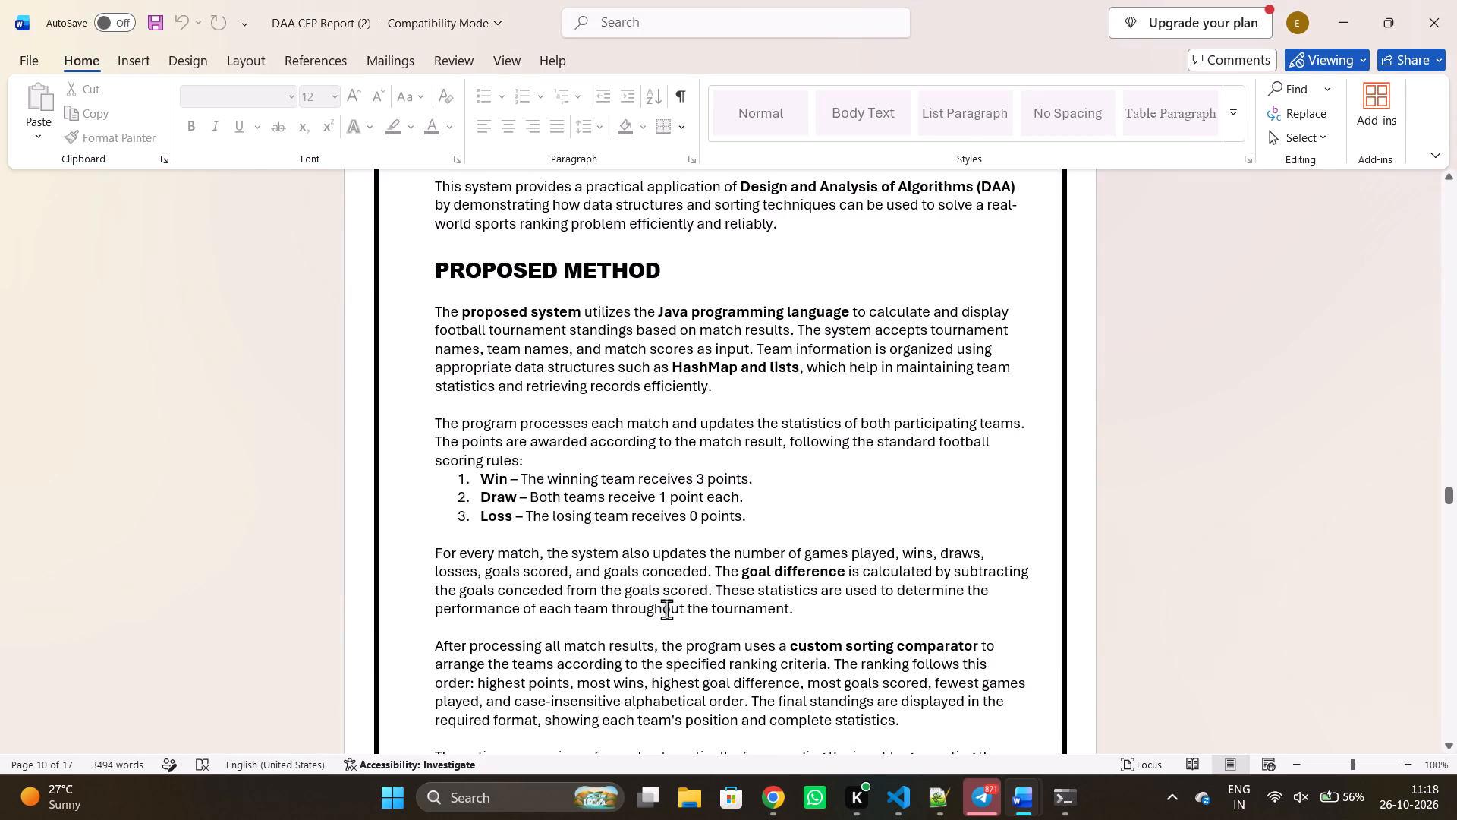
pyautogui.hotkey('alt', 'Tab')
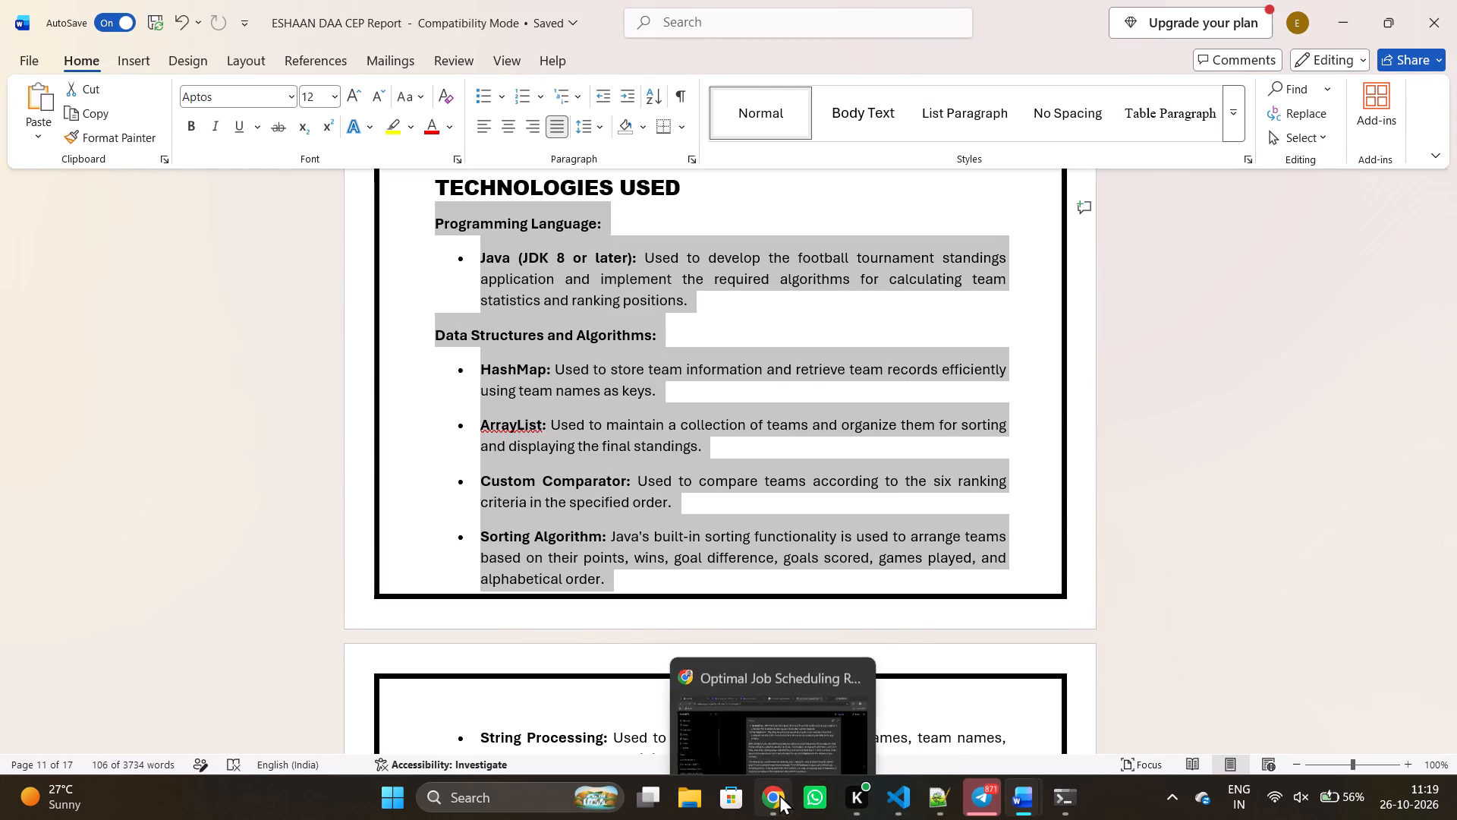
pyautogui.click(831, 695)
pyautogui.click(769, 724)
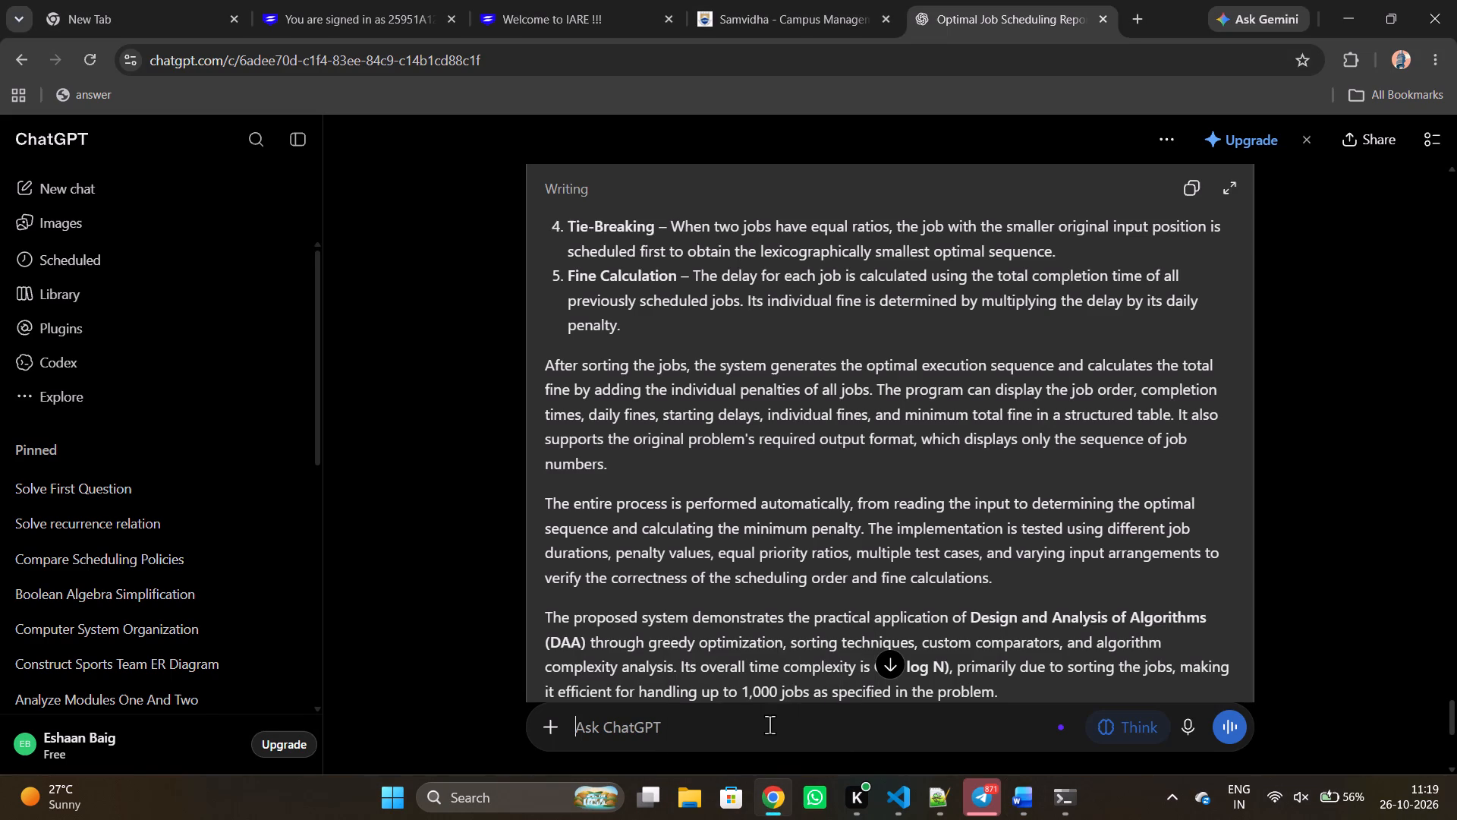
pyautogui.hotkey('ctrl', 'v')
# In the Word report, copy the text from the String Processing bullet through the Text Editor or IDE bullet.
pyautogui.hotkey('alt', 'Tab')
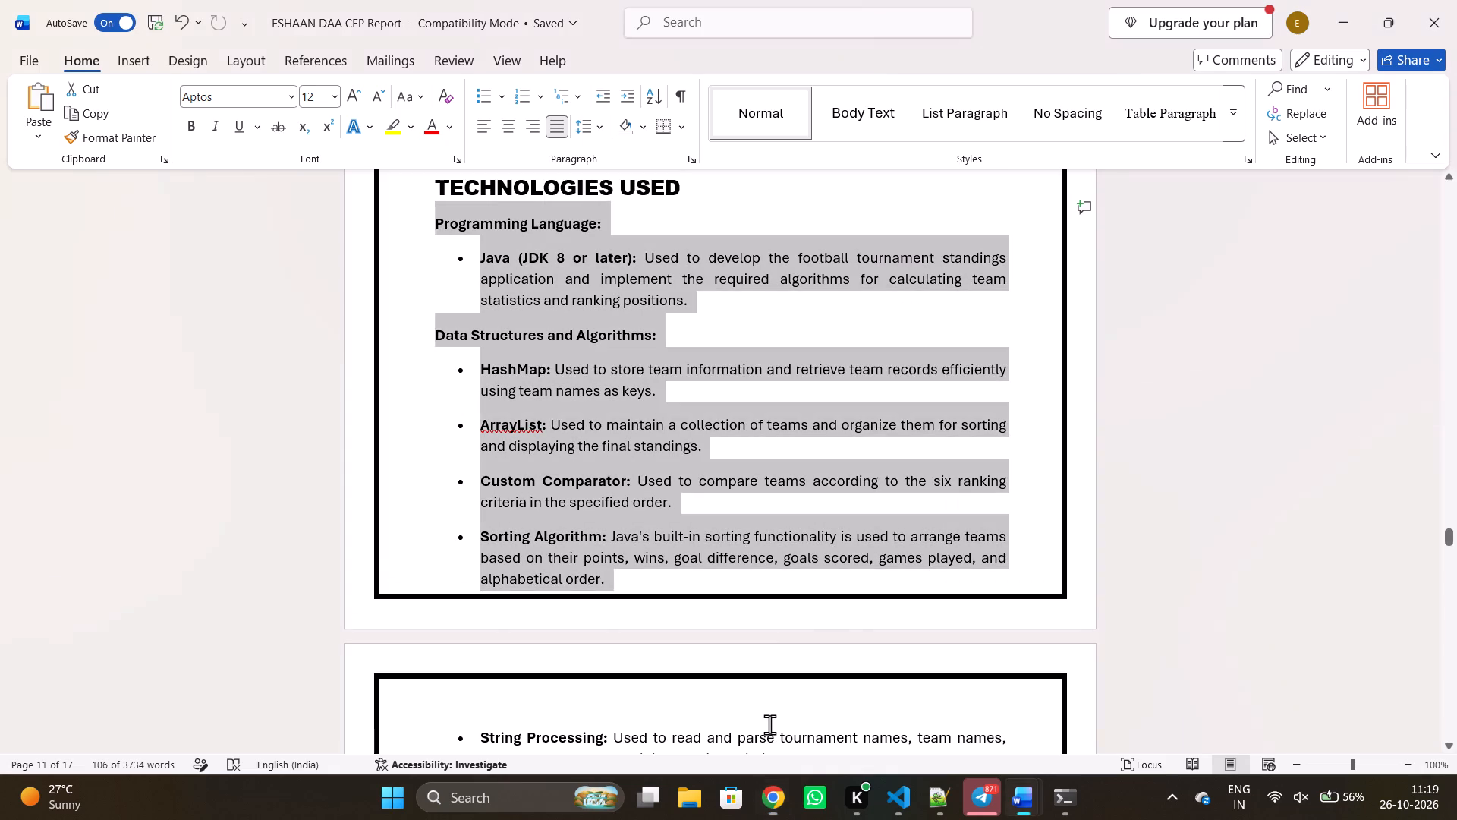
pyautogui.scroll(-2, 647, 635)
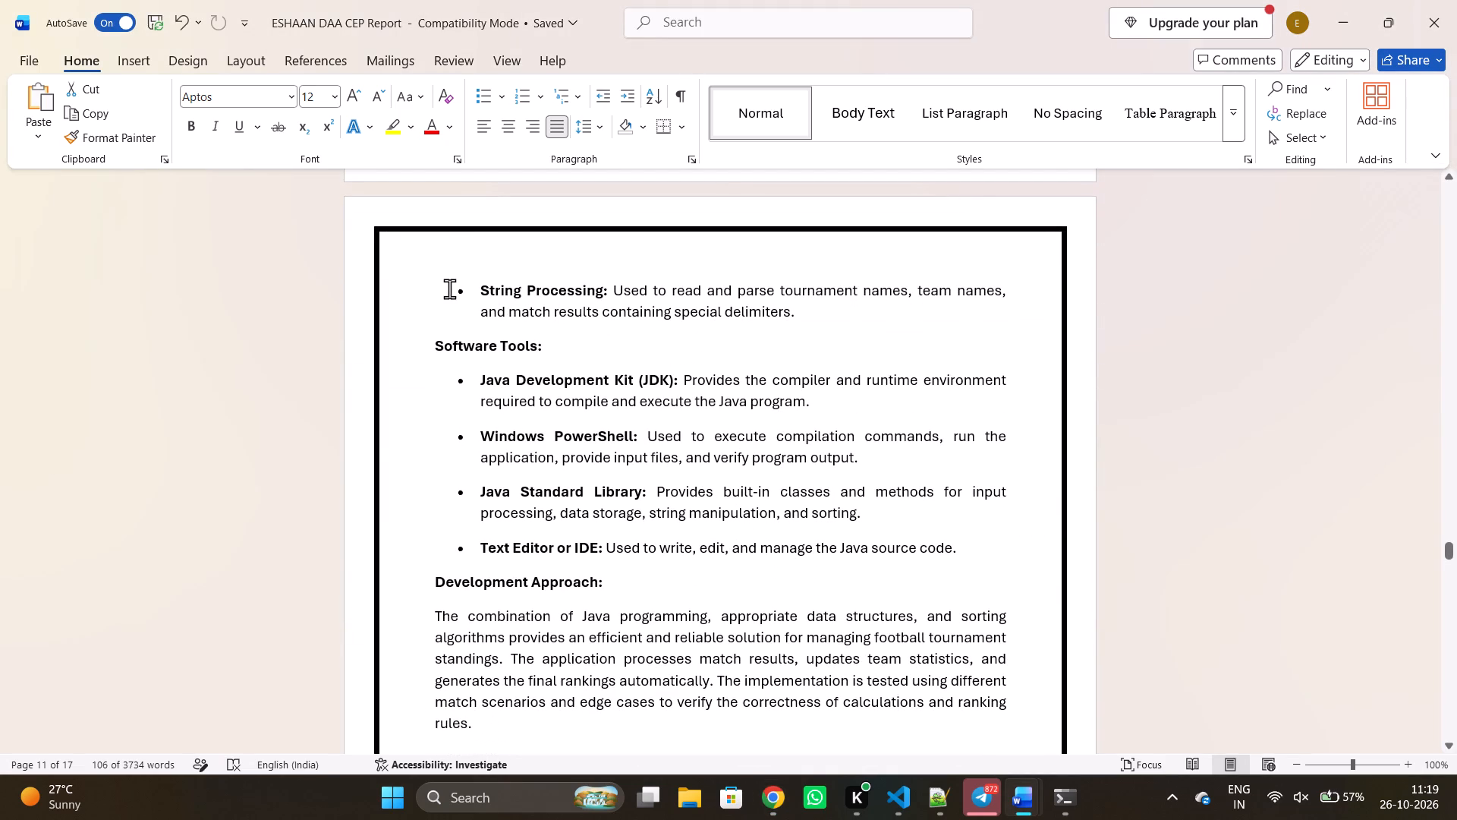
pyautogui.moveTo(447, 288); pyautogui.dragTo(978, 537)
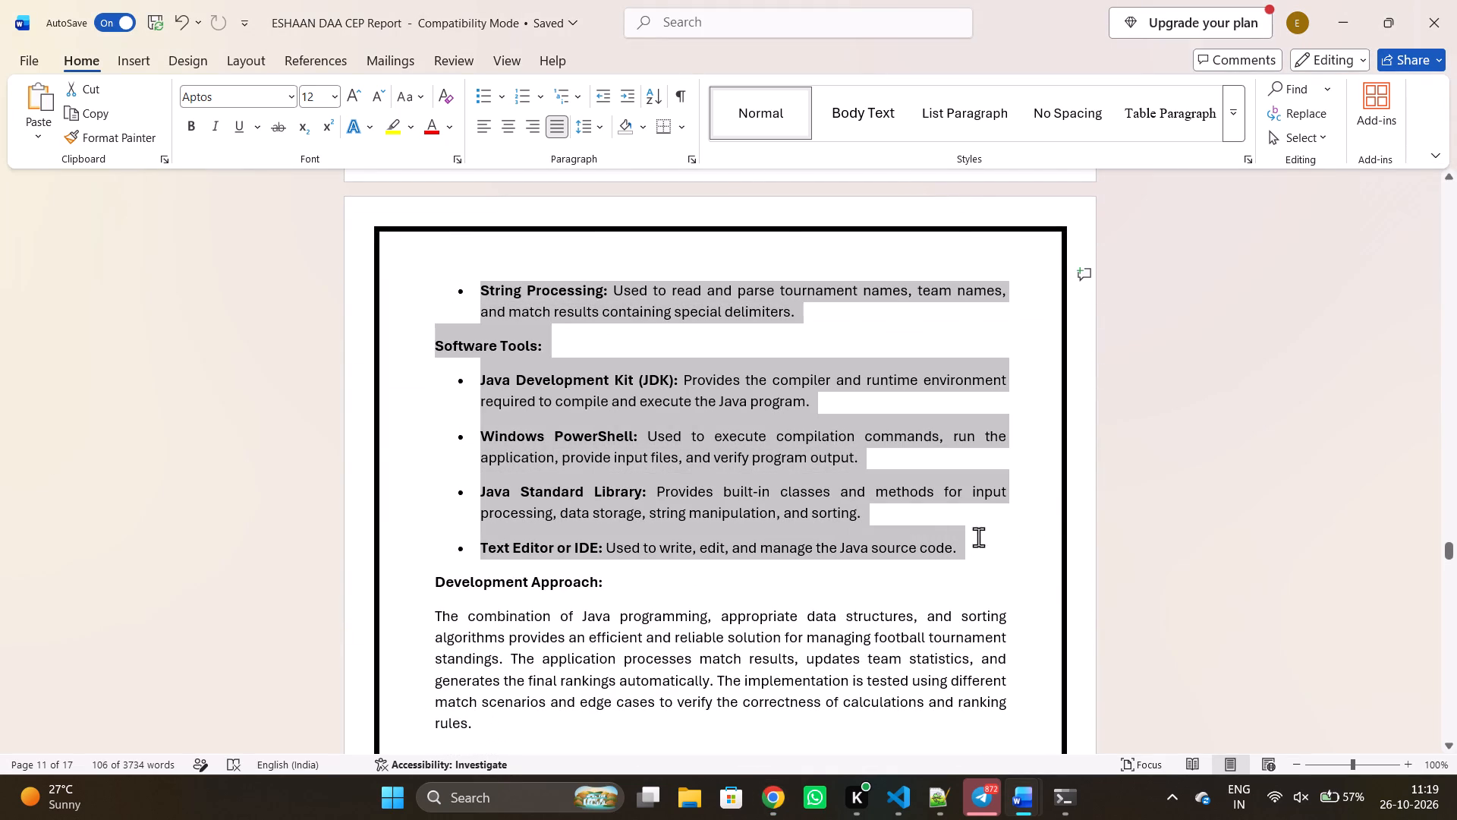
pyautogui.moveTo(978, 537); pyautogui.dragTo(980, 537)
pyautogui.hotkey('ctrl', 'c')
pyautogui.scroll(-2, 980, 537)
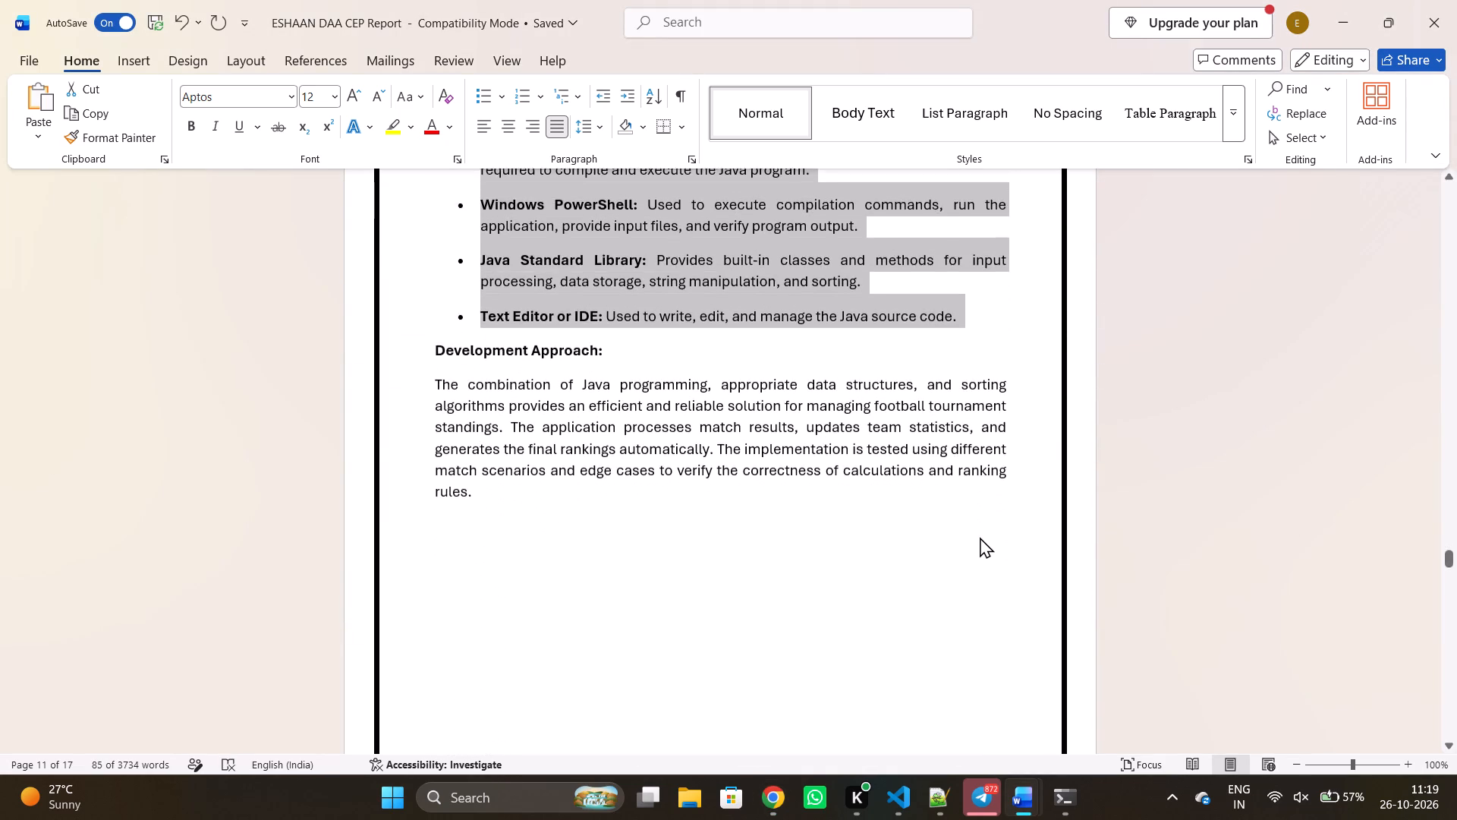
pyautogui.scroll(-3, 980, 537)
pyautogui.scroll(1, 980, 537)
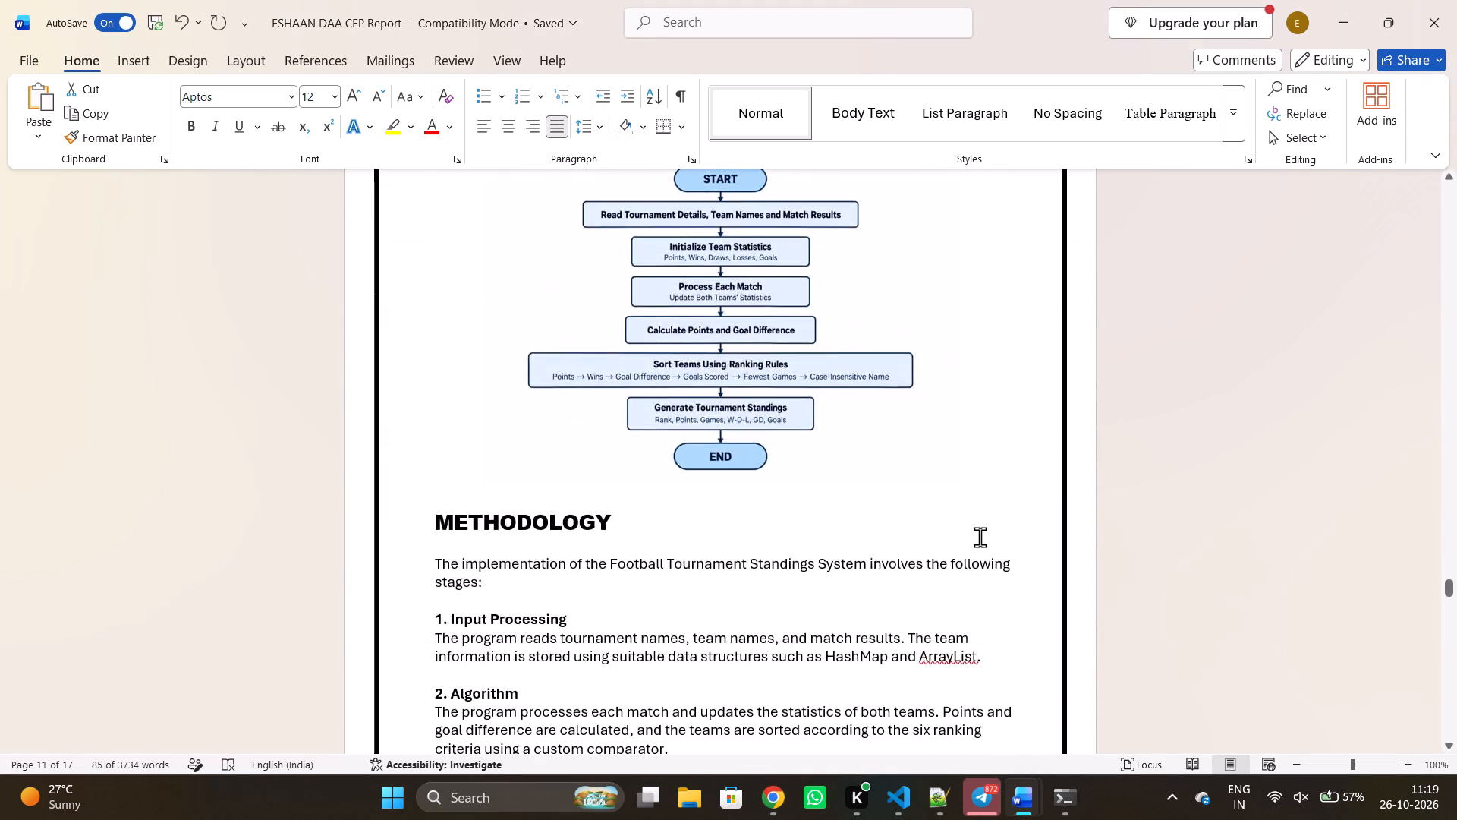
pyautogui.scroll(4, 980, 537)
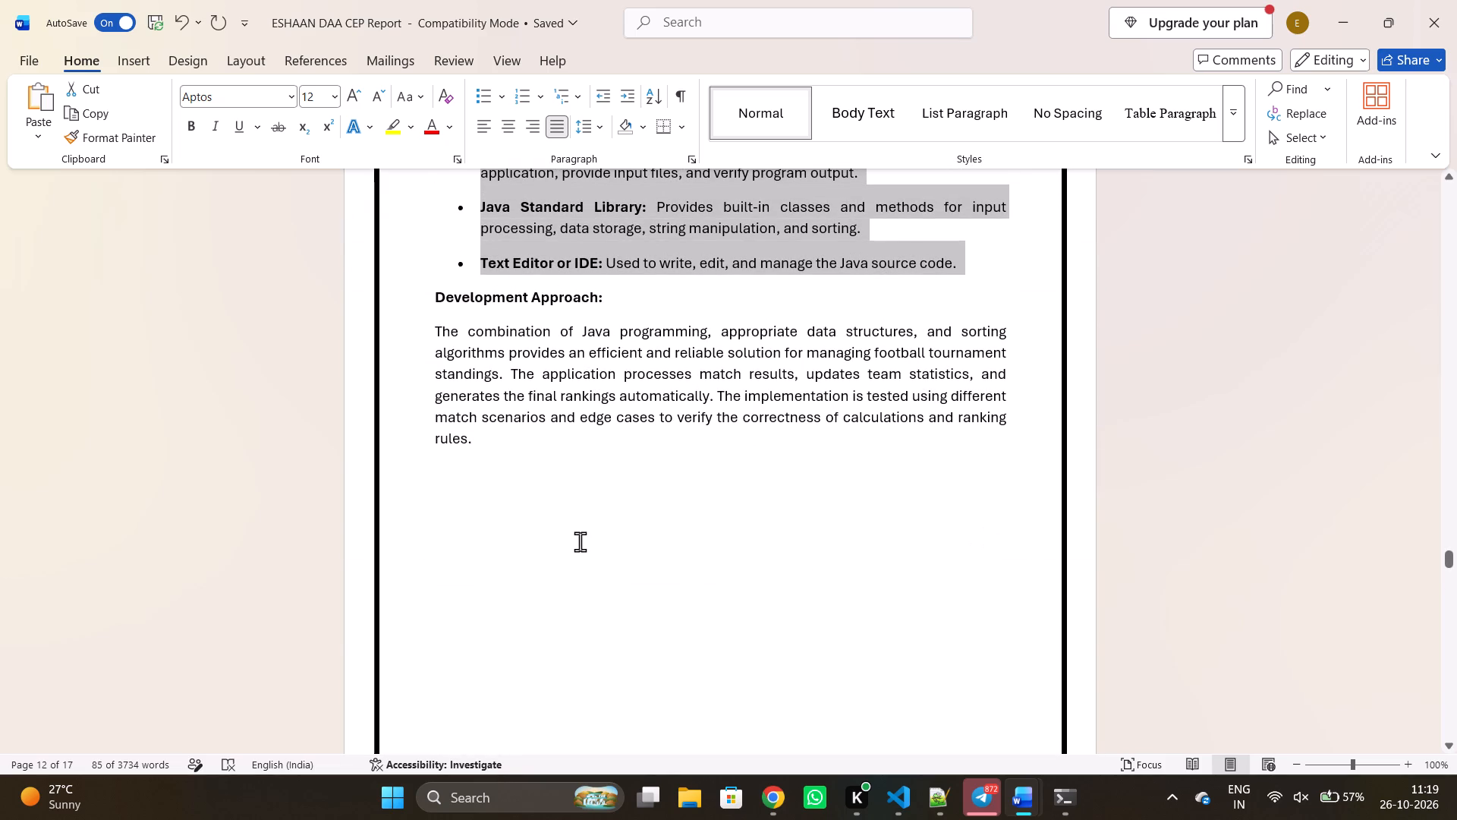
pyautogui.click(580, 541)
pyautogui.scroll(5, 580, 541)
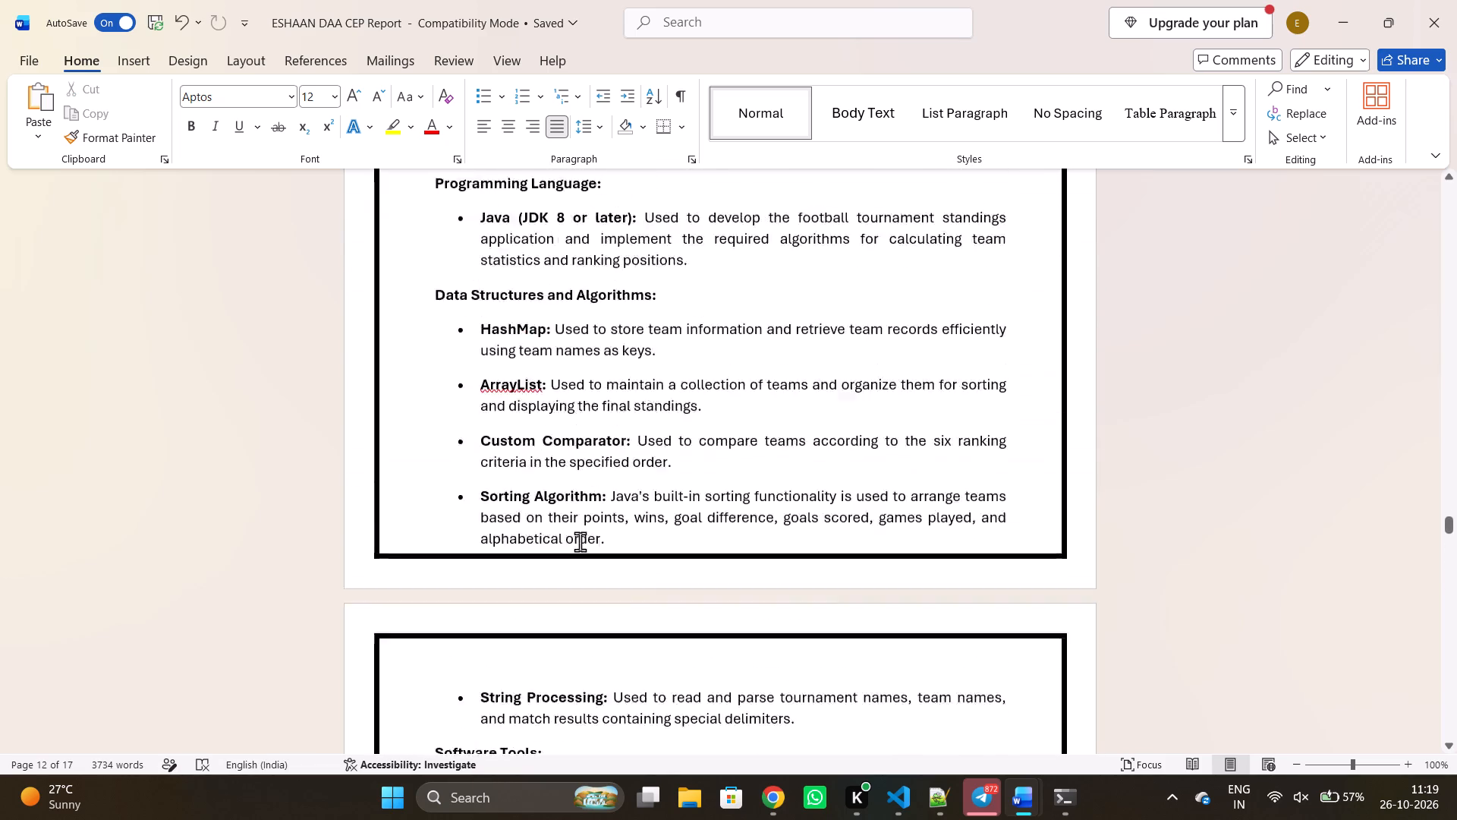
pyautogui.scroll(-5, 580, 541)
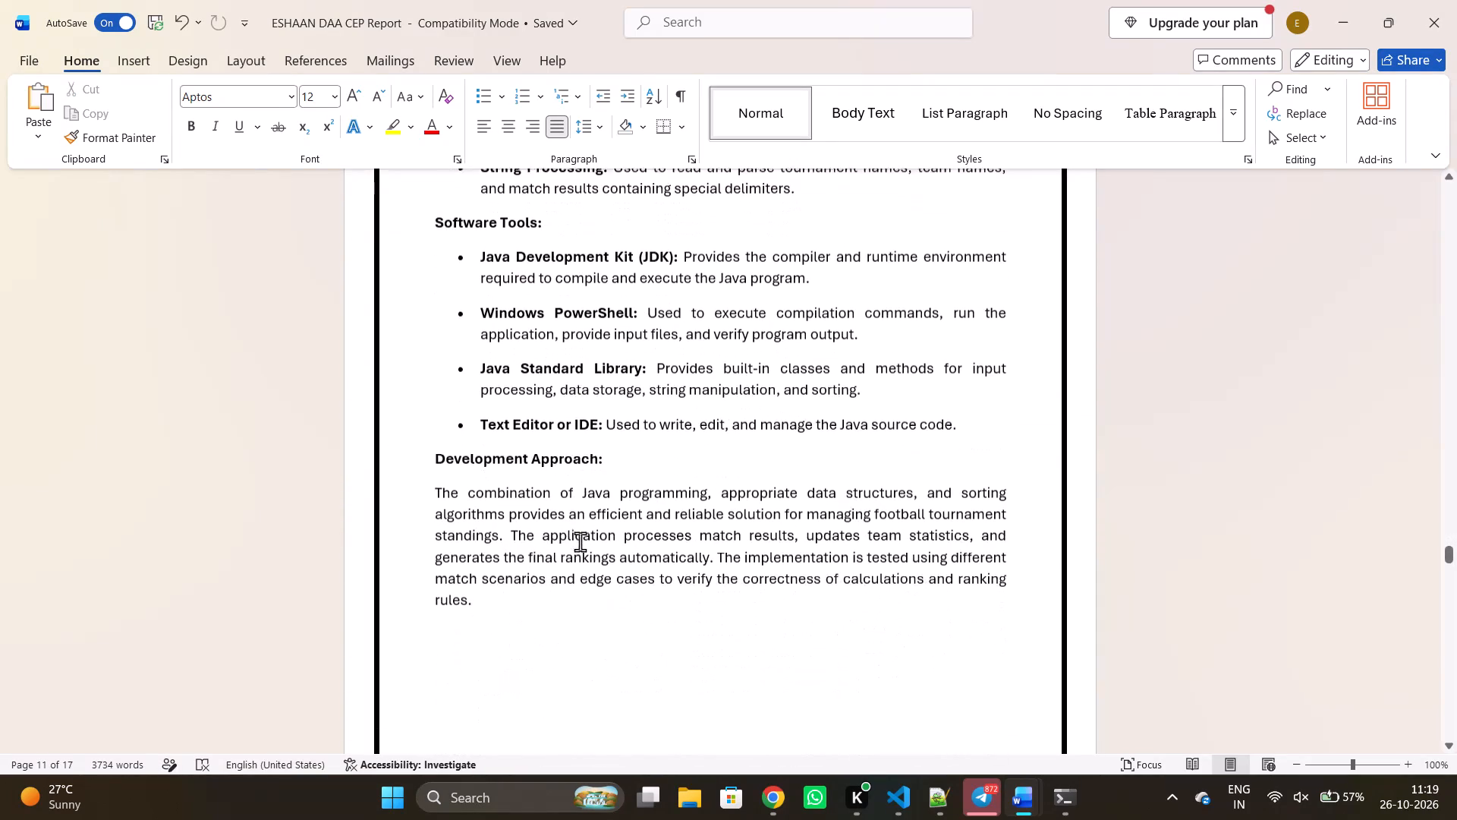
pyautogui.scroll(1, 580, 541)
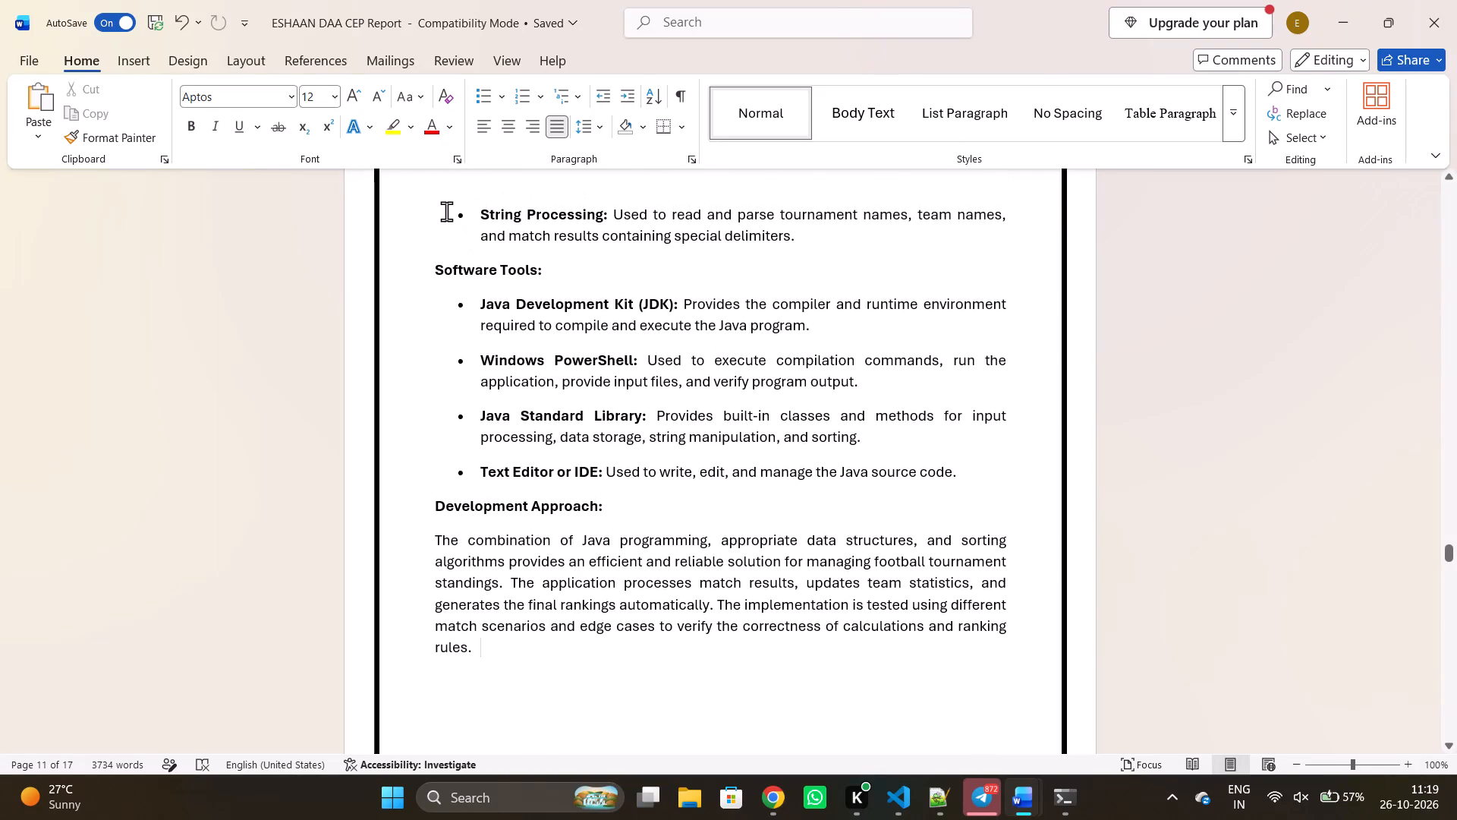
pyautogui.moveTo(446, 211); pyautogui.dragTo(495, 677)
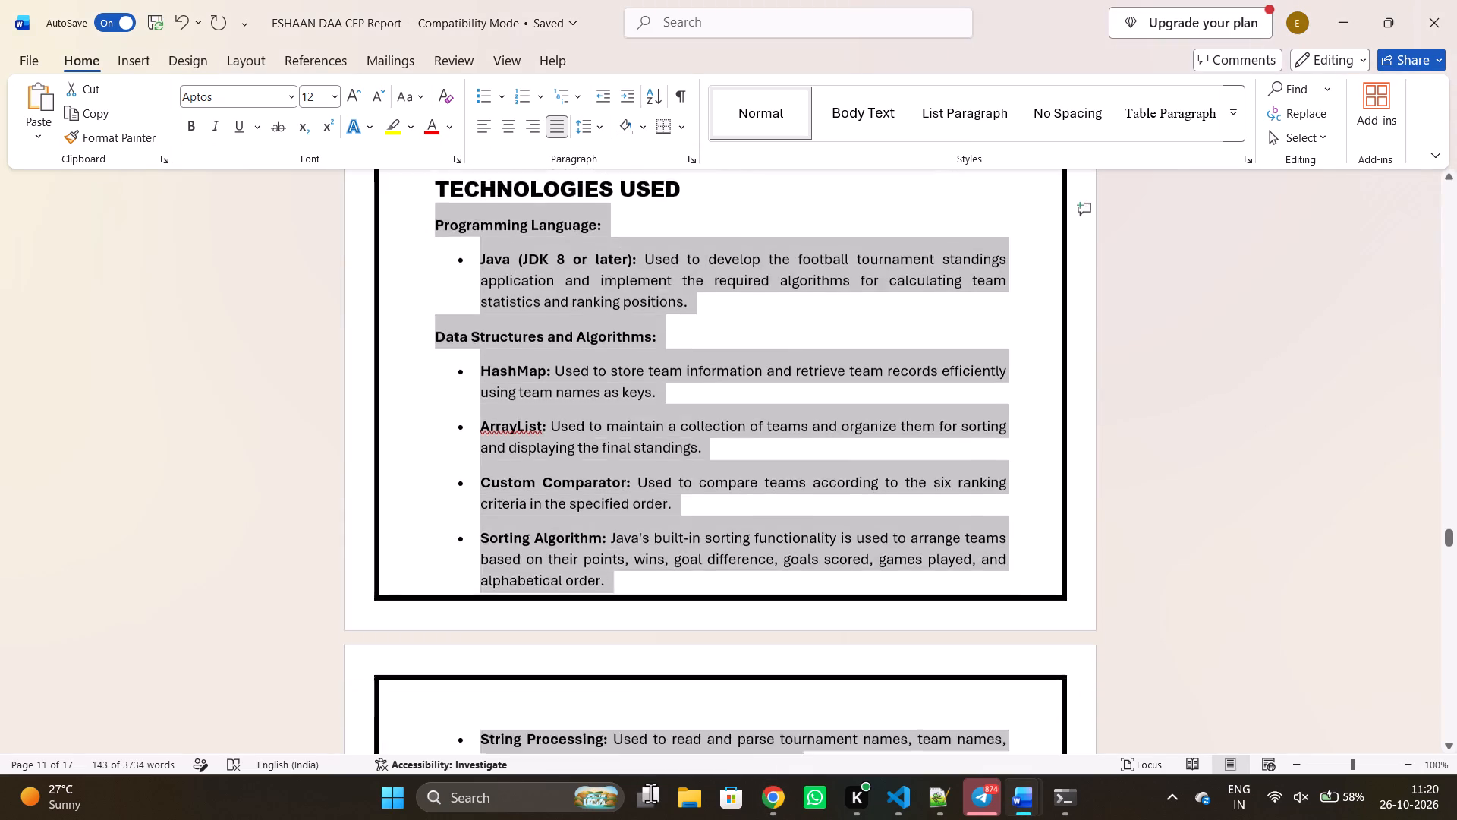
pyautogui.moveTo(650, 793); pyautogui.dragTo(515, 372)
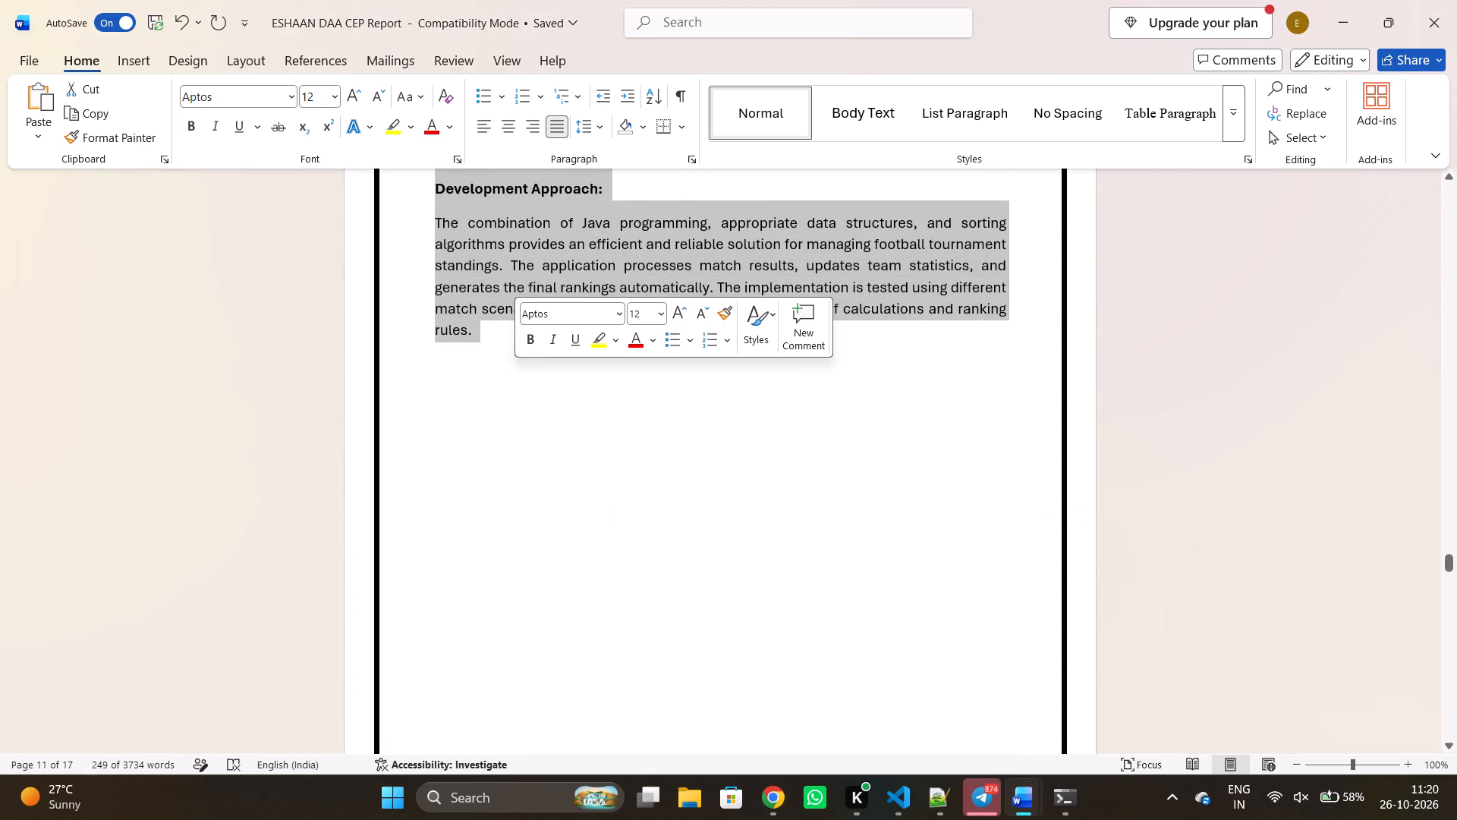
pyautogui.press('BackSpace')
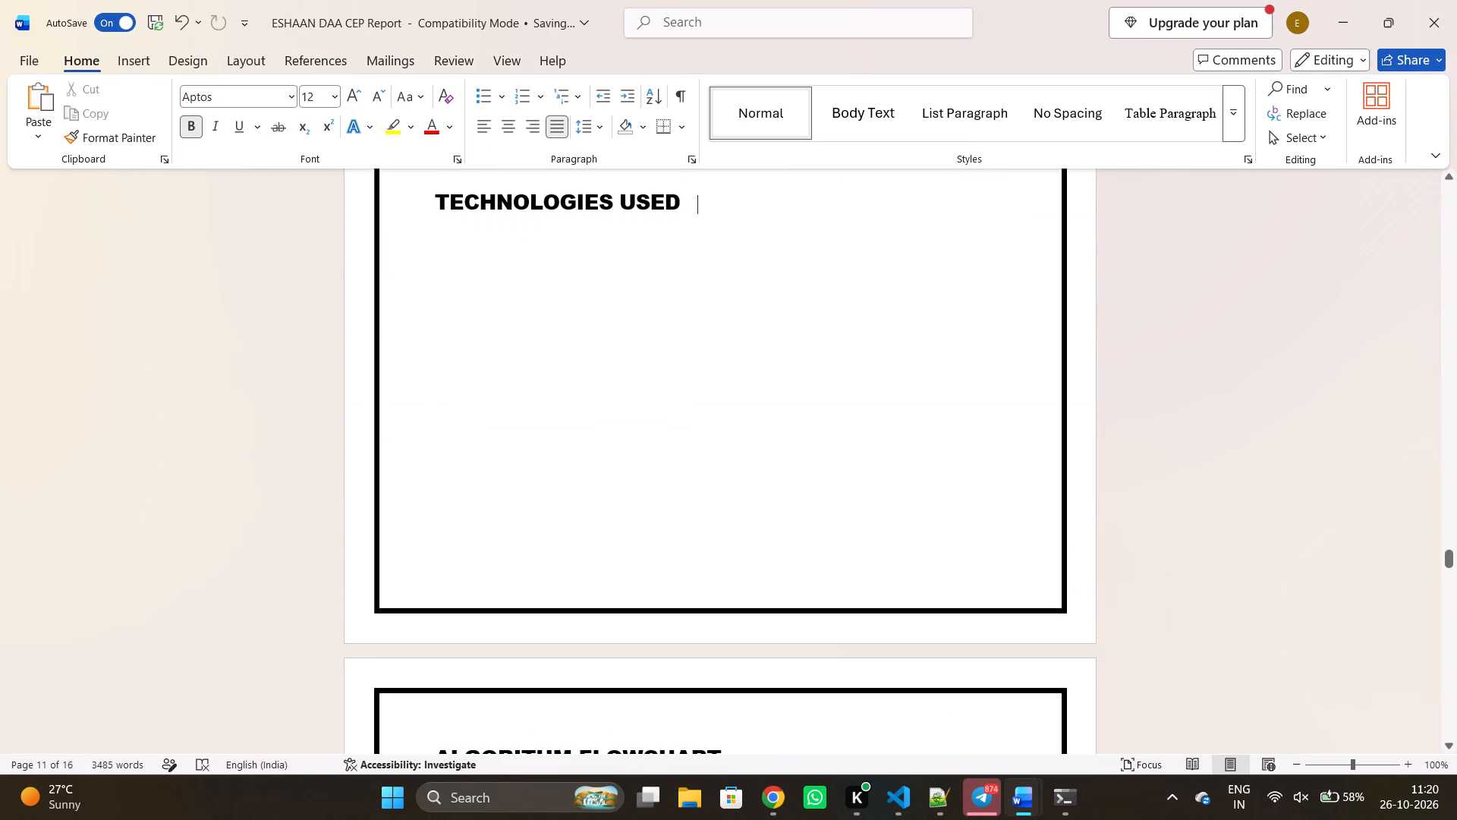
pyautogui.press('Return')
pyautogui.press('Return')
pyautogui.hotkey('ctrl', 'v')
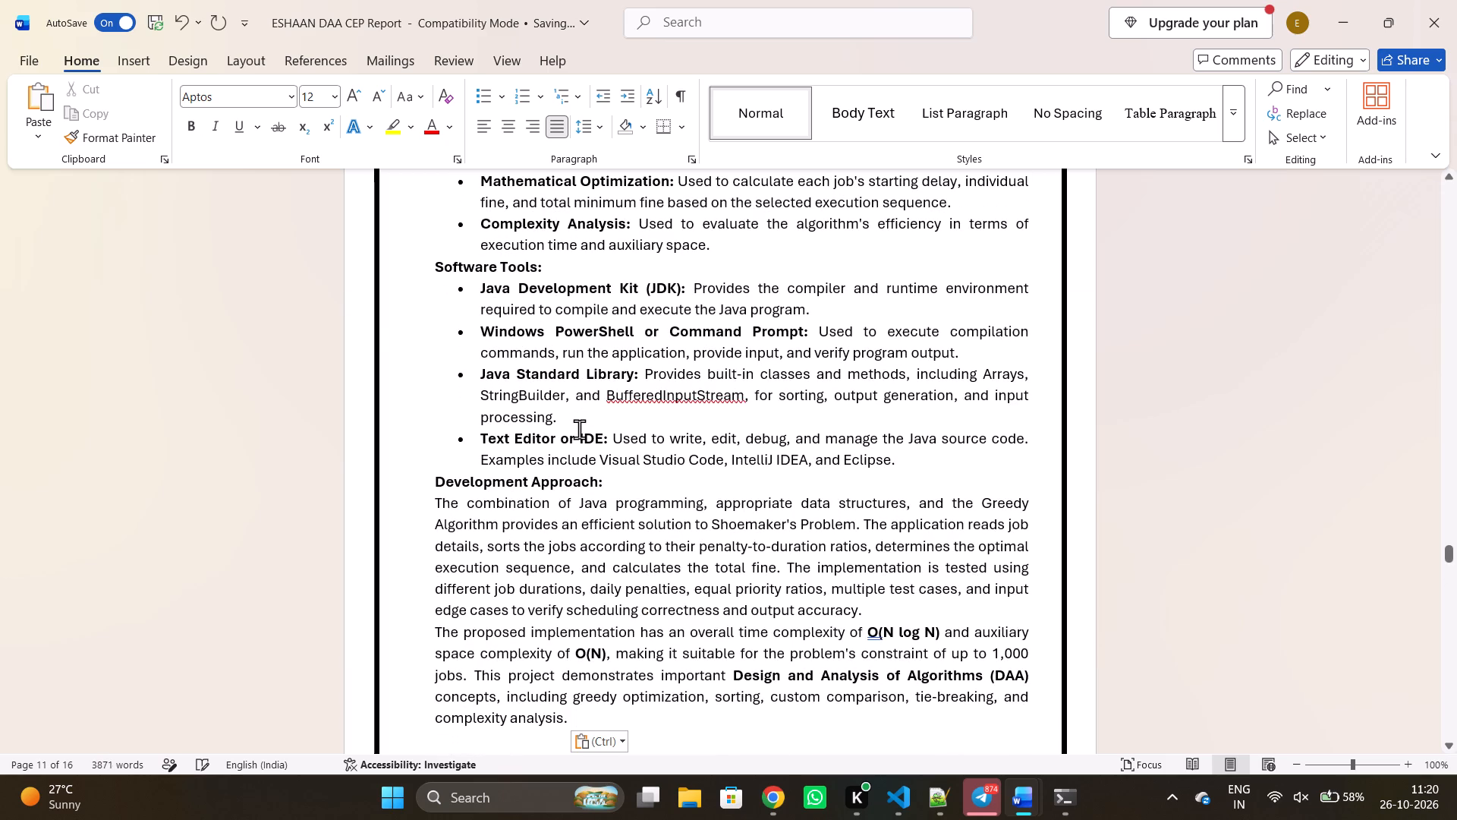
# Compare the layout of the new TECHNOLOGIES USED section with the same section in the original DAA CEP Report (2).
pyautogui.scroll(4, 579, 429)
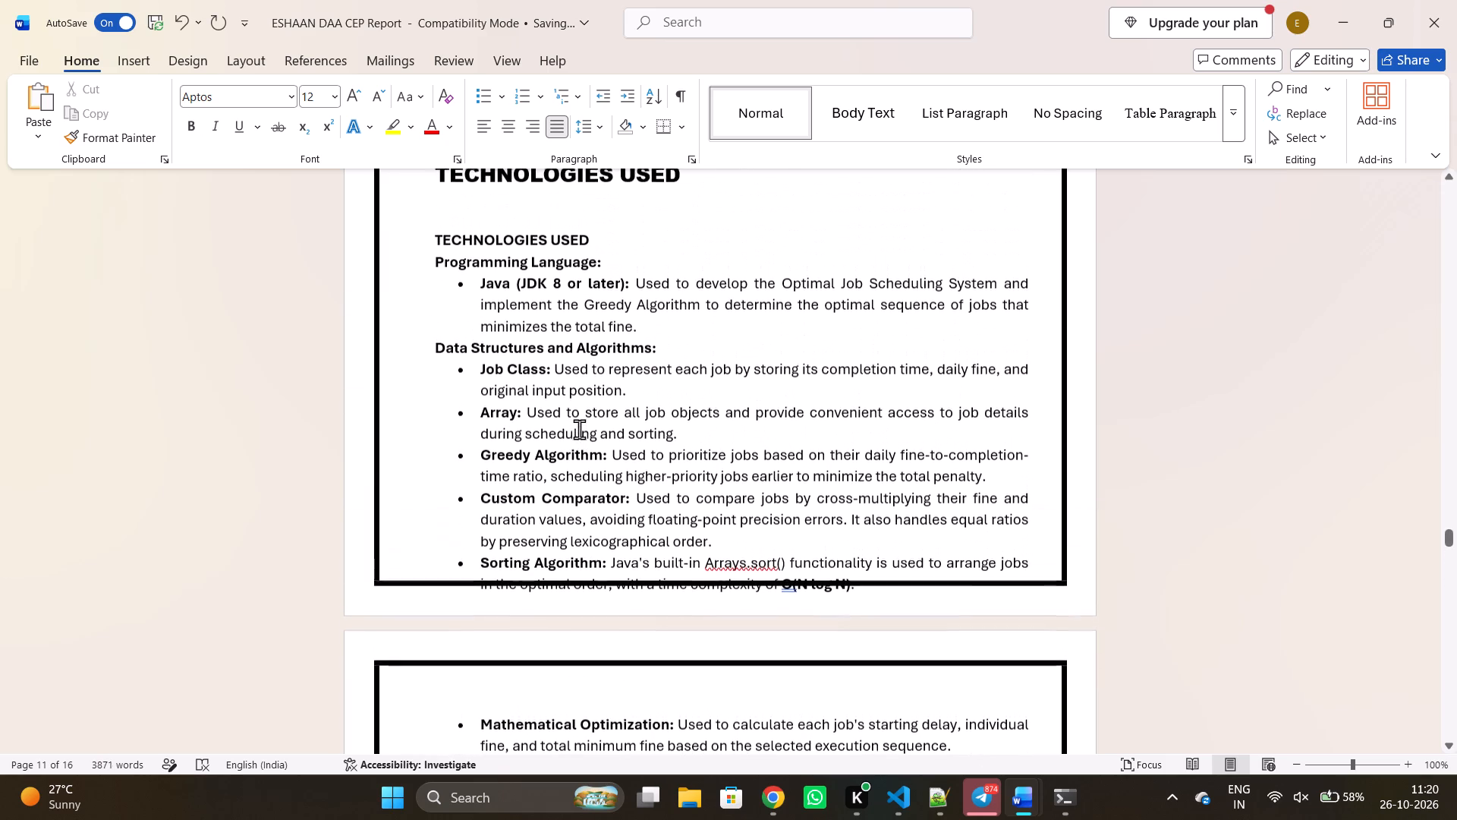
pyautogui.scroll(1, 579, 429)
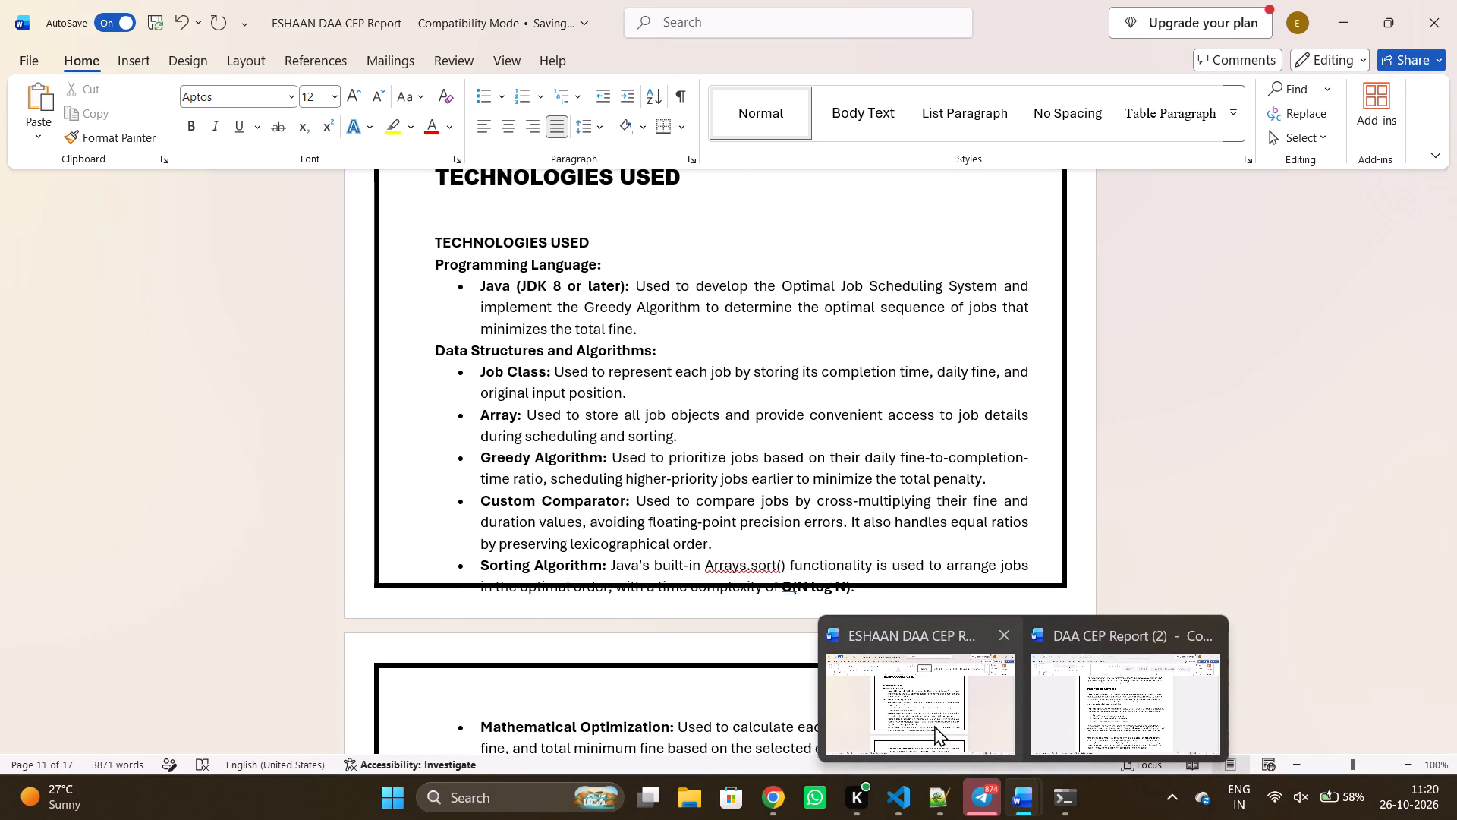
pyautogui.click(1120, 701)
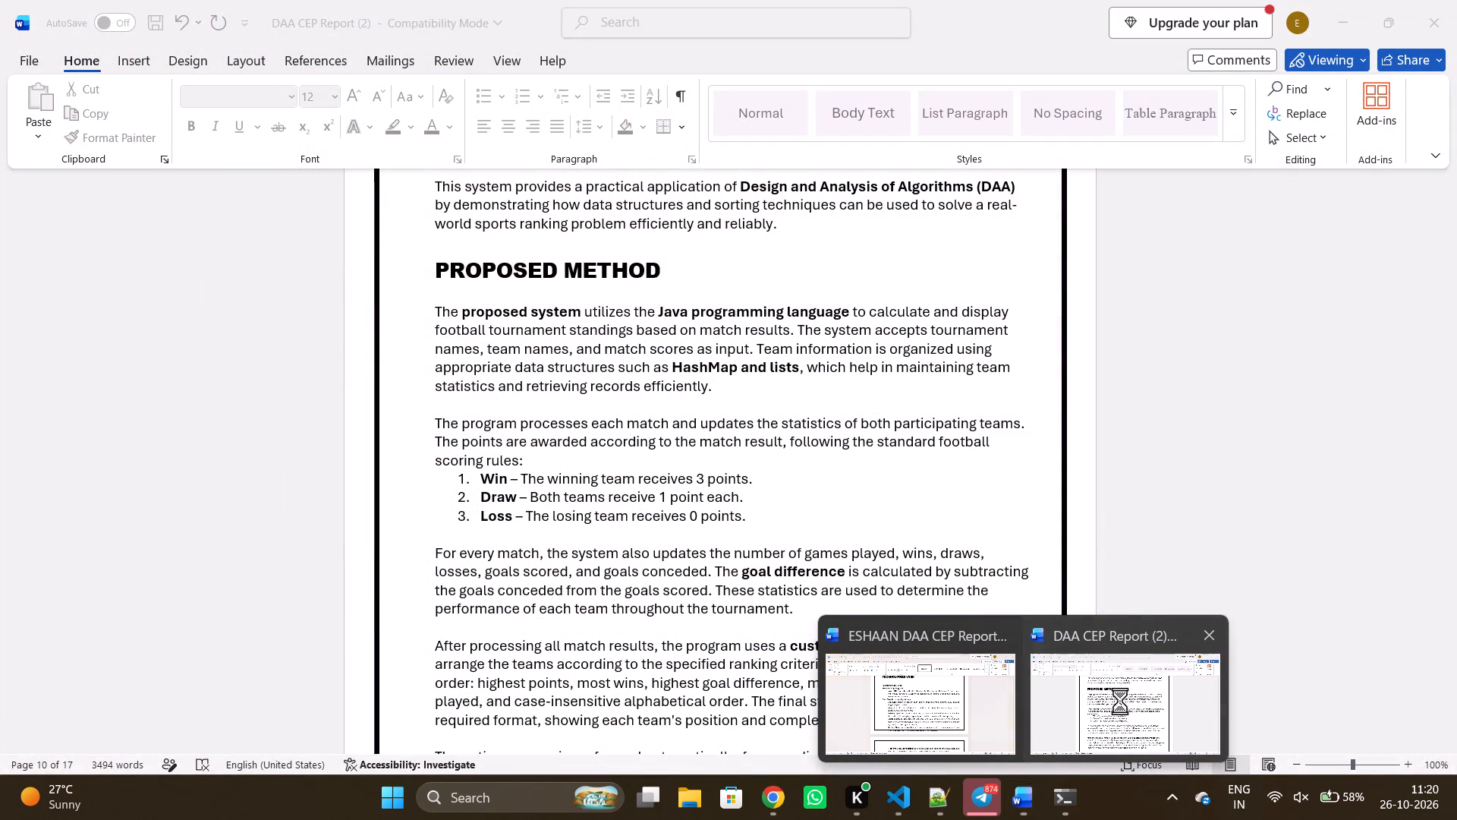
pyautogui.scroll(-4, 744, 645)
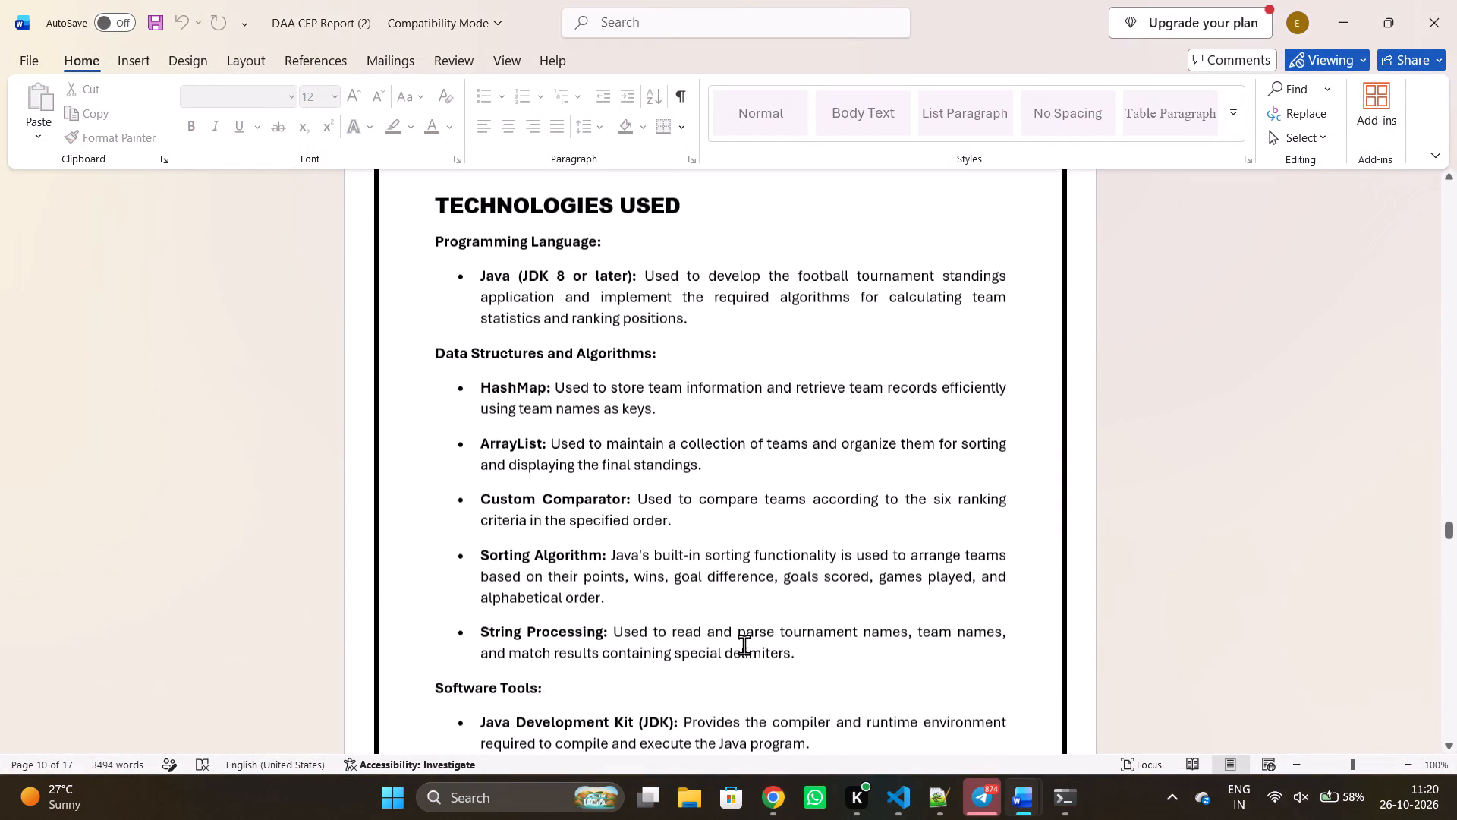
pyautogui.scroll(-1, 744, 645)
pyautogui.hotkey('alt', 'Tab')
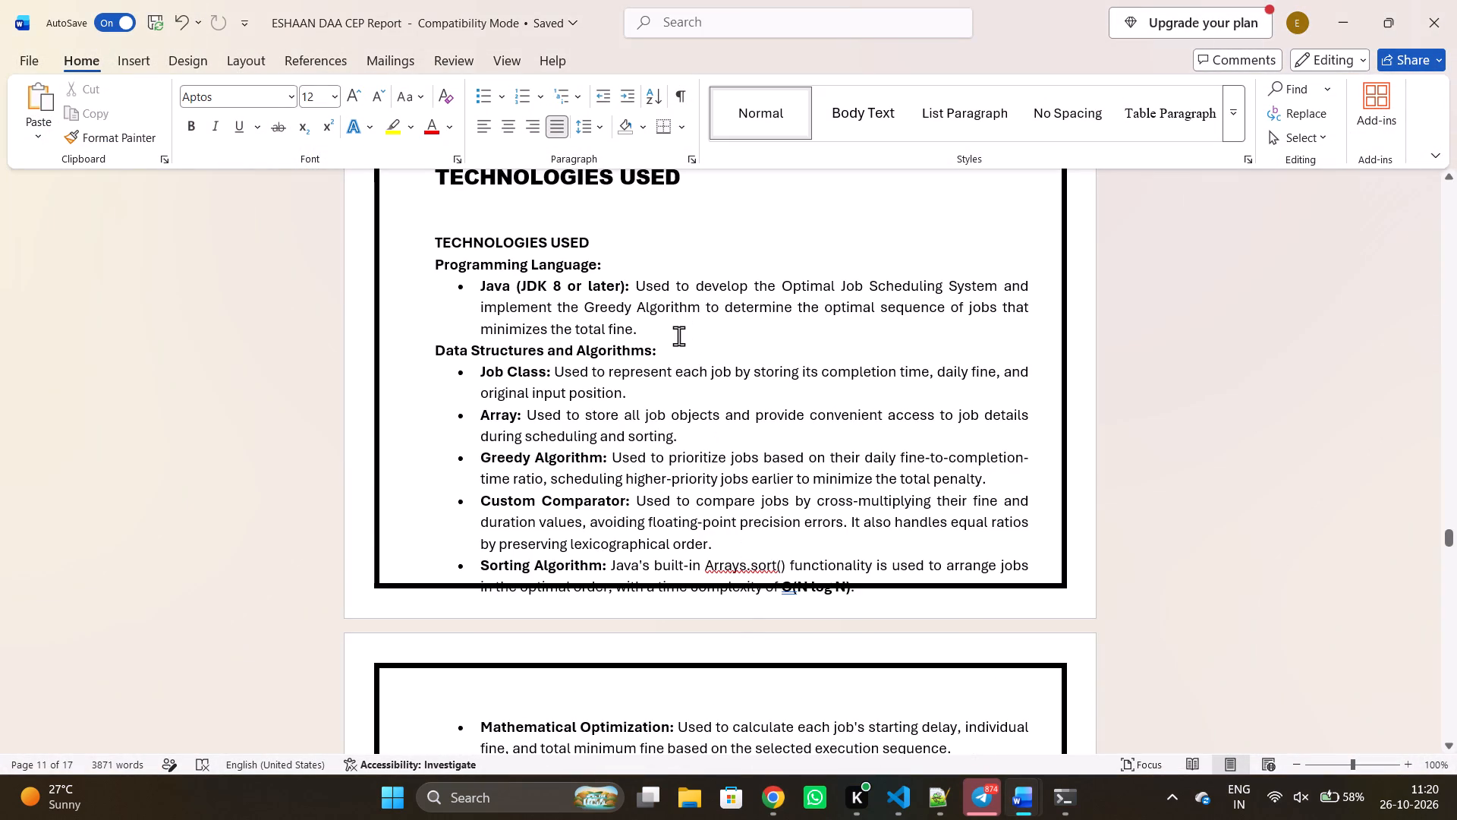
# Insert unbulleted blank lines after the Java (JDK 8 or later) bullet and after the "Data Structures and Algorithms:" subheading, matching the original's spacing.
pyautogui.click(661, 330)
pyautogui.press('Return')
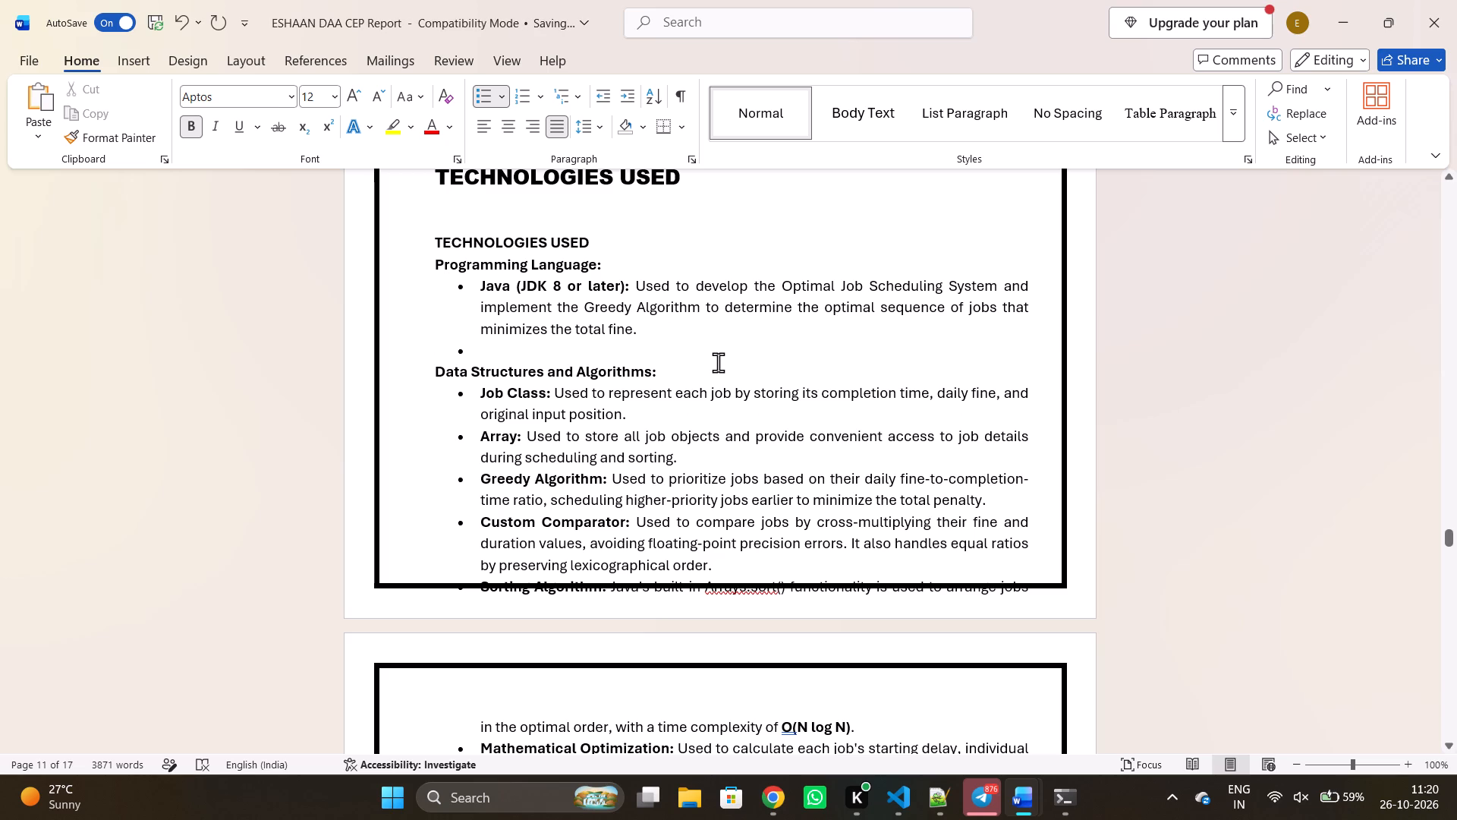
pyautogui.press('BackSpace')
pyautogui.hotkey('alt', 'Tab')
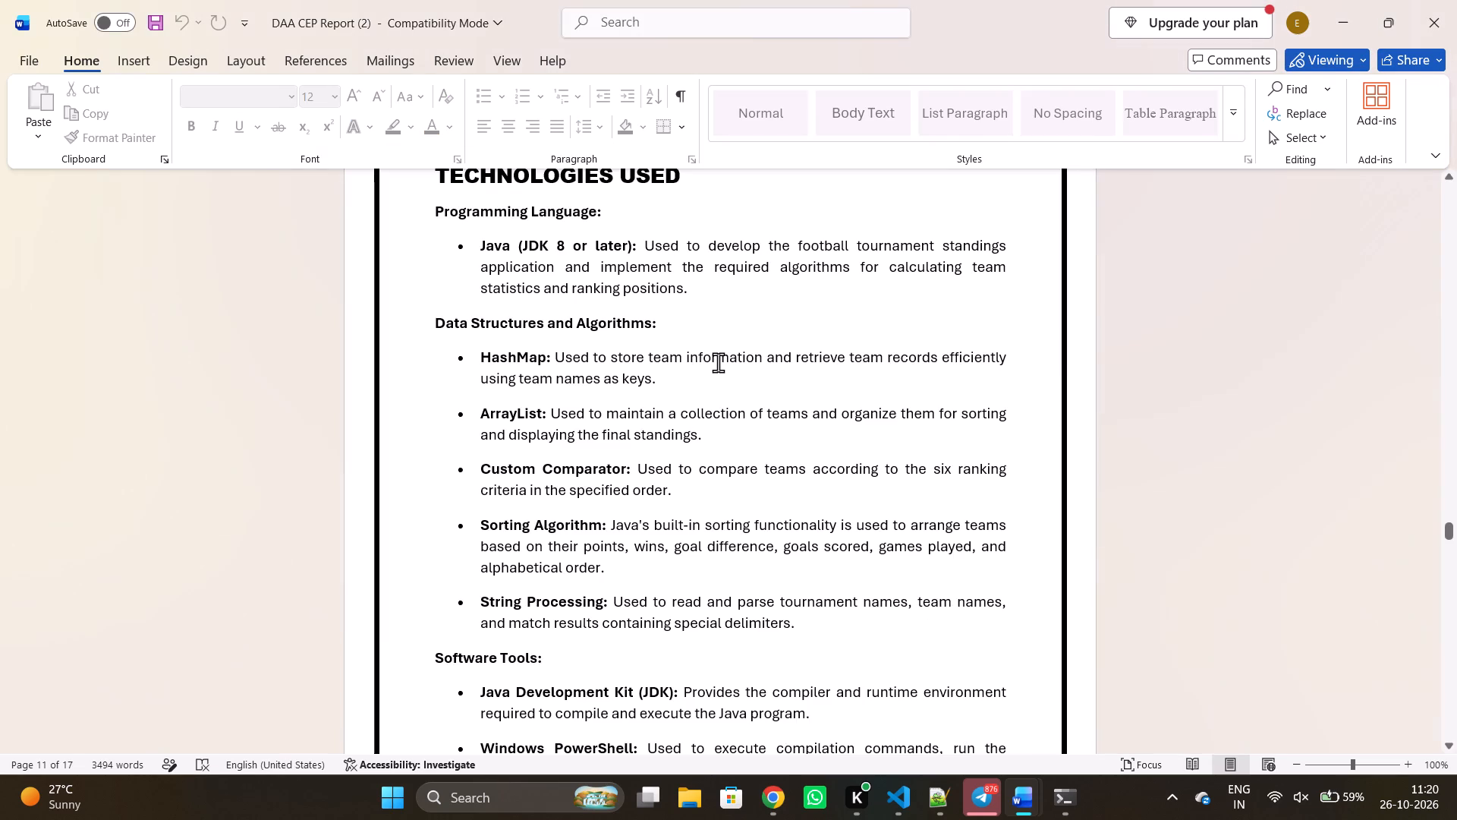
pyautogui.hotkey('alt', 'Tab')
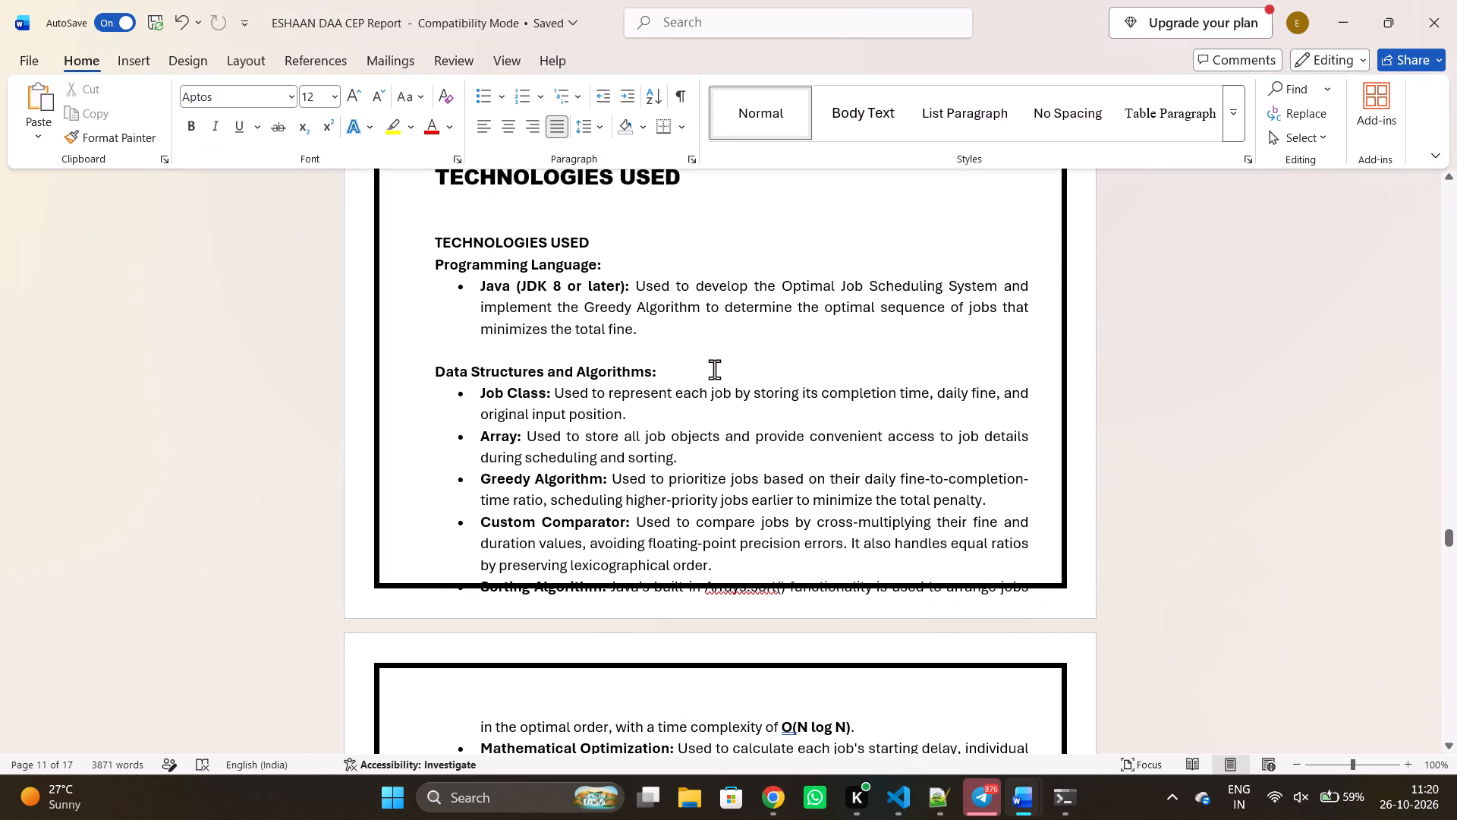
pyautogui.click(714, 369)
pyautogui.press('Return')
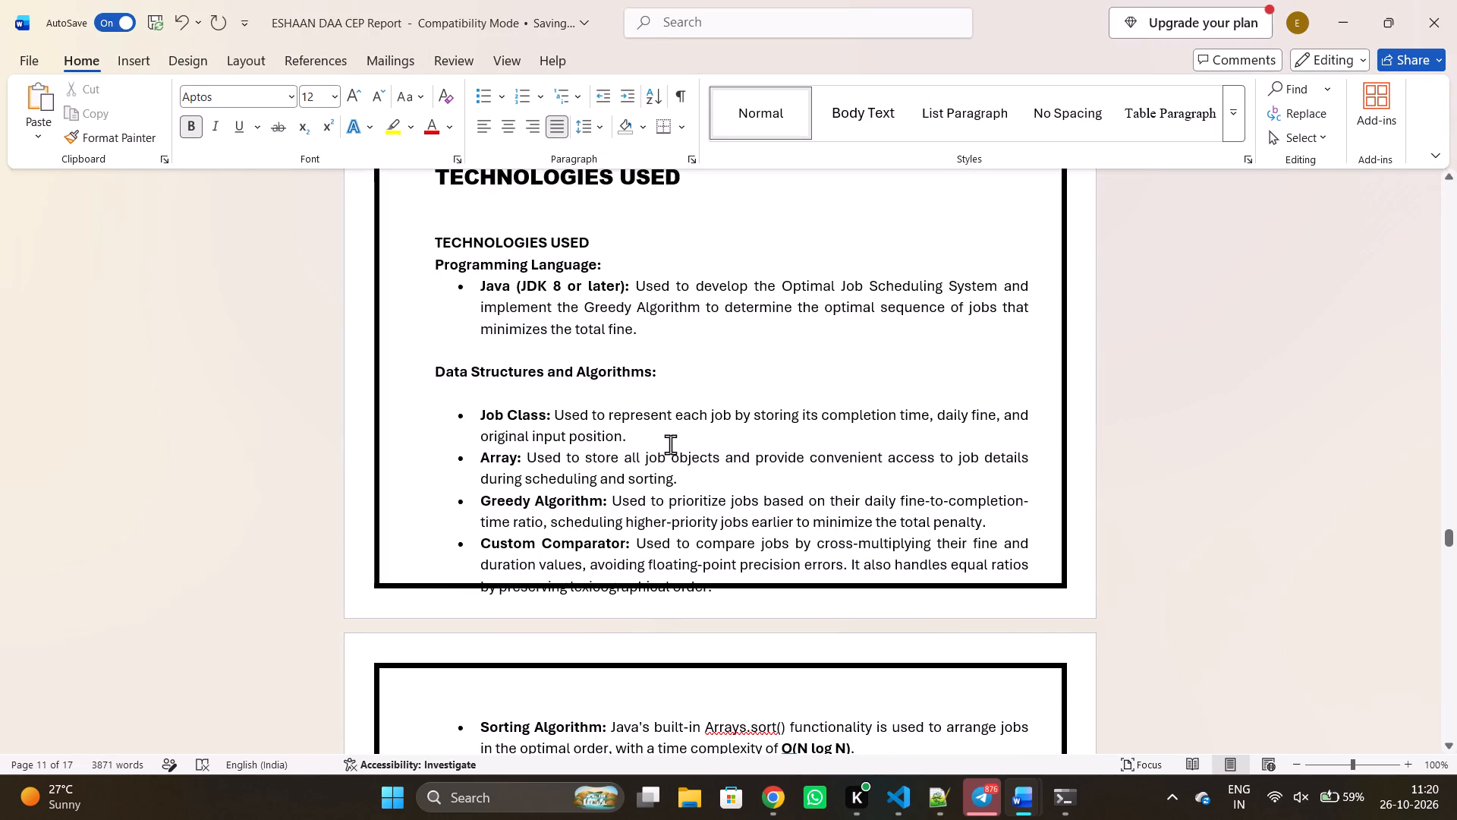
# Insert an unbulleted blank line after each of the Job Class, Array and Greedy Algorithm bullets.
pyautogui.click(666, 437)
pyautogui.press('Return')
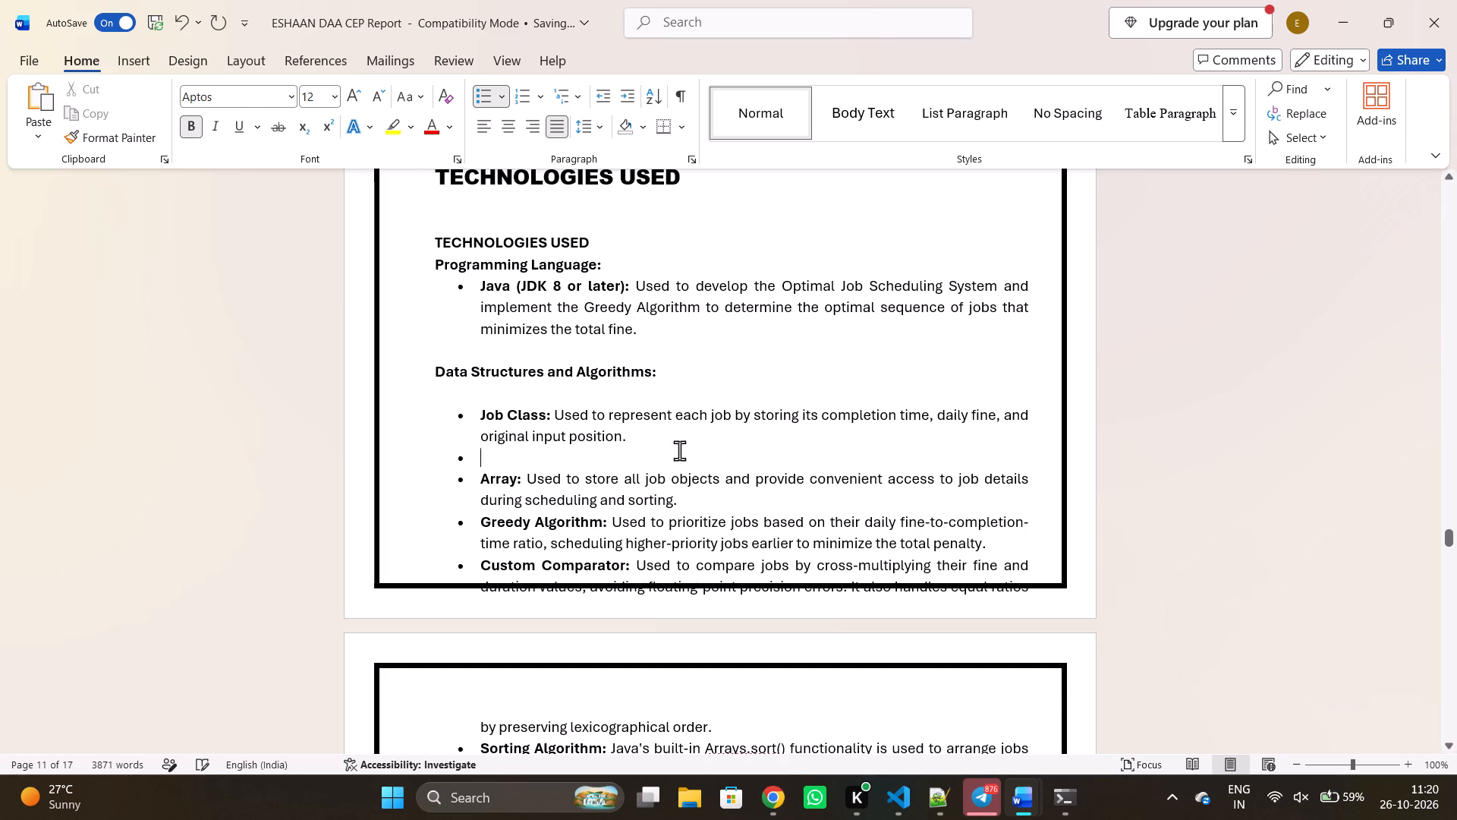
pyautogui.press('BackSpace')
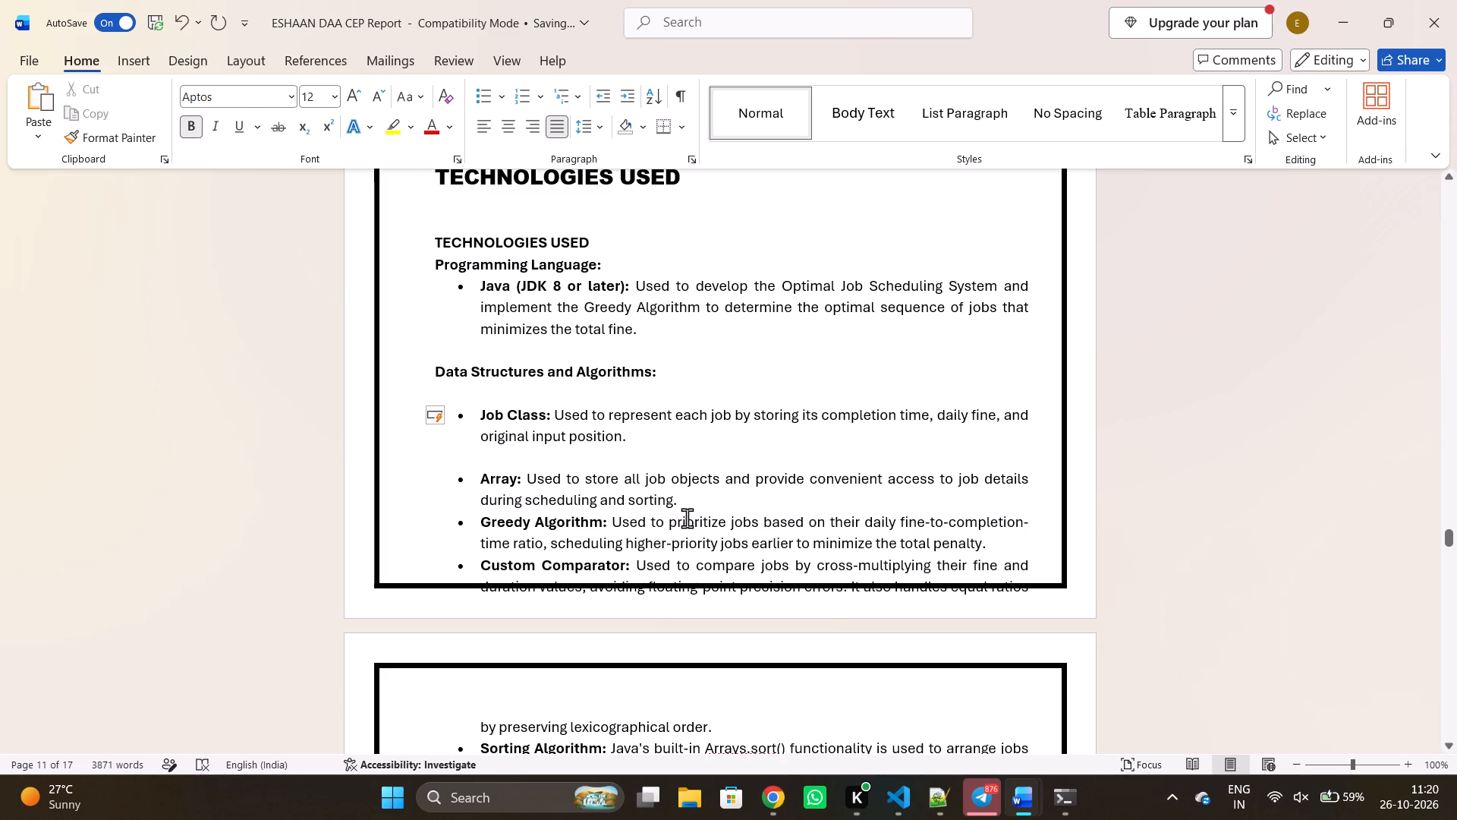
pyautogui.click(684, 500)
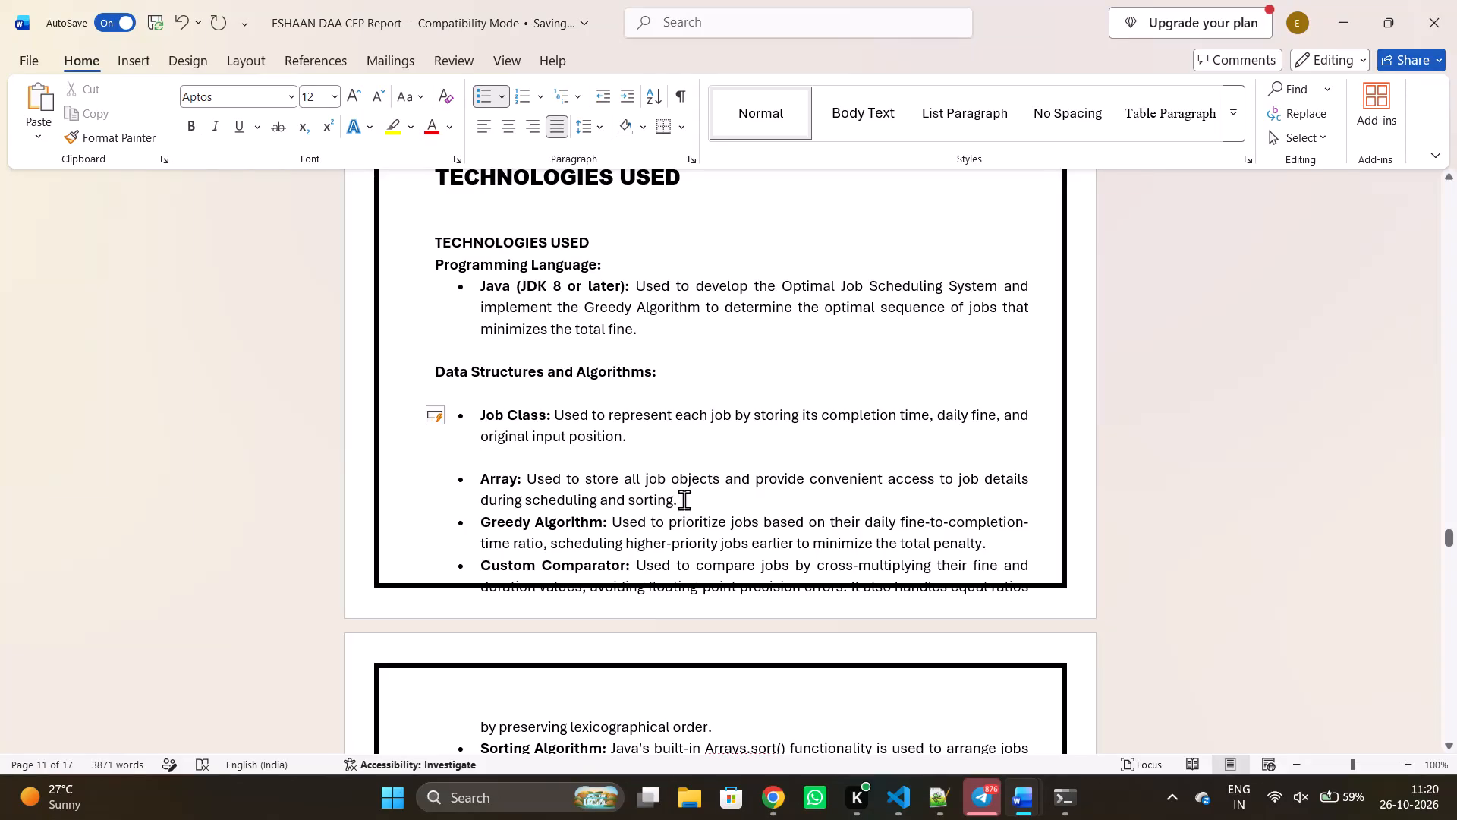
pyautogui.press('Return')
pyautogui.press('BackSpace')
pyautogui.press('BackSpace')
pyautogui.press('BackSpace')
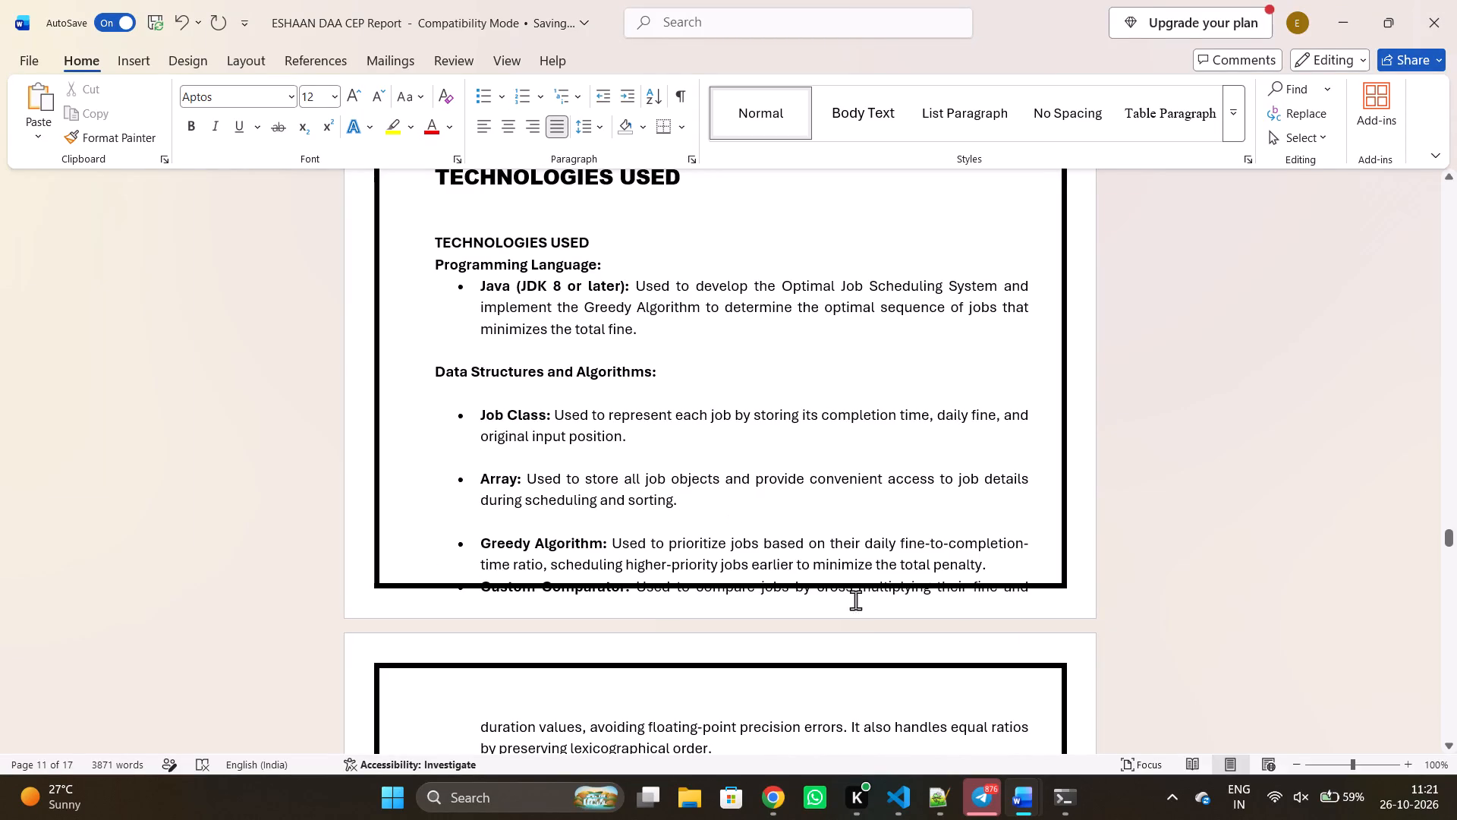
pyautogui.click(996, 564)
pyautogui.press('Return')
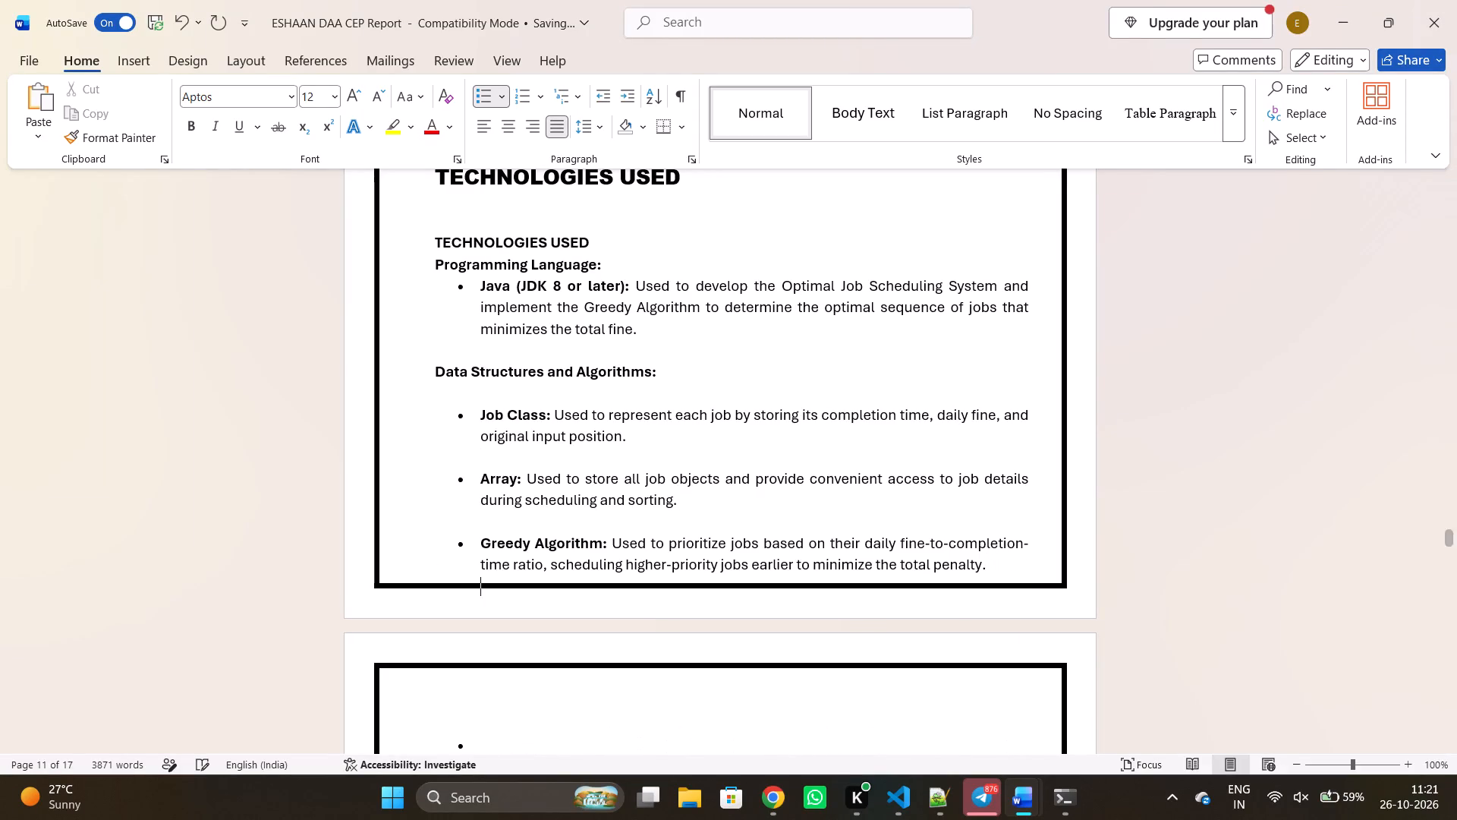
pyautogui.press('BackSpace')
pyautogui.press('BackSpace')
pyautogui.press('BackSpace')
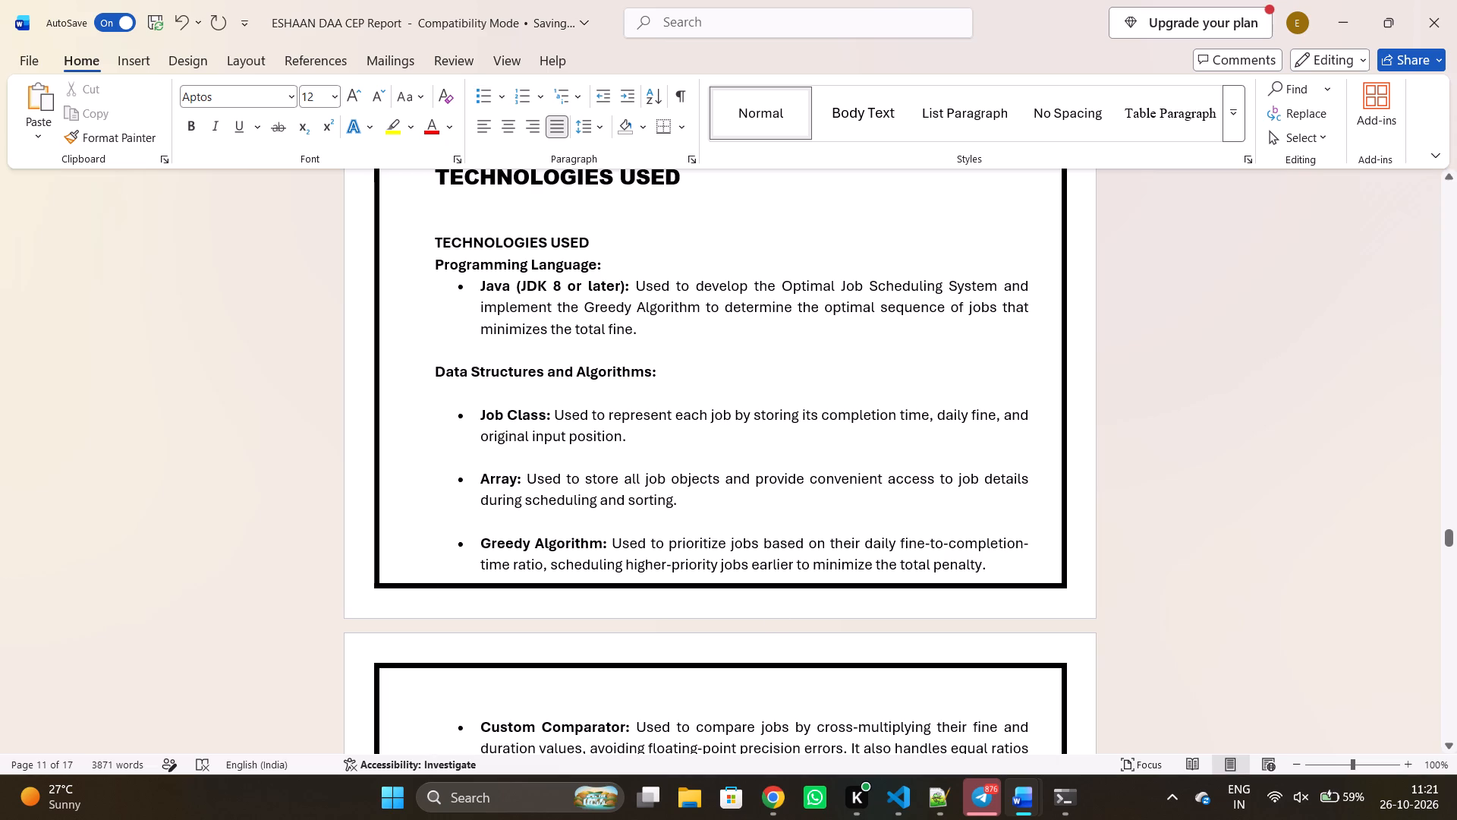
# Delete the duplicate "TECHNOLOGIES USED" line and the extra blank line between the section heading and "Programming Language:".
pyautogui.click(568, 219)
pyautogui.press('BackSpace')
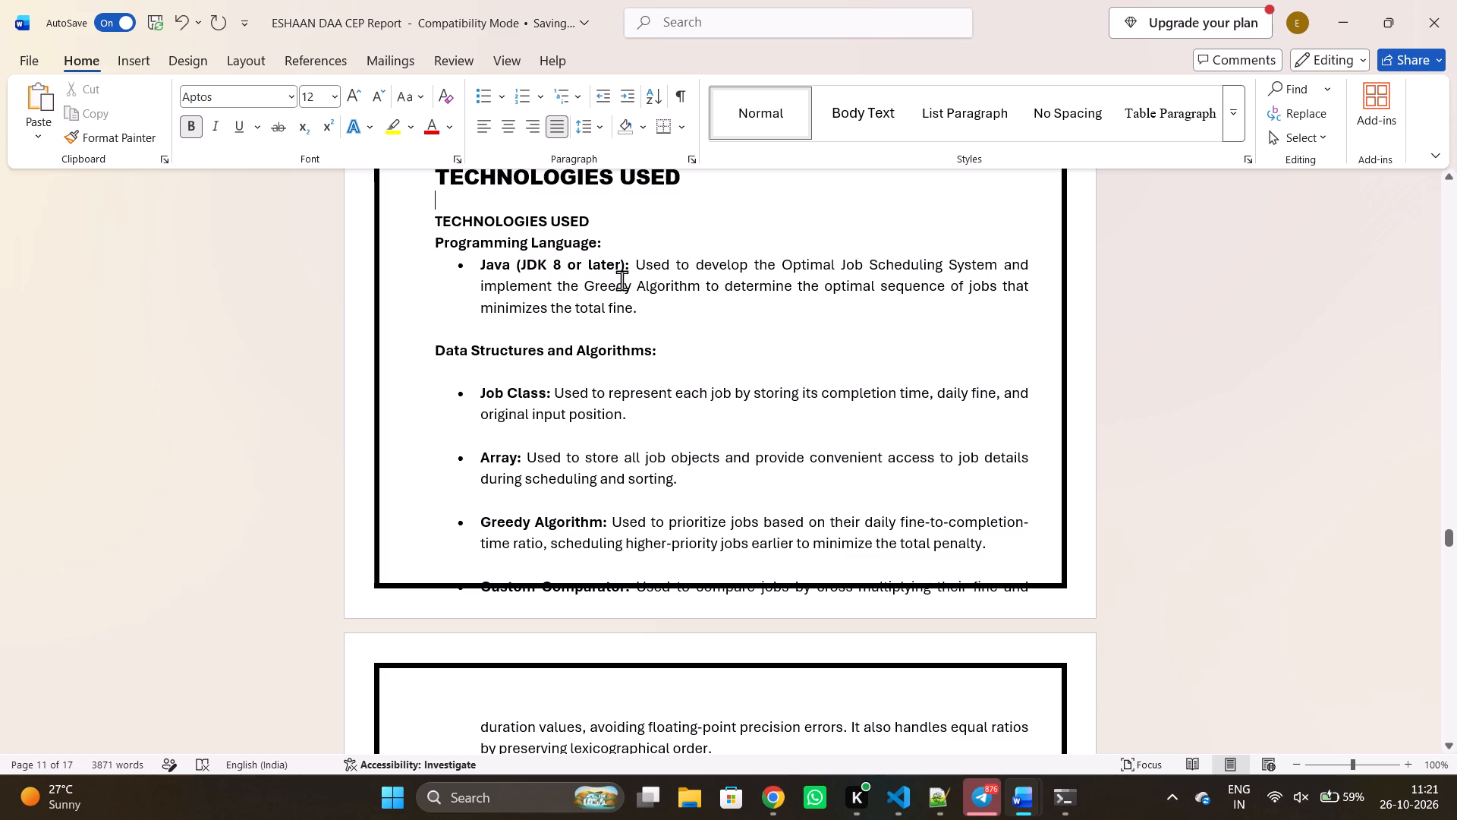
pyautogui.click(591, 225)
pyautogui.press('BackSpace')
pyautogui.press('BackSpace')
pyautogui.press('BackSpace')
pyautogui.press('BackSpace')
pyautogui.press('BackSpace')
pyautogui.press('BackSpace')
pyautogui.press('BackSpace')
pyautogui.press('BackSpace')
pyautogui.press('BackSpace')
pyautogui.press('BackSpace')
pyautogui.press('BackSpace')
pyautogui.press('BackSpace')
pyautogui.press('BackSpace')
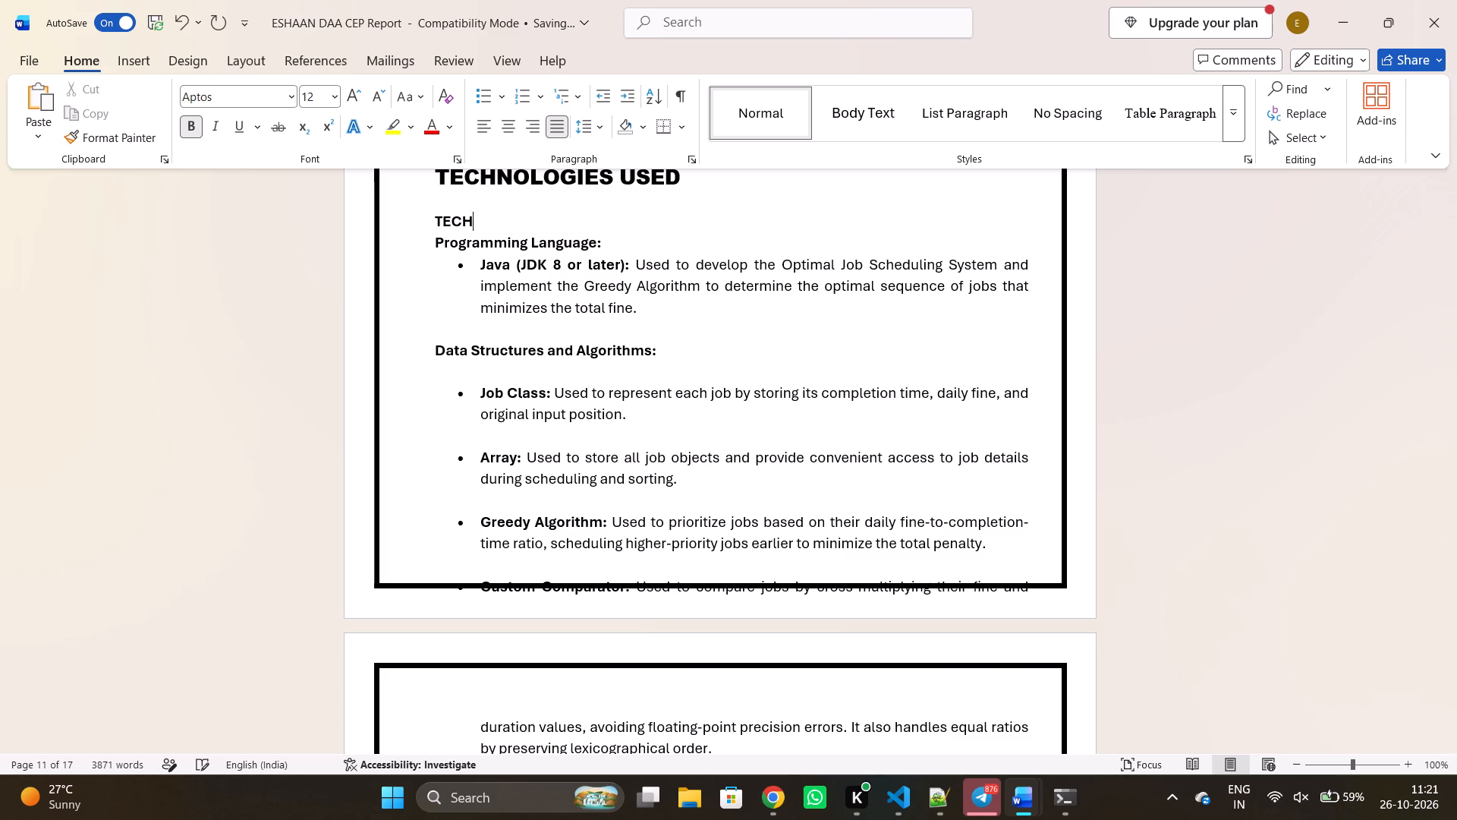
pyautogui.press('BackSpace')
pyautogui.press('BackSpace')
pyautogui.press('BackSpace')
pyautogui.press('BackSpace')
pyautogui.press('BackSpace')
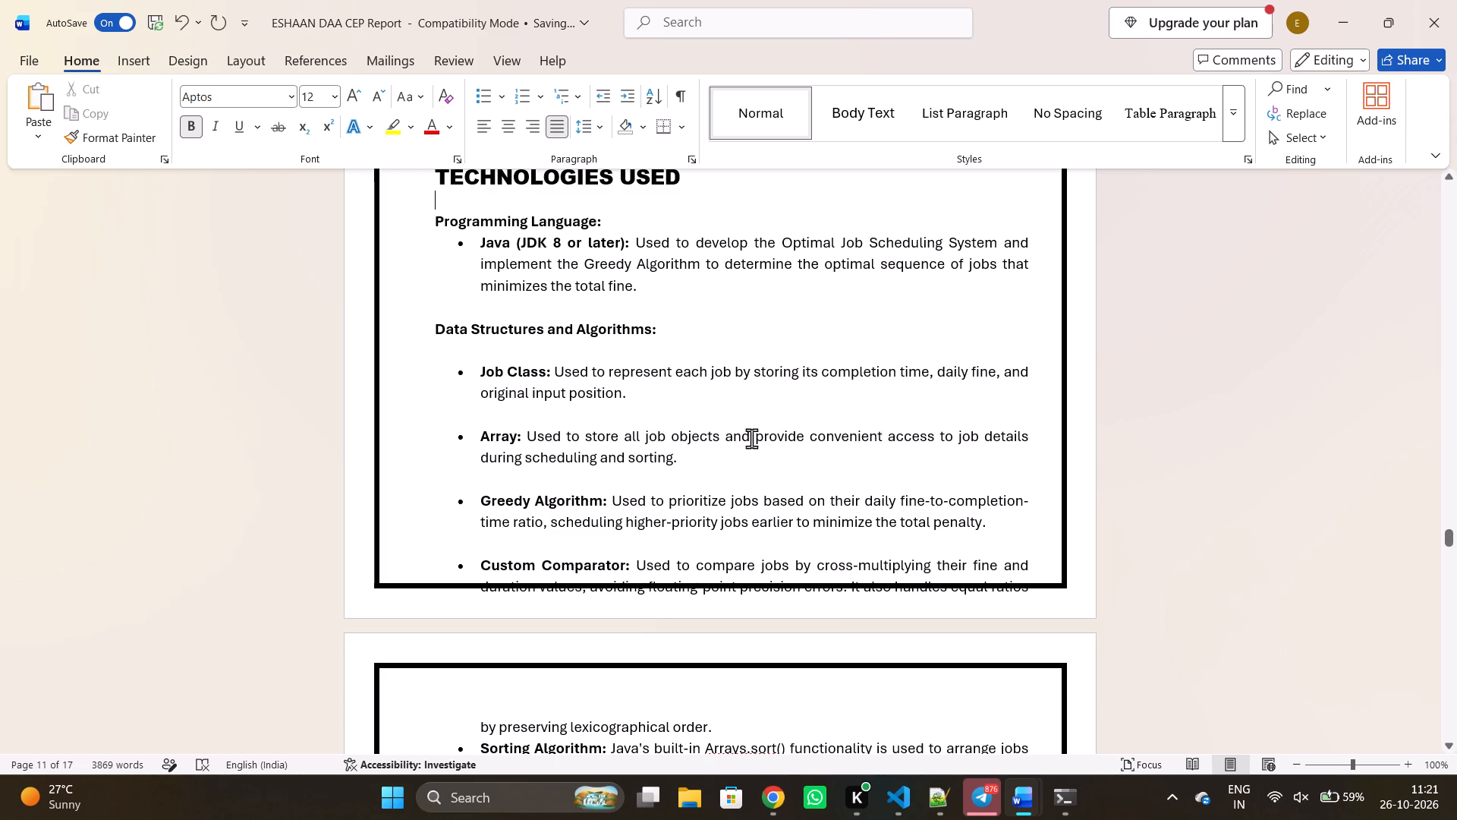
# Check the spacing against the original report, then break the Custom Comparator bullet after "their fine and" onto a new paragraph.
pyautogui.click(650, 307)
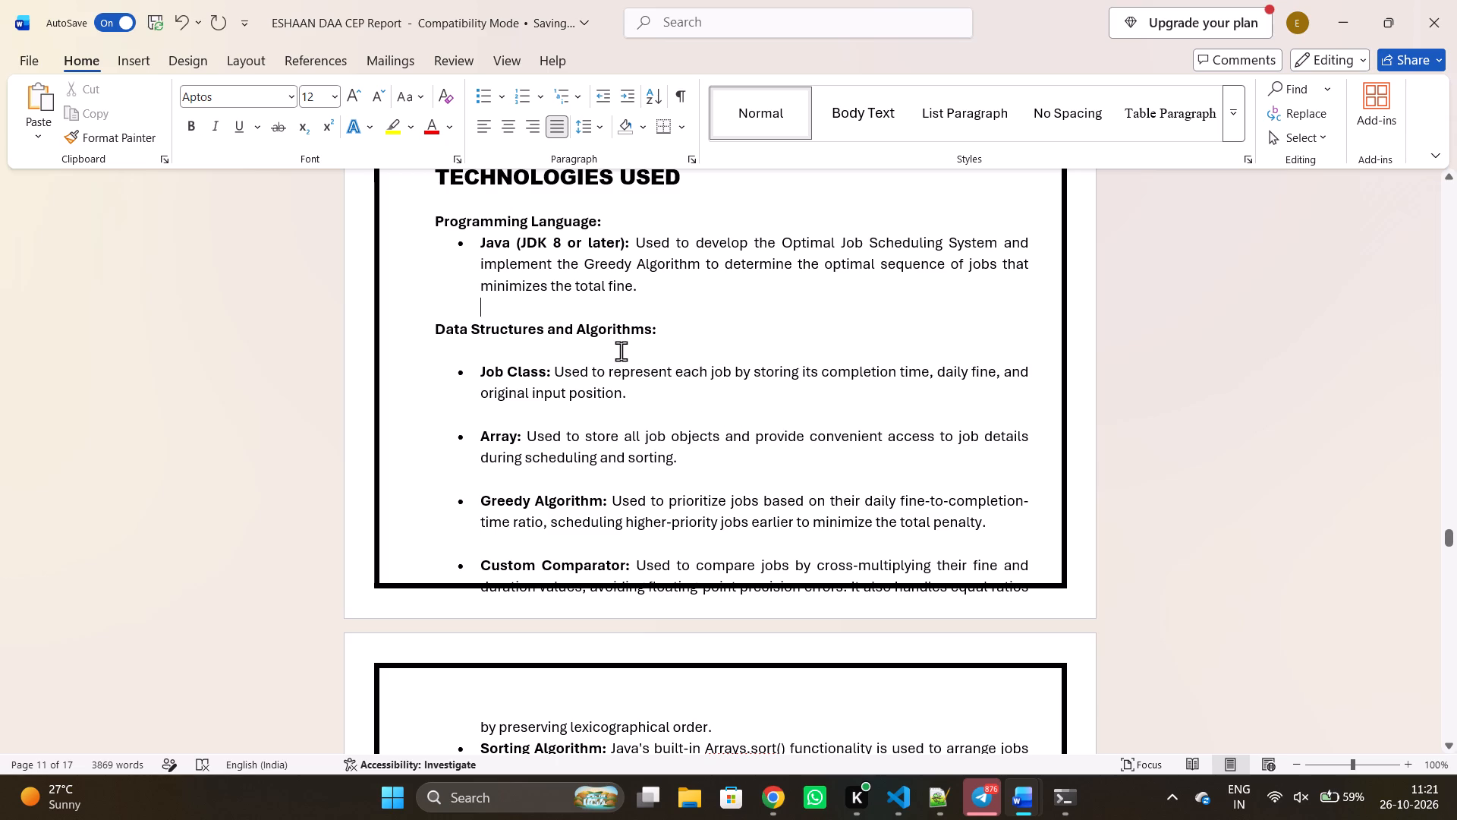
pyautogui.click(621, 351)
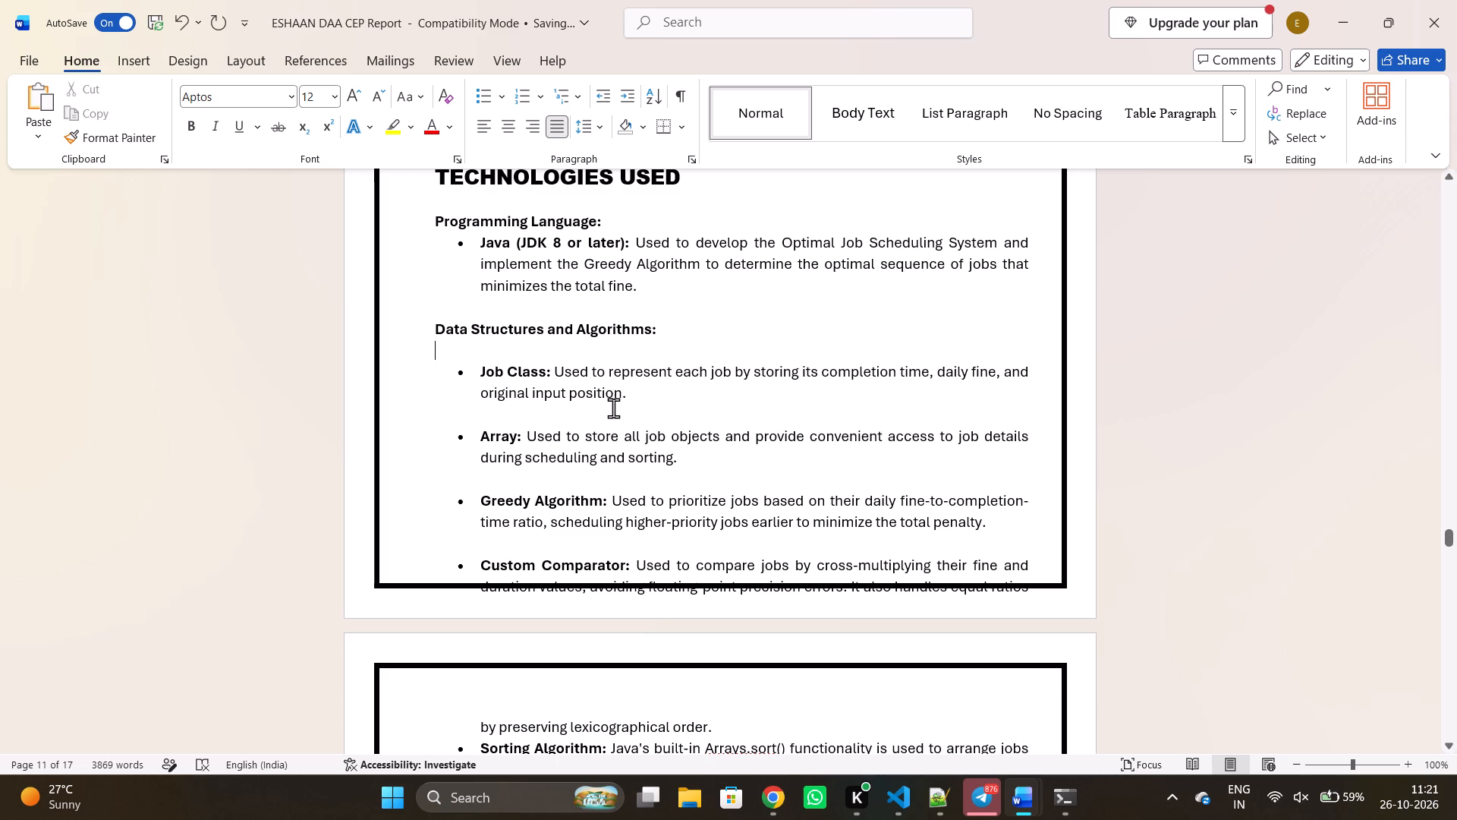
pyautogui.click(607, 421)
pyautogui.hotkey('alt', 'Tab')
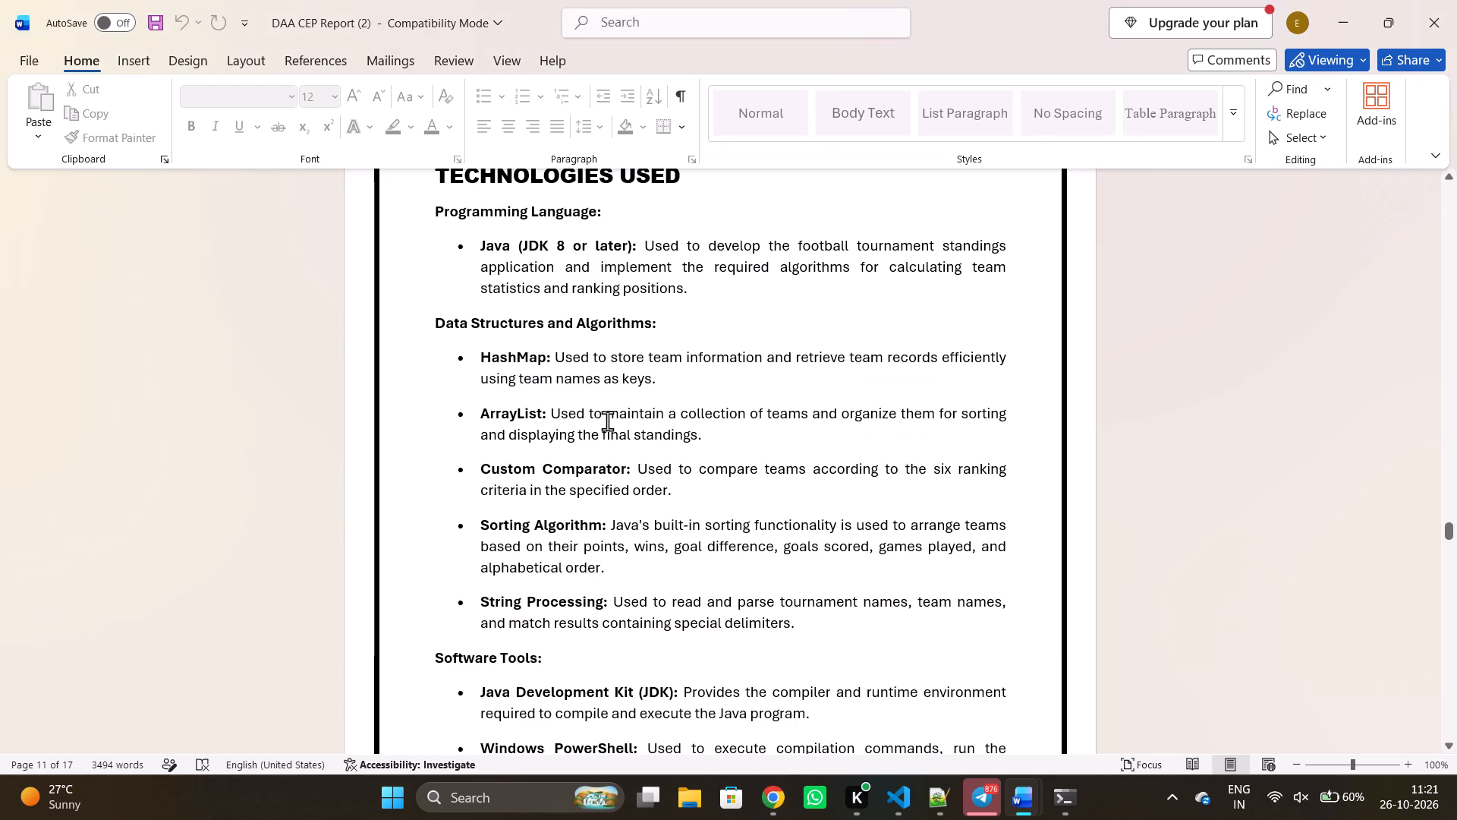
pyautogui.hotkey('alt', 'Tab')
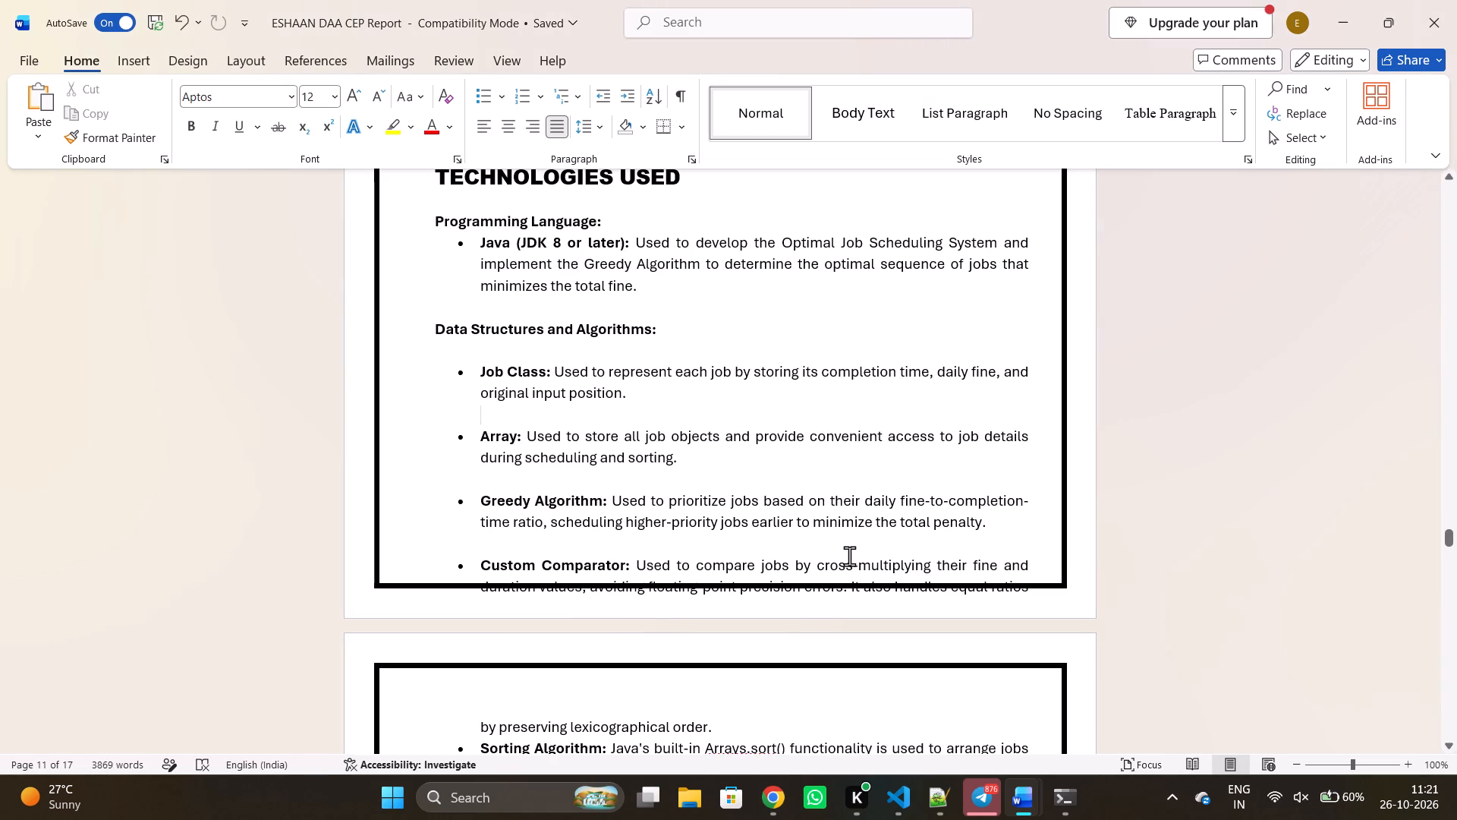
pyautogui.click(1042, 566)
pyautogui.press('Return')
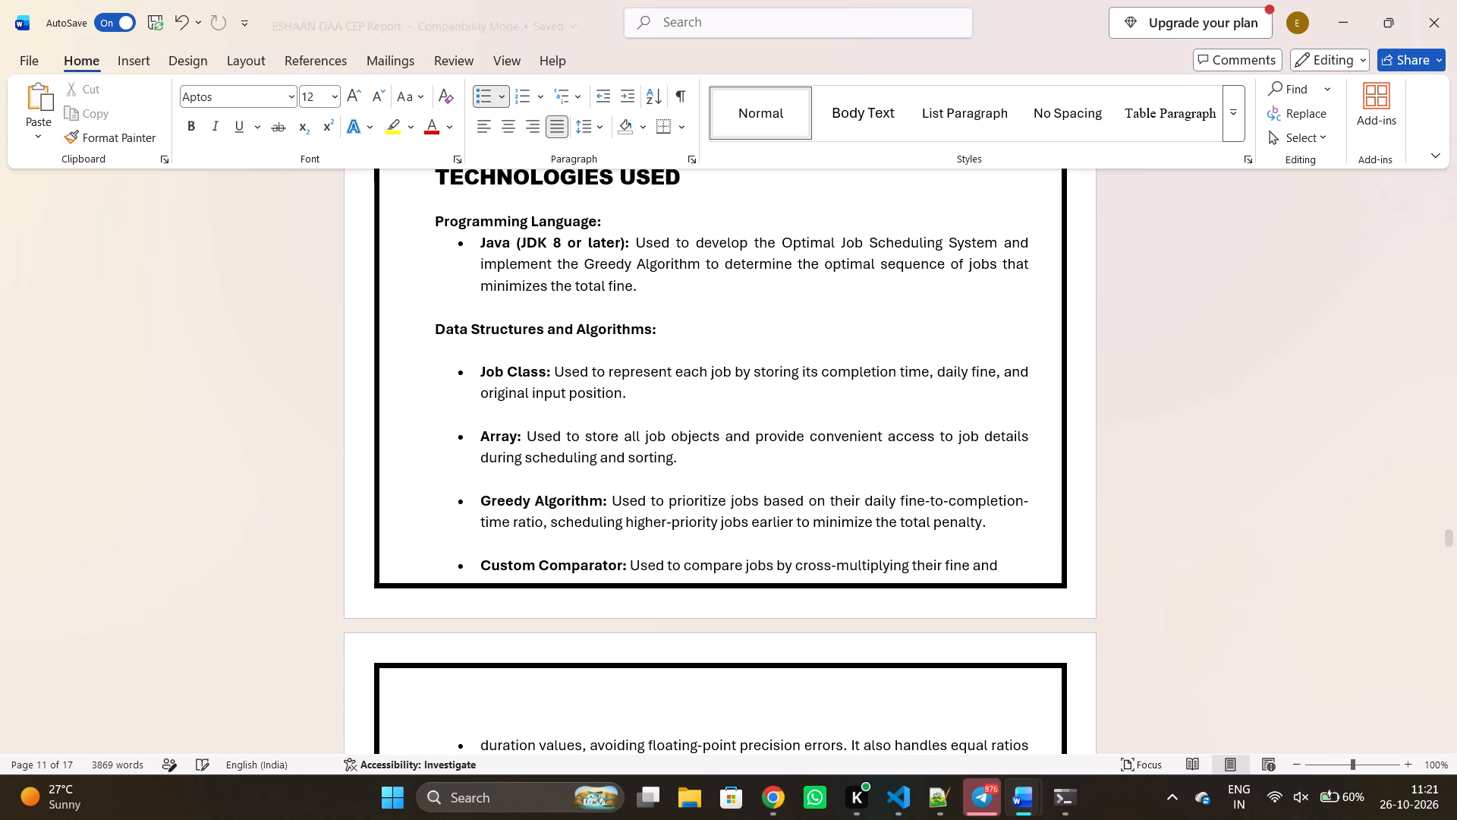
# Insert unbulleted blank lines after the text ending "by preserving lexicographical order." and after the Sorting Algorithm bullet.
pyautogui.scroll(-2, 886, 629)
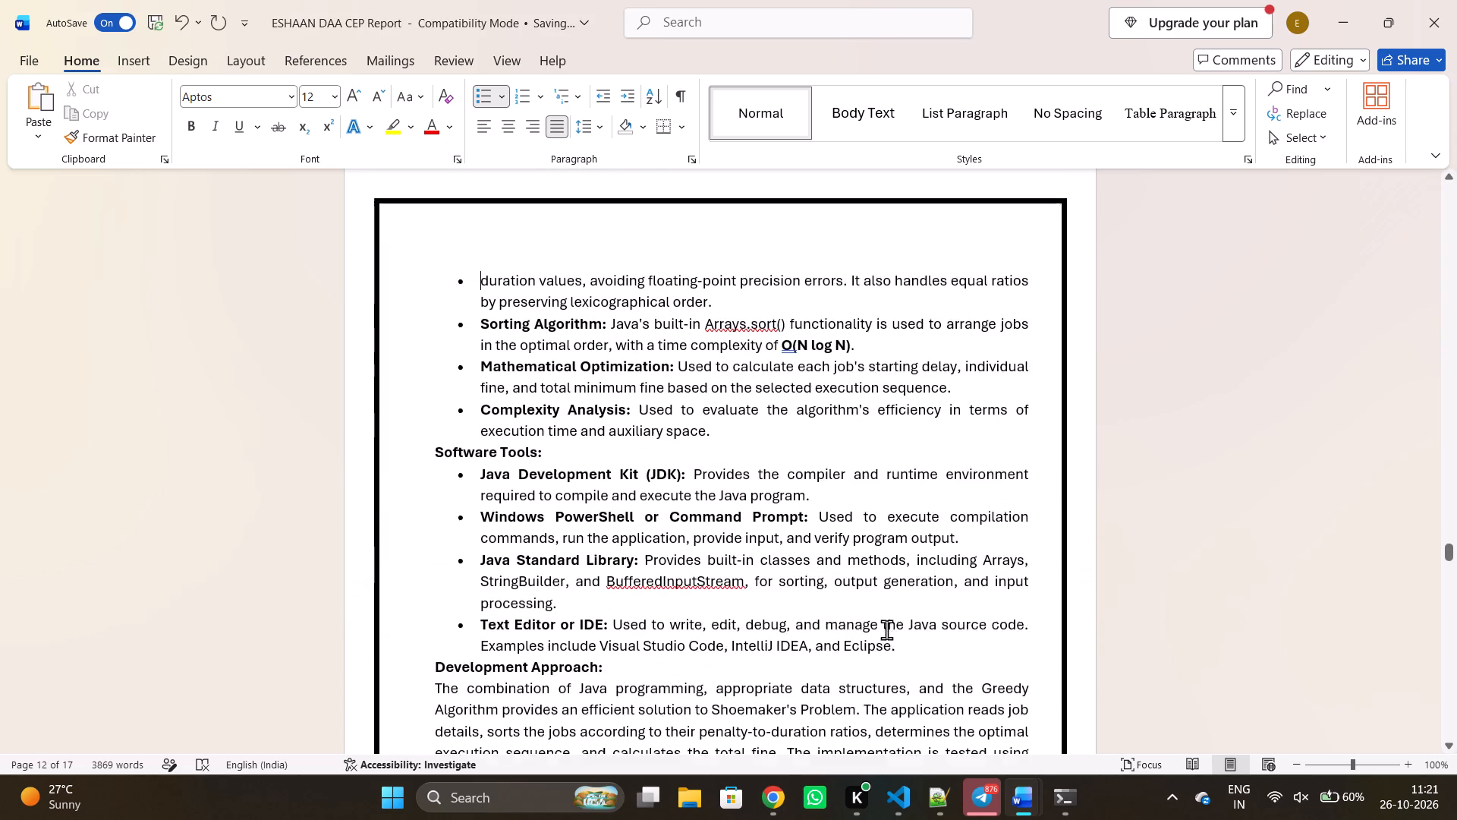
pyautogui.scroll(-1, 886, 629)
pyautogui.click(740, 273)
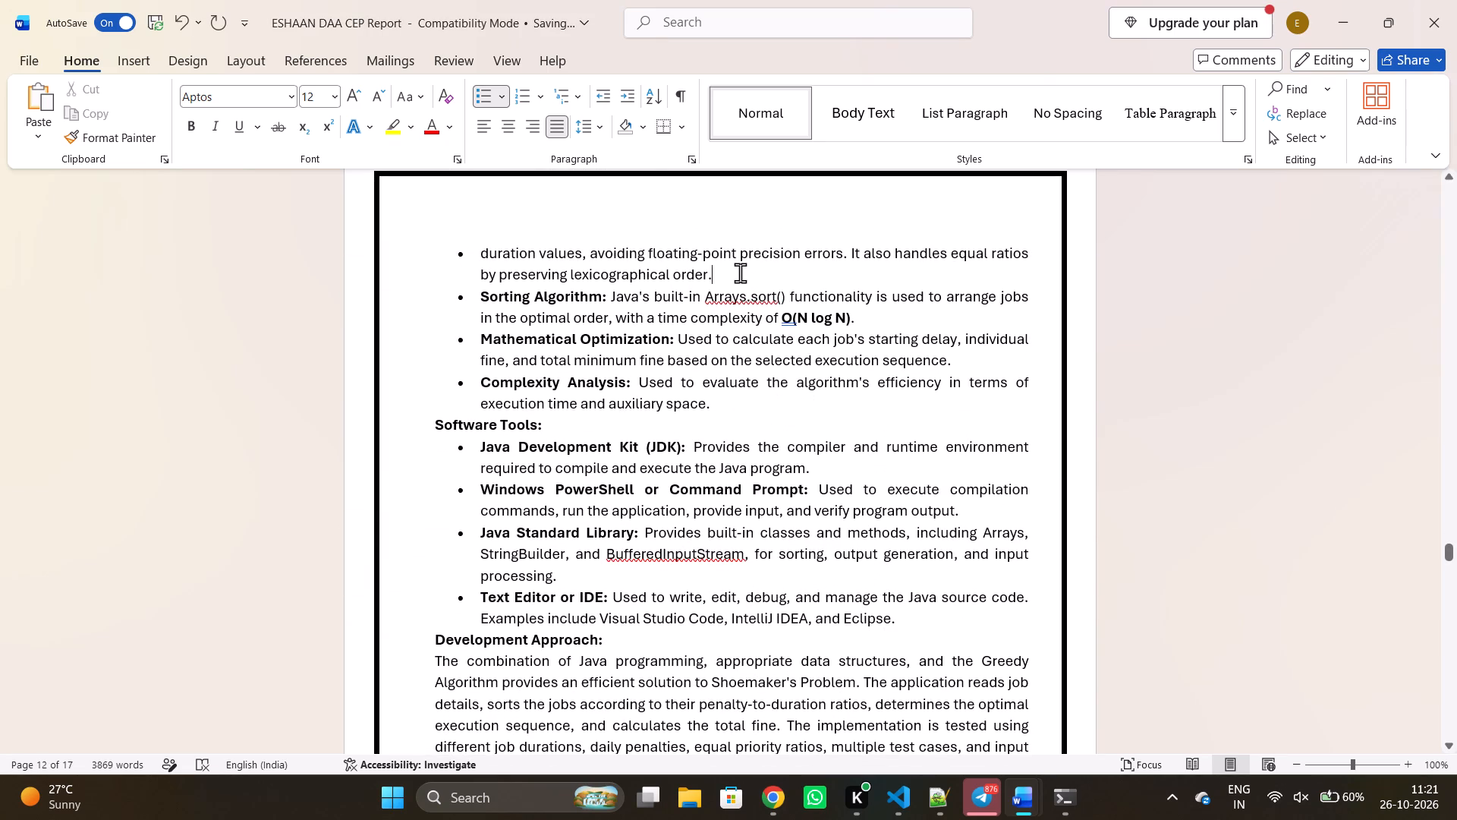
pyautogui.press('Return')
pyautogui.press('BackSpace')
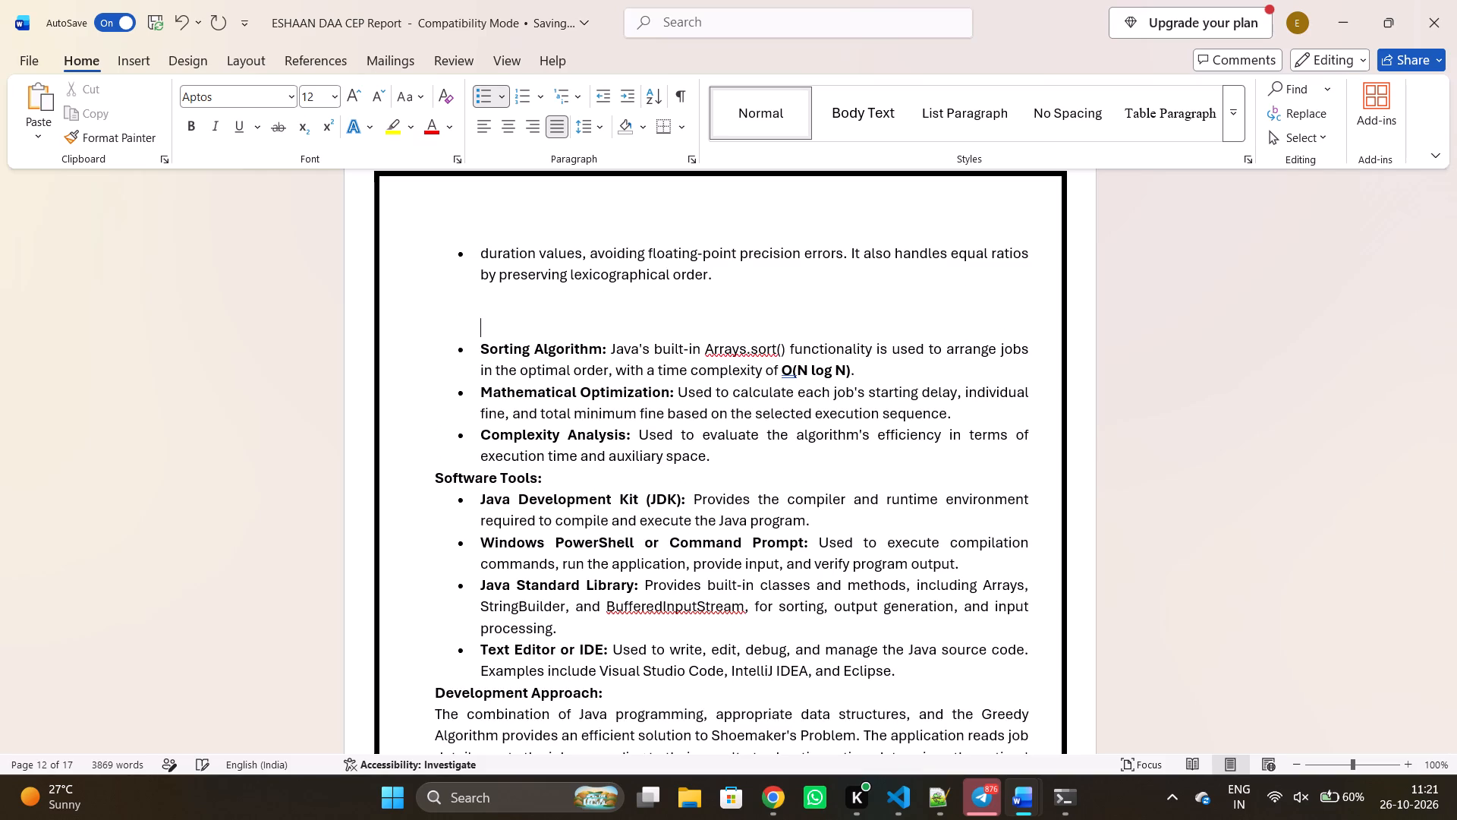
pyautogui.press('BackSpace')
pyautogui.press('BackSpace')
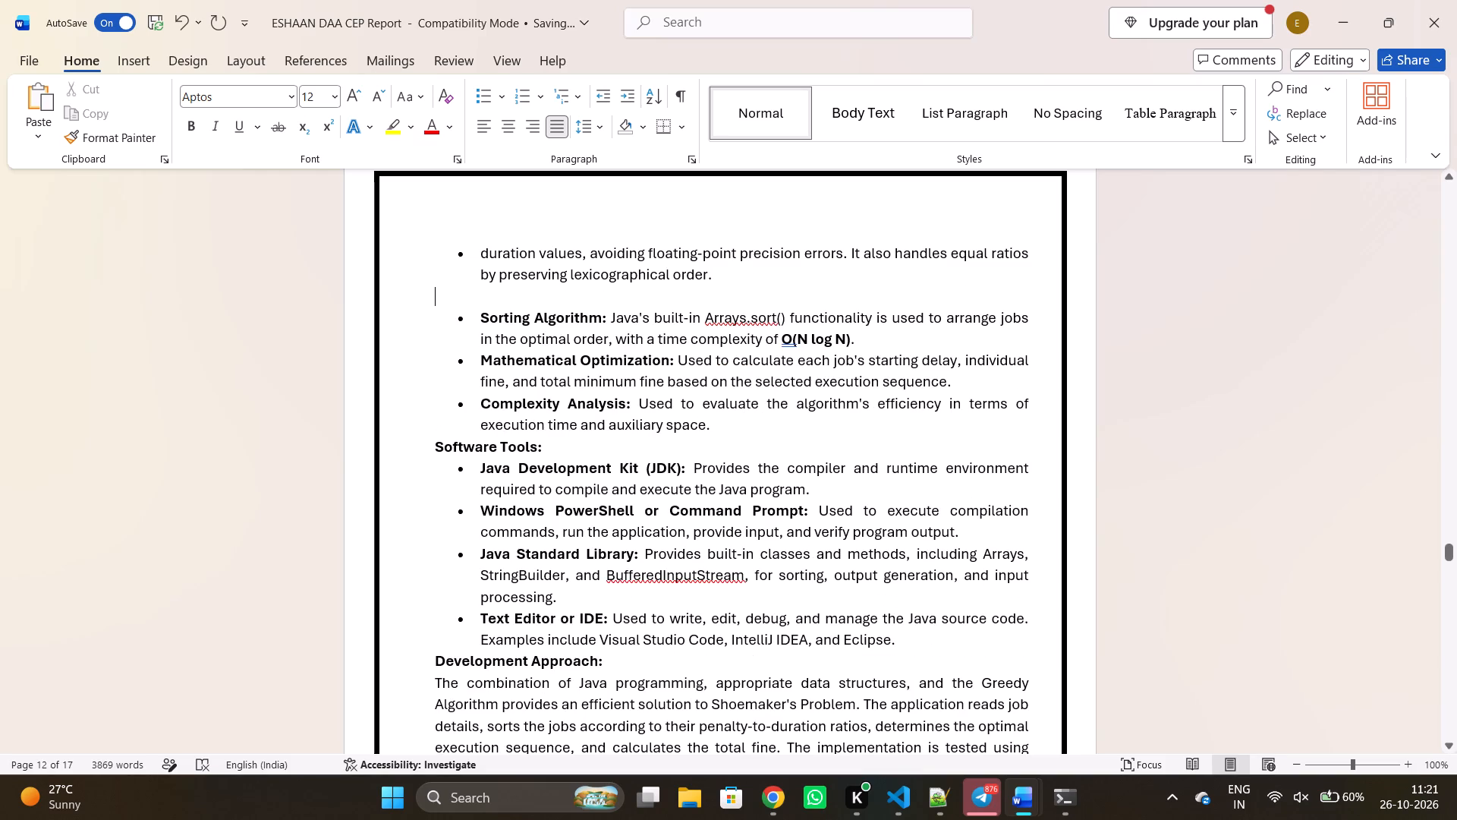
pyautogui.click(873, 342)
pyautogui.press('Return')
pyautogui.press('BackSpace')
pyautogui.press('BackSpace')
pyautogui.press('BackSpace')
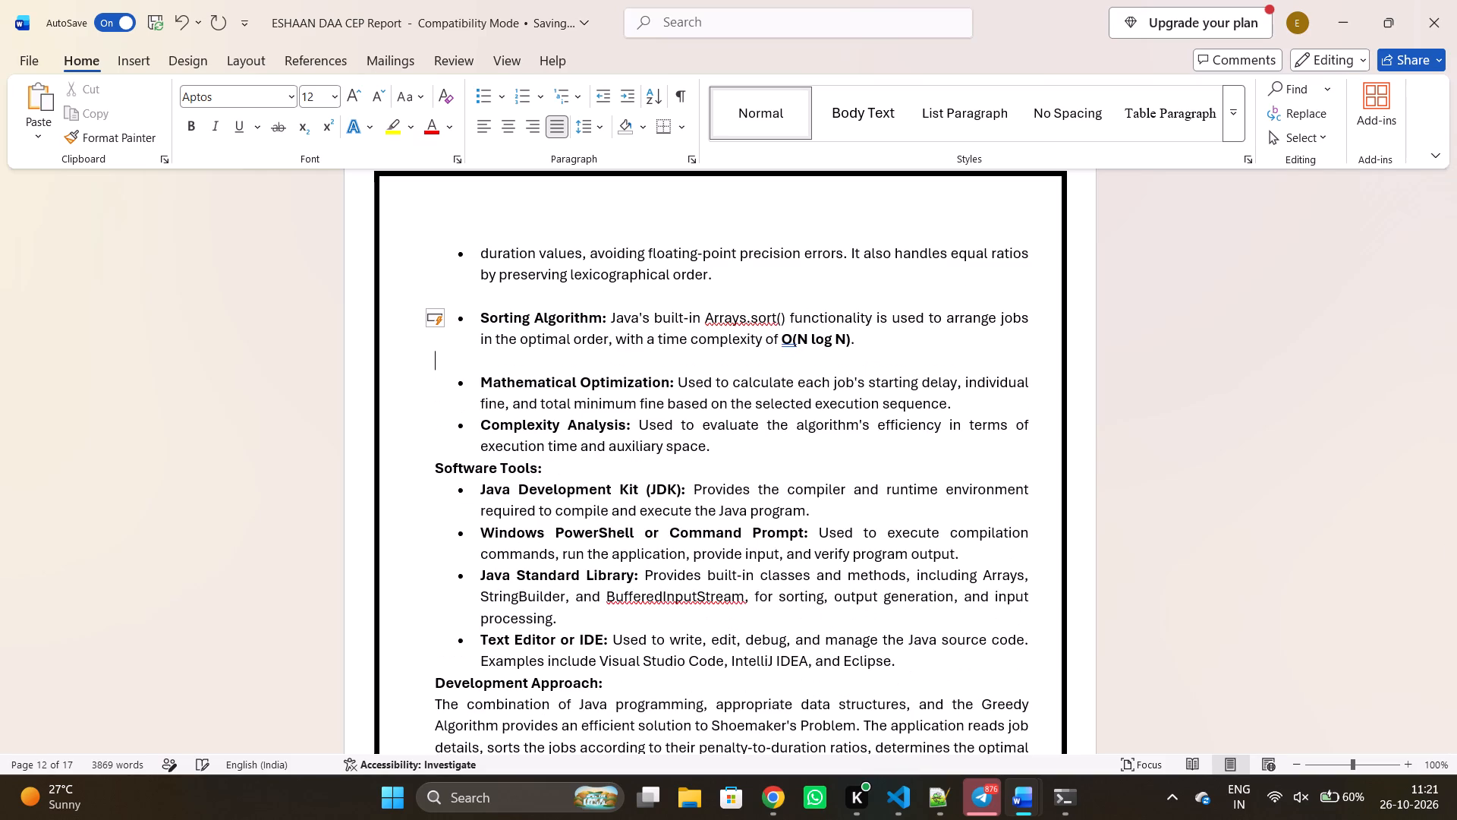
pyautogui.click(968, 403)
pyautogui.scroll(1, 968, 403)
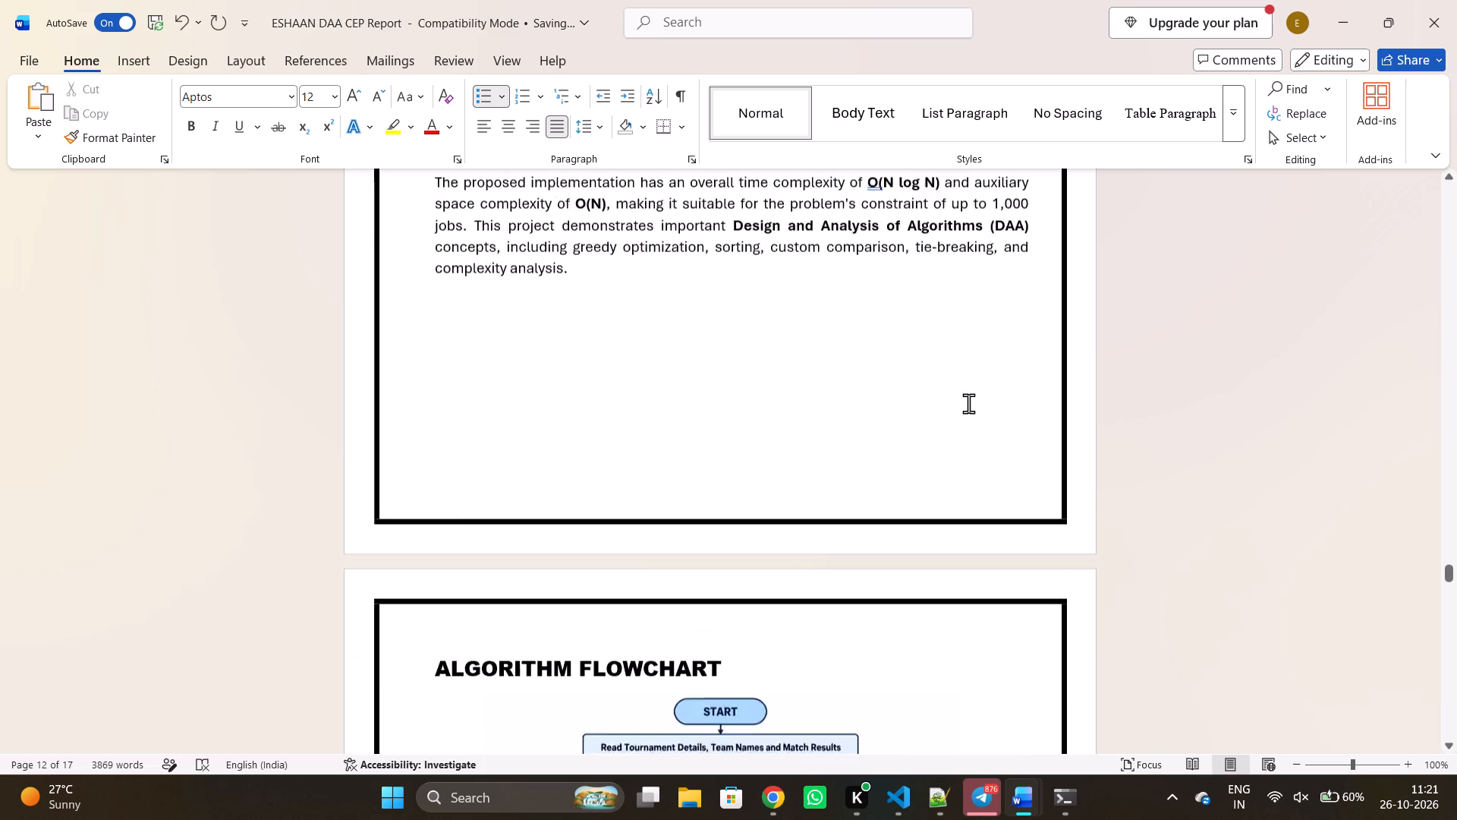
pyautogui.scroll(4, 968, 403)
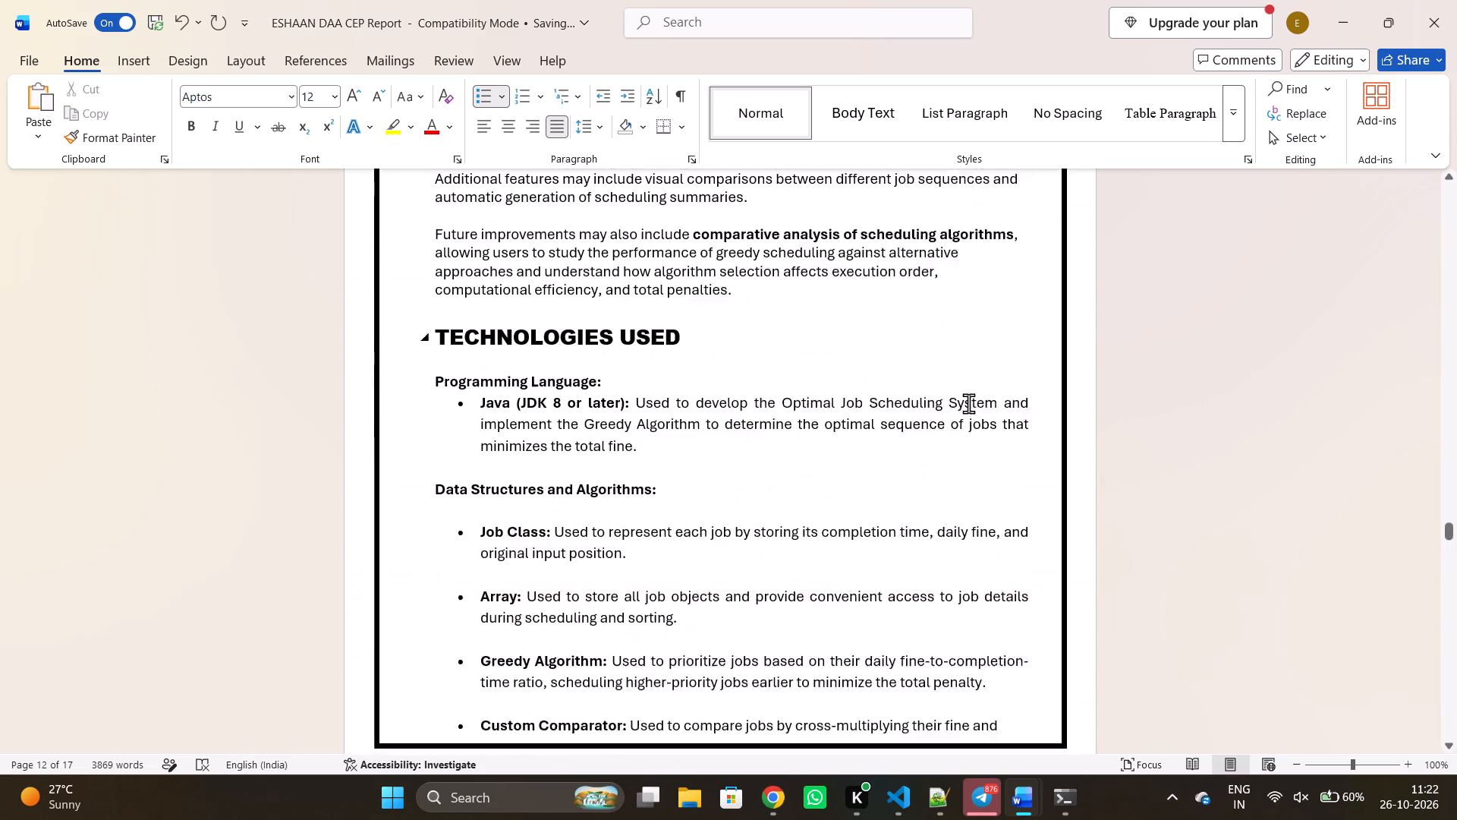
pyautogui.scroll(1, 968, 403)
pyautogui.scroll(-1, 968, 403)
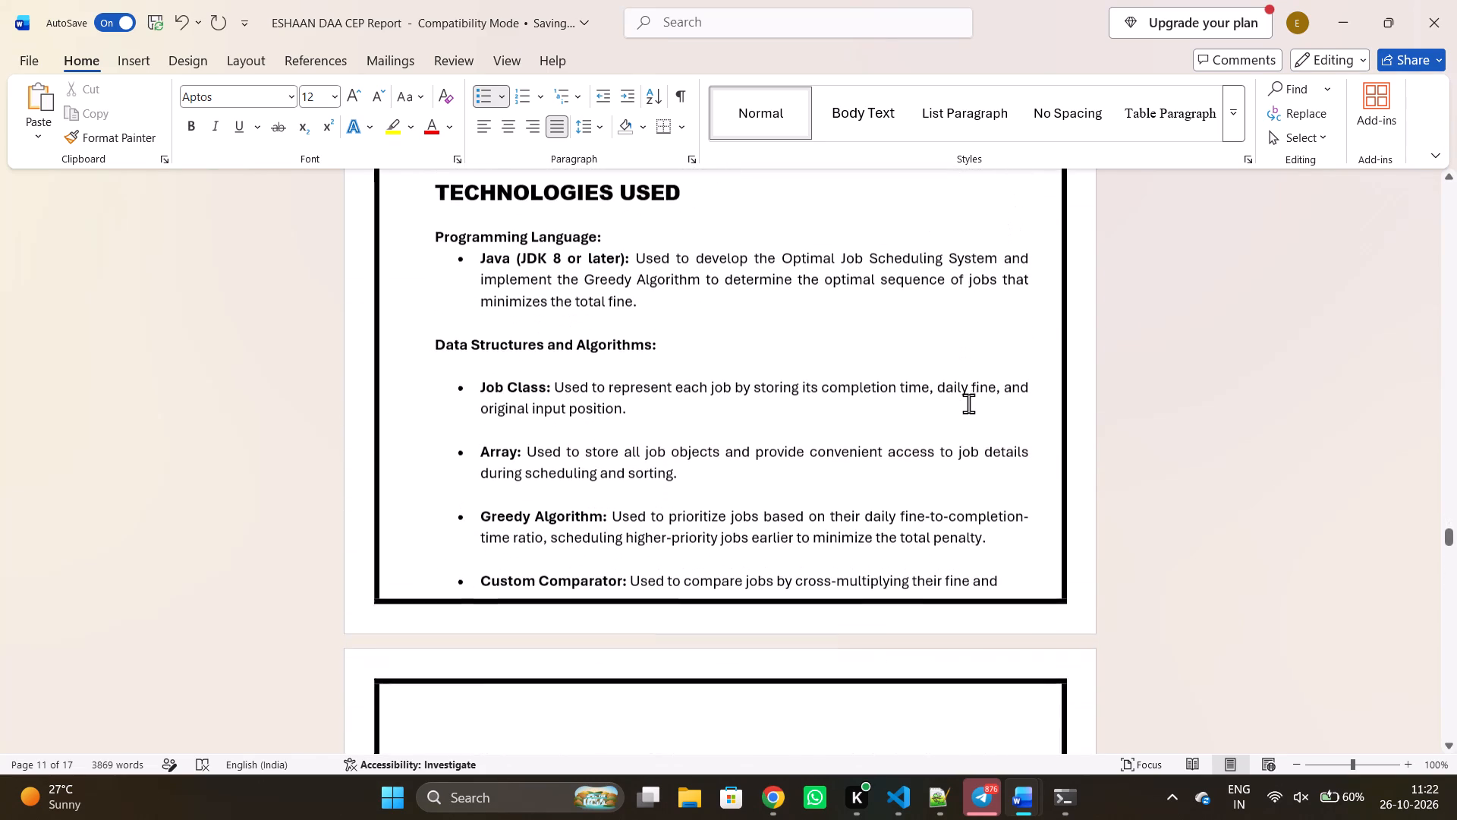
# Insert an unbulleted blank line before the Custom Comparator bullet, moving that bullet onto the following page.
pyautogui.scroll(-1, 968, 403)
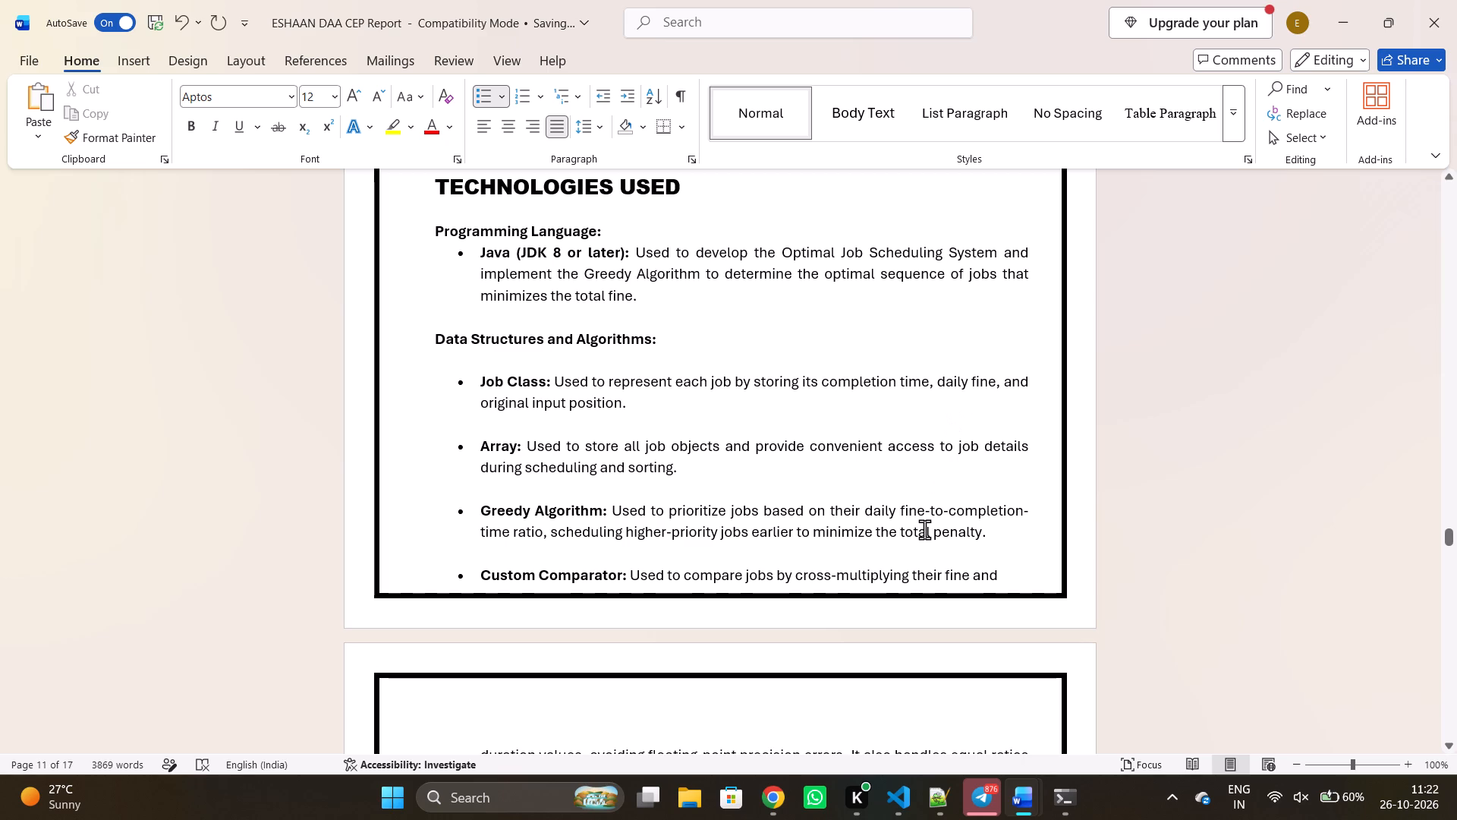
pyautogui.click(454, 569)
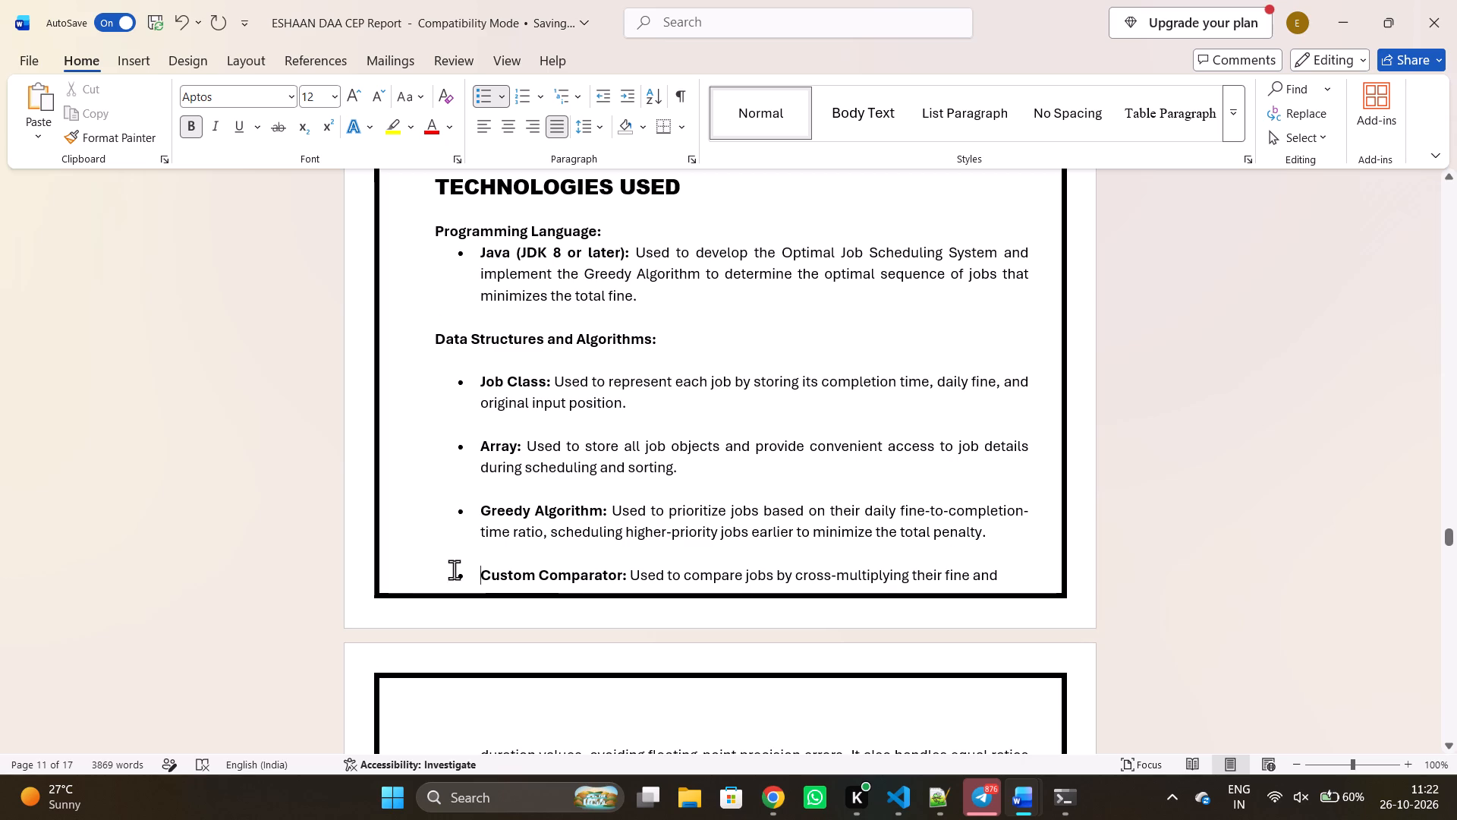
pyautogui.press('Return')
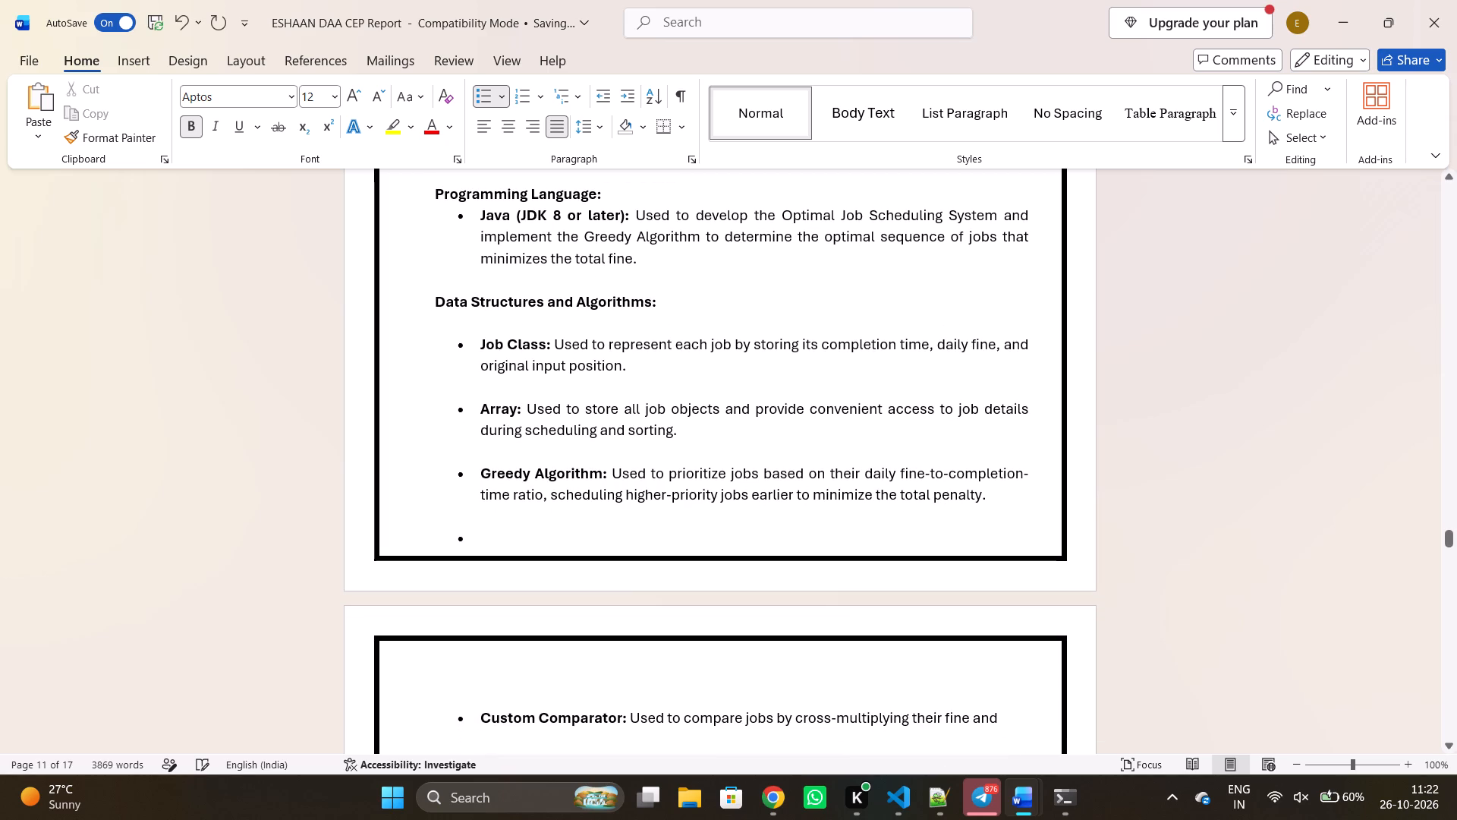
pyautogui.click(483, 538)
pyautogui.press('BackSpace')
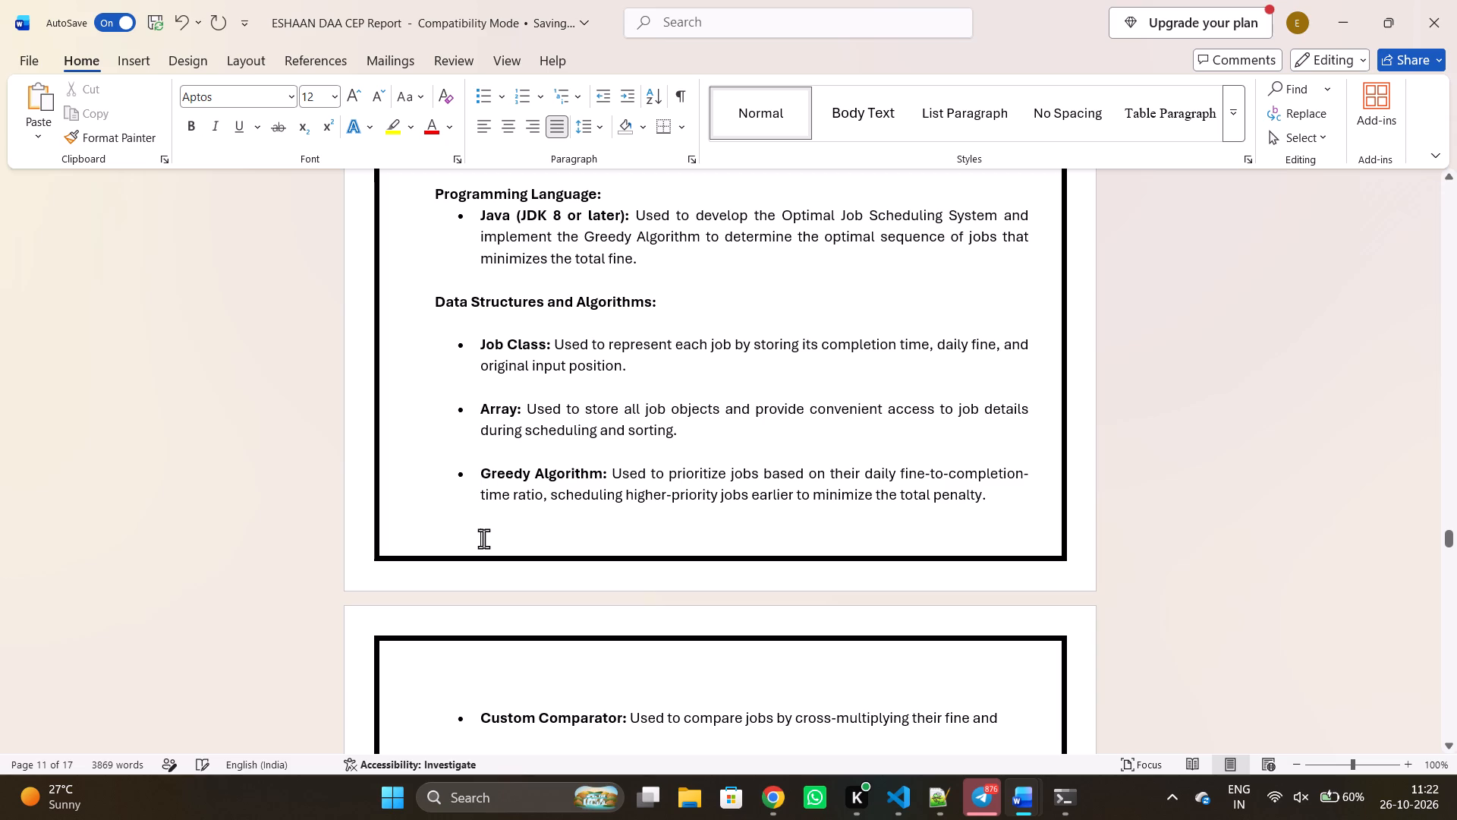
# Remove the bullet and its indent from the continuation paragraph starting "duration values, avoiding floating-point precision errors.".
pyautogui.scroll(-2, 483, 538)
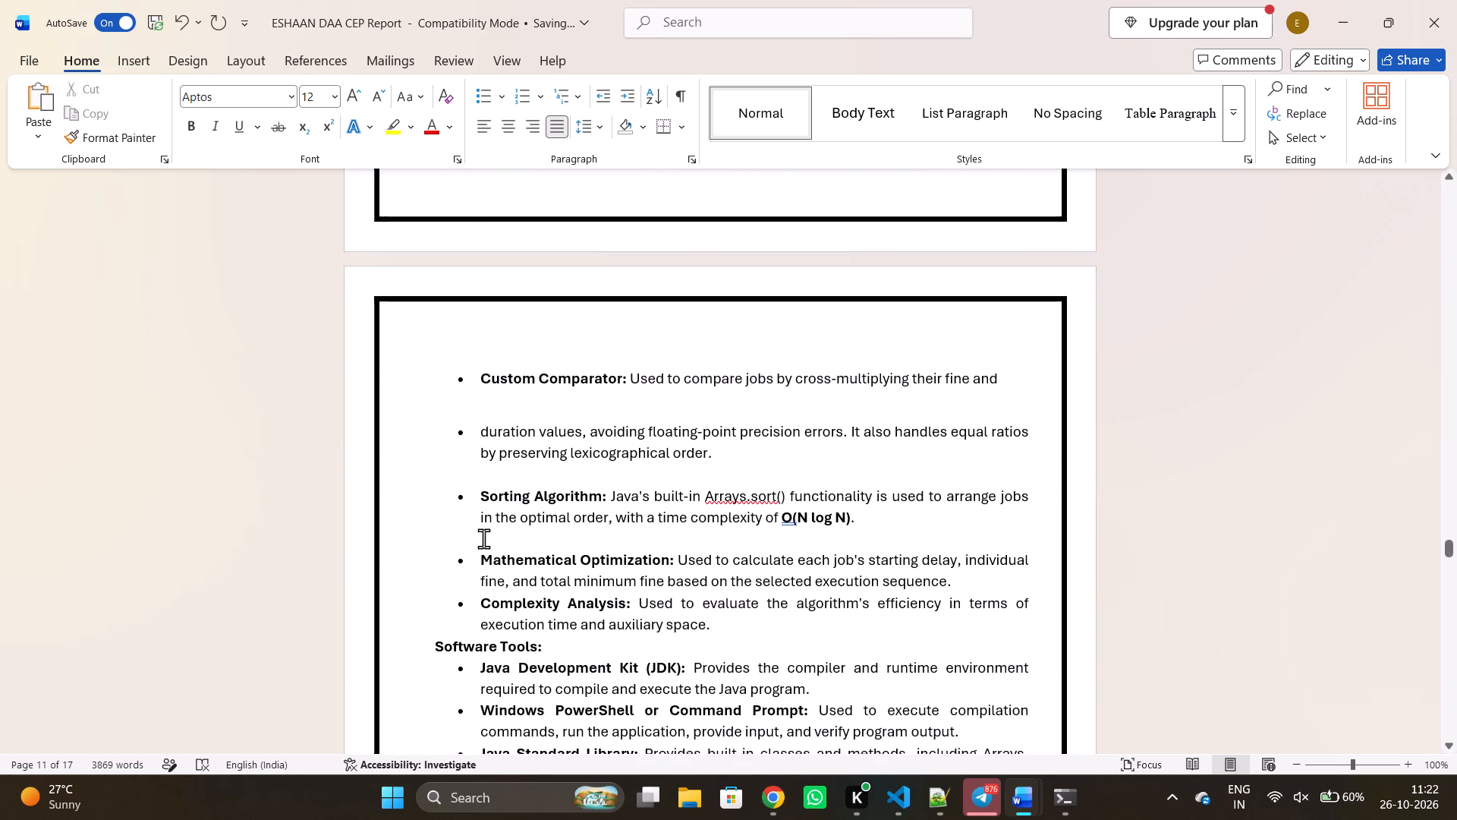
pyautogui.scroll(-1, 483, 538)
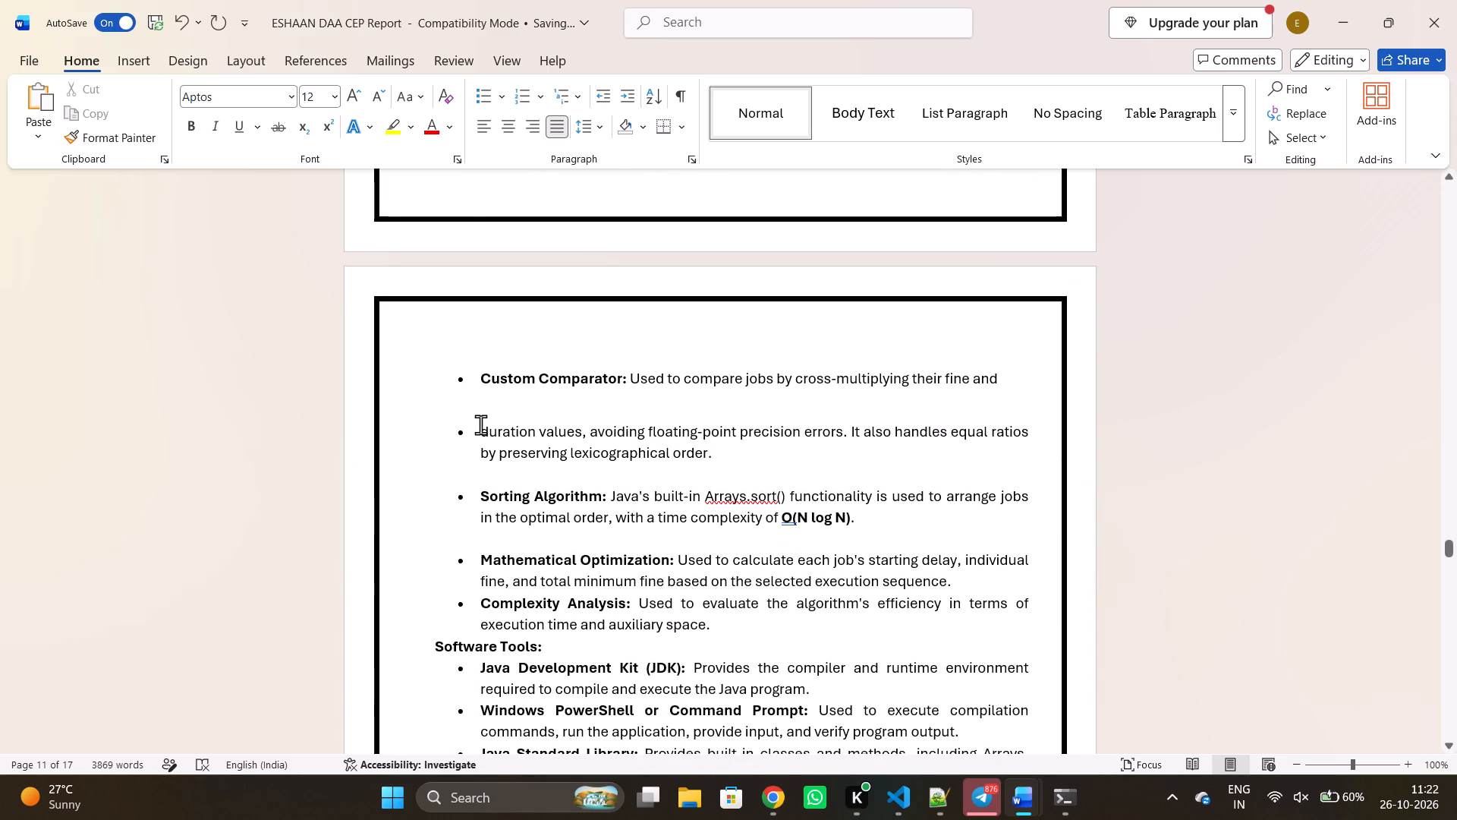
pyautogui.click(480, 424)
pyautogui.press('BackSpace')
pyautogui.press('BackSpace')
pyautogui.press('BackSpace')
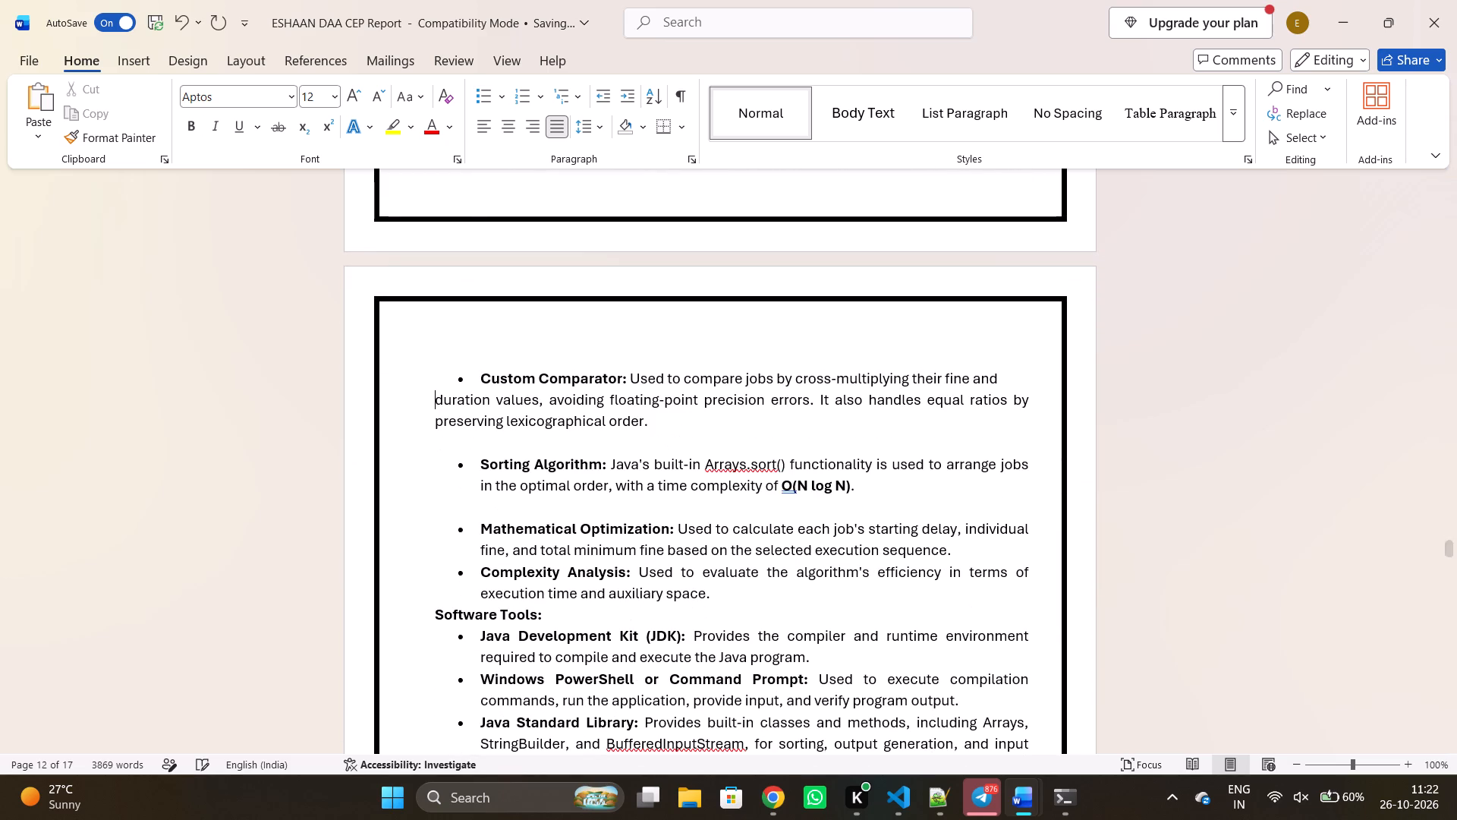
# Indent both lines of the "duration values" continuation paragraph by two tabs each to align them with the Custom Comparator text.
pyautogui.press('Tab')
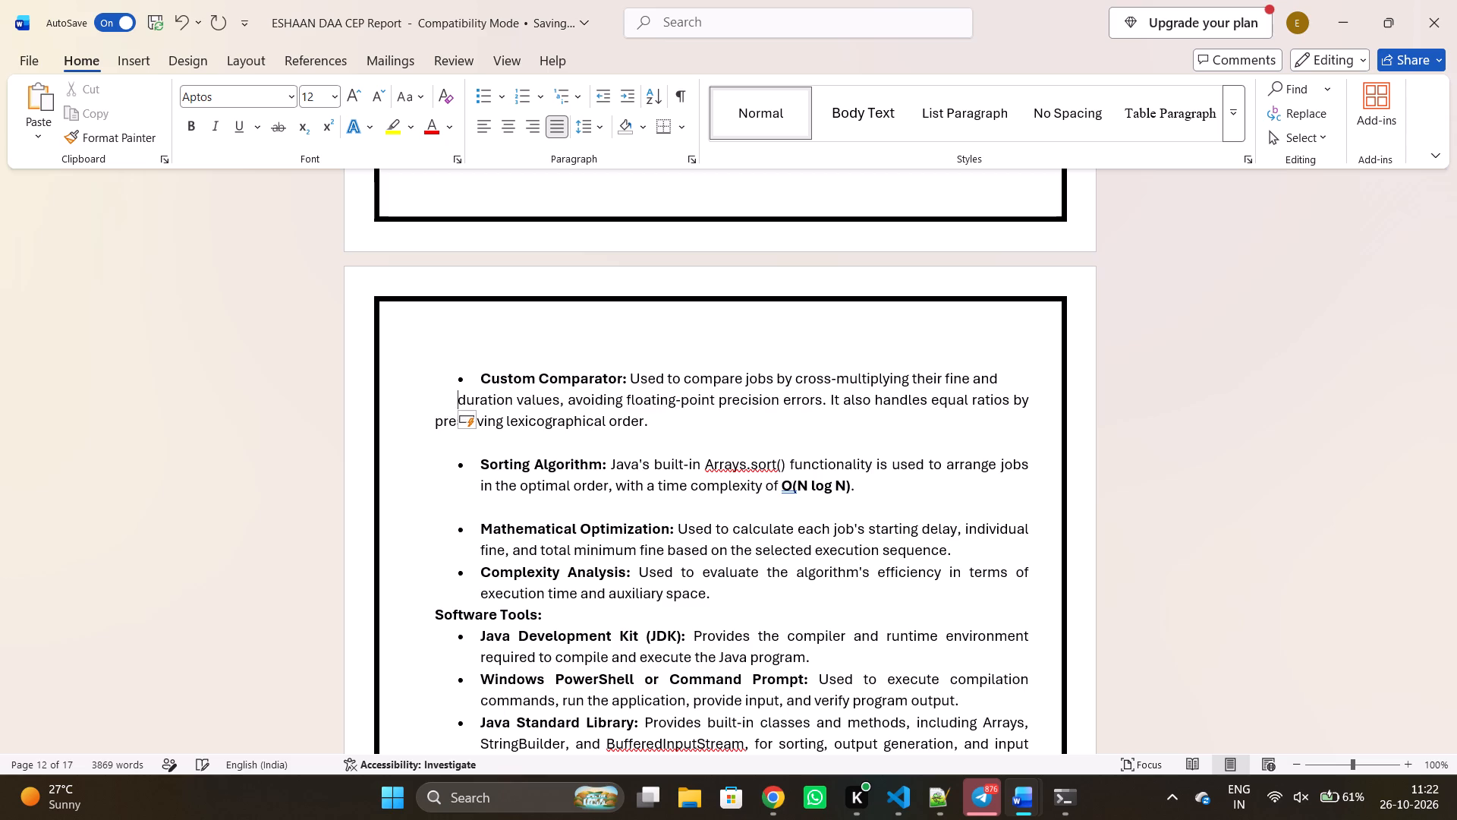
pyautogui.press('Tab')
pyautogui.press('Down')
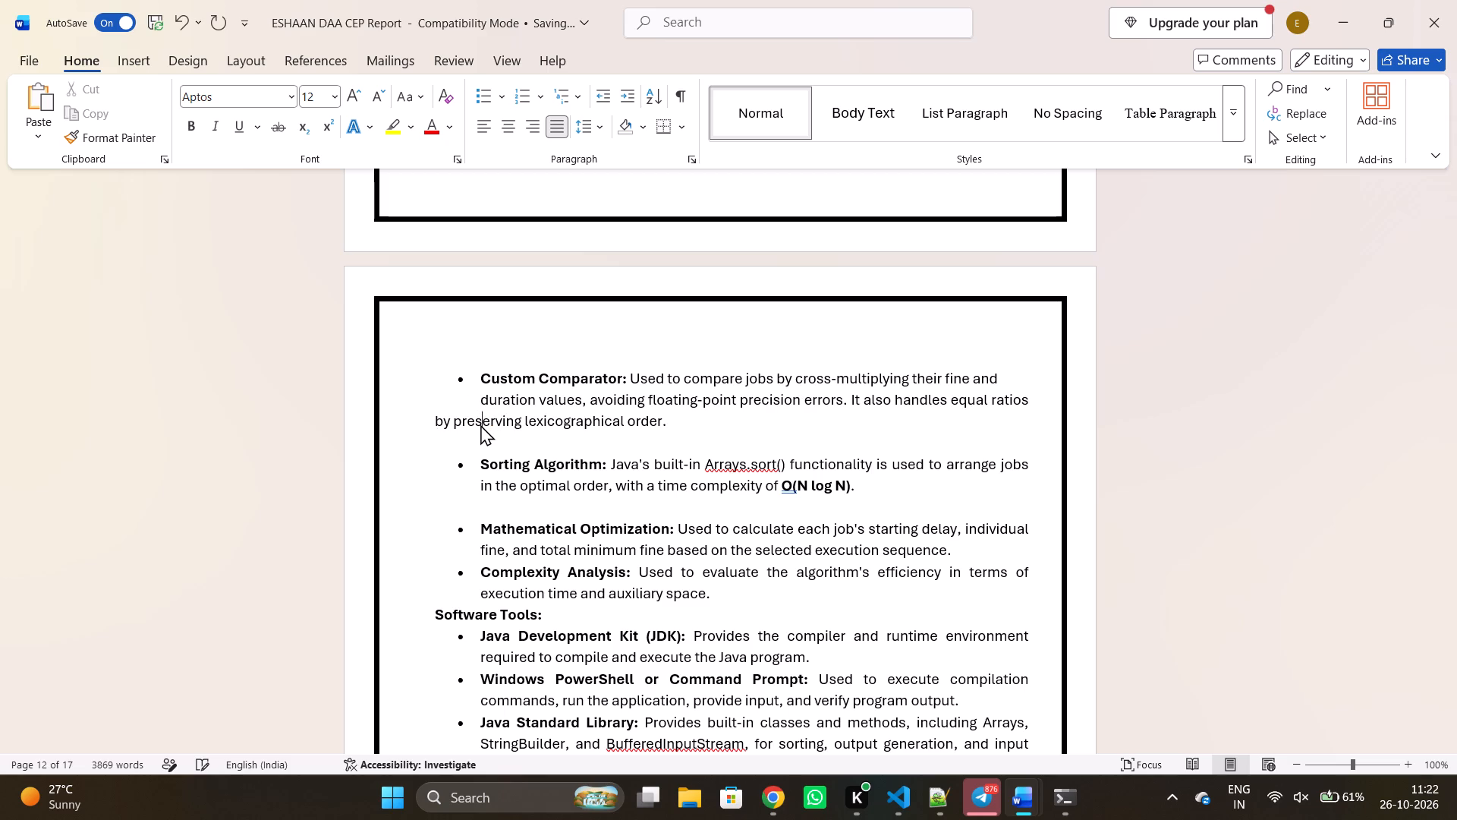
pyautogui.press('Left')
pyautogui.press('Left')
pyautogui.press('Left')
pyautogui.press('Left')
pyautogui.press('Left')
pyautogui.press('Left')
pyautogui.press('Left')
pyautogui.press('Tab')
pyautogui.press('Tab')
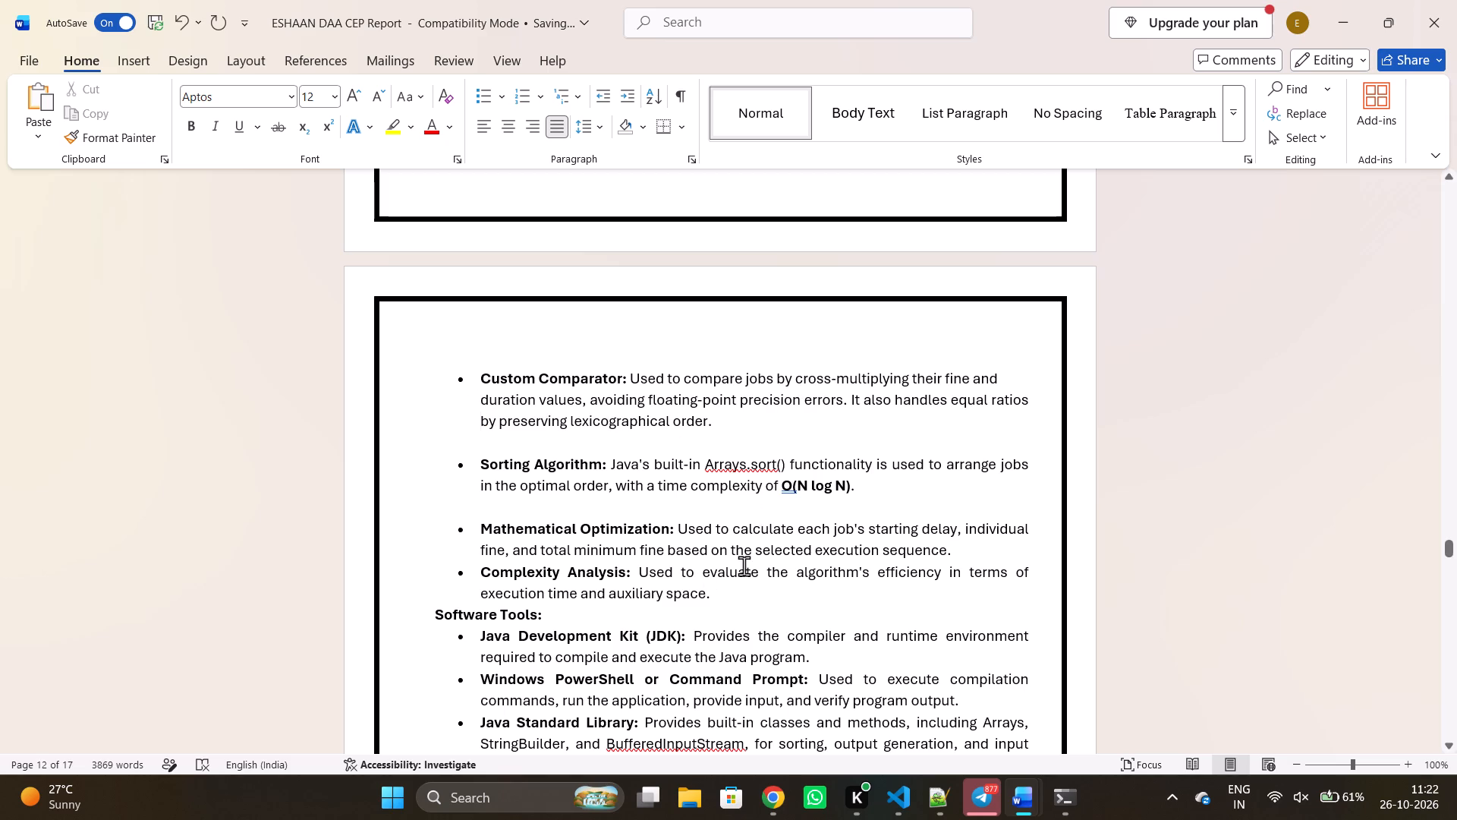
# Insert an unbulleted blank line after each of the Mathematical Optimization and Complexity Analysis bullets.
pyautogui.click(968, 553)
pyautogui.press('Return')
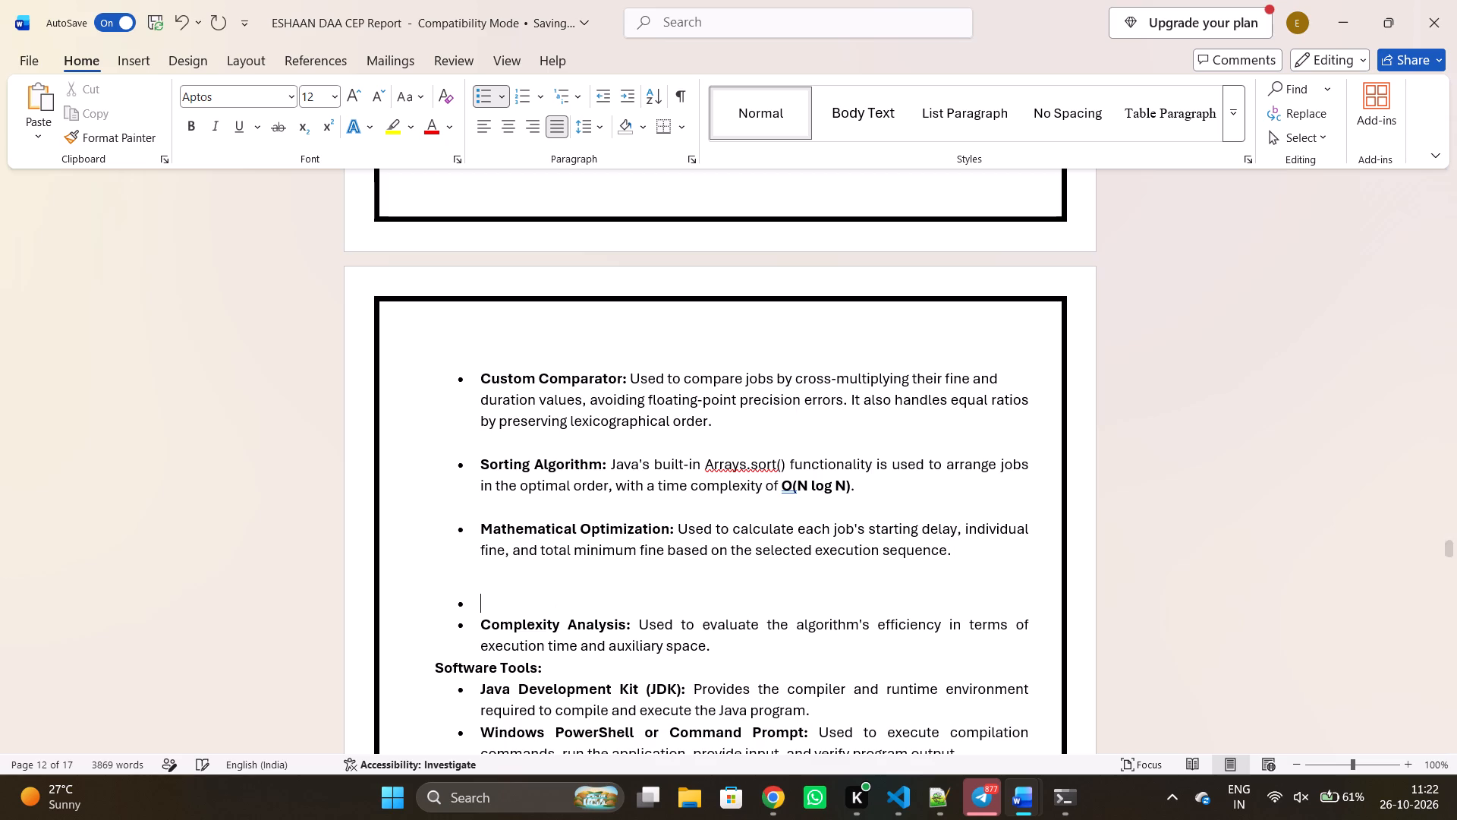
pyautogui.press('BackSpace')
pyautogui.press('BackSpace')
pyautogui.press('BackSpace')
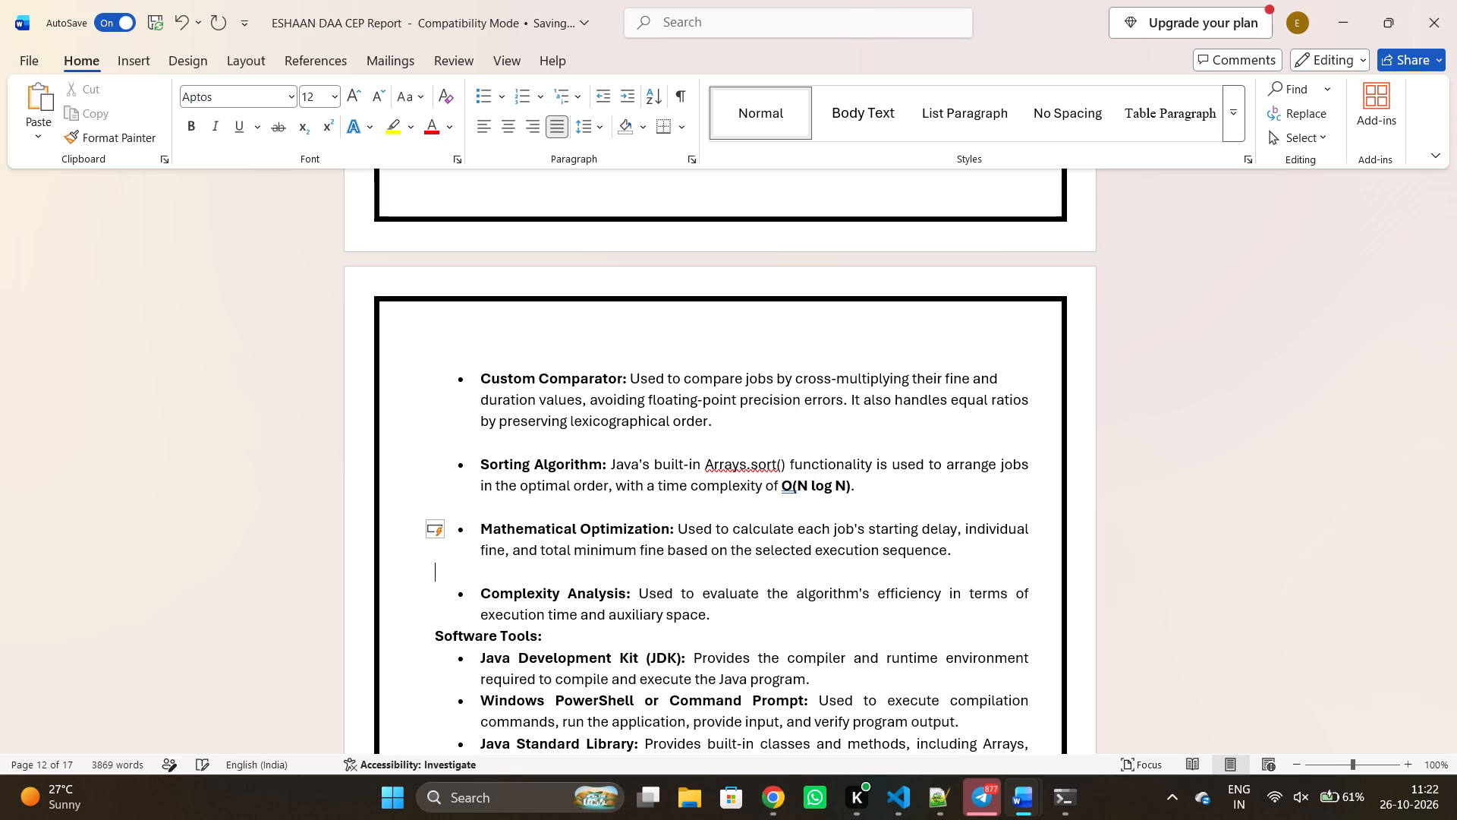
pyautogui.click(603, 634)
pyautogui.click(719, 613)
pyautogui.press('Return')
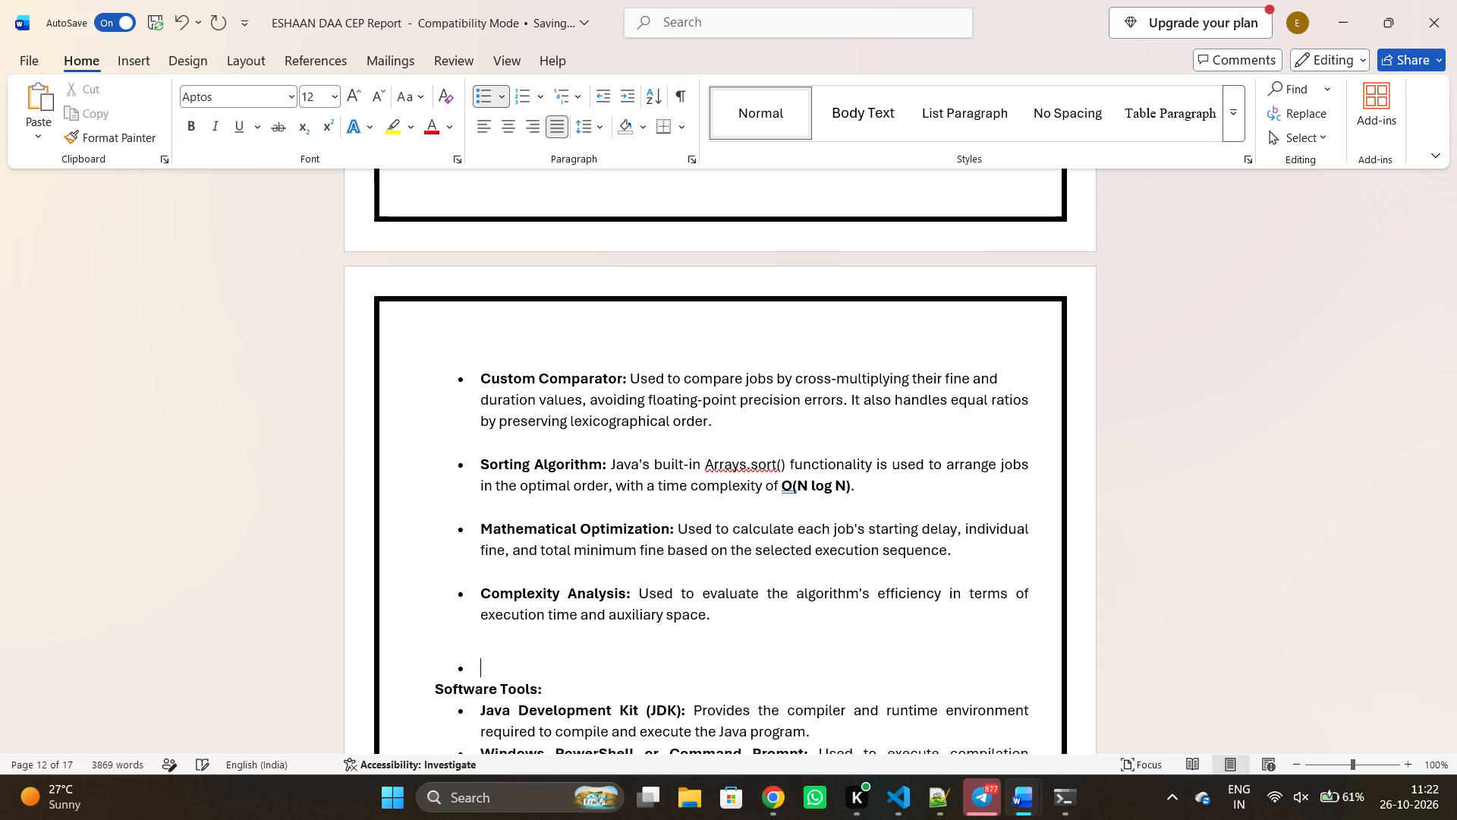
pyautogui.scroll(-1, 719, 613)
pyautogui.press('BackSpace')
pyautogui.press('BackSpace')
pyautogui.press('BackSpace')
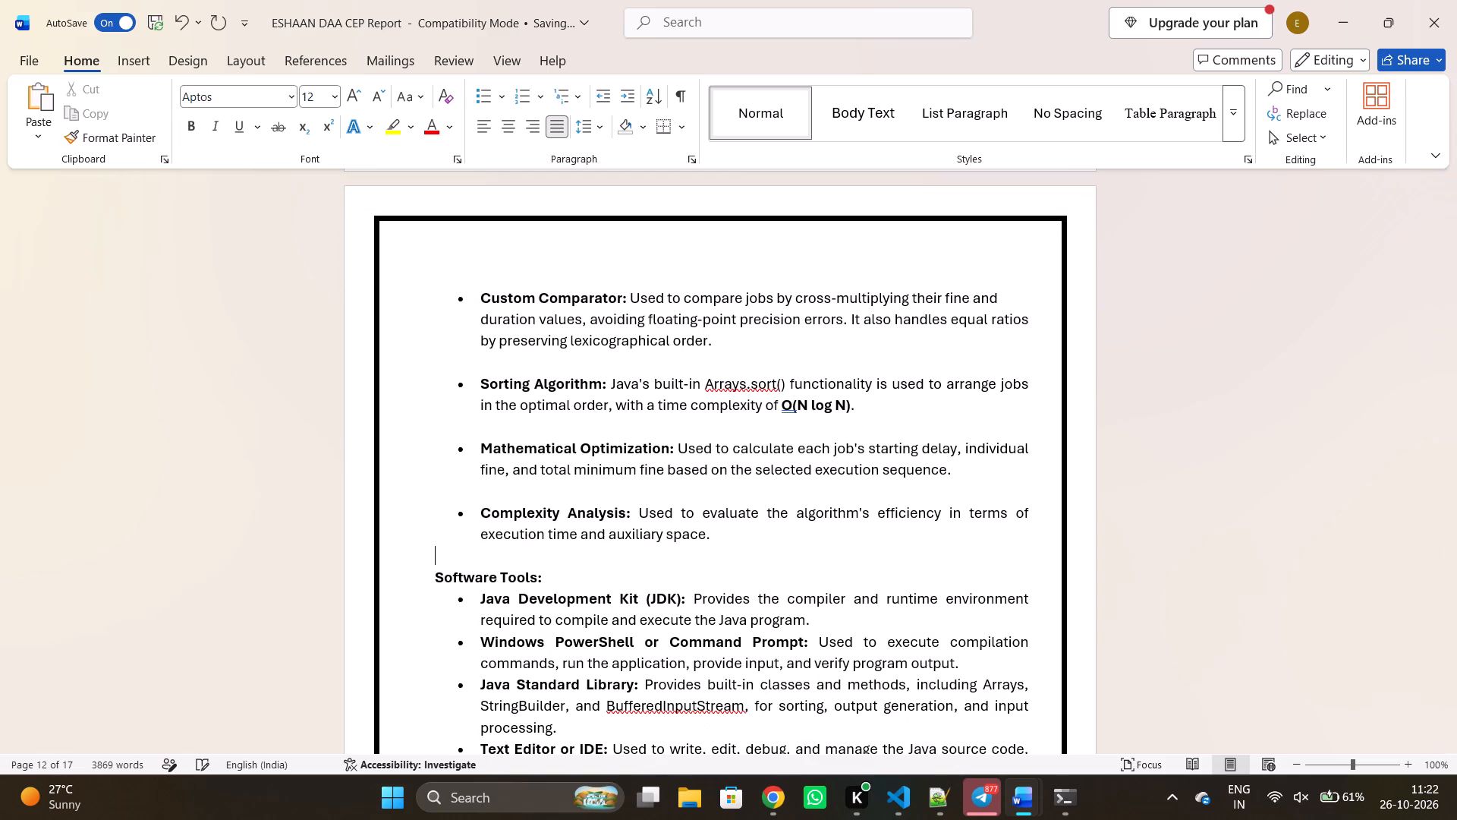
# Insert unbulleted blank lines after the "Software Tools:" heading and after the Java Development Kit and Windows PowerShell bullets.
pyautogui.click(597, 582)
pyautogui.press('Return')
pyautogui.click(823, 639)
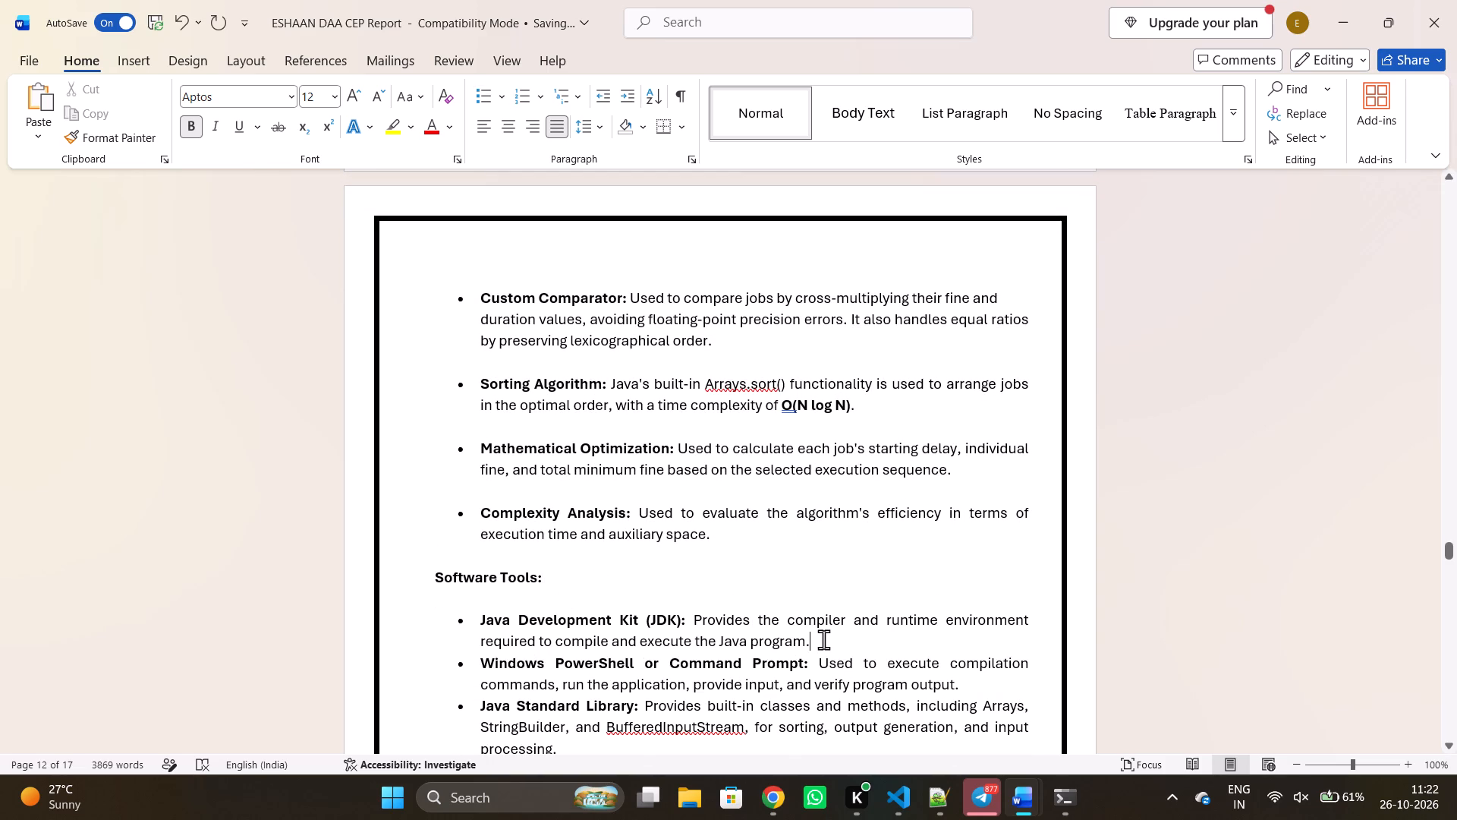
pyautogui.press('Return')
pyautogui.press('BackSpace')
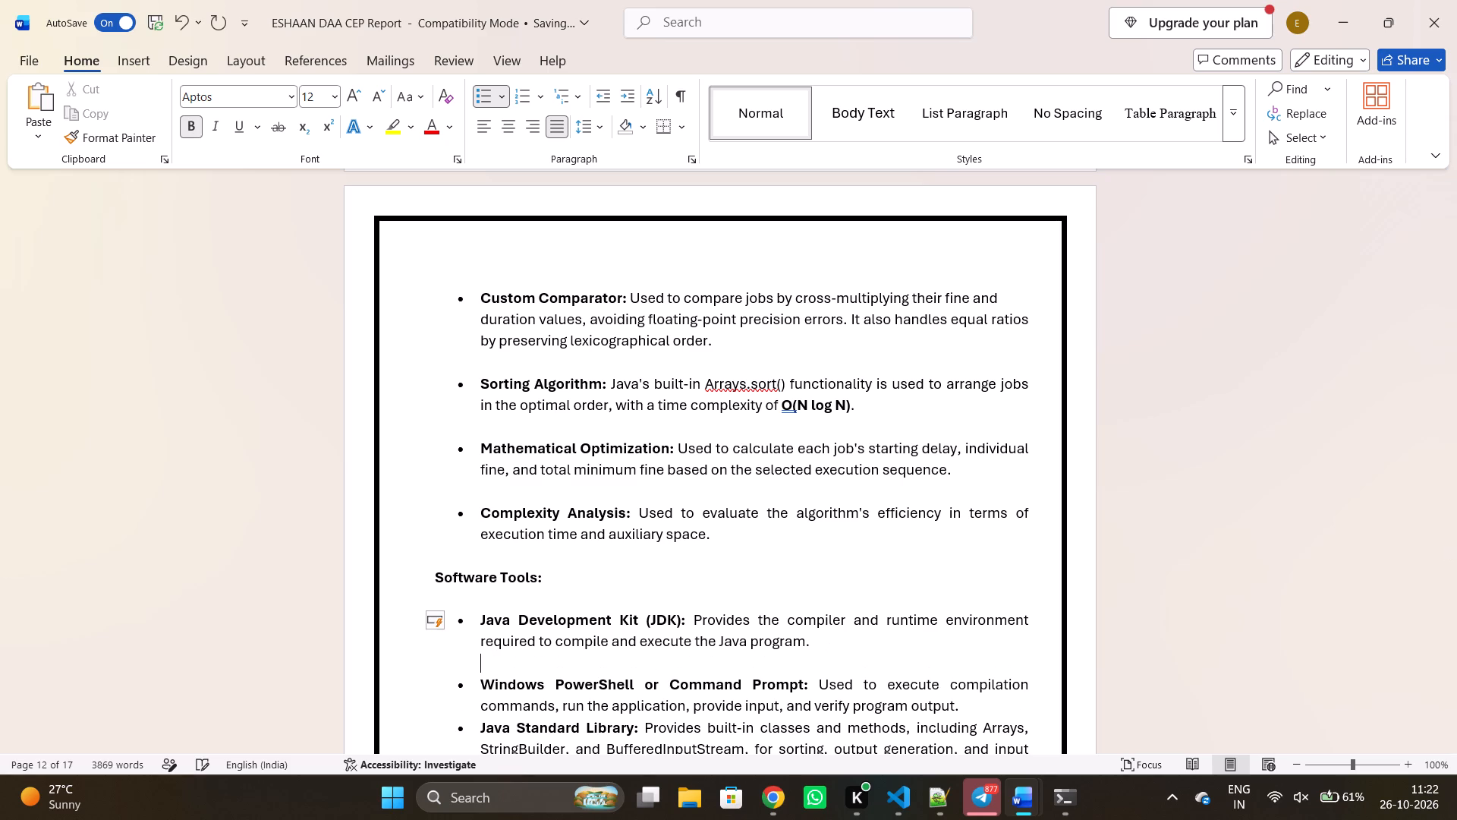
pyautogui.click(968, 700)
pyautogui.press('Return')
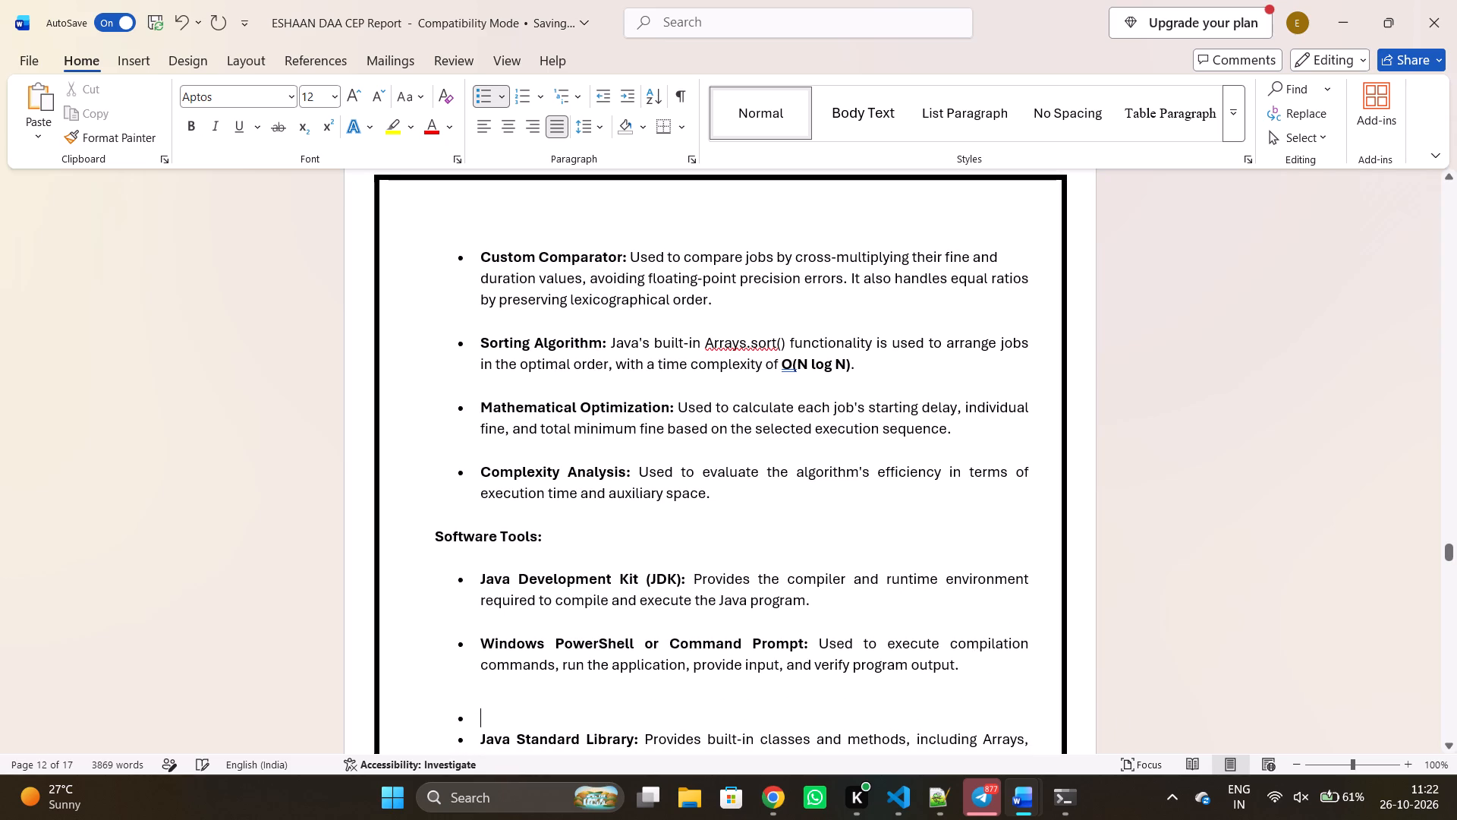
pyautogui.press('BackSpace')
pyautogui.press('BackSpace')
pyautogui.press('BackSpace')
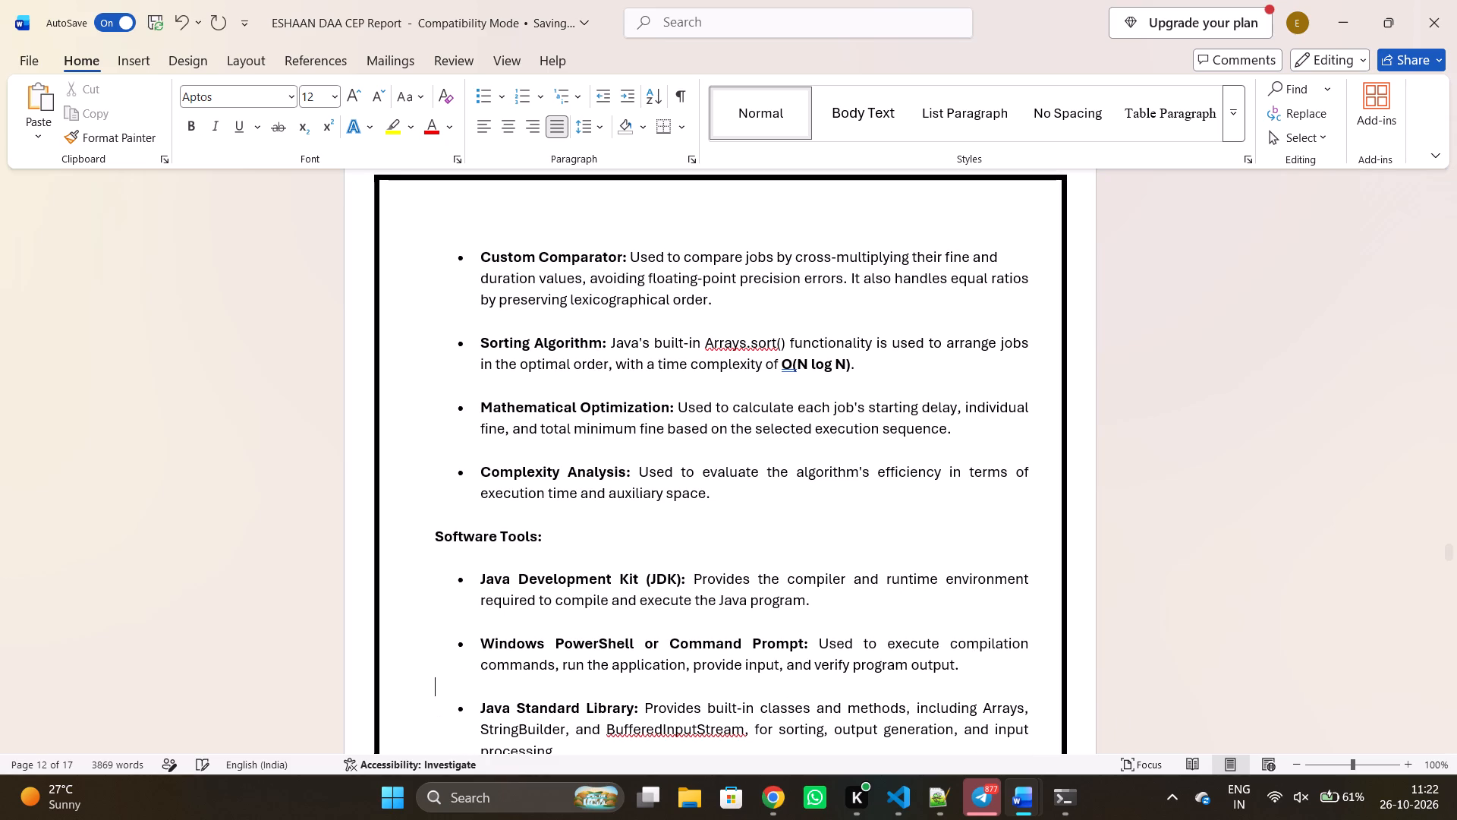
# Insert an unbulleted blank line after the Java Standard Library bullet.
pyautogui.scroll(-2, 983, 752)
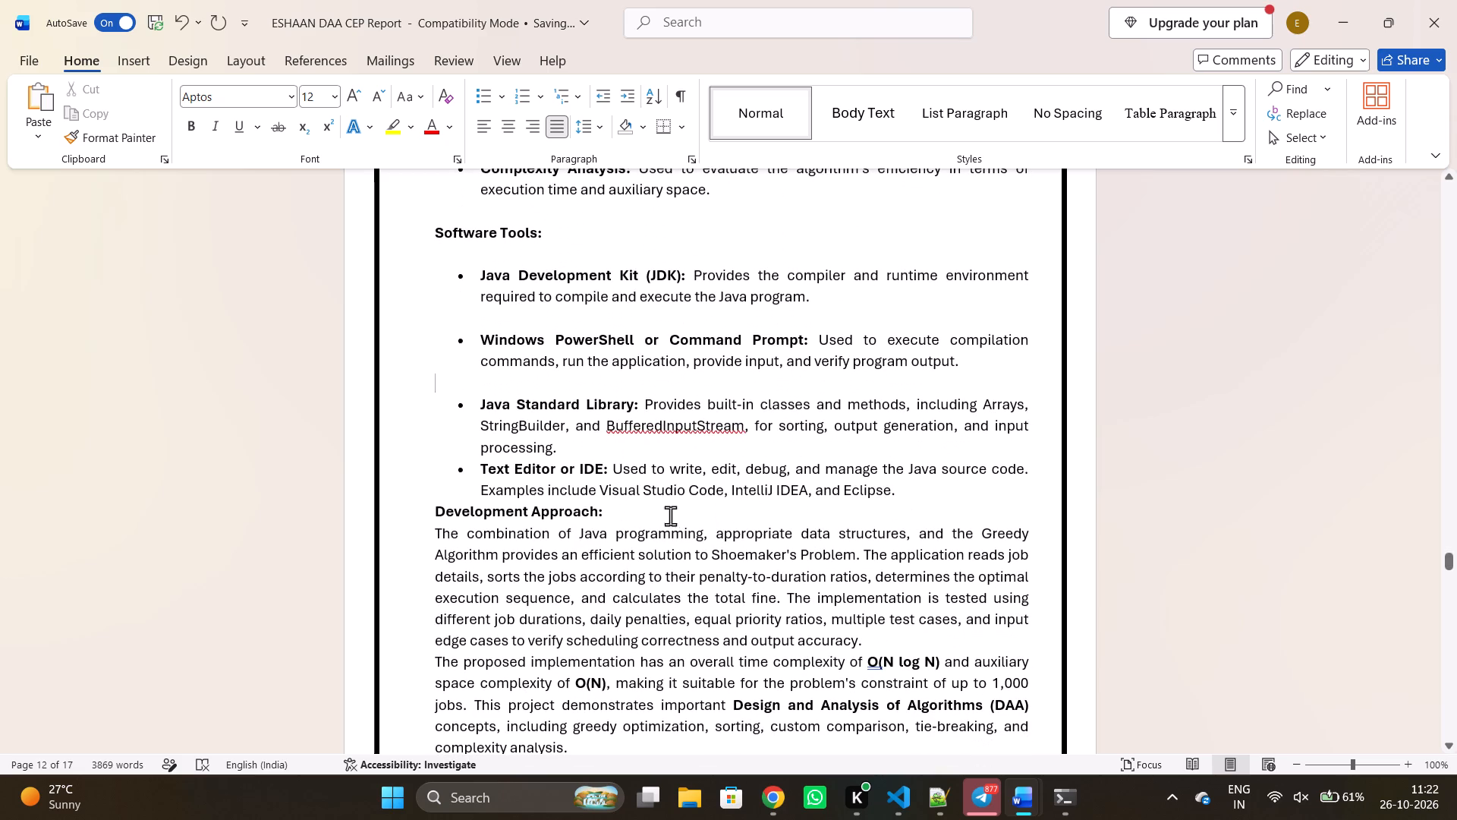
pyautogui.click(613, 449)
pyautogui.press('Return')
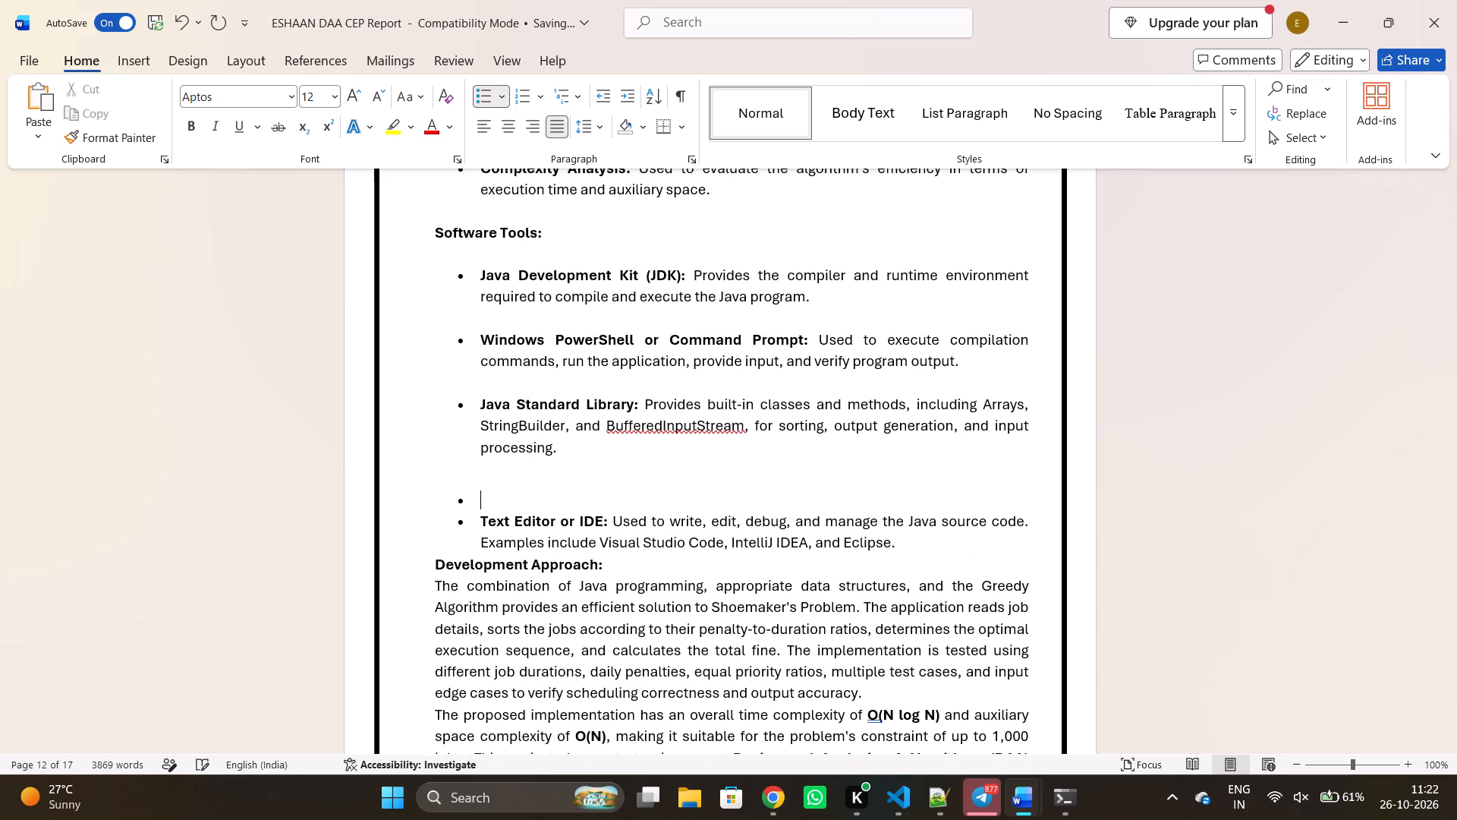
pyautogui.press('\\')
pyautogui.press('BackSpace')
pyautogui.press('BackSpace')
pyautogui.press('BackSpace')
pyautogui.press('BackSpace')
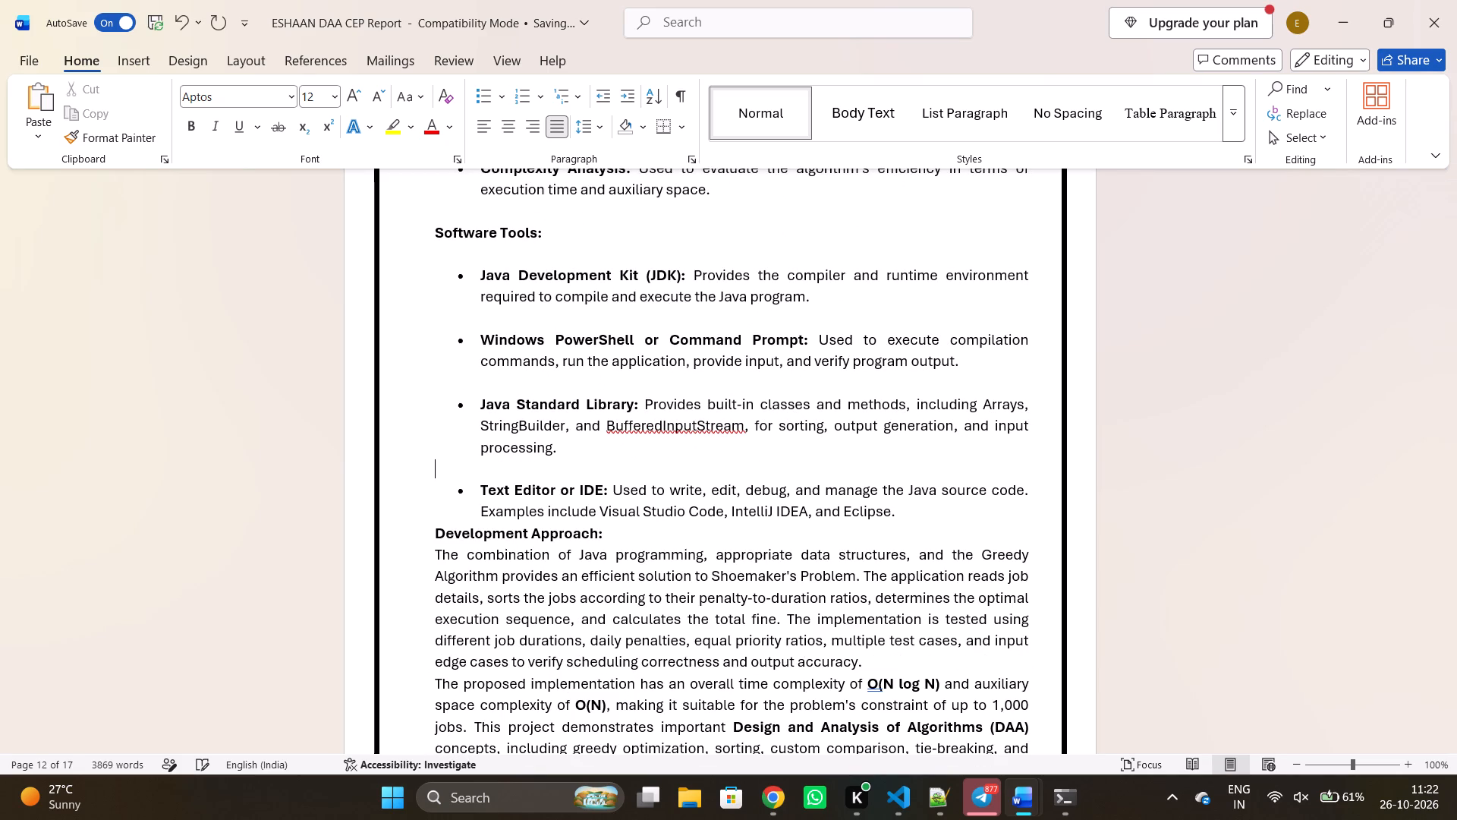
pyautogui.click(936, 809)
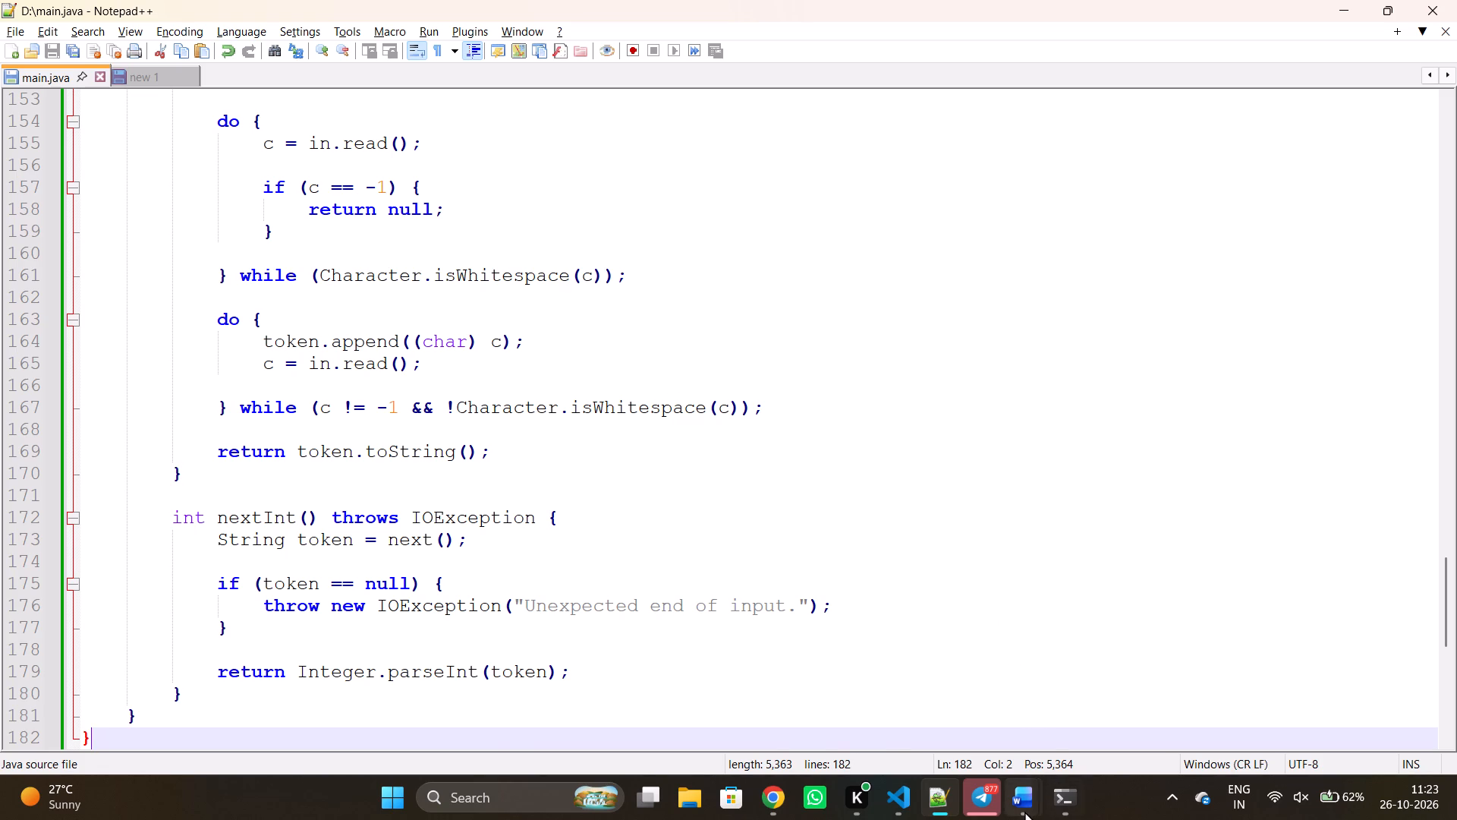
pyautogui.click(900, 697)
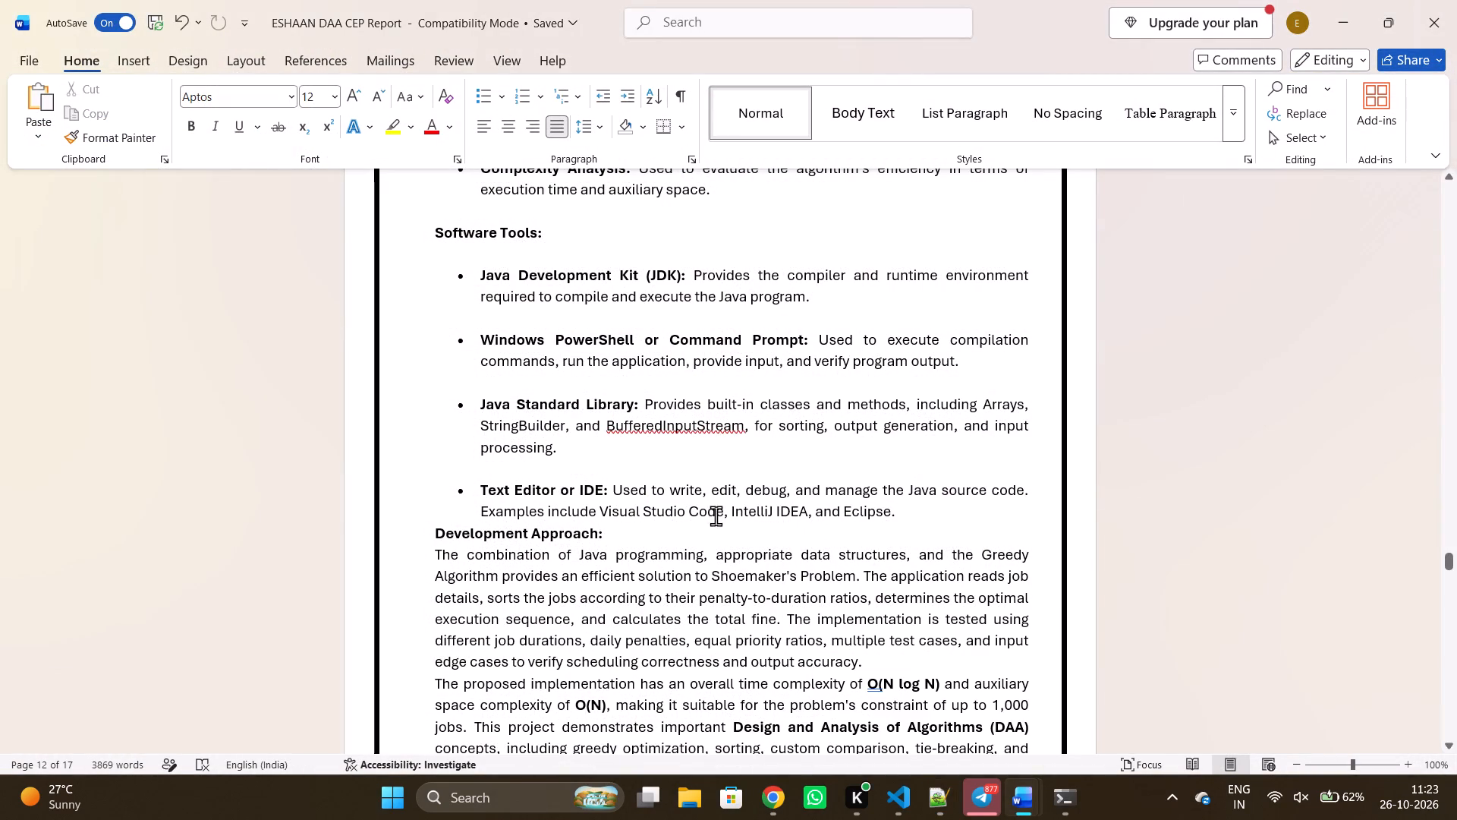
# Insert an unbulleted blank line between the Text Editor or IDE bullet and the "Development Approach:" heading.
pyautogui.click(906, 514)
pyautogui.press('Return')
pyautogui.press('BackSpace')
pyautogui.press('BackSpace')
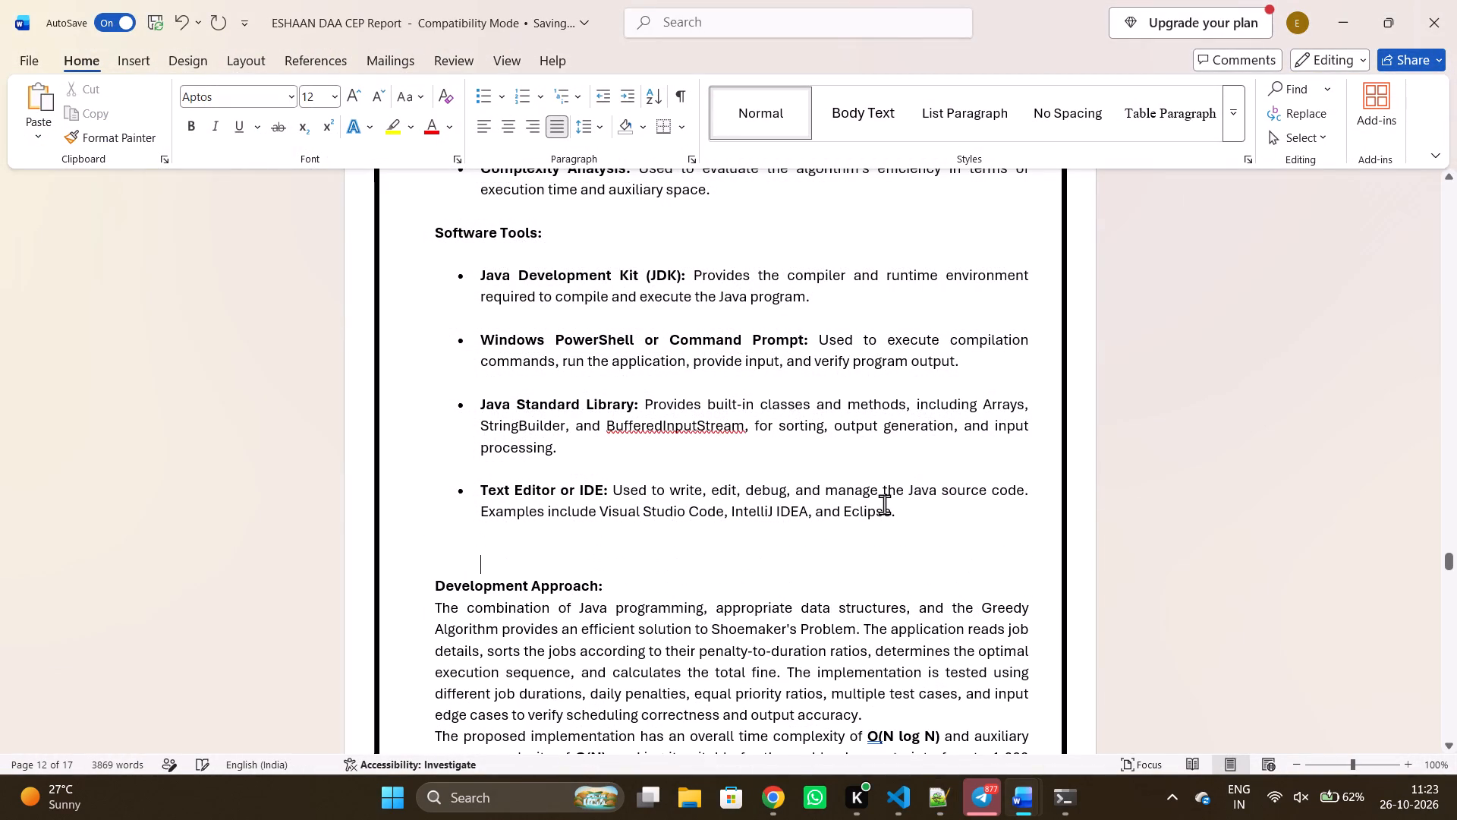
pyautogui.press('BackSpace')
# Insert a blank line after the "Development Approach:" heading and another between its two paragraphs.
pyautogui.click(716, 549)
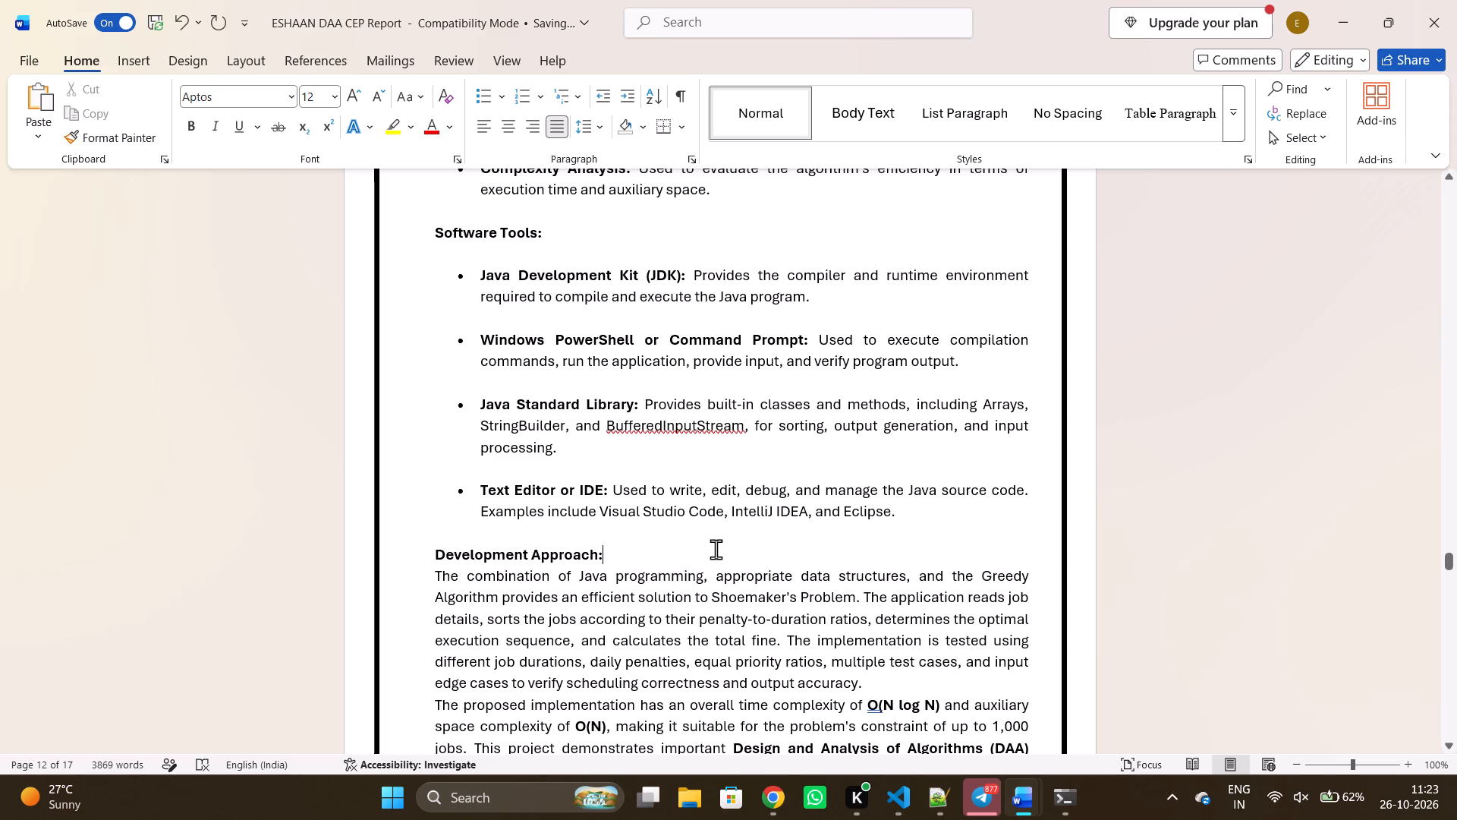
pyautogui.press('Return')
pyautogui.scroll(-1, 700, 632)
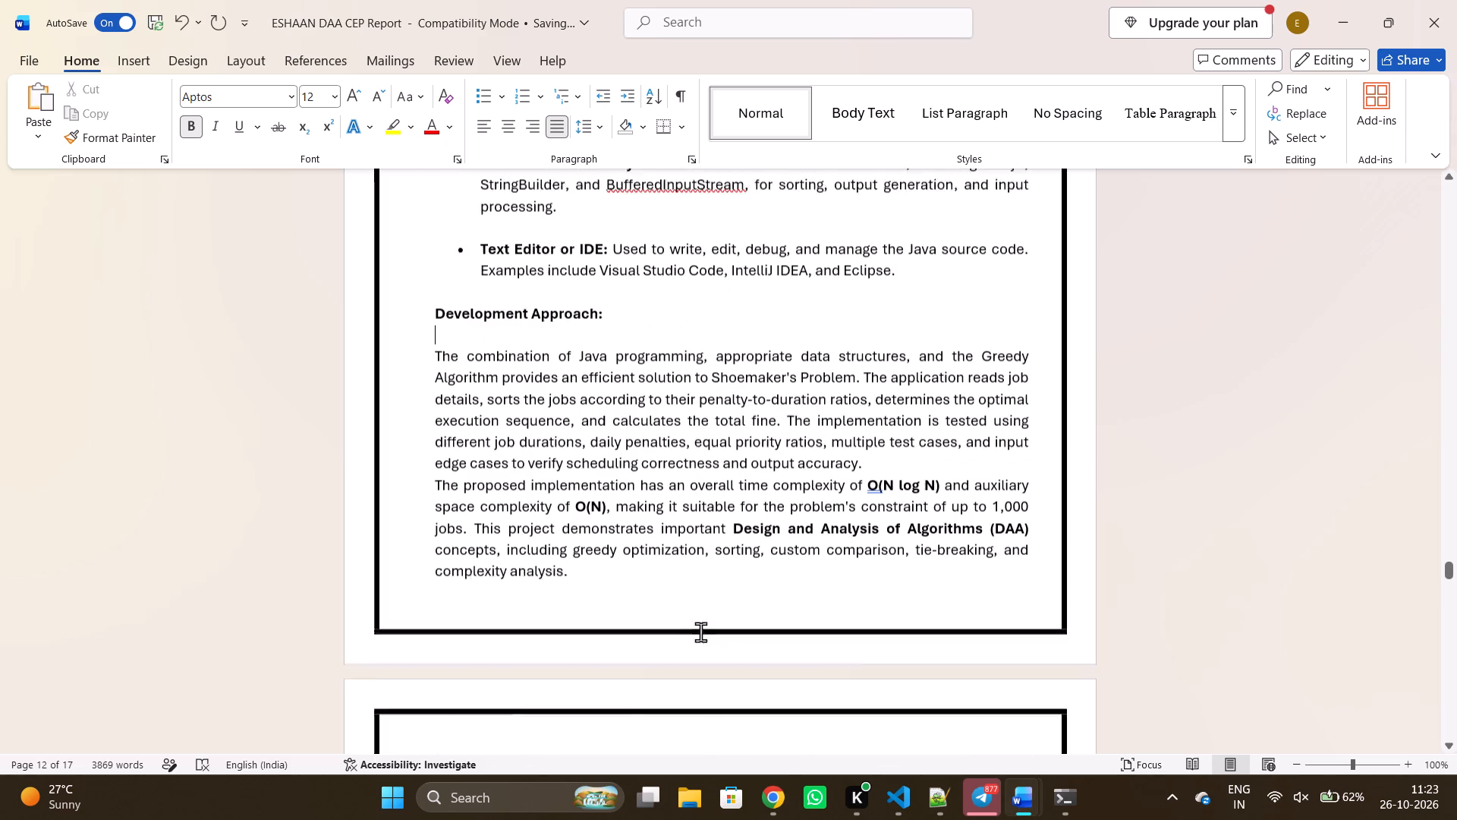
pyautogui.scroll(-1, 700, 632)
pyautogui.click(873, 399)
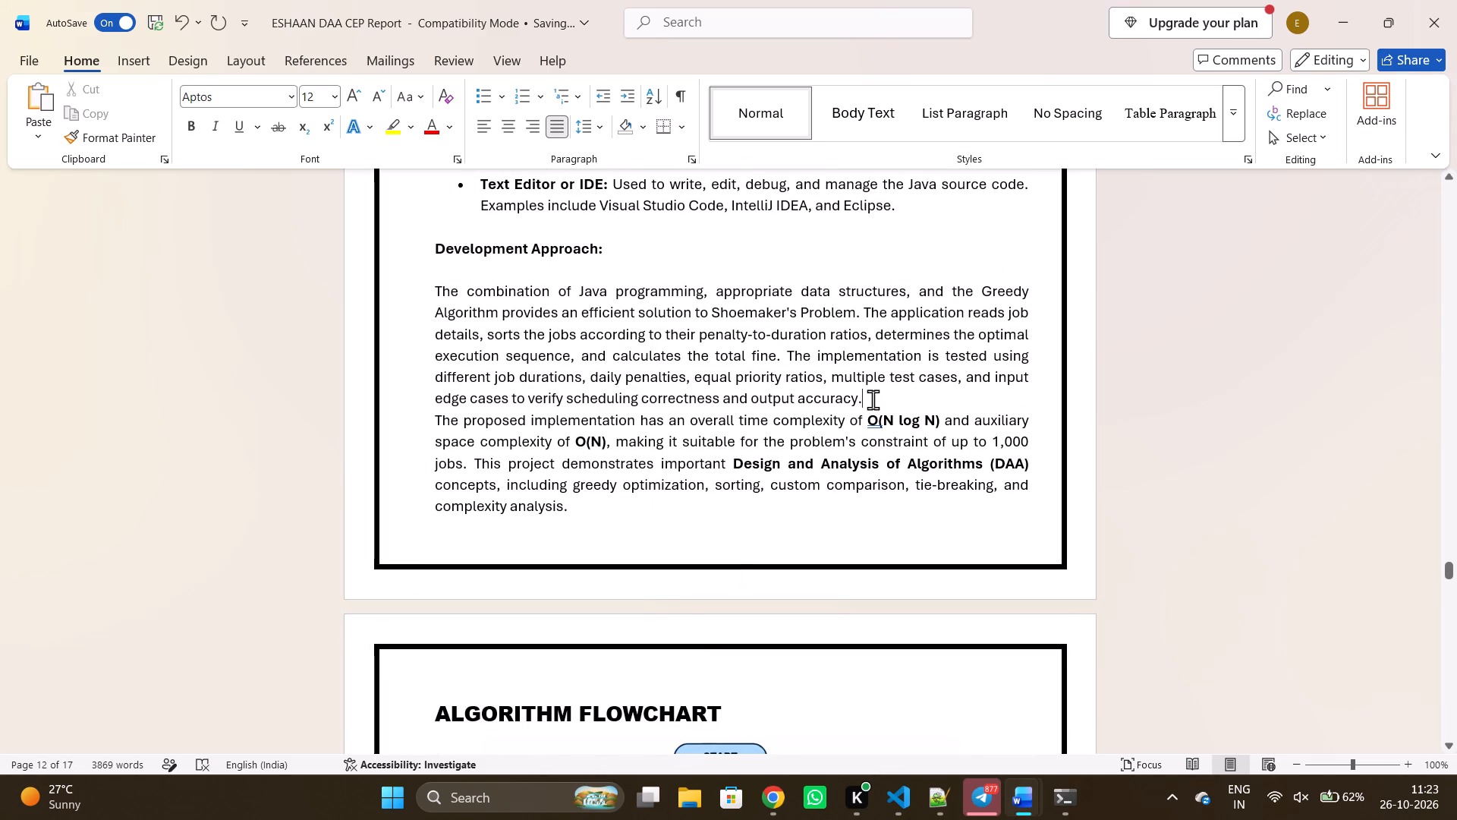
pyautogui.press('Return')
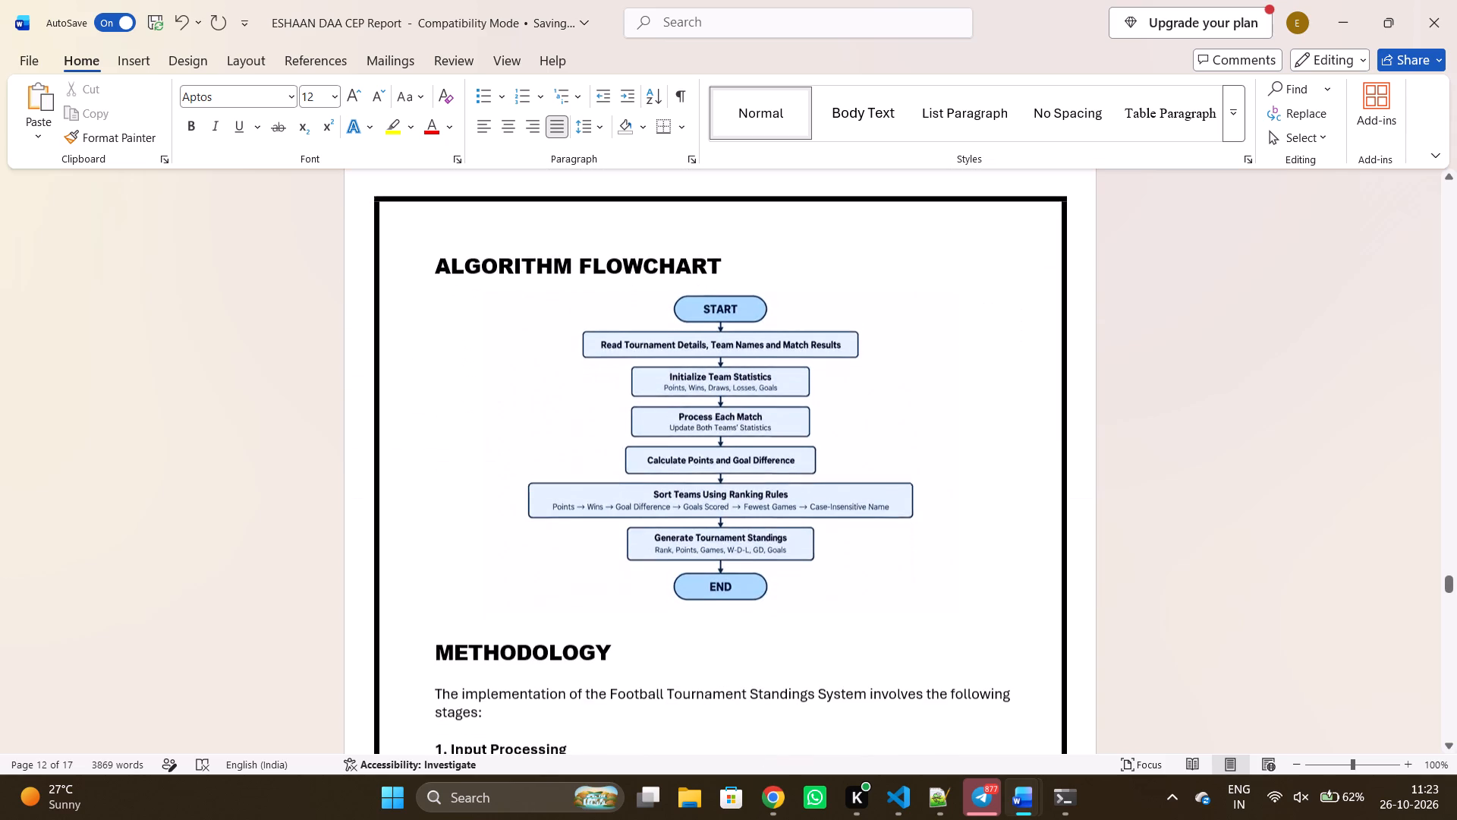
# Review the spacing and layout of the rewritten pages from the system description through Technologies Used to the Algorithm Flowchart section.
pyautogui.scroll(1, 850, 575)
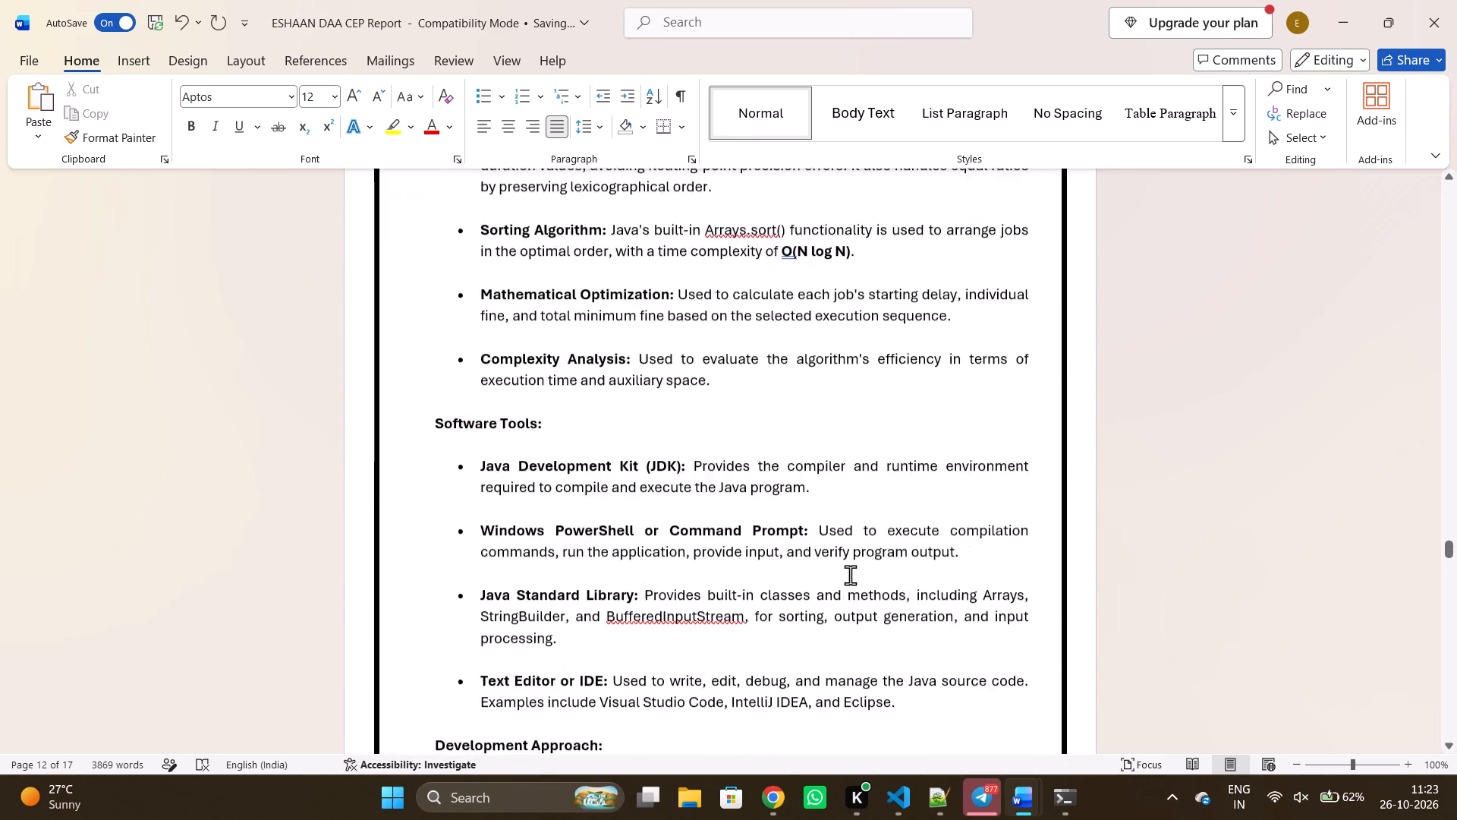
pyautogui.scroll(4, 850, 575)
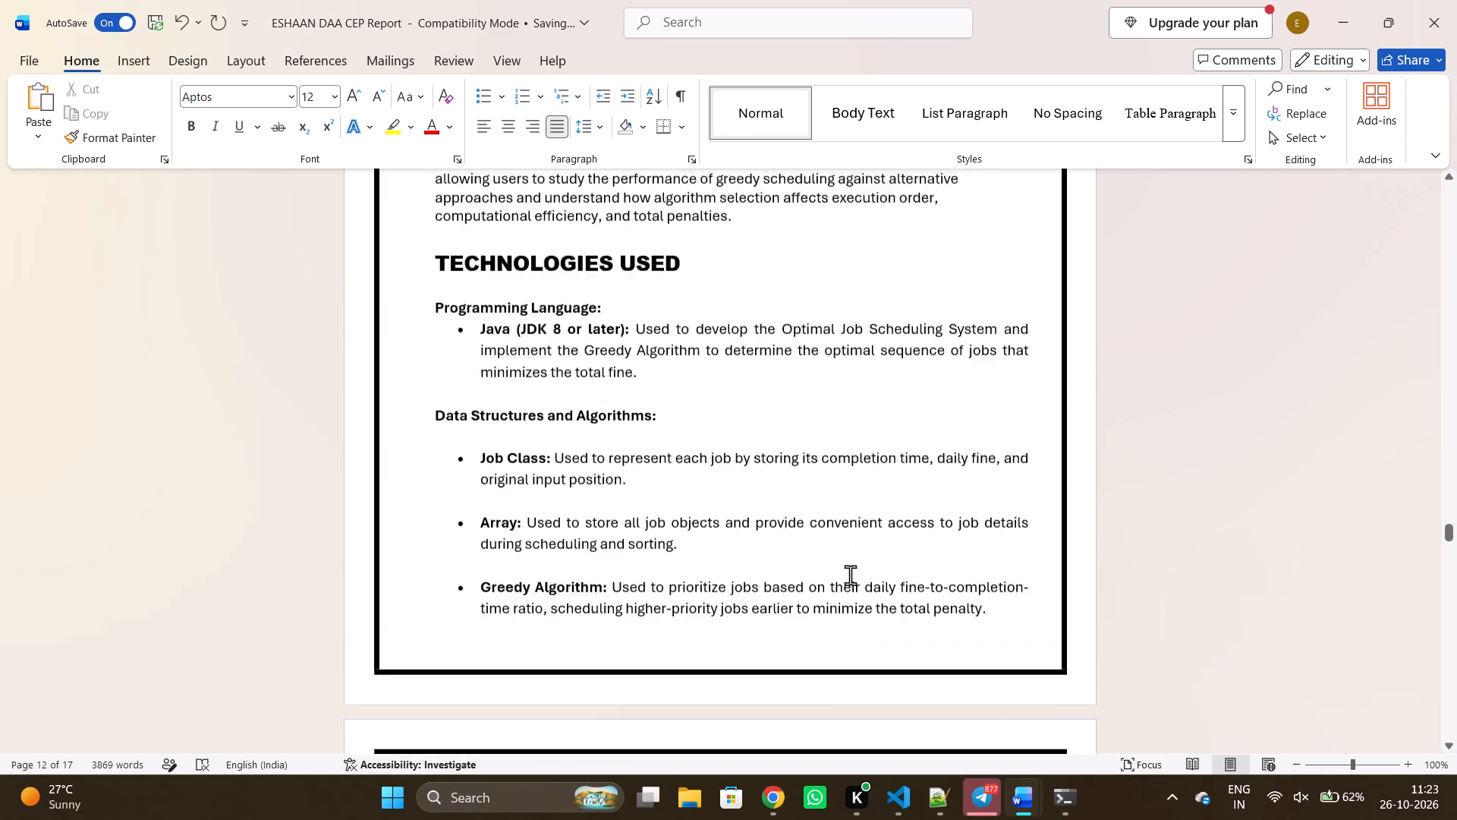
pyautogui.scroll(6, 850, 575)
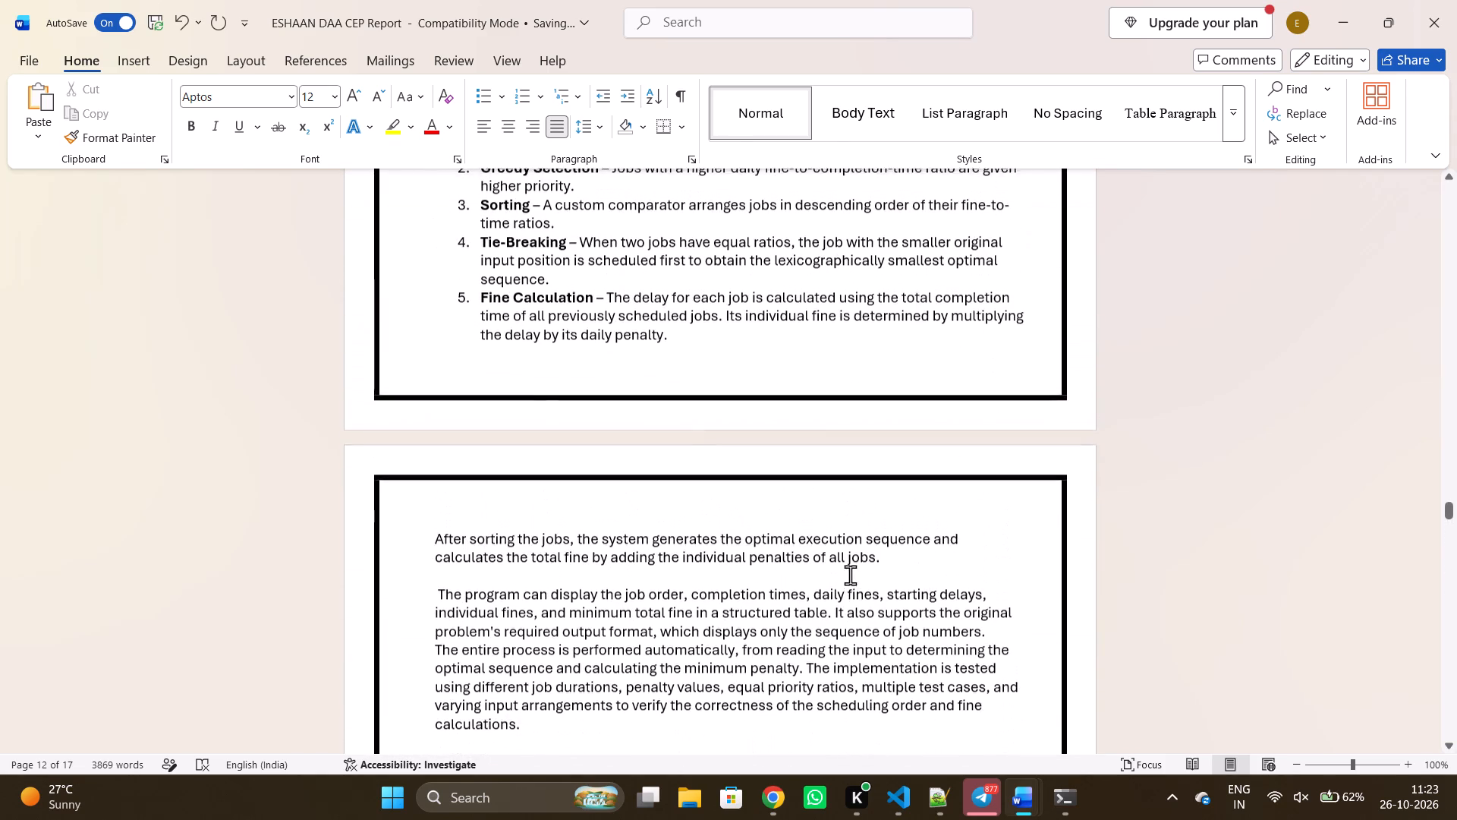
pyautogui.scroll(-1, 850, 575)
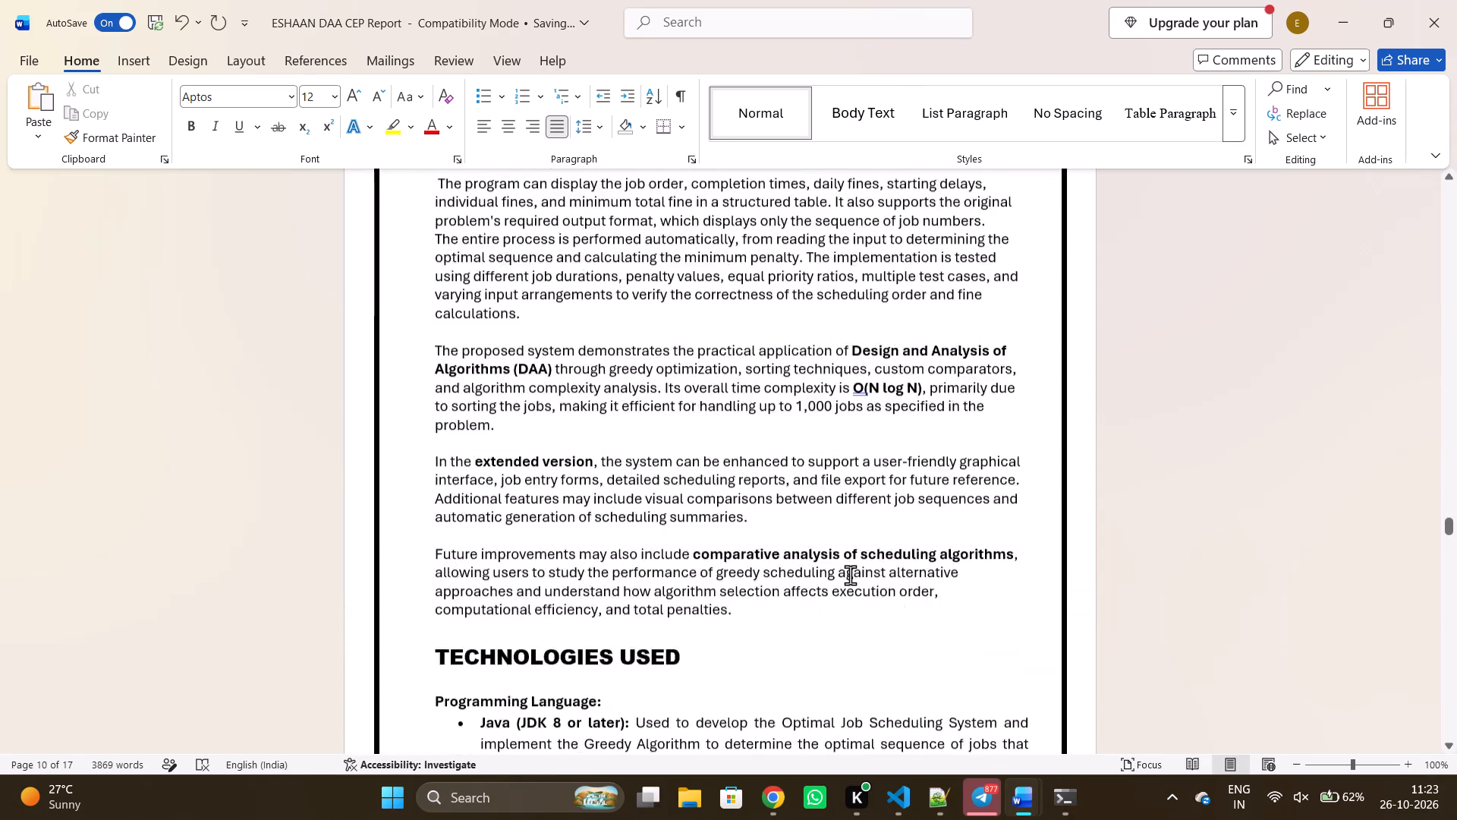
pyautogui.scroll(-8, 850, 575)
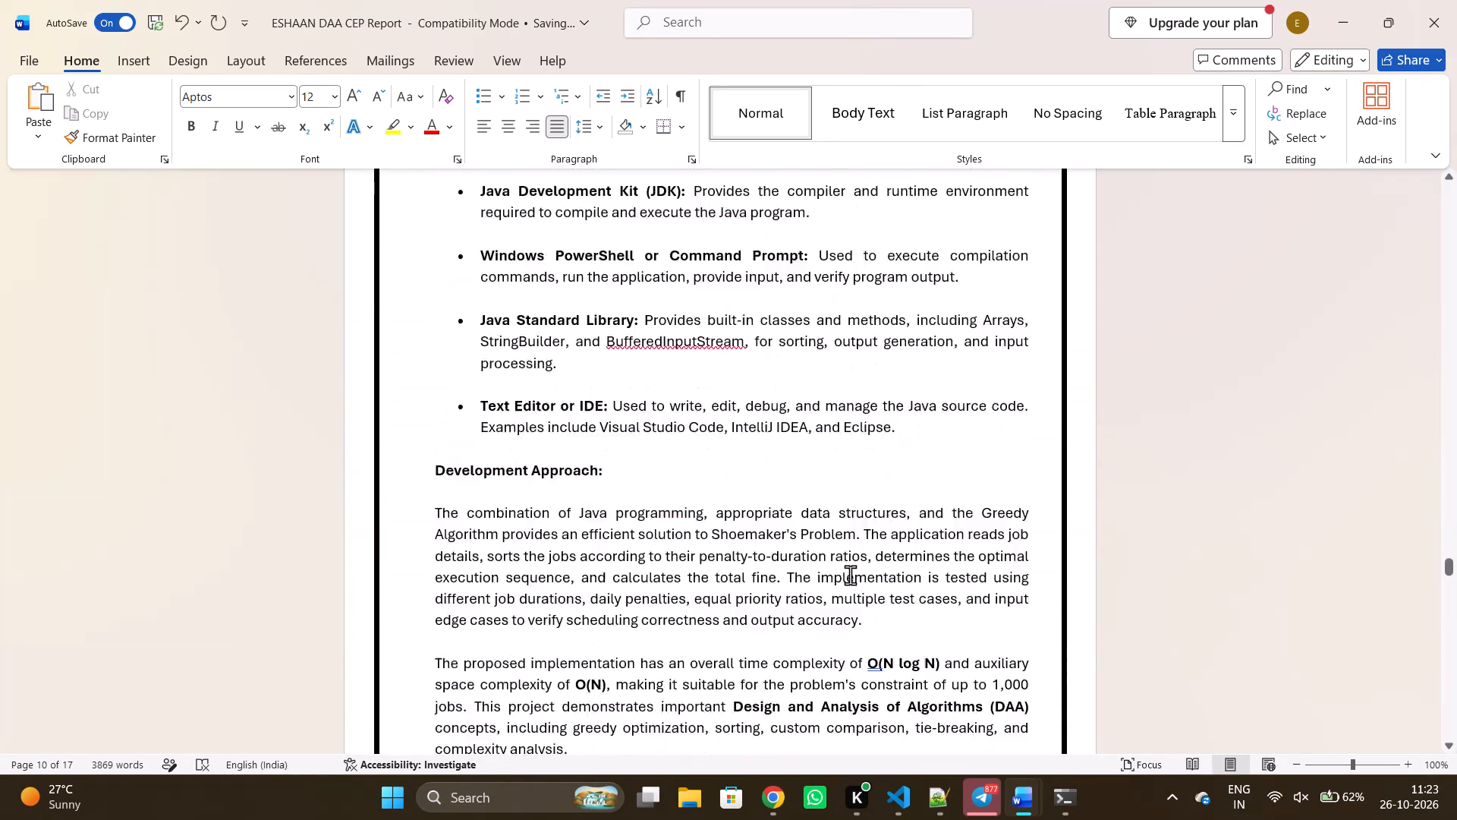
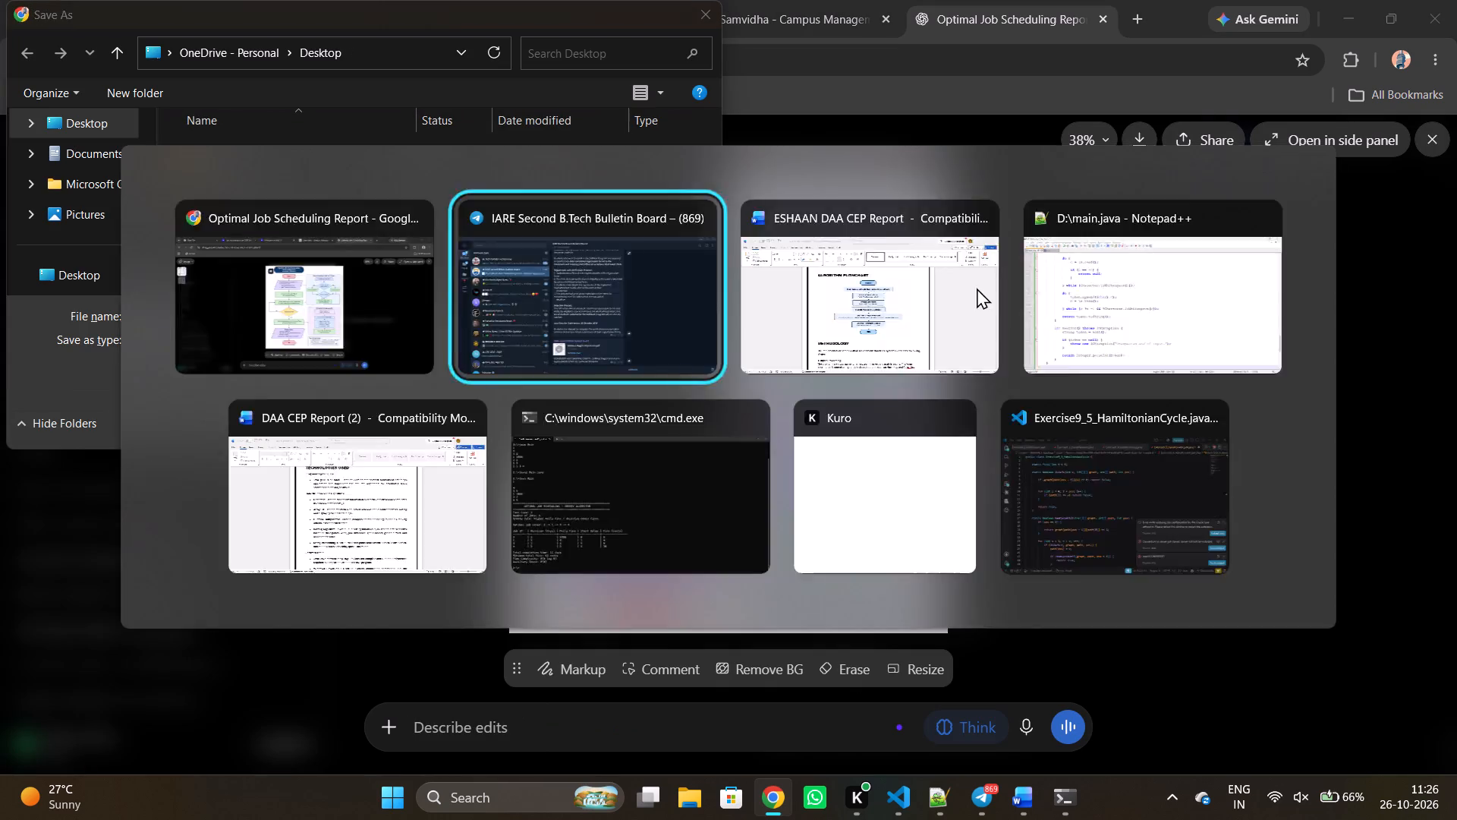
pyautogui.hotkey('alt', 'Tab')
pyautogui.hotkey('alt', 'Tab')
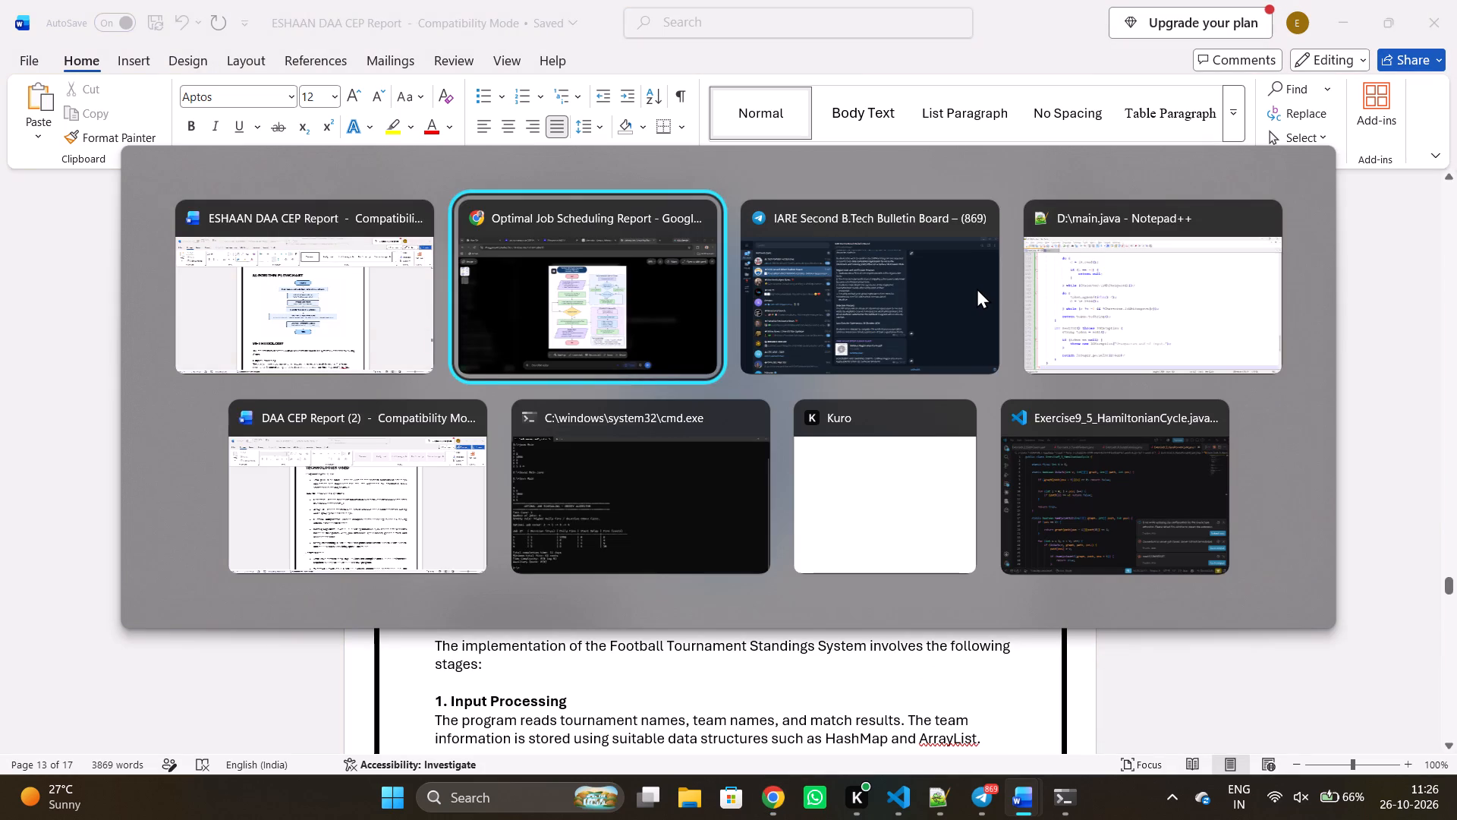
pyautogui.hotkey('alt', 'Tab')
pyautogui.hotkey('alt', 'Tab')
pyautogui.hotkey('alt', 'Tab')
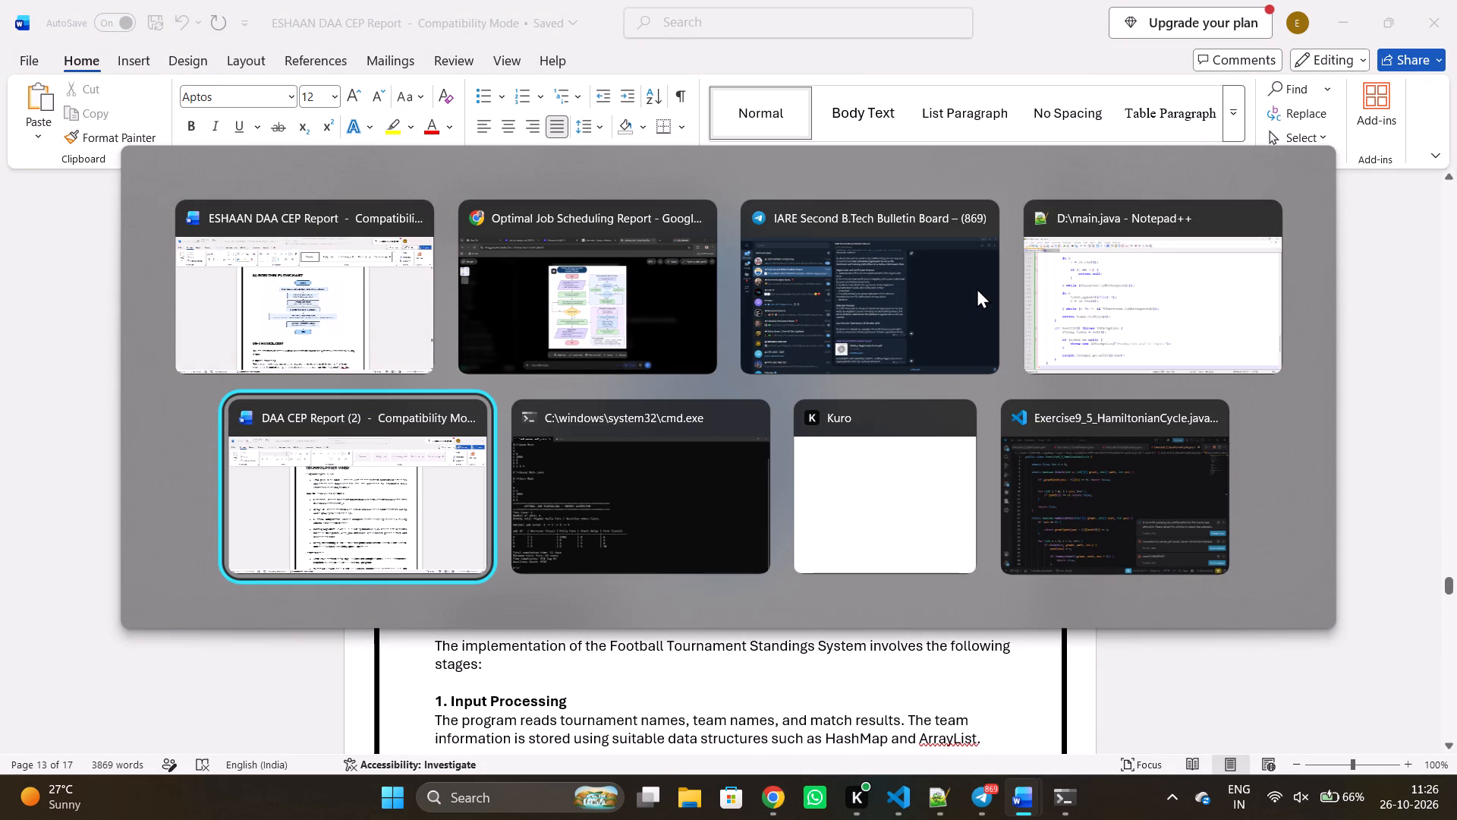
pyautogui.hotkey('alt', 'shift', 'Tab')
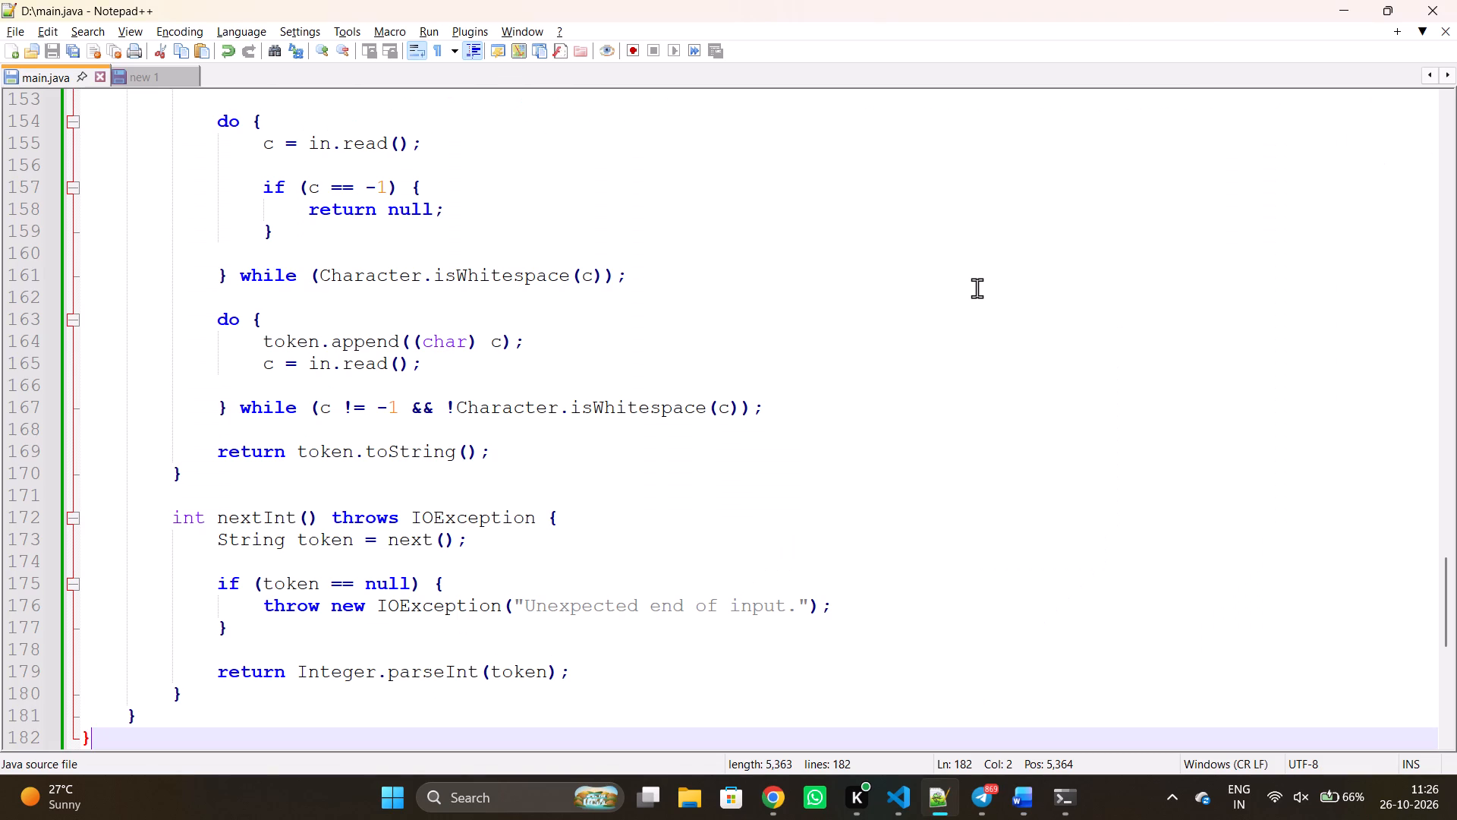
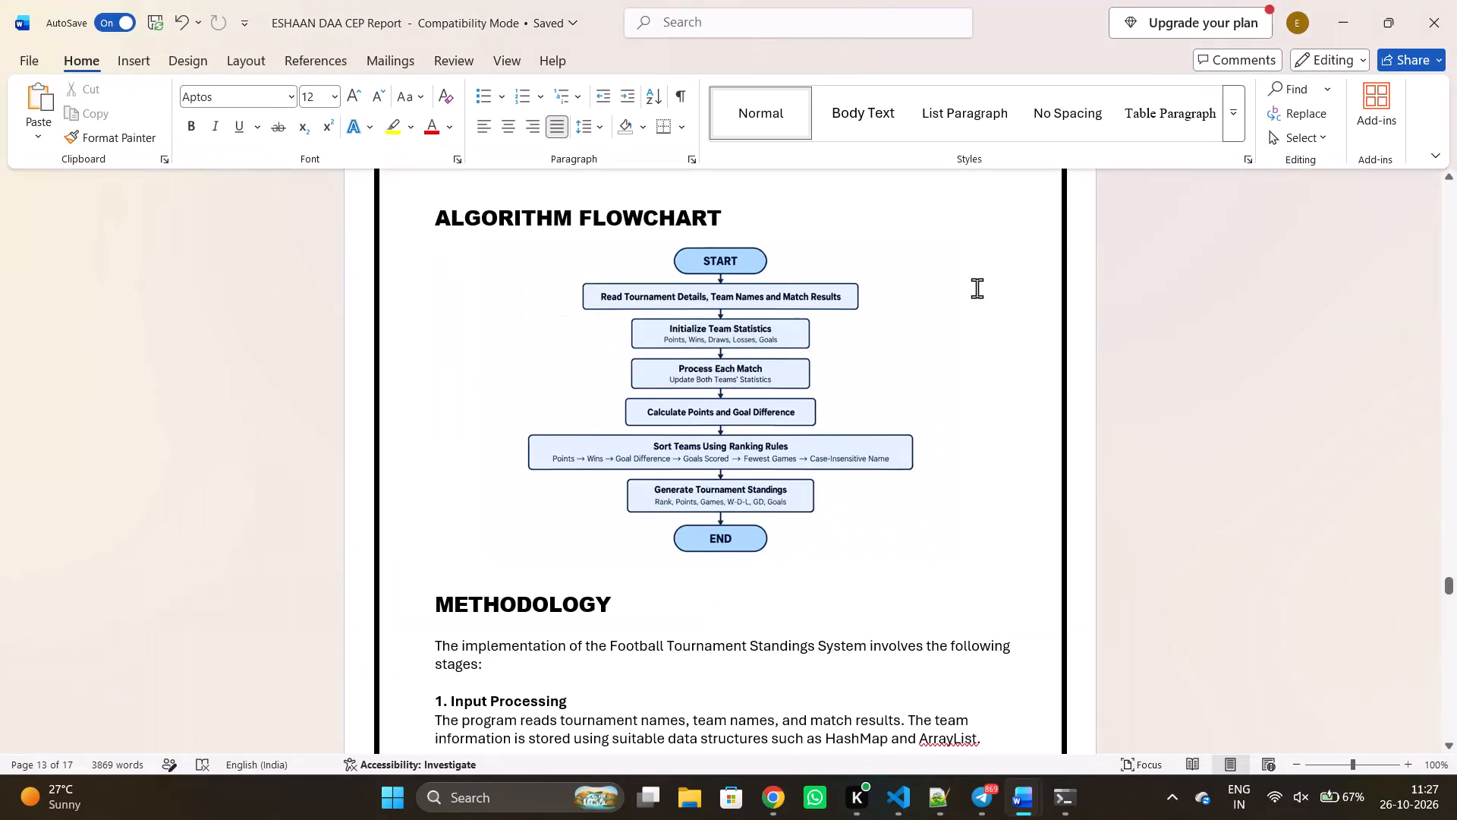
# Delete the old football tournament flowchart image under the Algorithm Flowchart heading in the ESHAAN DAA CEP Report.
pyautogui.hotkey('alt', 'Tab')
pyautogui.hotkey('alt', 'Tab')
pyautogui.moveTo(664, 247); pyautogui.dragTo(694, 298)
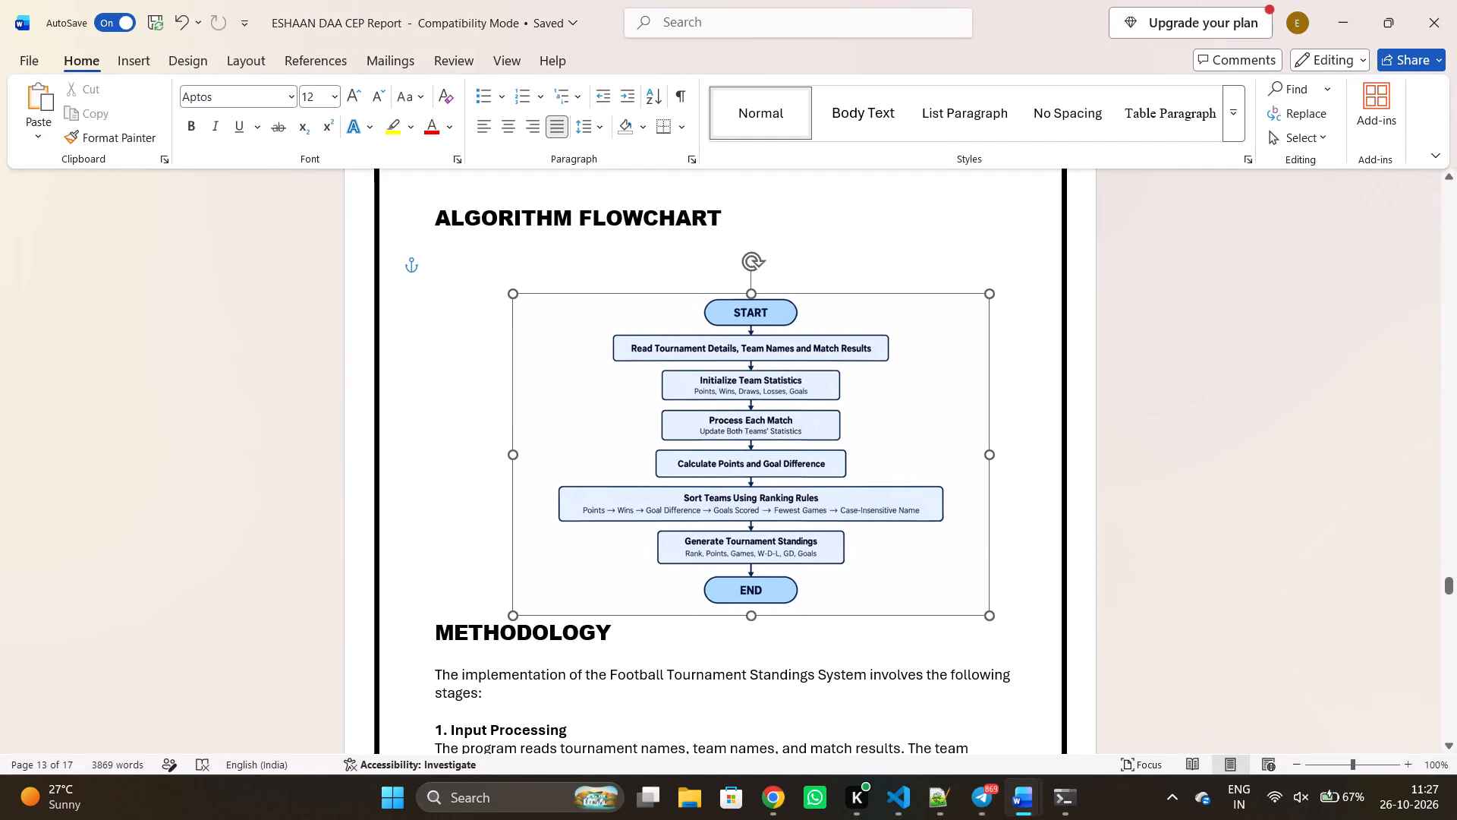
pyautogui.moveTo(694, 298); pyautogui.dragTo(671, 259)
pyautogui.press('BackSpace')
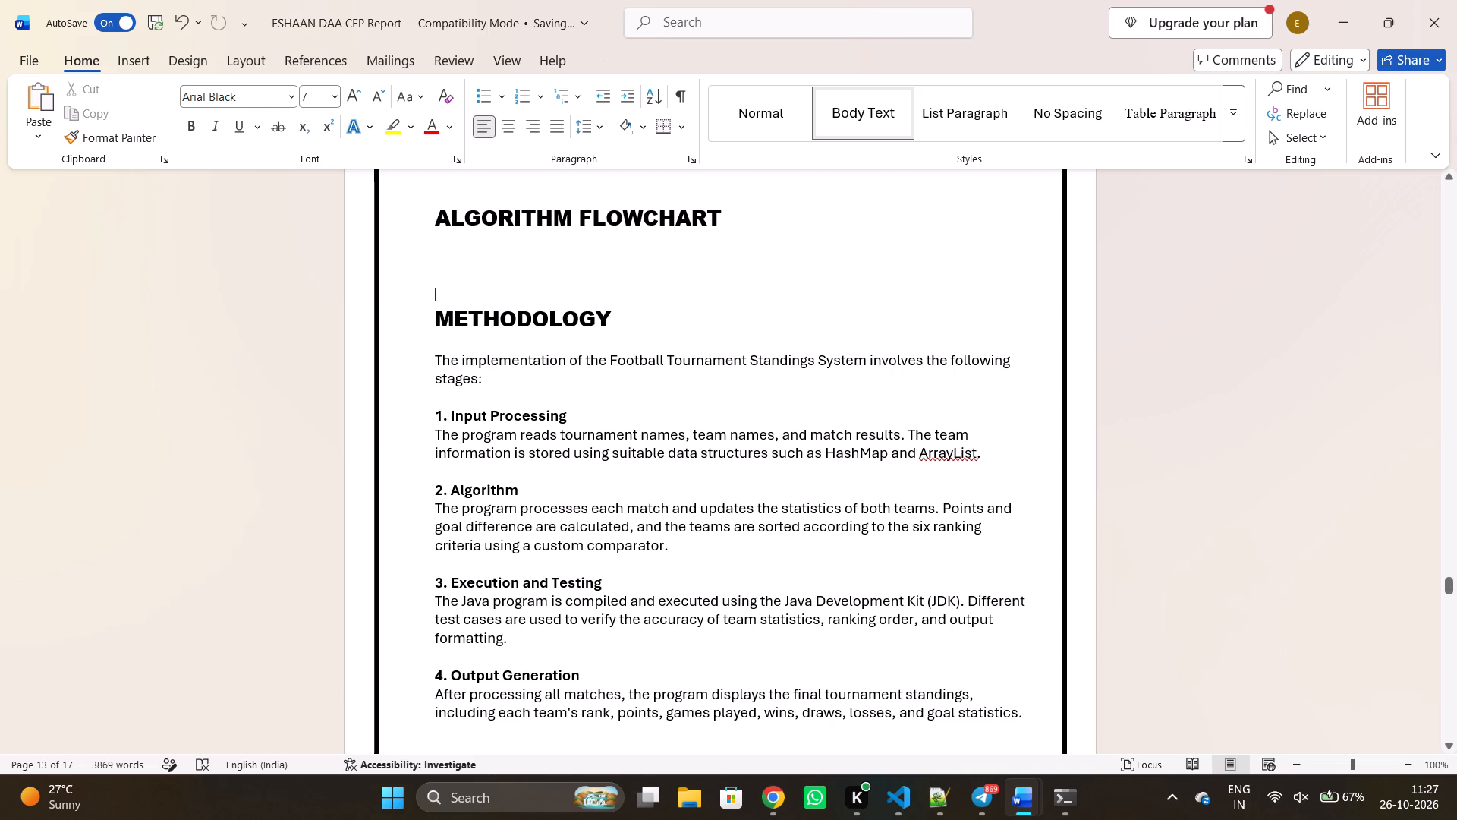
# Switch to the pending Save As dialog in Chrome and save the job scheduling flowchart as a PNG image on the Desktop.
pyautogui.hotkey('alt', 'Tab')
pyautogui.hotkey('alt', 'Tab')
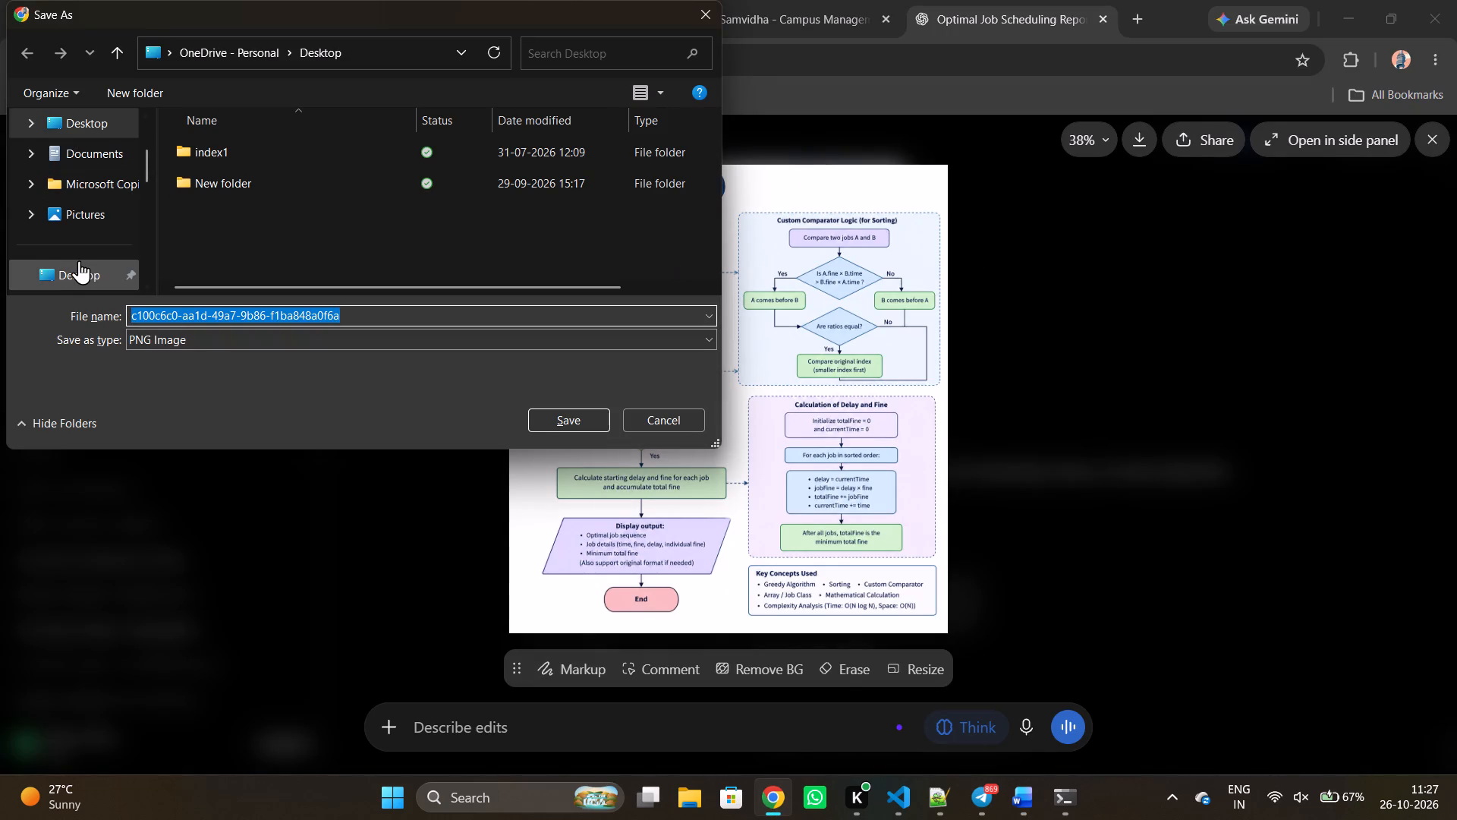
pyautogui.doubleClick(80, 260)
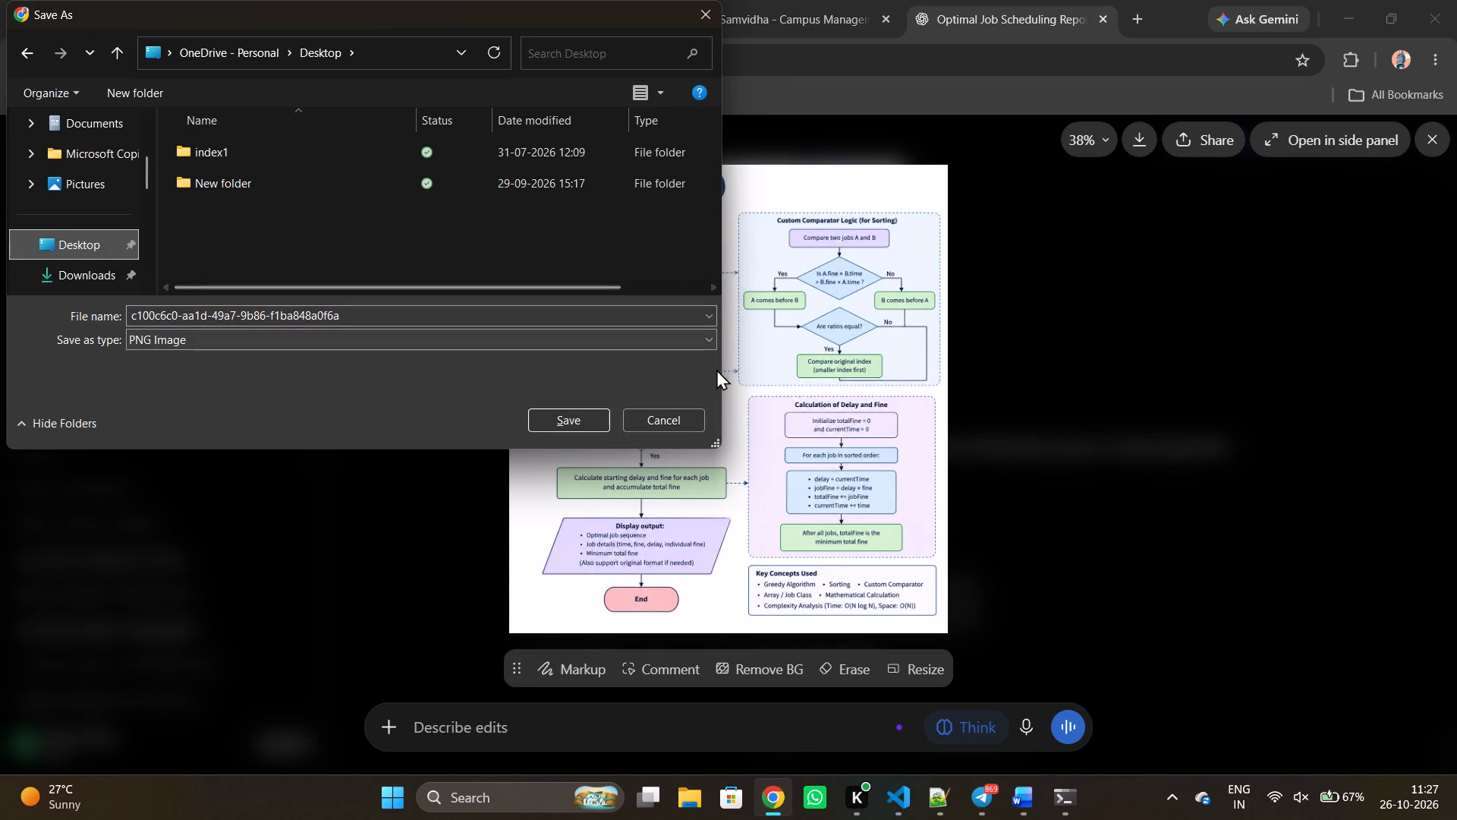
pyautogui.click(562, 419)
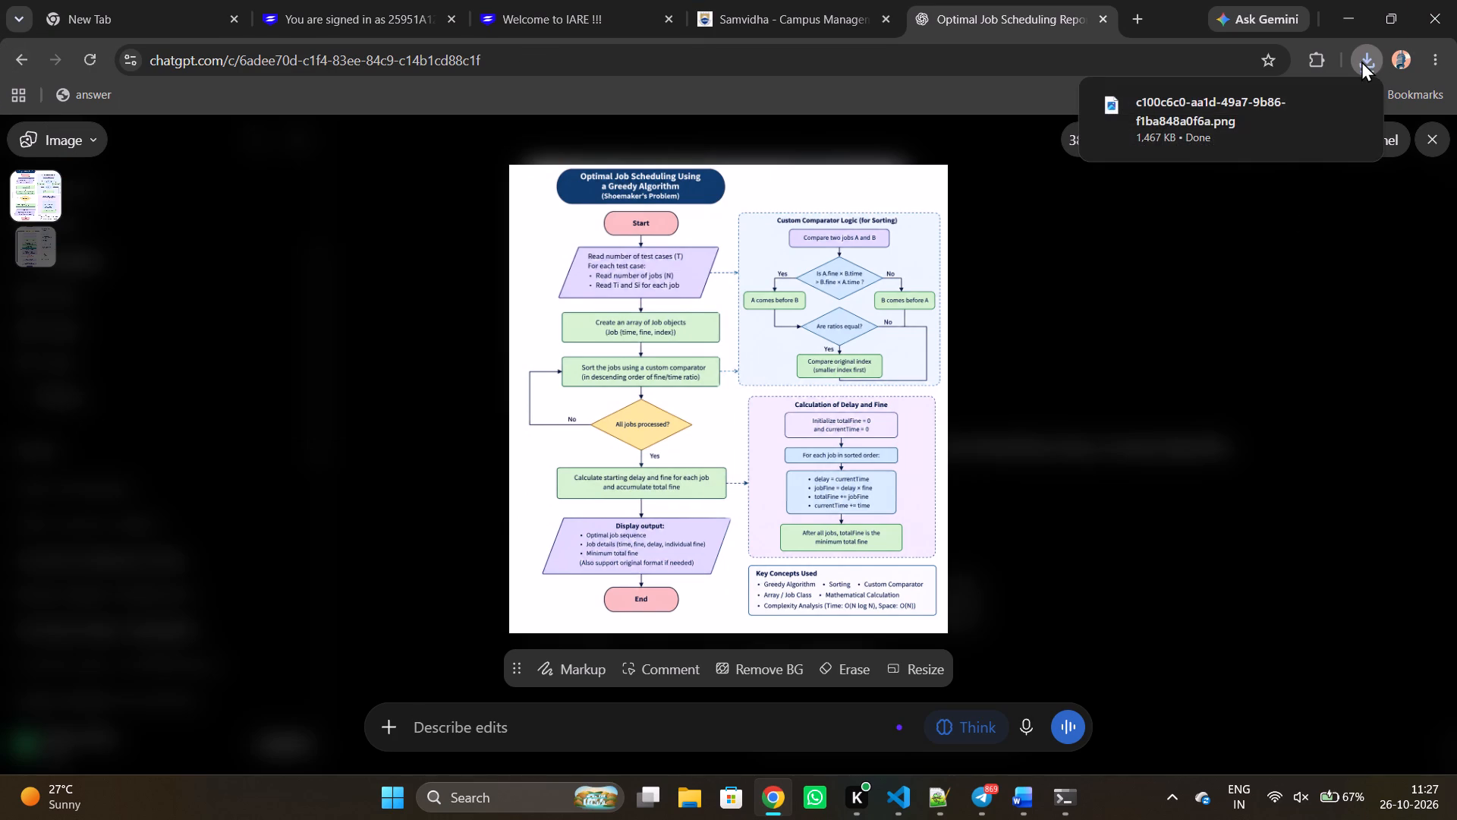
# Open the downloaded flowchart in Photos, copy it, and paste it into the Word report between the Algorithm Flowchart and Methodology headings.
pyautogui.click(1348, 103)
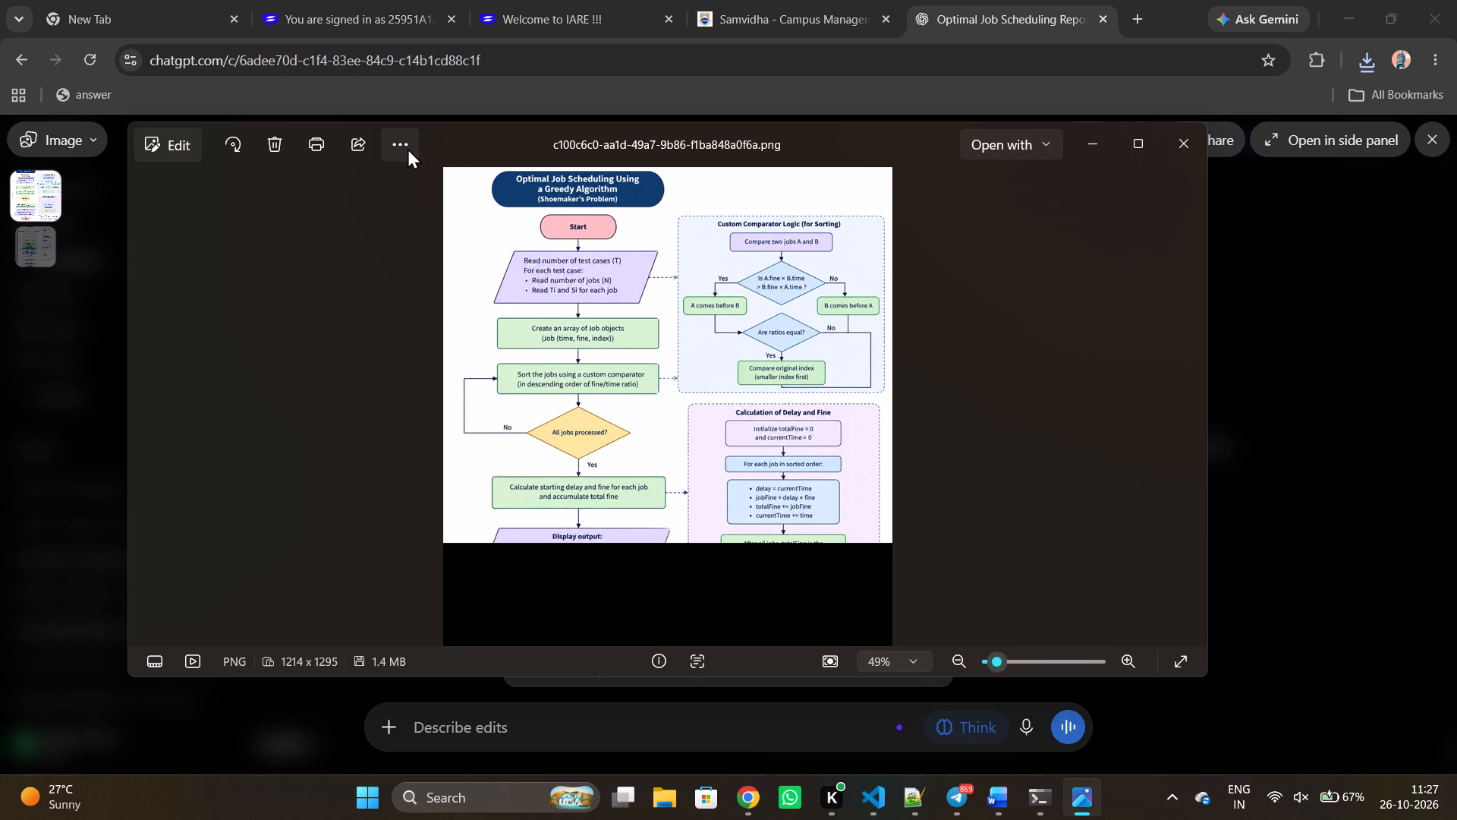
pyautogui.click(408, 148)
pyautogui.click(400, 145)
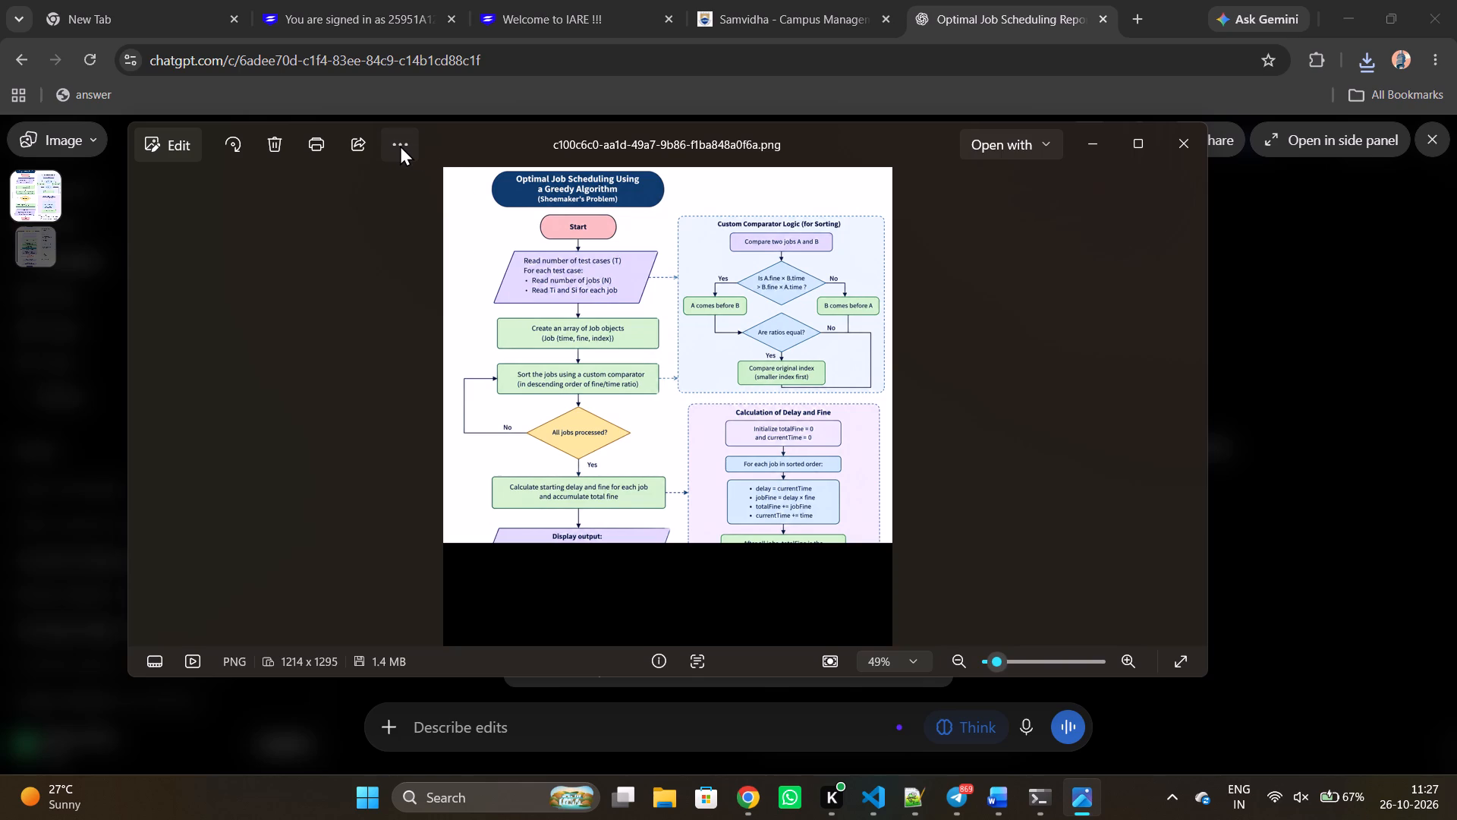
pyautogui.click(400, 145)
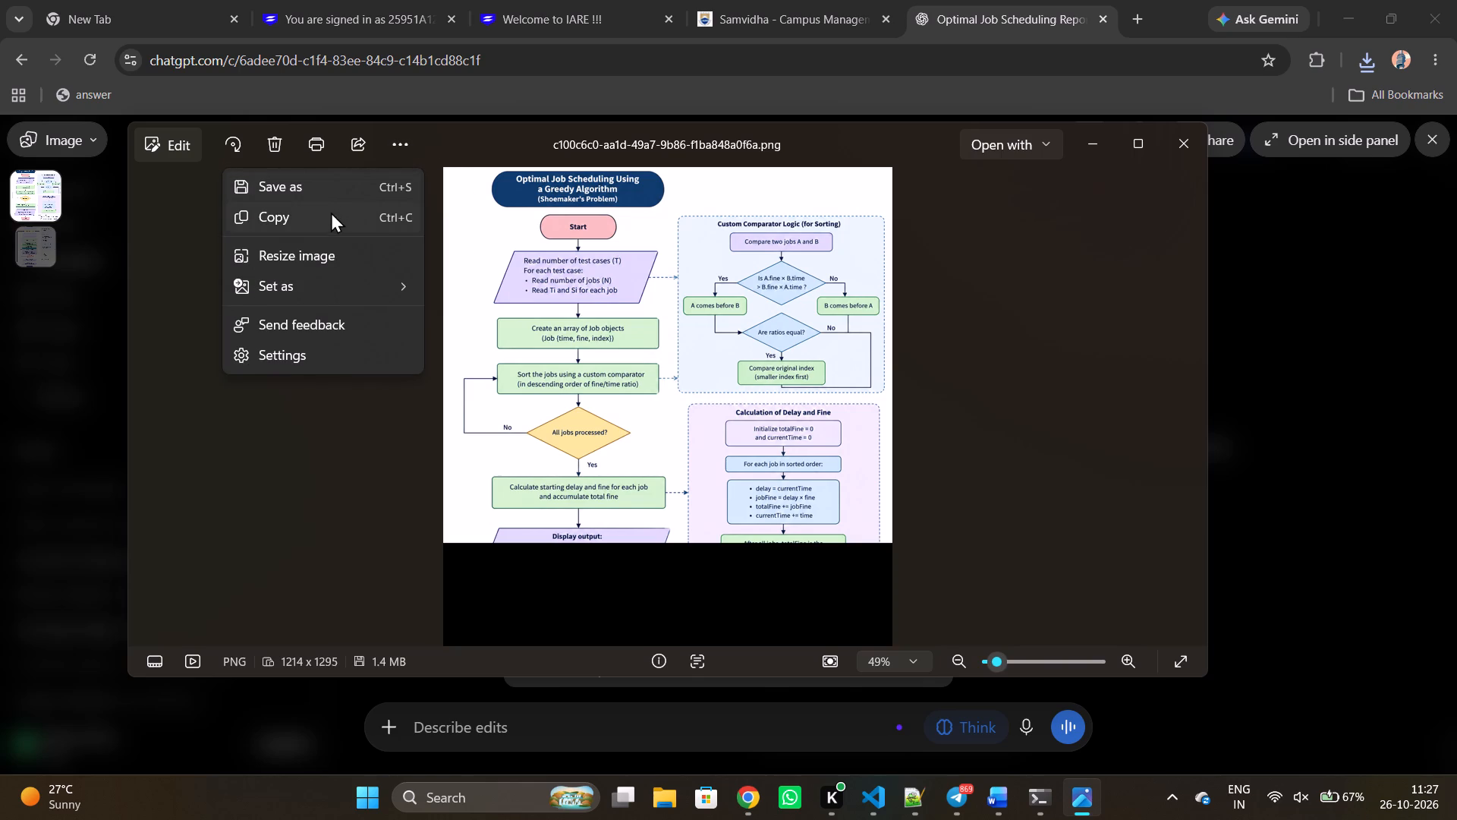
pyautogui.click(330, 214)
pyautogui.hotkey('alt', 'Tab')
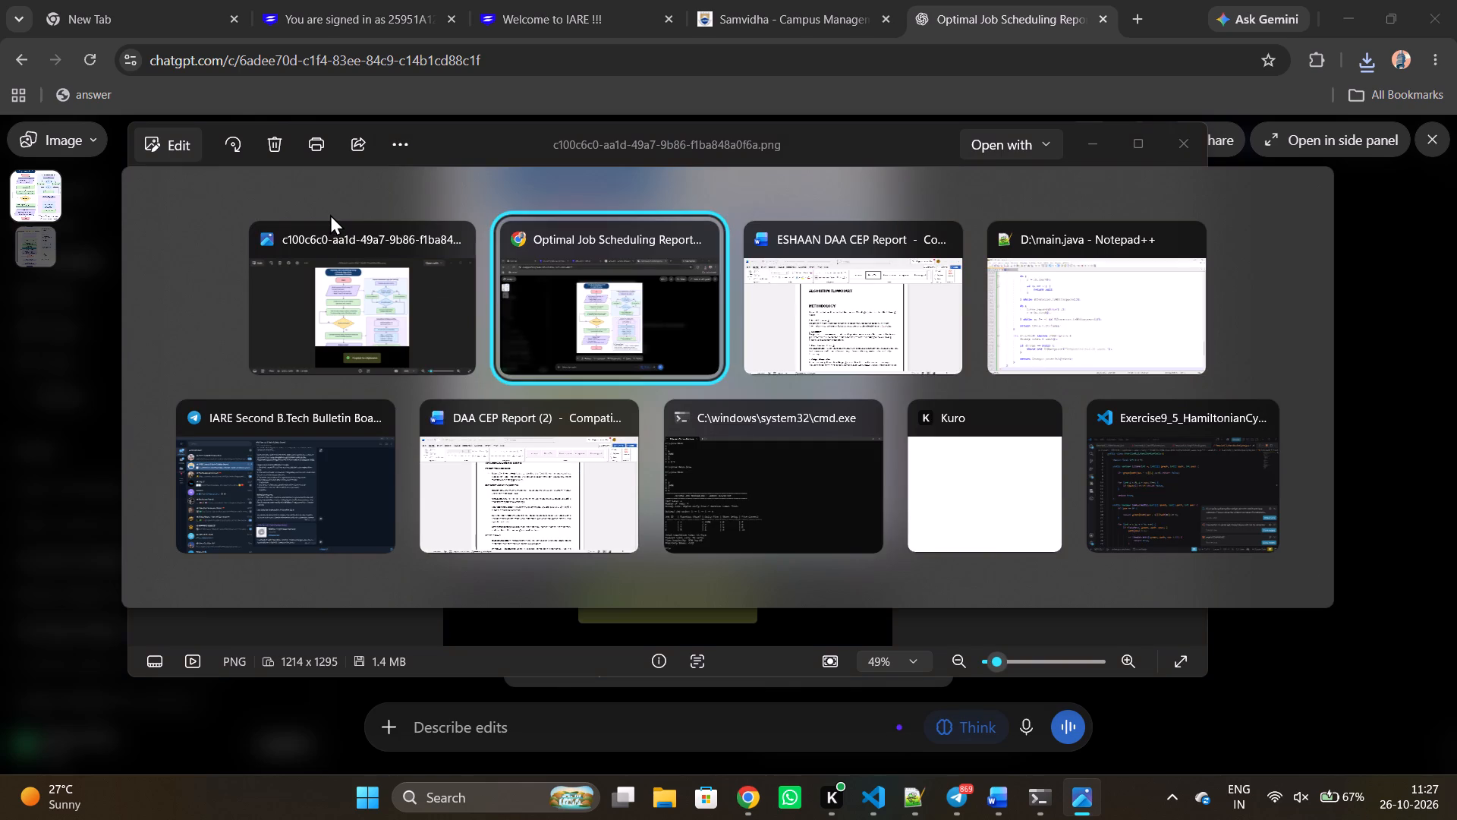
pyautogui.hotkey('alt', 'Tab')
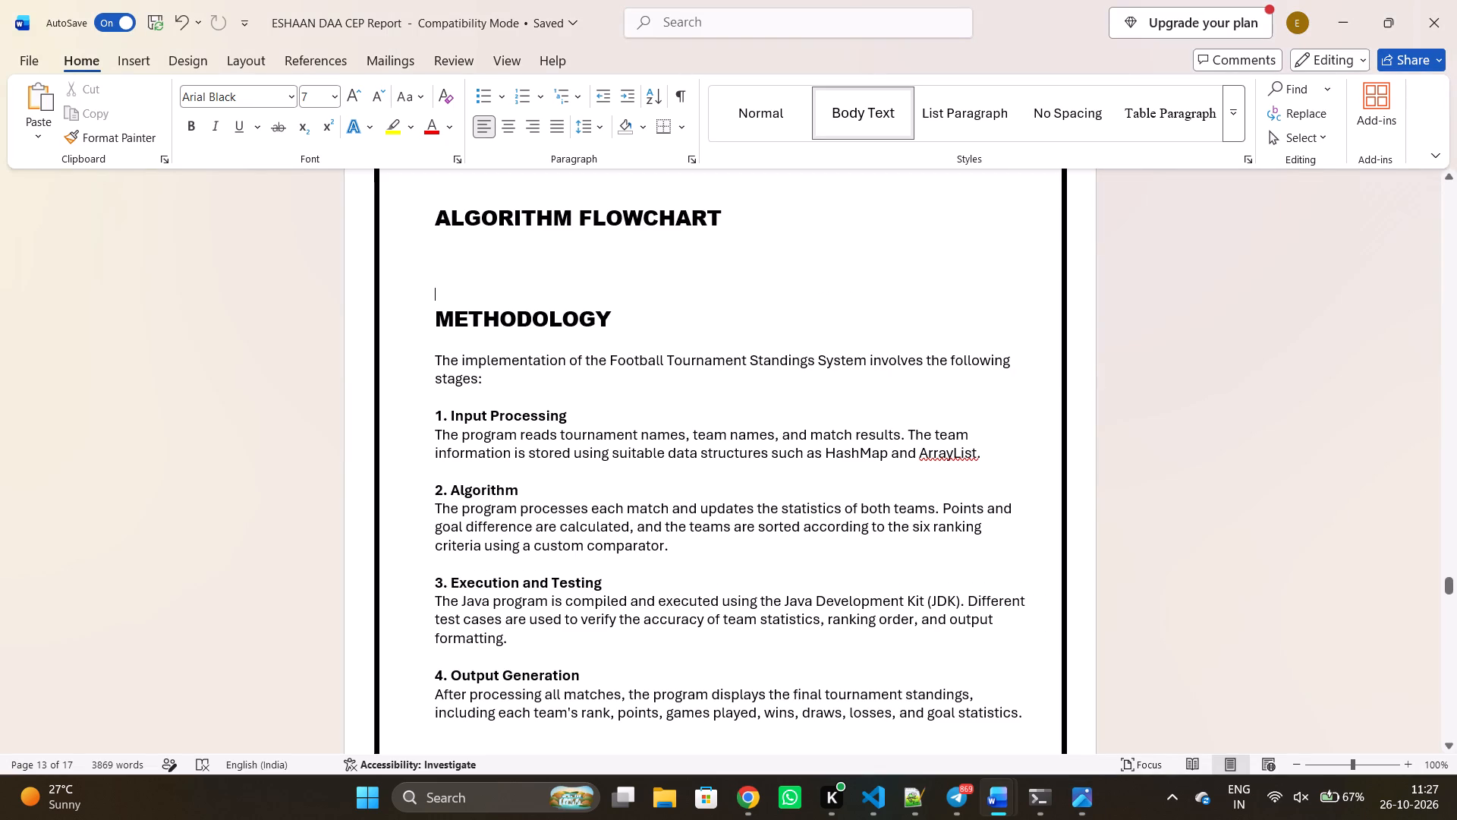
pyautogui.hotkey('ctrl', 'v')
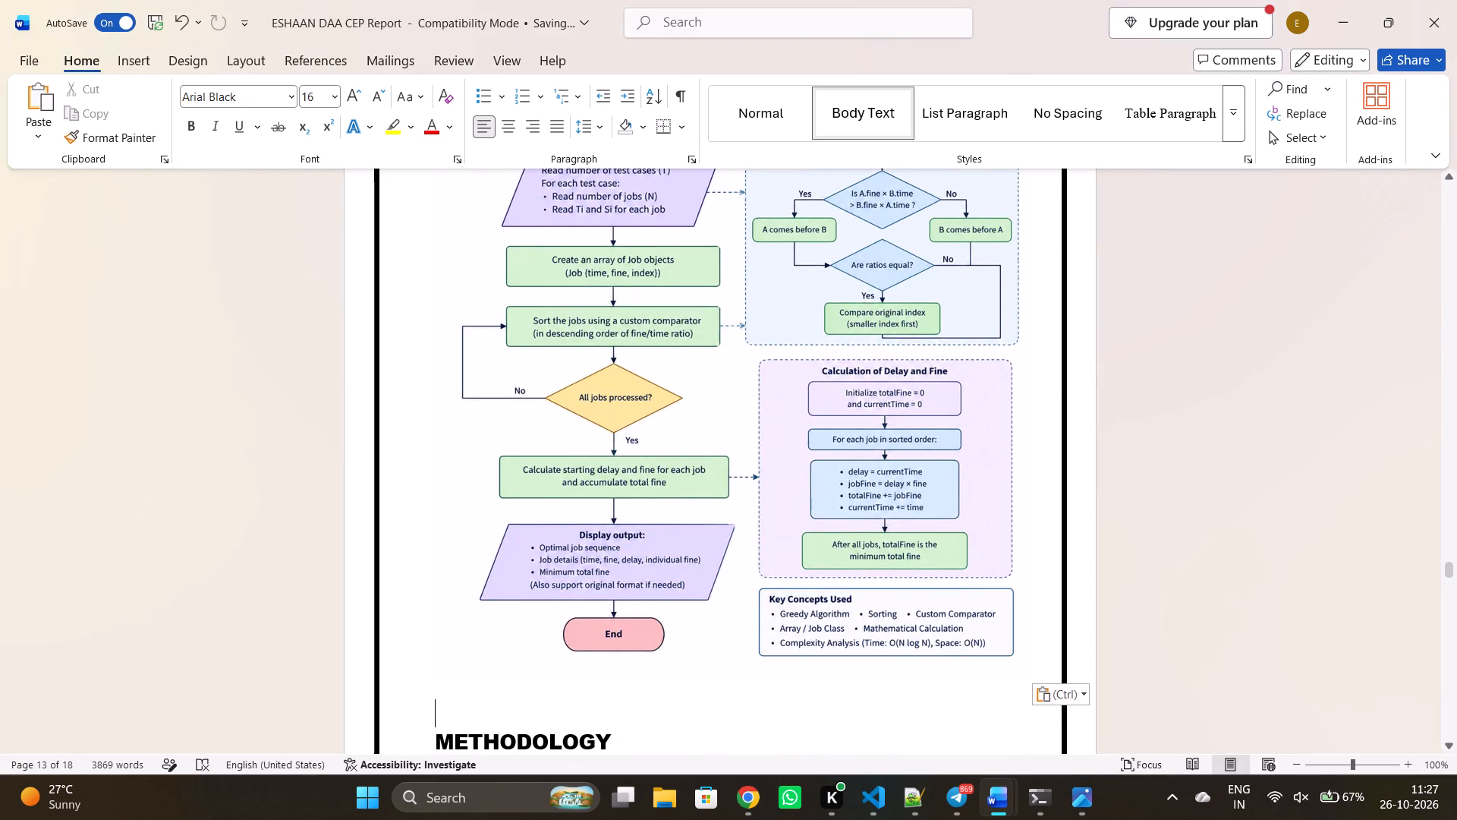
# Shrink the pasted flowchart proportionally to about two thirds of the text width.
pyautogui.click(968, 608)
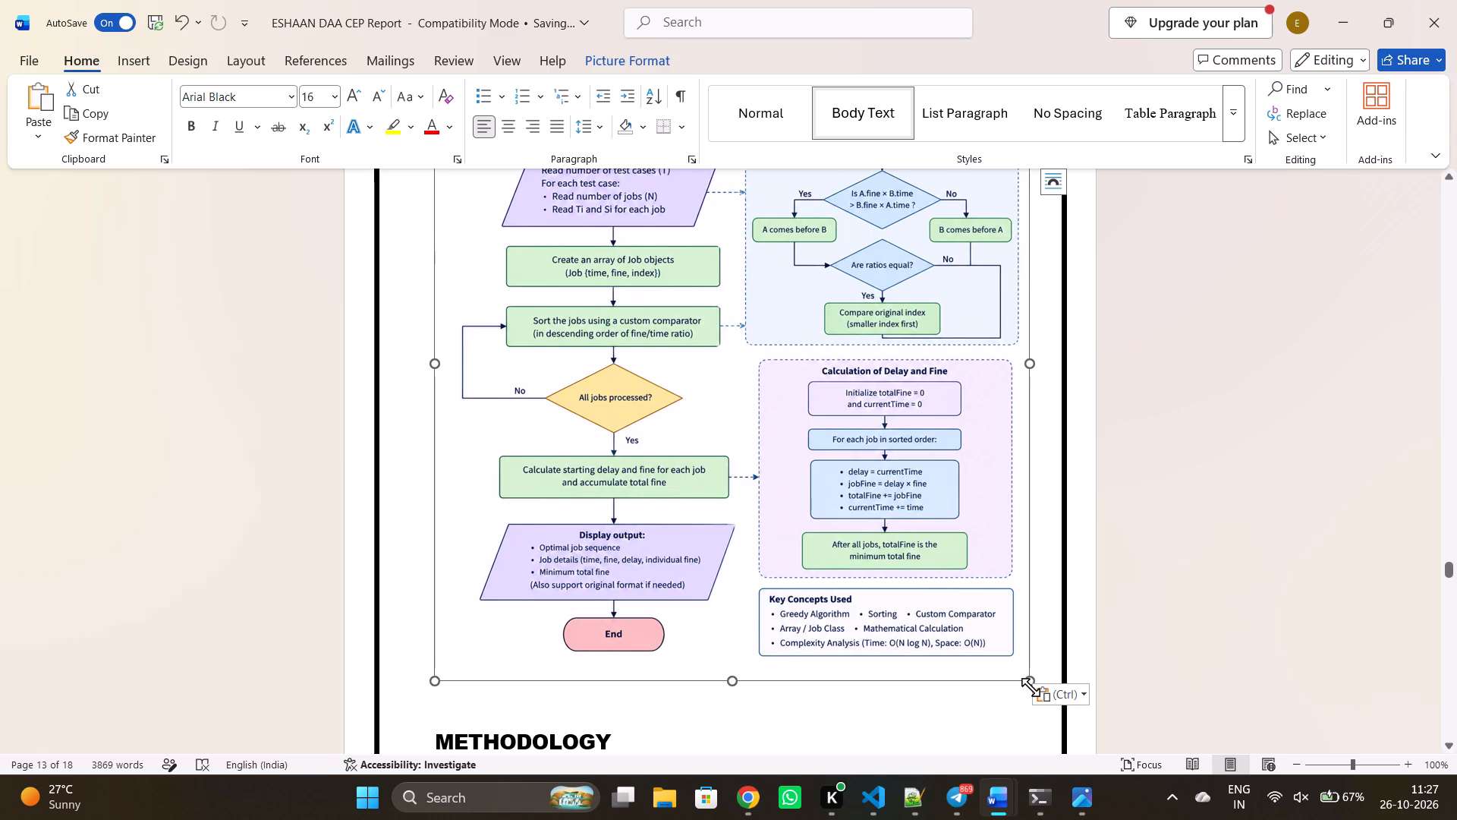
pyautogui.moveTo(1031, 685); pyautogui.dragTo(795, 405)
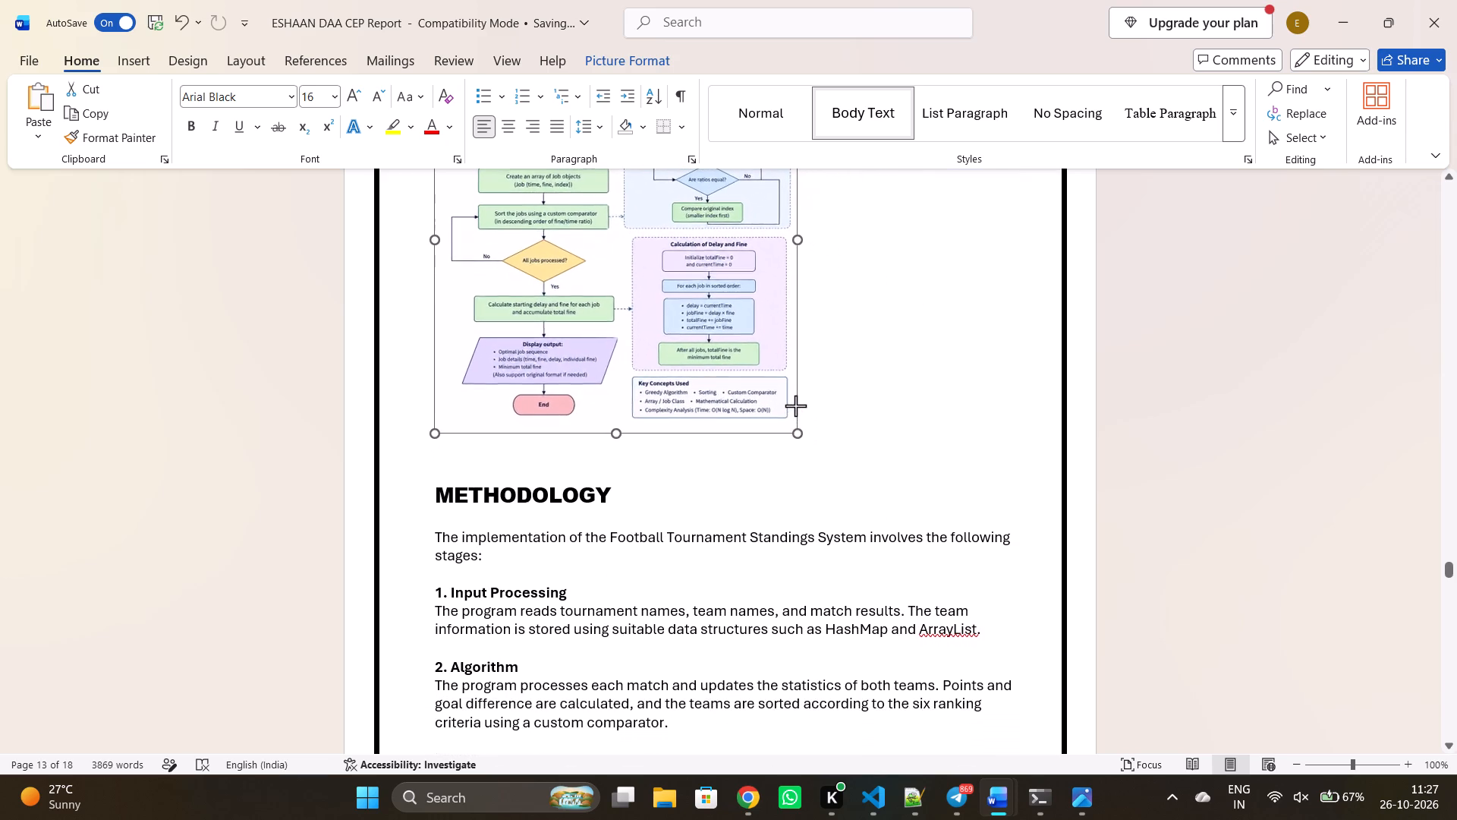
pyautogui.moveTo(795, 405); pyautogui.dragTo(818, 429)
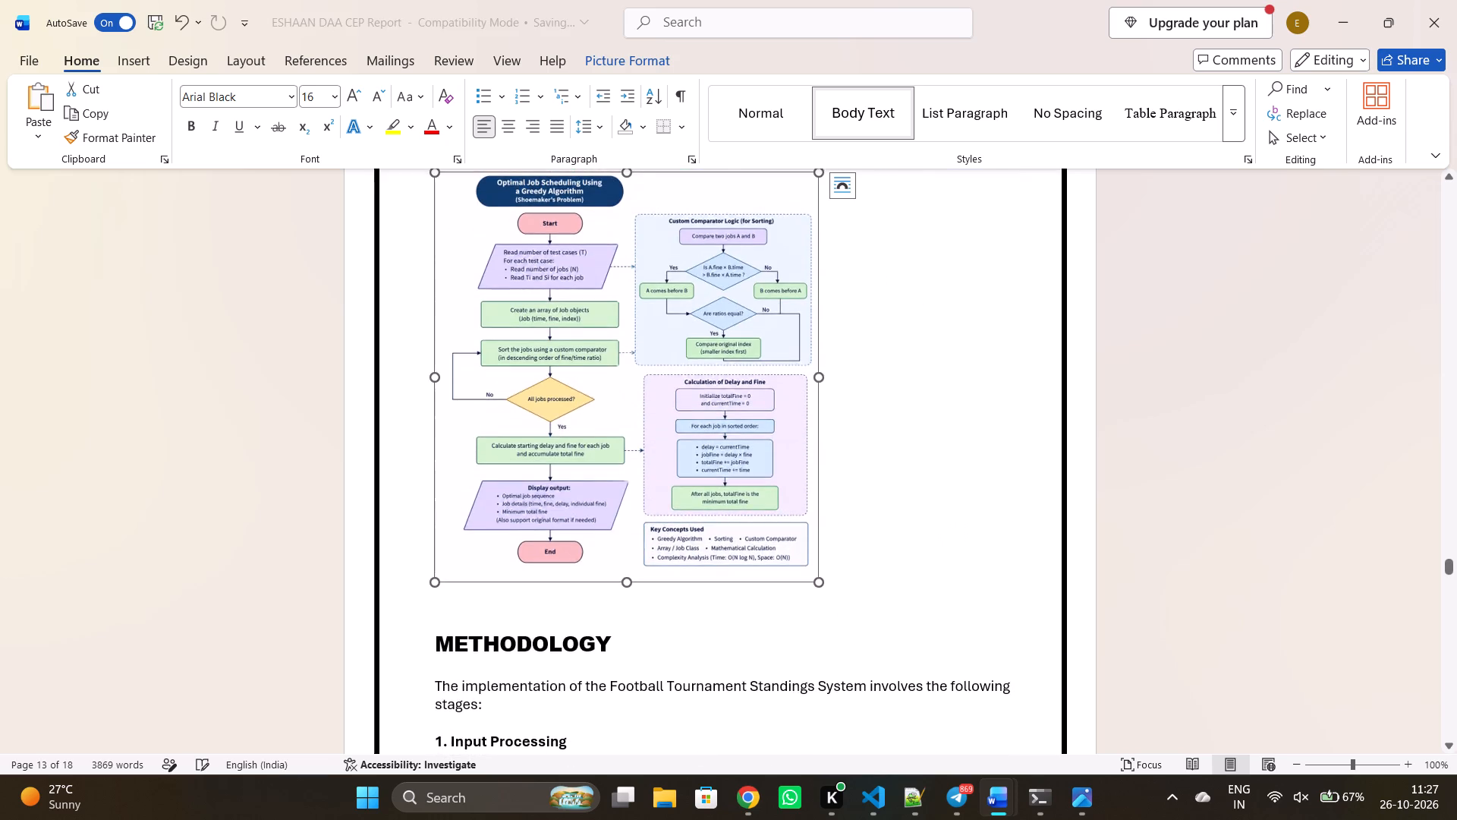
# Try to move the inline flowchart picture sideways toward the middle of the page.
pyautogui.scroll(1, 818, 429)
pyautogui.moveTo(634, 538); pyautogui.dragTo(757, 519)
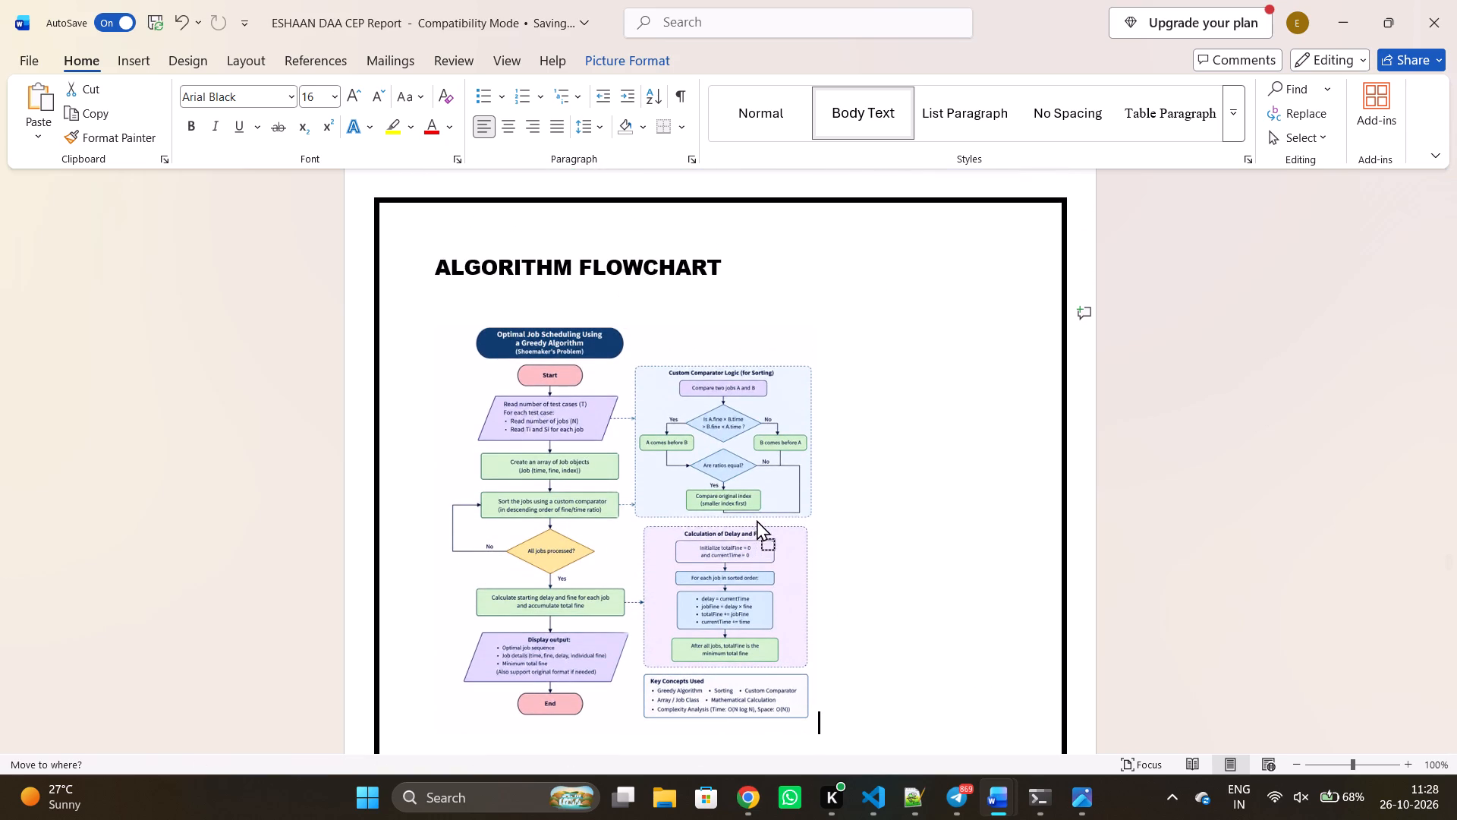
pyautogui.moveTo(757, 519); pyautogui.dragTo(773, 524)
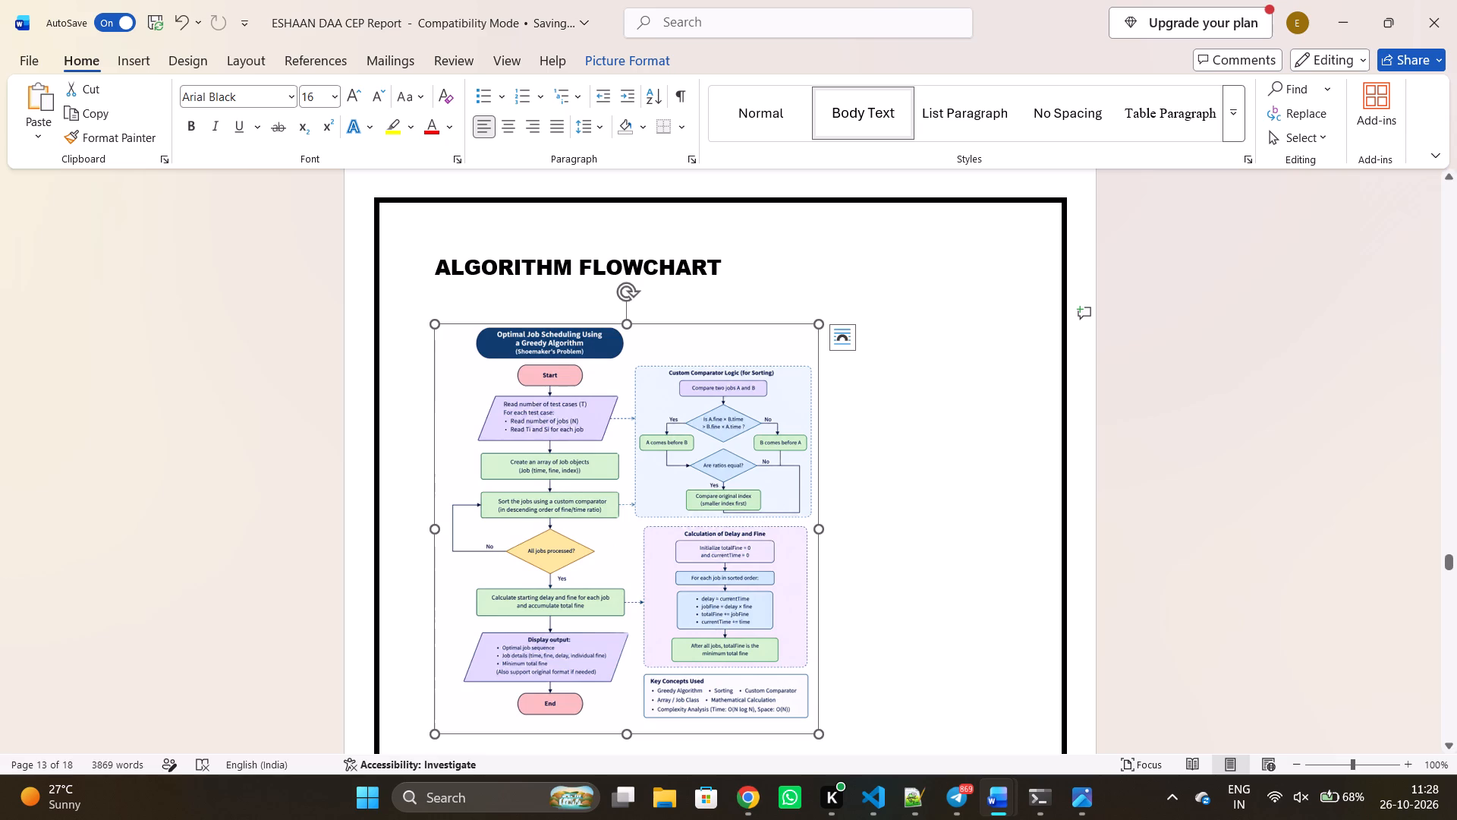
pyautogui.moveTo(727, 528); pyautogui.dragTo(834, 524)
# Set the flowchart's text wrapping to Top and Bottom and centre the picture horizontally below the Algorithm Flowchart heading.
pyautogui.click(841, 340)
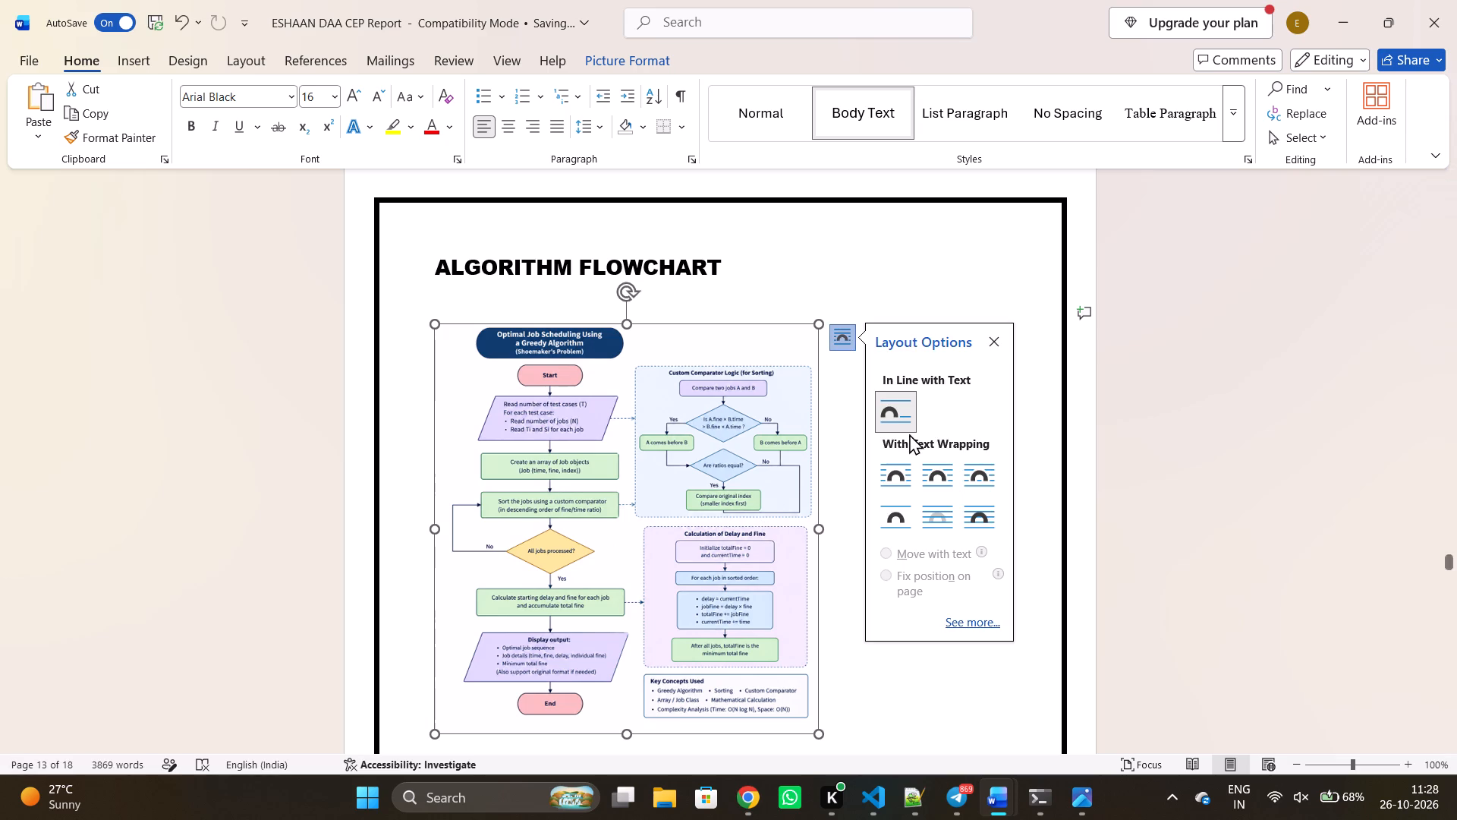
pyautogui.click(942, 479)
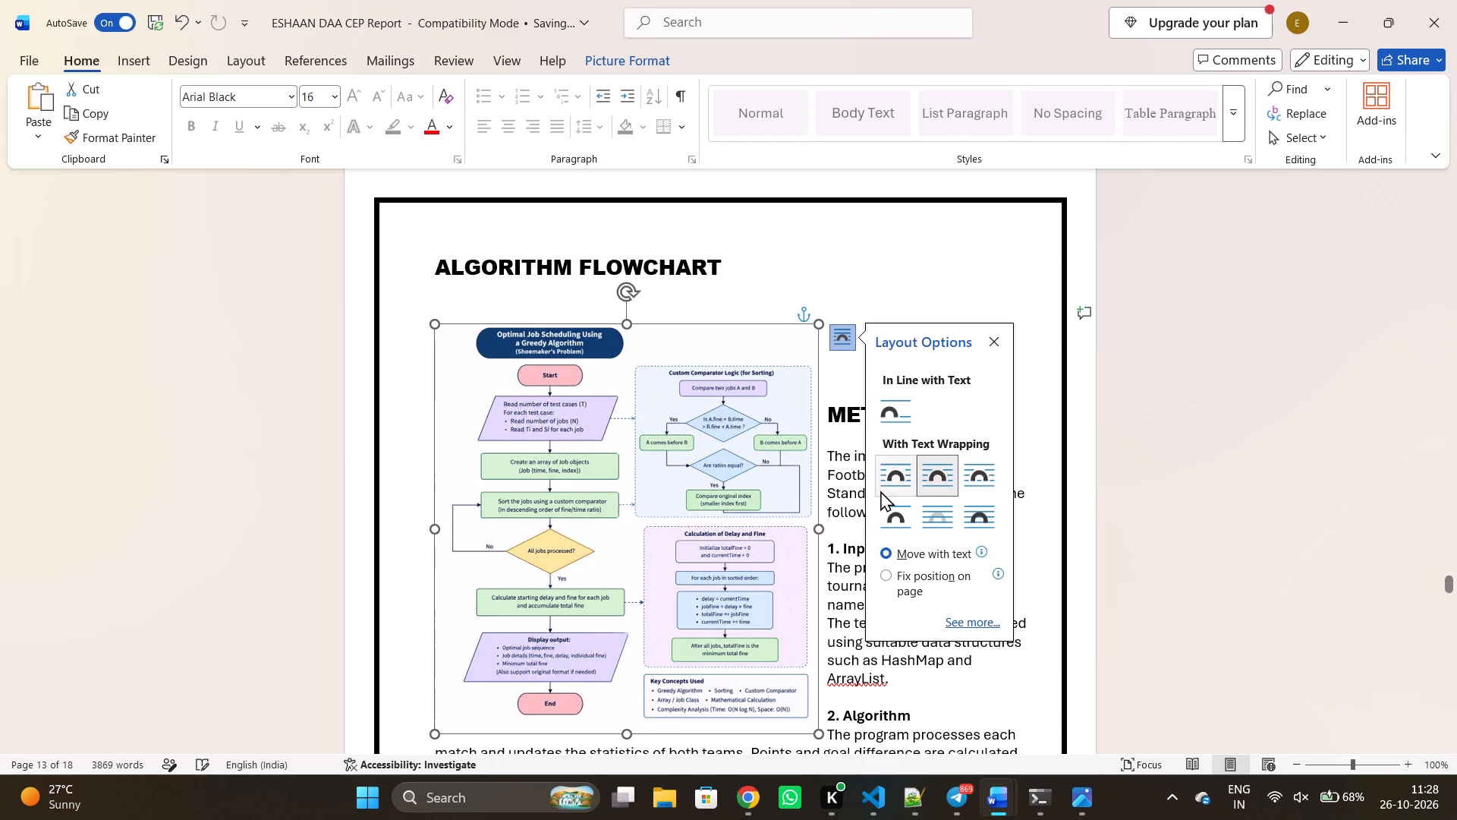
pyautogui.click(905, 523)
pyautogui.moveTo(582, 503); pyautogui.dragTo(709, 482)
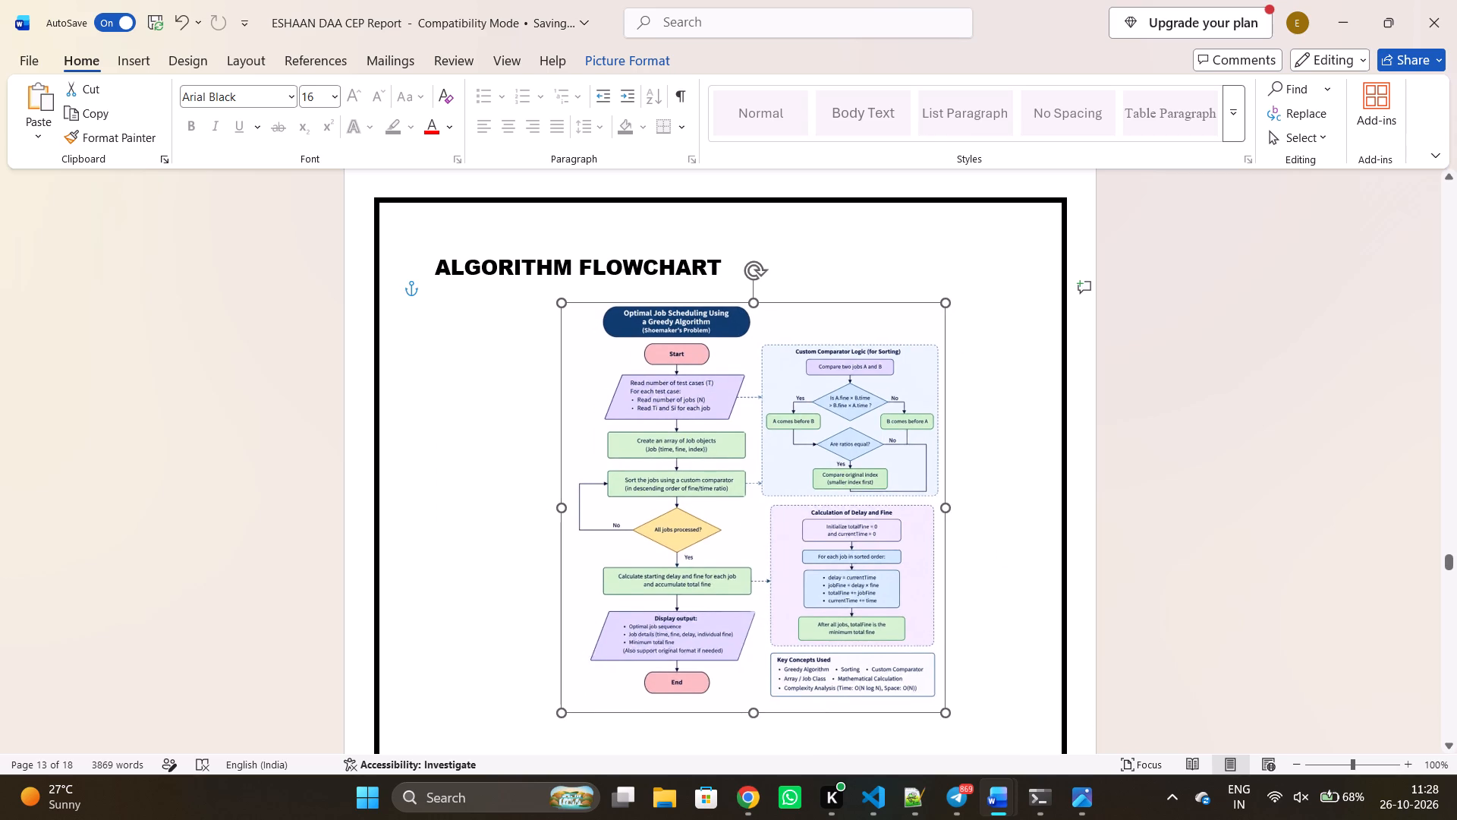
pyautogui.moveTo(709, 482); pyautogui.dragTo(681, 492)
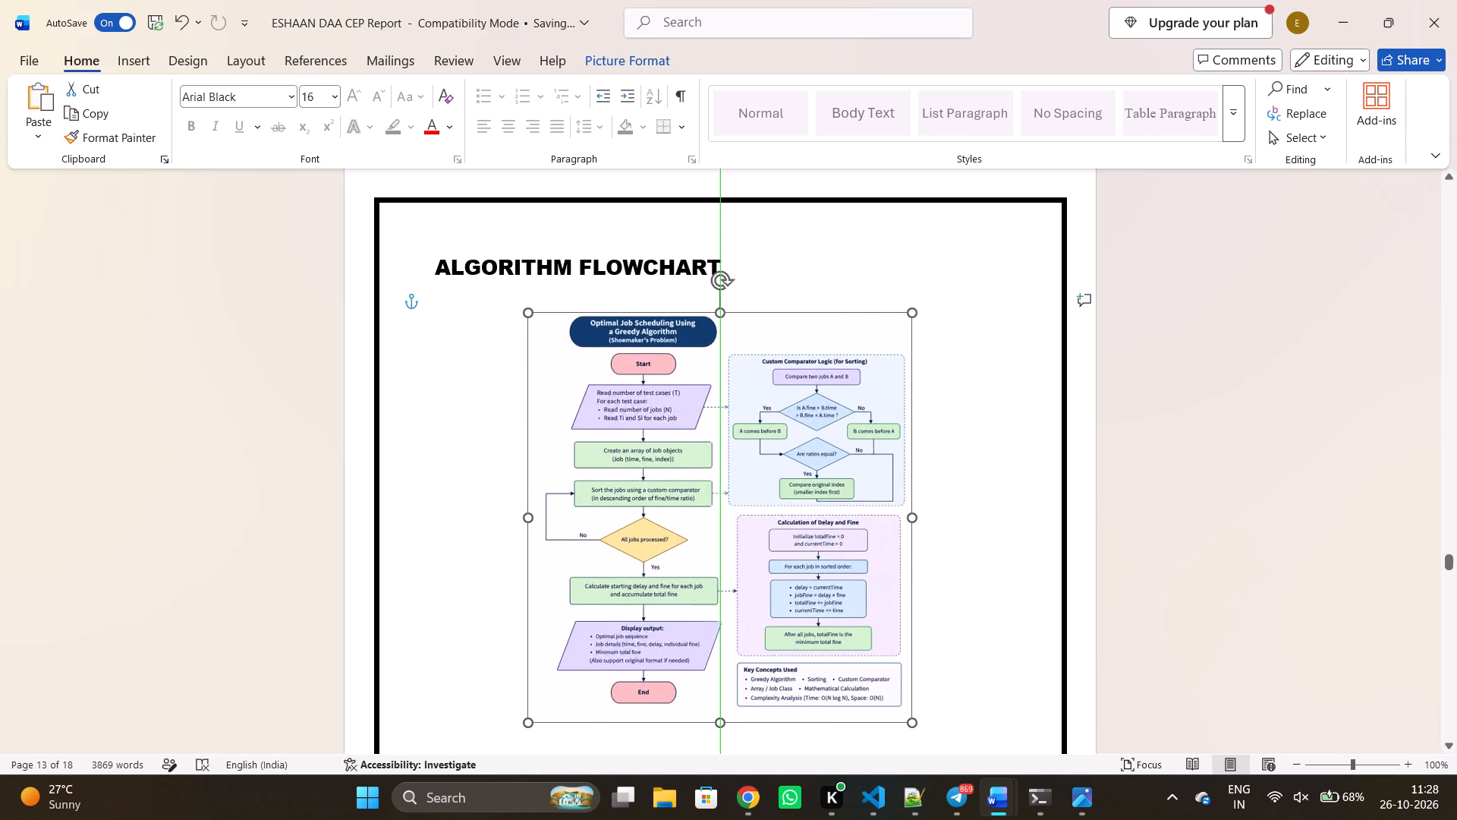
pyautogui.moveTo(681, 492); pyautogui.dragTo(684, 492)
# Crop the "Optimal Job Scheduling Using a Greedy Algorithm" title banner off the top of the flowchart.
pyautogui.rightClick(664, 452)
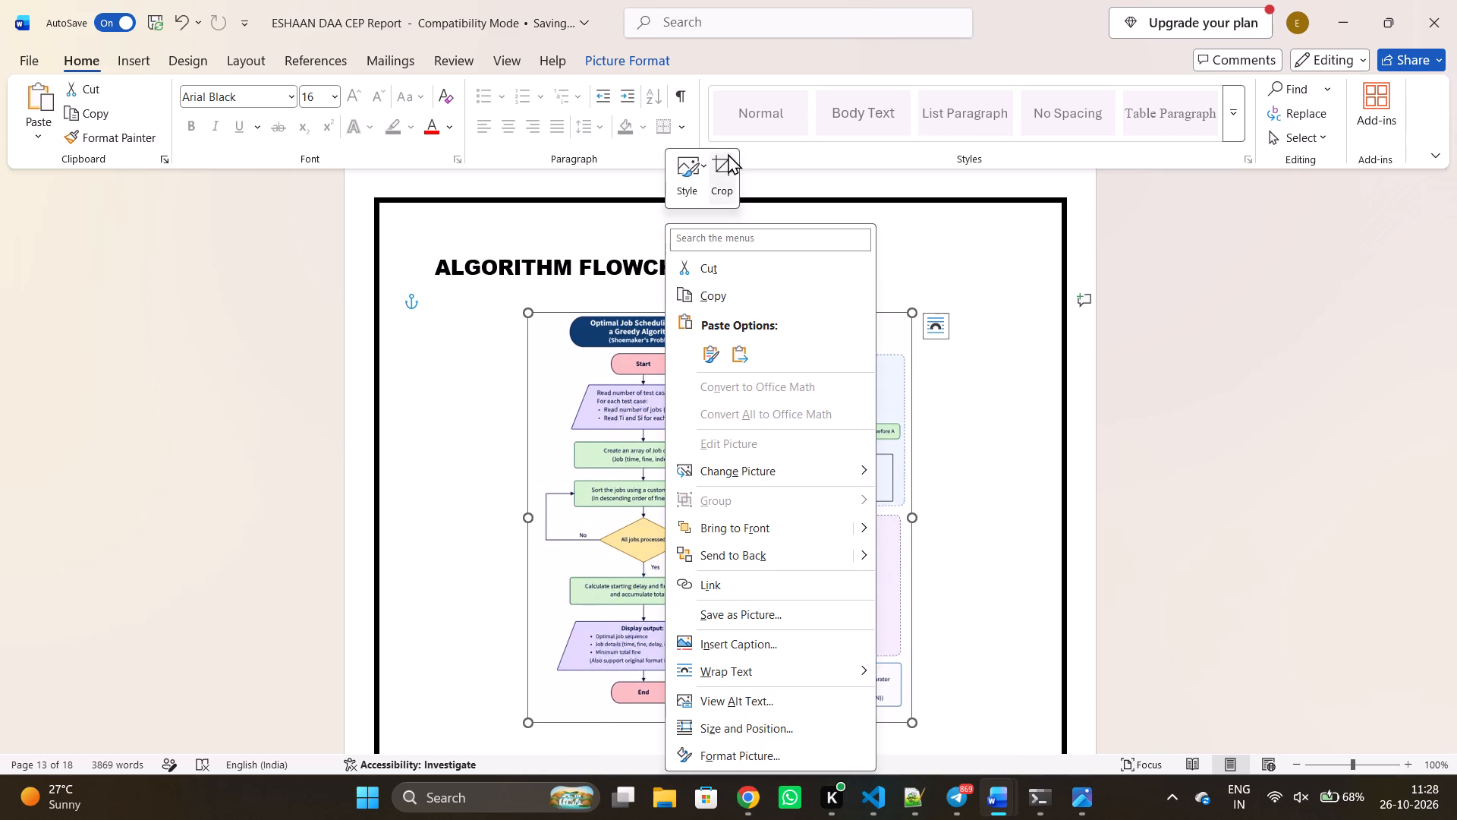
pyautogui.click(728, 166)
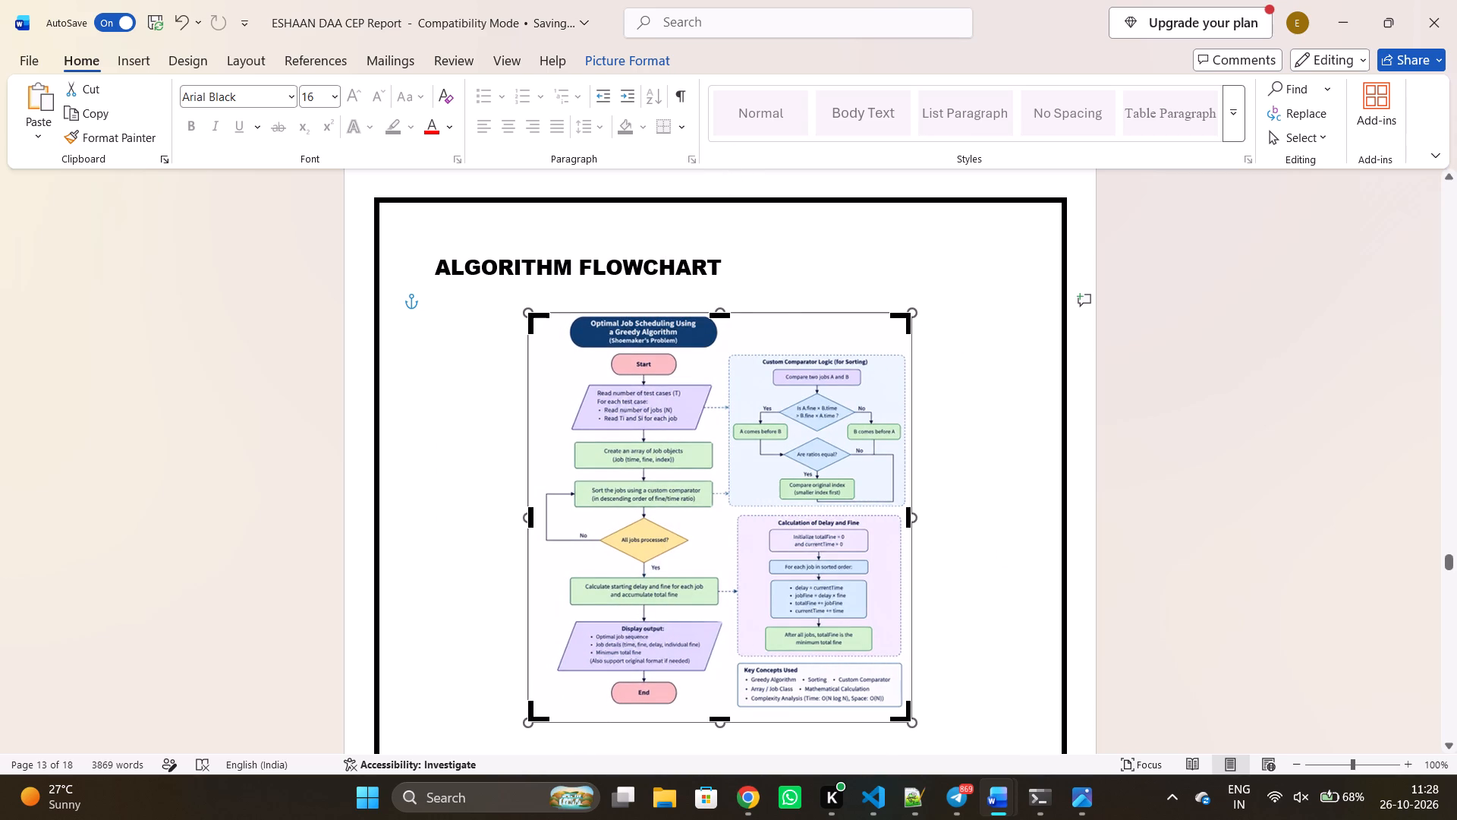
pyautogui.moveTo(717, 317); pyautogui.dragTo(720, 348)
pyautogui.click(932, 413)
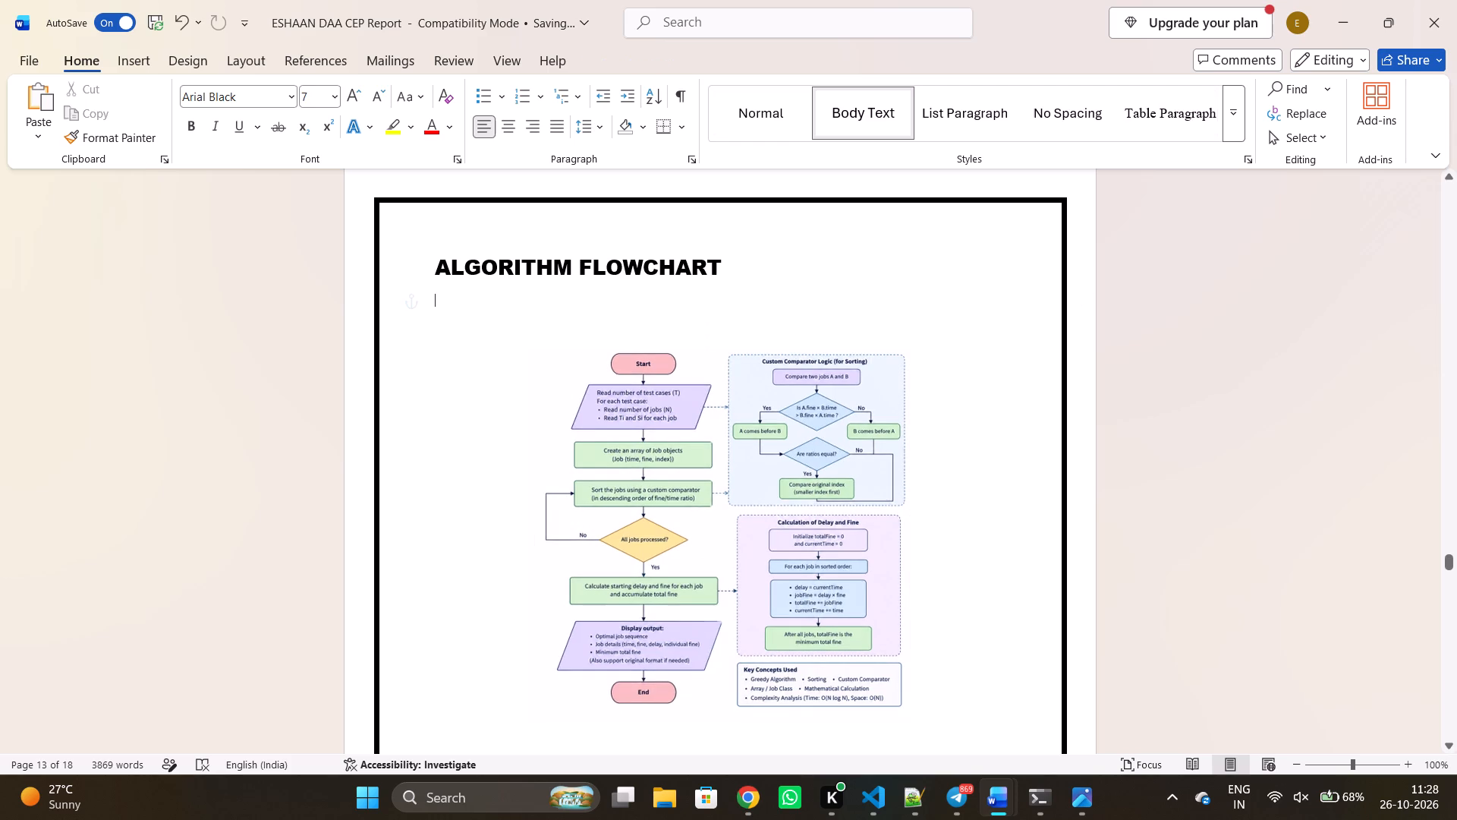
# Enlarge the cropped flowchart slightly, keeping its proportions.
pyautogui.hscroll(1, 932, 413)
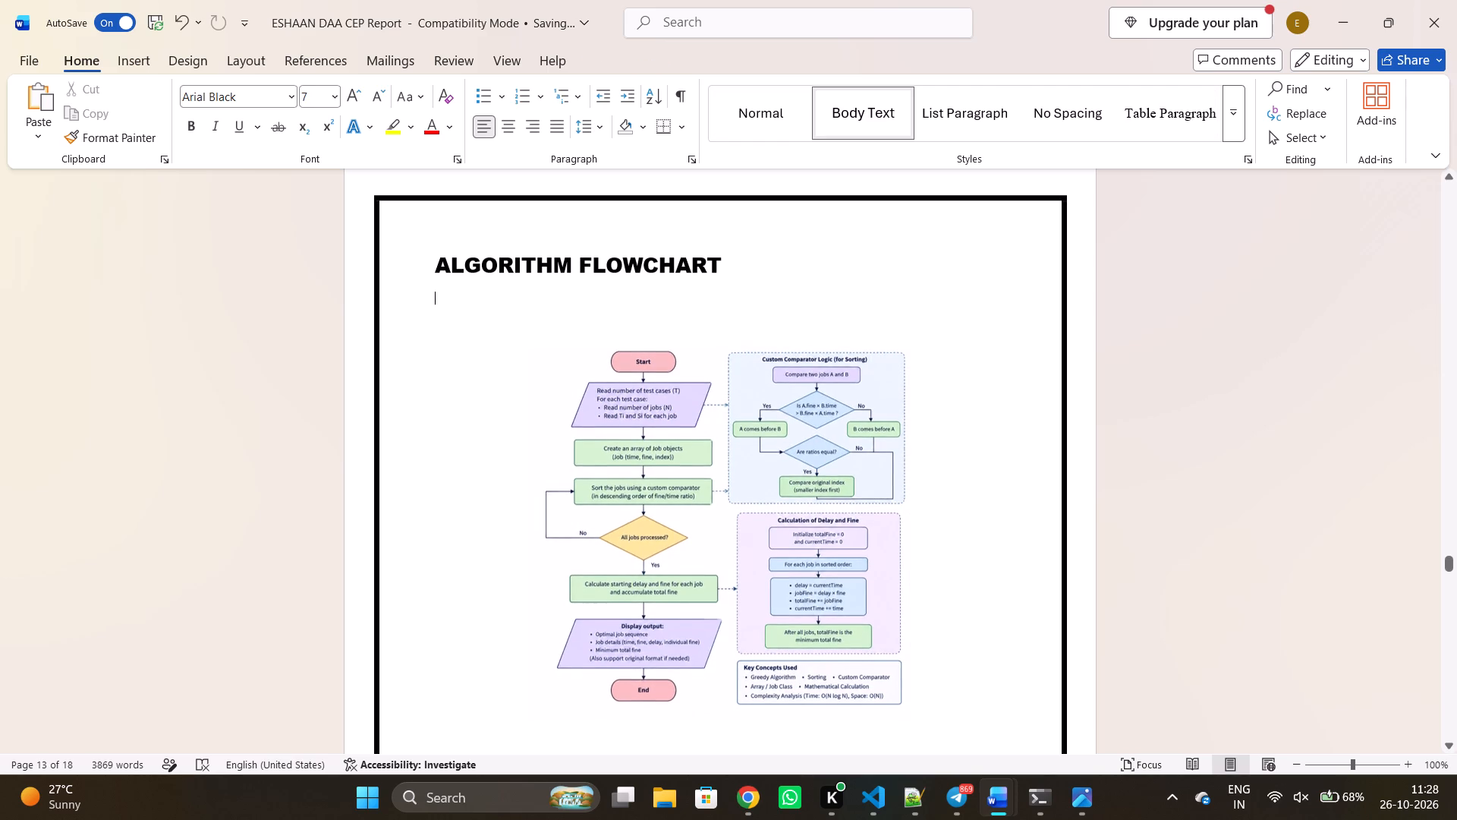
pyautogui.hscroll(1, 932, 413)
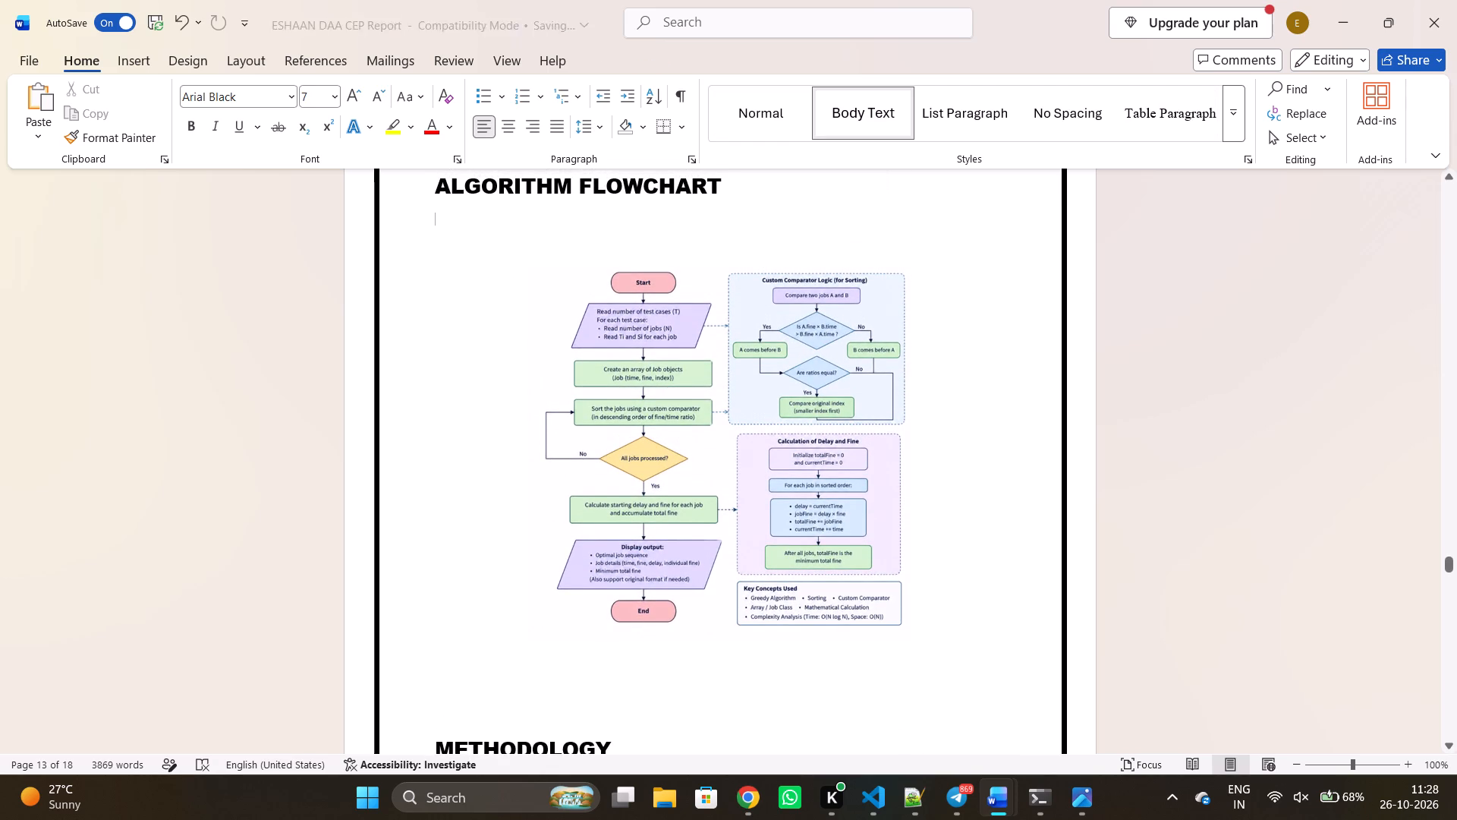
pyautogui.click(719, 440)
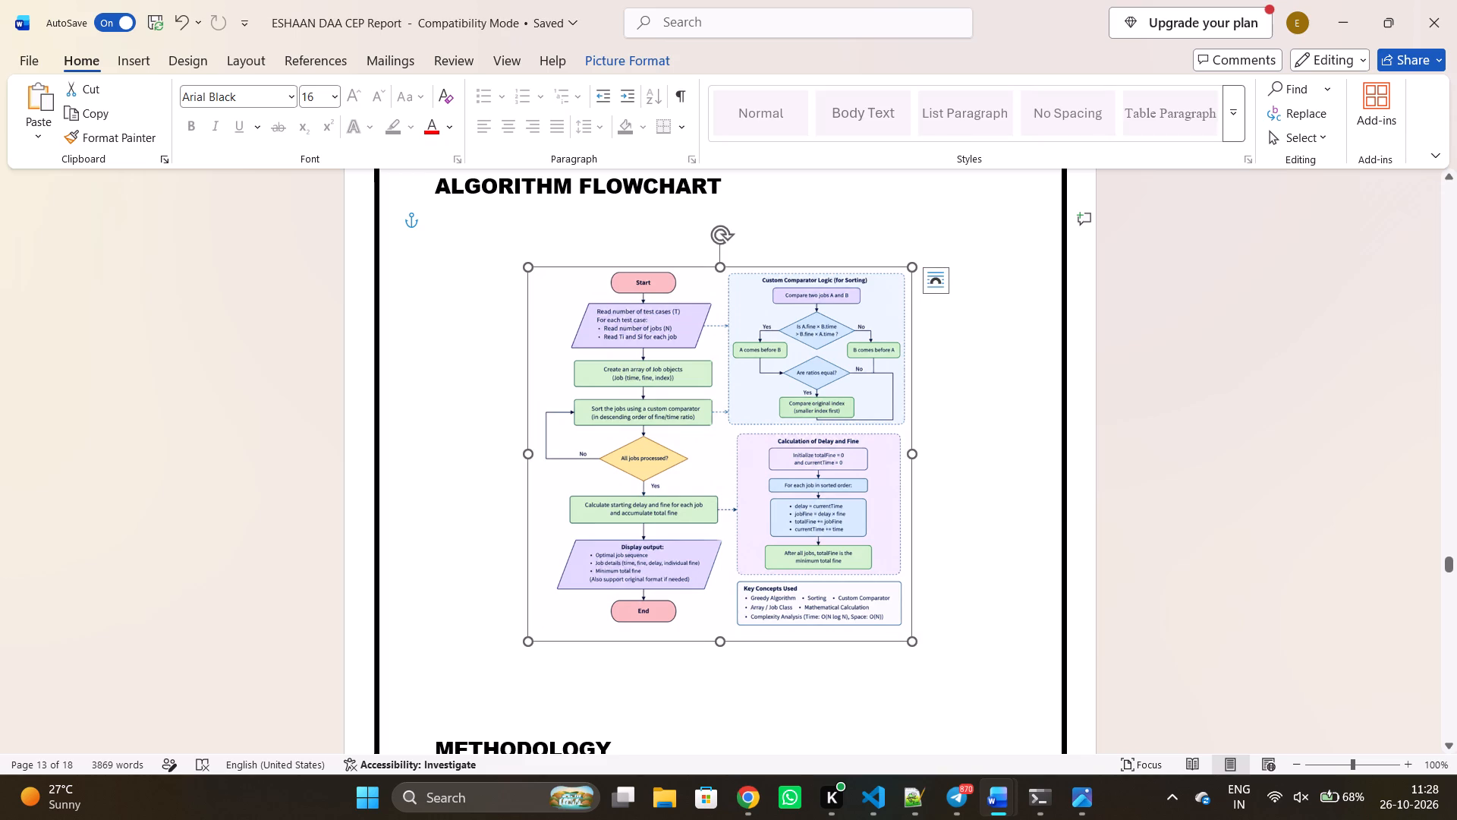
pyautogui.moveTo(917, 640); pyautogui.dragTo(970, 657)
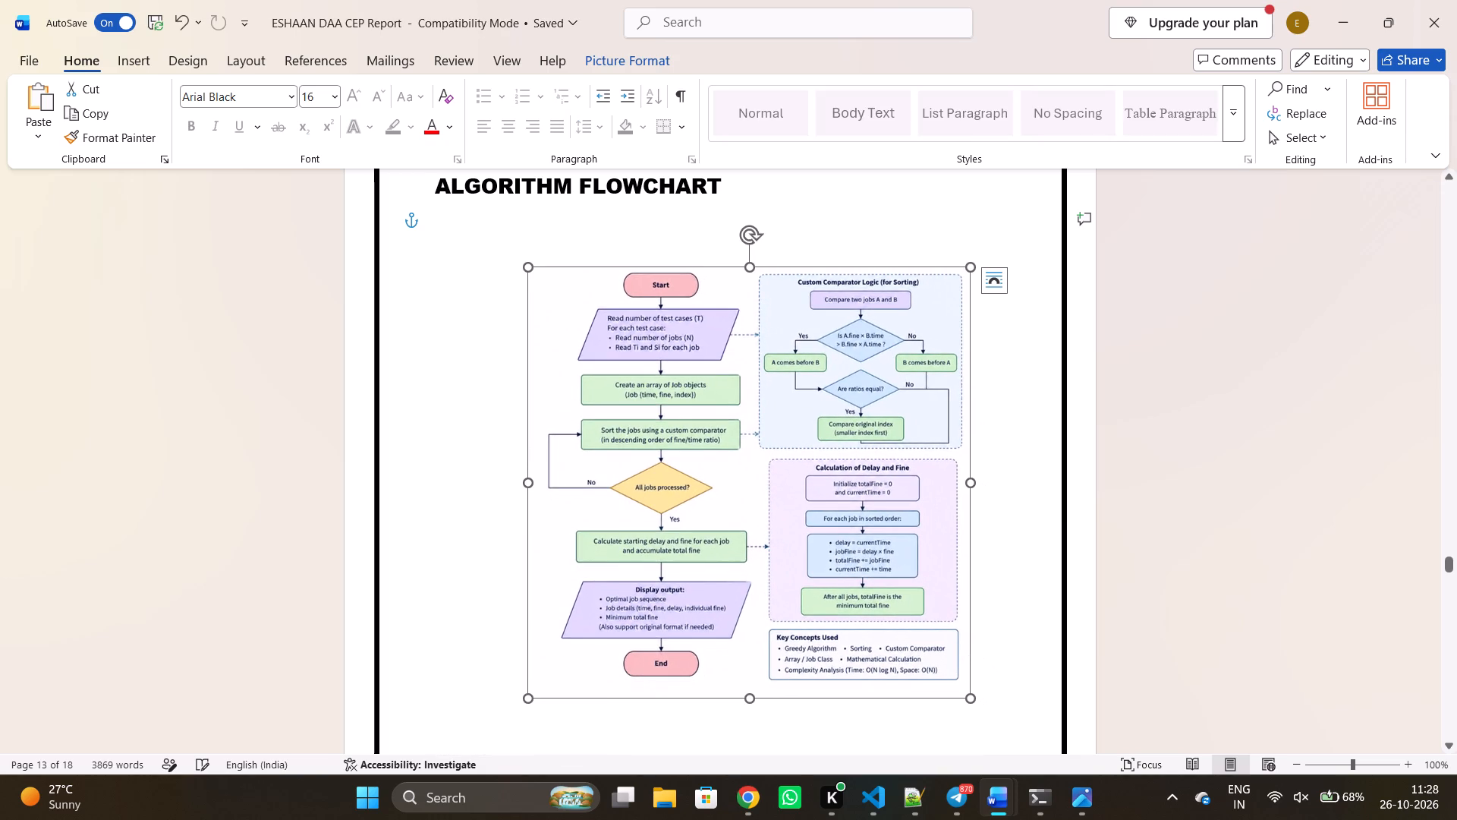
# Recentre the enlarged flowchart on the page and move it up directly beneath the Algorithm Flowchart heading.
pyautogui.moveTo(747, 498); pyautogui.dragTo(720, 493)
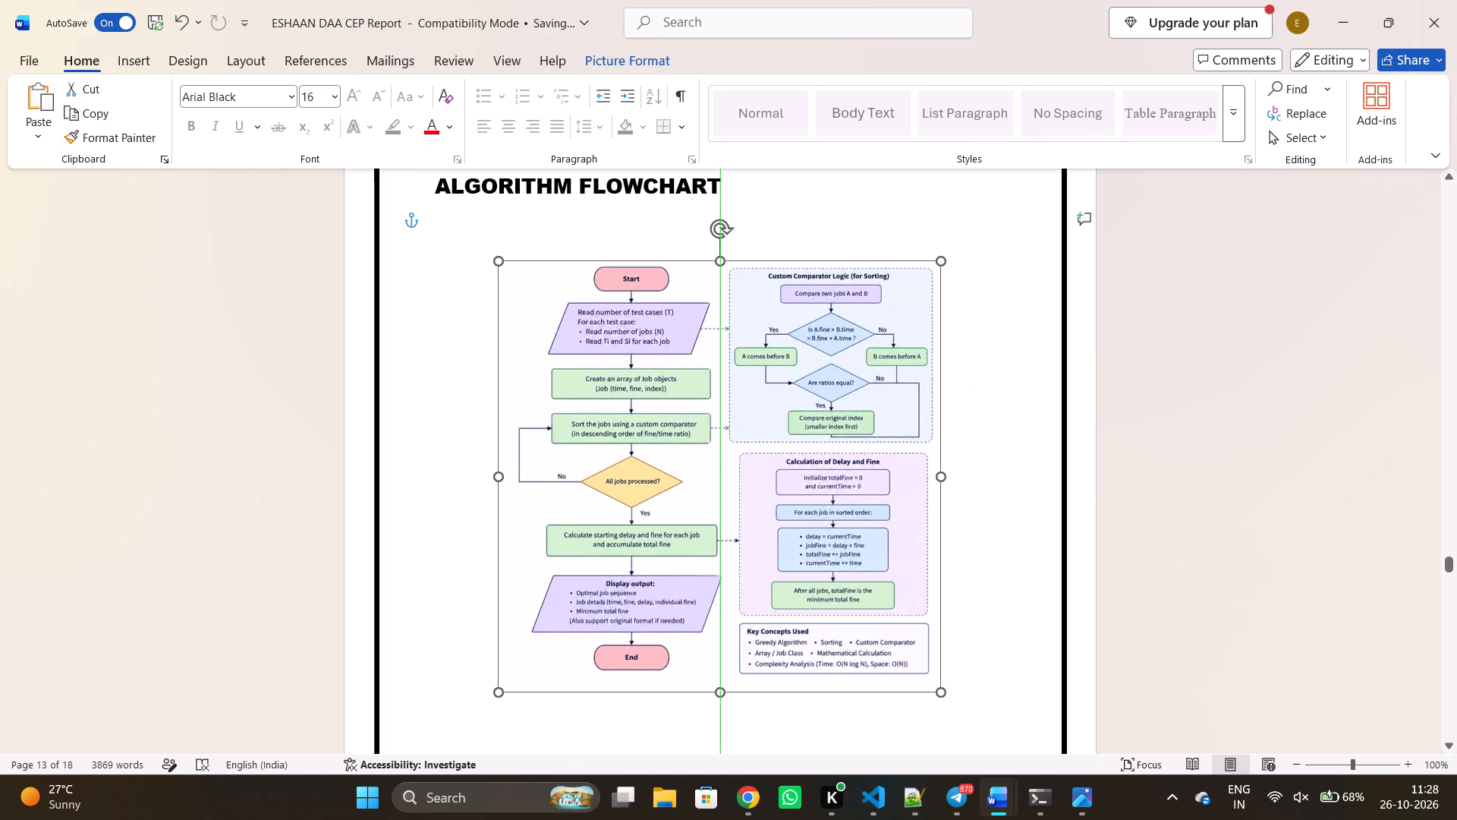
pyautogui.moveTo(720, 493); pyautogui.dragTo(735, 494)
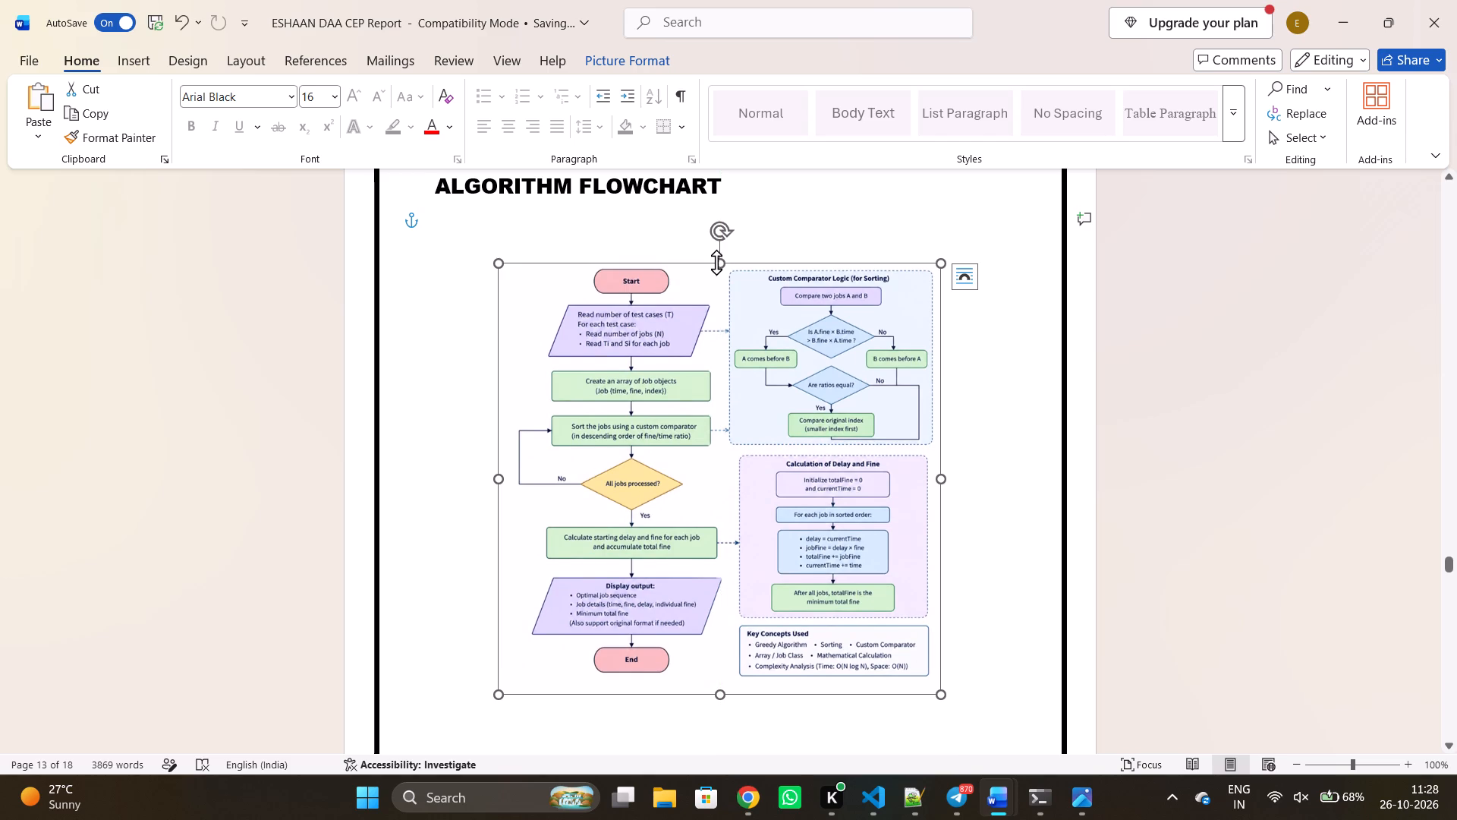
pyautogui.click(722, 262)
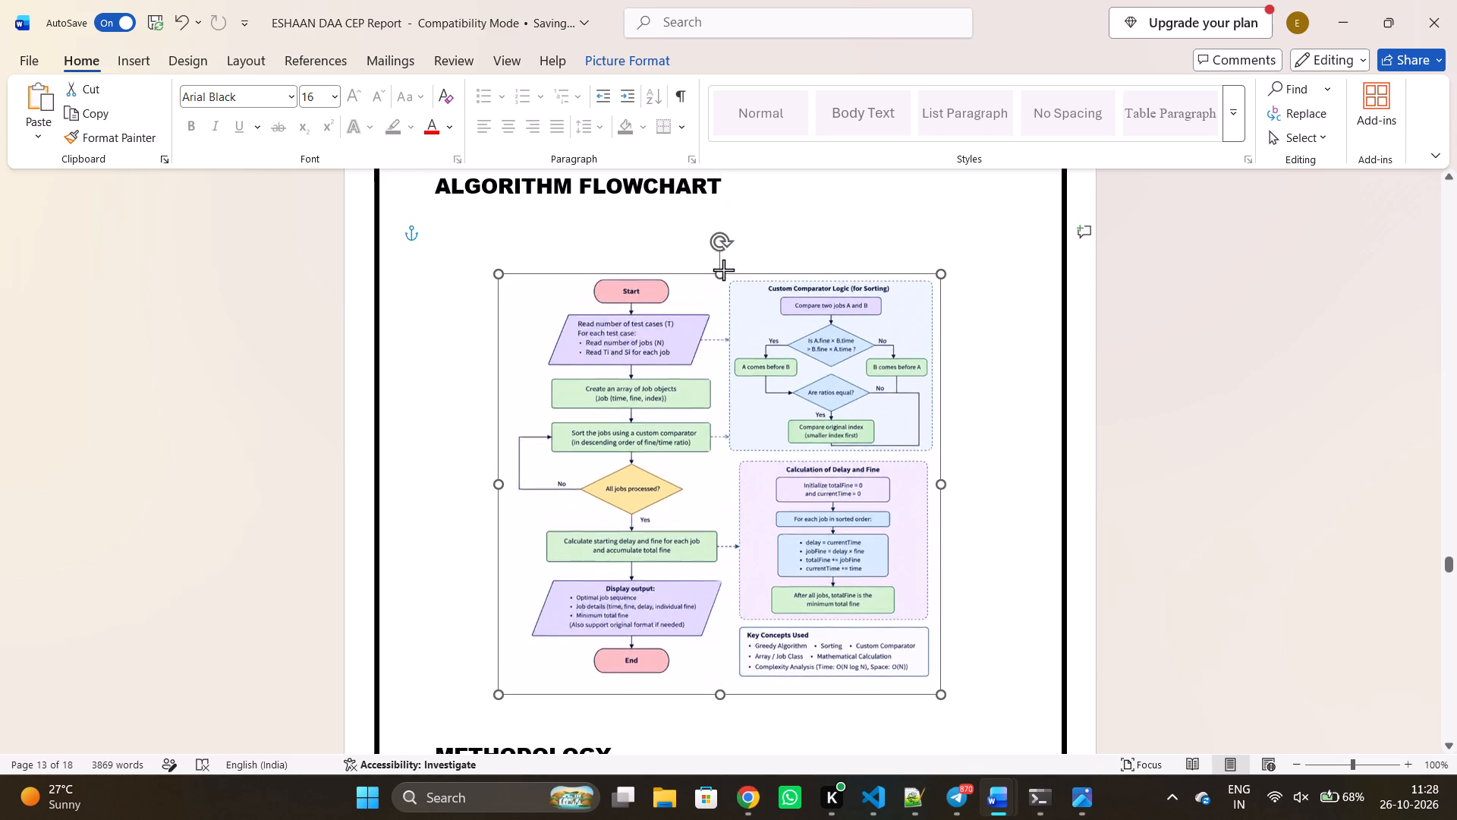
pyautogui.moveTo(712, 421); pyautogui.dragTo(713, 381)
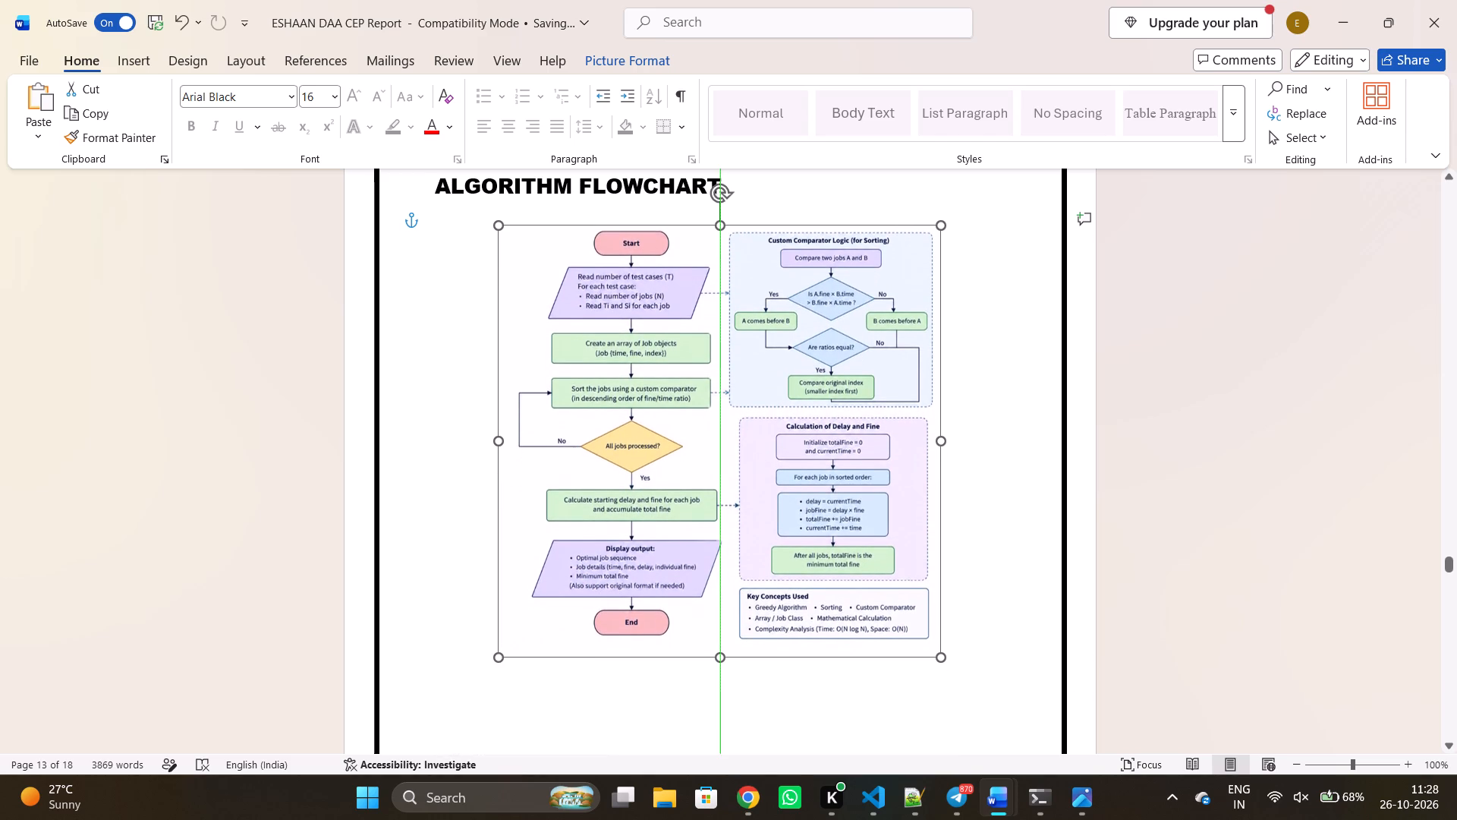
pyautogui.moveTo(713, 381); pyautogui.dragTo(714, 380)
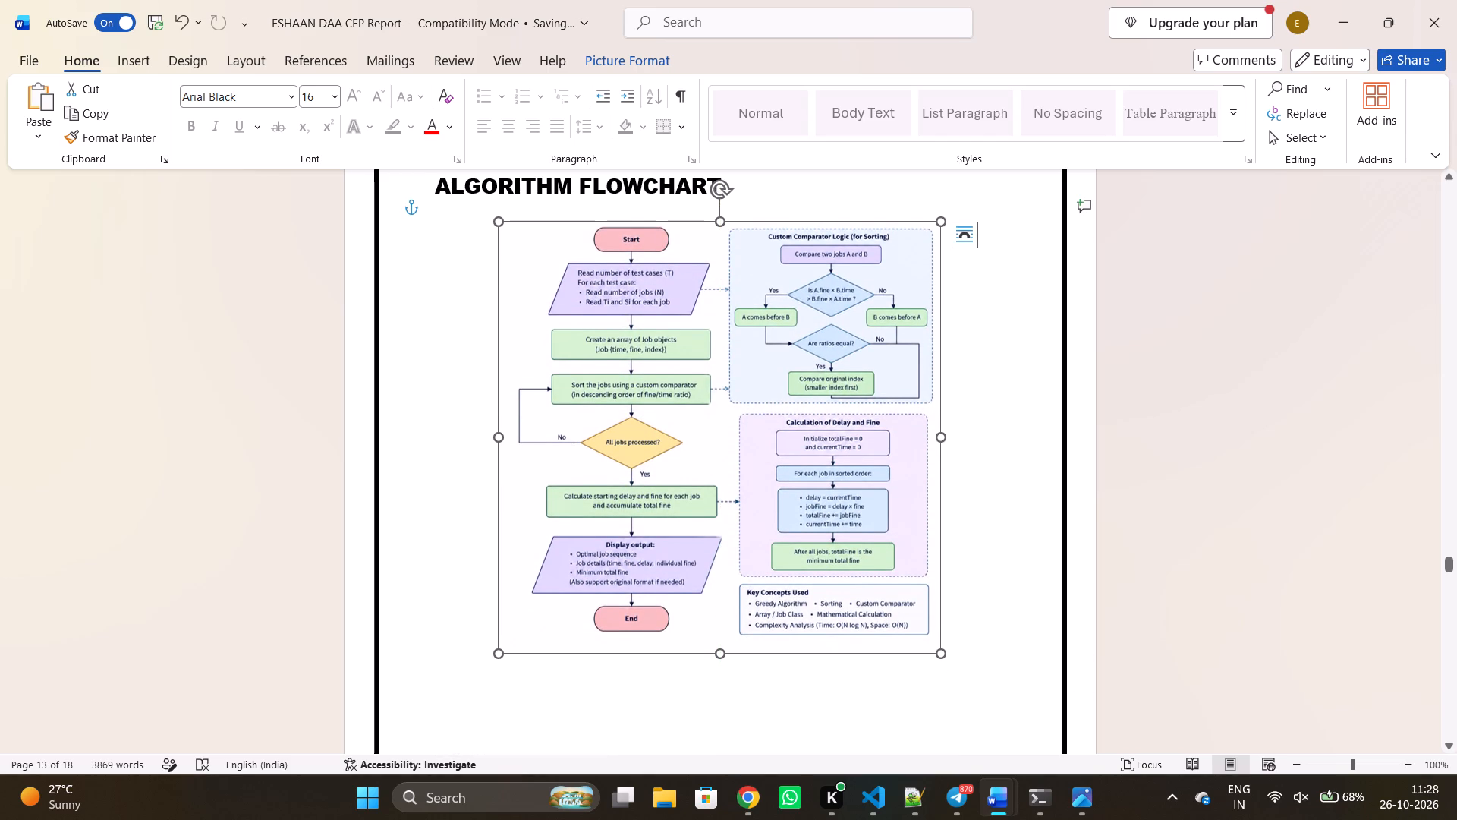
pyautogui.scroll(-2, 727, 634)
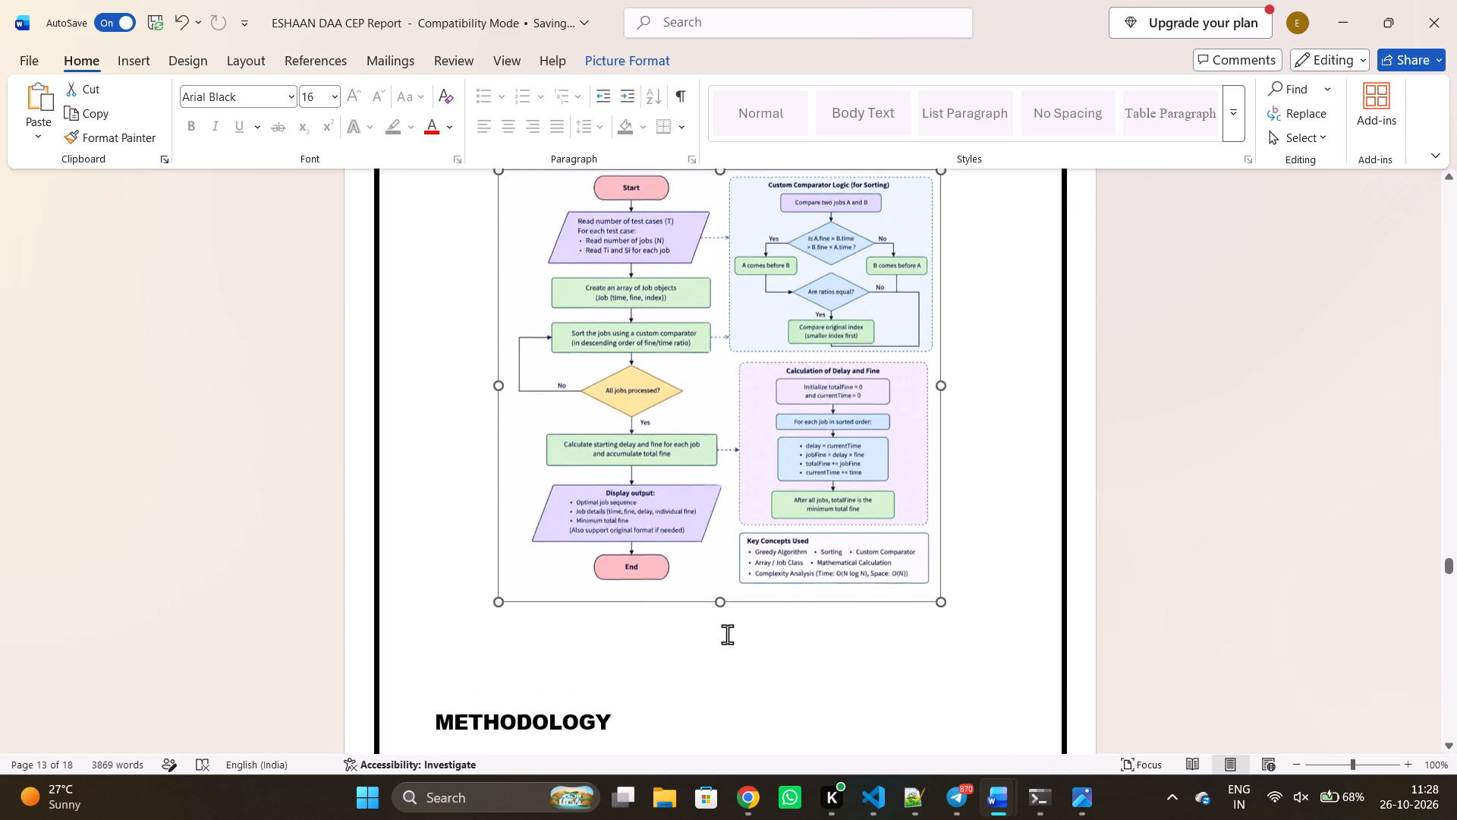
# Remove the blank lines between the flowchart and the METHODOLOGY heading so the heading sits directly under the picture.
pyautogui.scroll(-3, 727, 634)
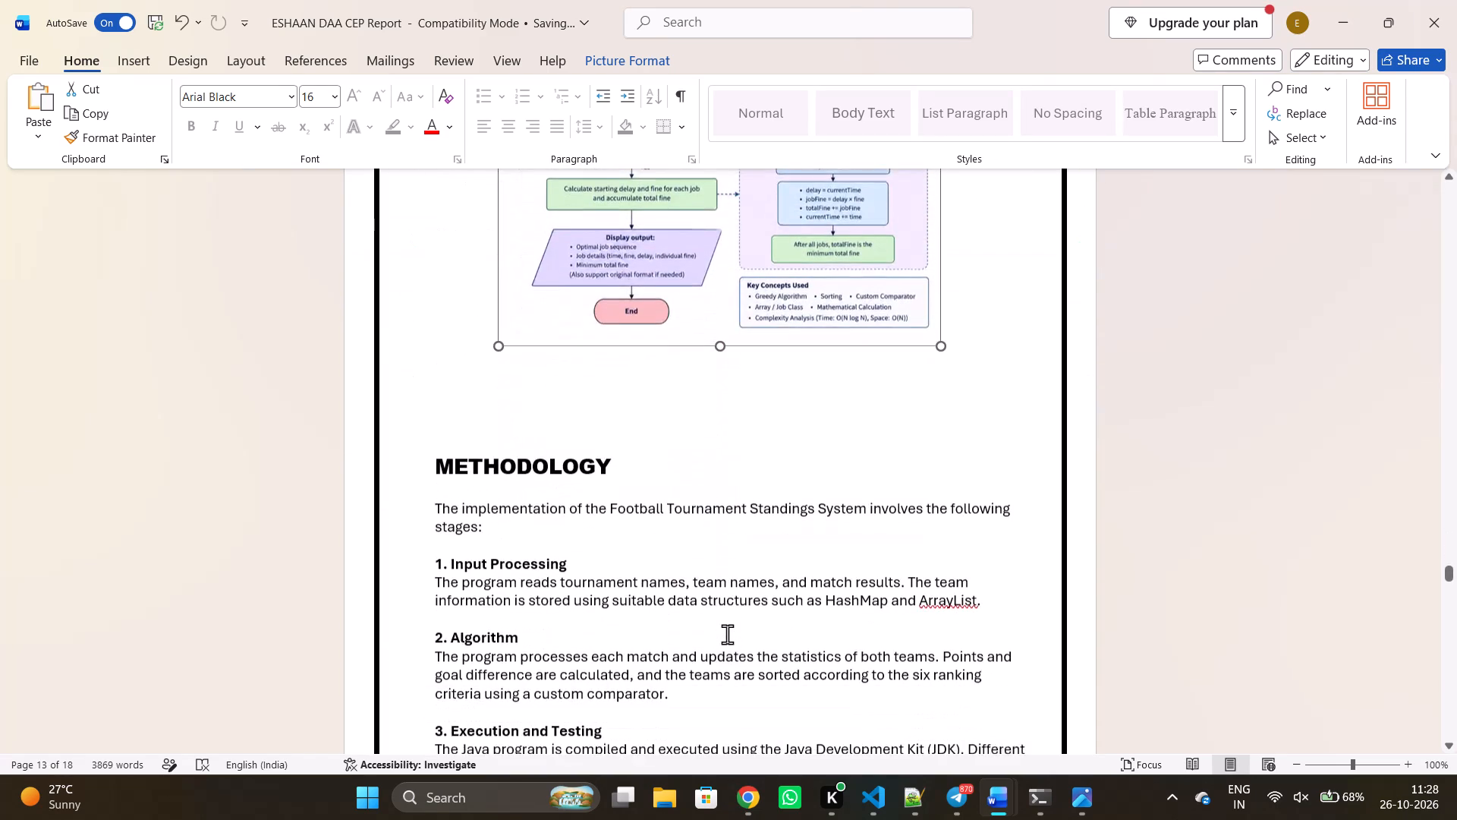
pyautogui.scroll(-1, 727, 634)
pyautogui.click(518, 403)
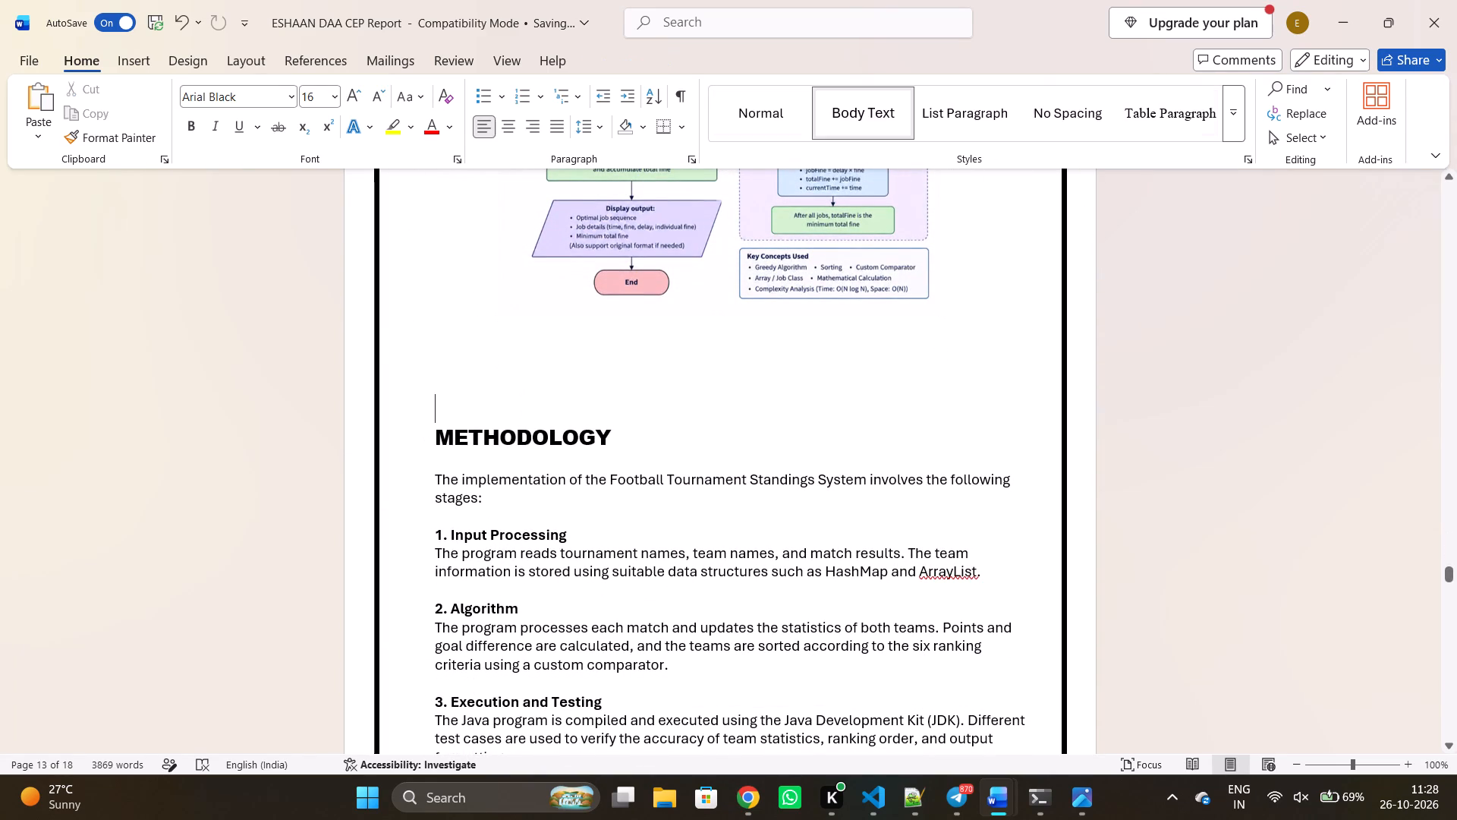
pyautogui.press('BackSpace')
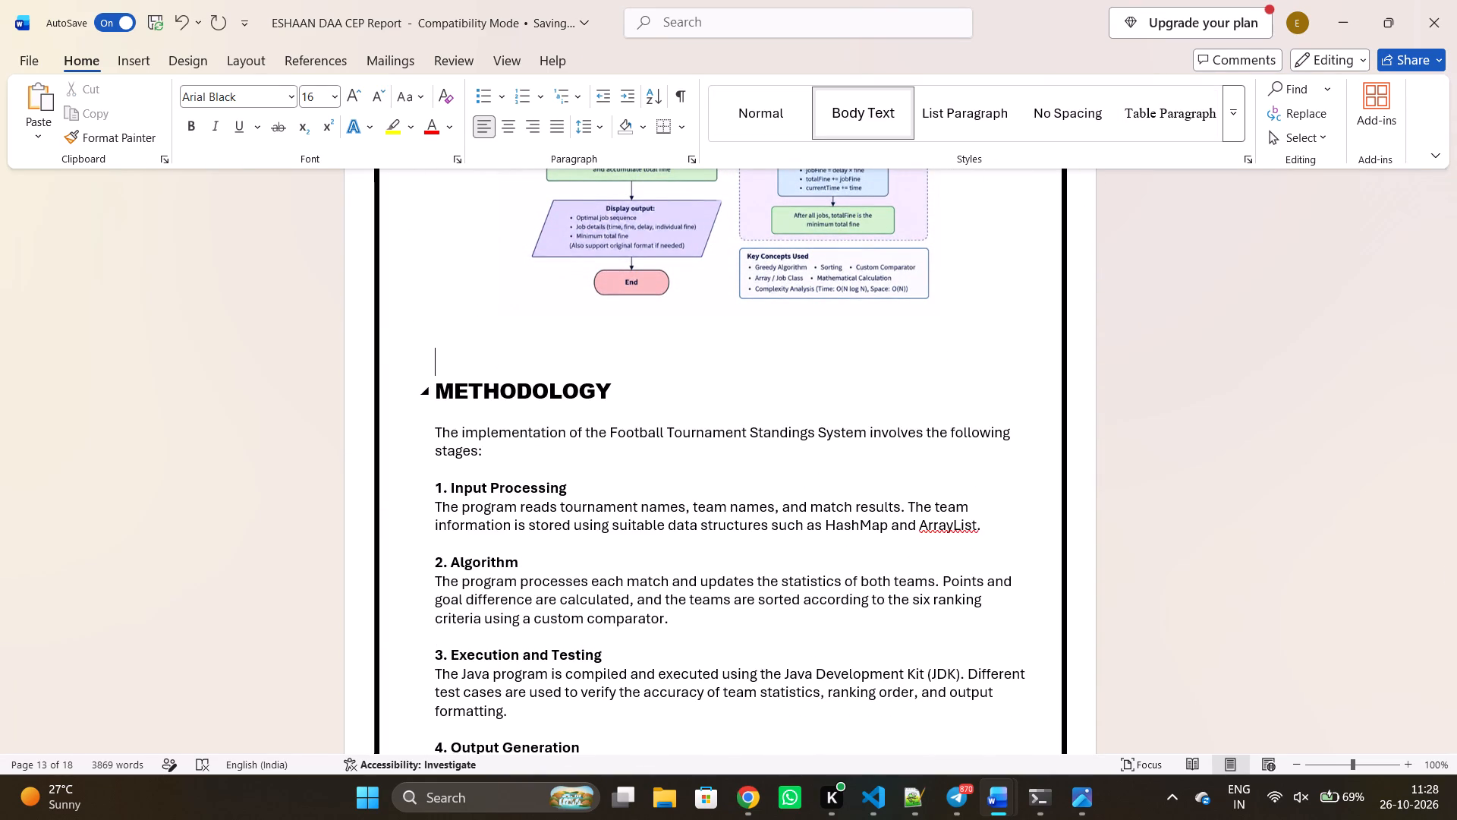
pyautogui.press('BackSpace')
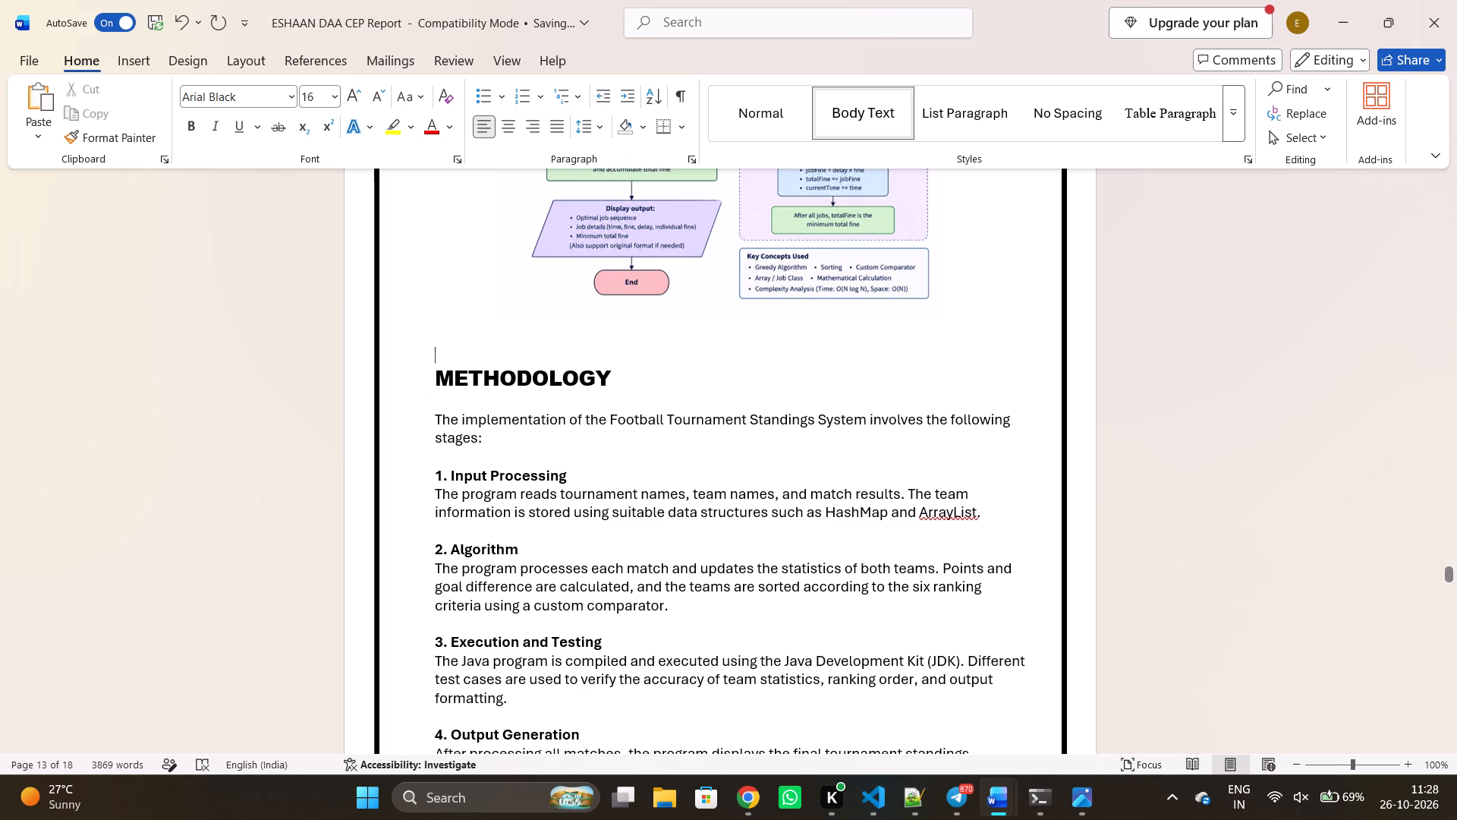
pyautogui.scroll(1, 628, 516)
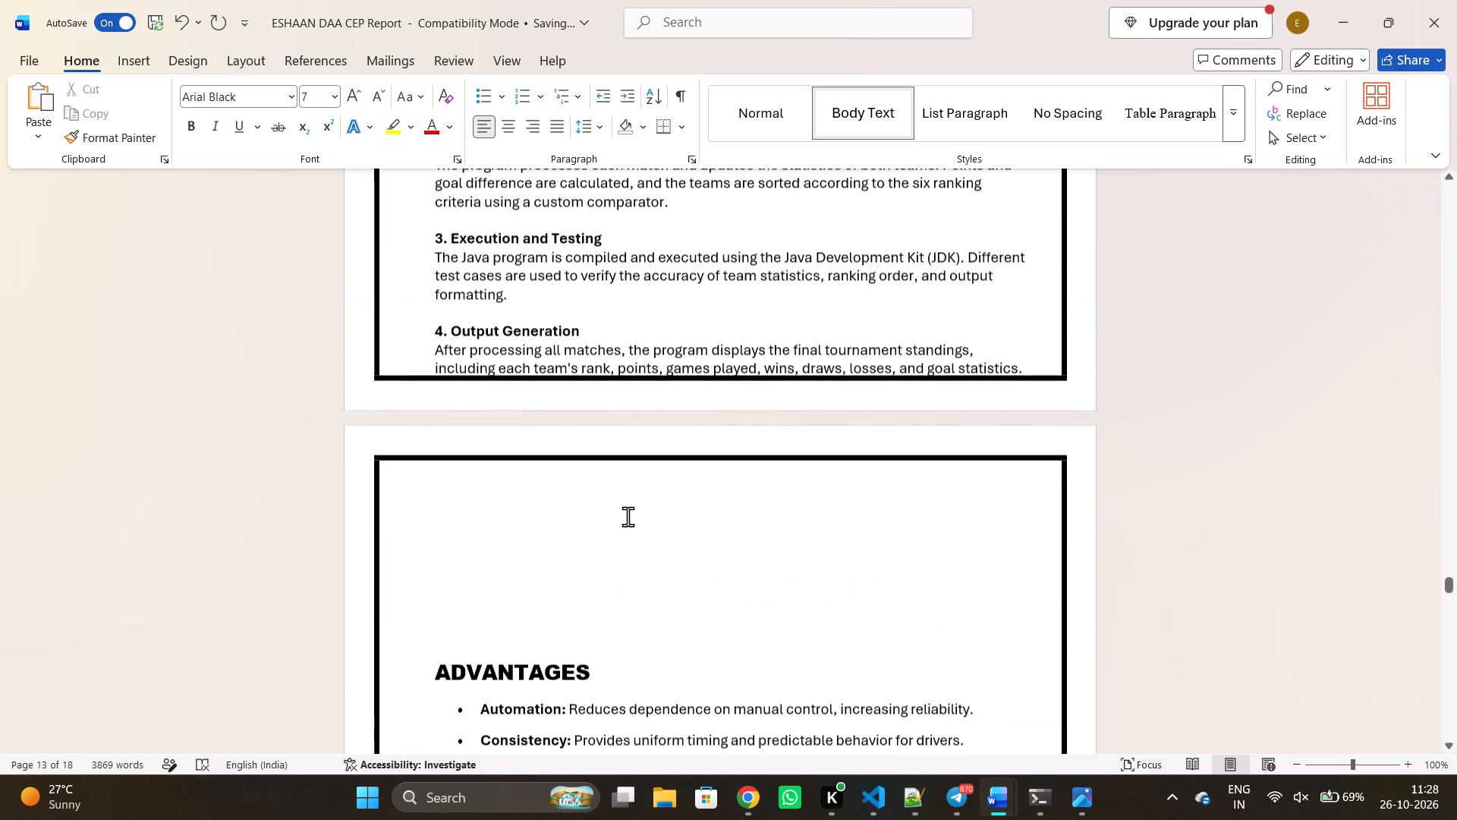
pyautogui.scroll(1, 628, 516)
pyautogui.press('BackSpace')
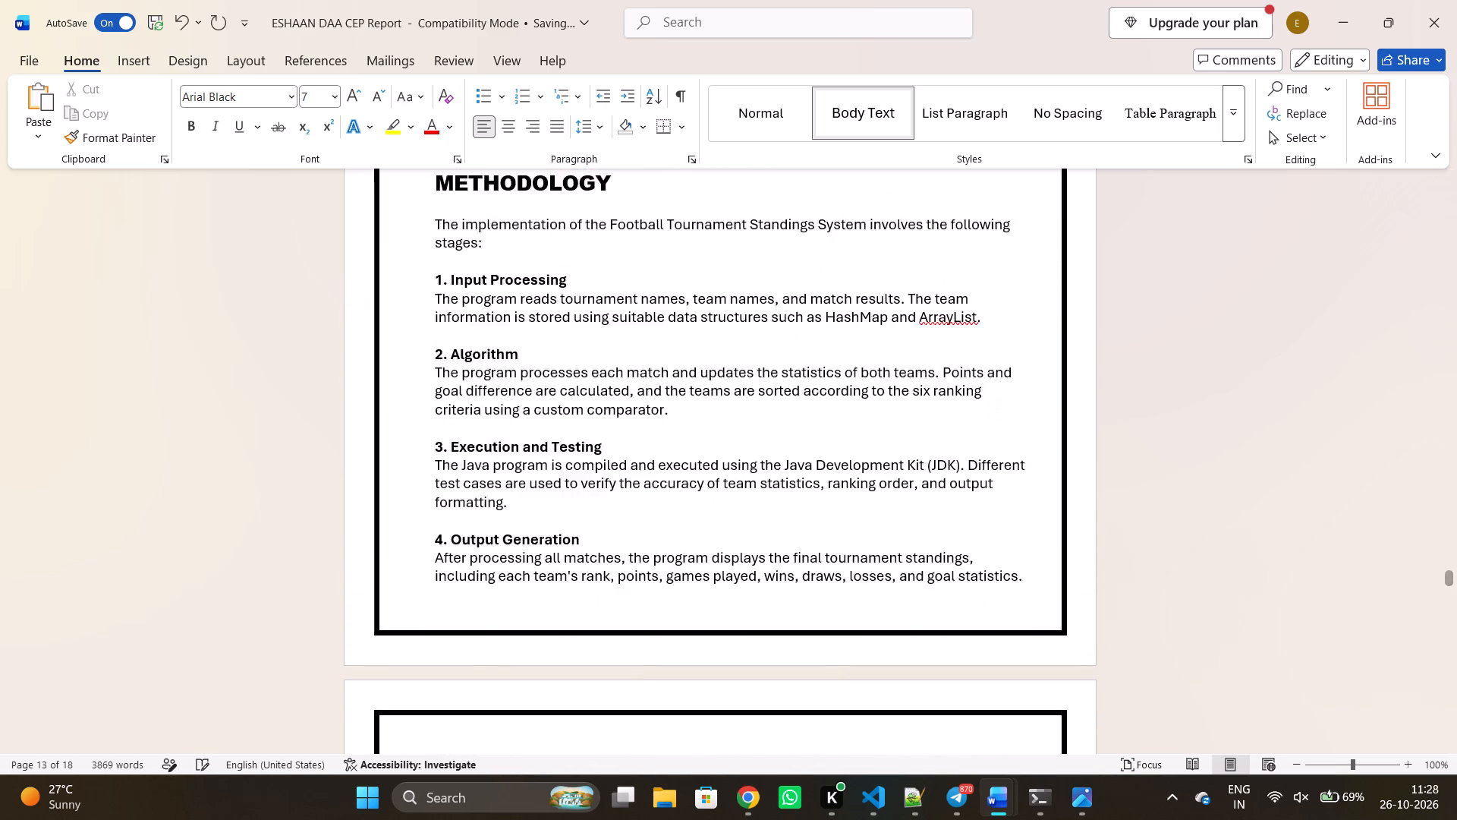
pyautogui.scroll(-1, 614, 727)
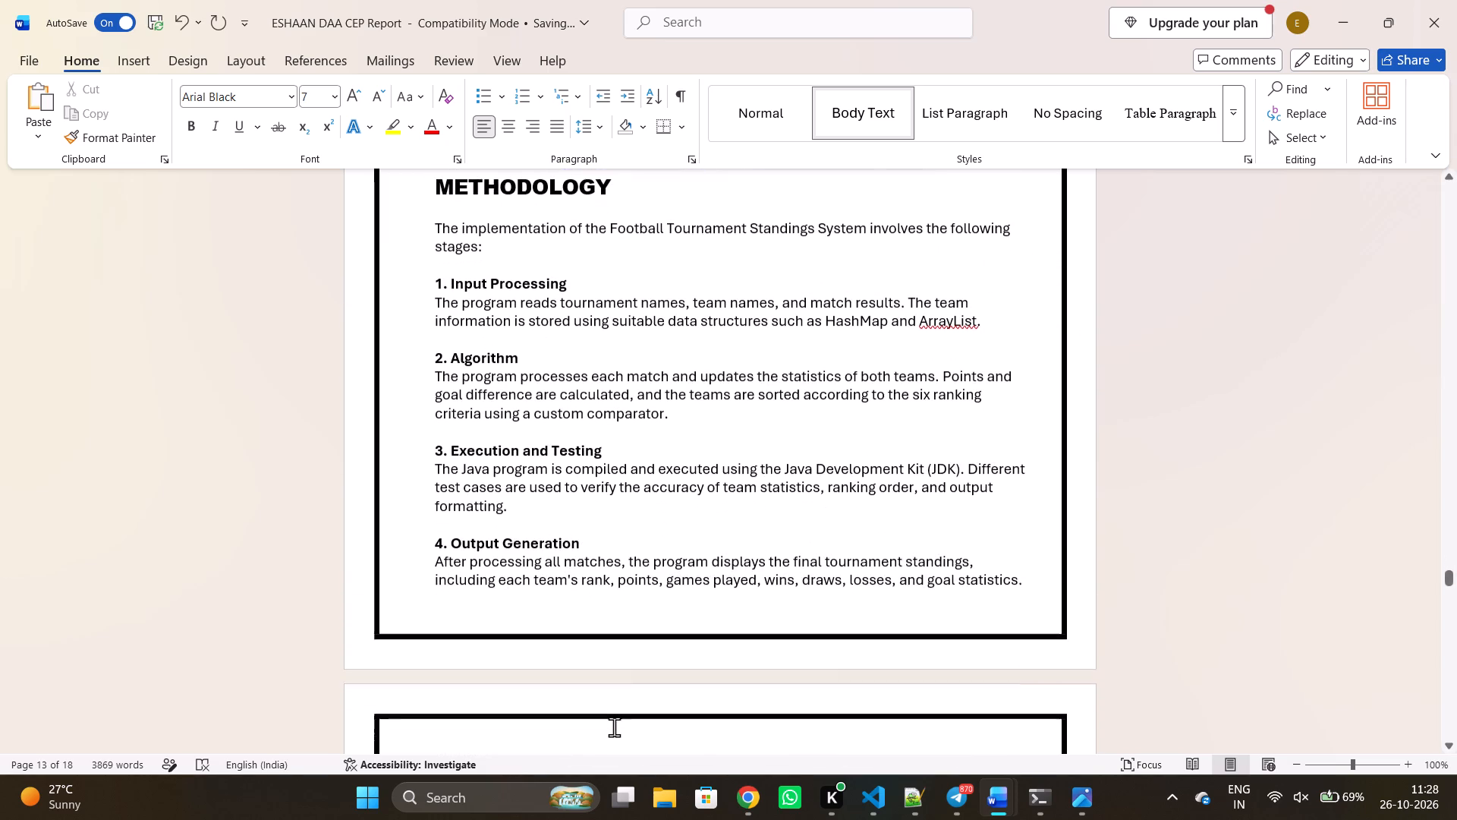
pyautogui.scroll(-1, 614, 727)
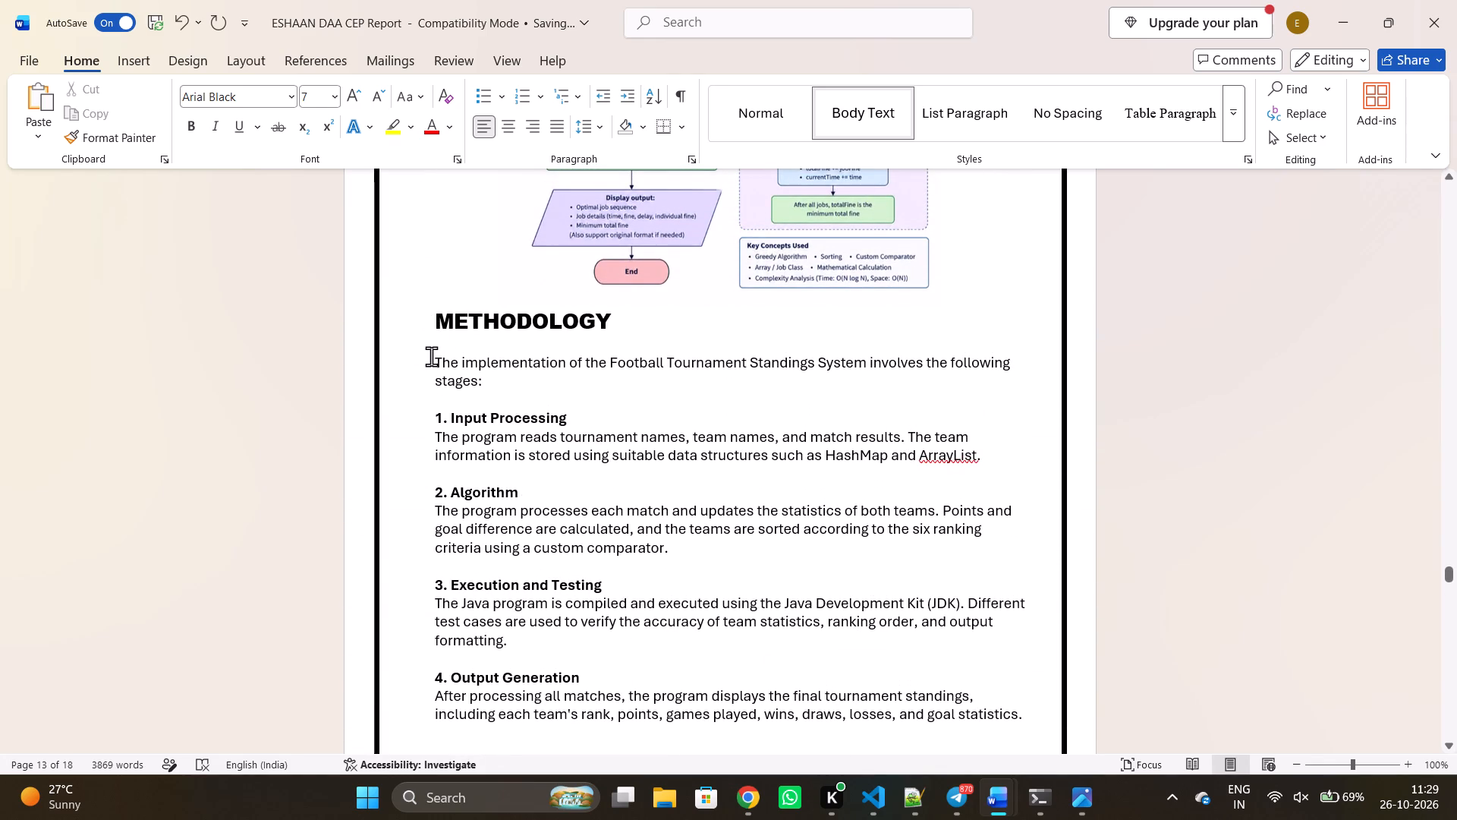
pyautogui.moveTo(431, 357); pyautogui.dragTo(1021, 711)
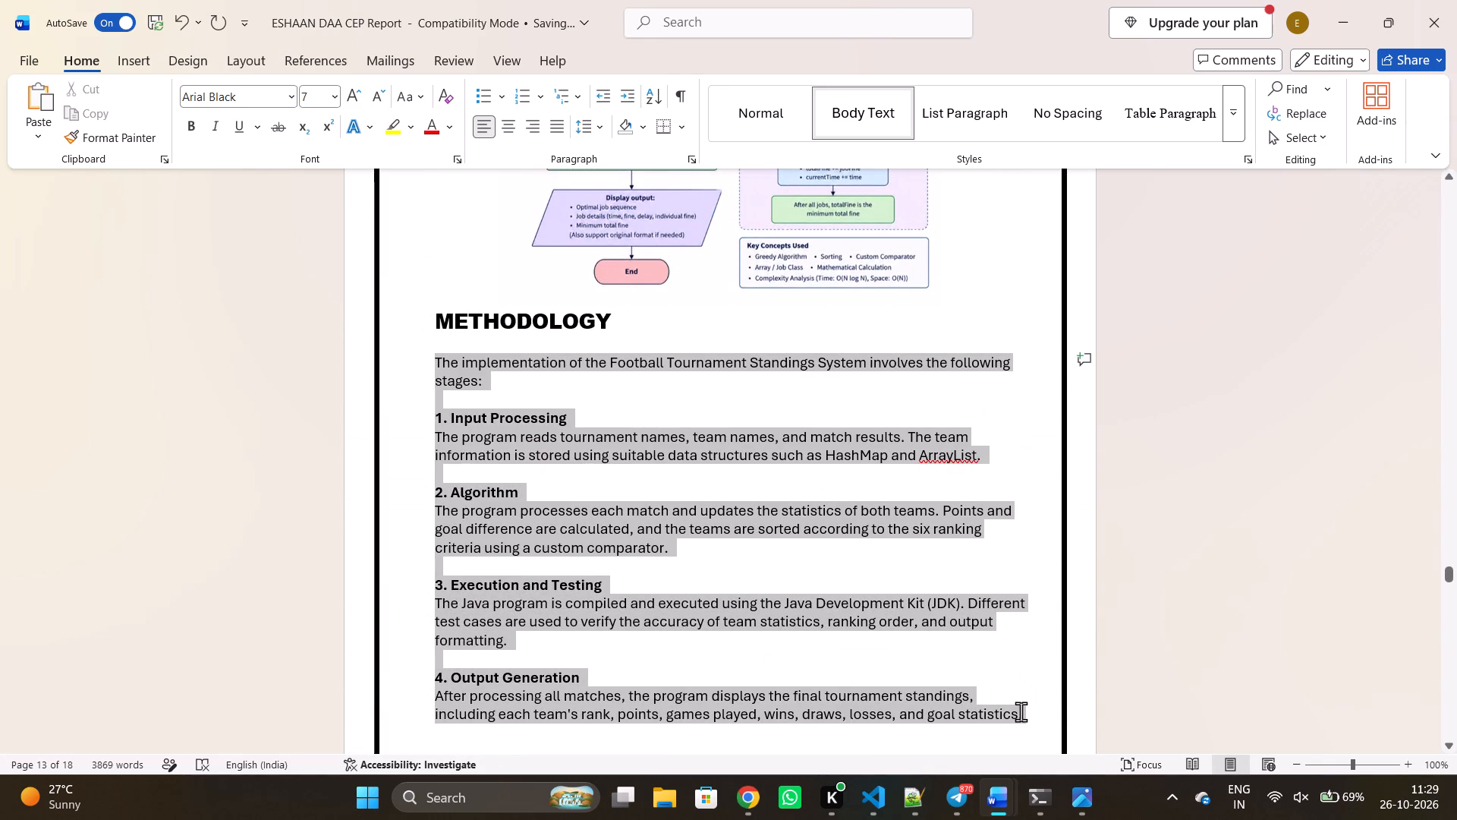
pyautogui.moveTo(1021, 711); pyautogui.dragTo(1029, 713)
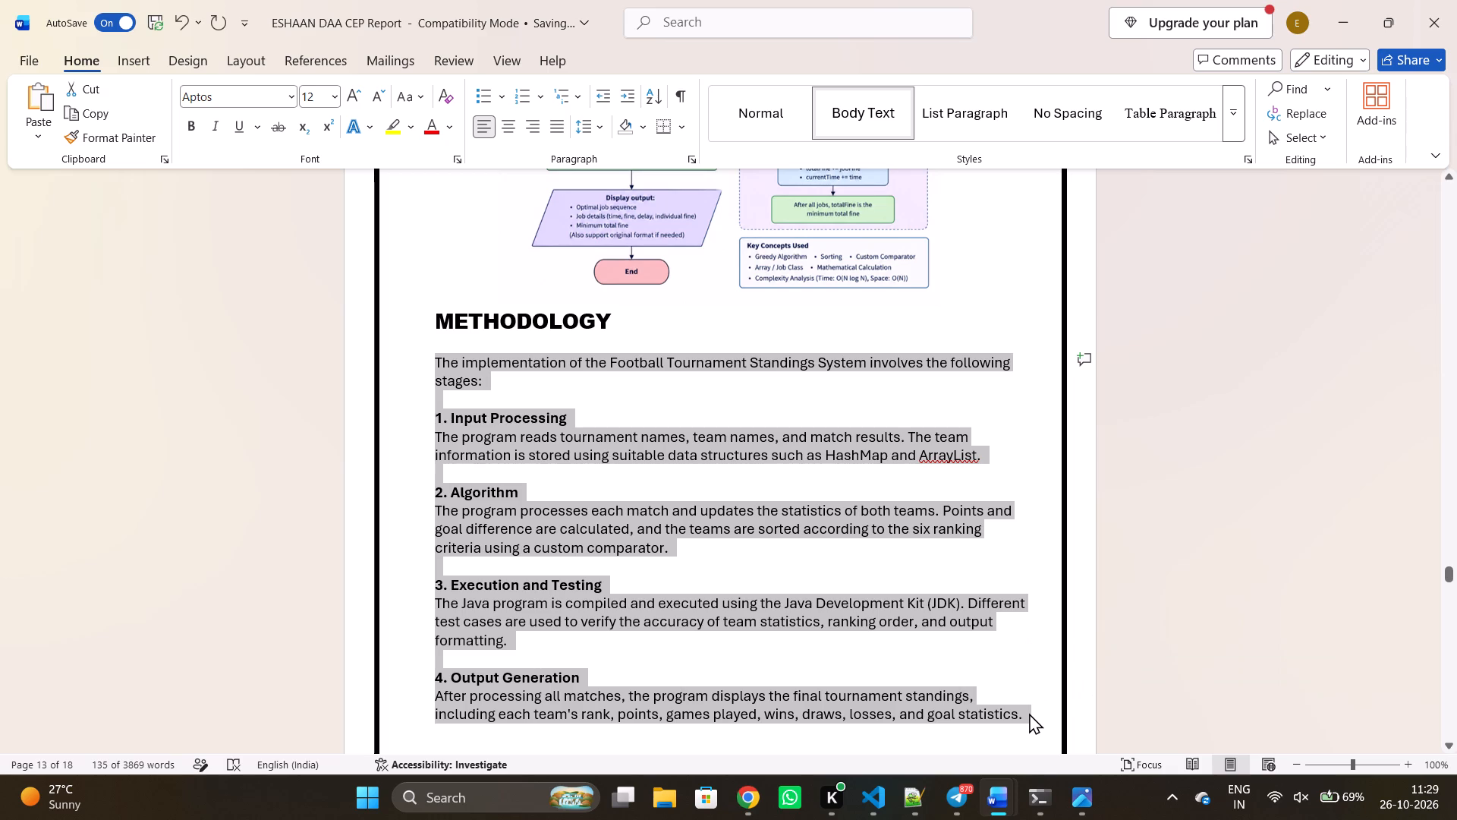
pyautogui.hotkey('ctrl', 'c')
pyautogui.hotkey('alt', 'Tab')
pyautogui.hotkey('alt', 'Tab')
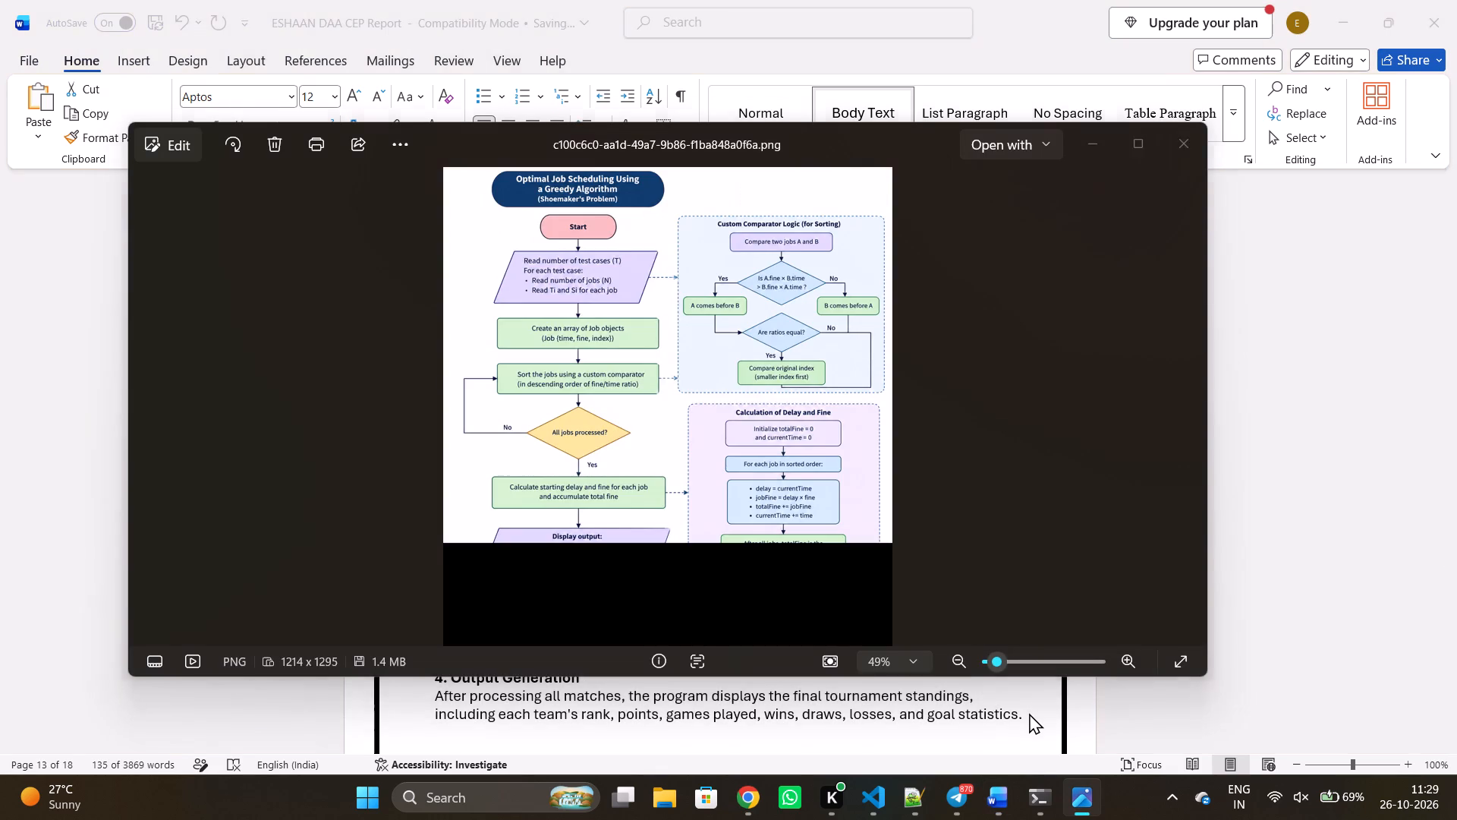
pyautogui.hotkey('alt', 'Tab')
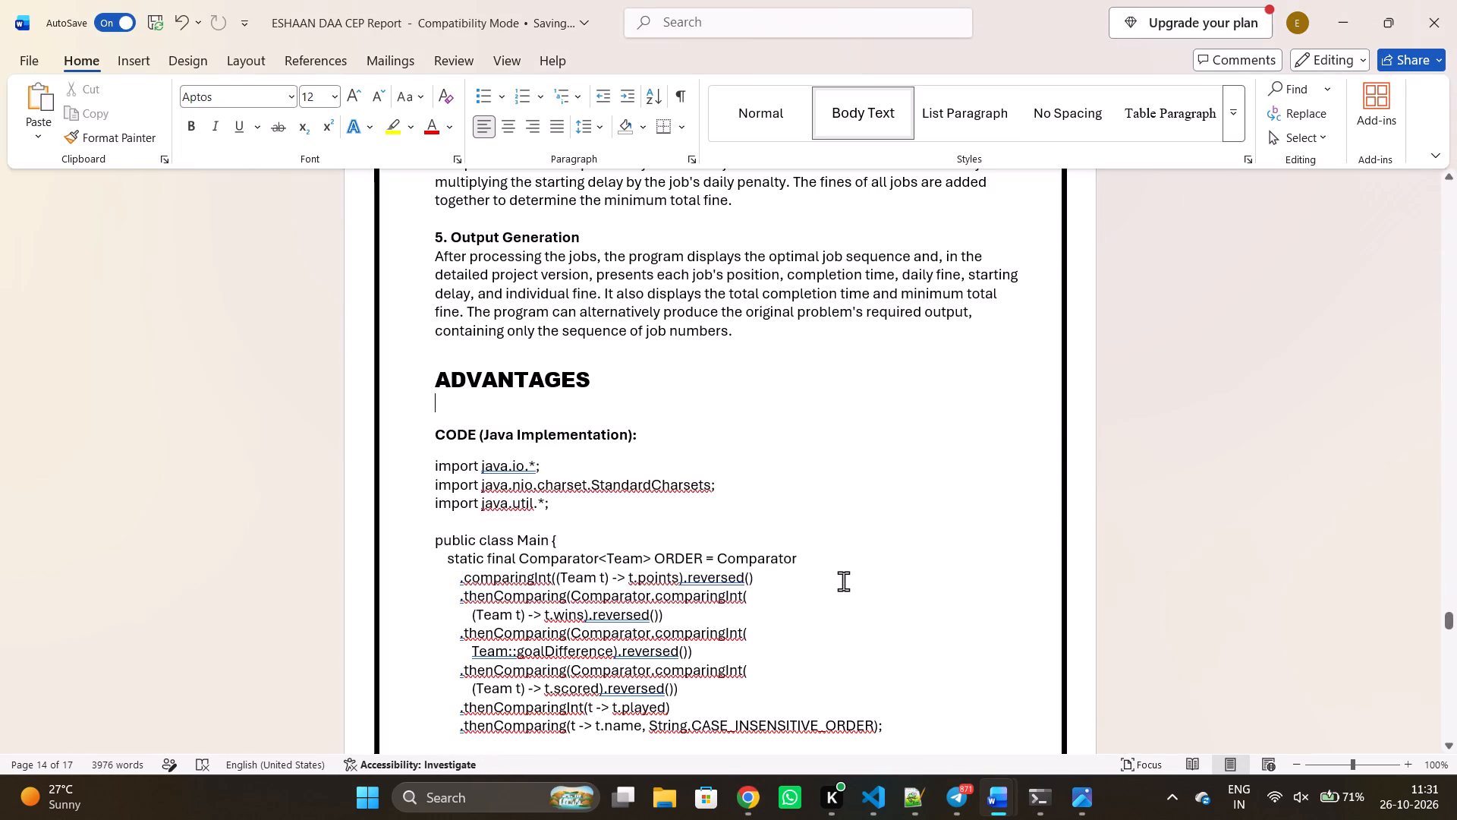
pyautogui.hotkey('ctrl', 'v')
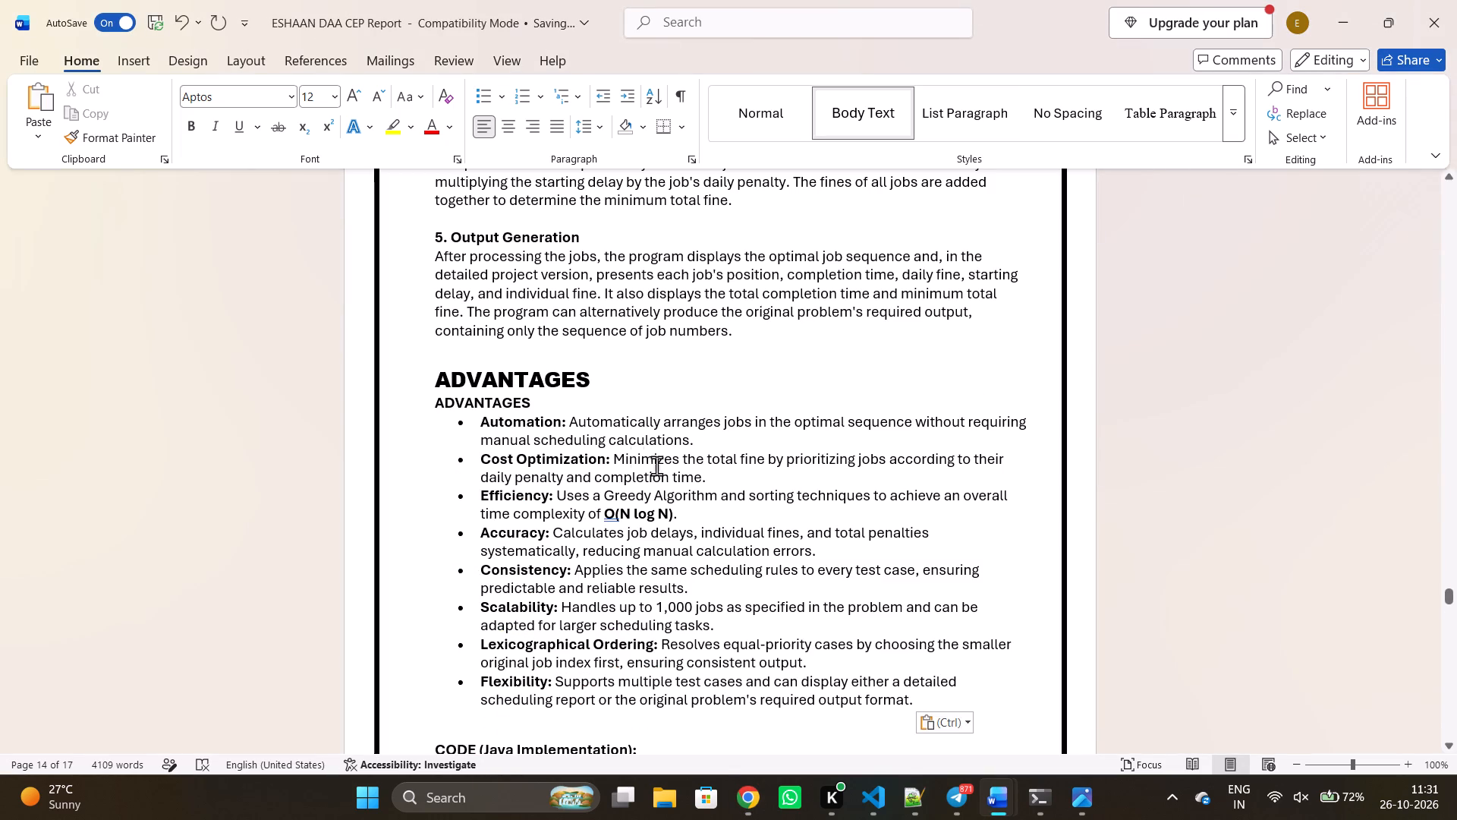
# Delete the duplicate ADVANTAGES line pasted beneath the section heading.
pyautogui.moveTo(565, 395); pyautogui.dragTo(429, 398)
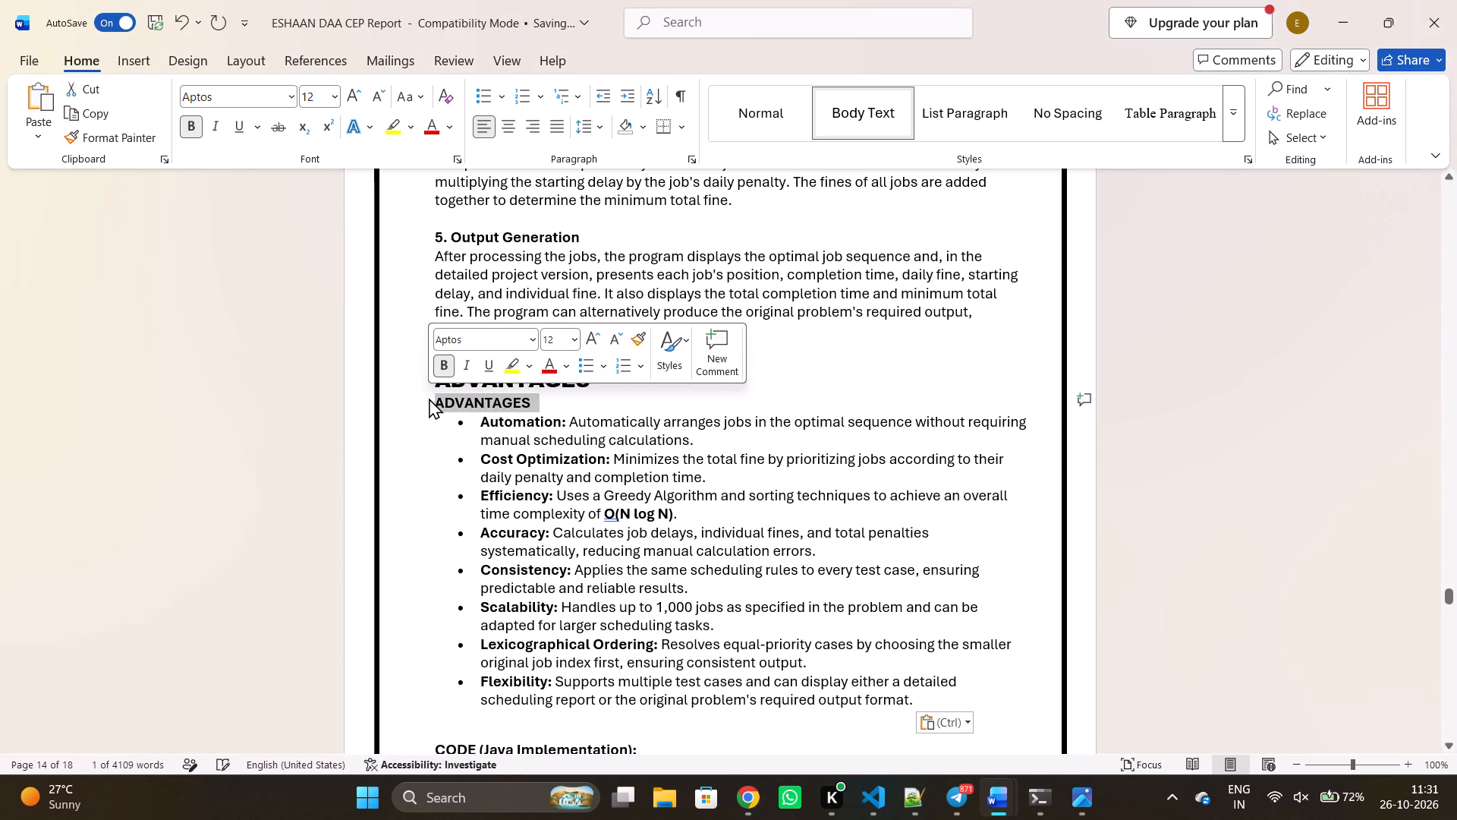
pyautogui.press('BackSpace')
# Insert a blank line below the ADVANTAGES heading and unbulleted blank lines after the Automation and Cost Optimization points.
pyautogui.click(657, 377)
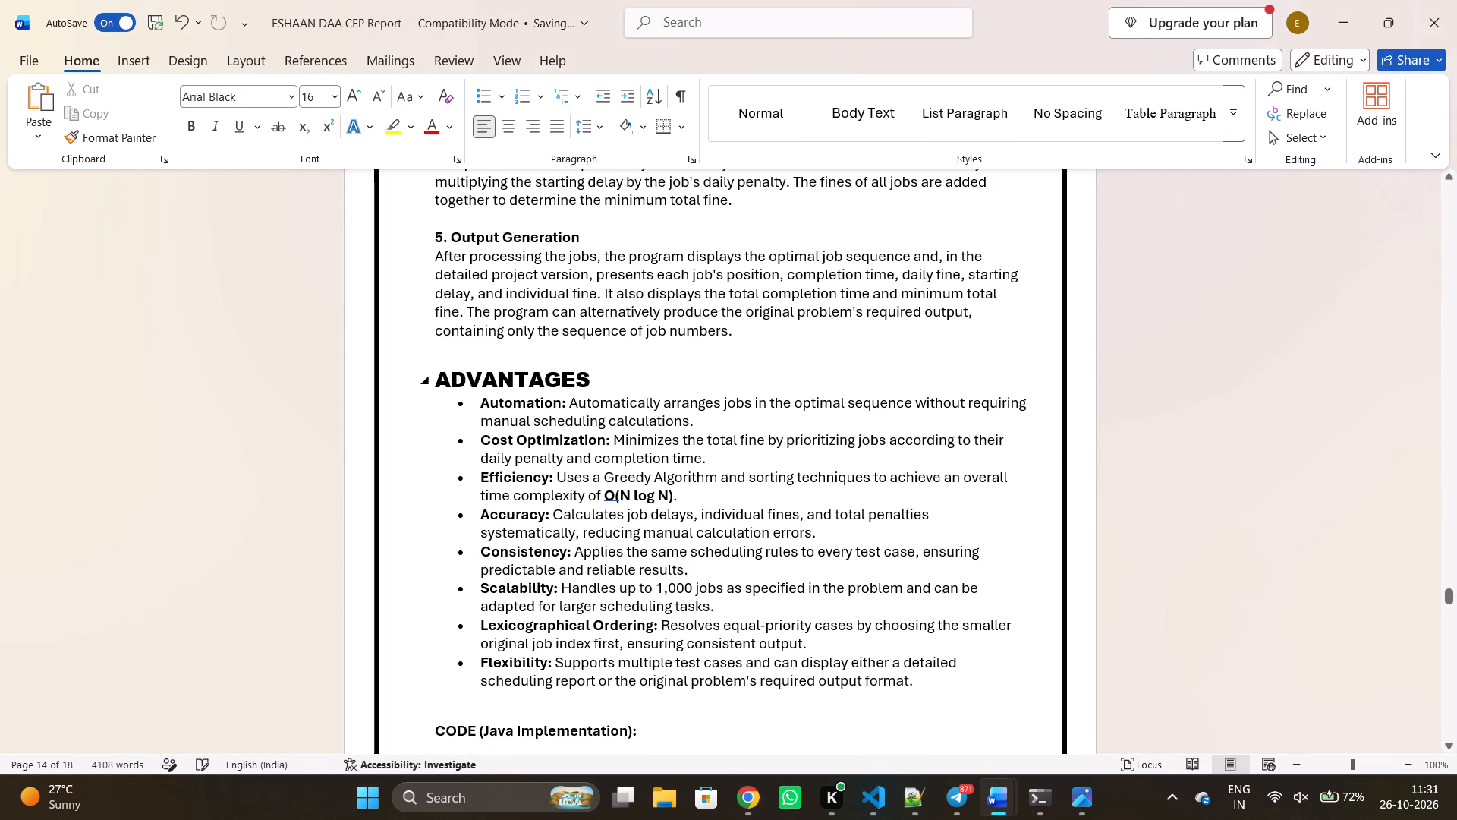
pyautogui.press('Return')
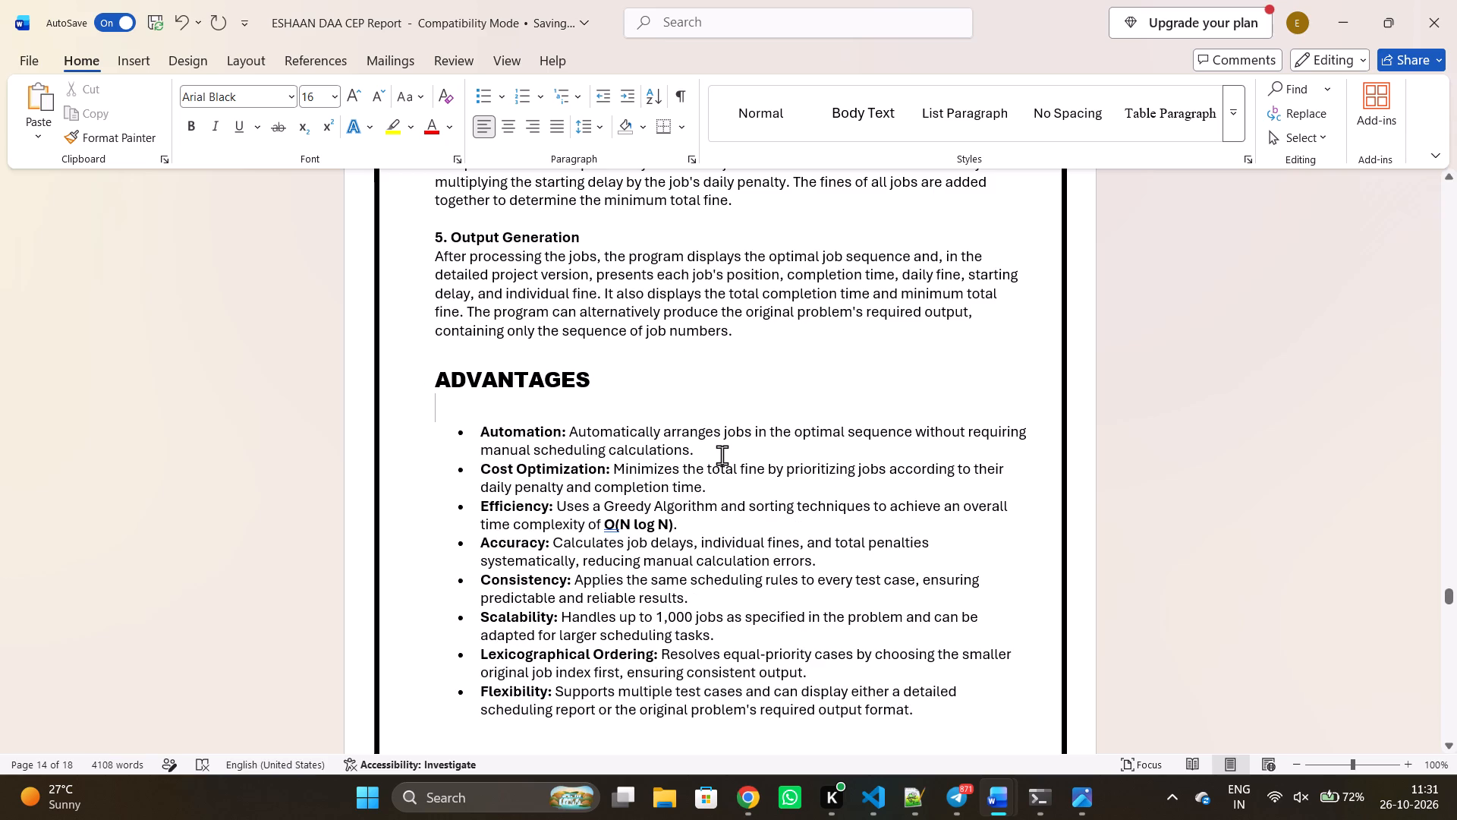
pyautogui.click(722, 455)
pyautogui.press('Return')
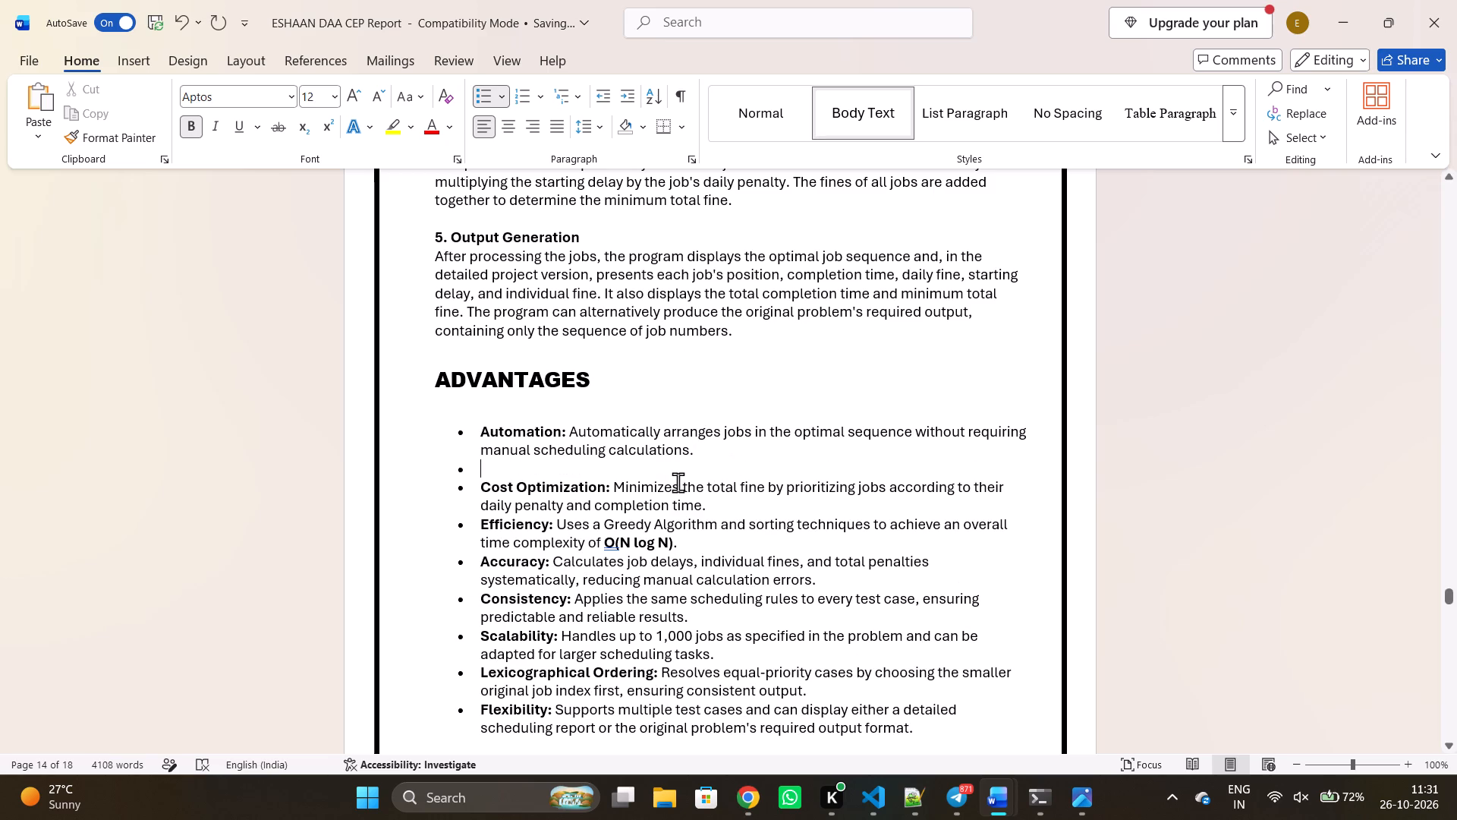
pyautogui.press('BackSpace')
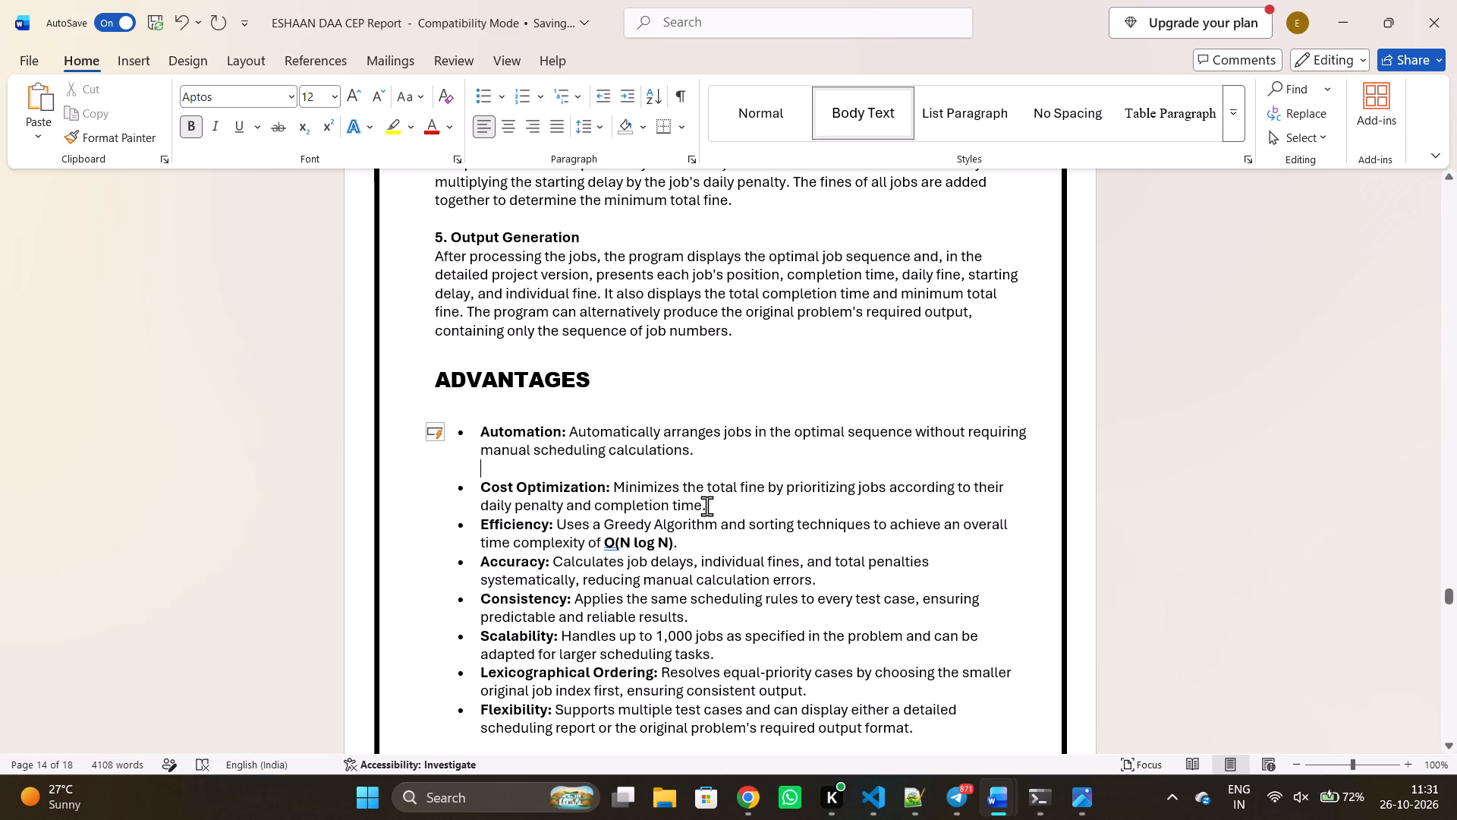
pyautogui.click(706, 506)
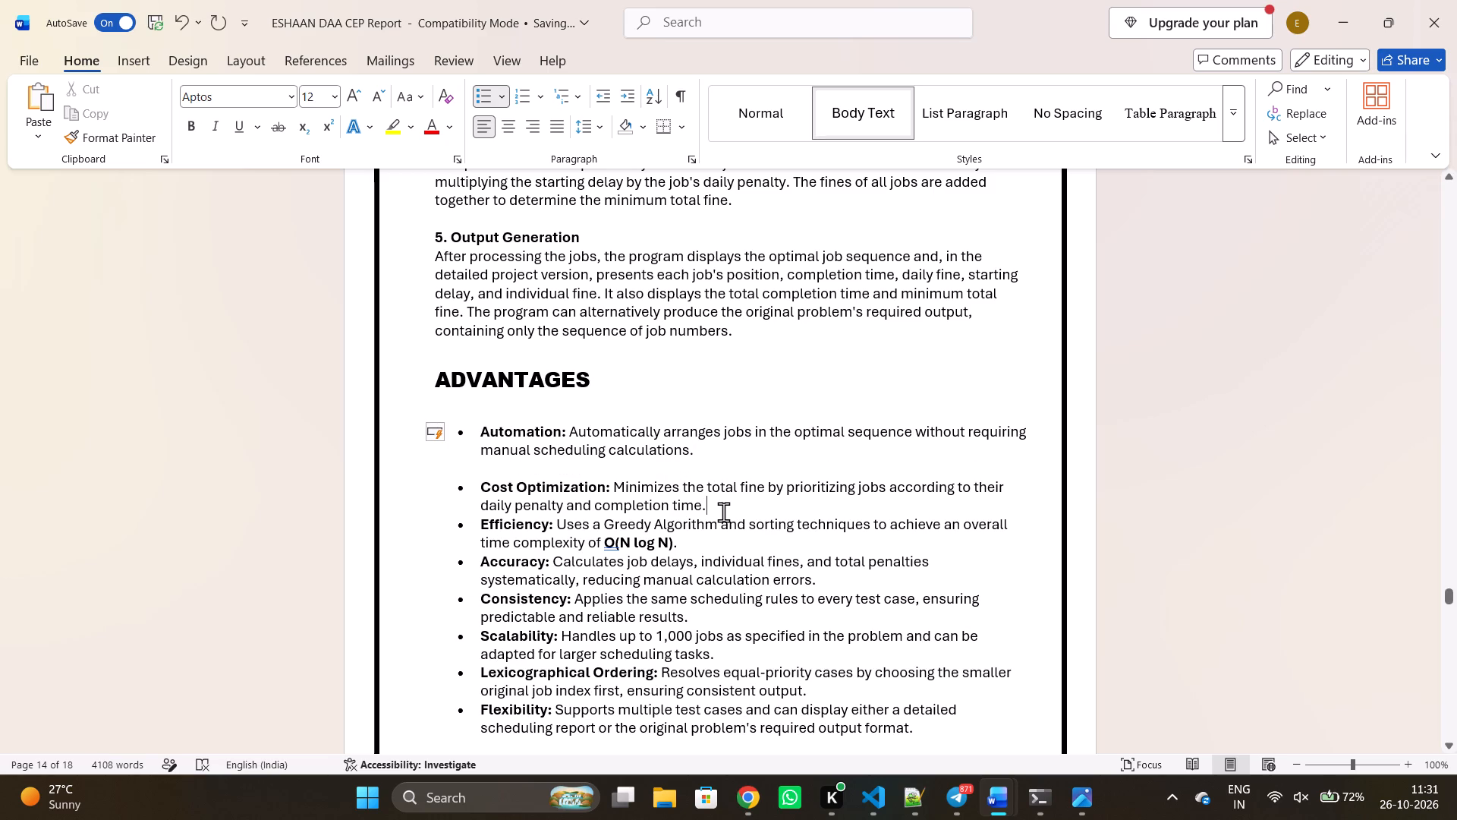
pyautogui.click(723, 512)
pyautogui.press('Return')
pyautogui.press('BackSpace')
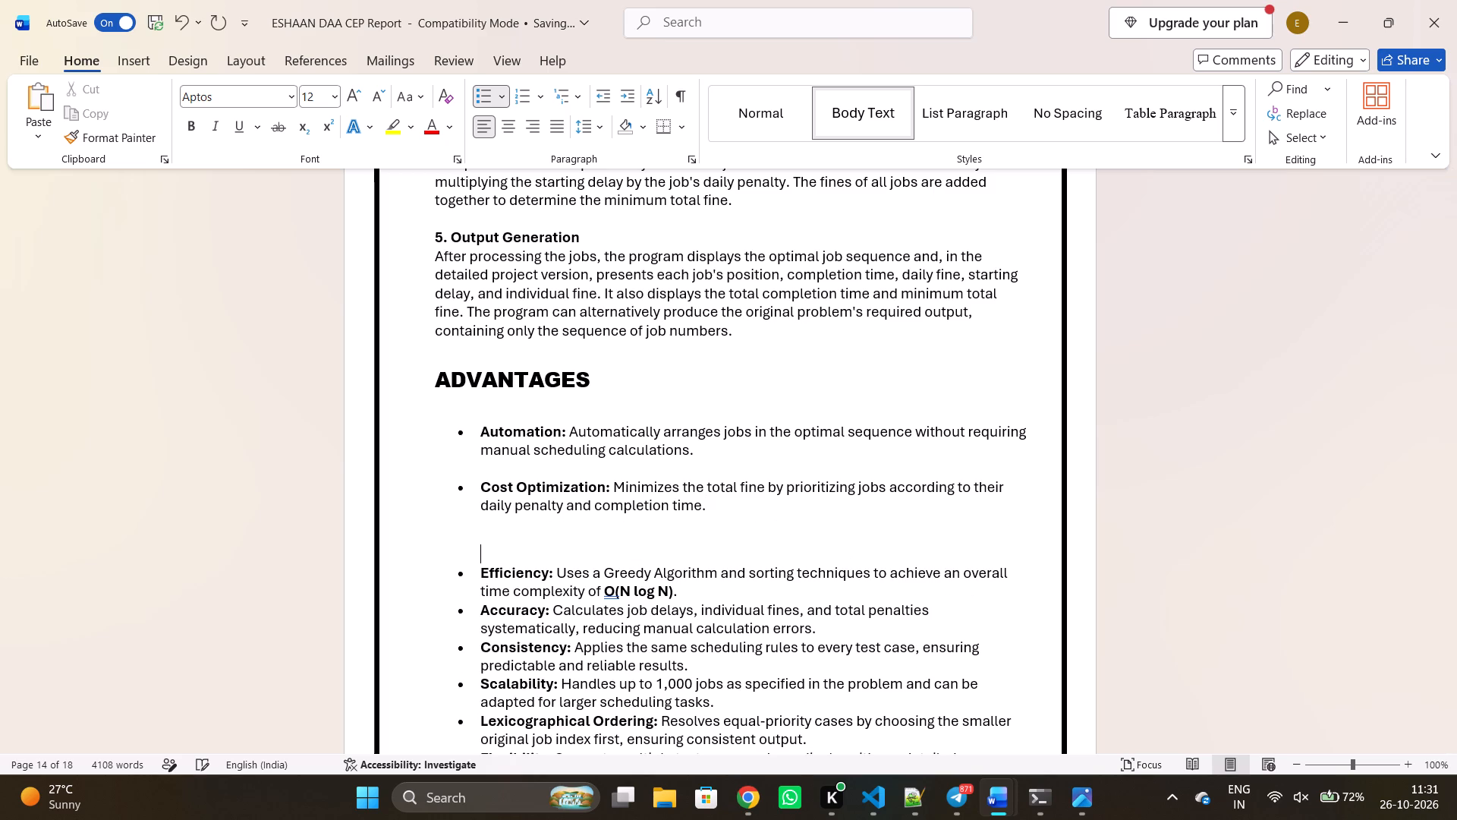
pyautogui.press('BackSpace')
pyautogui.press('BackSpace')
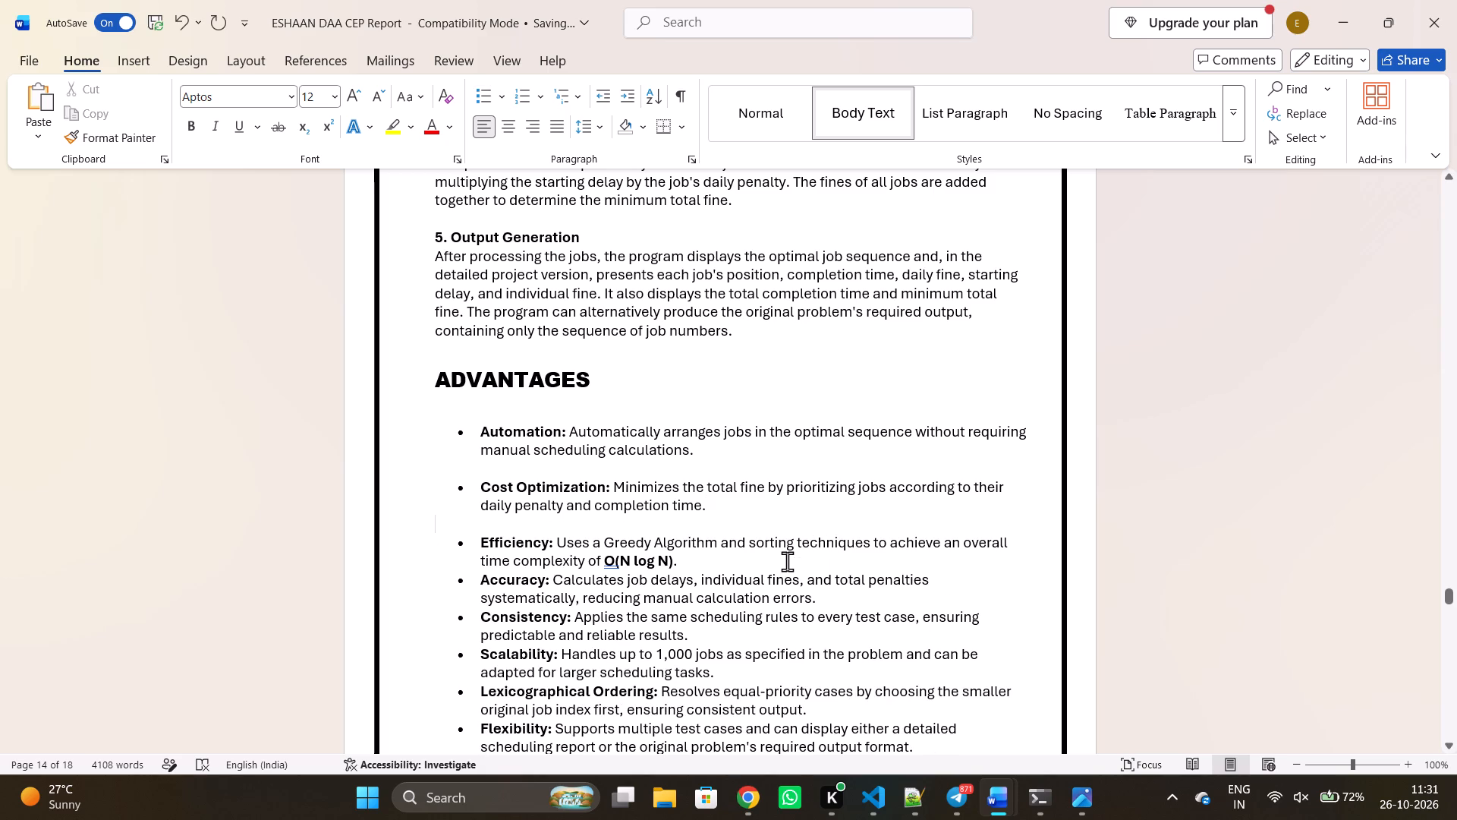
# Add an unbulleted blank line after each of the Efficiency, Accuracy and Consistency points in the Advantages list.
pyautogui.click(787, 561)
pyautogui.press('Return')
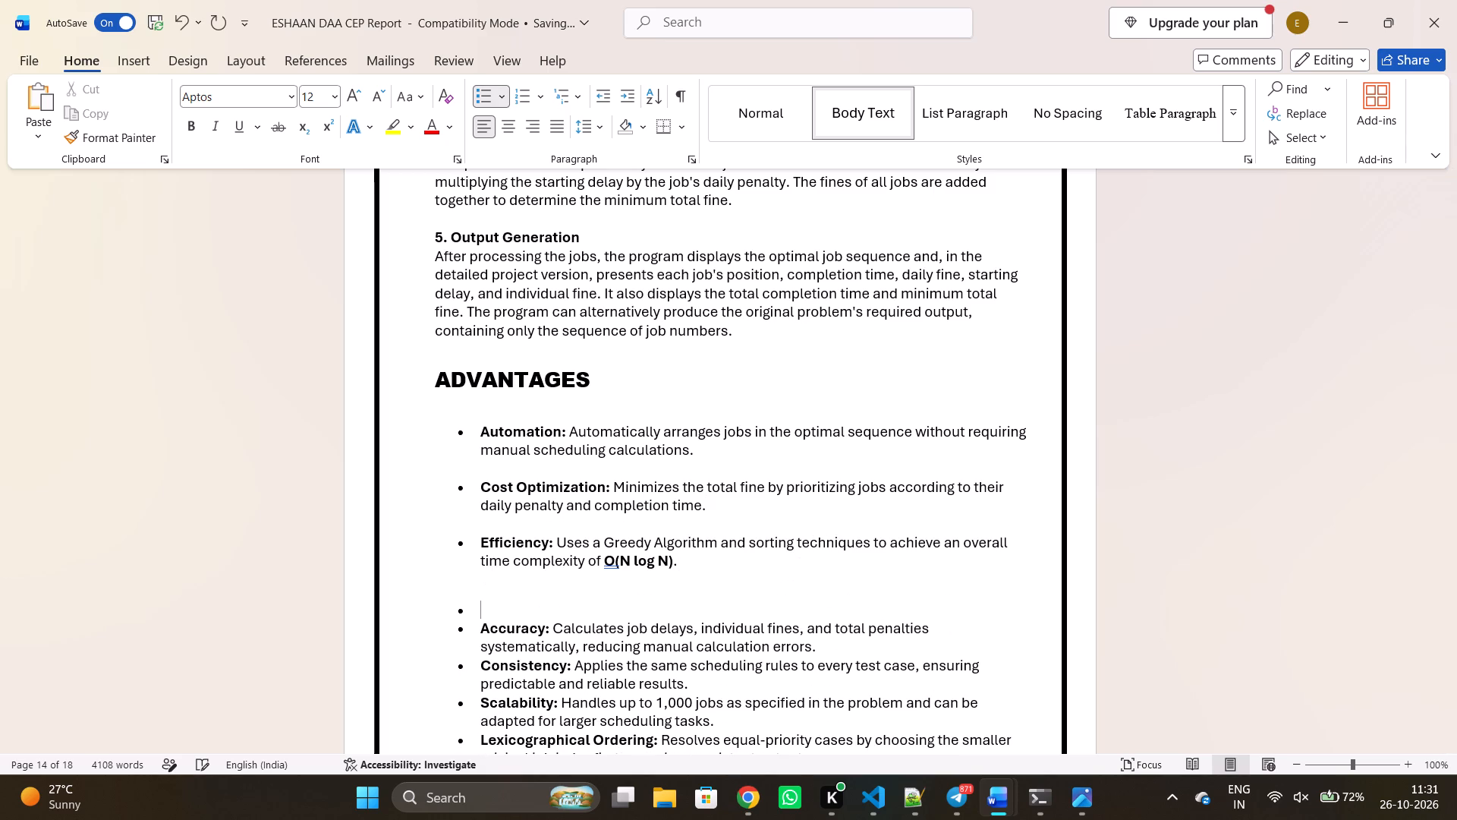
pyautogui.press('BackSpace')
pyautogui.press('BackSpace')
pyautogui.press('BackSpace')
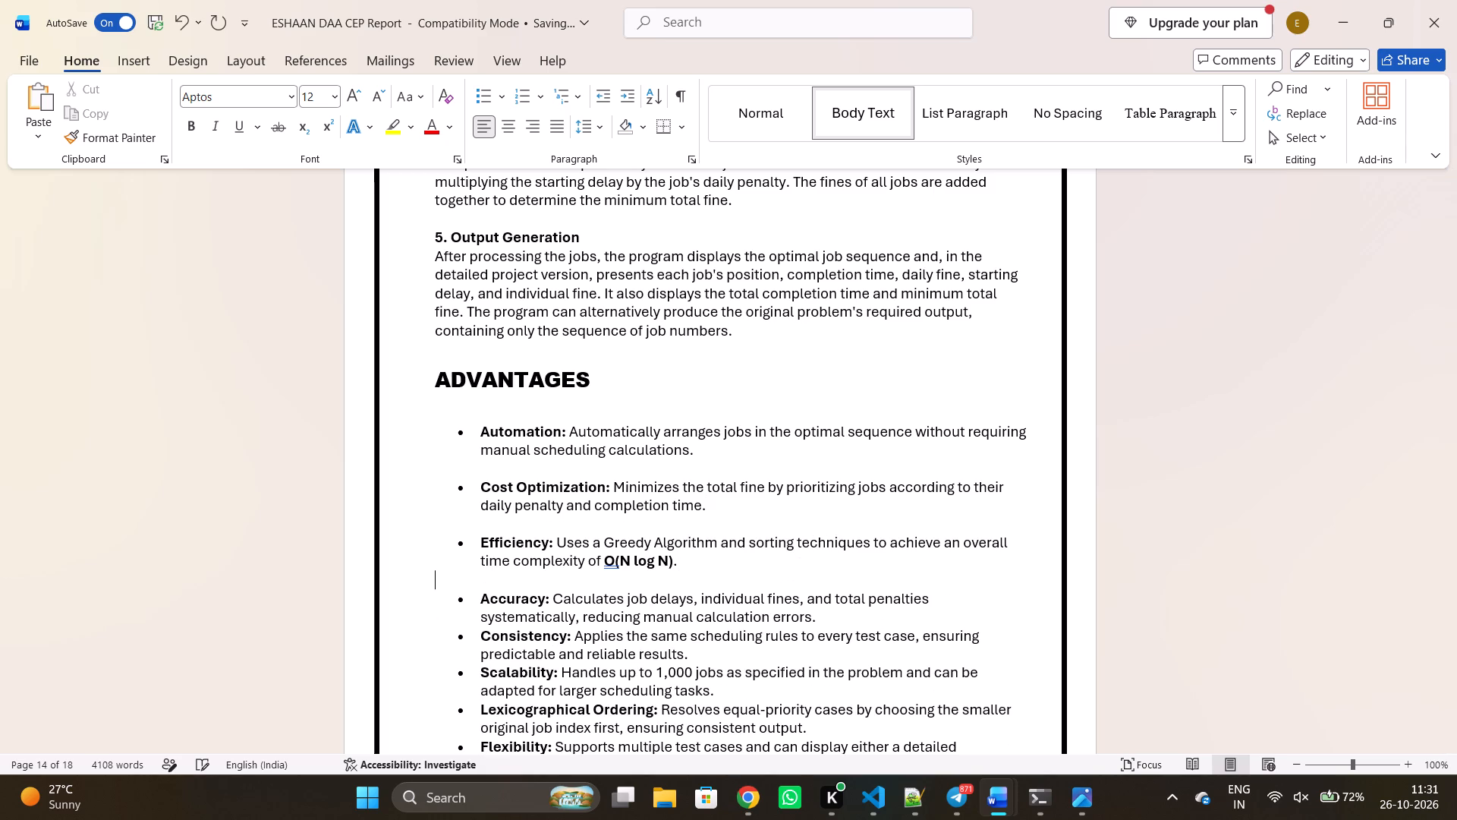
pyautogui.click(833, 614)
pyautogui.press('Return')
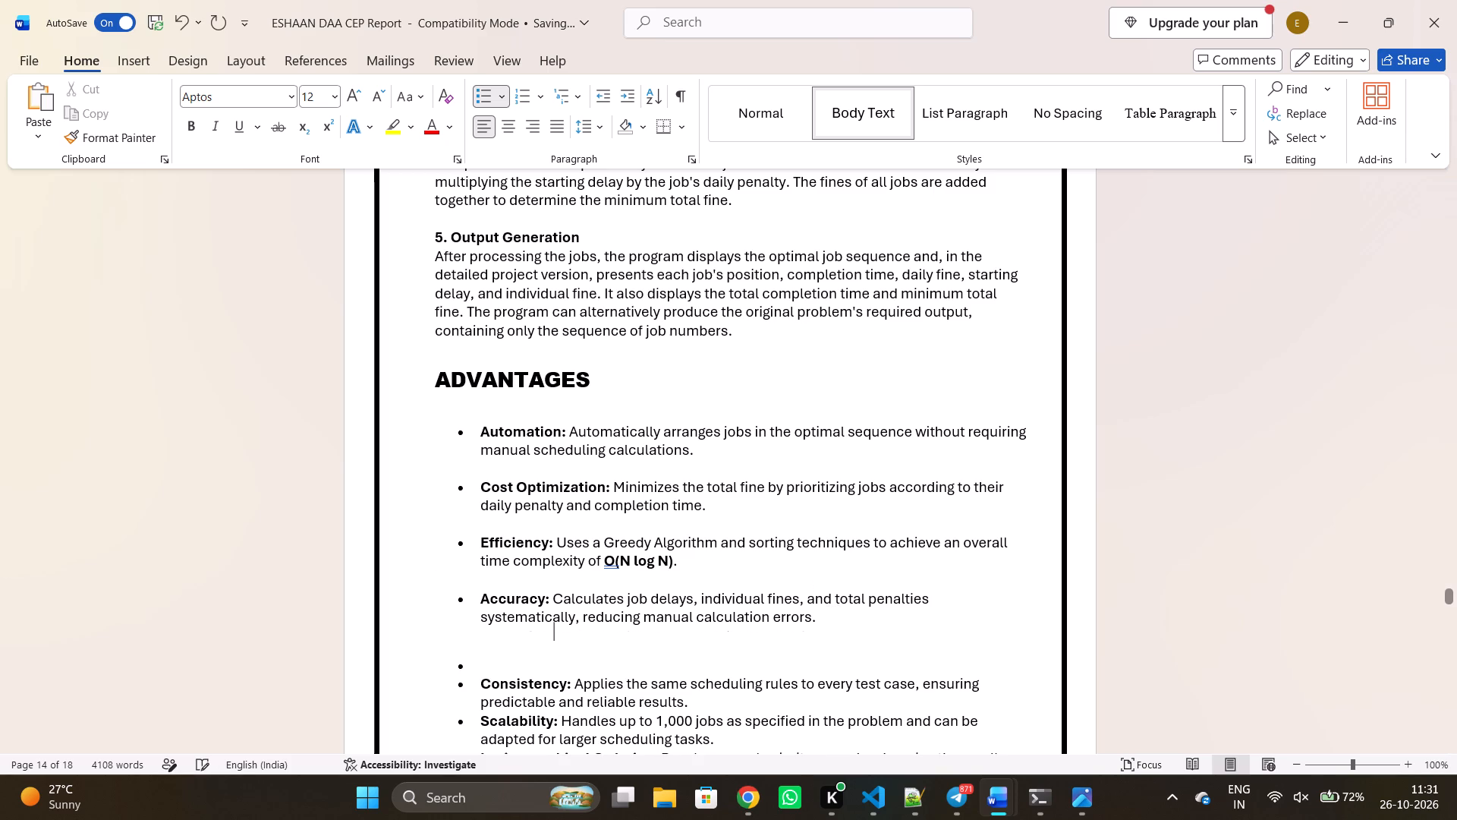
pyautogui.press('BackSpace')
pyautogui.press('BackSpace')
pyautogui.press('BackSpace')
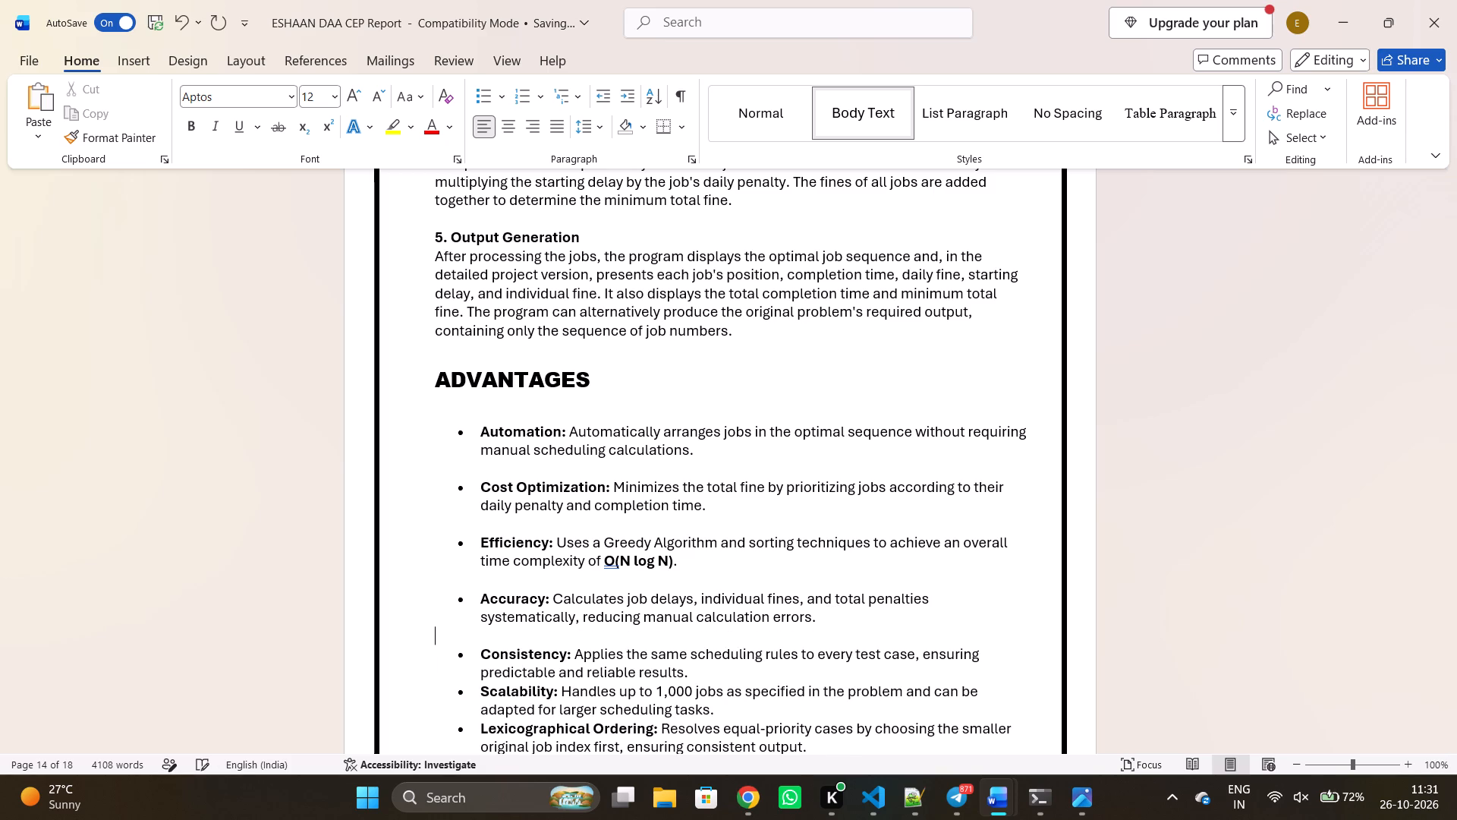
pyautogui.click(844, 674)
pyautogui.press('Return')
pyautogui.press('BackSpace')
pyautogui.press('BackSpace')
pyautogui.press('BackSpace')
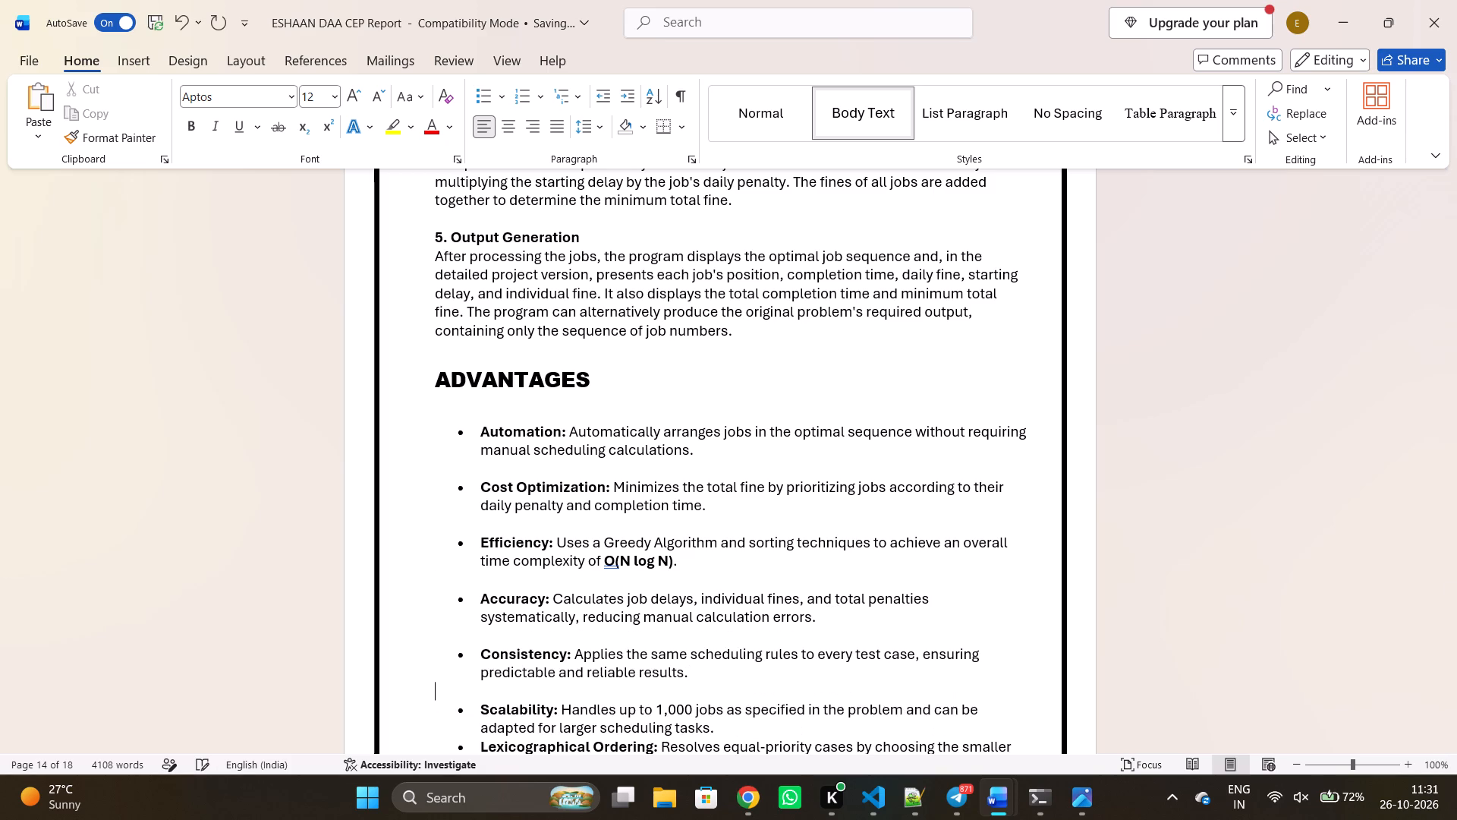
# Add an unbulleted blank line after the Scalability and Lexicographical Ordering points in the Advantages list.
pyautogui.scroll(-2, 844, 674)
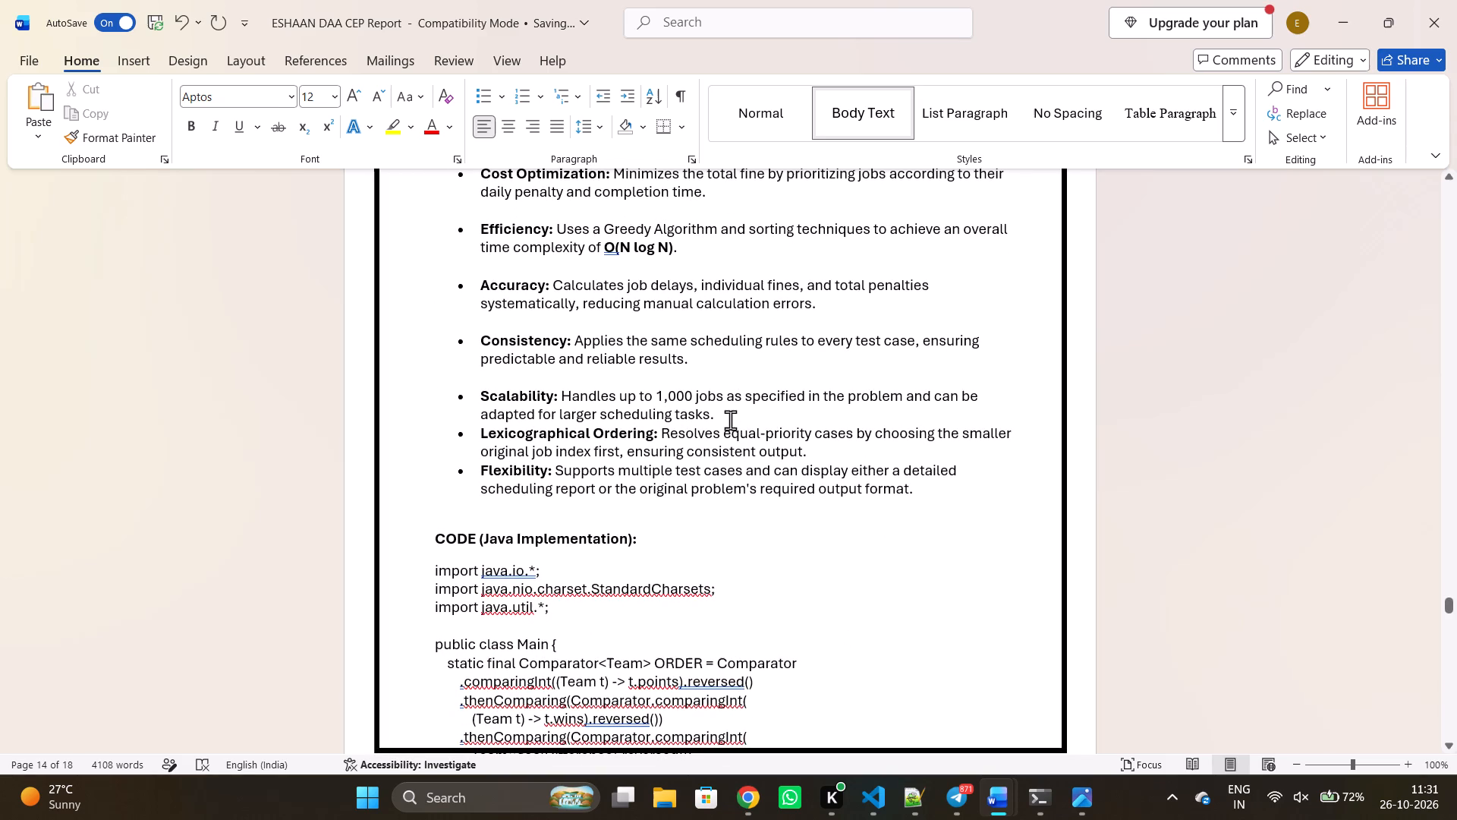
pyautogui.click(725, 416)
pyautogui.press('Return')
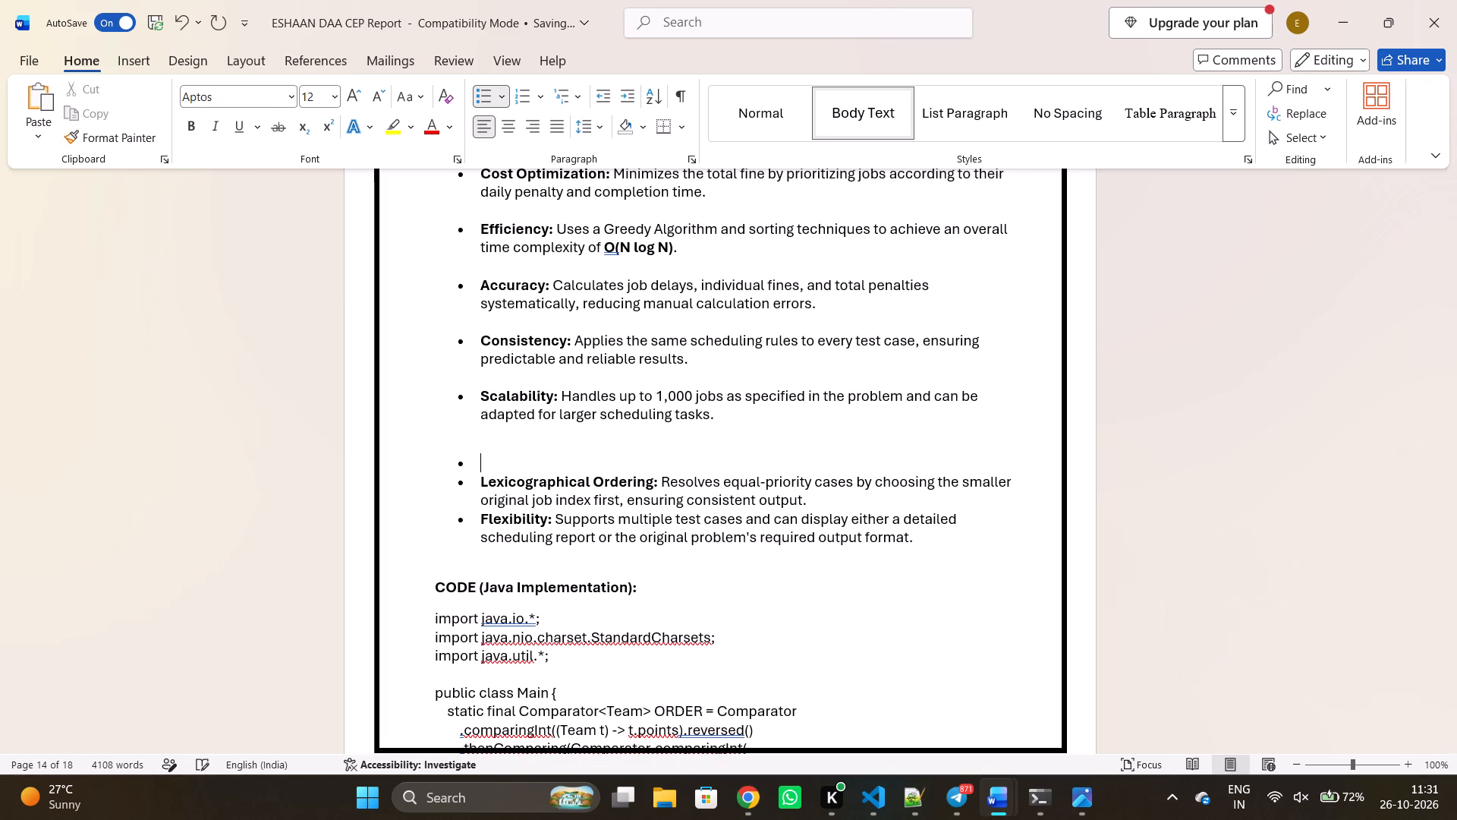
pyautogui.press('BackSpace')
pyautogui.press('BackSpace')
pyautogui.press('BackSpace')
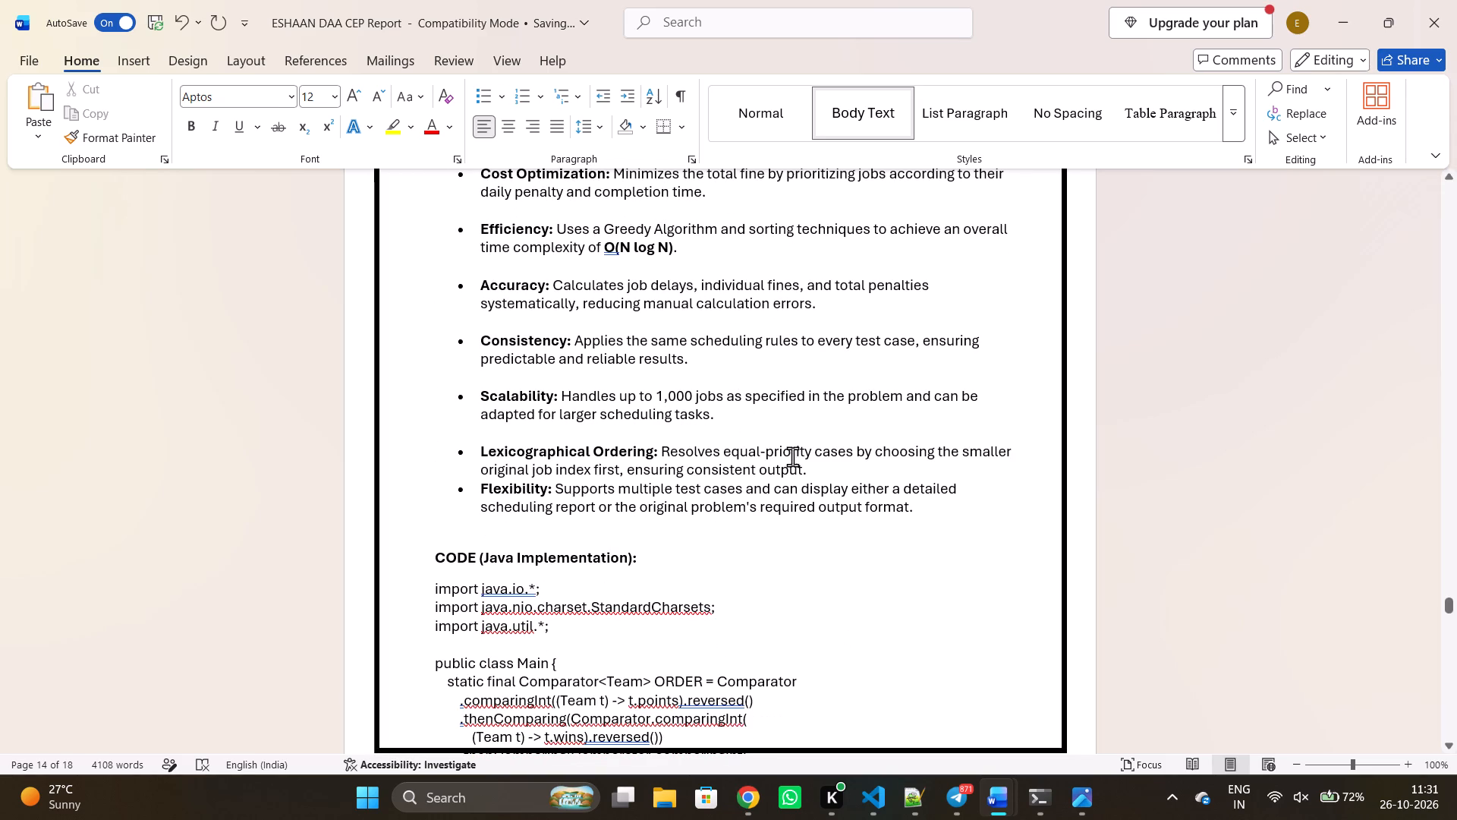
pyautogui.click(807, 466)
pyautogui.press('Return')
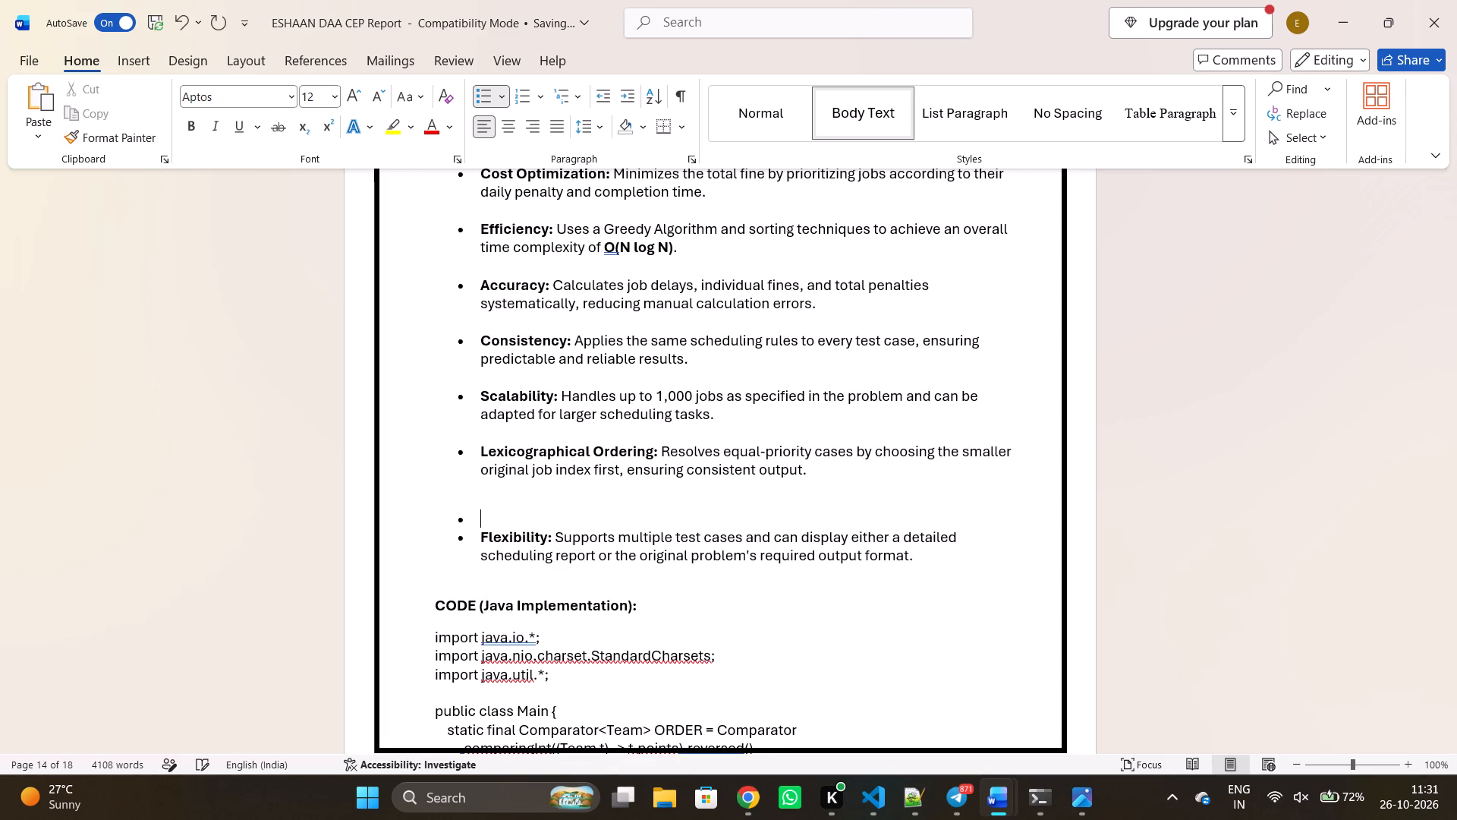
pyautogui.press('BackSpace')
pyautogui.press('BackSpace')
pyautogui.press('BackSpace')
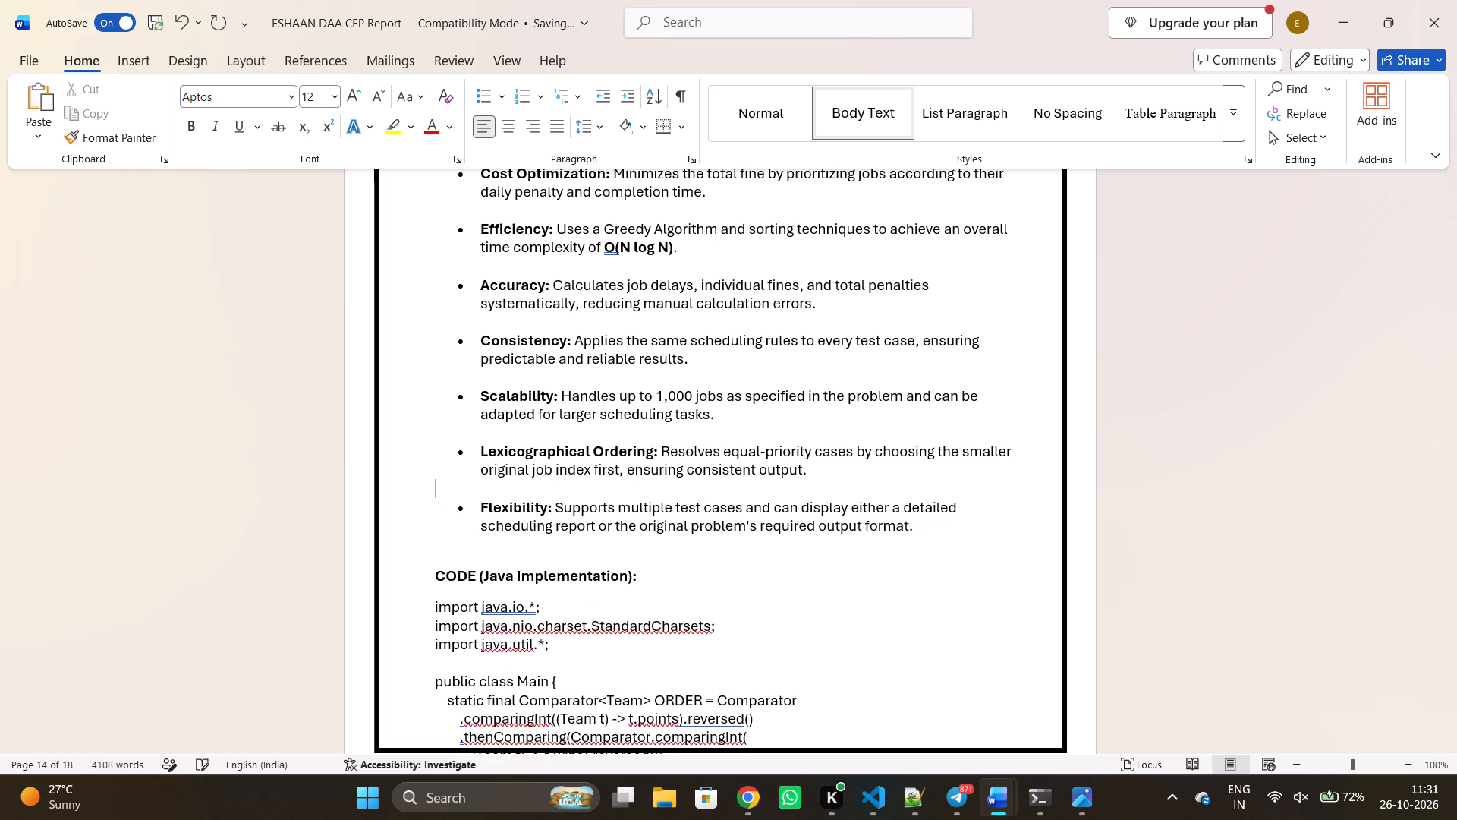
# Insert blank lines before the CODE (Java Implementation) heading so that it starts on a new page.
pyautogui.scroll(-4, 813, 572)
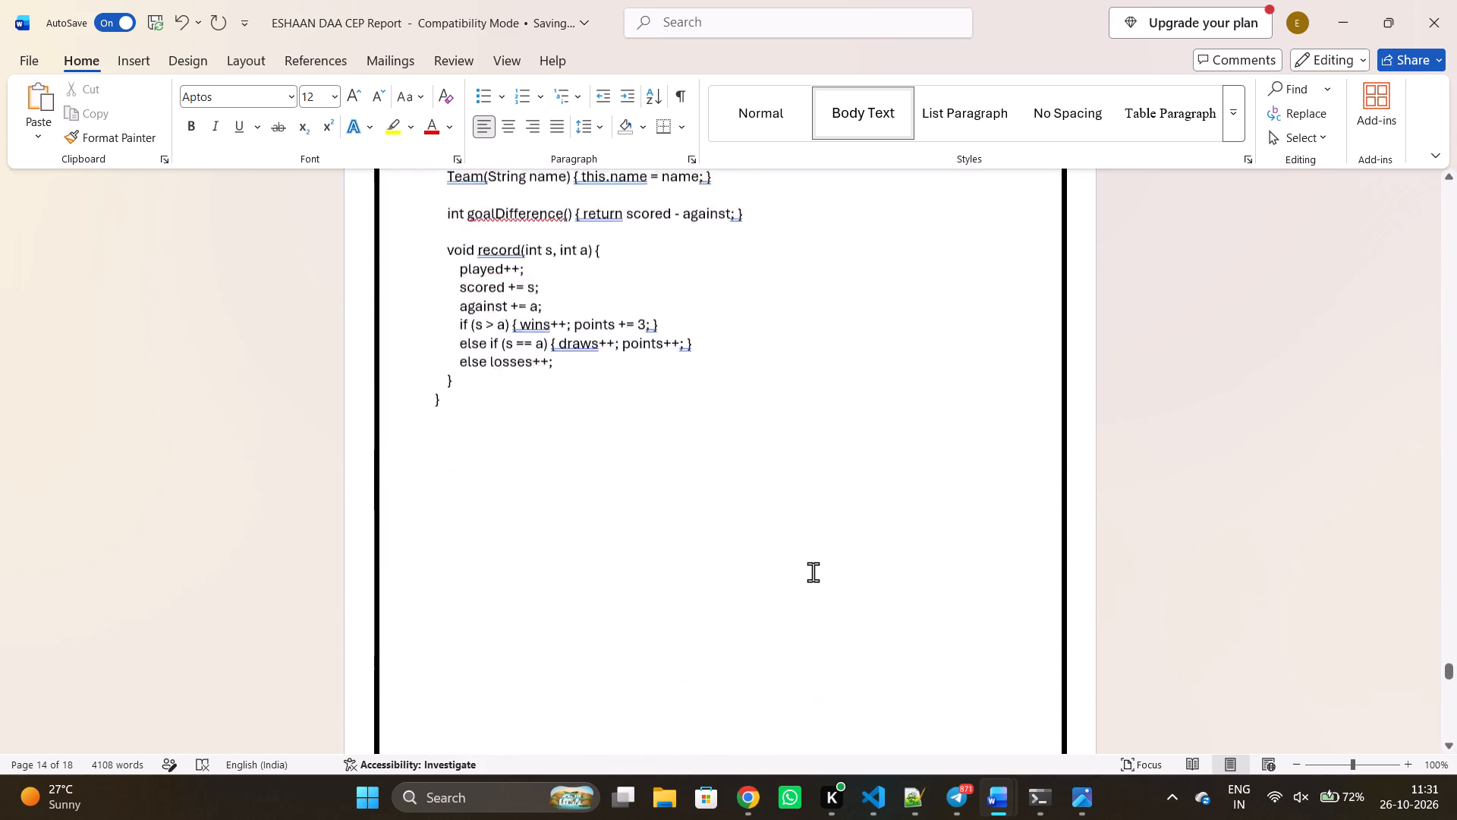
pyautogui.scroll(4, 813, 572)
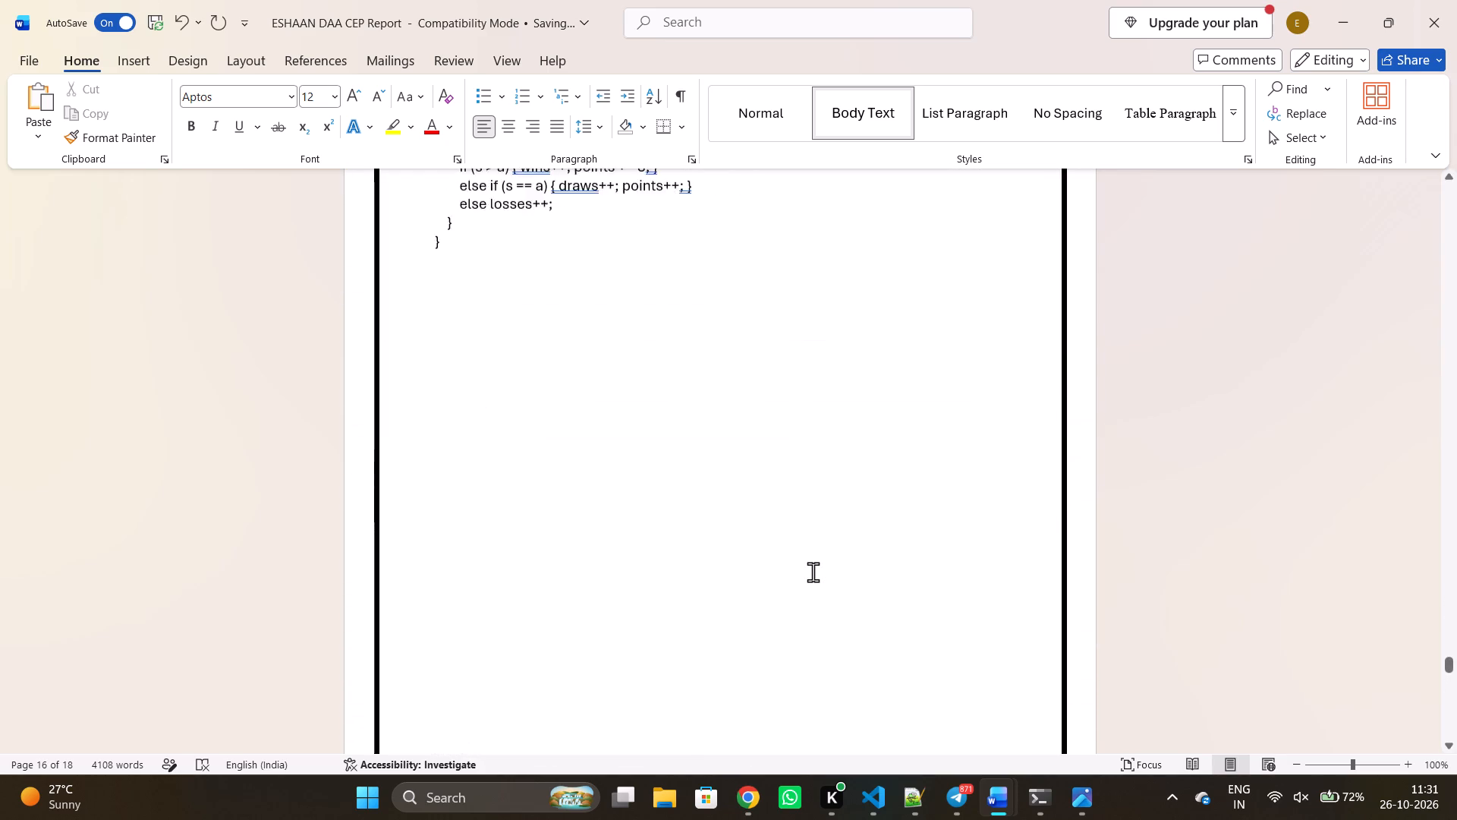
pyautogui.scroll(5, 813, 572)
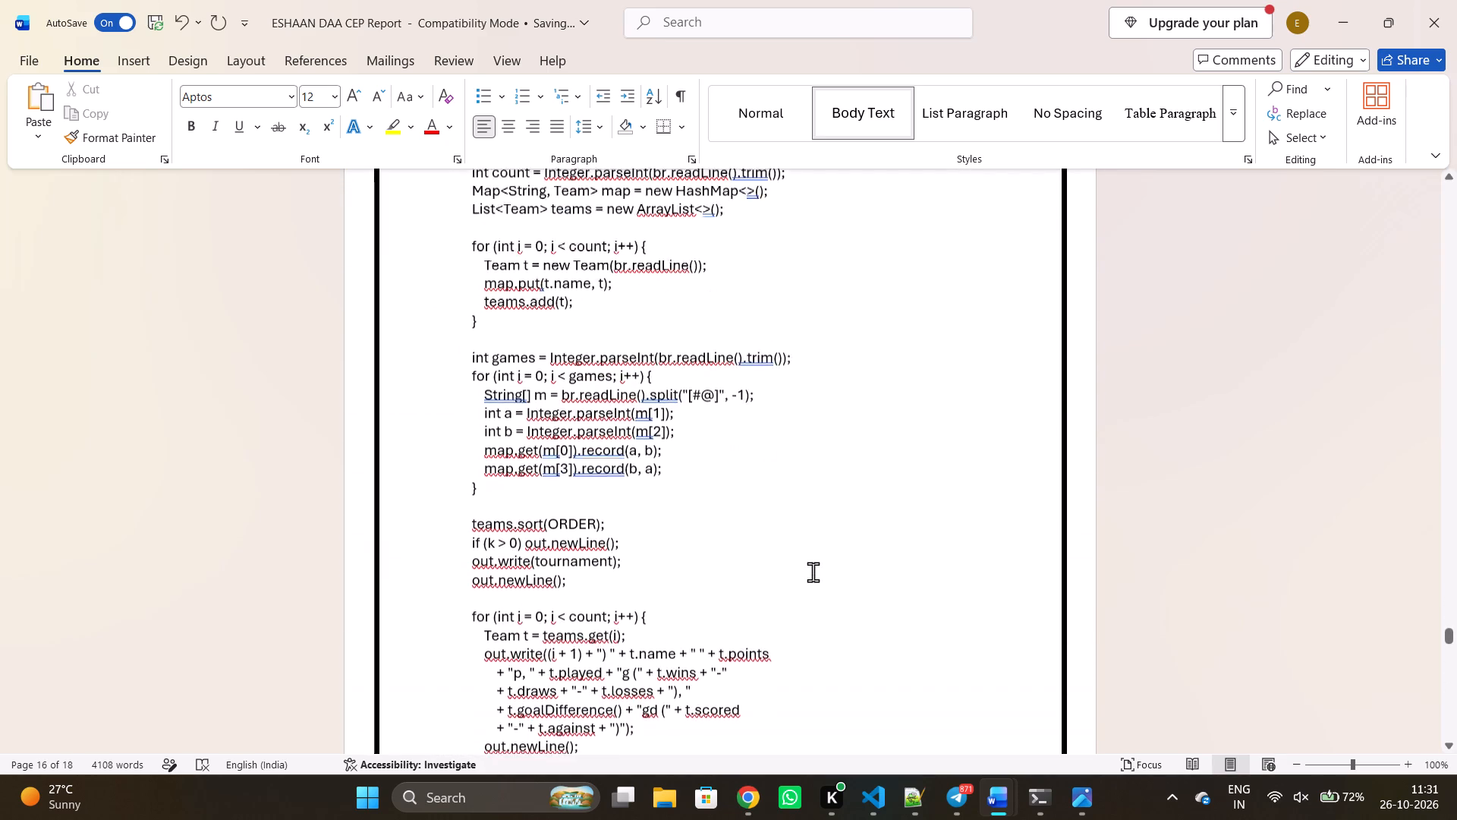
pyautogui.scroll(4, 813, 572)
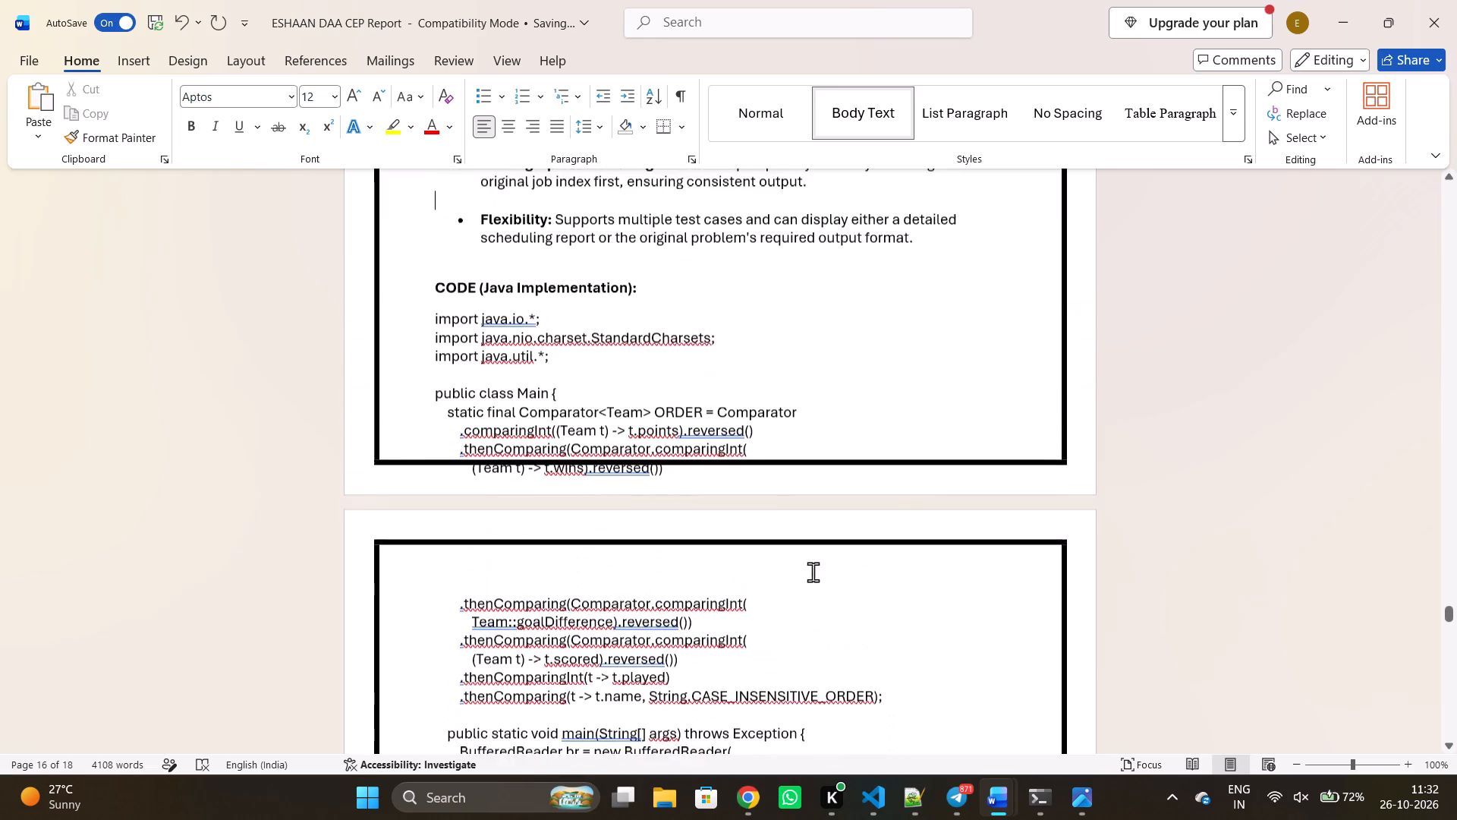
pyautogui.scroll(1, 813, 572)
pyautogui.click(437, 298)
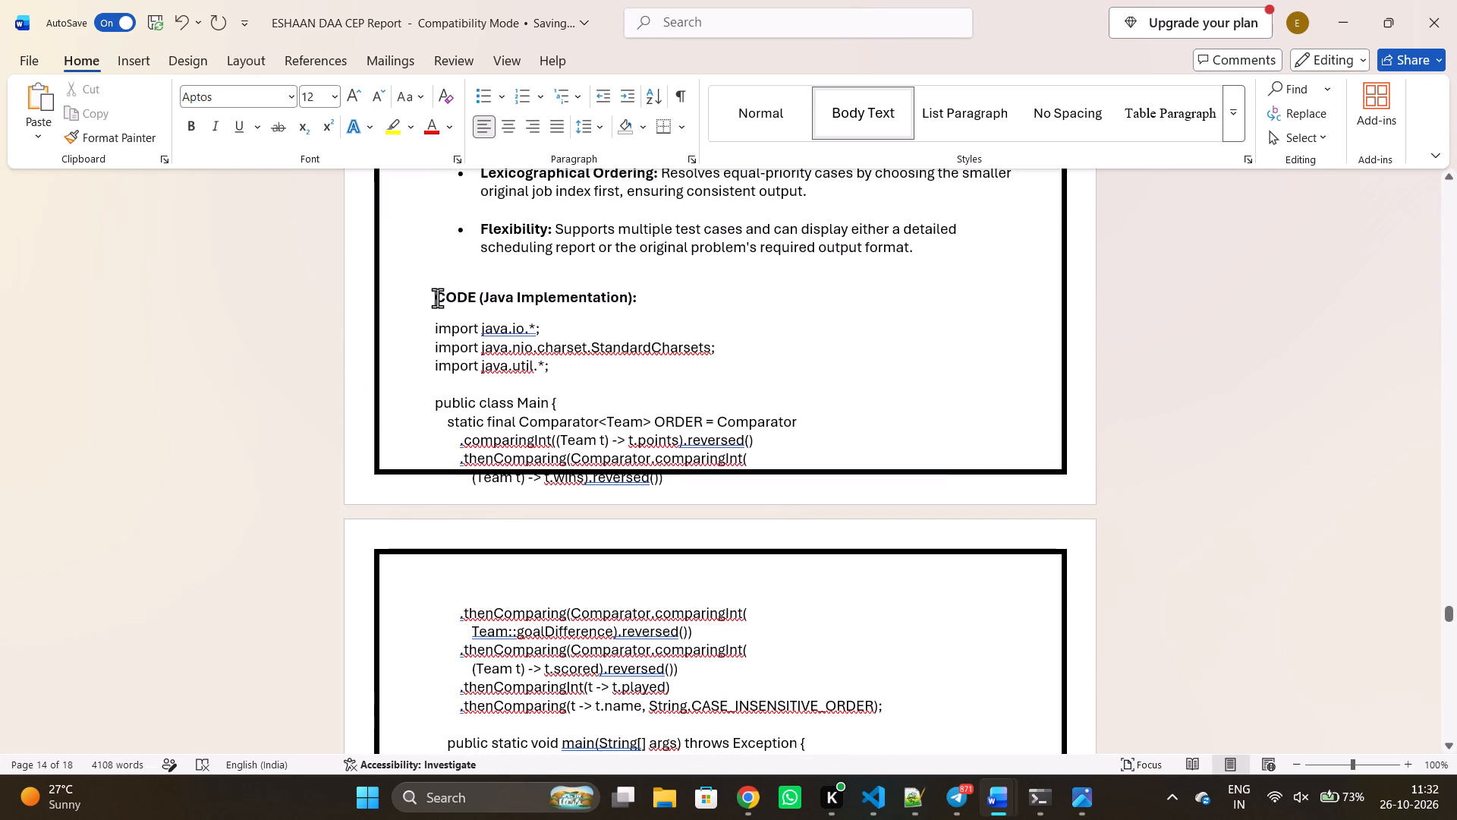
pyautogui.press('Return')
pyautogui.press('Return')
pyautogui.press('Return')
pyautogui.press('Return')
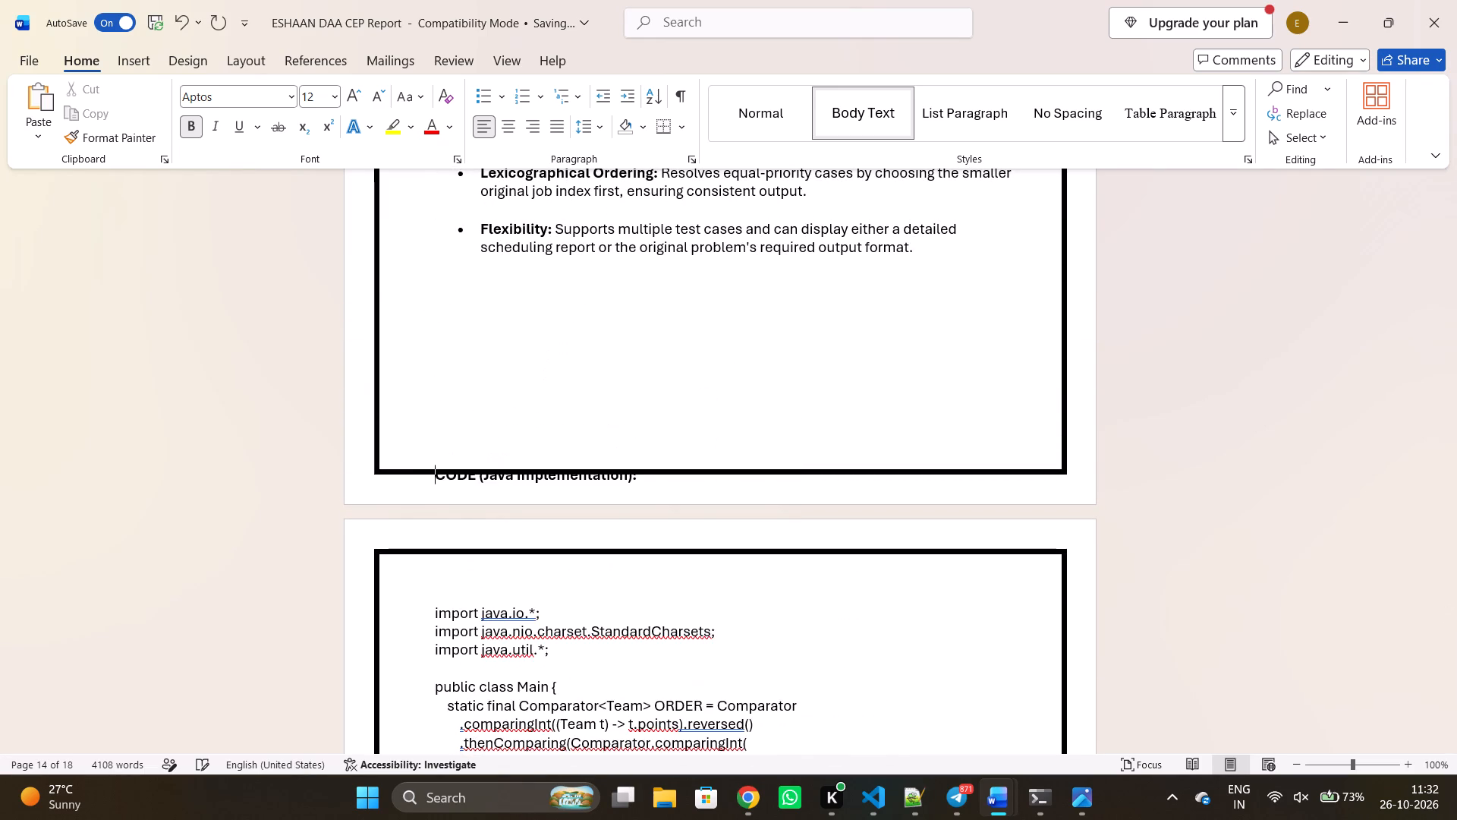
pyautogui.press('Return')
# Copy the entire main.java source code from Notepad++ and return to the Word report.
pyautogui.hscroll(1, 515, 247)
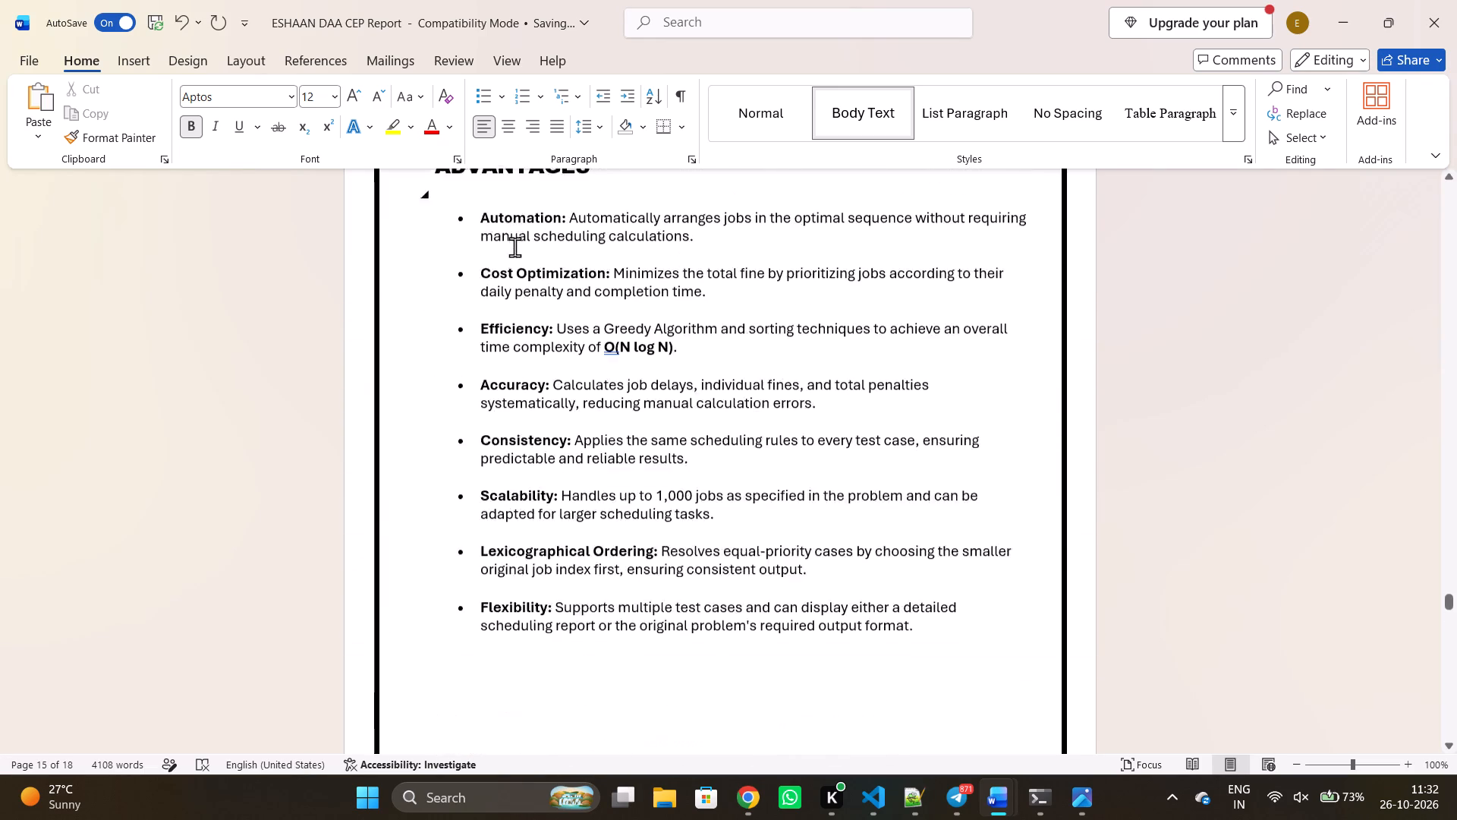
pyautogui.hscroll(1, 515, 247)
pyautogui.scroll(-2, 515, 247)
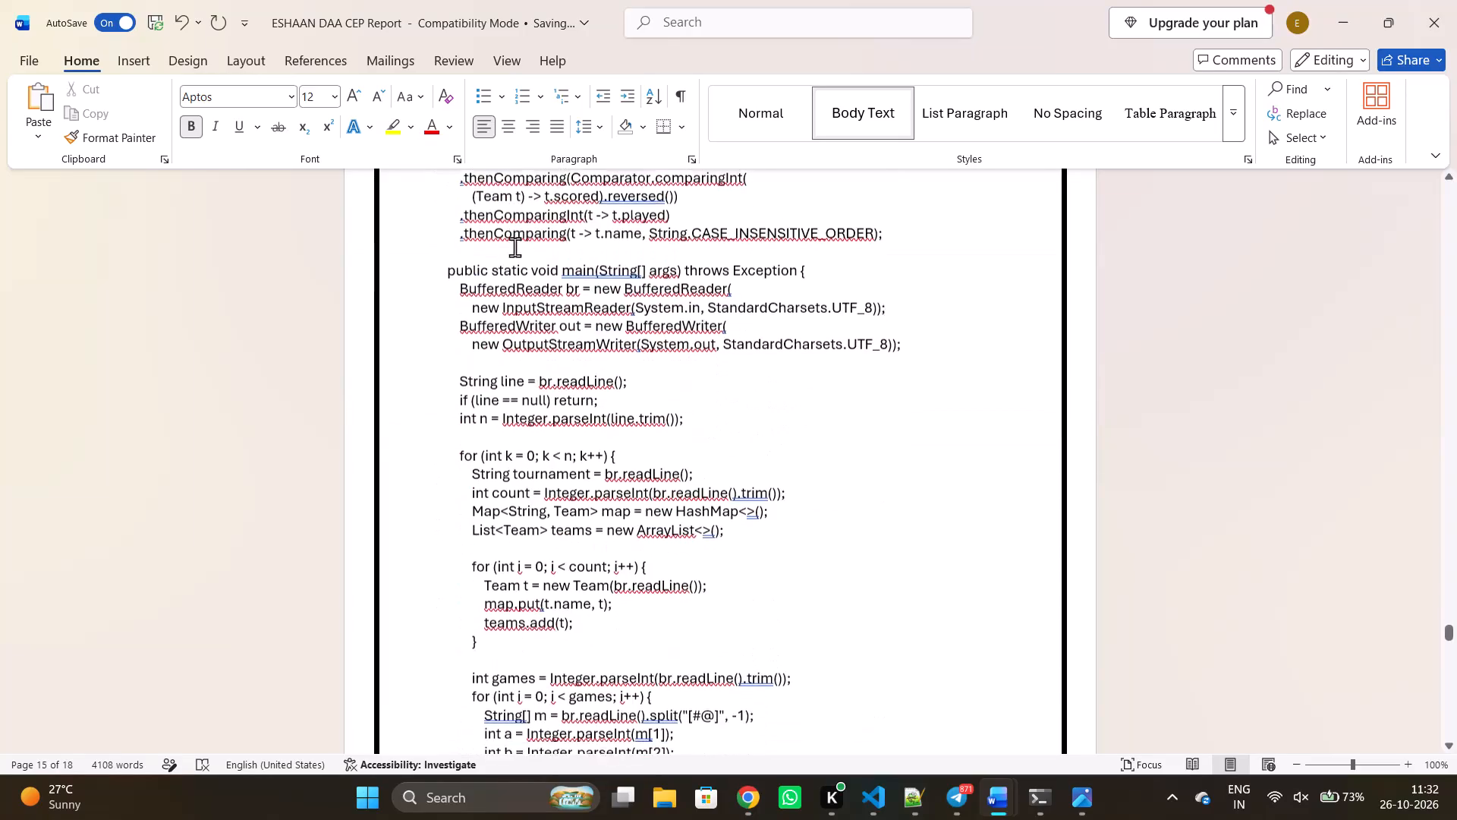
pyautogui.scroll(-4, 515, 247)
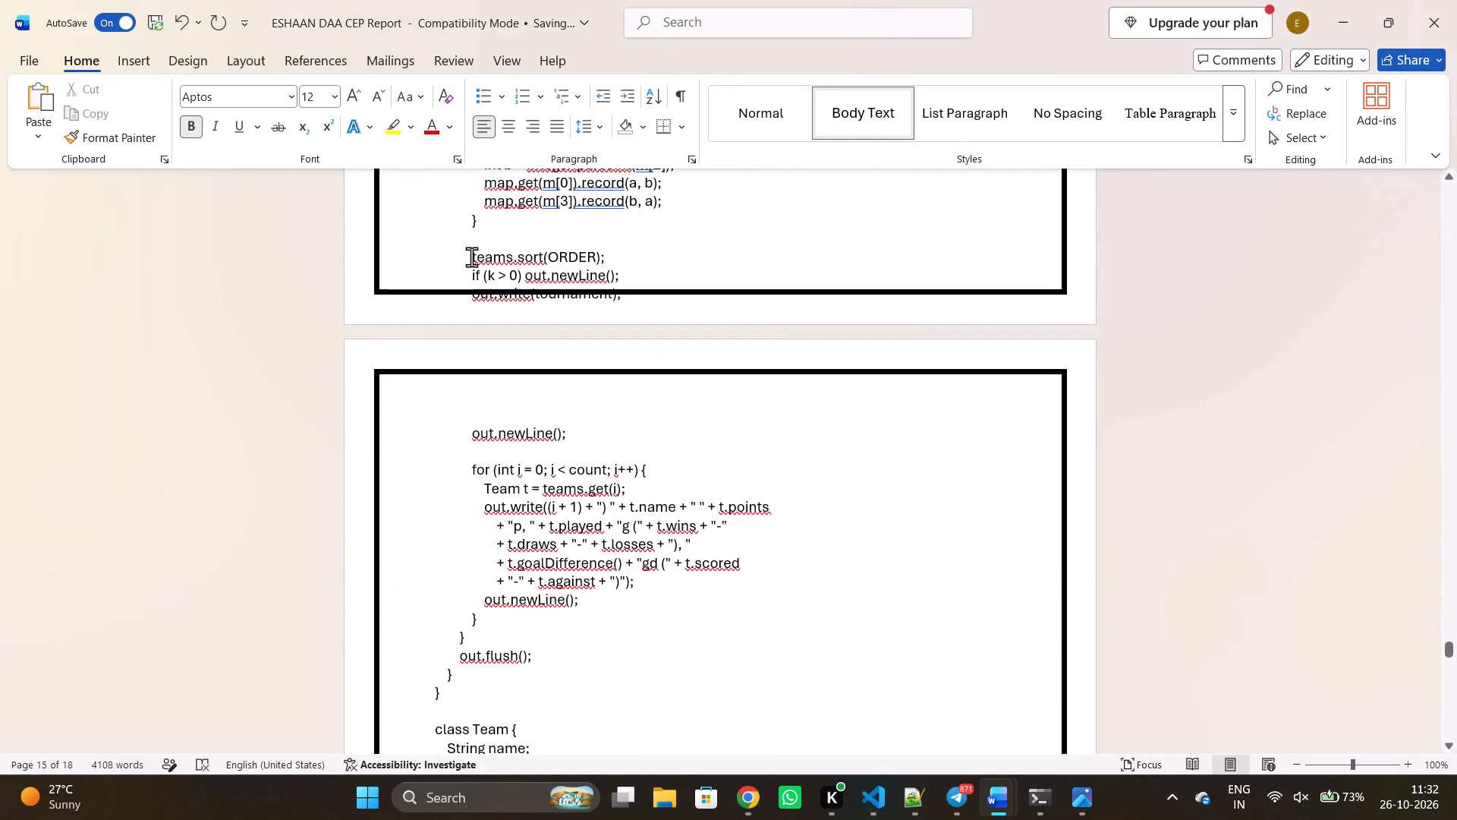
pyautogui.hscroll(1, 471, 257)
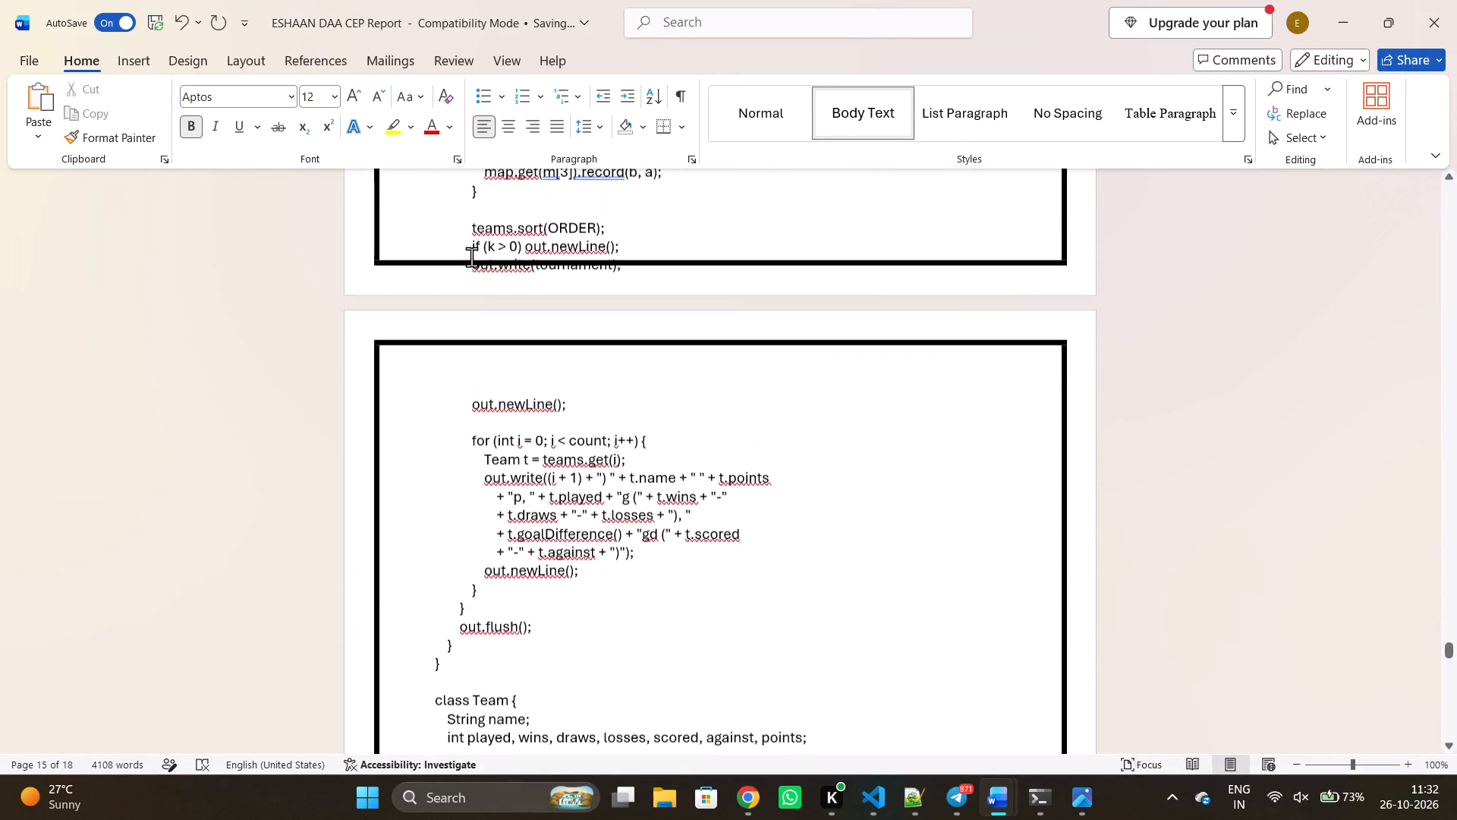
pyautogui.hscroll(1, 471, 257)
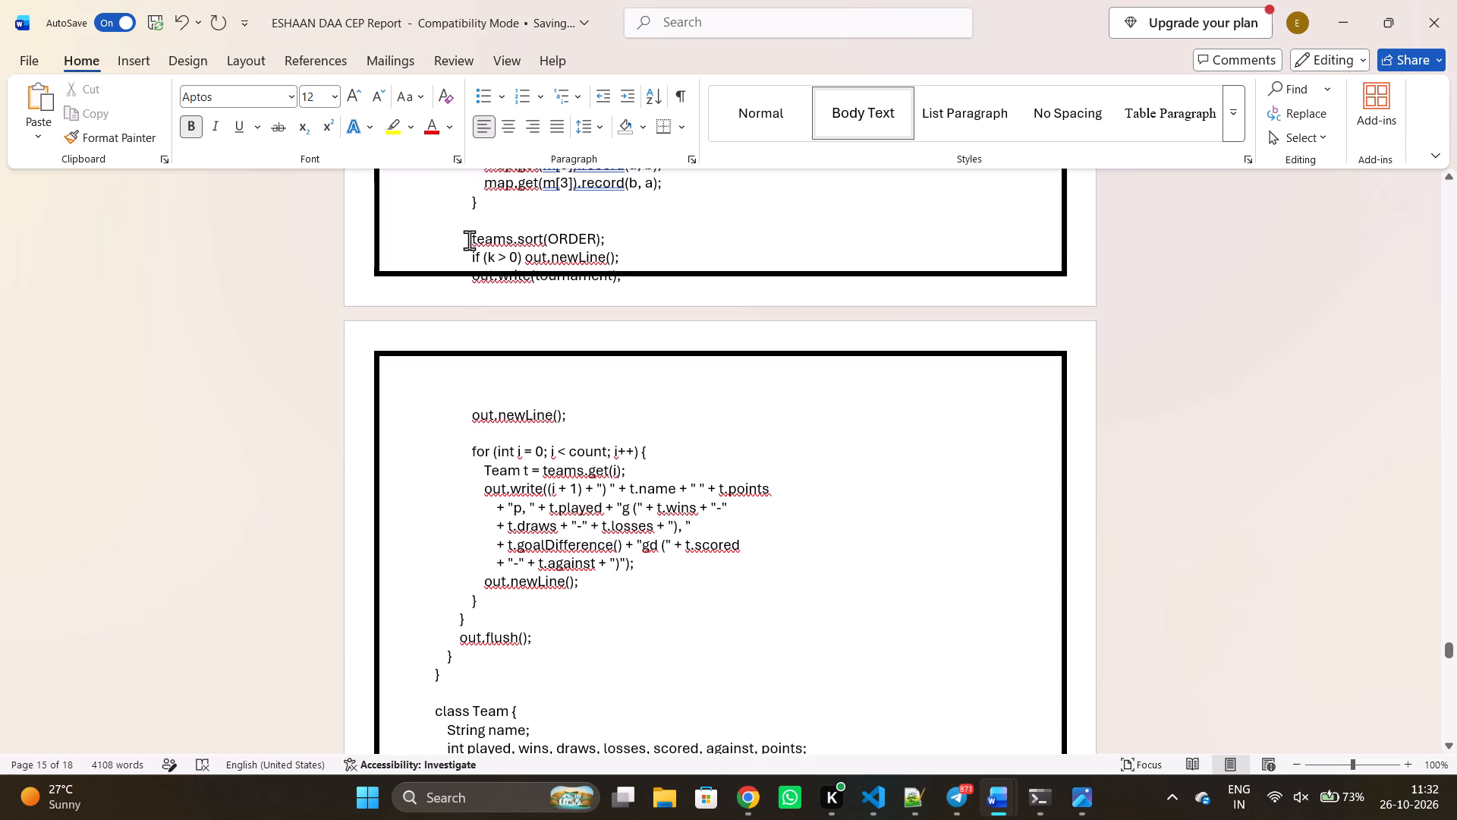
pyautogui.scroll(5, 469, 240)
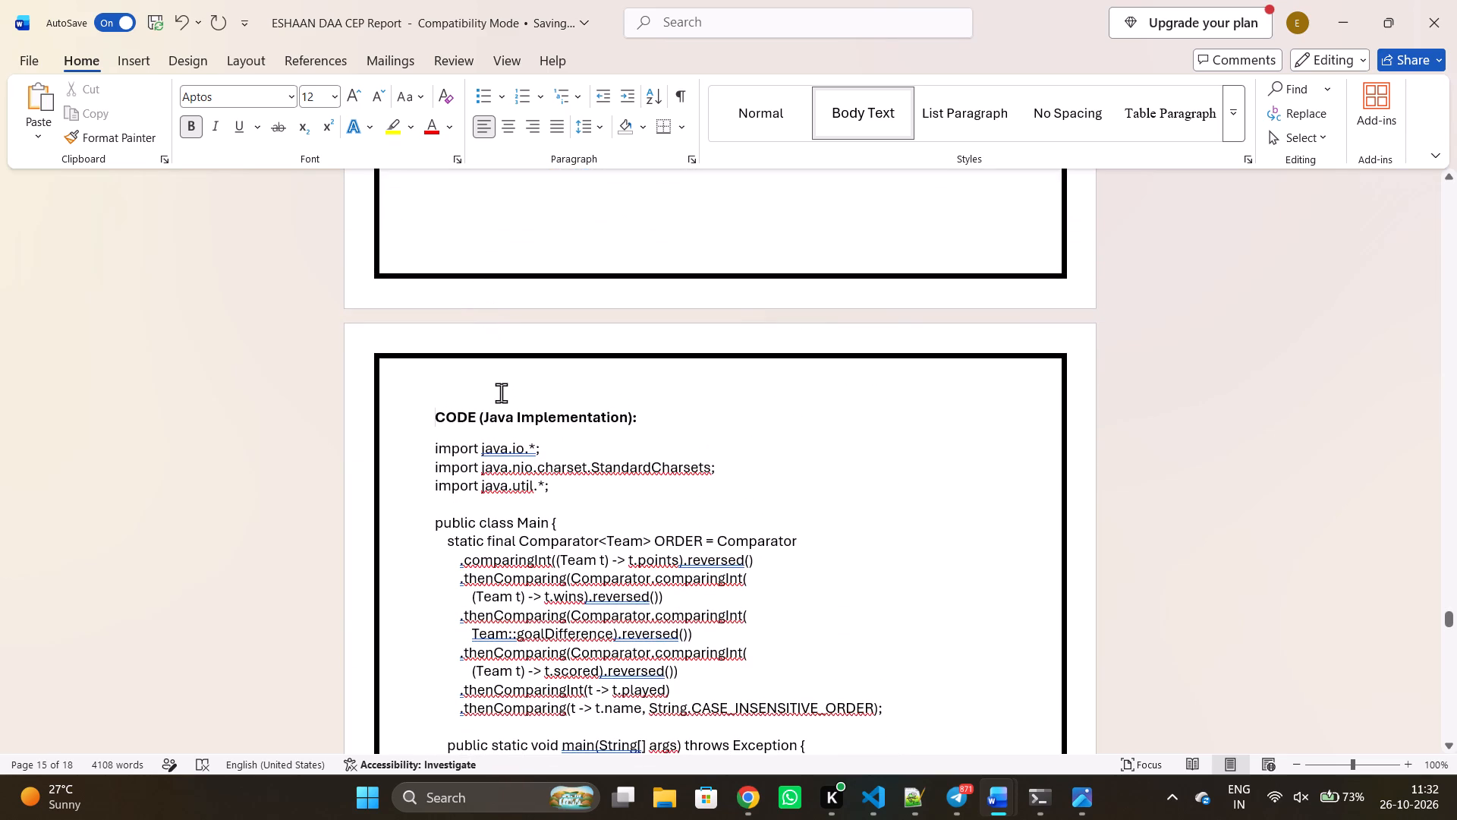
pyautogui.hotkey('alt', 'Tab')
pyautogui.hotkey('alt', 'Tab')
pyautogui.hotkey('alt', 'Tab')
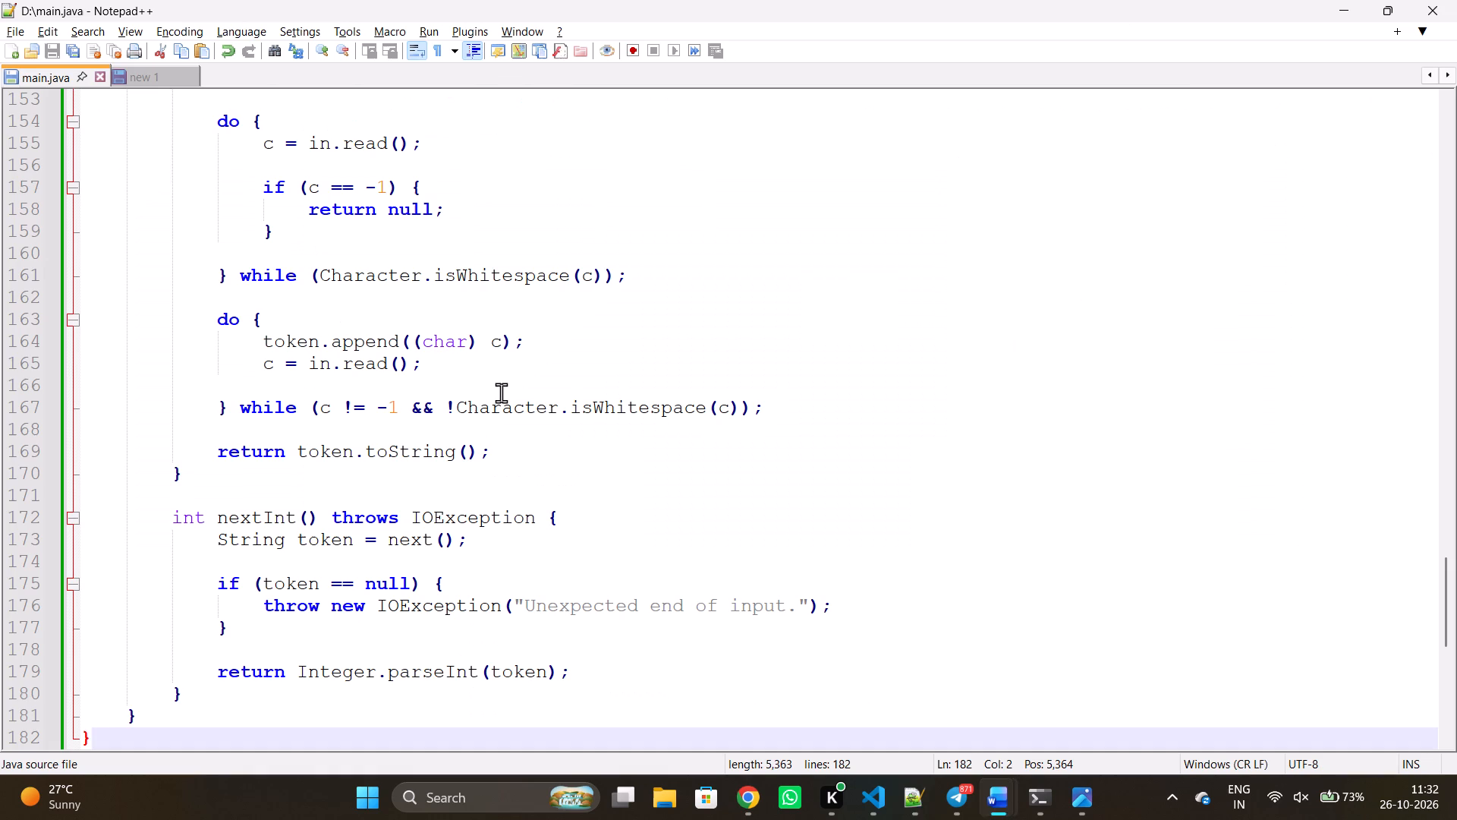
pyautogui.hotkey('ctrl', 'a')
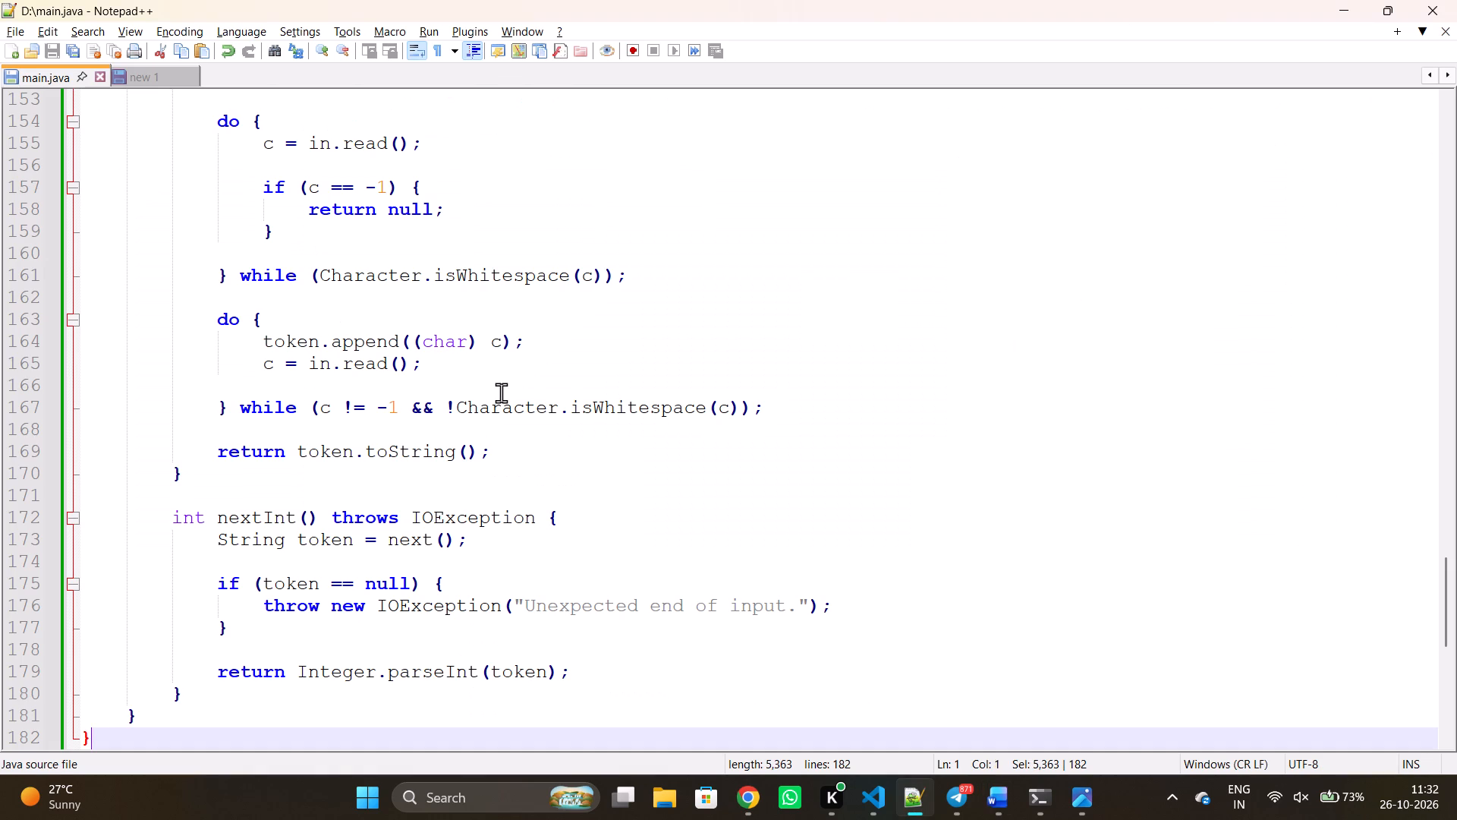
pyautogui.hotkey('ctrl', 'c')
pyautogui.hotkey('alt', 'Tab')
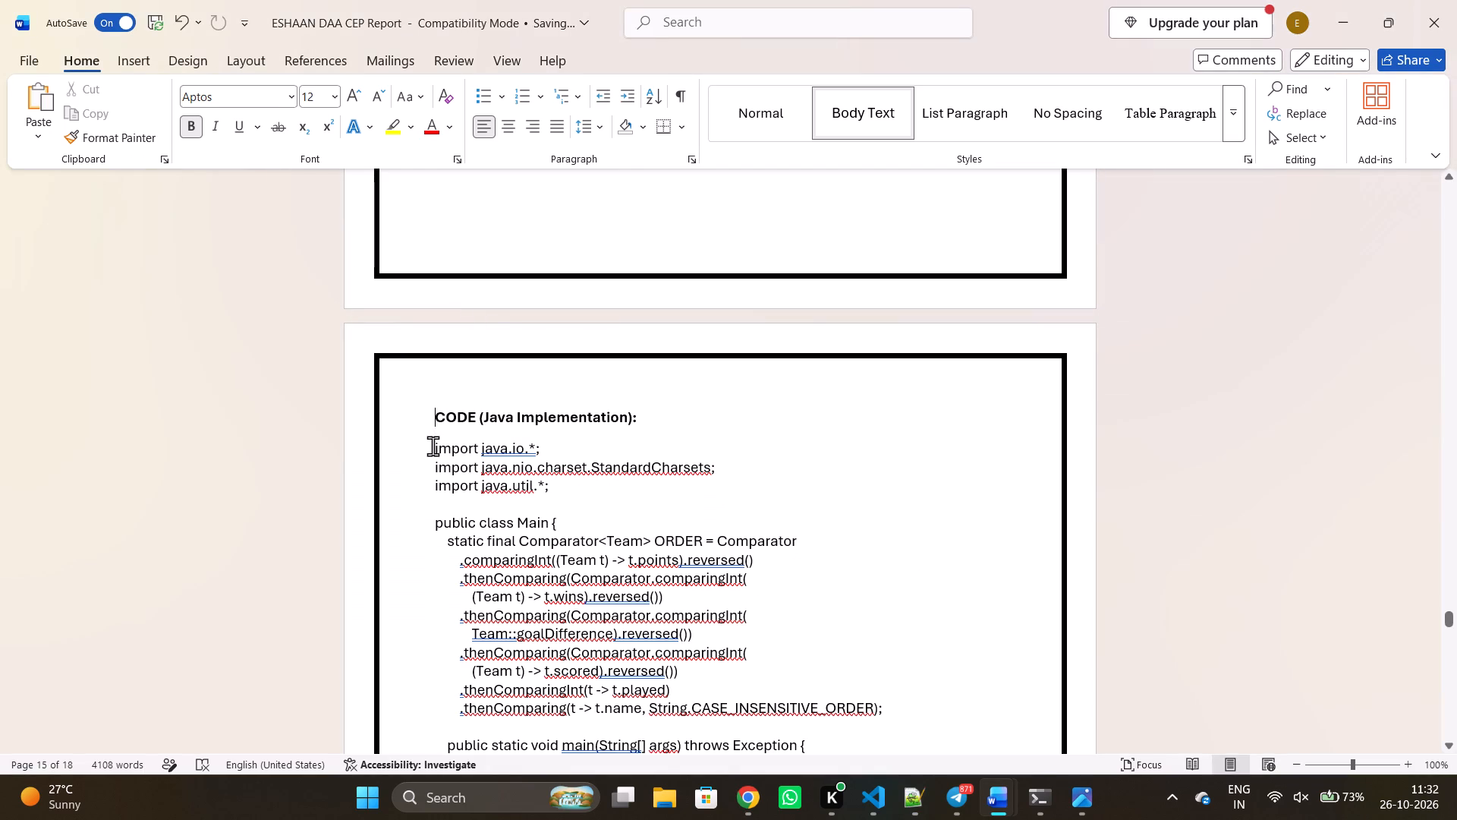
# Delete all of the old football tournament Java code beneath the CODE (Java Implementation) heading.
pyautogui.moveTo(433, 446); pyautogui.dragTo(531, 448)
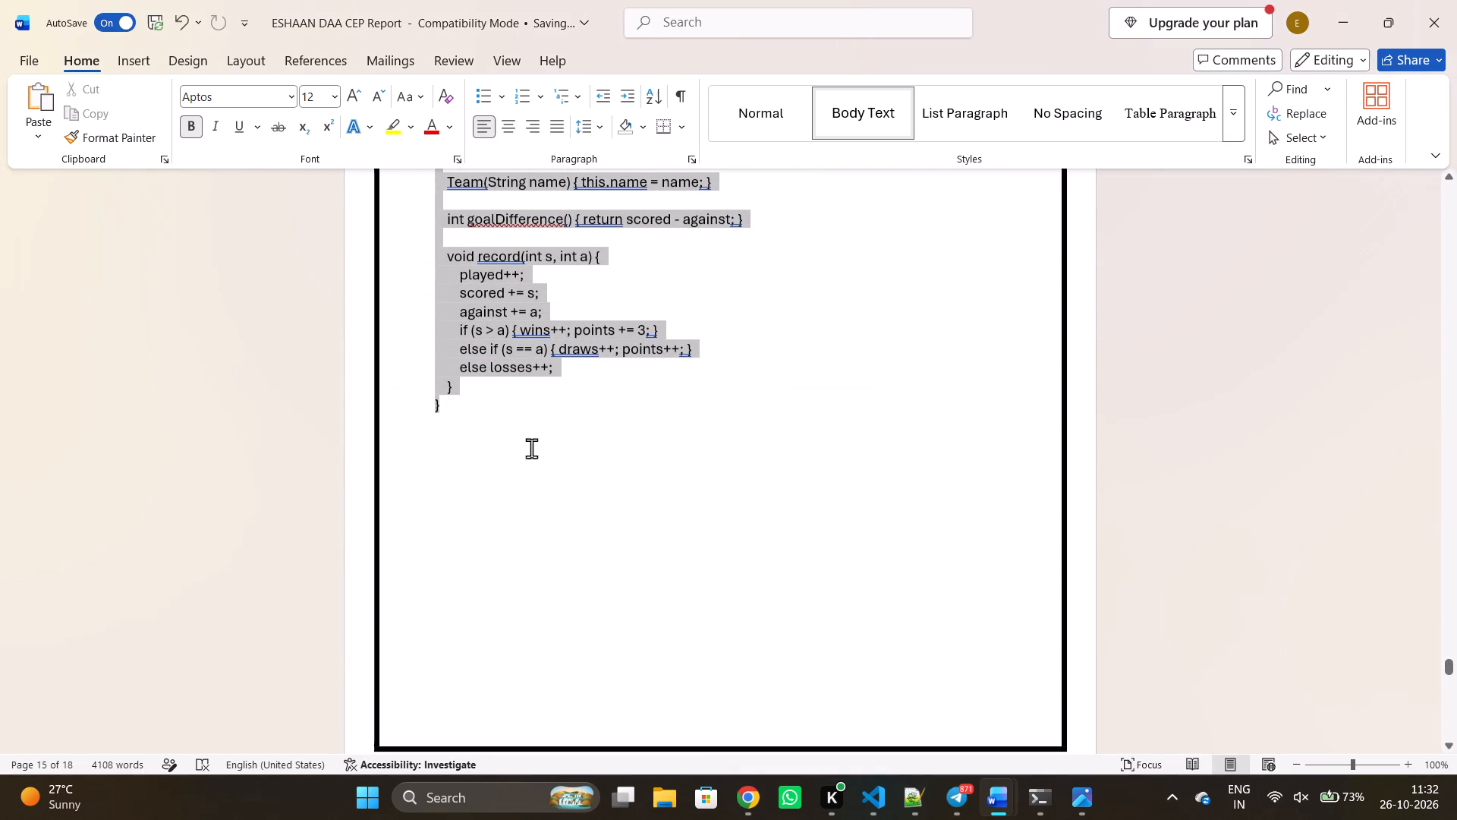
pyautogui.moveTo(531, 448); pyautogui.dragTo(504, 424)
pyautogui.press('BackSpace')
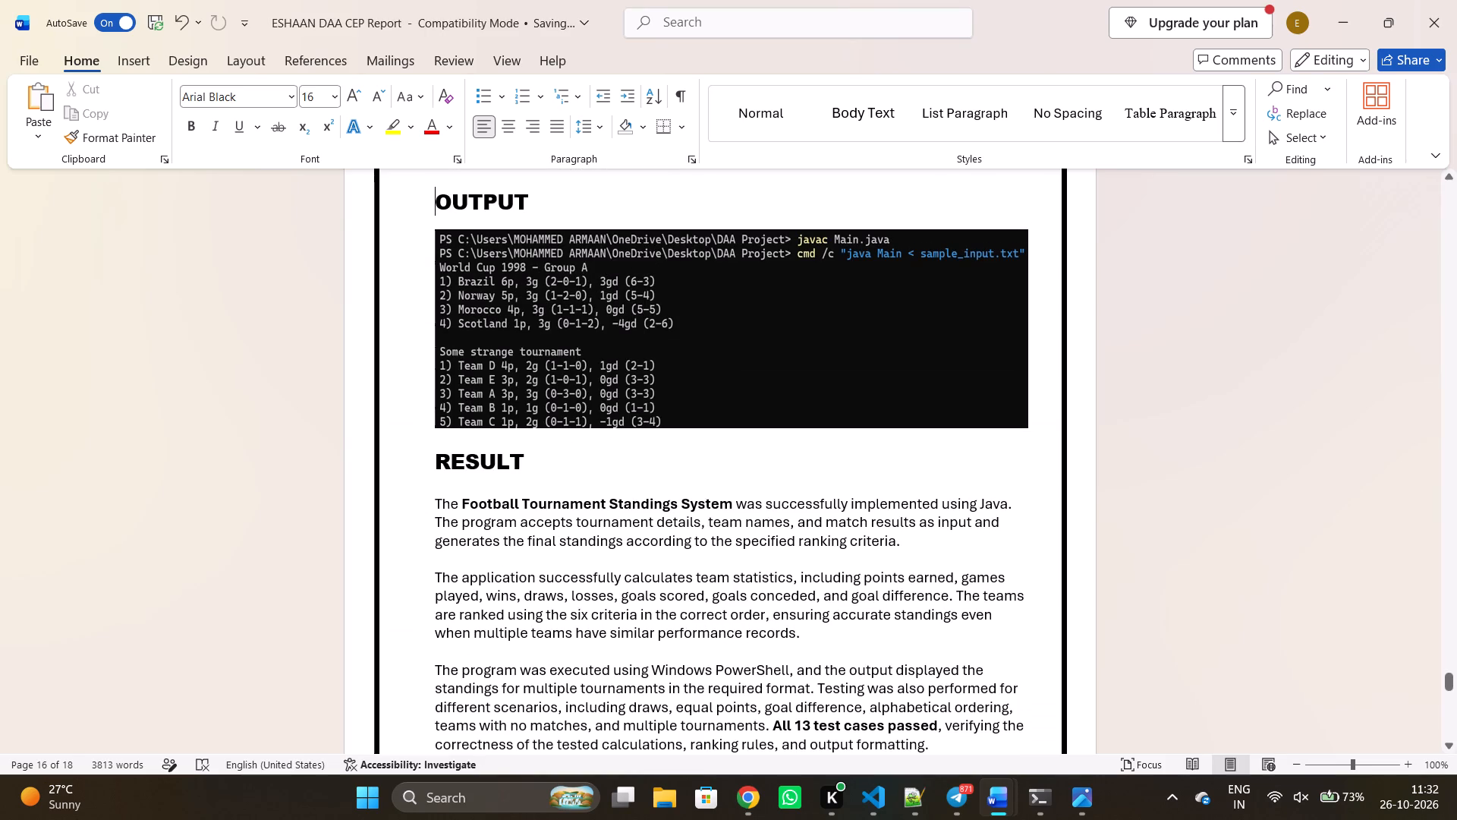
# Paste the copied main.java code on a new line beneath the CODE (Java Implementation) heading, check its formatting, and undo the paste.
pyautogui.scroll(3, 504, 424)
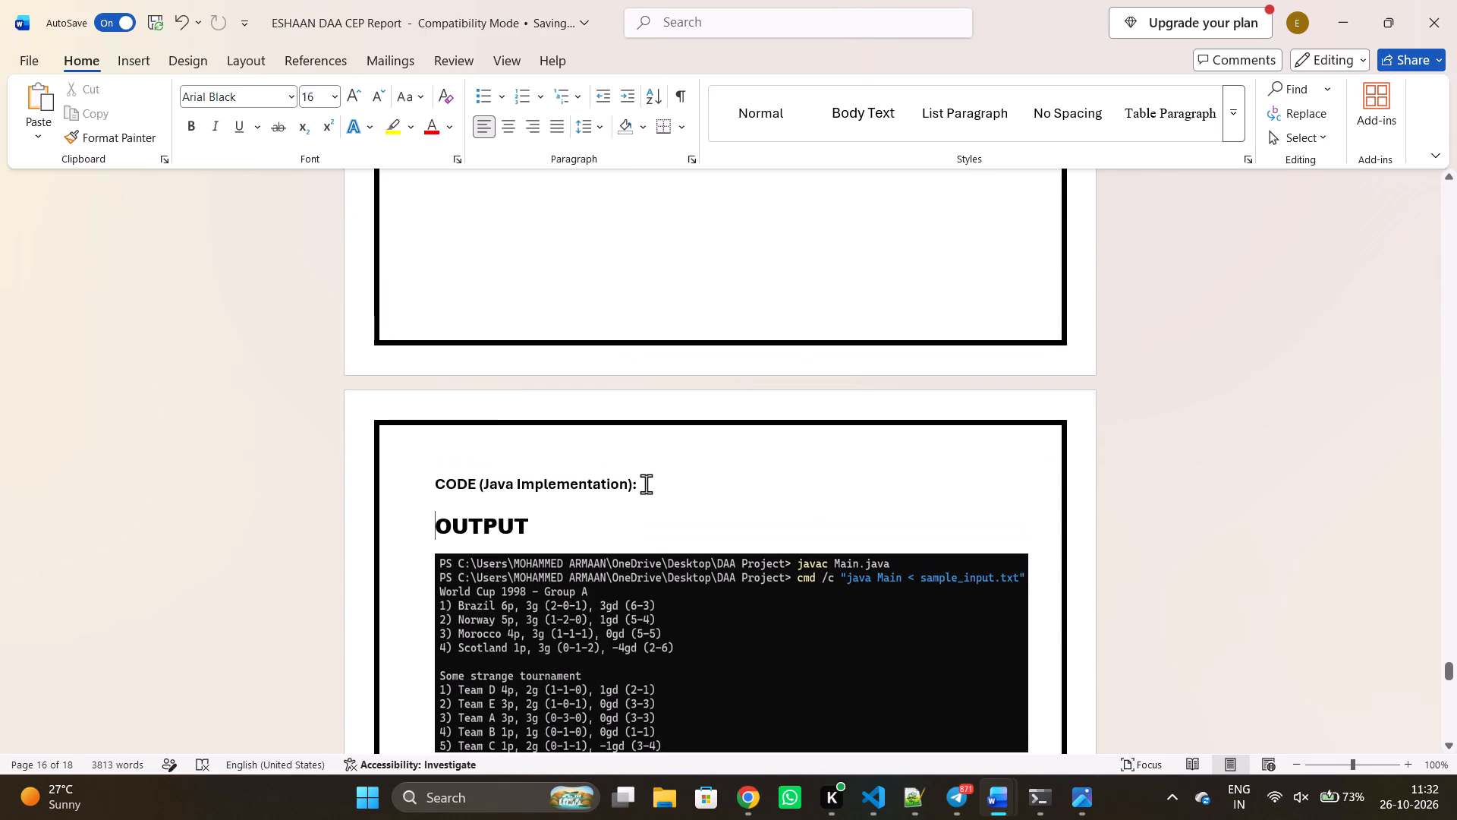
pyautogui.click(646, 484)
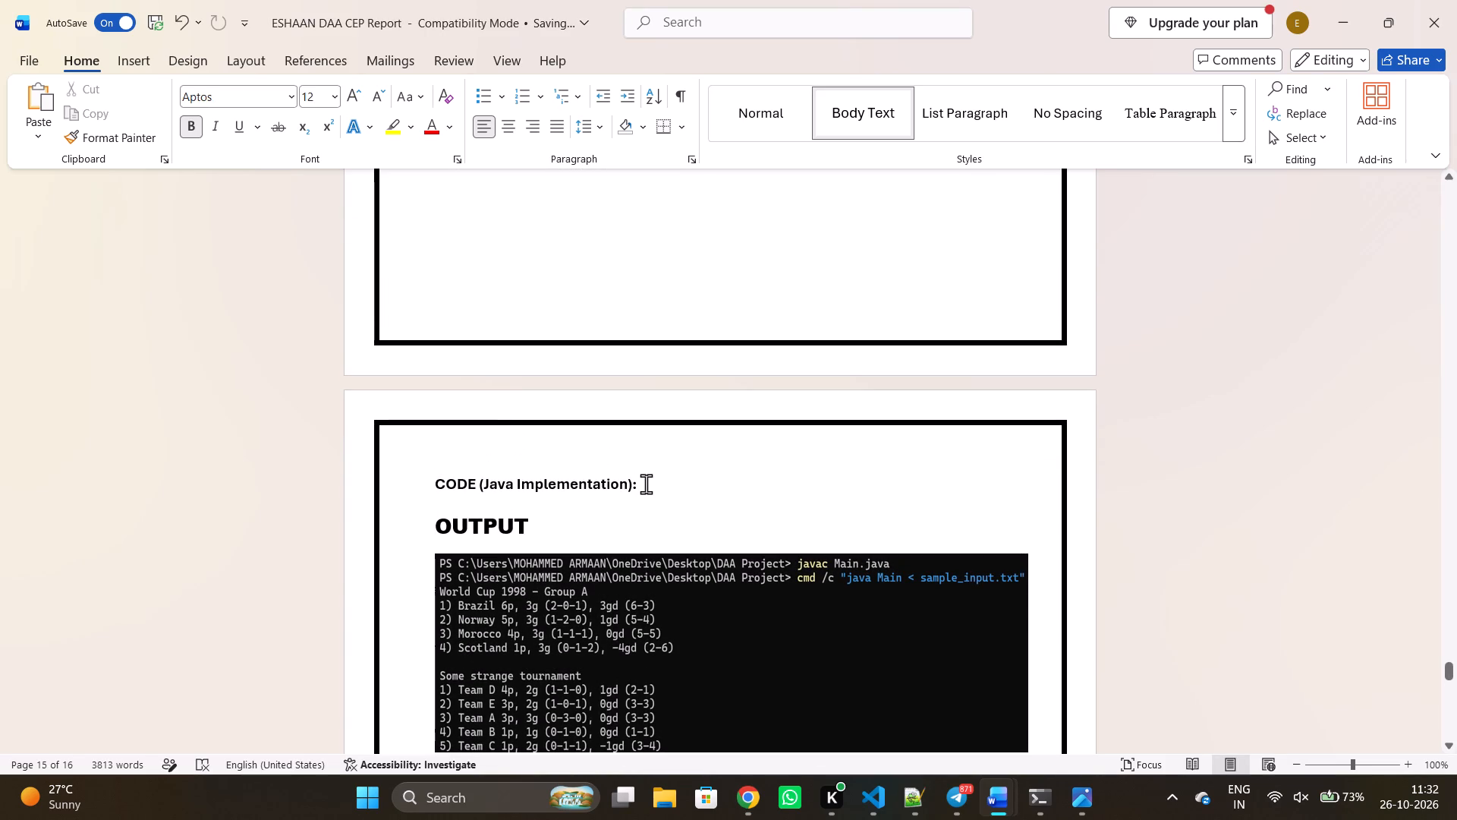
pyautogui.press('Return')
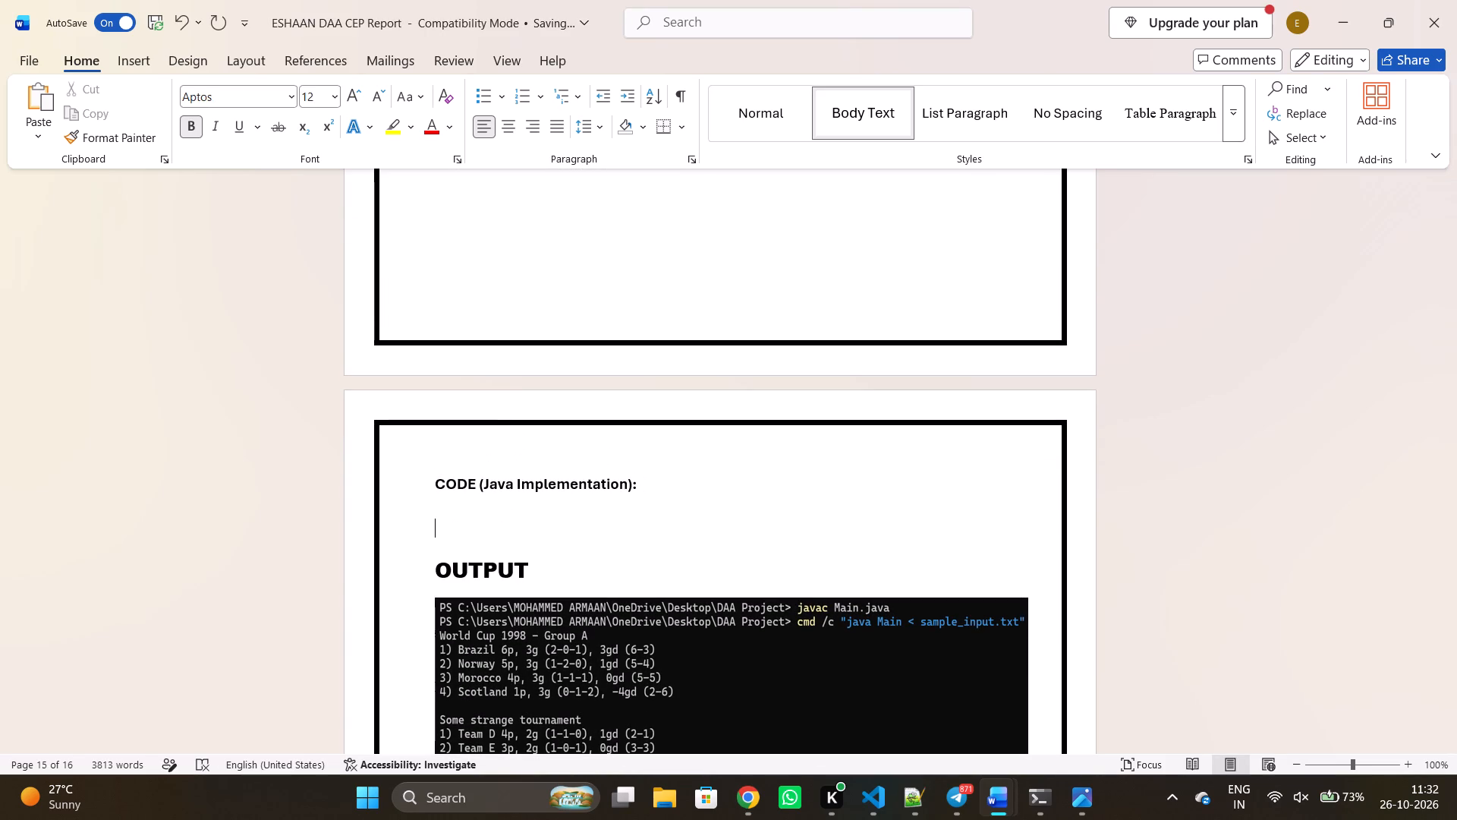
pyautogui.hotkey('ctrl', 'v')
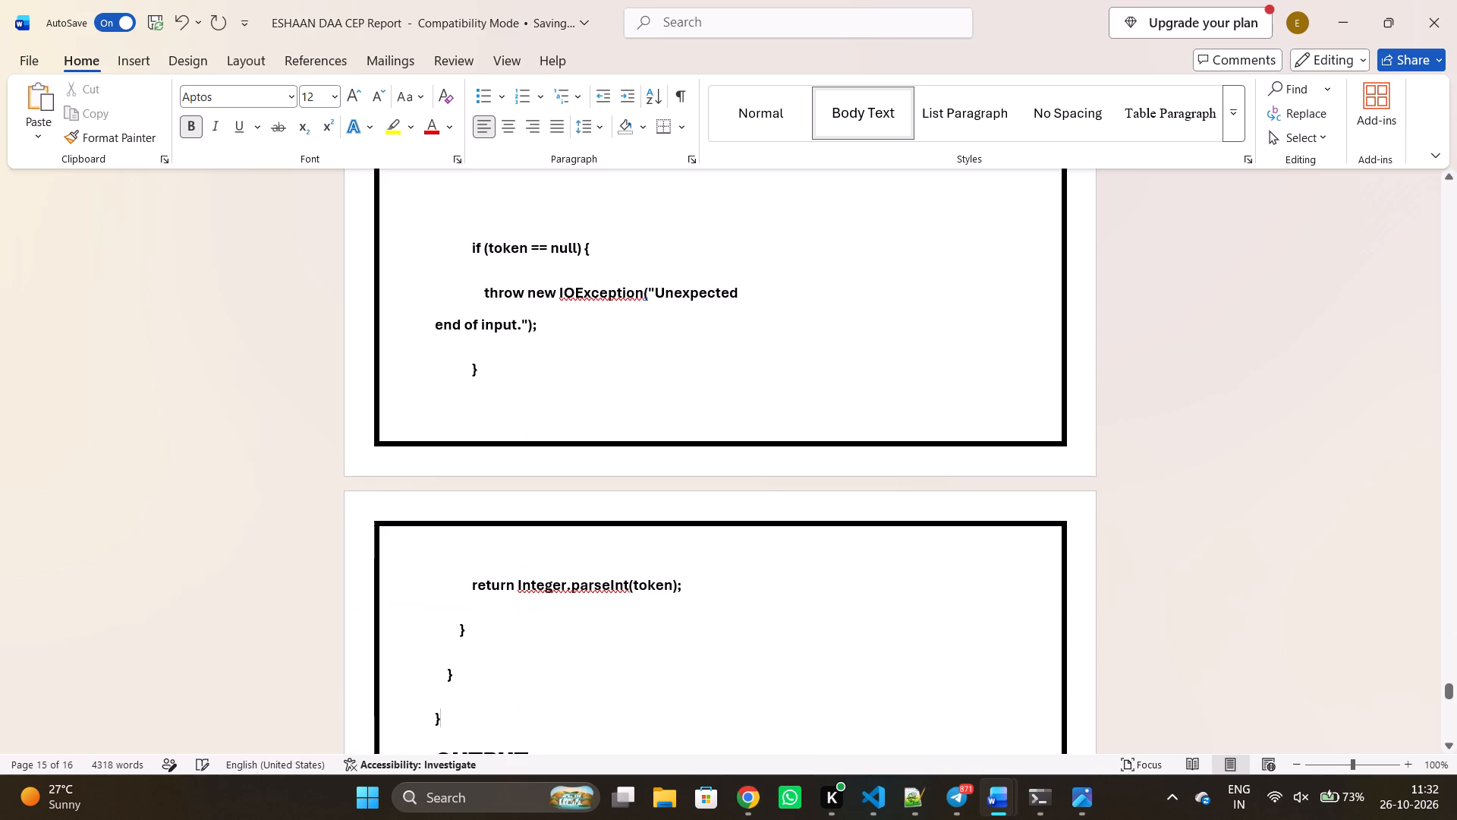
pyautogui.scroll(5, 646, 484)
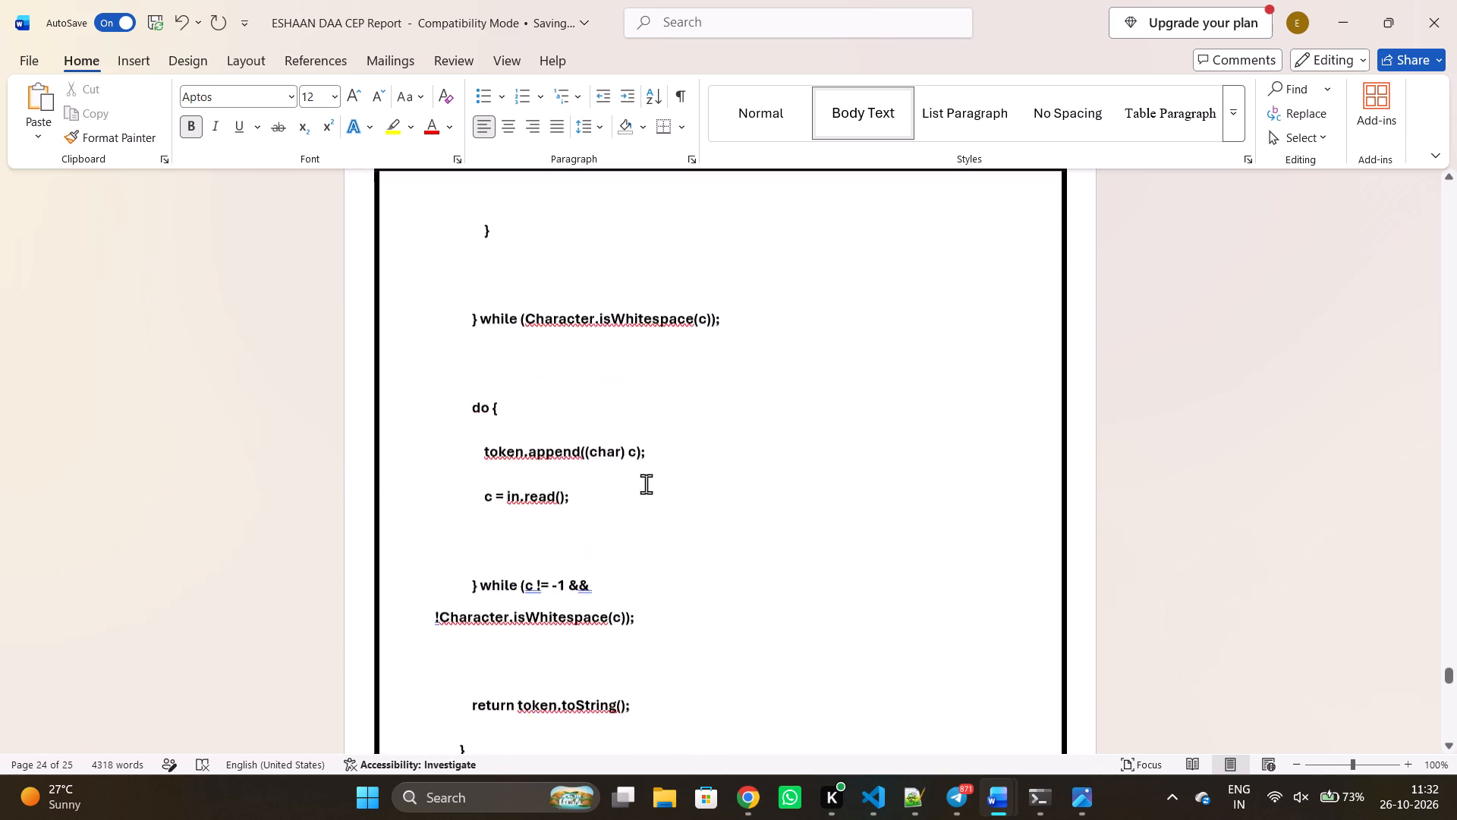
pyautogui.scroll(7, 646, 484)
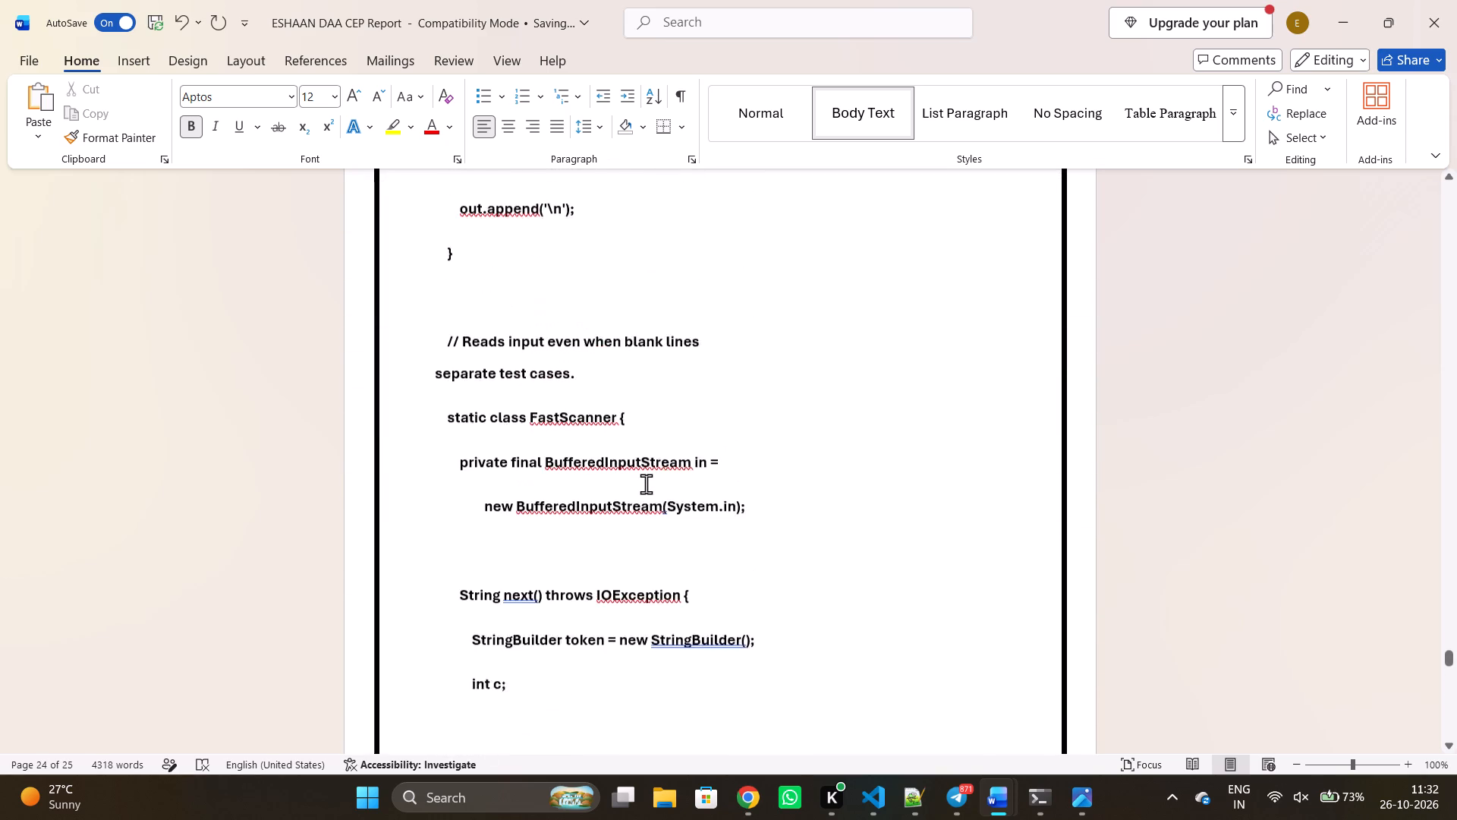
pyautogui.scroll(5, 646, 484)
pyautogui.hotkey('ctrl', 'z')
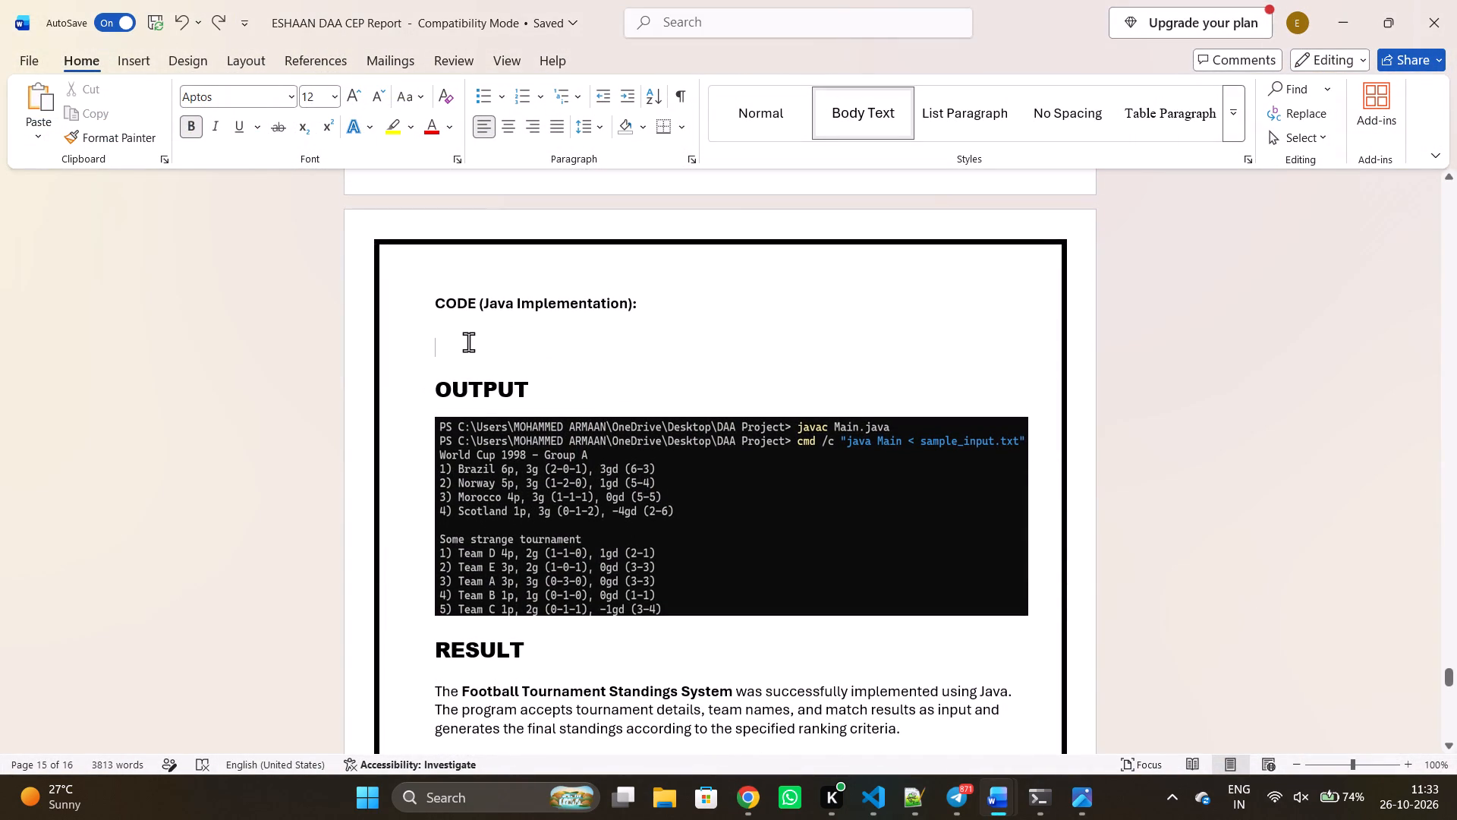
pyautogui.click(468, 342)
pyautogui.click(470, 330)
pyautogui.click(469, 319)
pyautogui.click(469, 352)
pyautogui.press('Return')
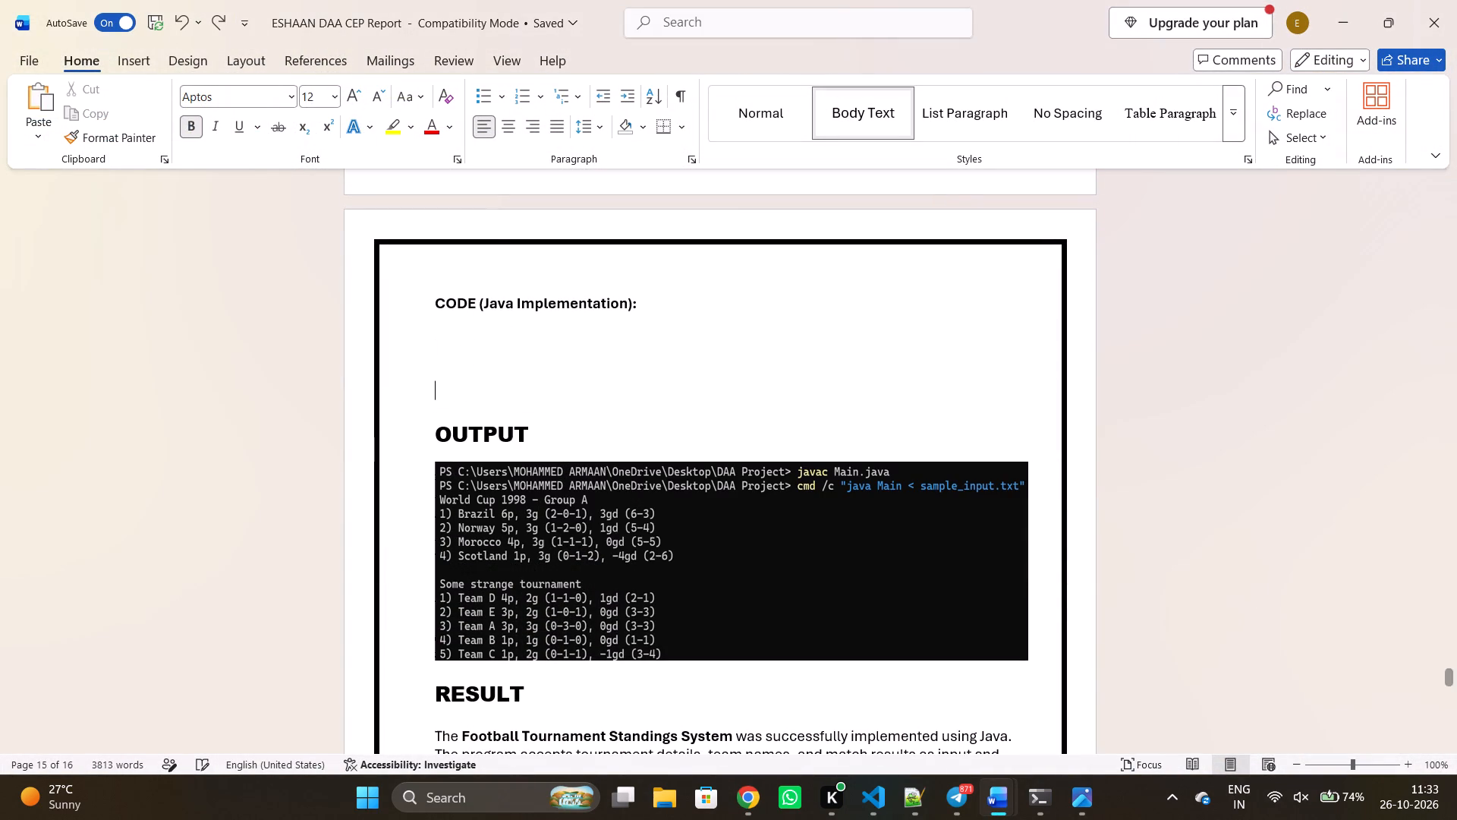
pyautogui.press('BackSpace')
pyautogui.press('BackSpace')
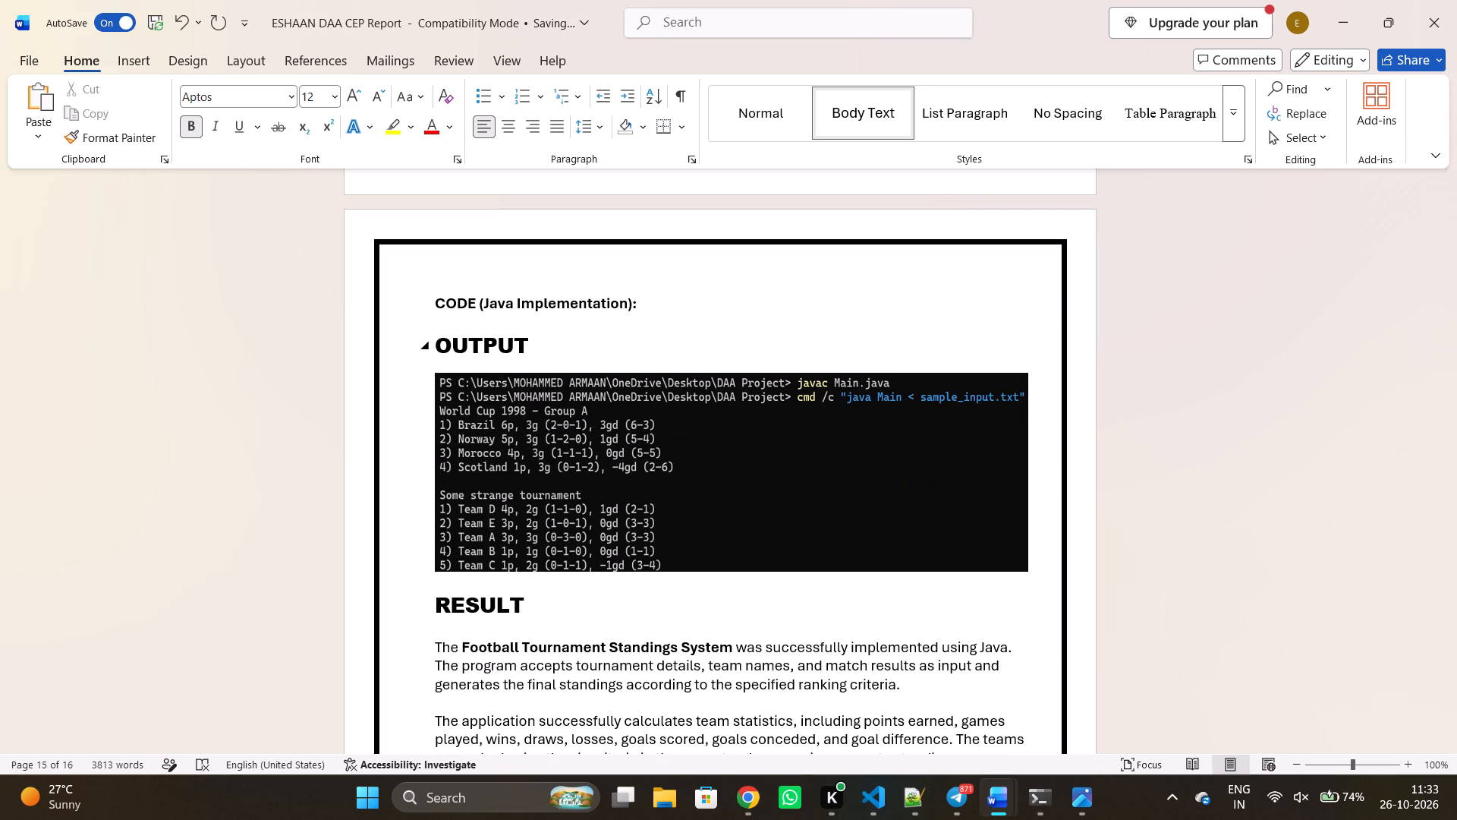
# Undo the recent edits to restore the old Java code, and redo the spacing that starts the CODE heading on a new page.
pyautogui.hotkey('ctrl', 'z')
pyautogui.hotkey('ctrl', 'z')
pyautogui.hotkey('ctrl', 'z')
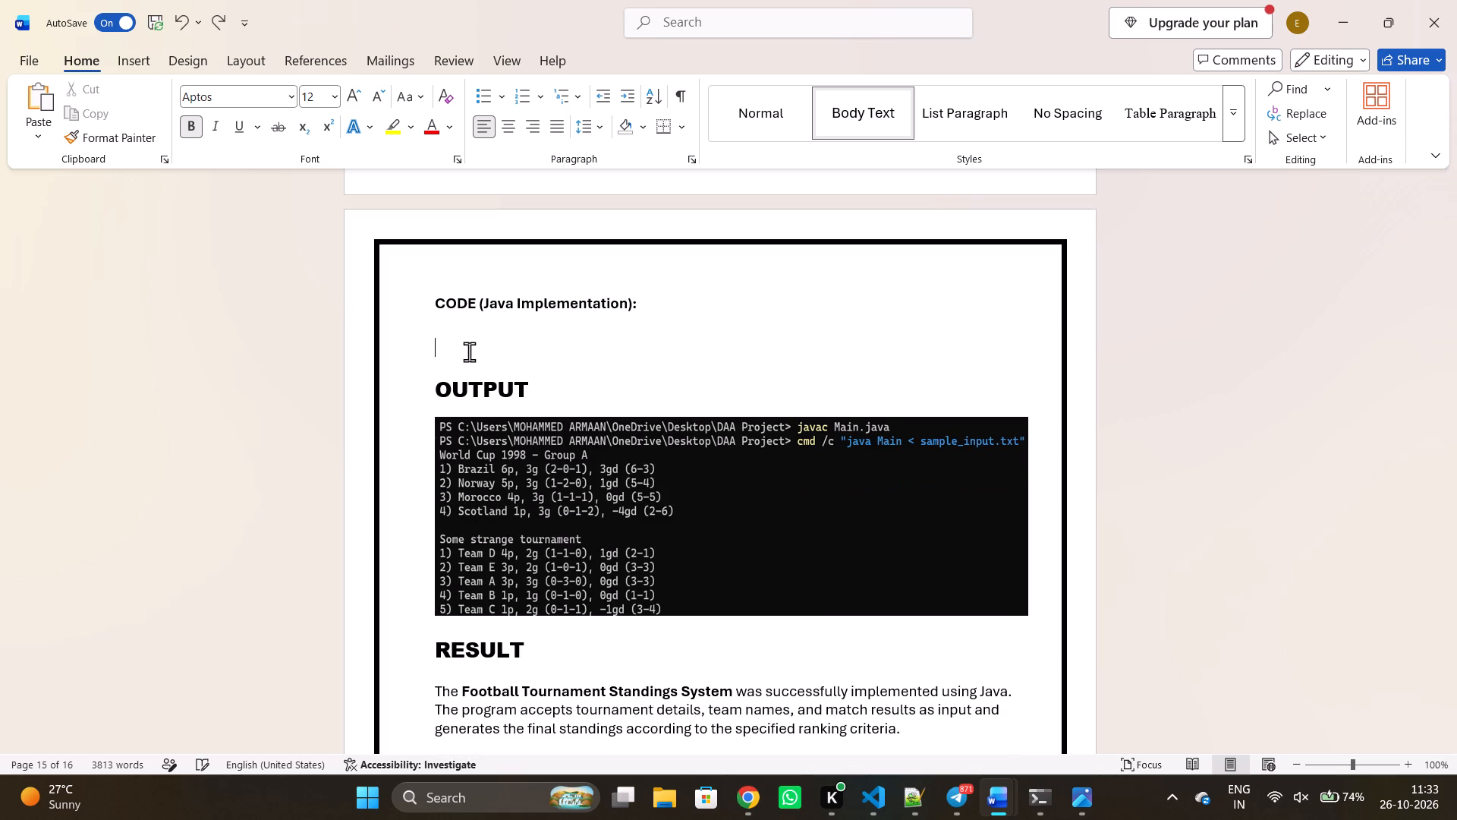
pyautogui.hotkey('ctrl', 'z')
pyautogui.hotkey('ctrl', 'z')
pyautogui.hotkey('ctrl', 'z')
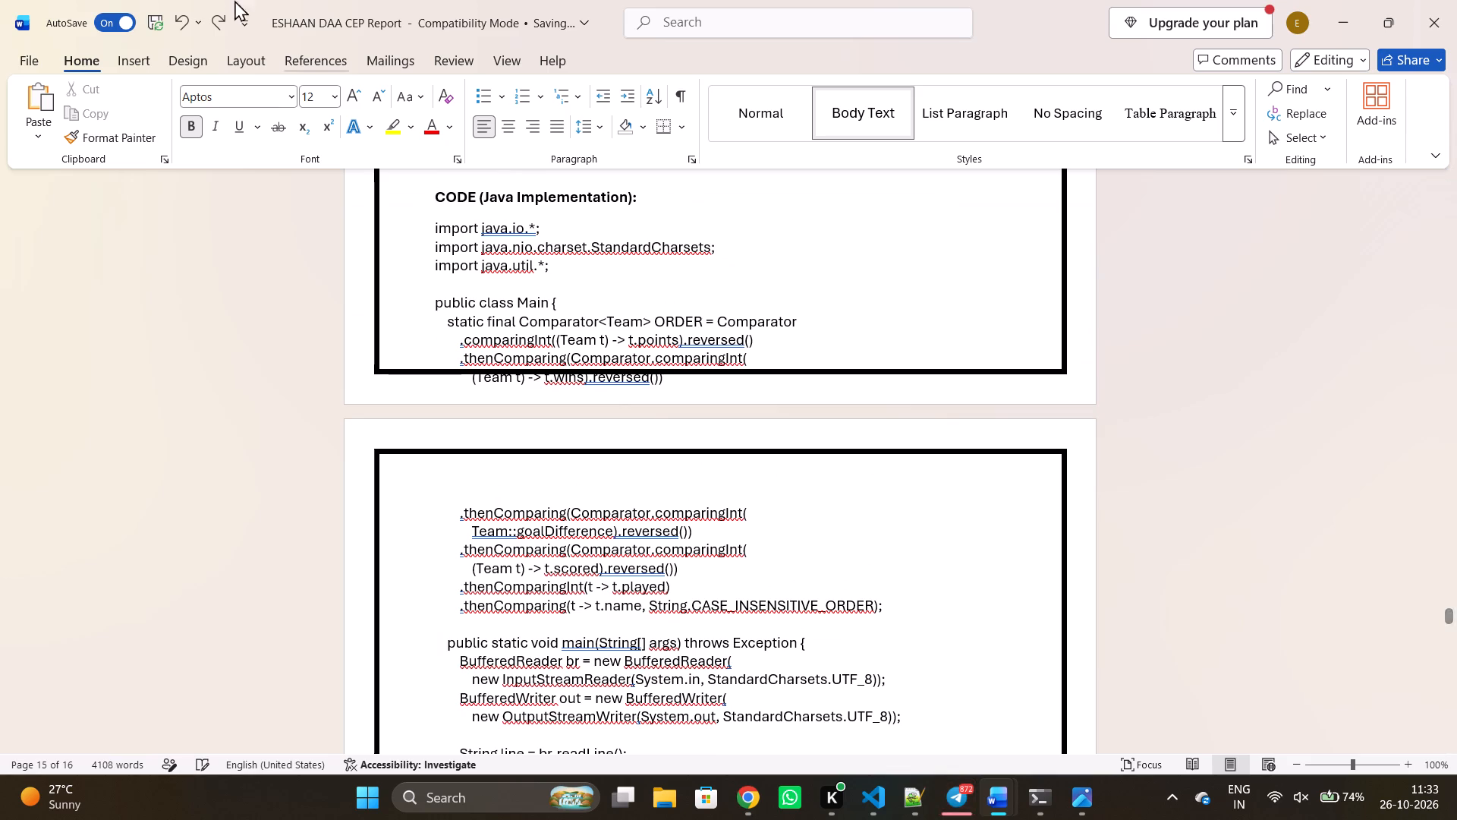
pyautogui.click(223, 27)
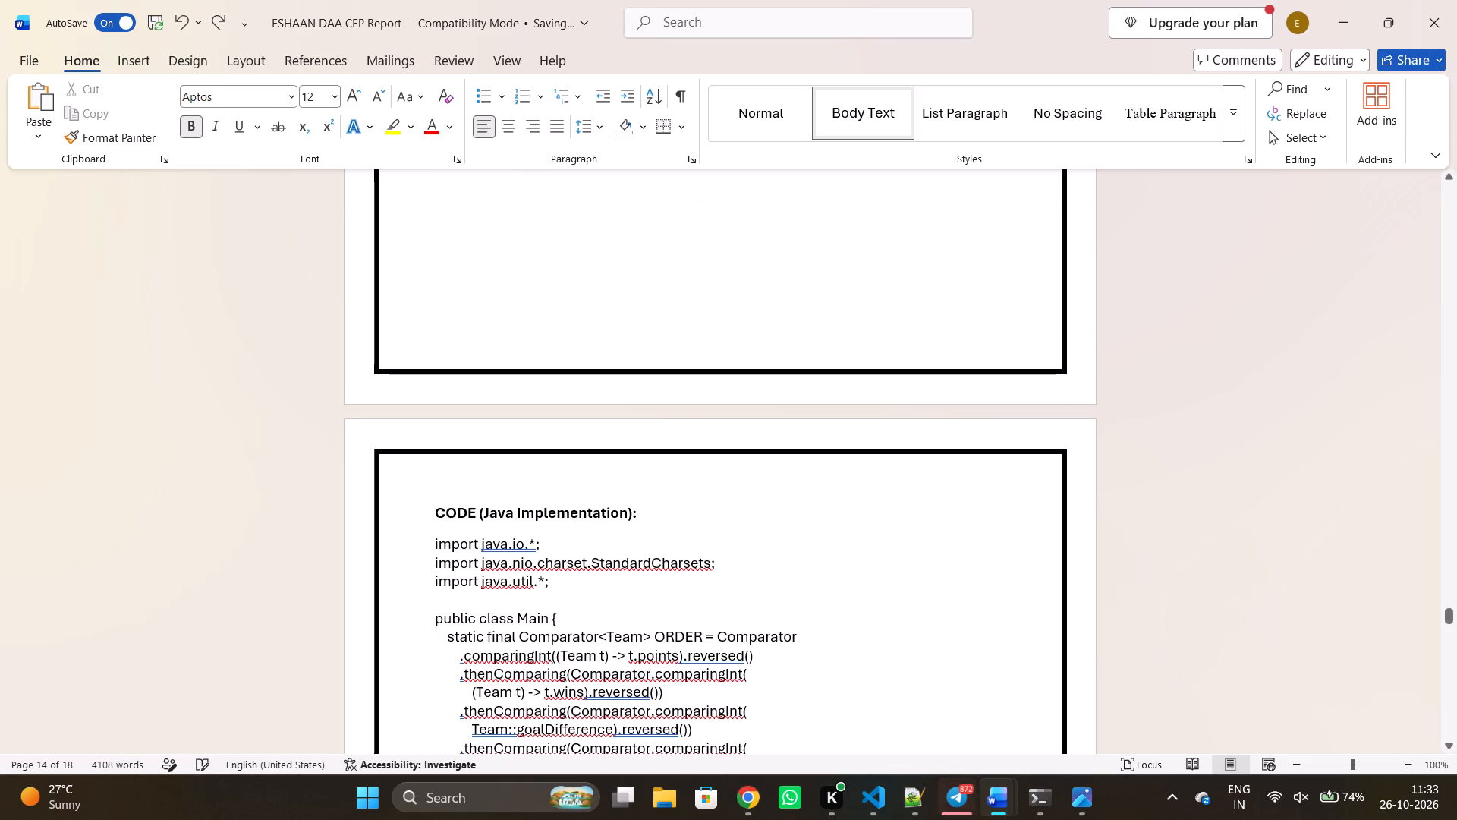
# Insert blank lines between the CODE (Java Implementation) heading and the old code, and paste the Java code copied from ChatGPT there.
pyautogui.press('Down')
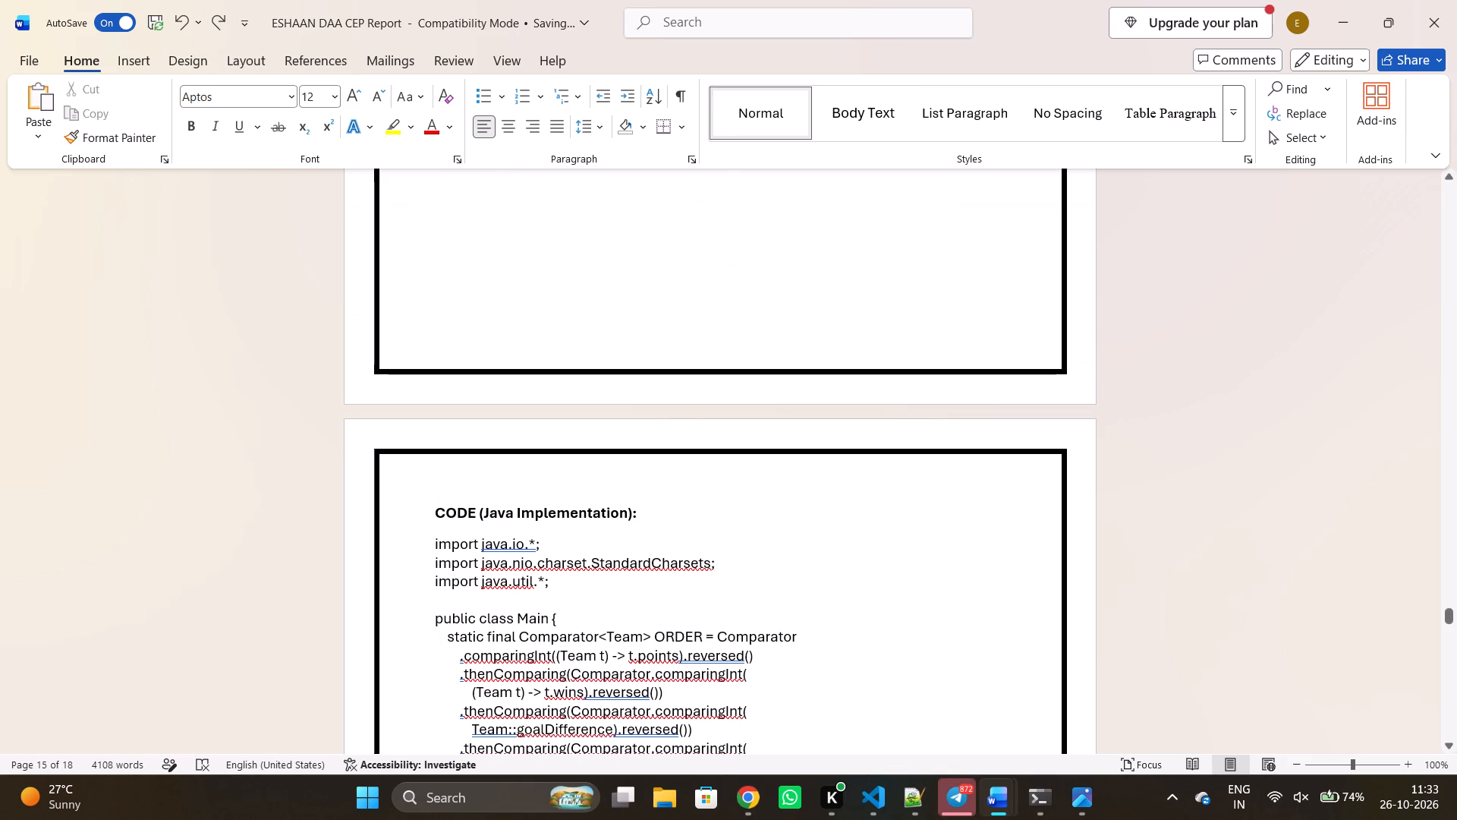
pyautogui.press('Return')
pyautogui.press('Up')
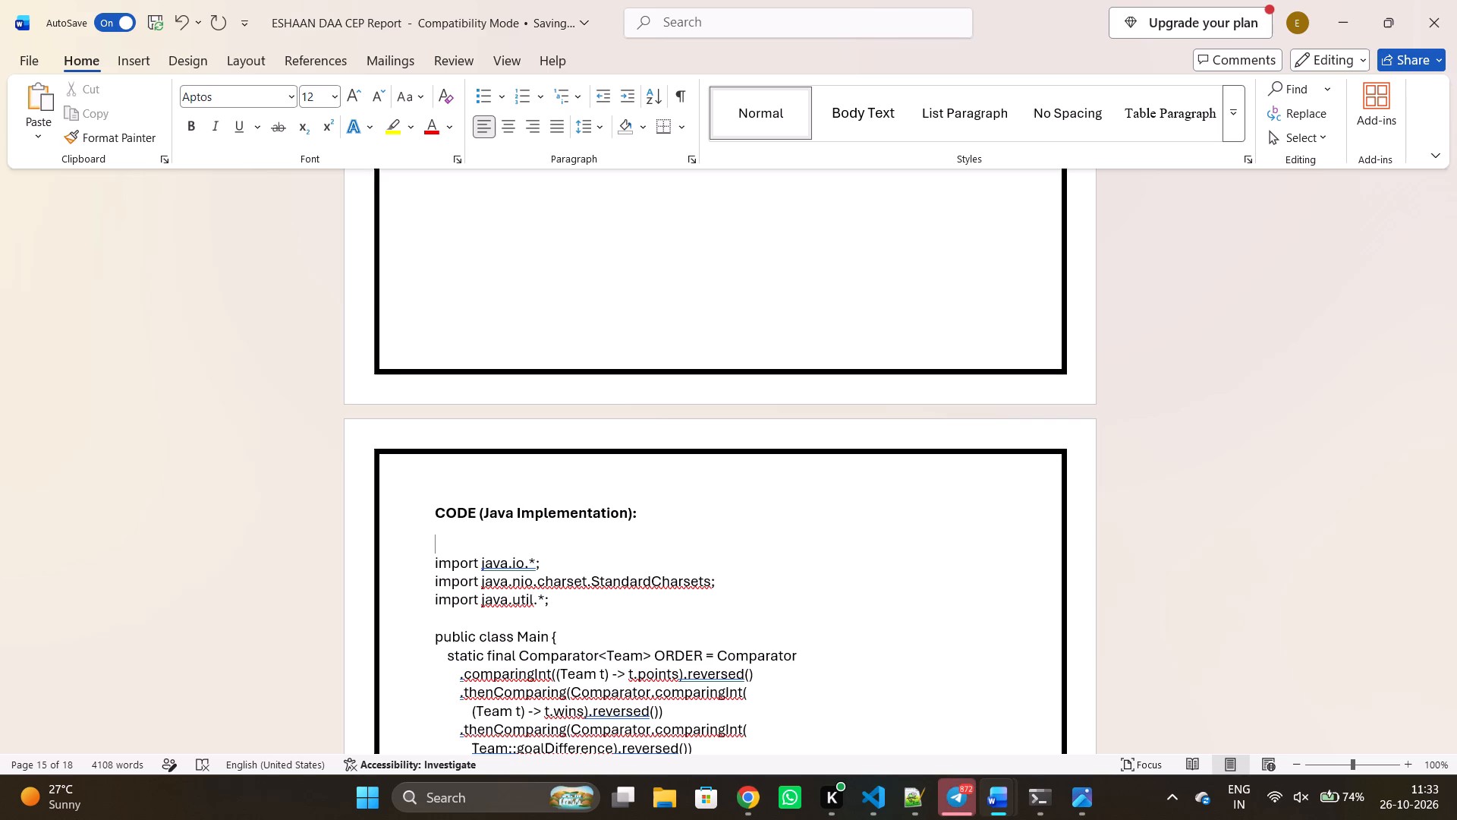
pyautogui.press('Return')
pyautogui.press('Return')
pyautogui.press('Up')
pyautogui.press('Up')
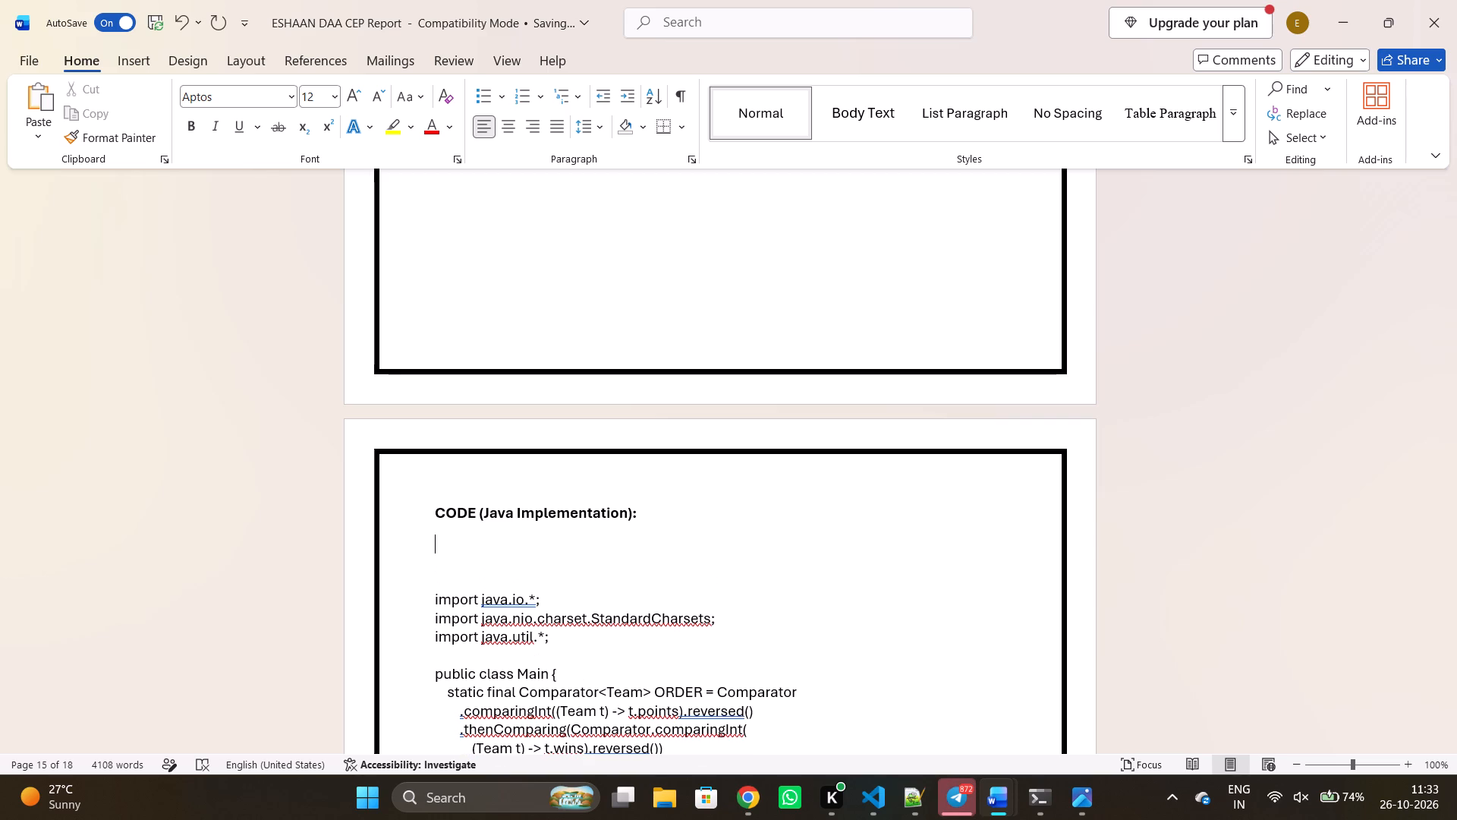
pyautogui.press('v')
pyautogui.press('BackSpace')
pyautogui.hotkey('ctrl', 'v')
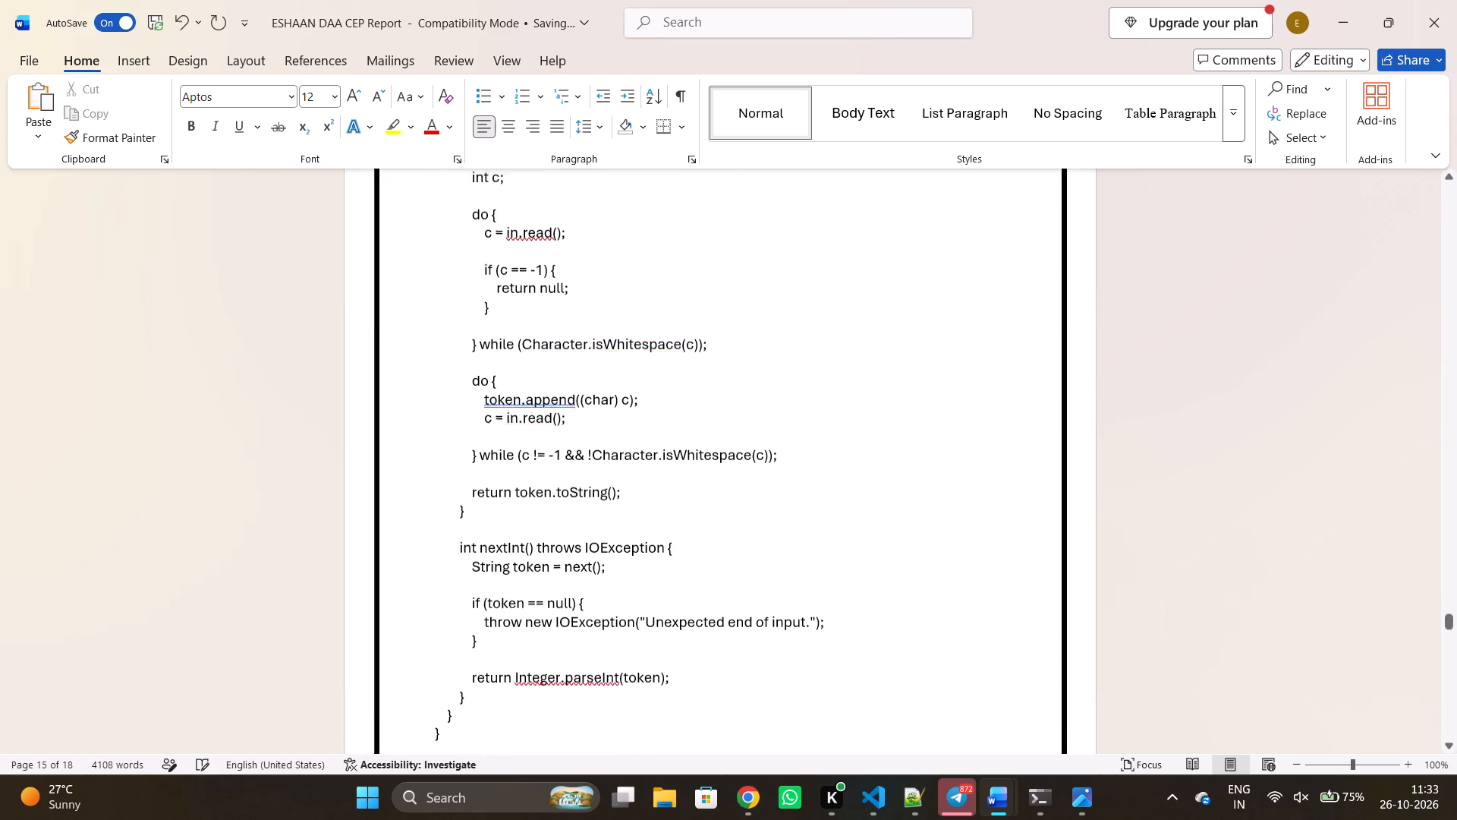
# Delete the old football Java code that follows the pasted job scheduling code, from its import lines through the end of the Team class.
pyautogui.scroll(-3, 415, 553)
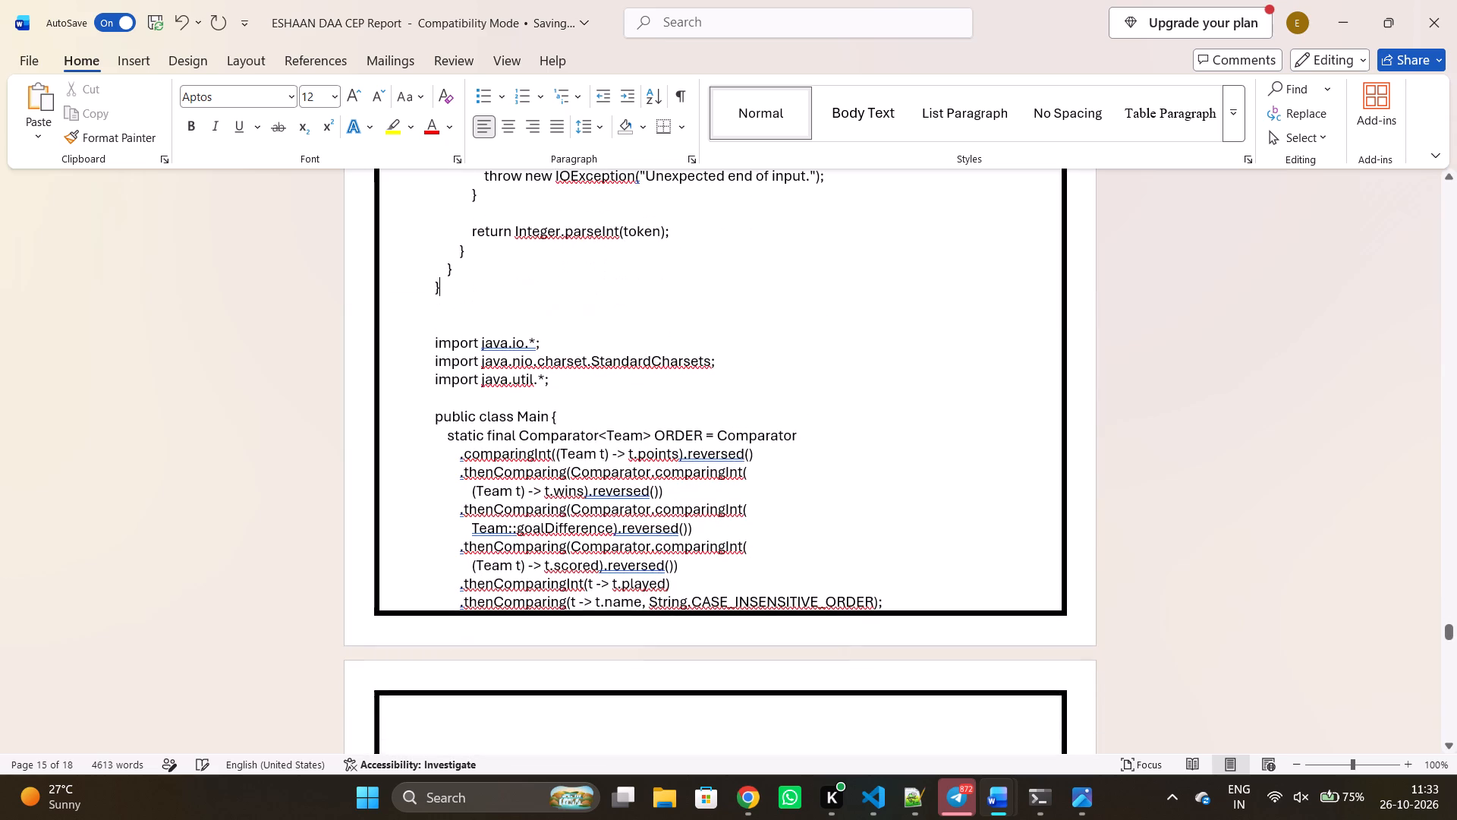
pyautogui.moveTo(439, 307); pyautogui.dragTo(504, 483)
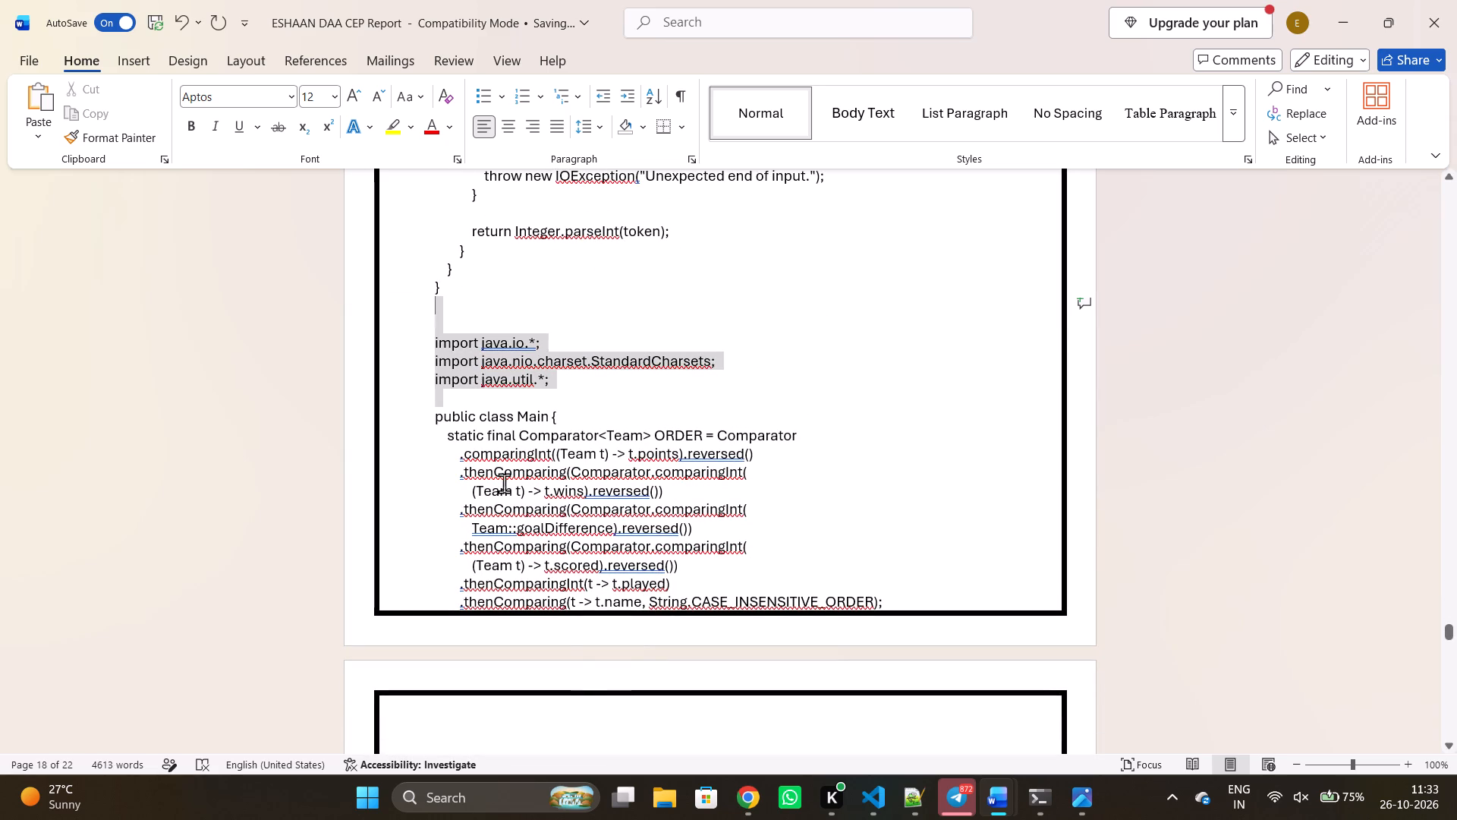
pyautogui.moveTo(504, 483); pyautogui.dragTo(602, 755)
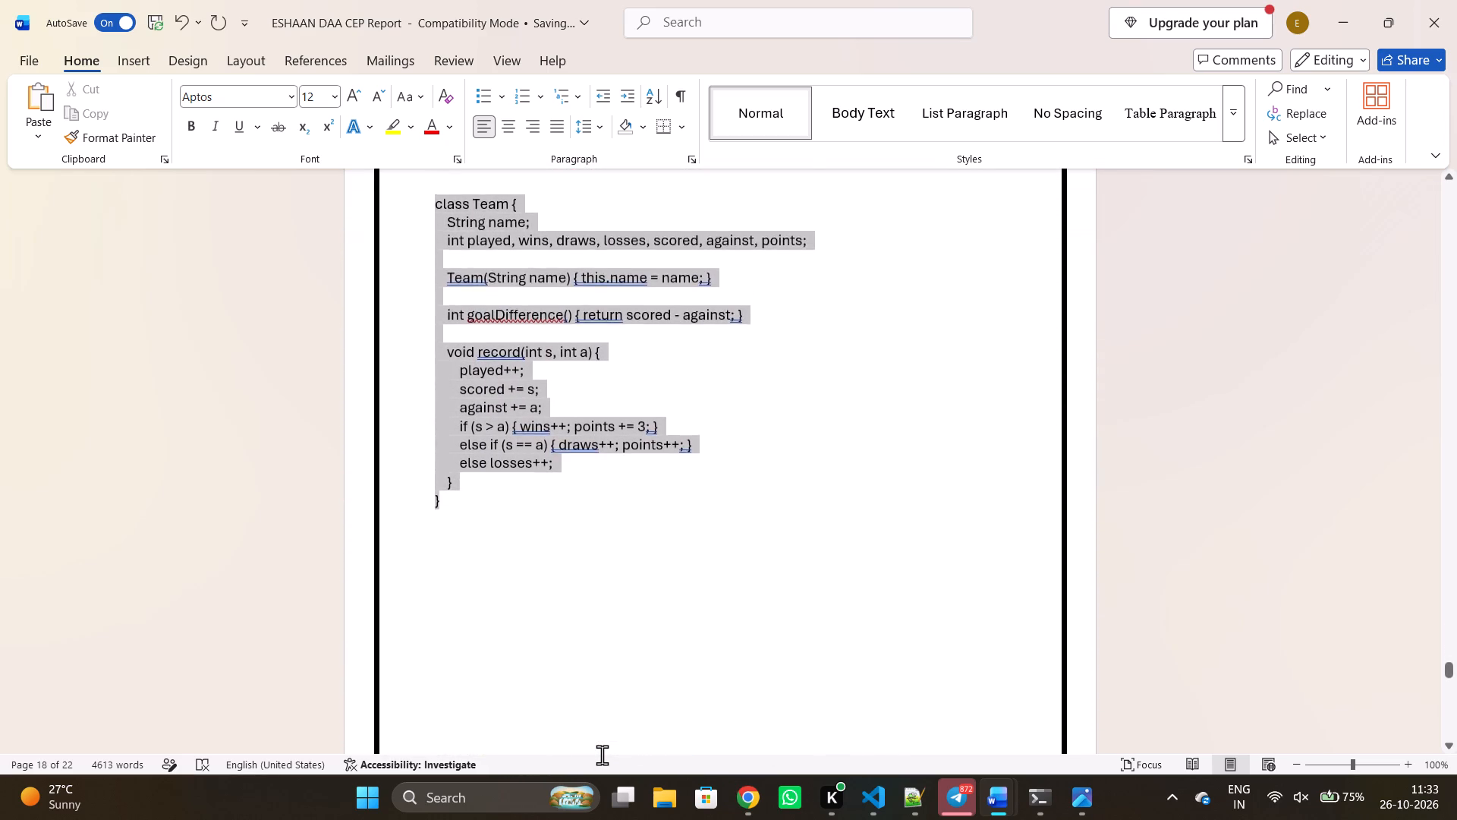
pyautogui.moveTo(602, 755); pyautogui.dragTo(611, 318)
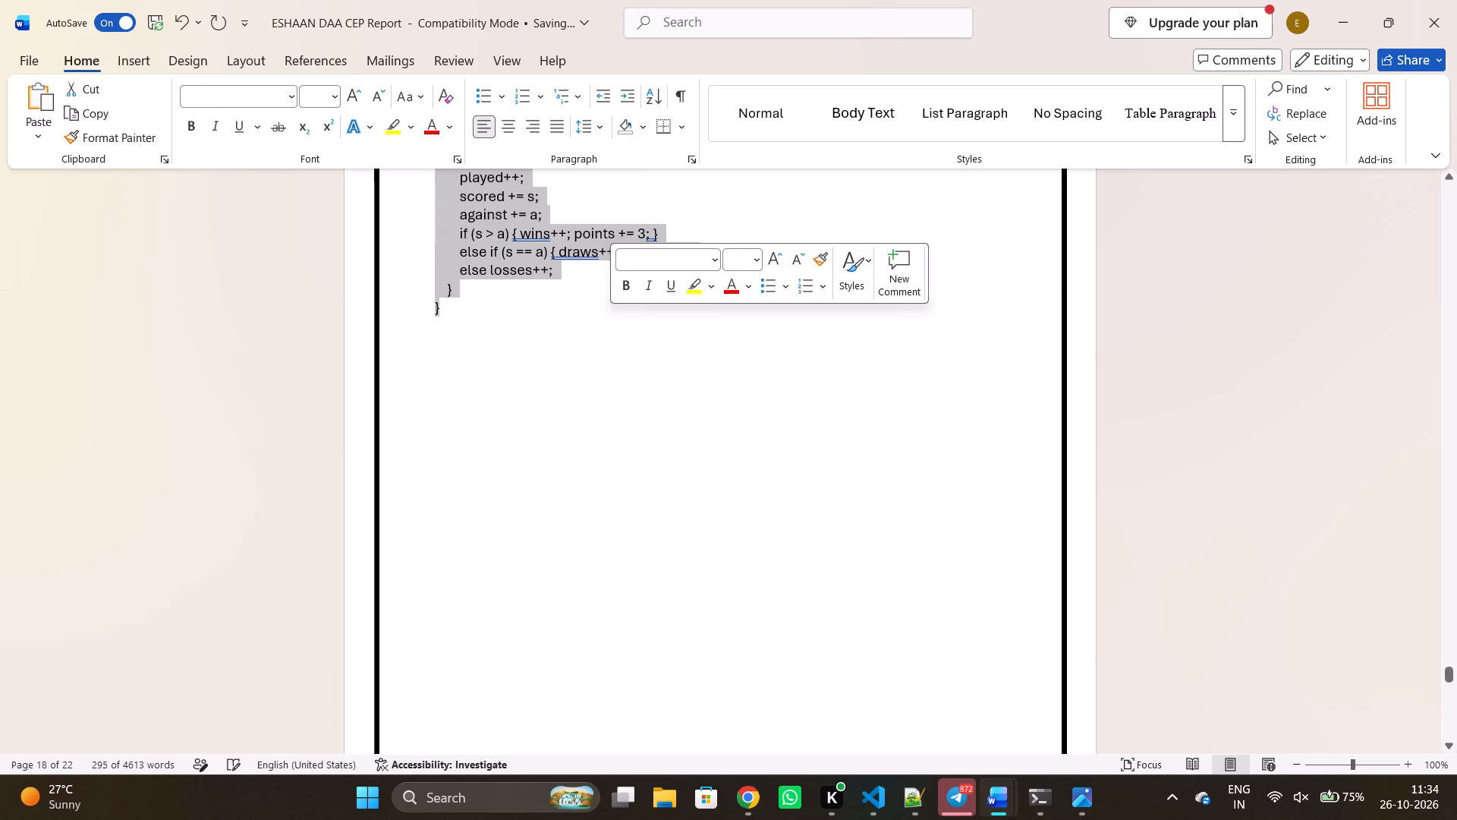
pyautogui.press('BackSpace')
# Review the pasted Java code back up to the CODE (Java Implementation) heading, including the comments above DETAILED_OUTPUT.
pyautogui.scroll(2, 611, 318)
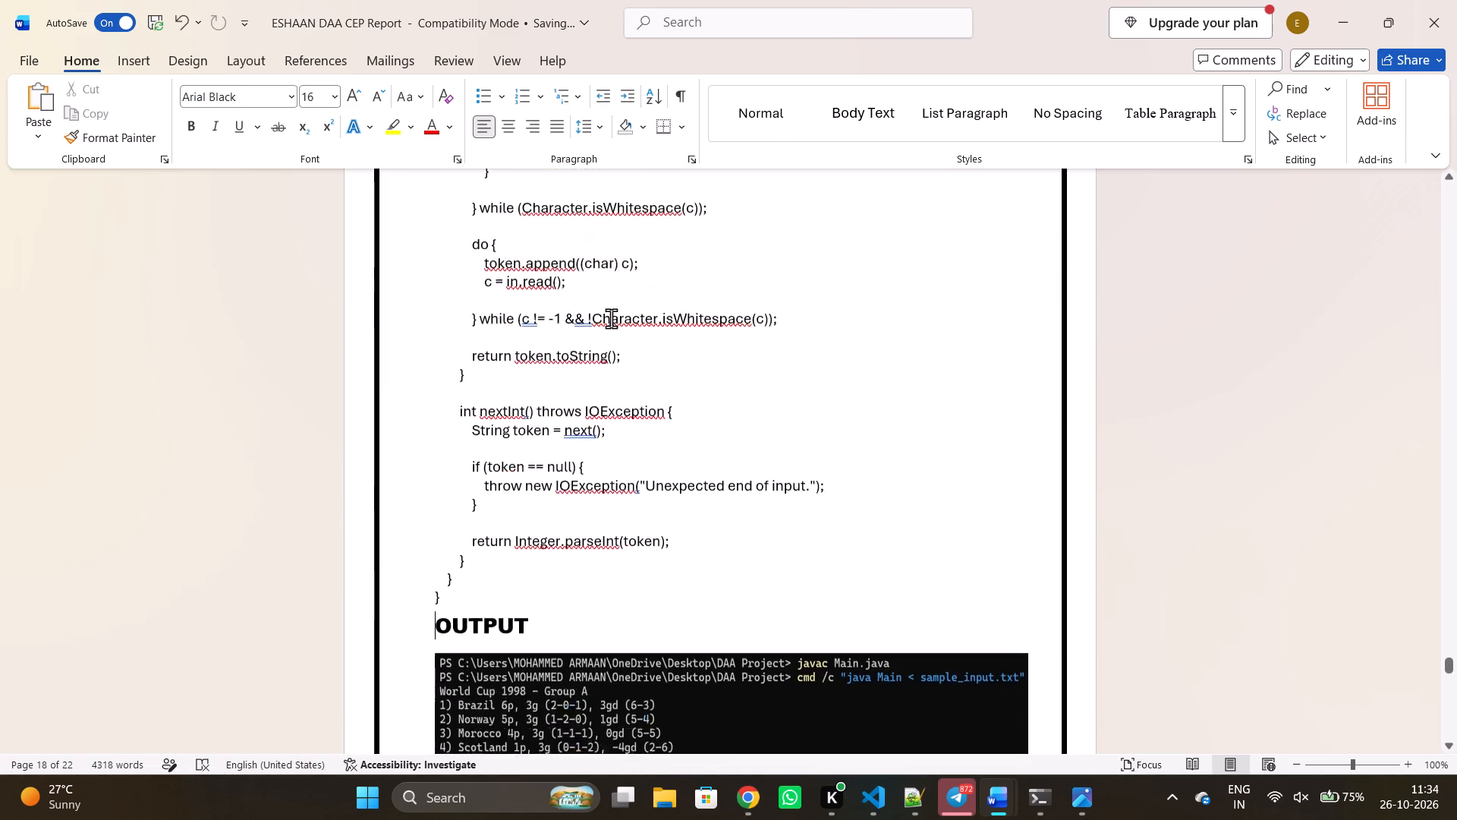
pyautogui.scroll(6, 611, 318)
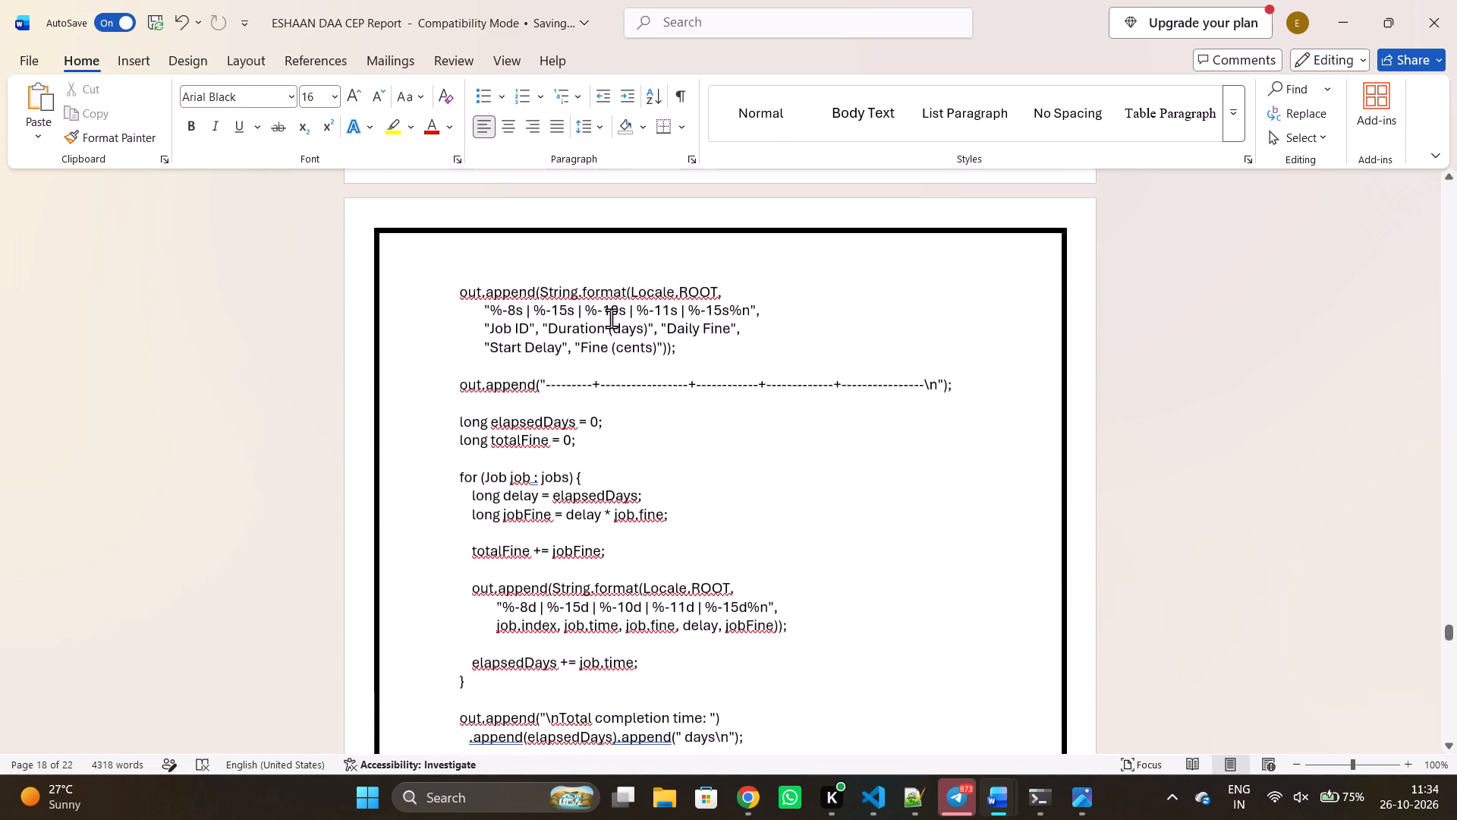
pyautogui.scroll(5, 611, 318)
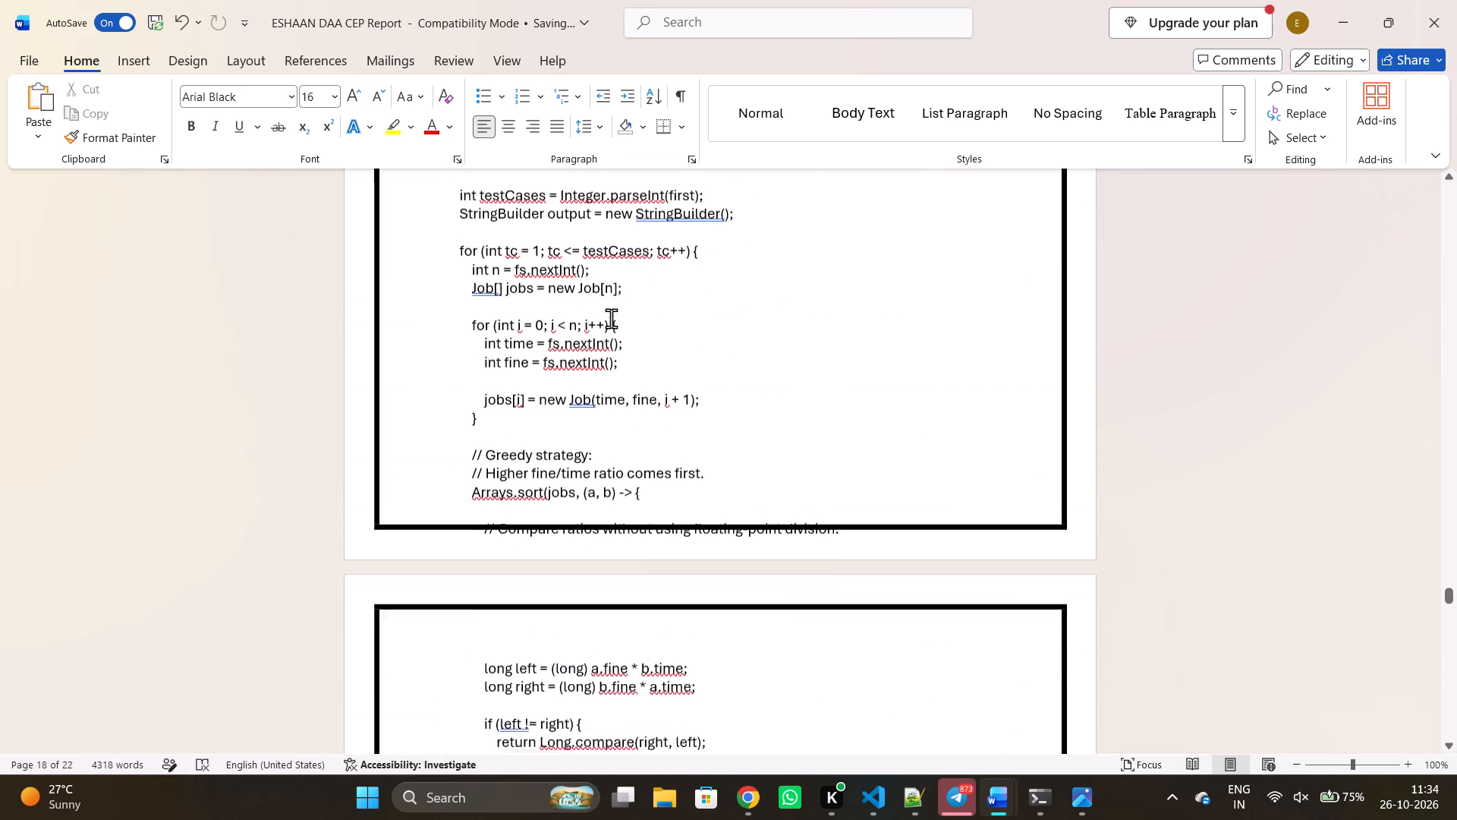
pyautogui.scroll(3, 611, 318)
pyautogui.scroll(-1, 611, 318)
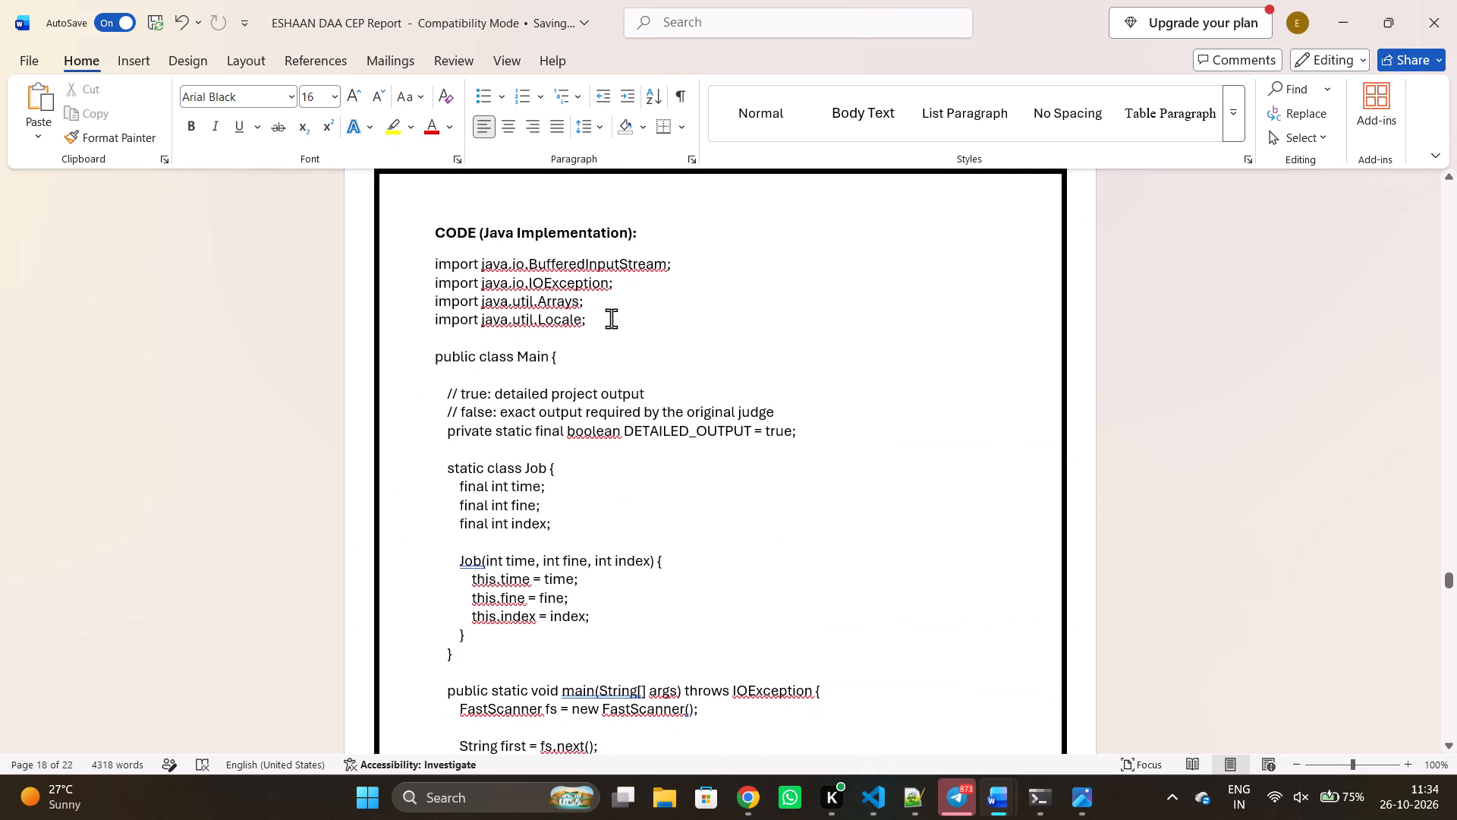
pyautogui.moveTo(445, 389); pyautogui.dragTo(735, 399)
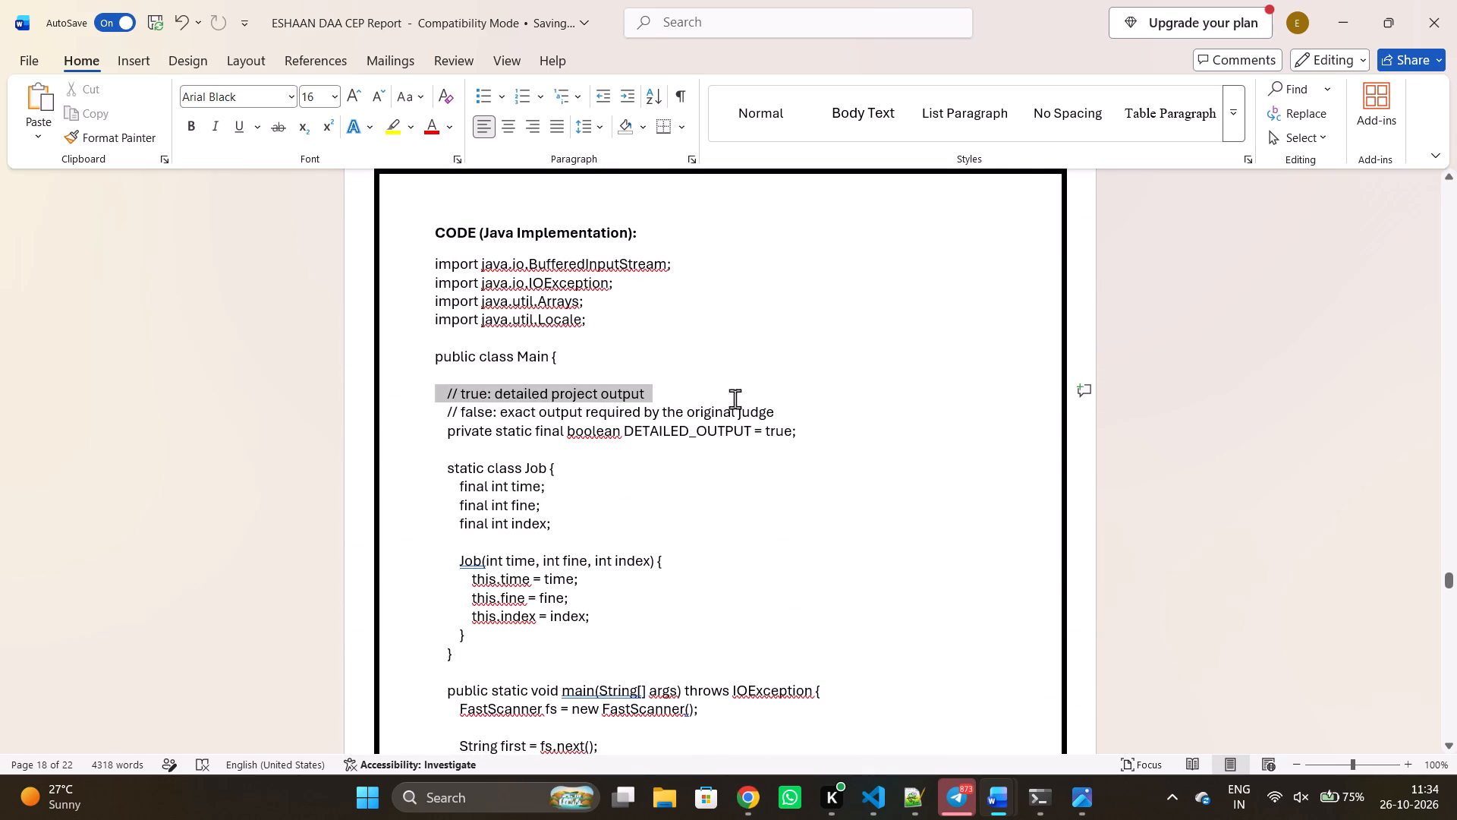
pyautogui.moveTo(735, 399); pyautogui.dragTo(794, 412)
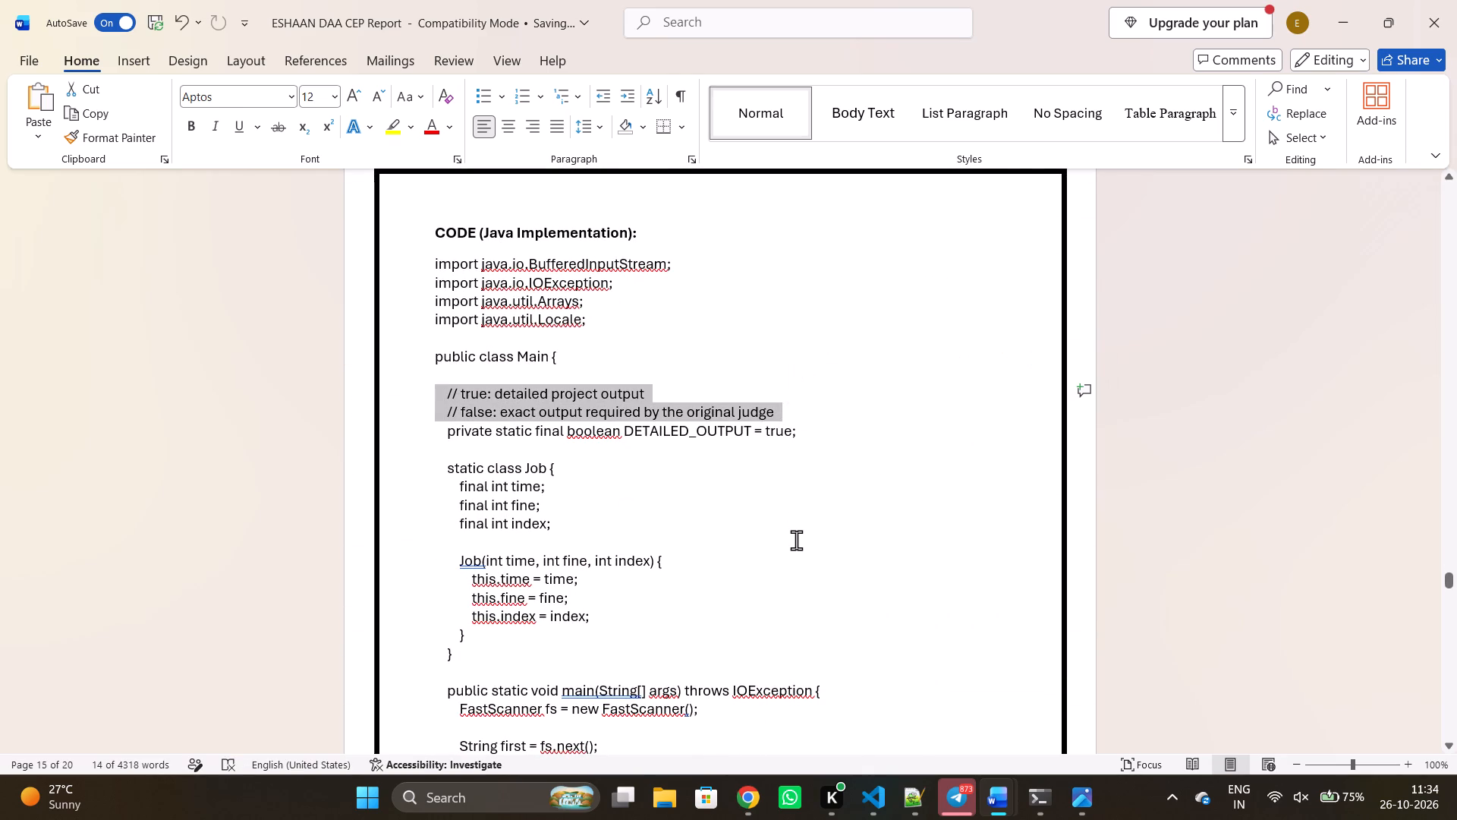
pyautogui.click(796, 540)
# Insert a line break before the "// Compare ratios without using floating-point division." comment to move it off the page border onto the next page.
pyautogui.scroll(-1, 796, 540)
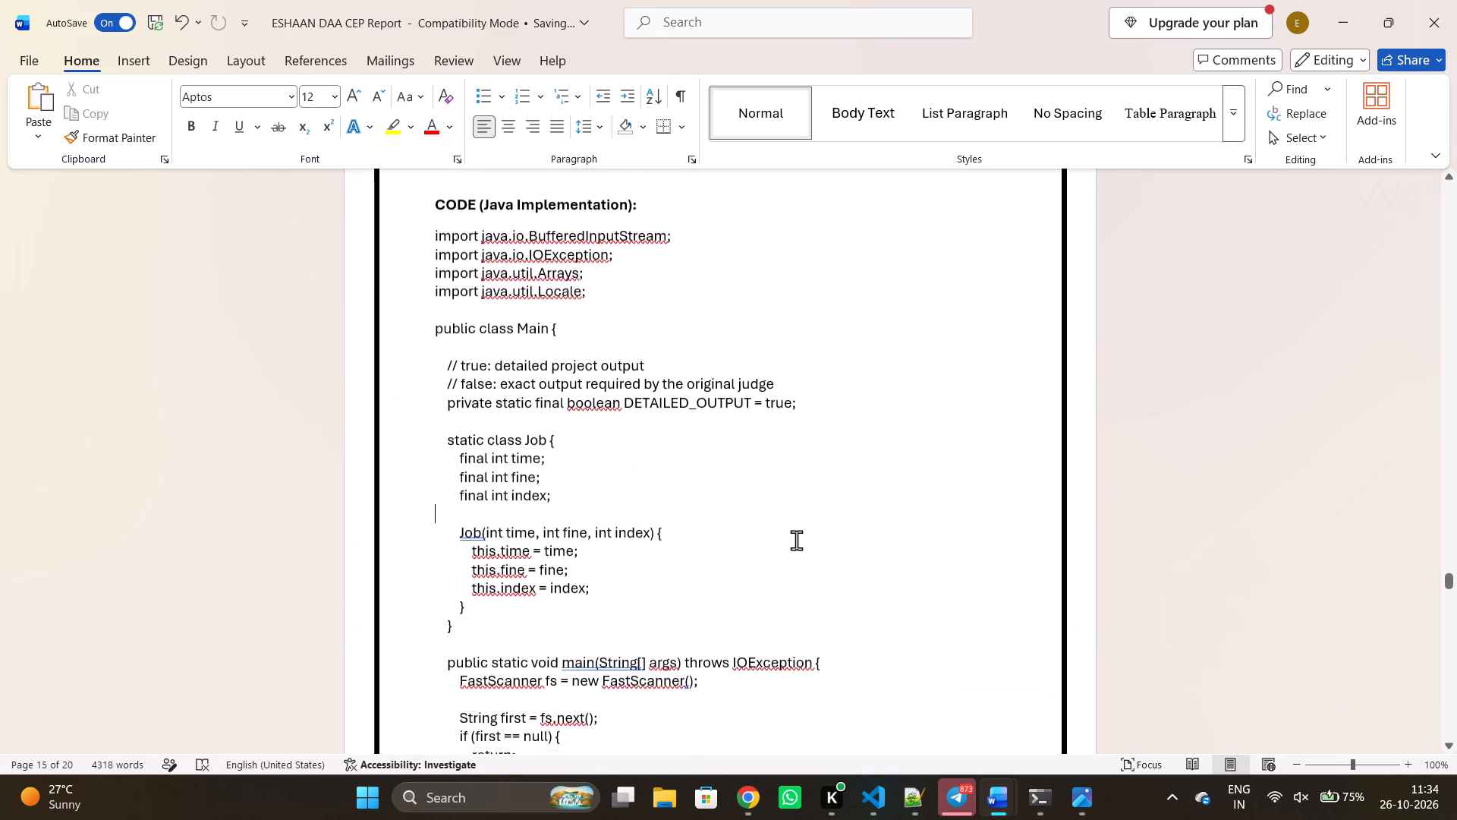
pyautogui.scroll(-2, 796, 540)
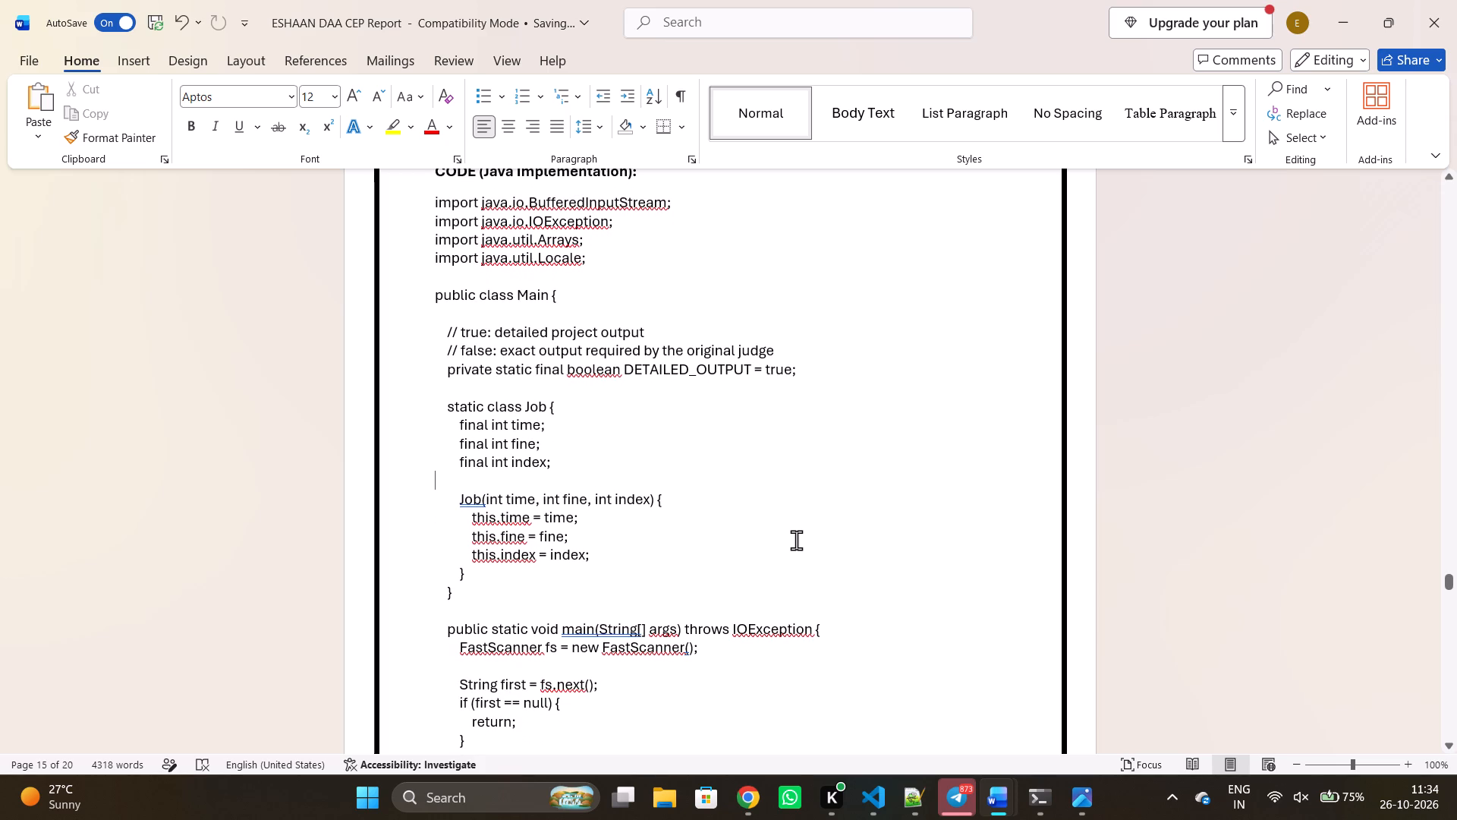
pyautogui.scroll(-3, 796, 540)
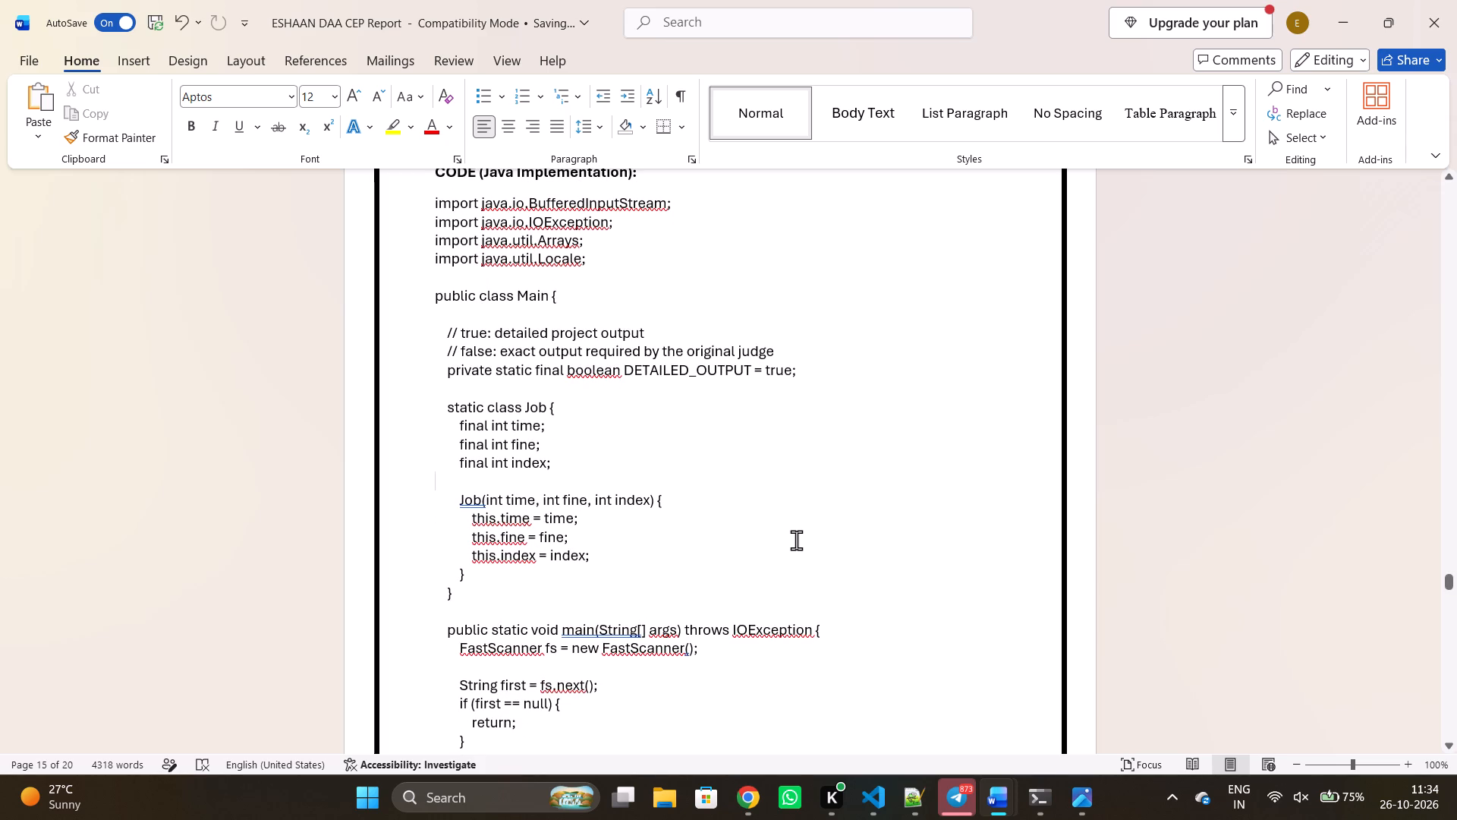
pyautogui.scroll(-5, 796, 540)
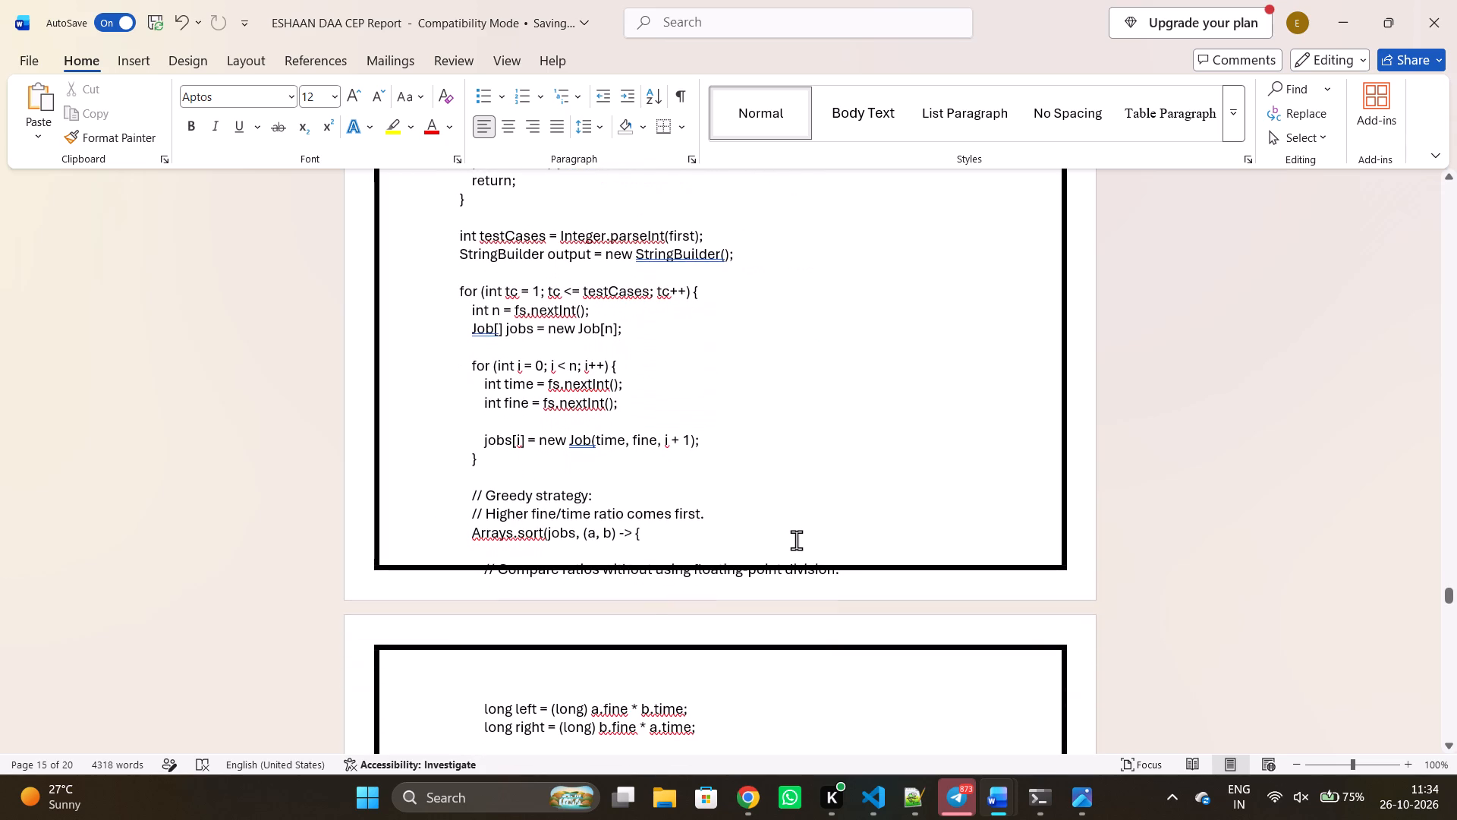
pyautogui.click(480, 566)
pyautogui.press('Return')
# Check the page breaks in the remaining code and insert a line break before out.append("\n\n"); to move it onto the next page.
pyautogui.scroll(-2, 571, 623)
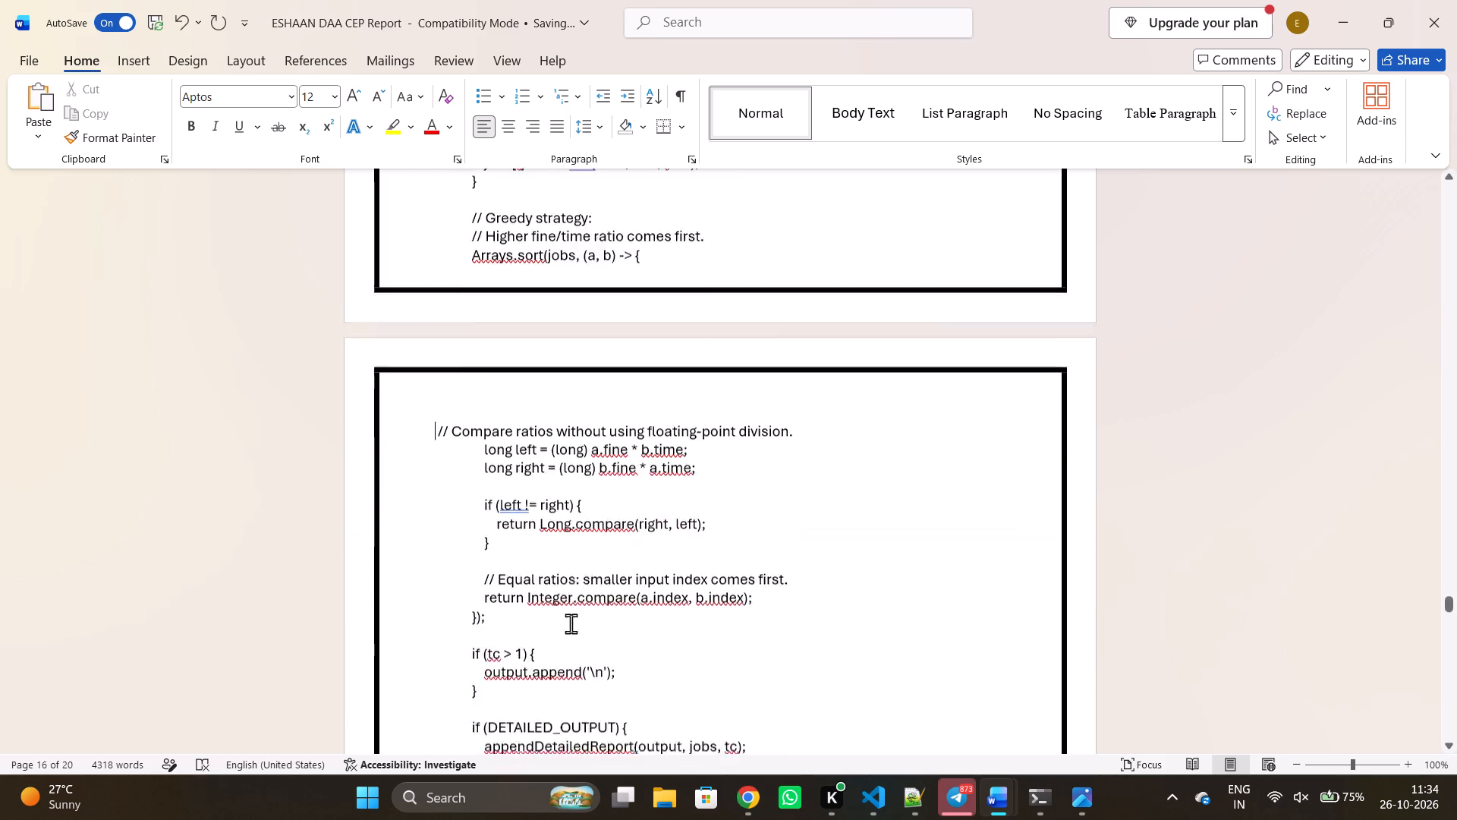
pyautogui.scroll(-5, 571, 623)
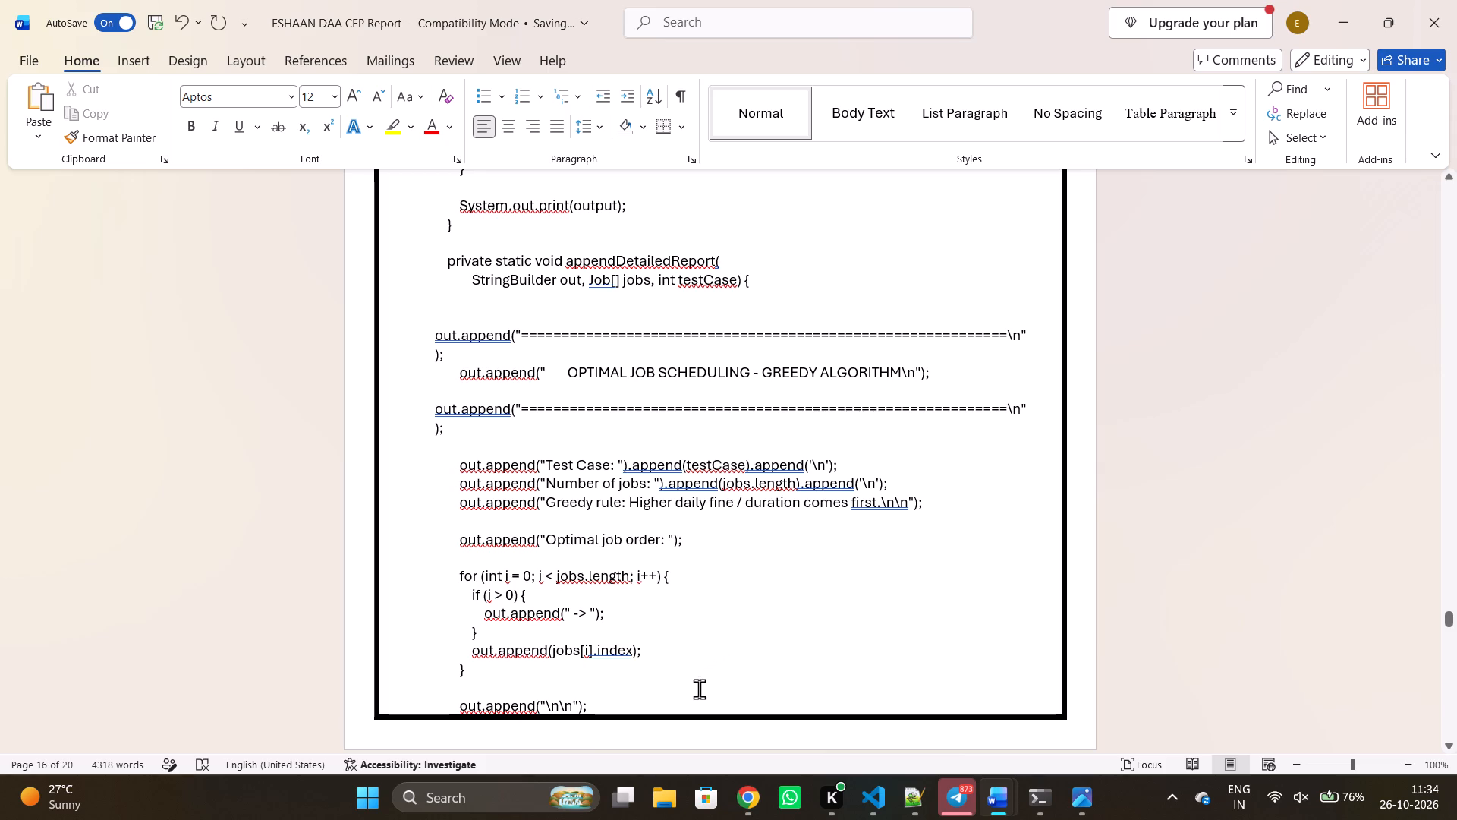
pyautogui.scroll(-4, 699, 689)
pyautogui.scroll(1, 699, 689)
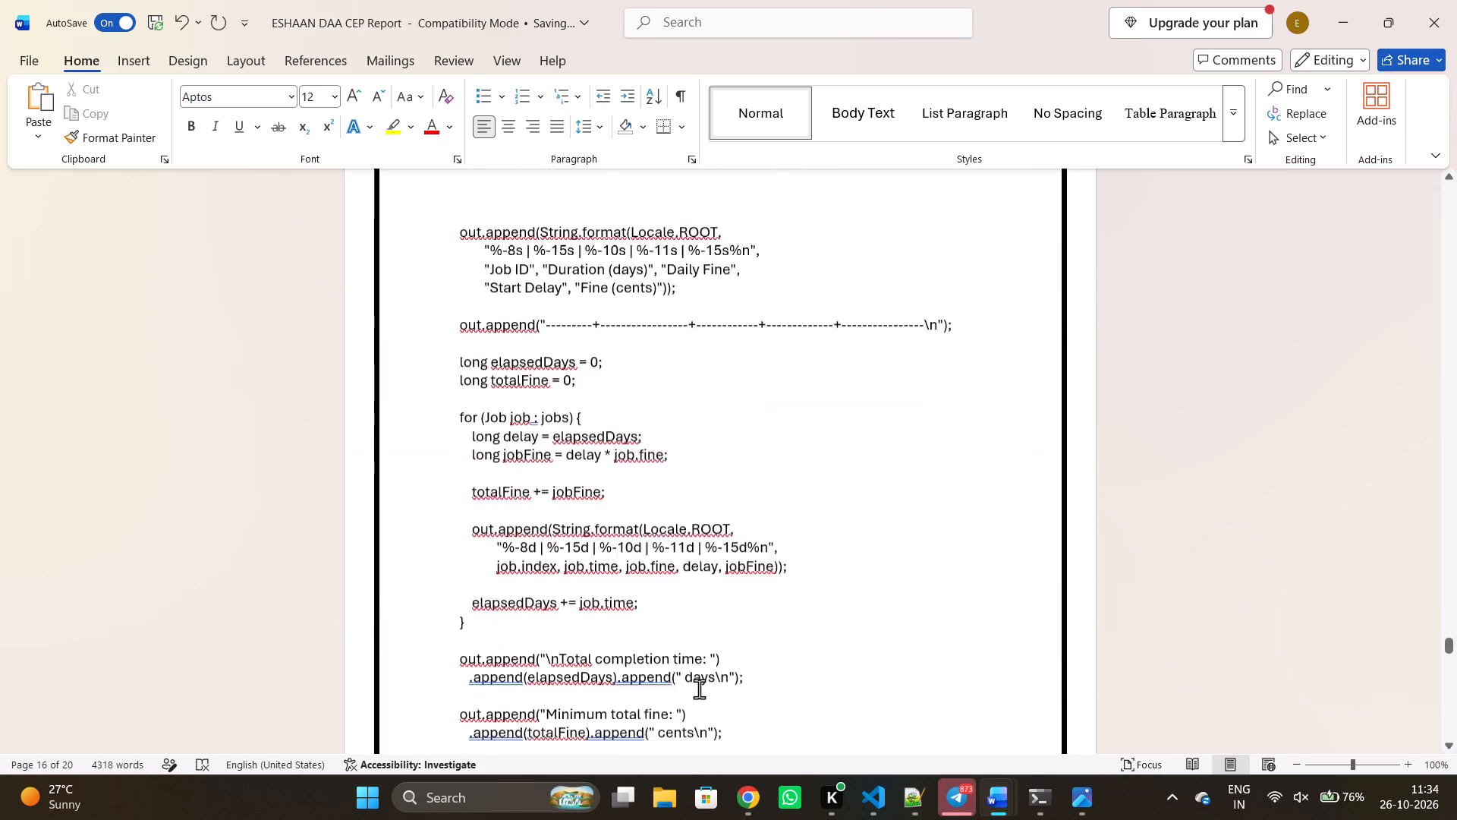
pyautogui.scroll(1, 699, 689)
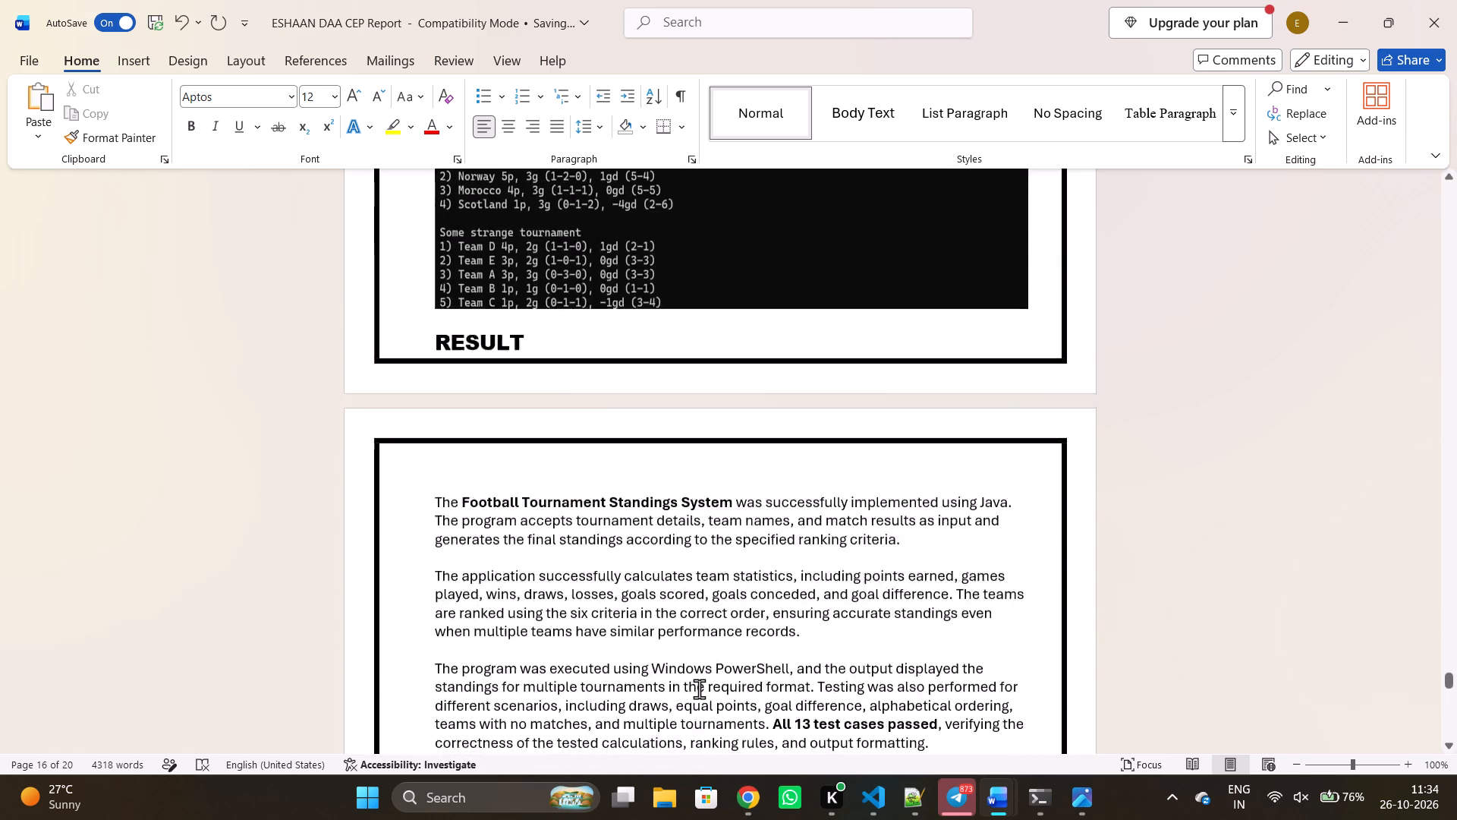
pyautogui.scroll(9, 699, 689)
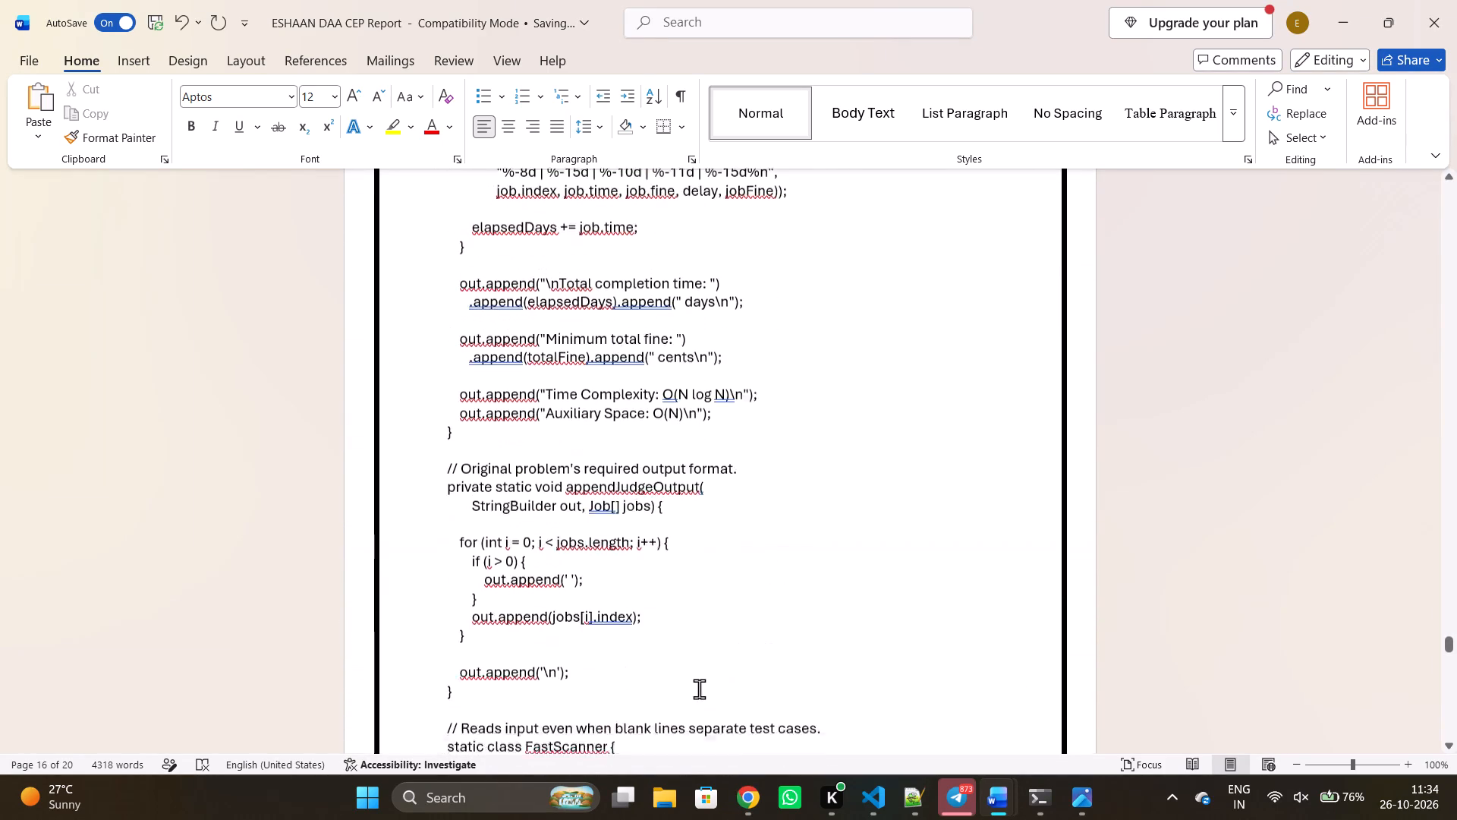
pyautogui.scroll(8, 699, 689)
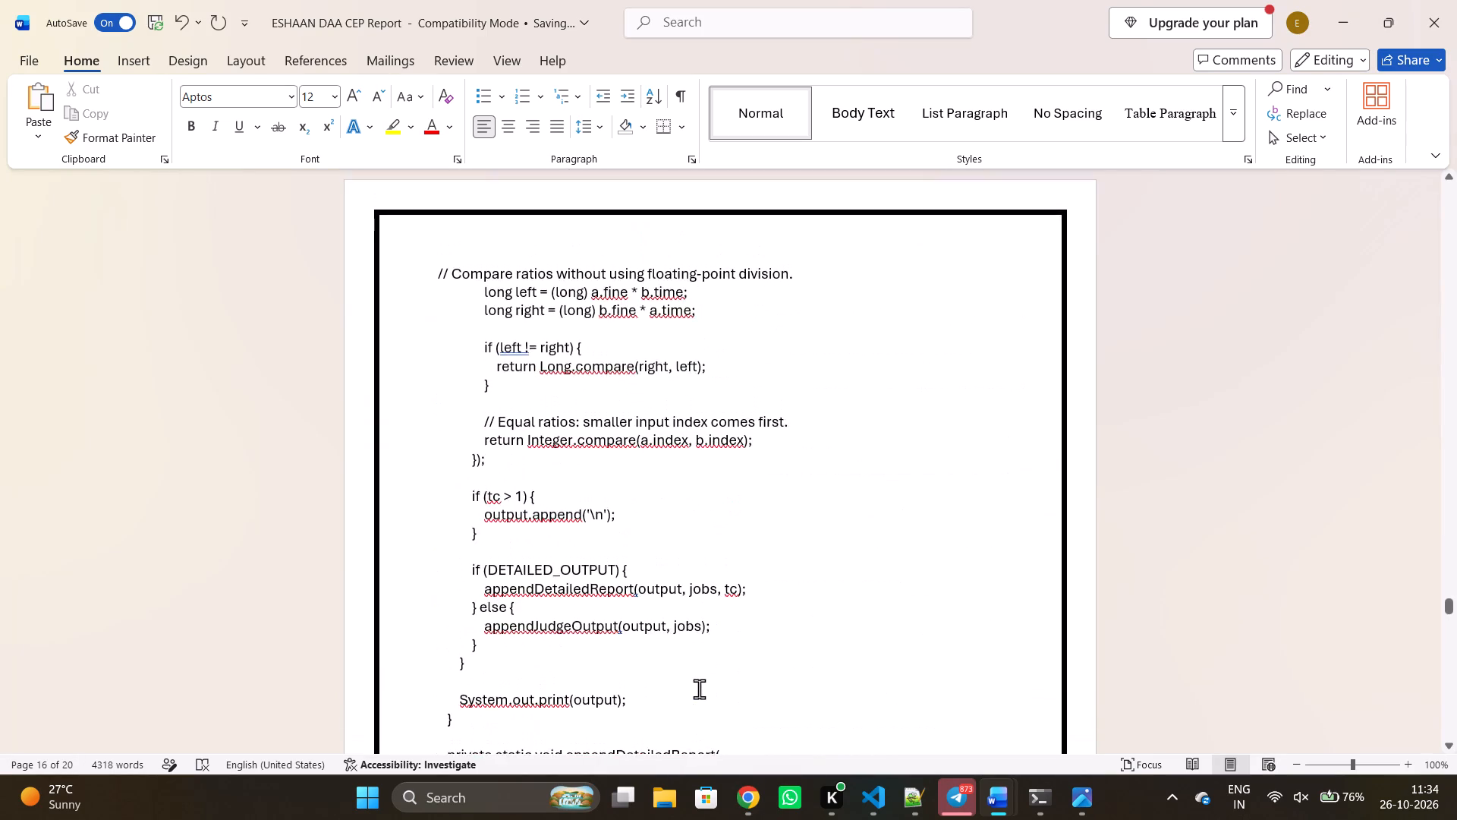
pyautogui.scroll(-4, 699, 689)
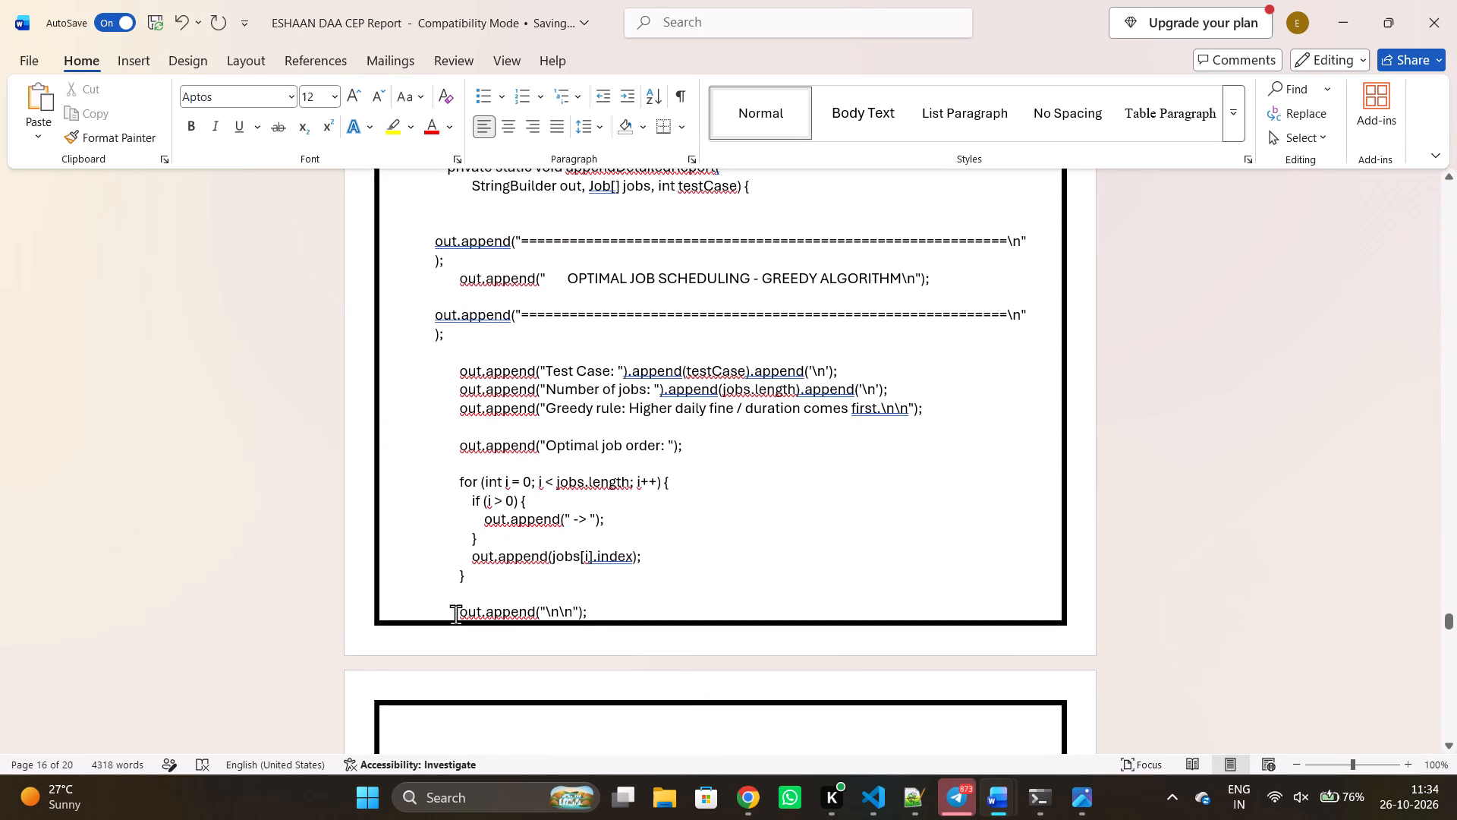
pyautogui.click(455, 614)
pyautogui.press('Return')
# Insert two line breaks before the "// Reads input even when blank lines separate test cases." comment so the FastScanner class starts on the next page.
pyautogui.scroll(-3, 455, 614)
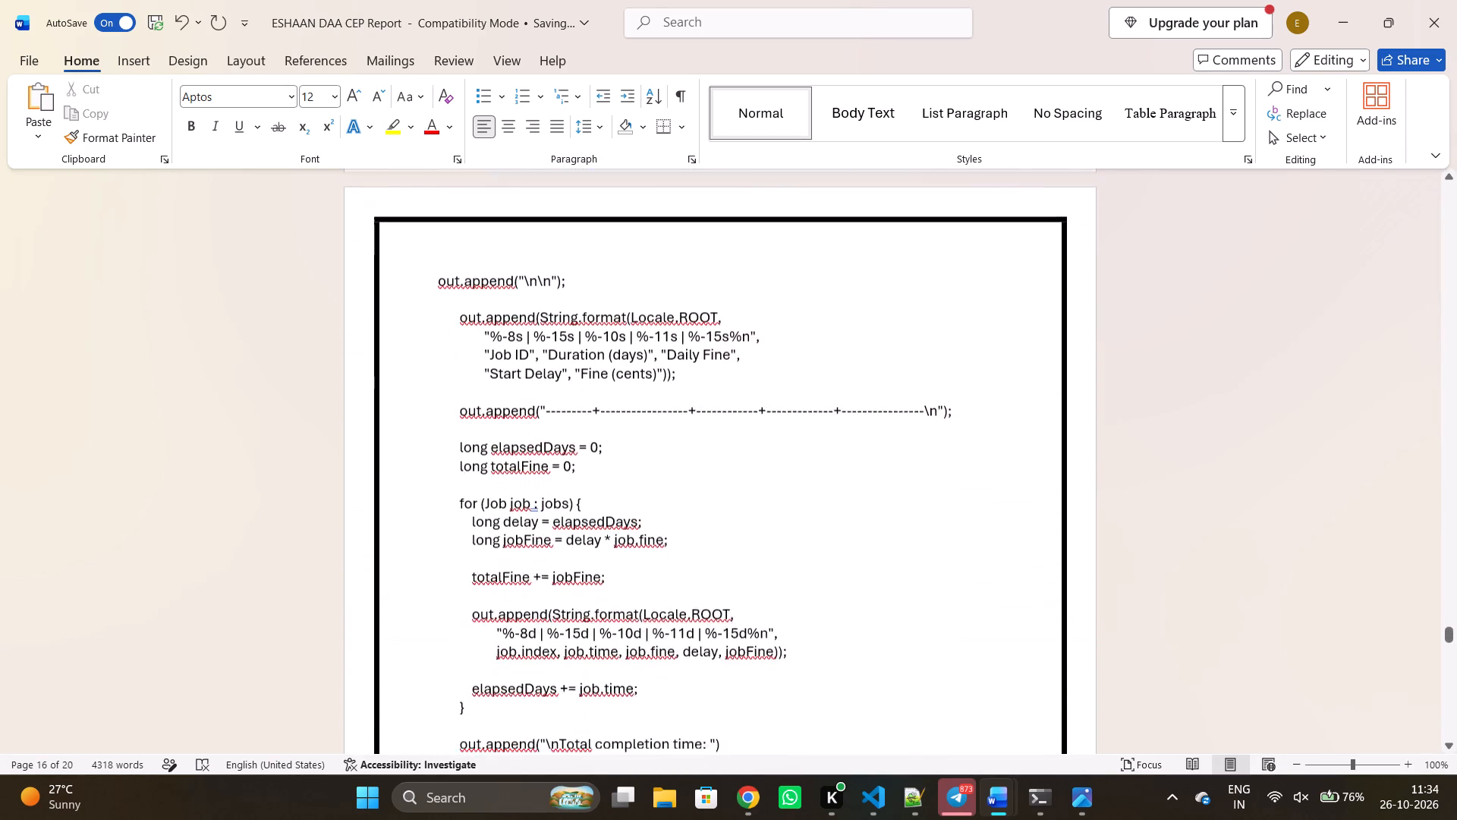
pyautogui.scroll(-5, 455, 614)
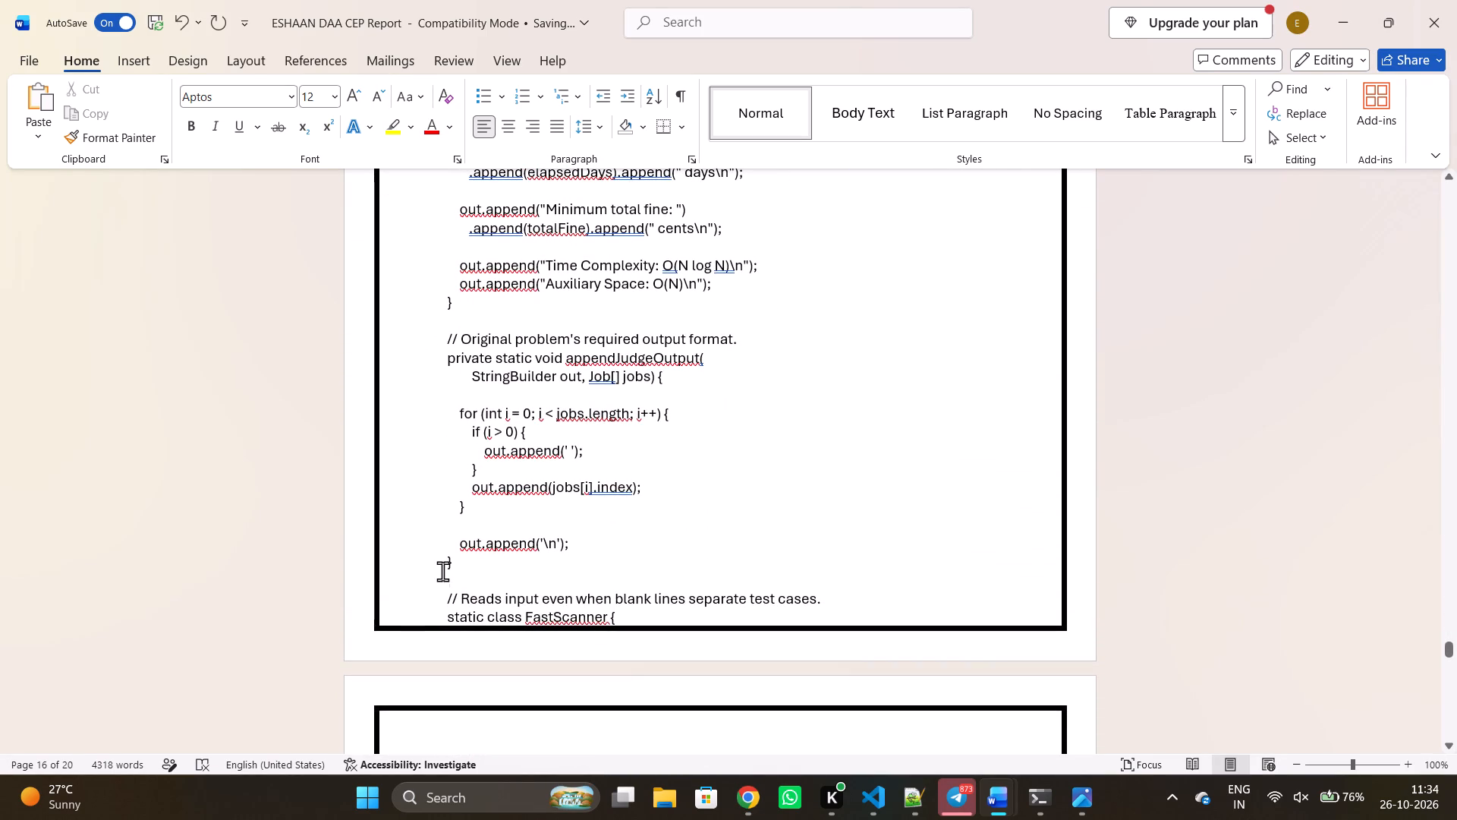
pyautogui.click(444, 601)
pyautogui.press('Return')
pyautogui.press('Return')
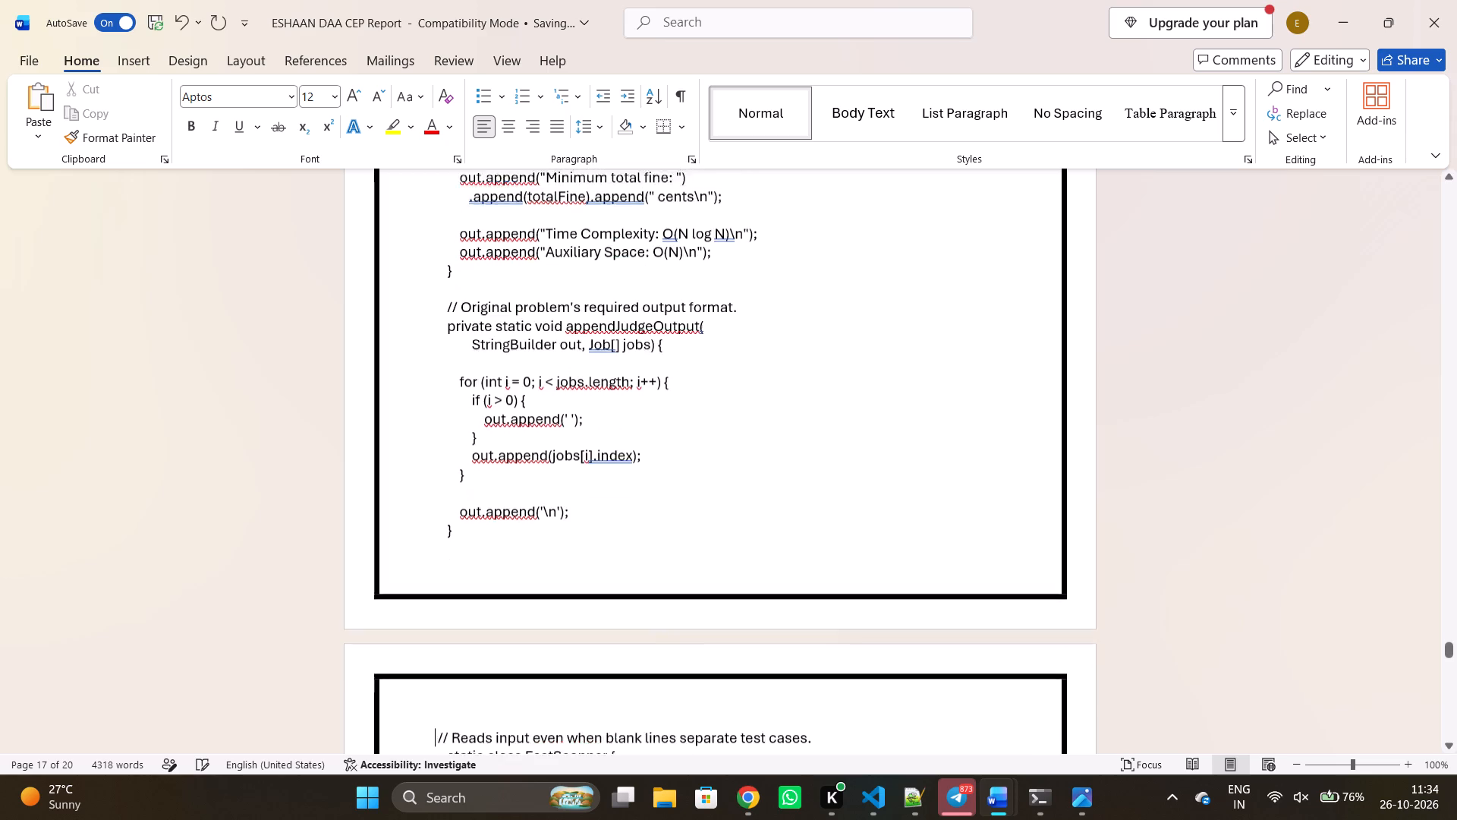
# Insert seven blank lines before the OUTPUT heading so it starts on a new page after the code.
pyautogui.scroll(-4, 444, 601)
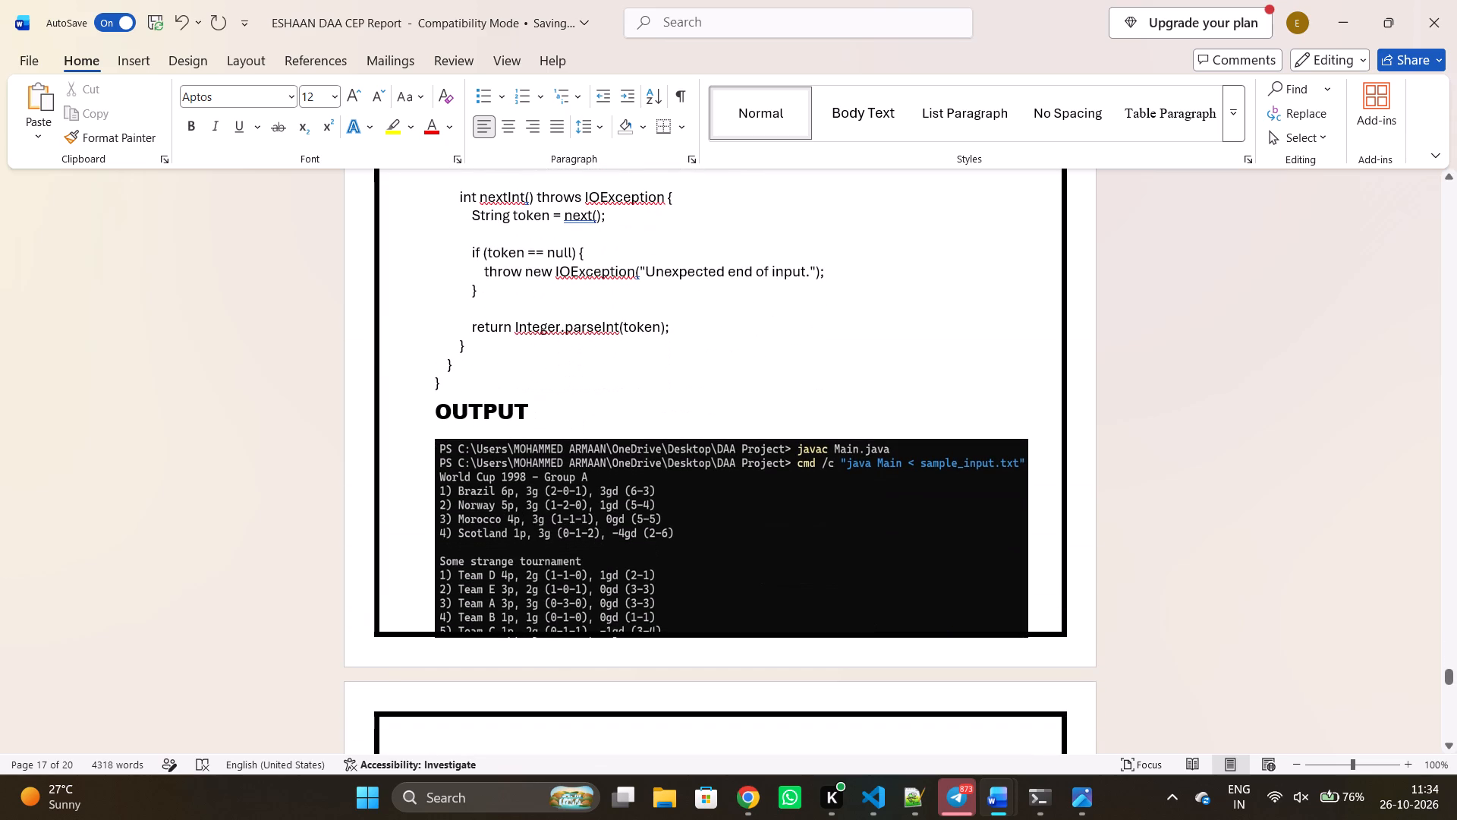
pyautogui.click(434, 412)
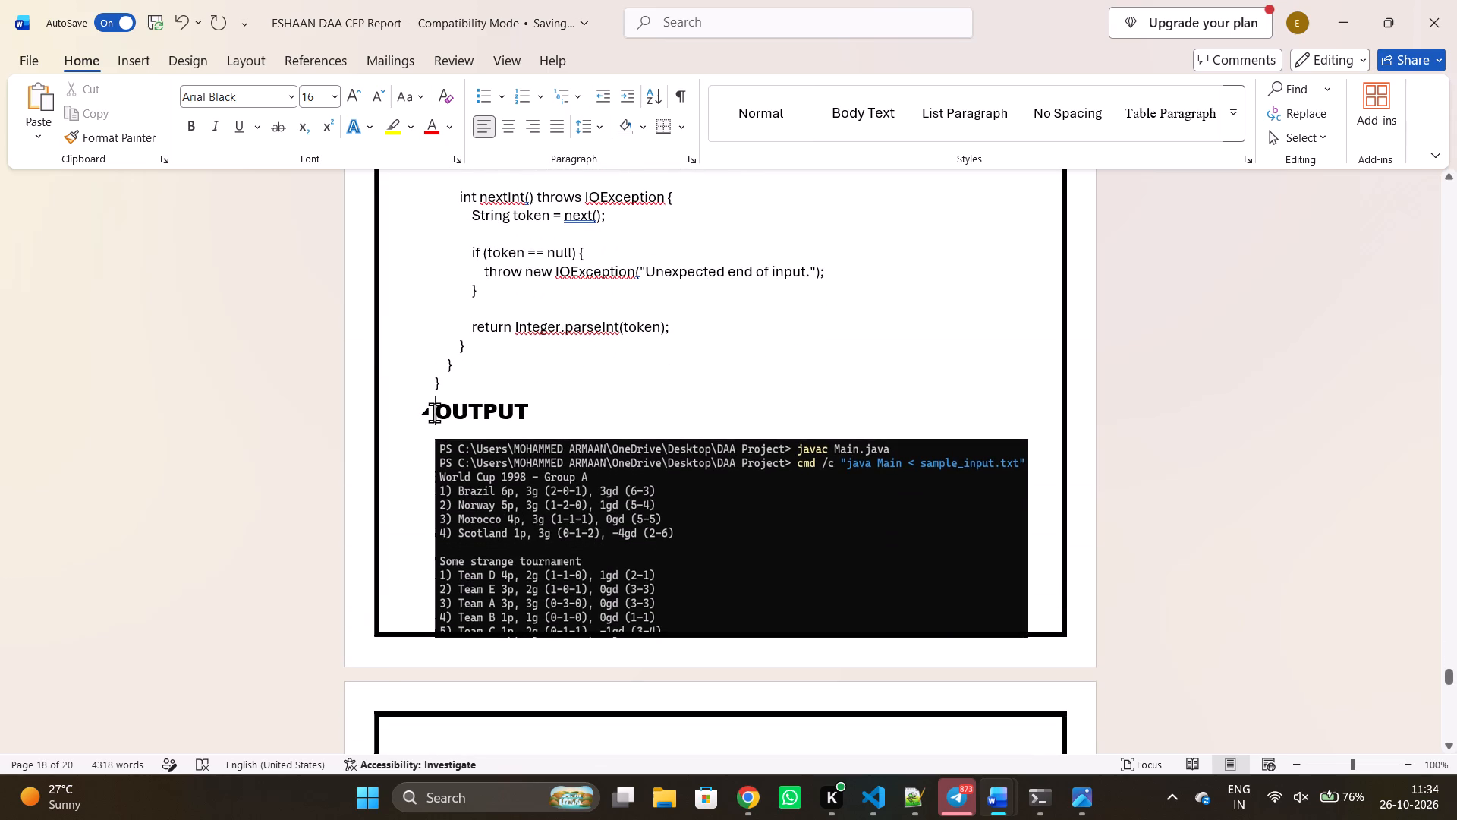
pyautogui.press('Return')
pyautogui.press('Return')
pyautogui.press('Return')
pyautogui.press('Return')
pyautogui.press('Return')
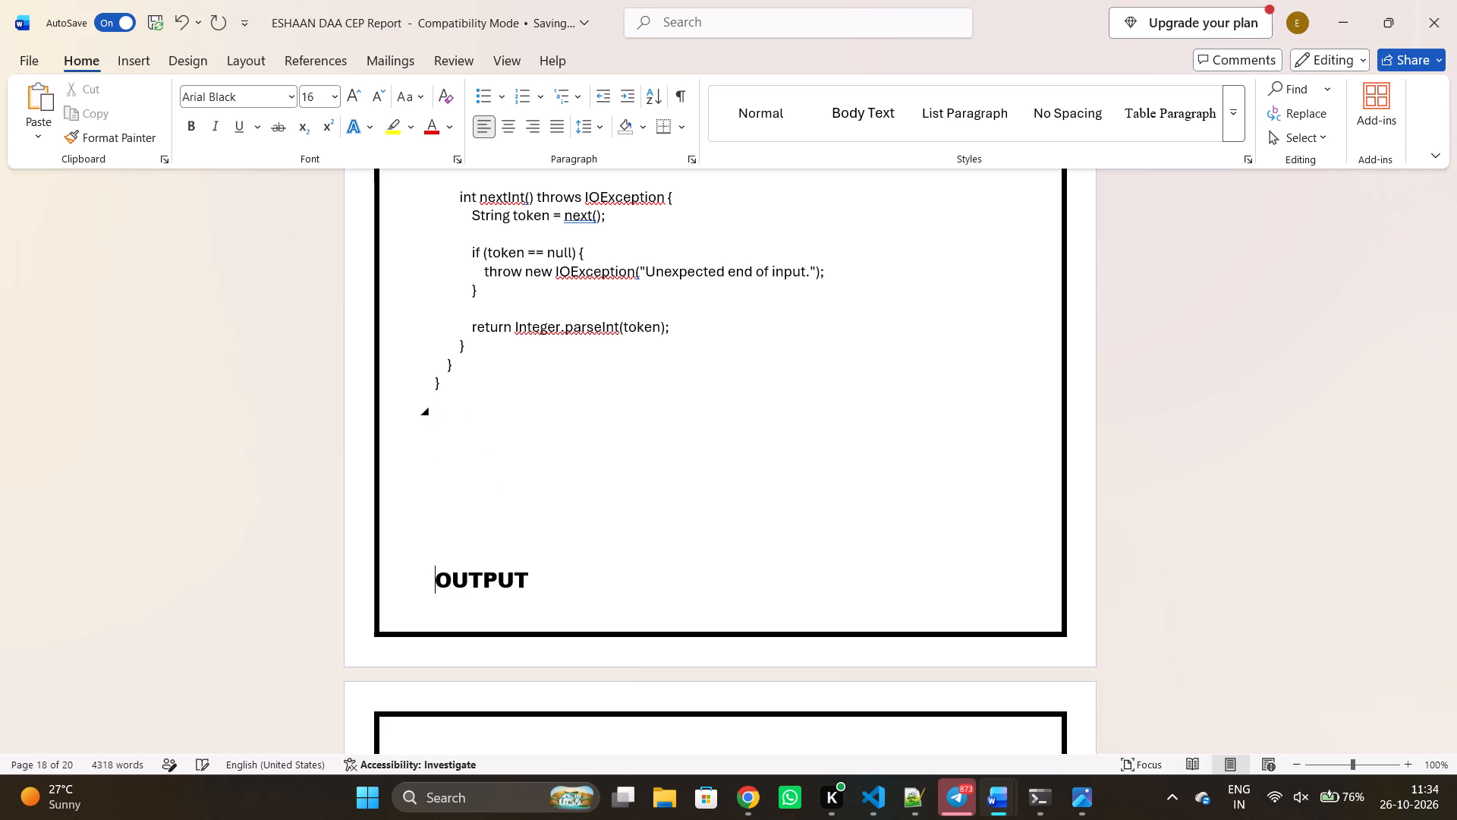
pyautogui.press('Return')
pyautogui.press('Return')
# Delete the old football terminal screenshot under the OUTPUT heading.
pyautogui.scroll(-3, 561, 510)
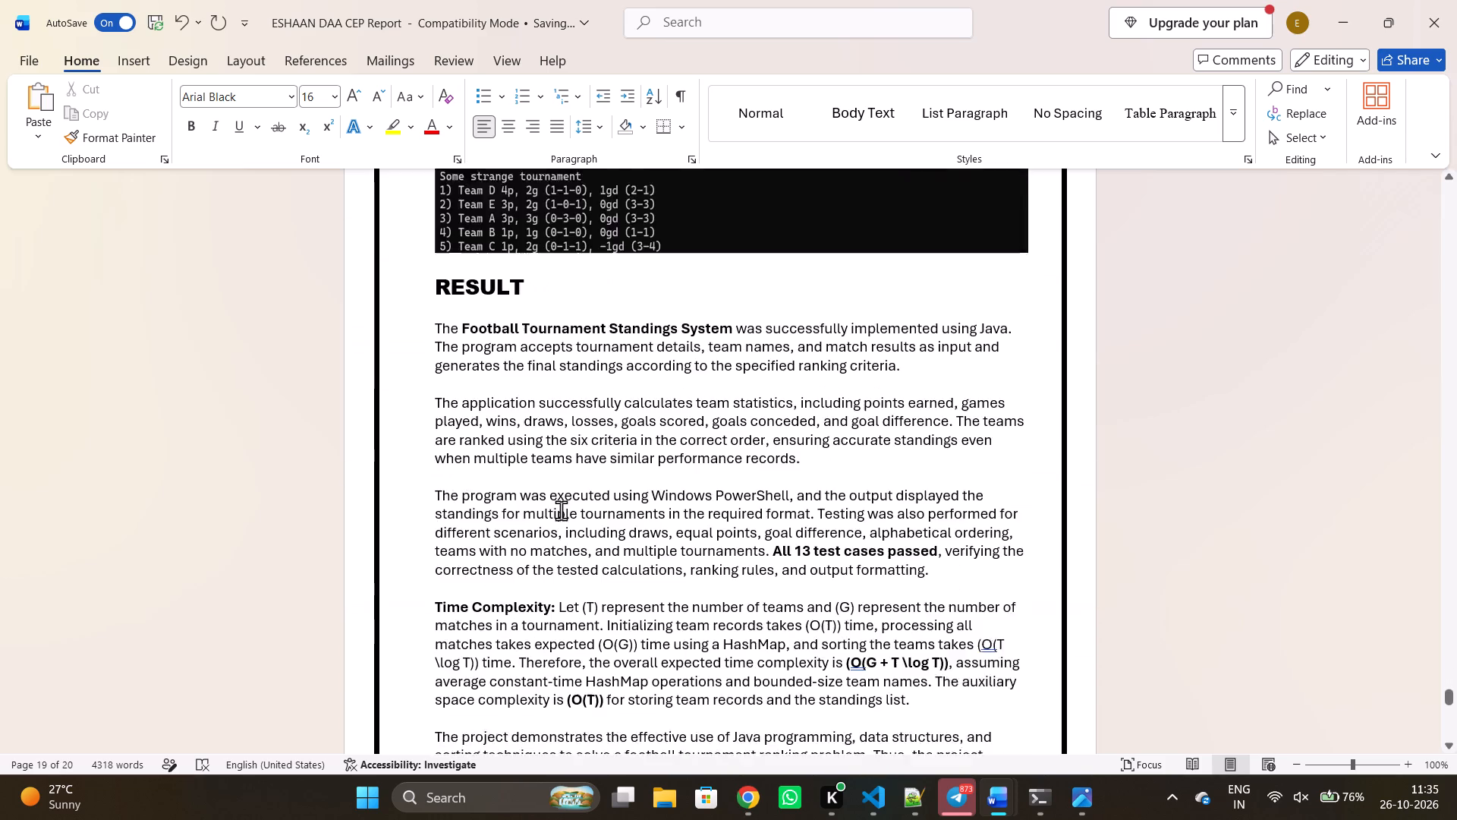
pyautogui.scroll(-4, 561, 510)
pyautogui.scroll(2, 561, 510)
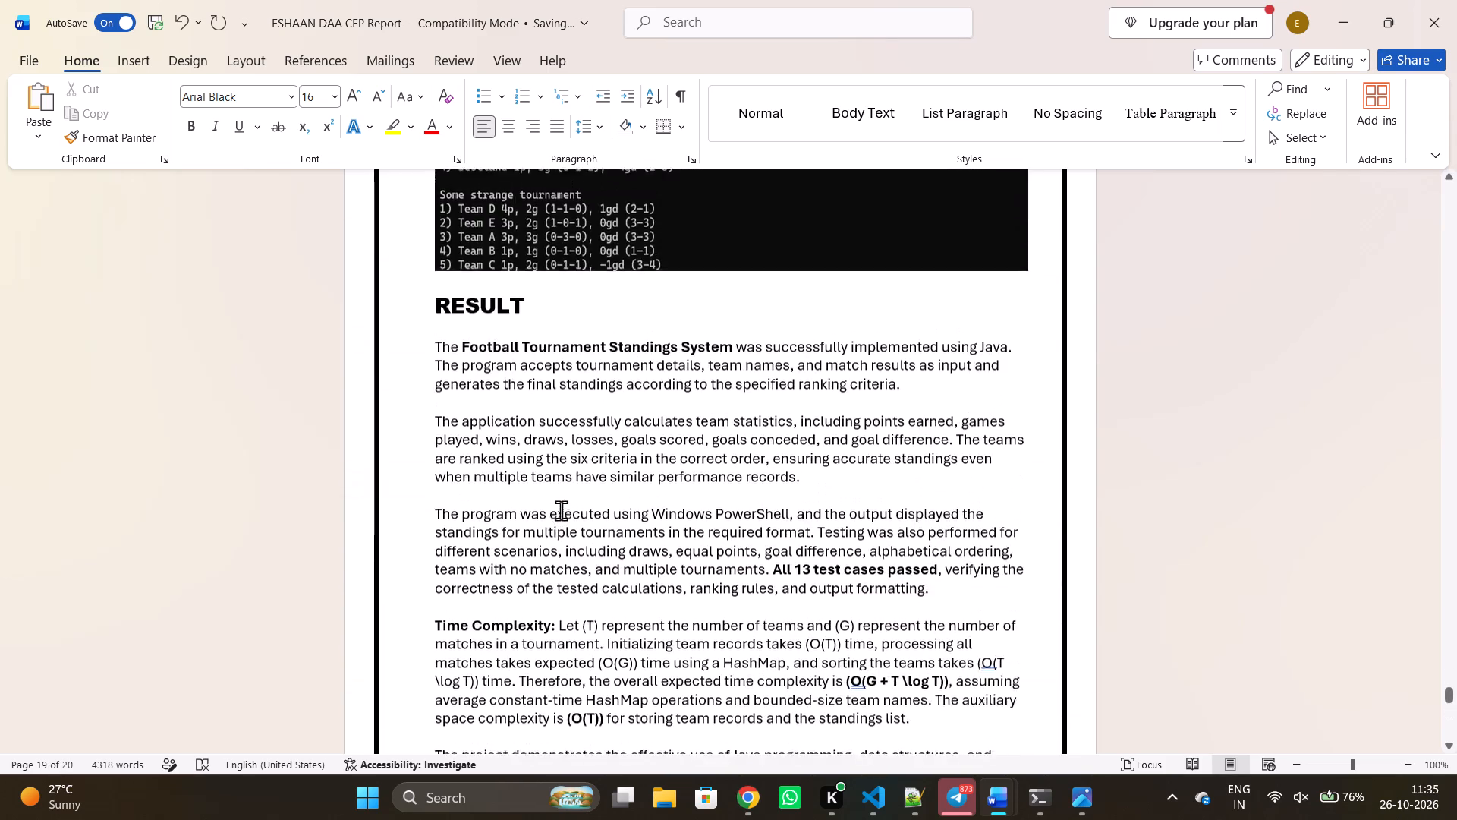
pyautogui.scroll(3, 561, 510)
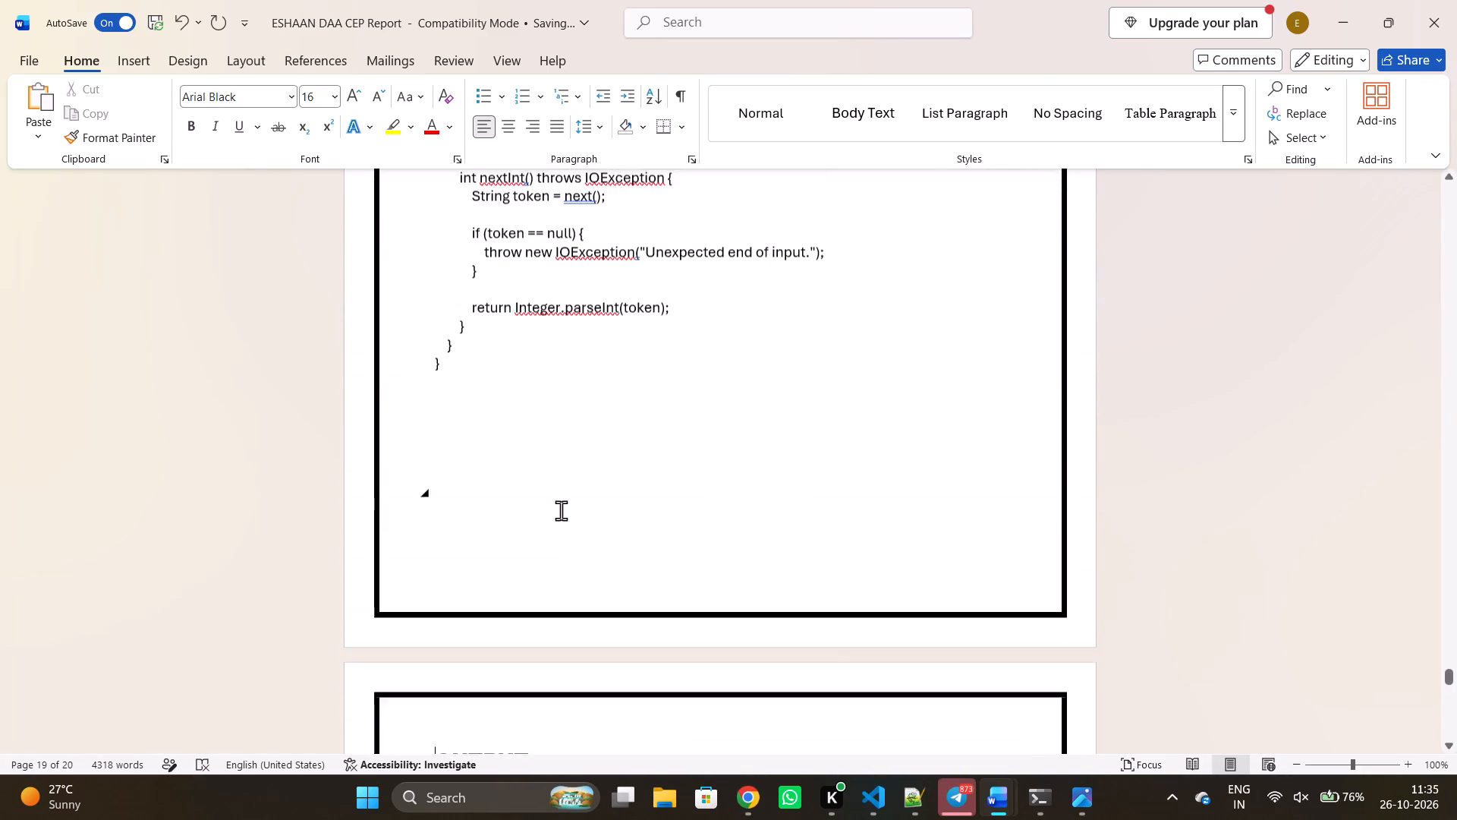
pyautogui.scroll(1, 561, 510)
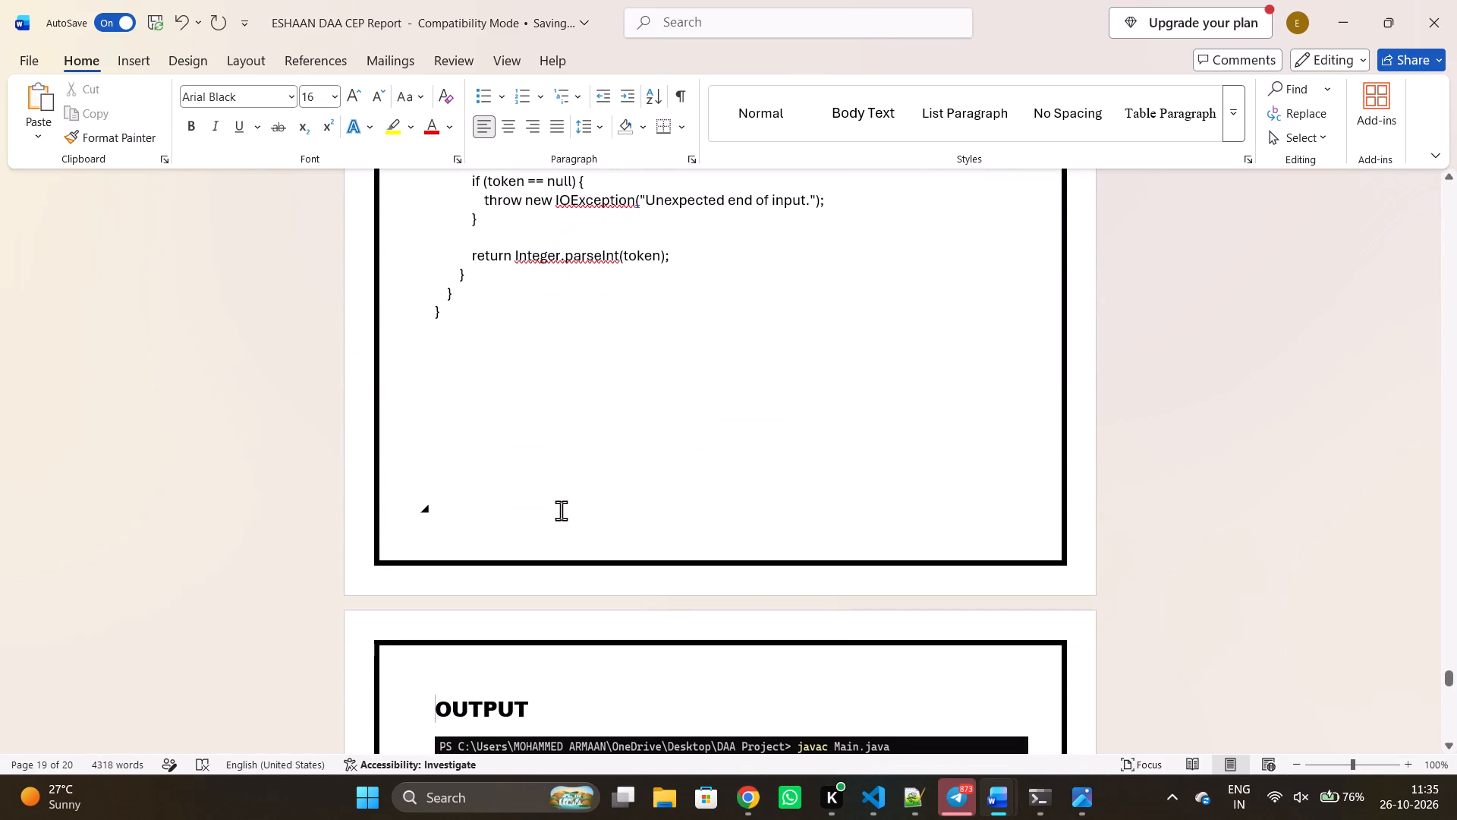
pyautogui.scroll(-1, 561, 510)
pyautogui.click(561, 510)
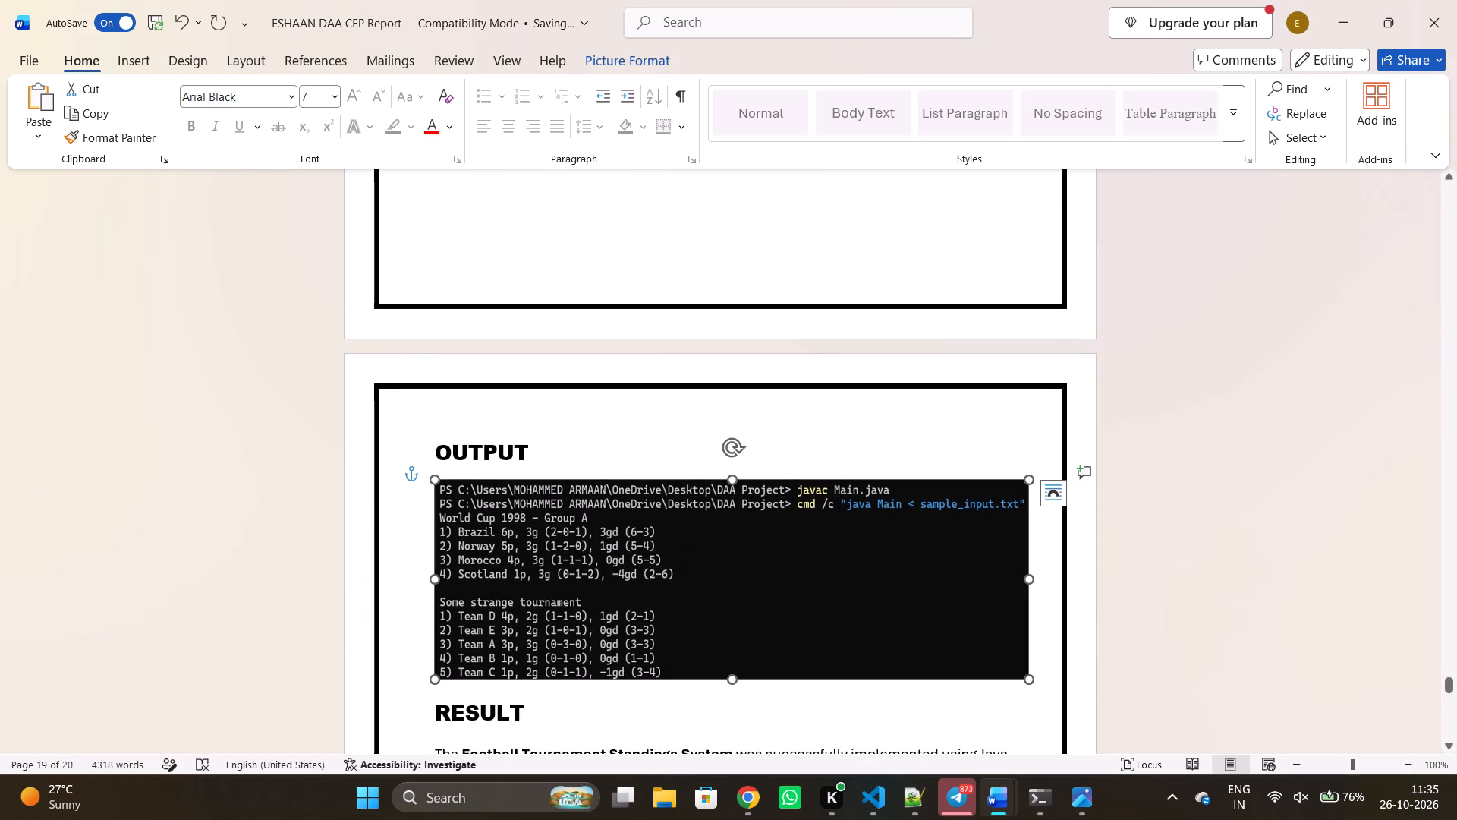
pyautogui.press('BackSpace')
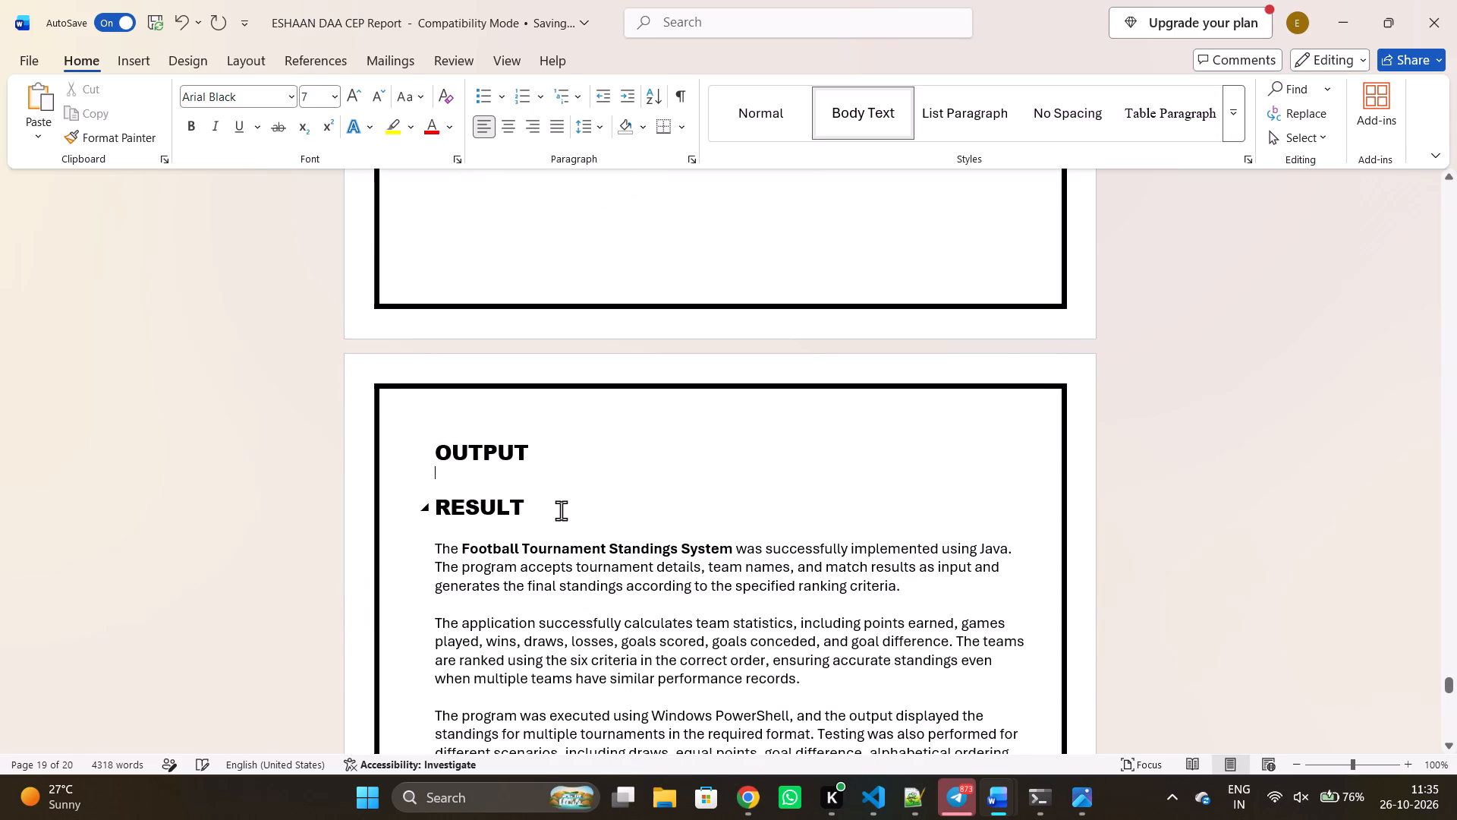
# Switch to the Command Prompt window and snip the job scheduling run, from "javac Main.java" through the "Auxiliary Space: O(N)" line.
pyautogui.hotkey('alt', 'Tab')
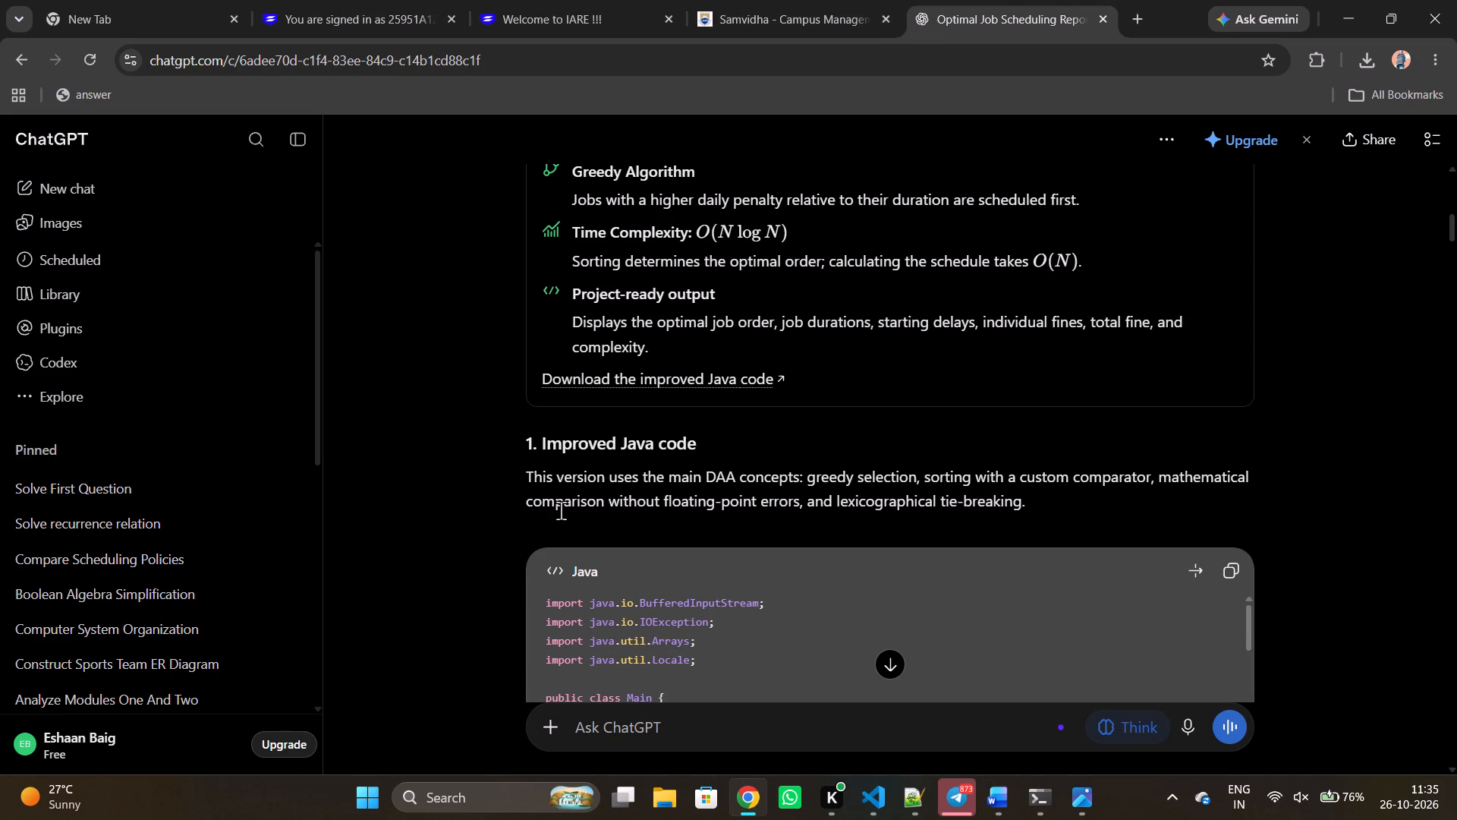
pyautogui.hotkey('alt', 'Tab')
pyautogui.hotkey('alt', 'Tab')
pyautogui.hotkey('alt', 'Tab')
pyautogui.hotkey('alt', 'Tab')
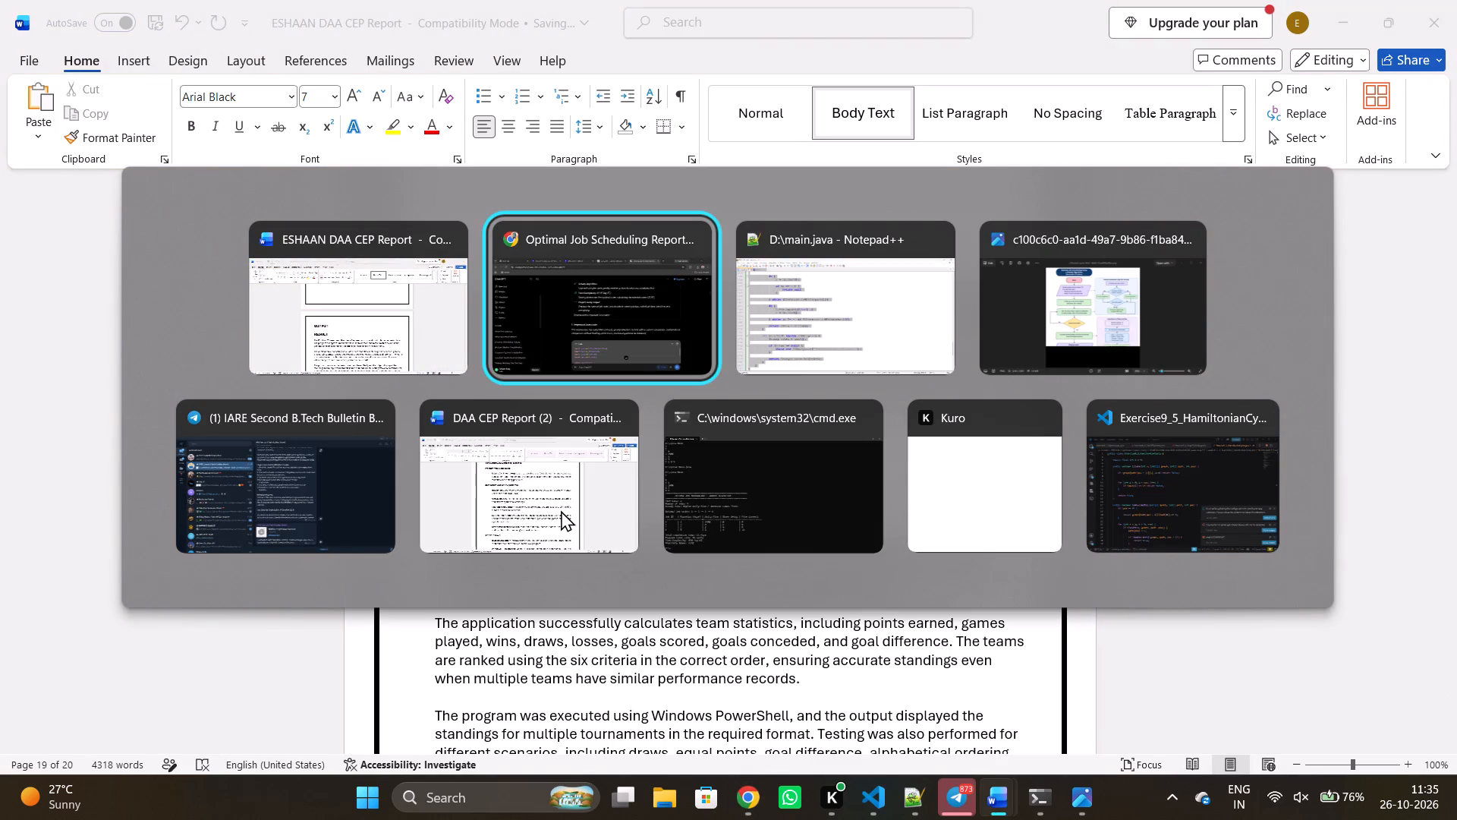
pyautogui.hotkey('alt', 'Tab')
pyautogui.hotkey('alt', 'Tab')
pyautogui.hotkey('alt', 'Tab')
pyautogui.hotkey('alt', 'Tab')
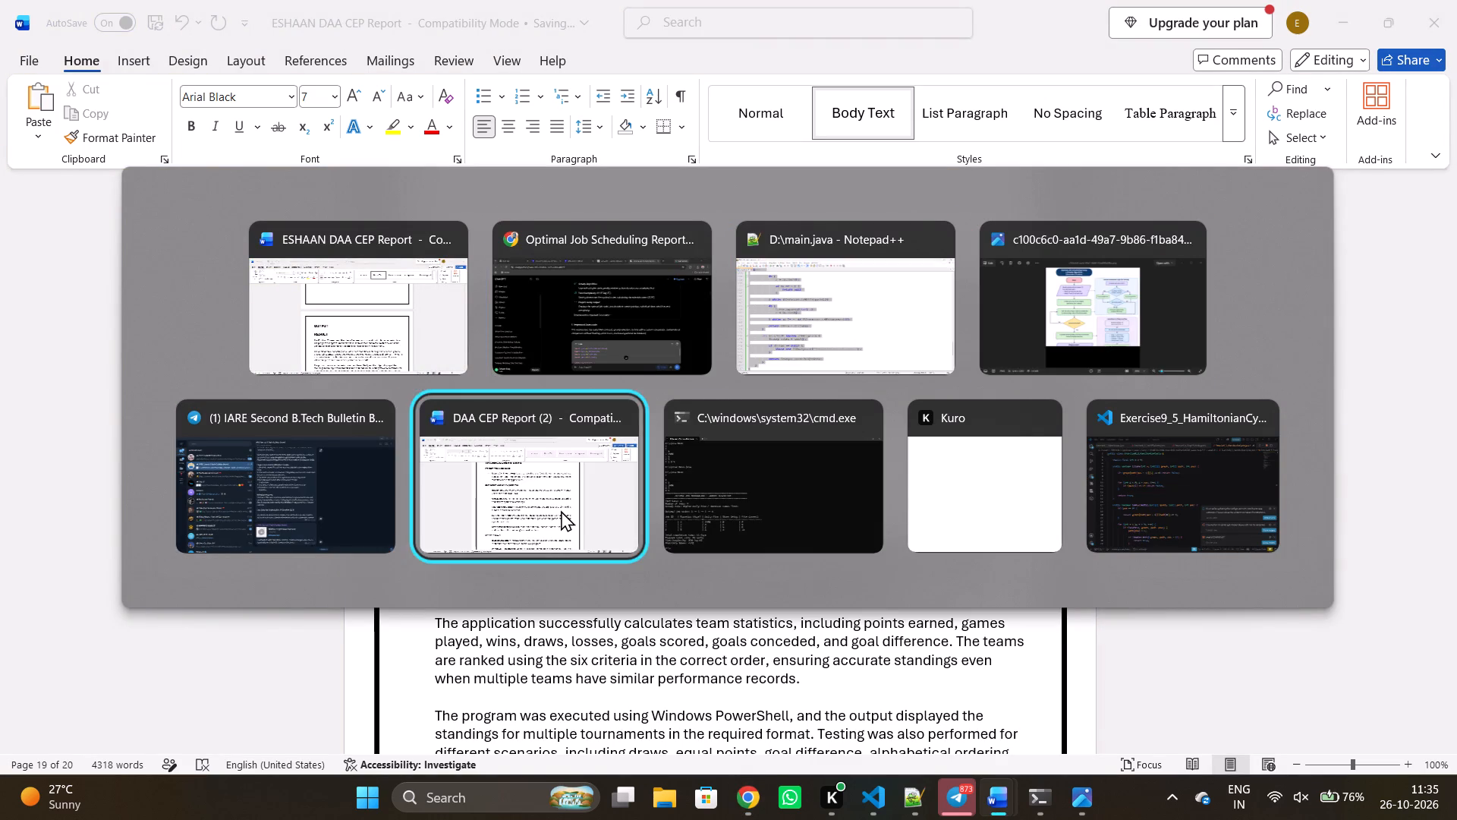
pyautogui.hotkey('alt', 'Tab')
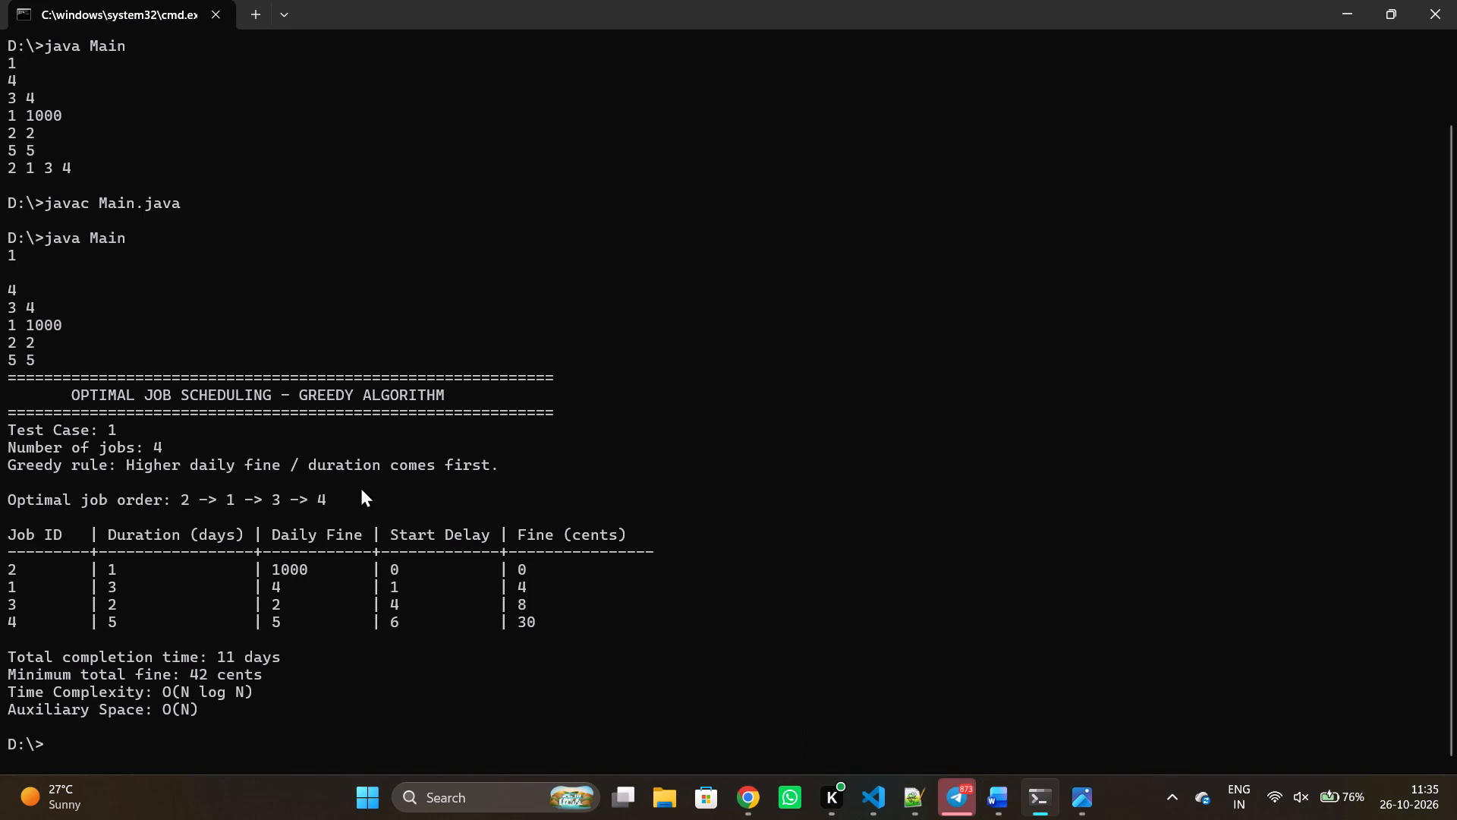
pyautogui.press('Print')
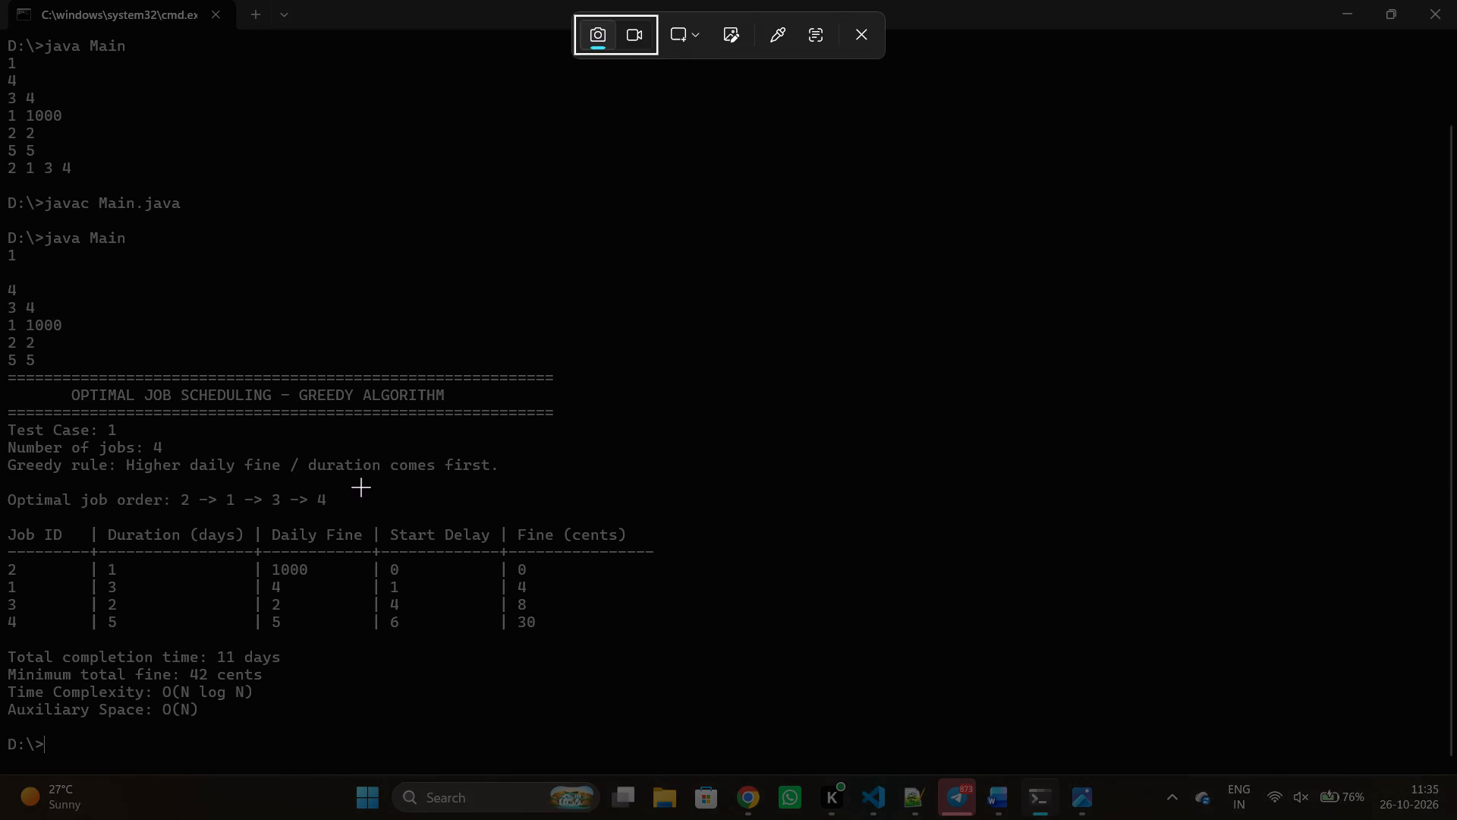
pyautogui.moveTo(2, 184); pyautogui.dragTo(484, 693)
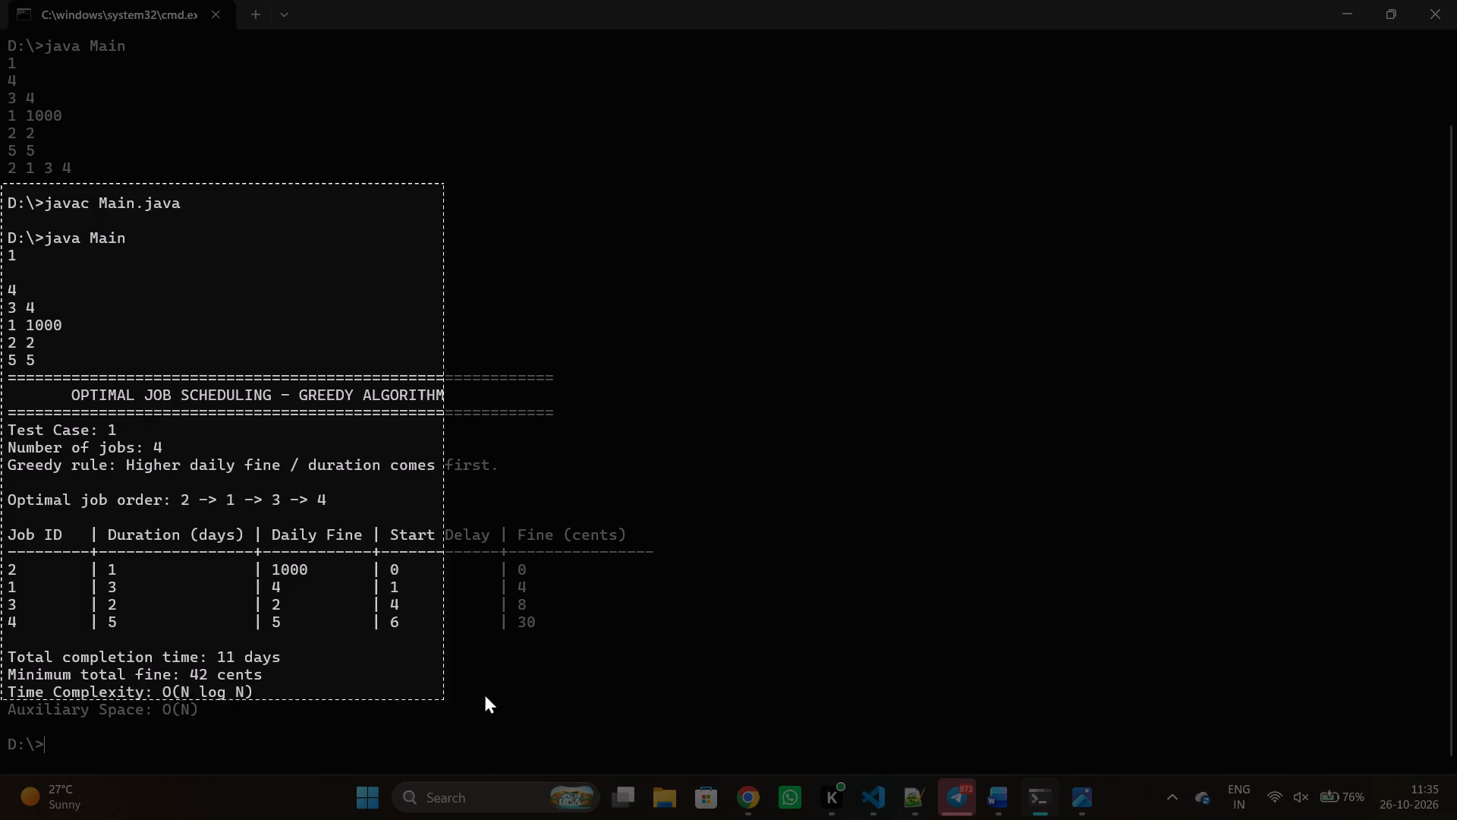
pyautogui.moveTo(484, 693); pyautogui.dragTo(565, 696)
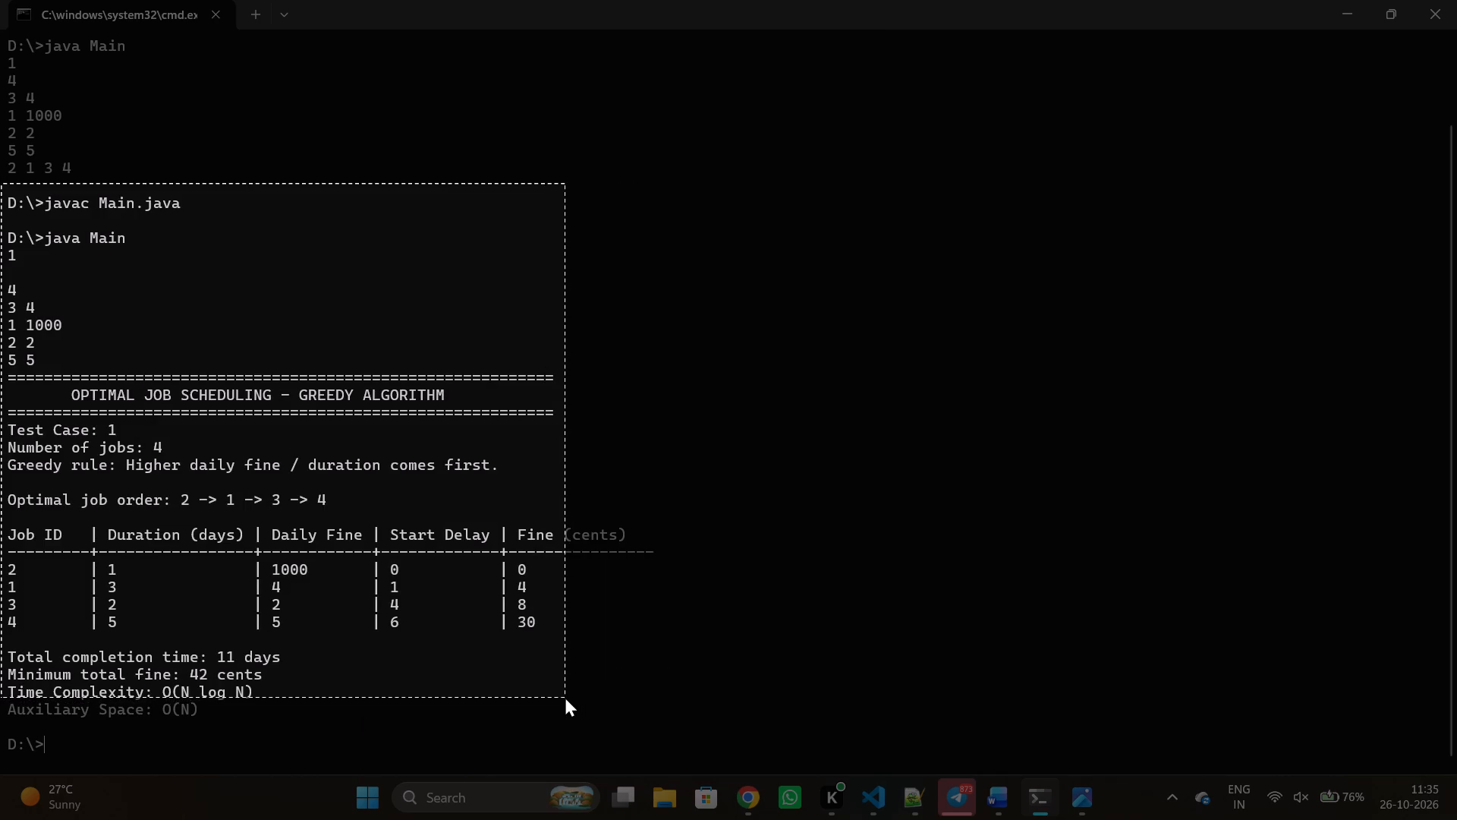
pyautogui.moveTo(565, 696); pyautogui.dragTo(667, 717)
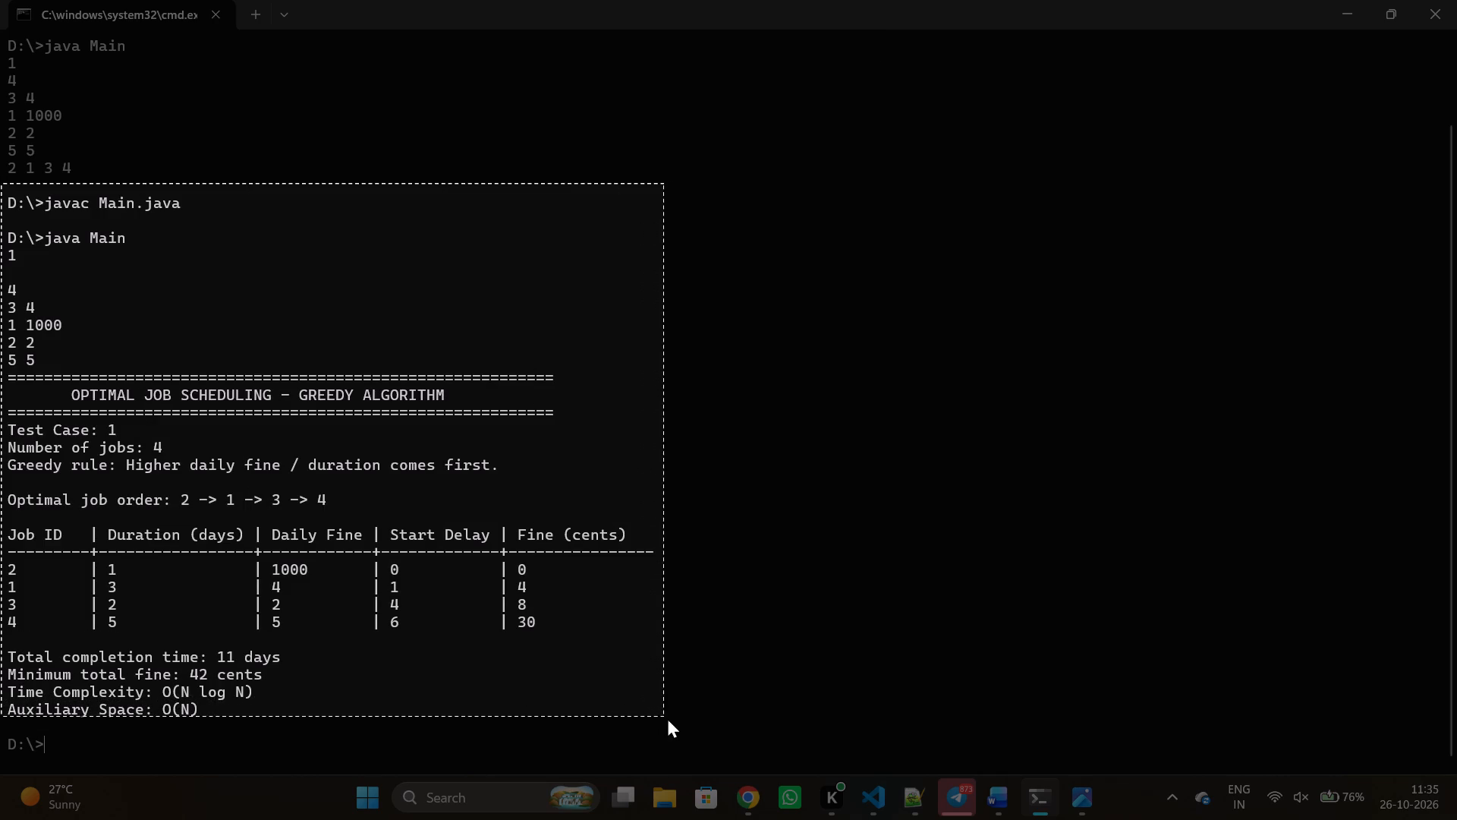
pyautogui.moveTo(667, 717); pyautogui.dragTo(700, 728)
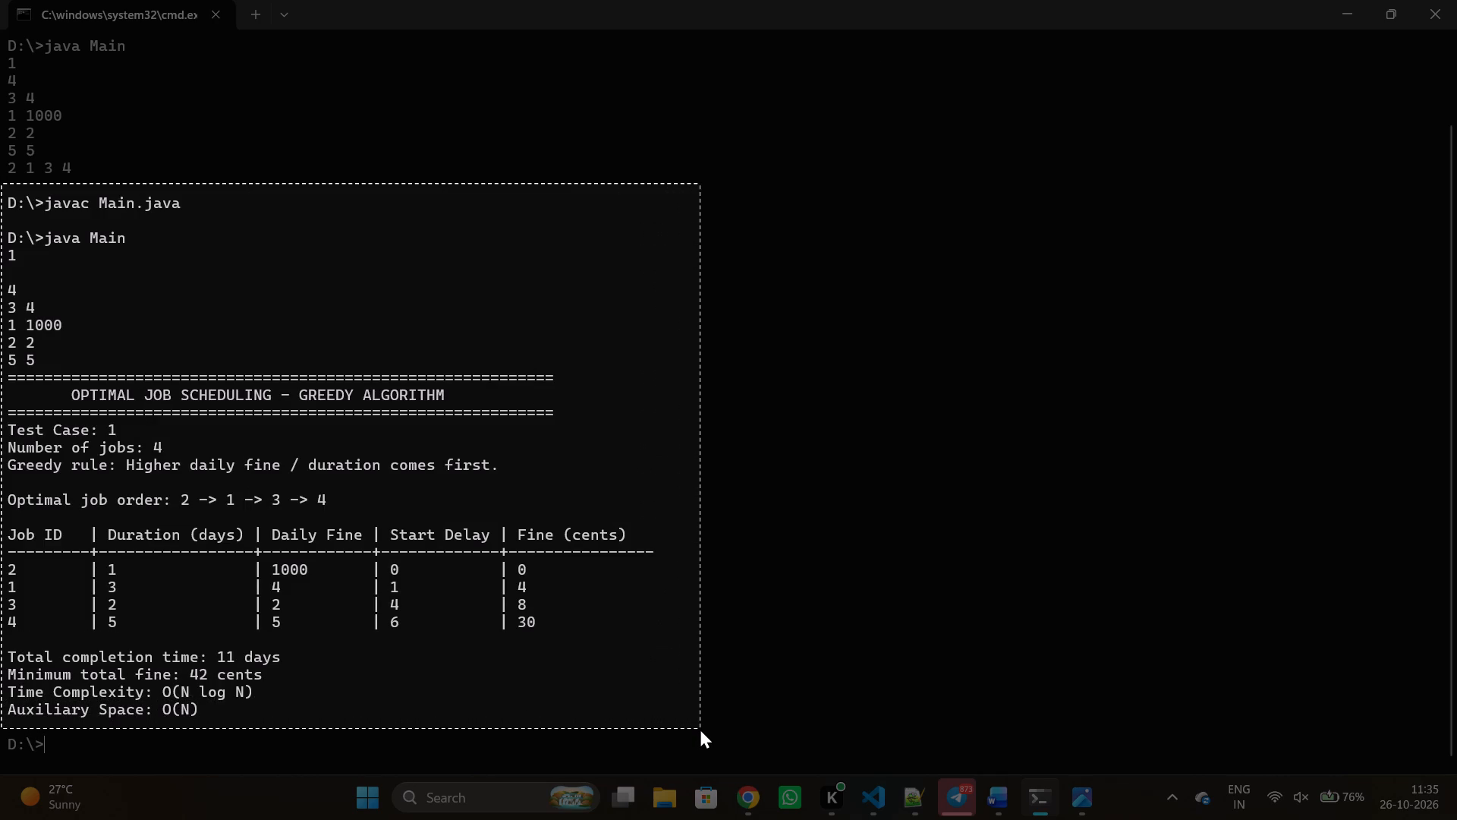
pyautogui.moveTo(700, 728); pyautogui.dragTo(700, 730)
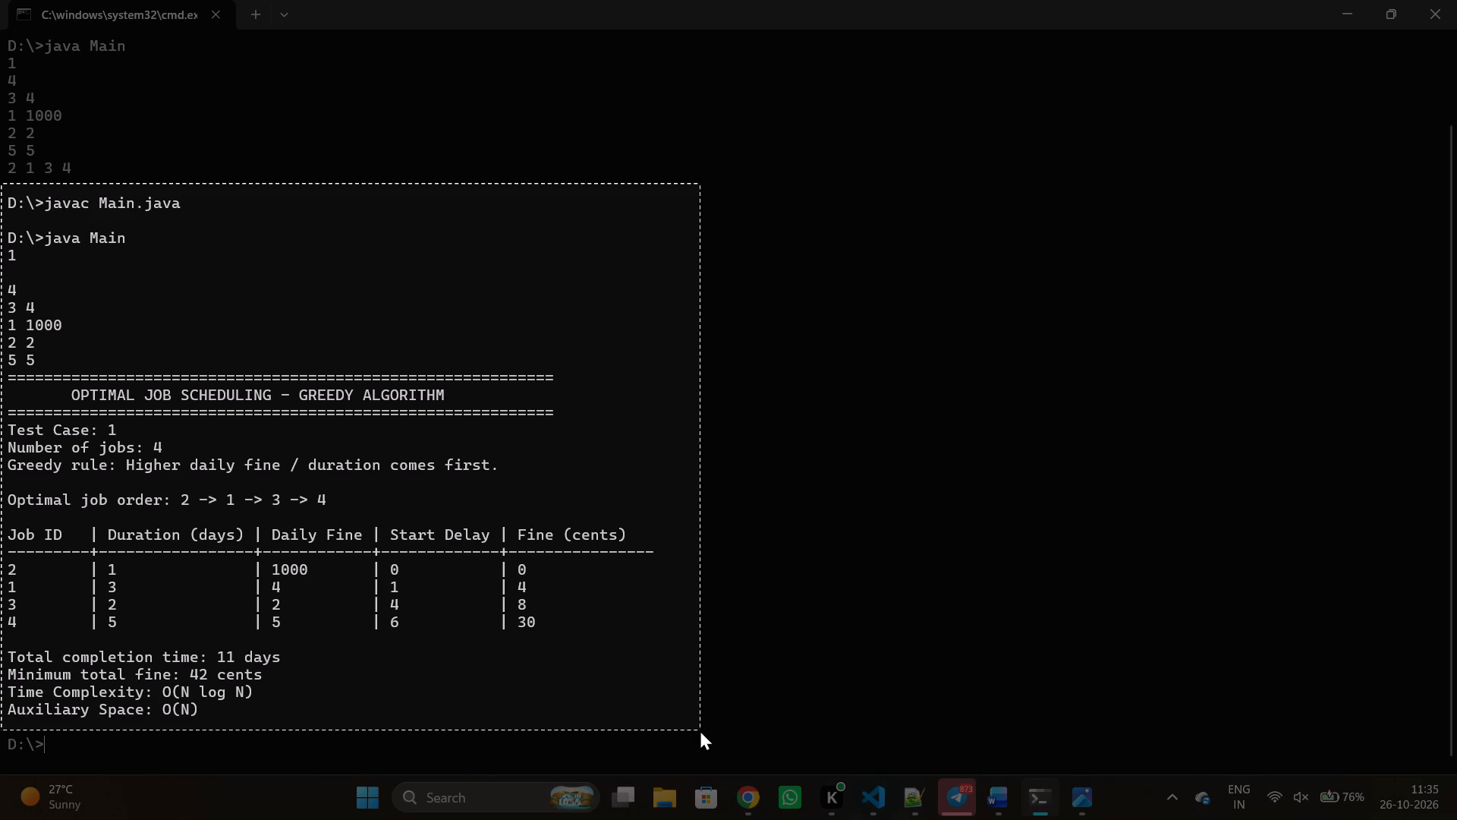
pyautogui.moveTo(700, 730); pyautogui.dragTo(698, 730)
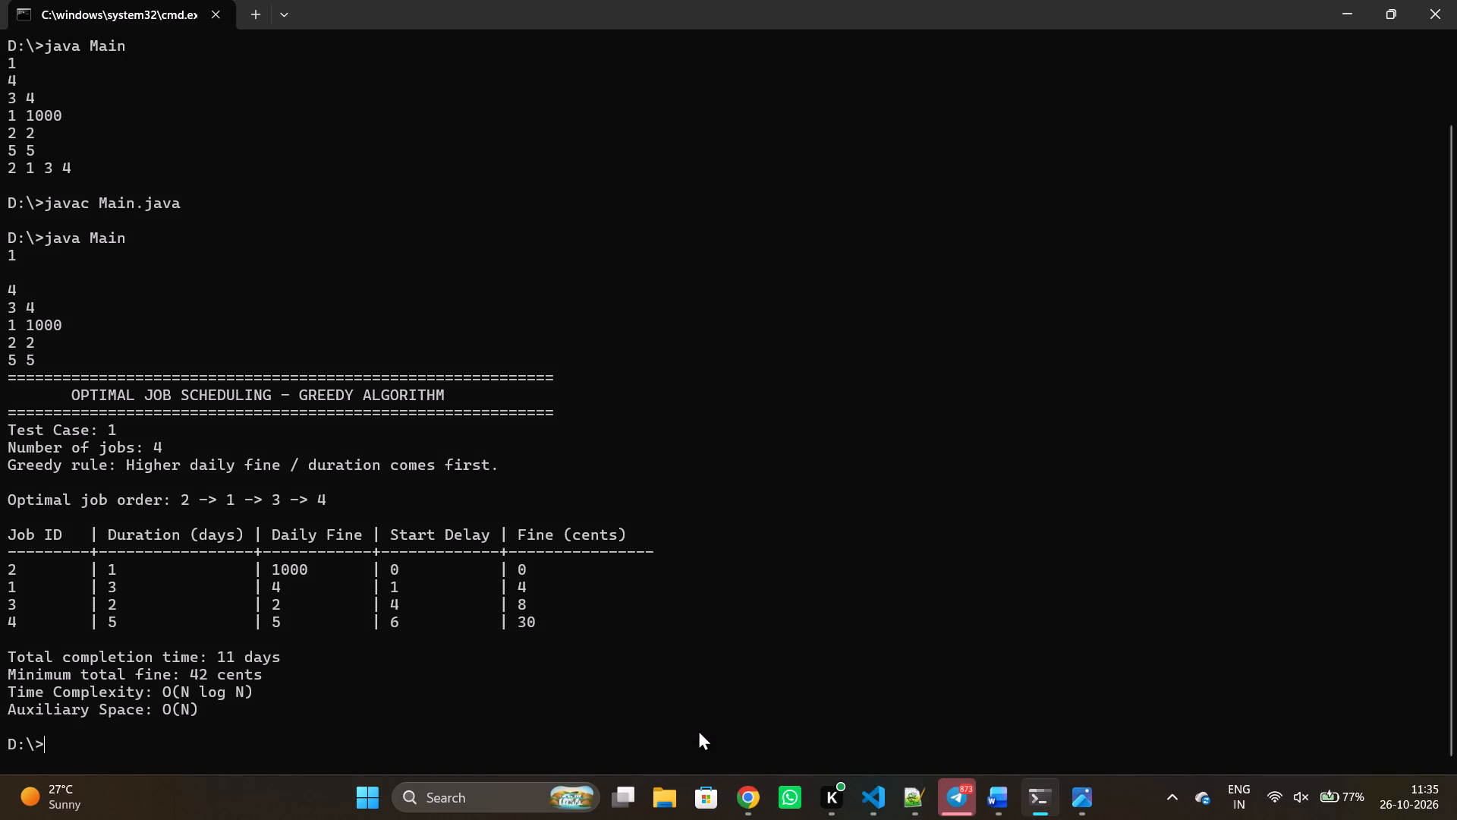
# Back in the Word report, add a line under the OUTPUT heading and paste the terminal screenshot there.
pyautogui.hotkey('alt', 'Tab')
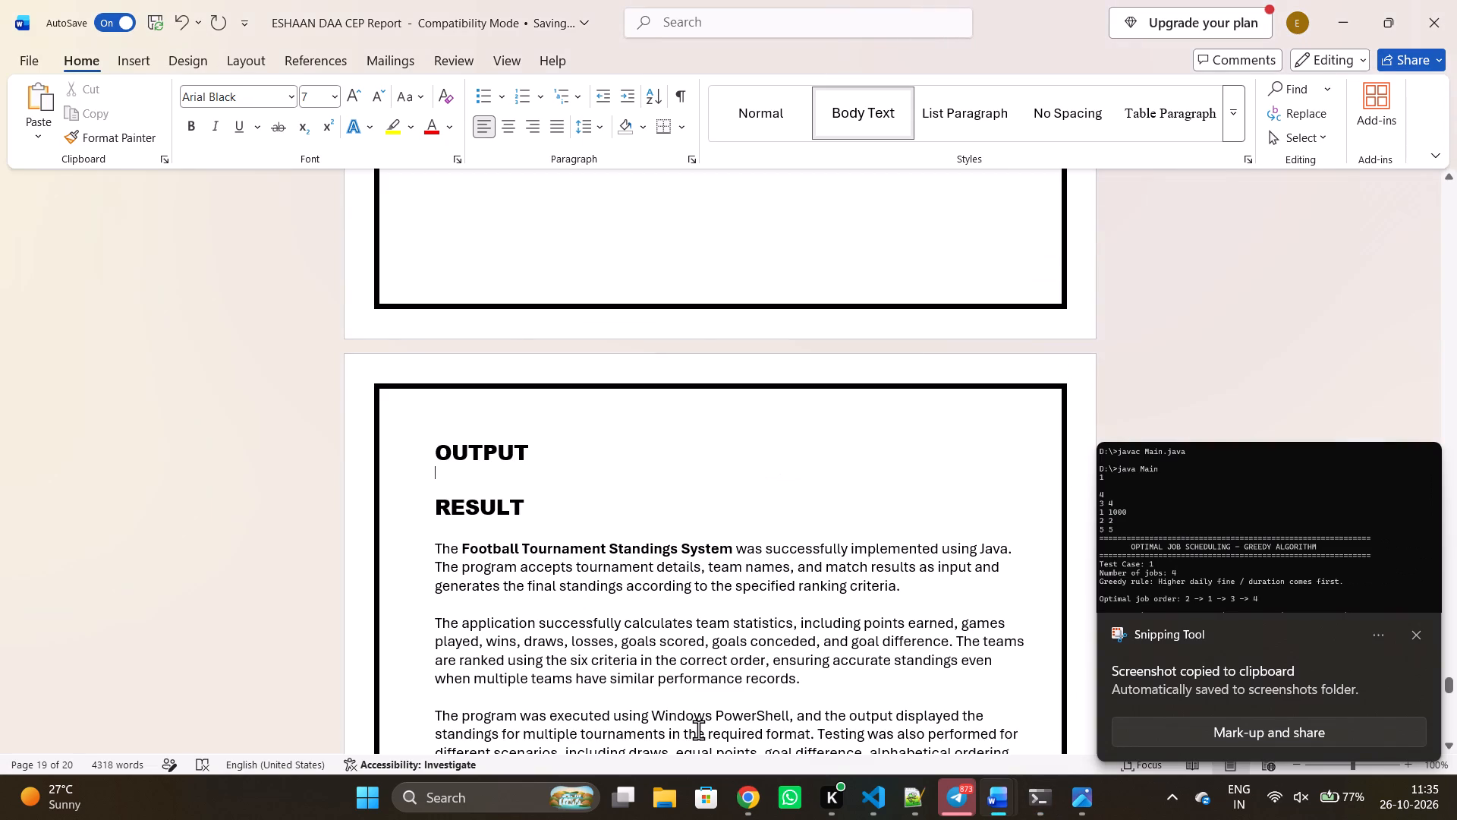
pyautogui.press('Return')
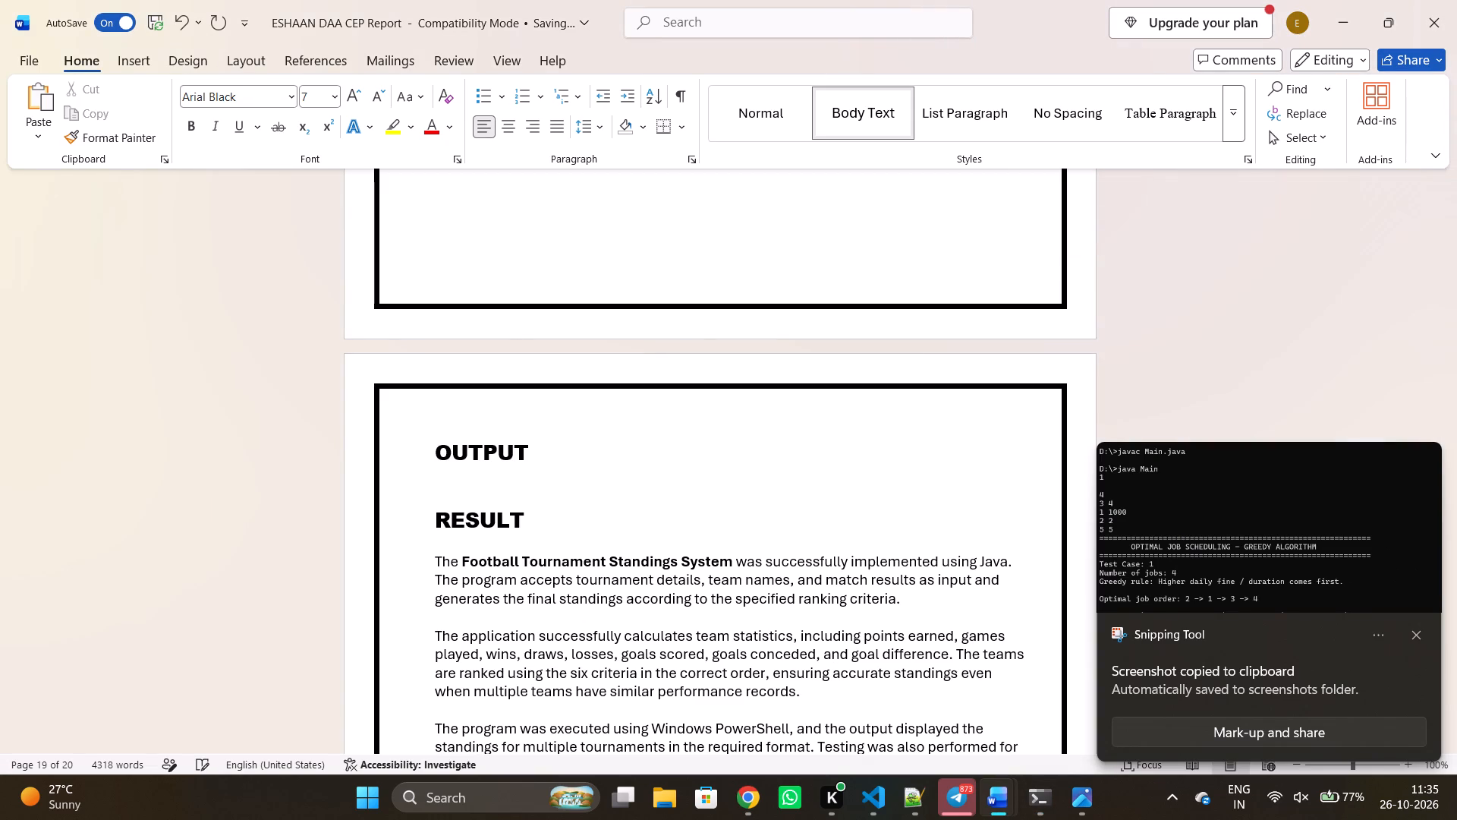
pyautogui.hotkey('ctrl', 'v')
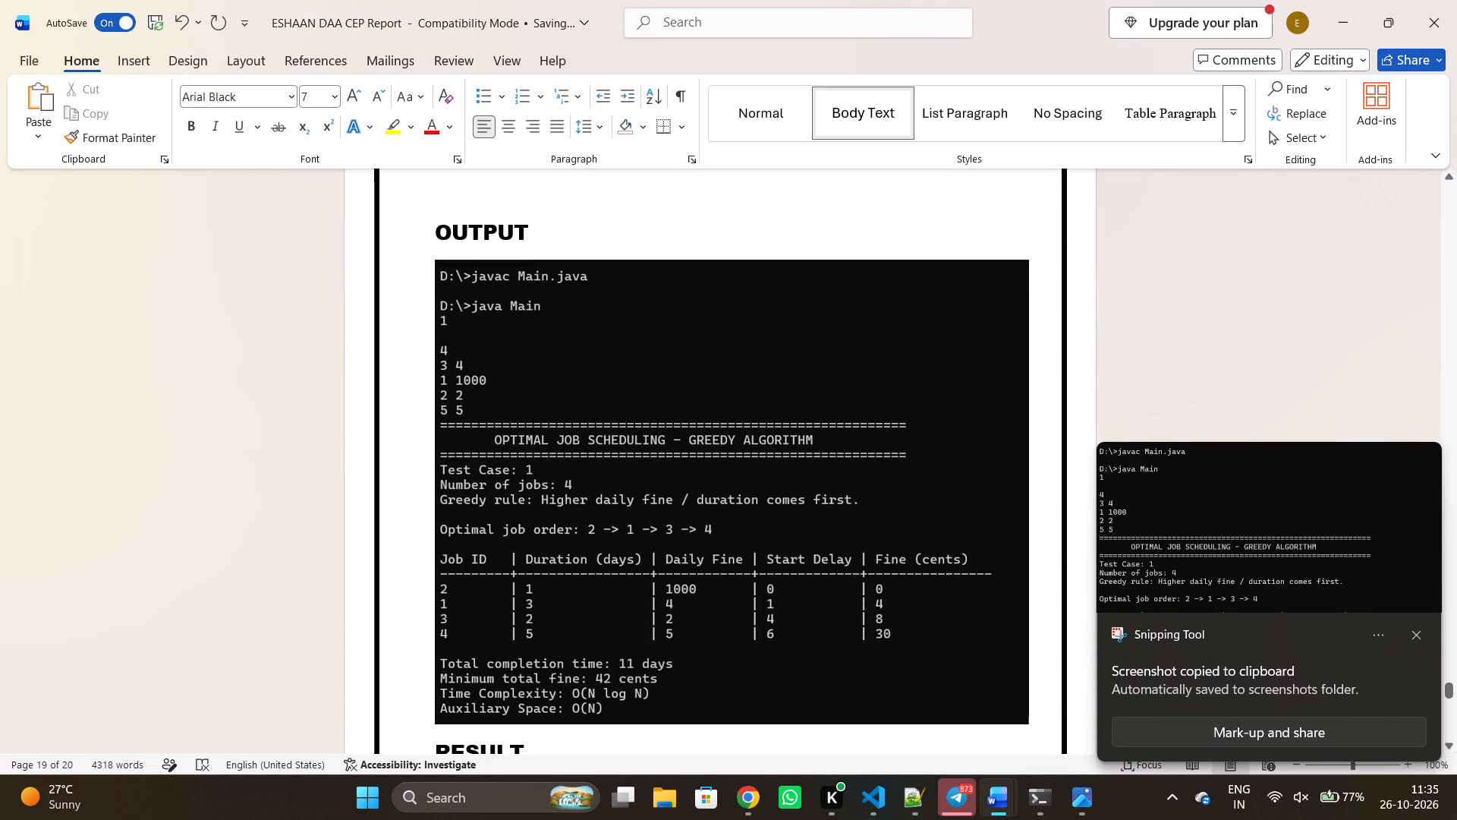
pyautogui.scroll(-1, 712, 585)
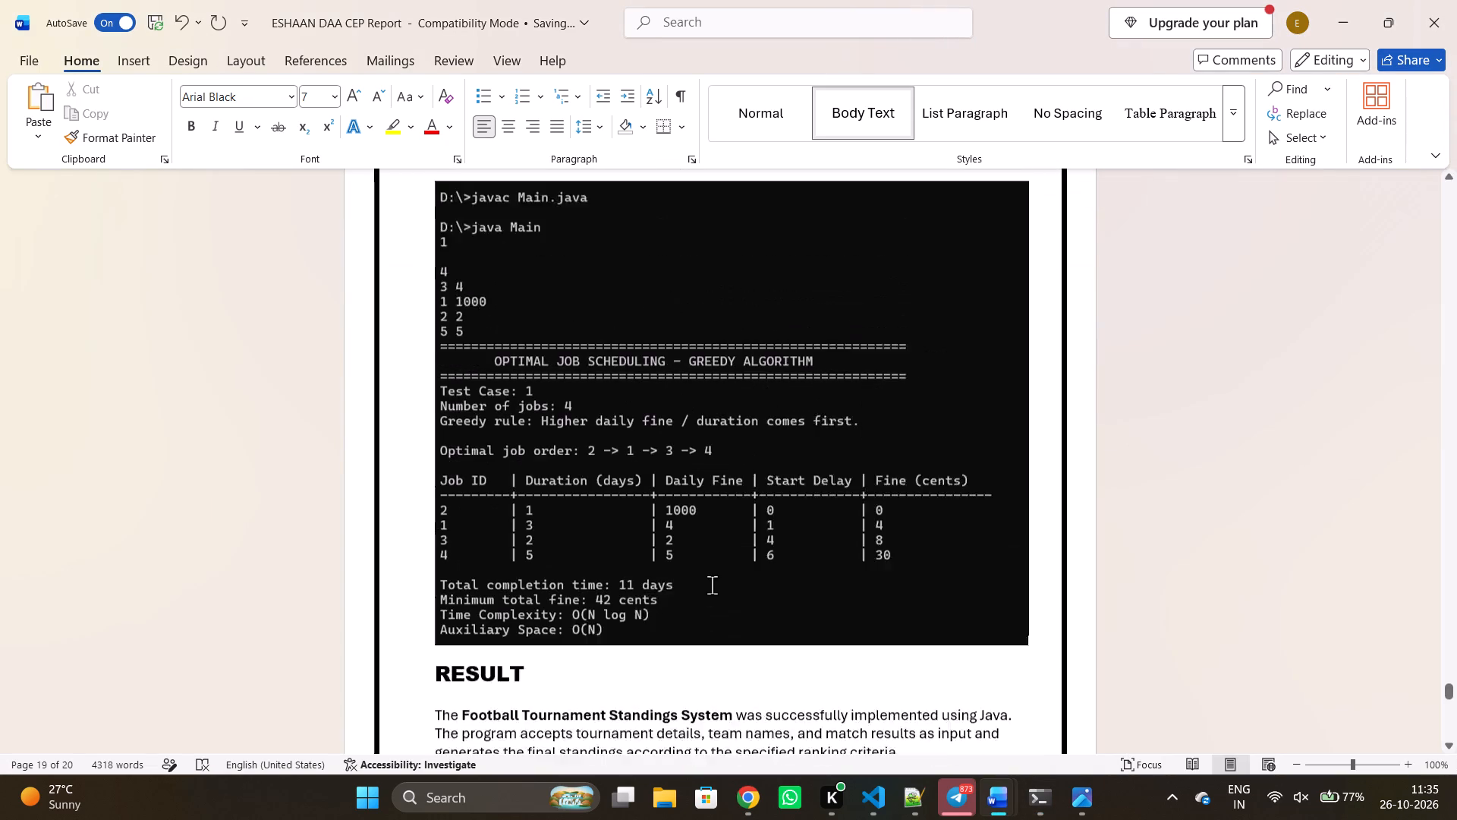
pyautogui.scroll(-2, 712, 585)
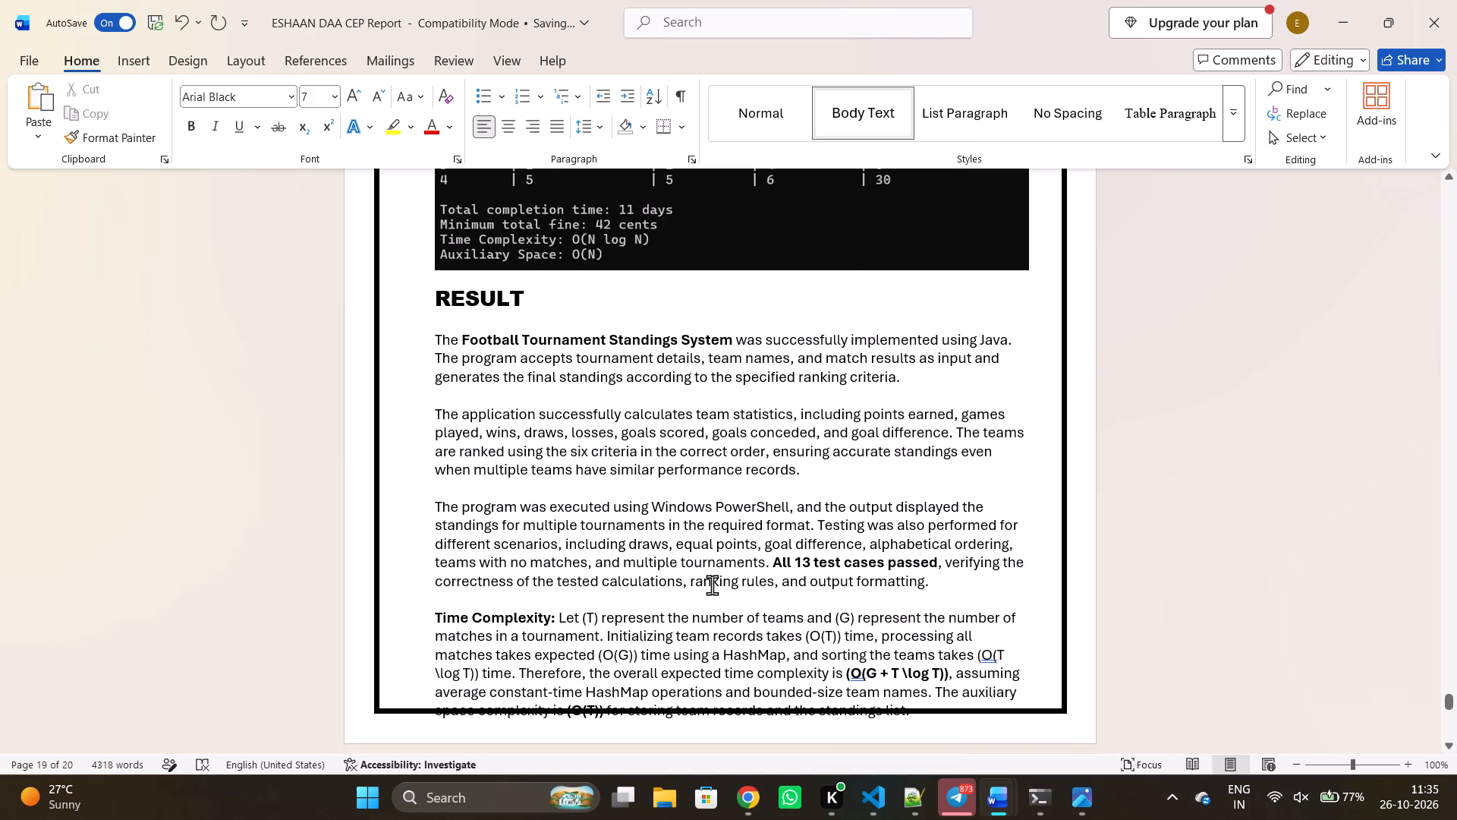
pyautogui.scroll(-1, 712, 585)
pyautogui.scroll(1, 712, 585)
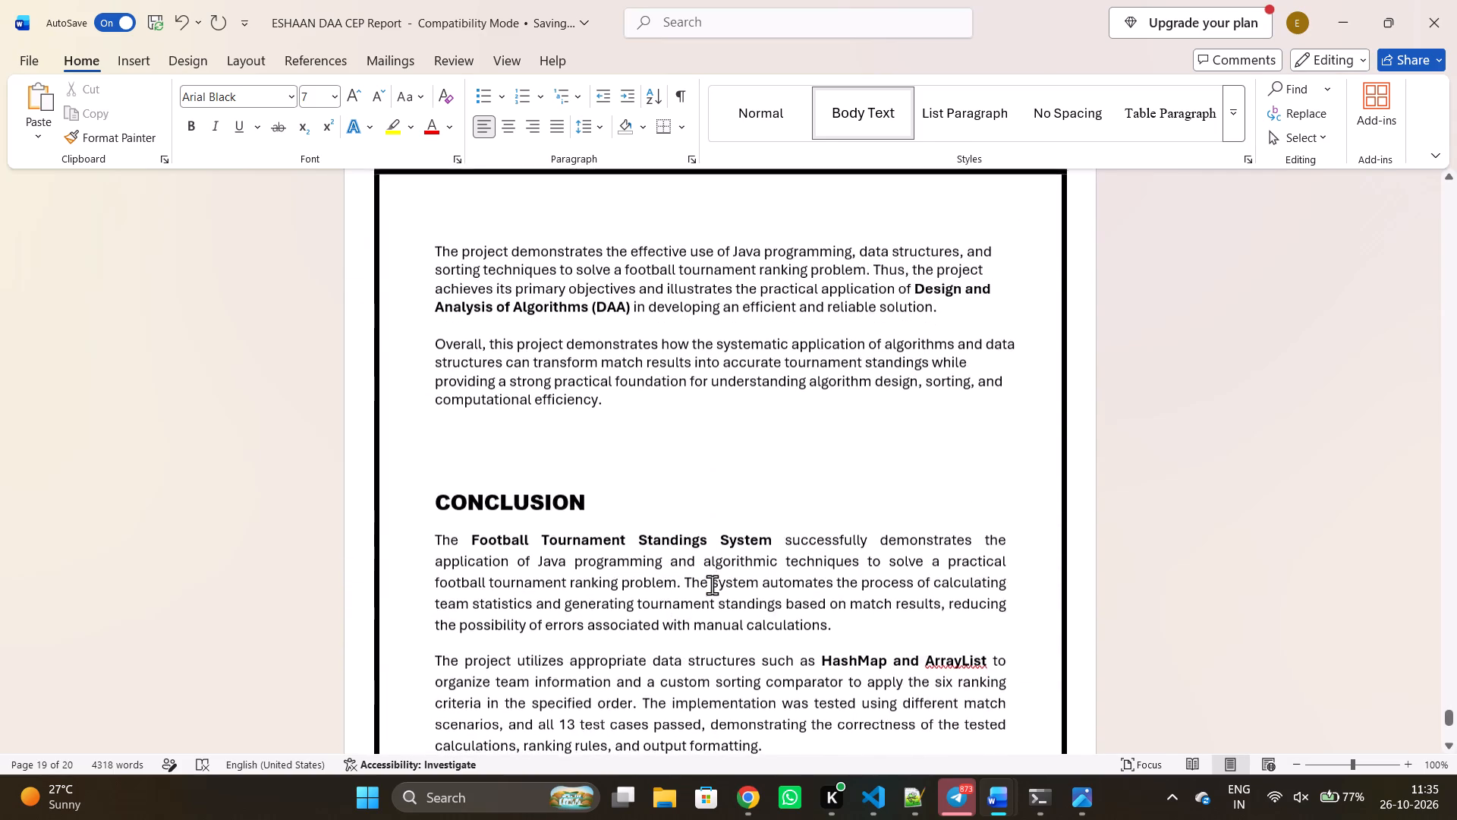
pyautogui.scroll(2, 712, 585)
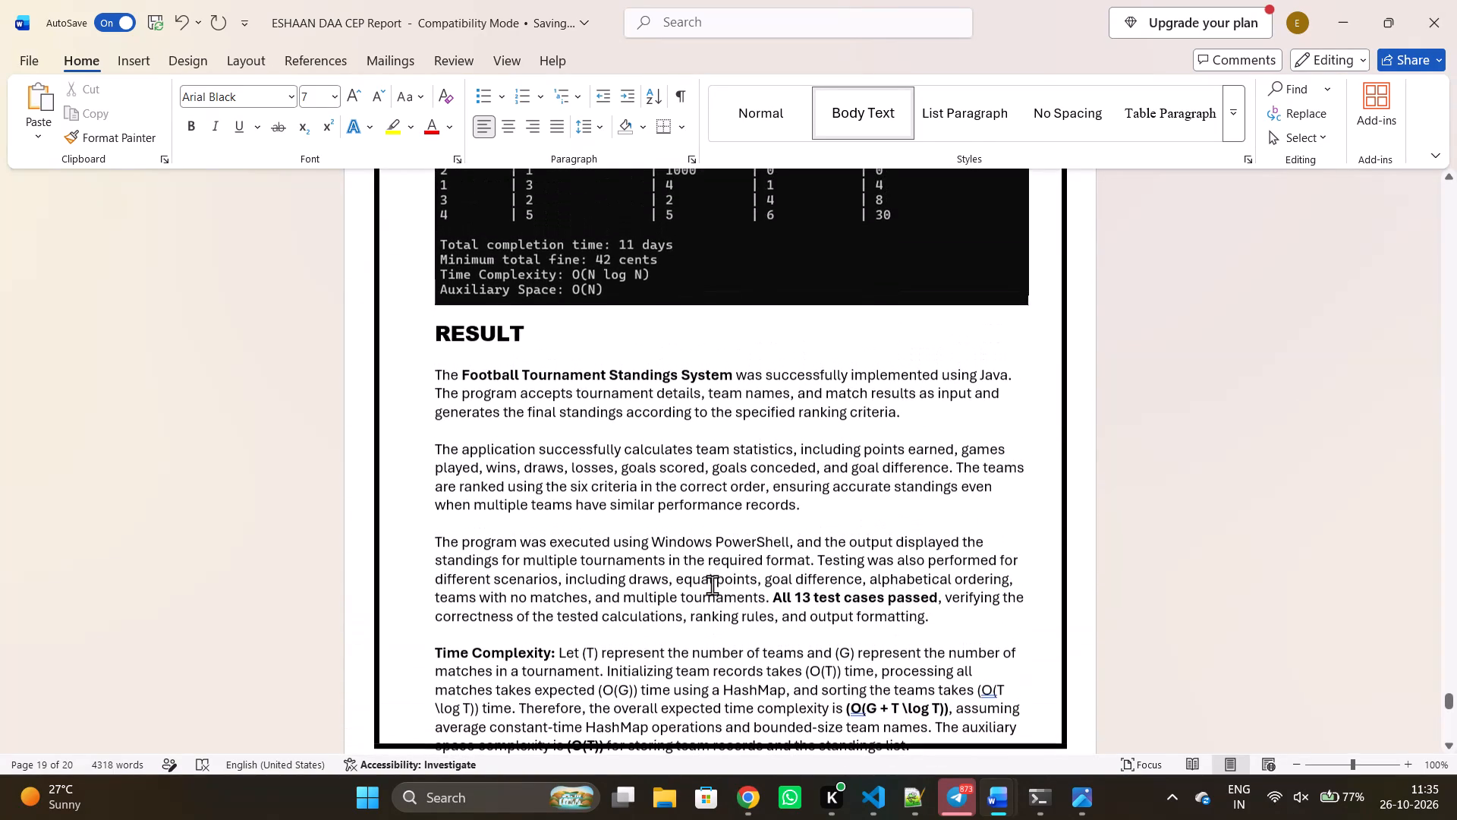
pyautogui.scroll(1, 712, 585)
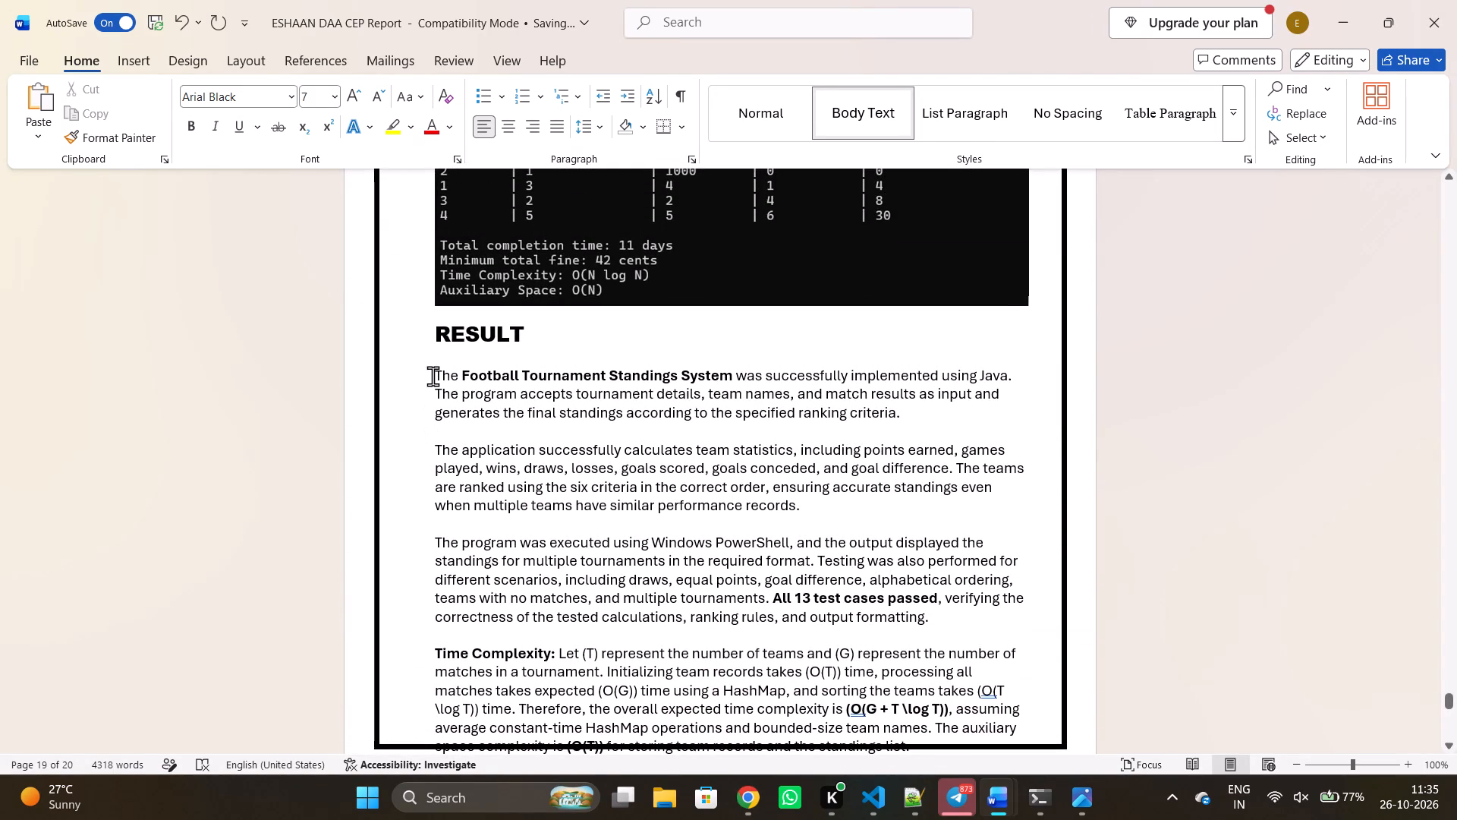
pyautogui.moveTo(433, 376); pyautogui.dragTo(561, 762)
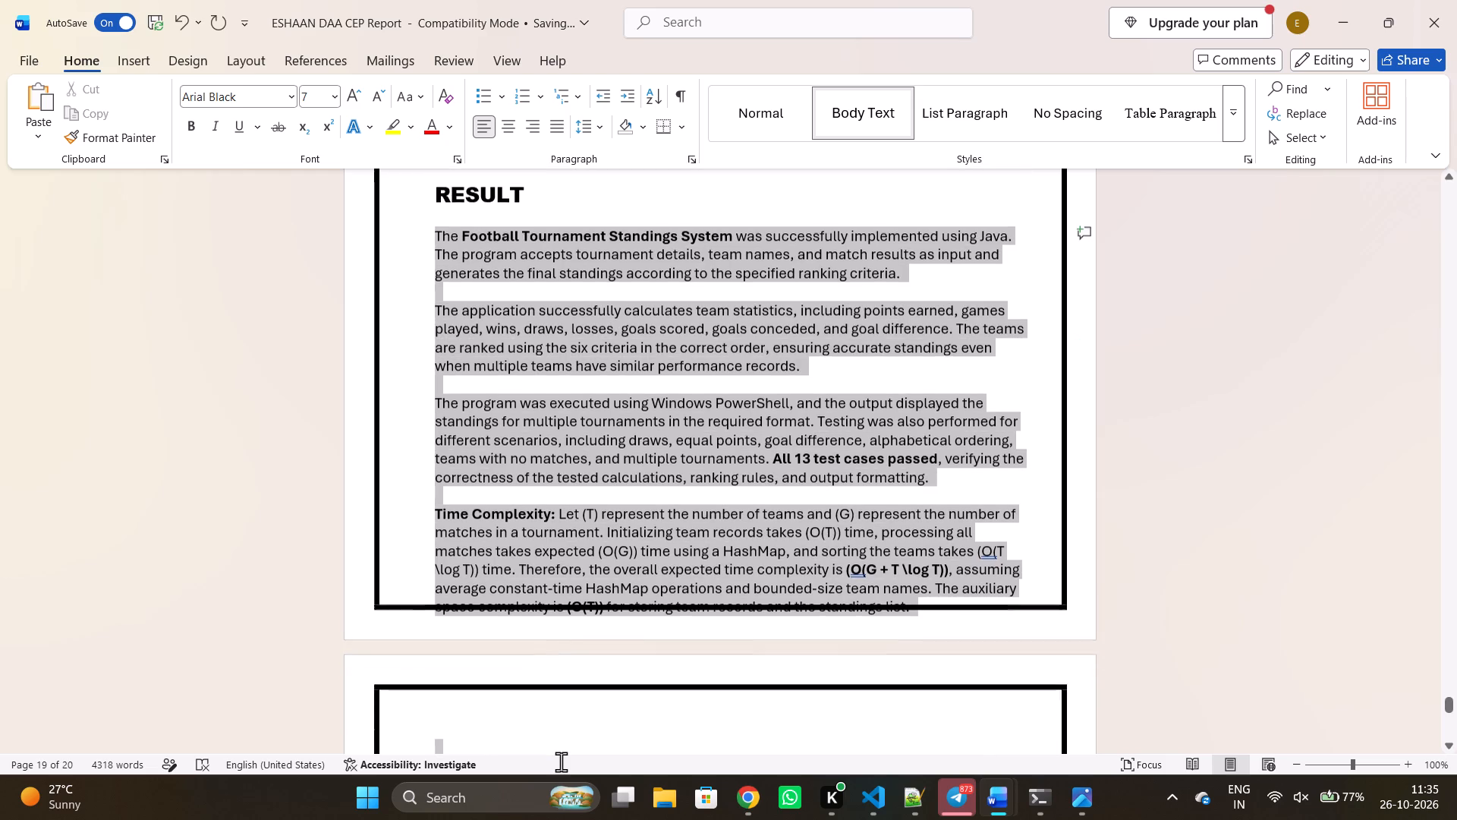
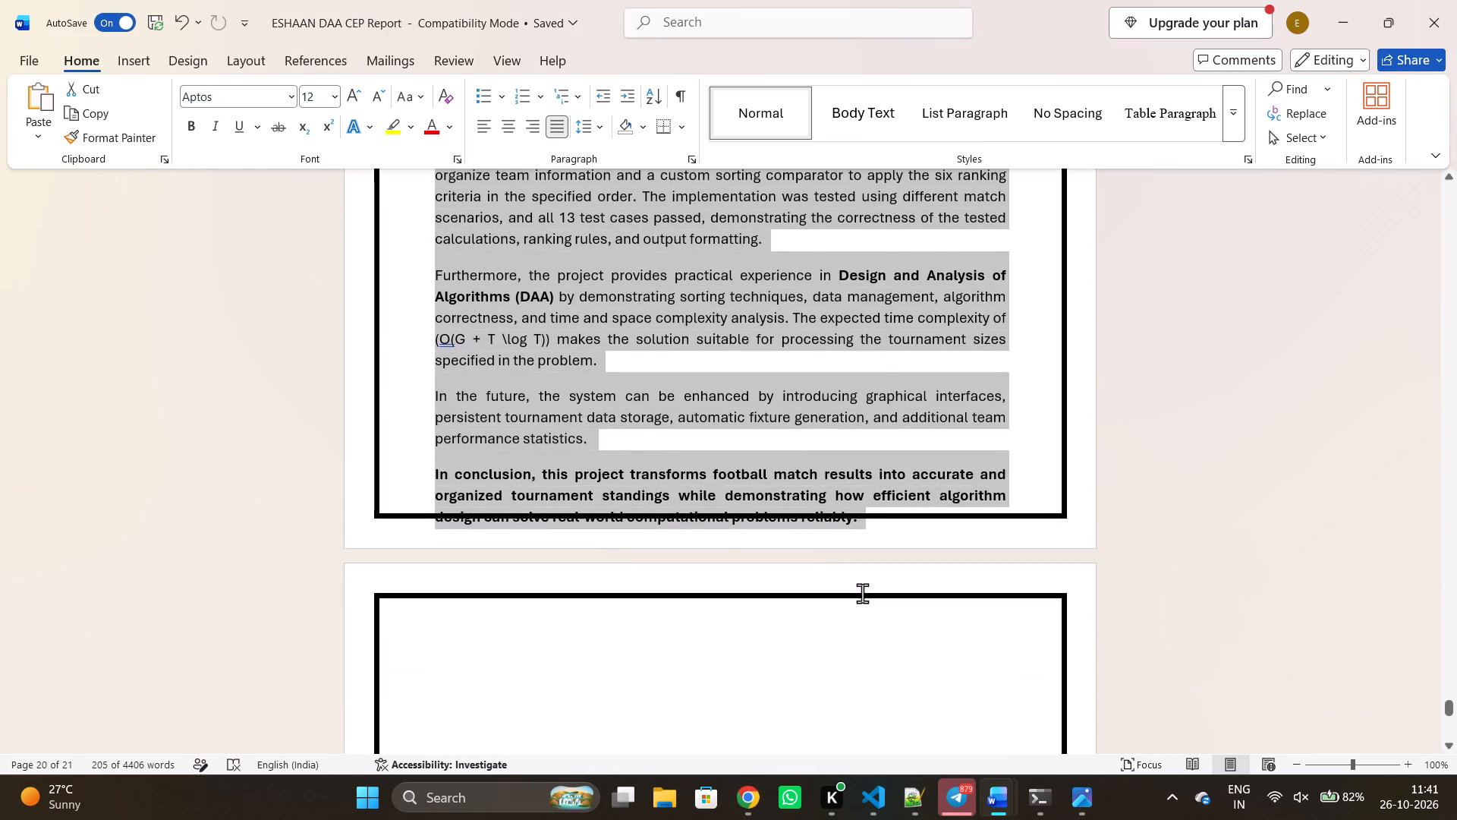
pyautogui.press('BackSpace')
pyautogui.hotkey('ctrl', 'v')
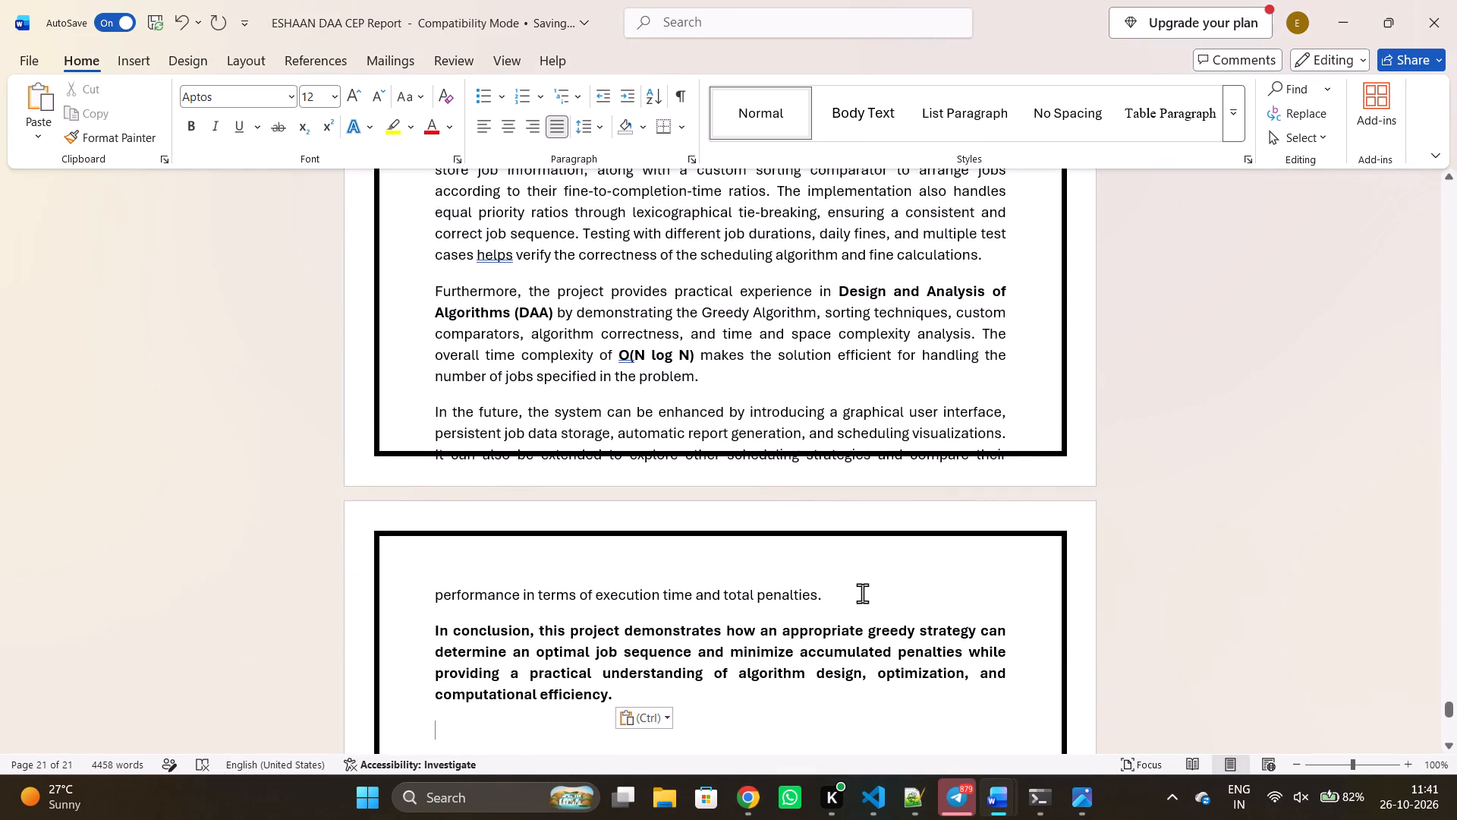
# Switch to main.java in Notepad++.
pyautogui.click(908, 746)
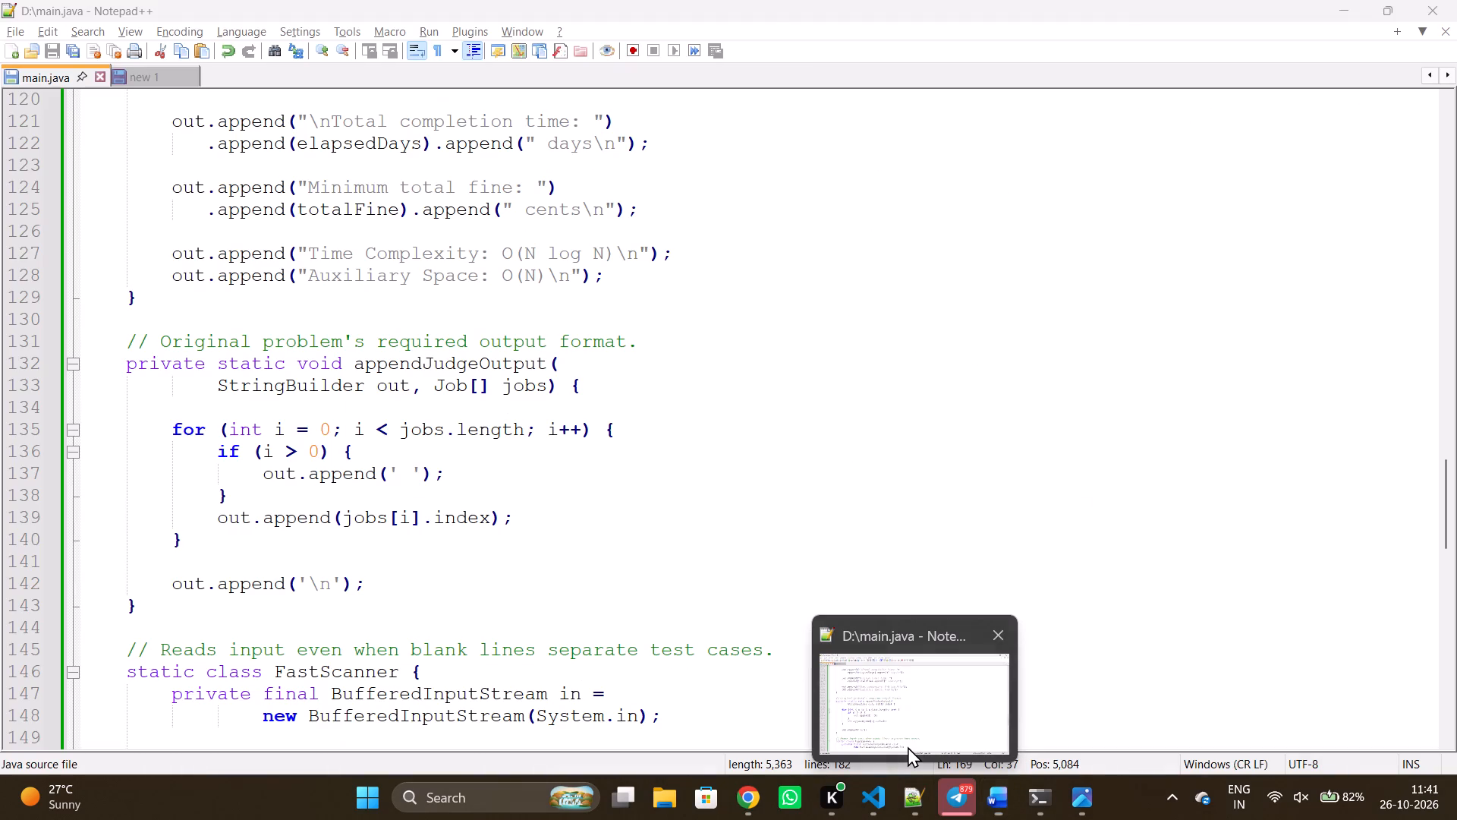
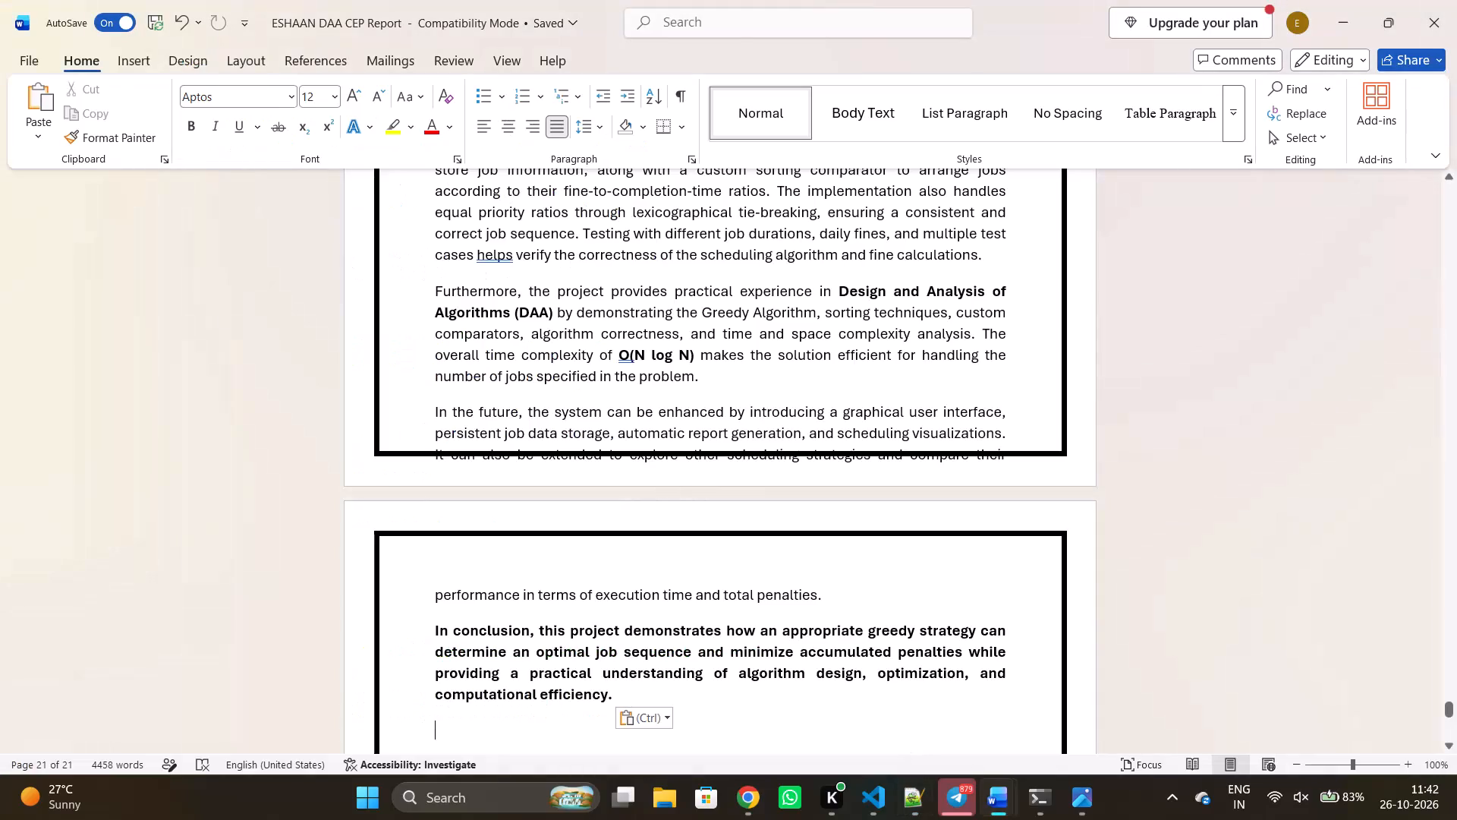
# Check the end of ChatGPT's rewritten CONCLUSION in Chrome and return to the Word report.
pyautogui.hotkey('alt', 'Tab')
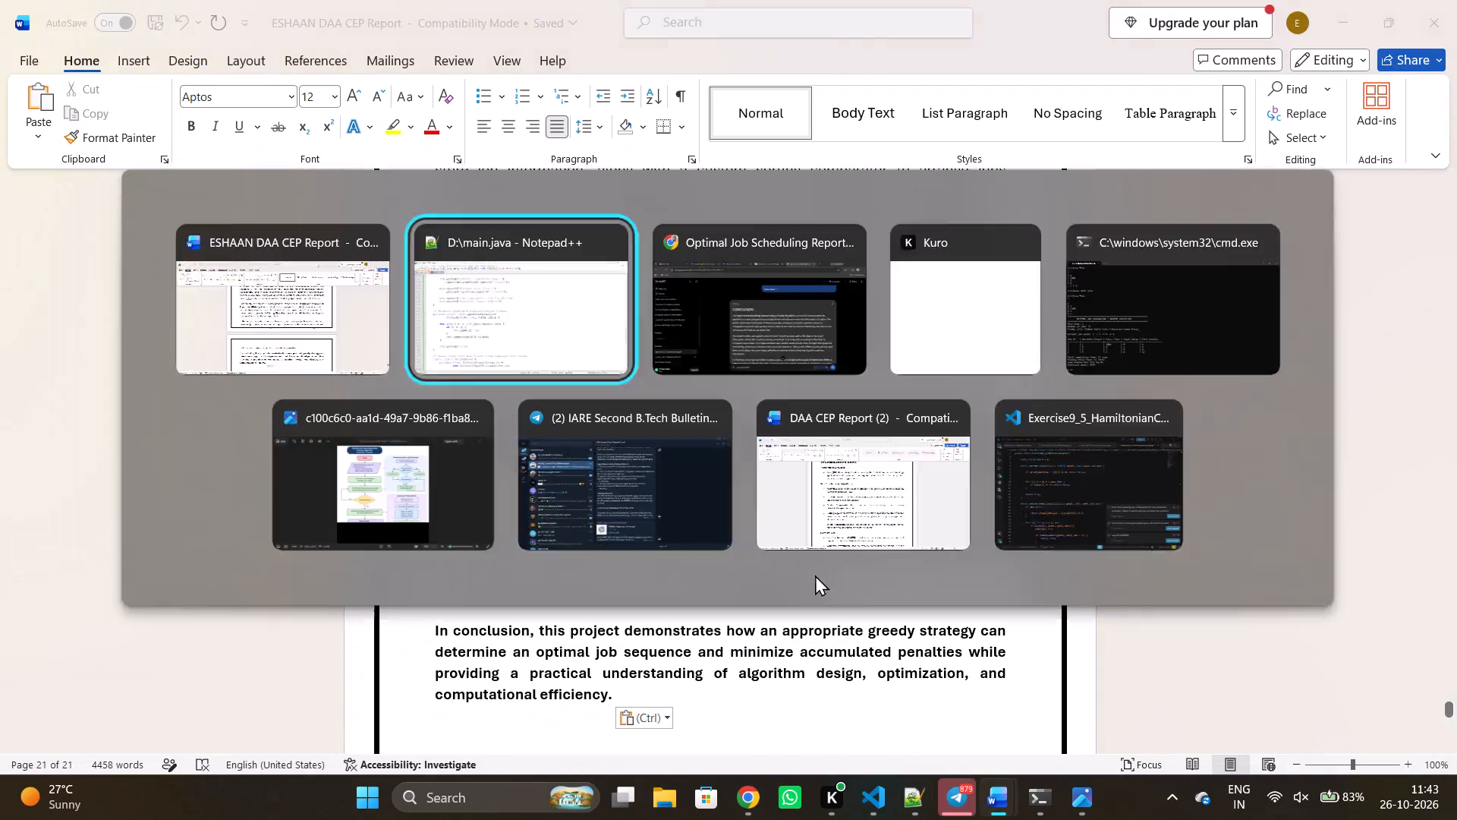
pyautogui.hotkey('alt', 'Tab')
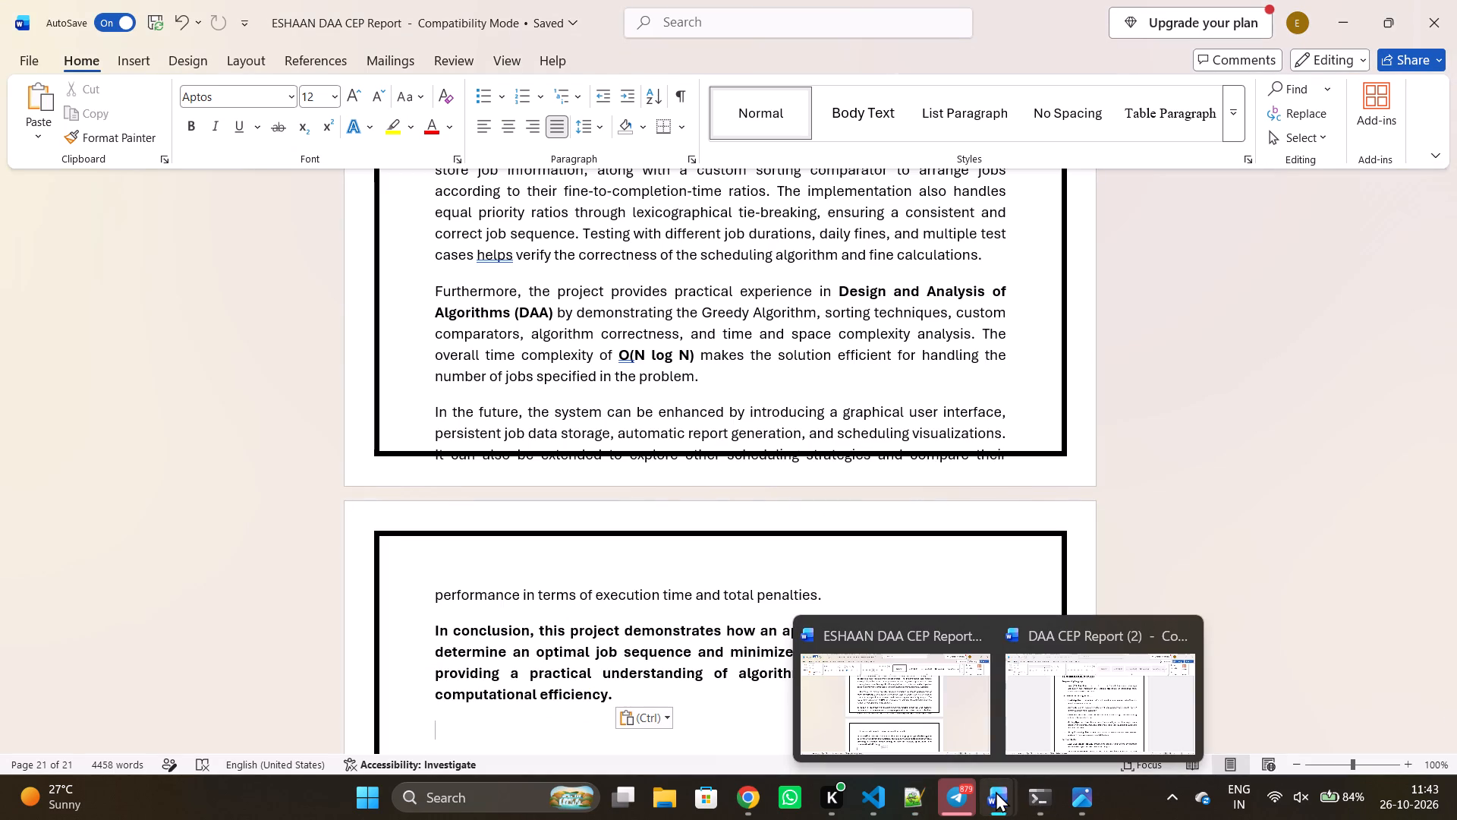
pyautogui.click(750, 704)
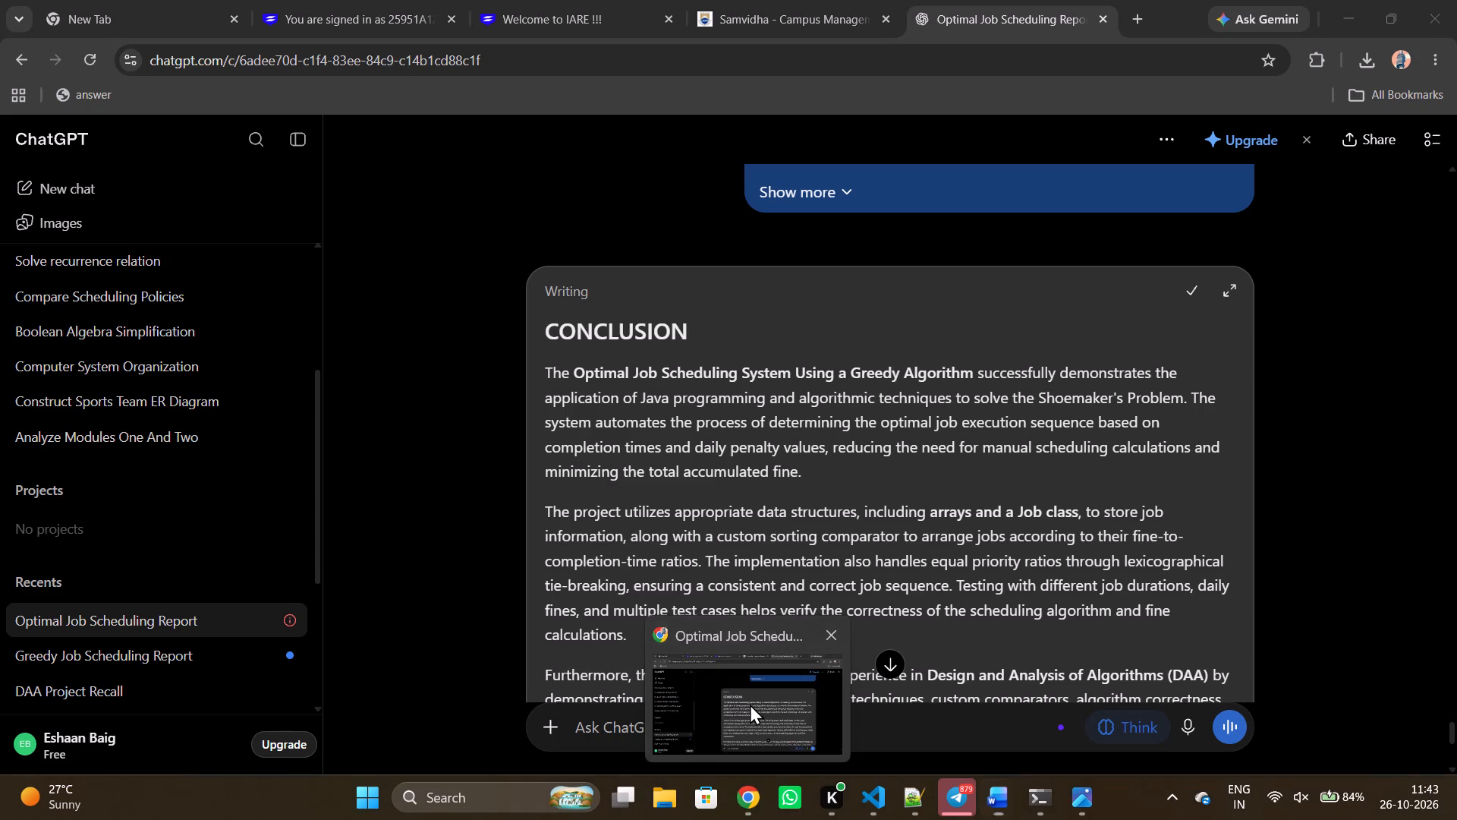
pyautogui.scroll(-3, 741, 683)
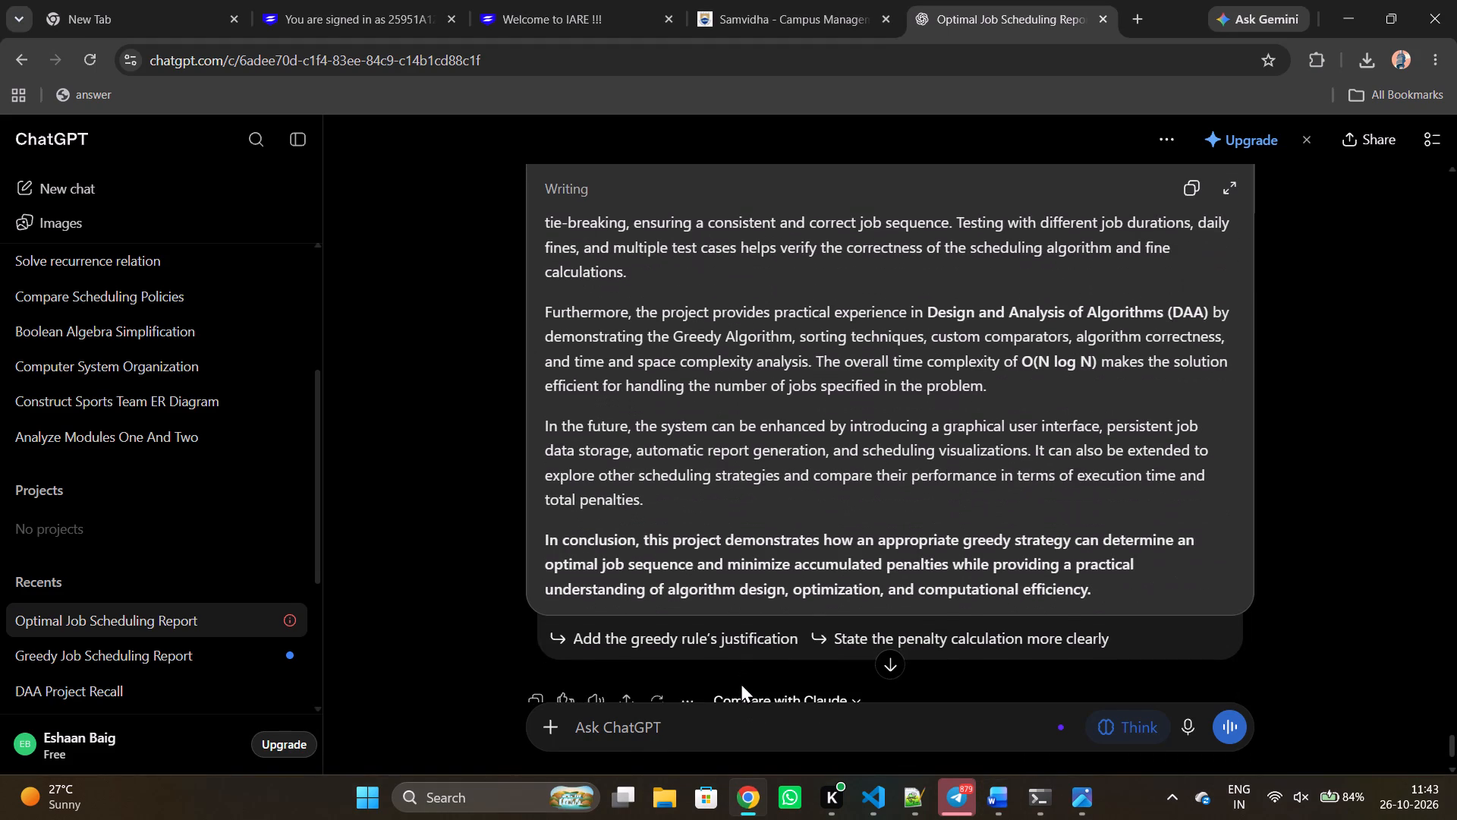
pyautogui.hotkey('alt', 'Tab')
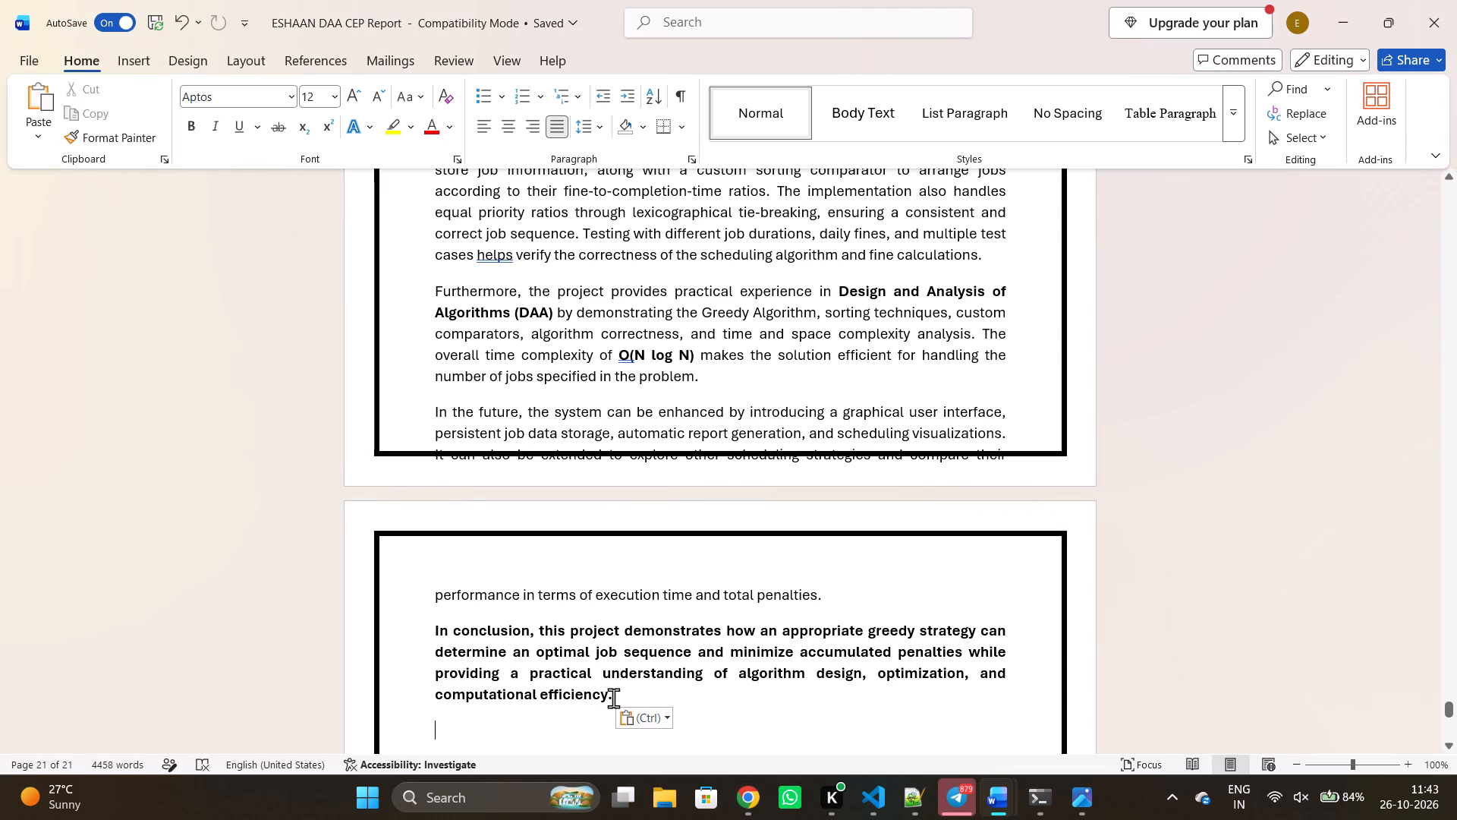
# Insert two blank lines before the "In the future" paragraph of the CONCLUSION to move the whole paragraph onto the last page.
pyautogui.click(744, 387)
pyautogui.press('Return')
pyautogui.press('Return')
pyautogui.press('Return')
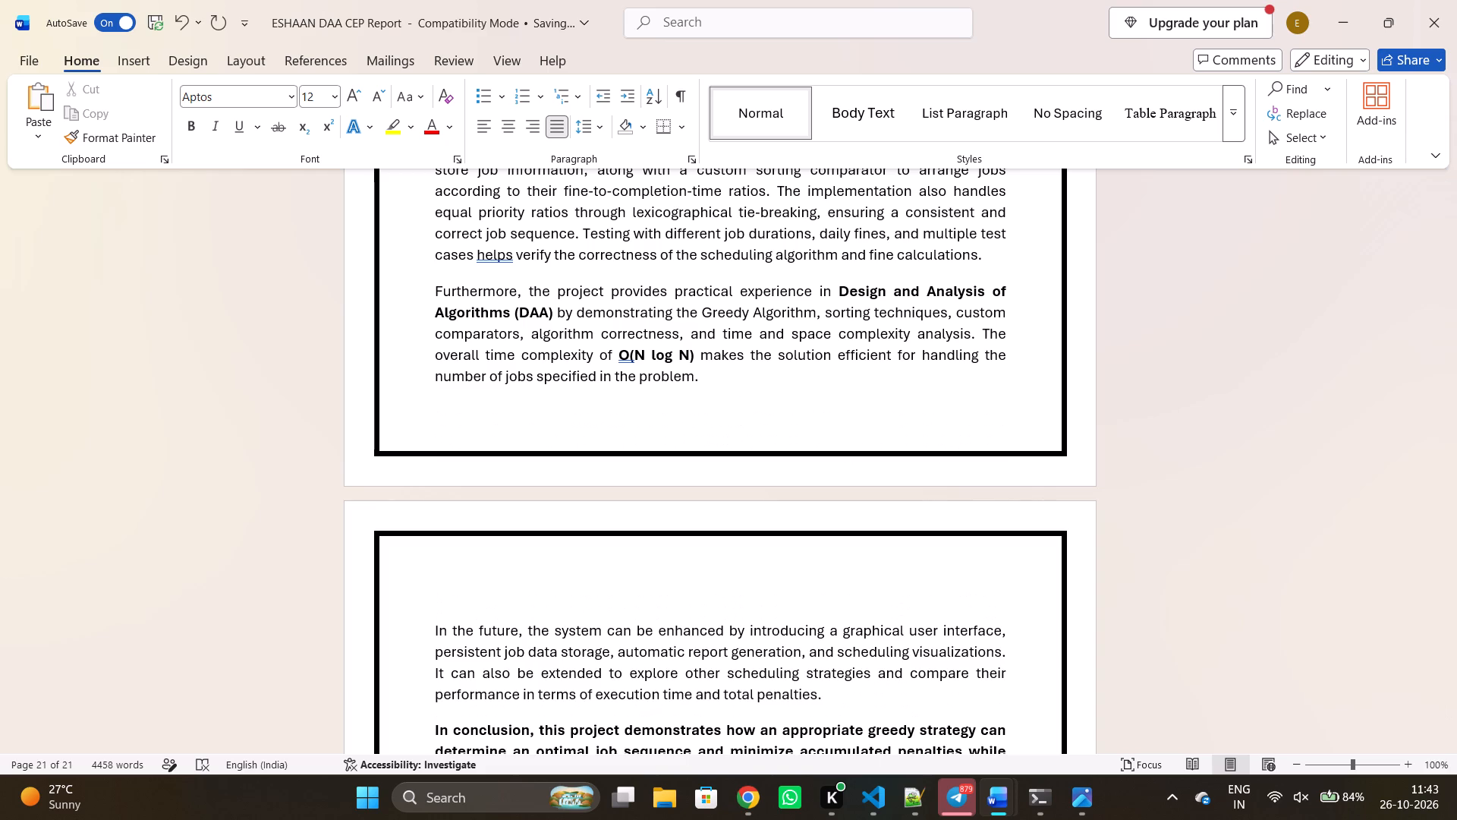
pyautogui.press('BackSpace')
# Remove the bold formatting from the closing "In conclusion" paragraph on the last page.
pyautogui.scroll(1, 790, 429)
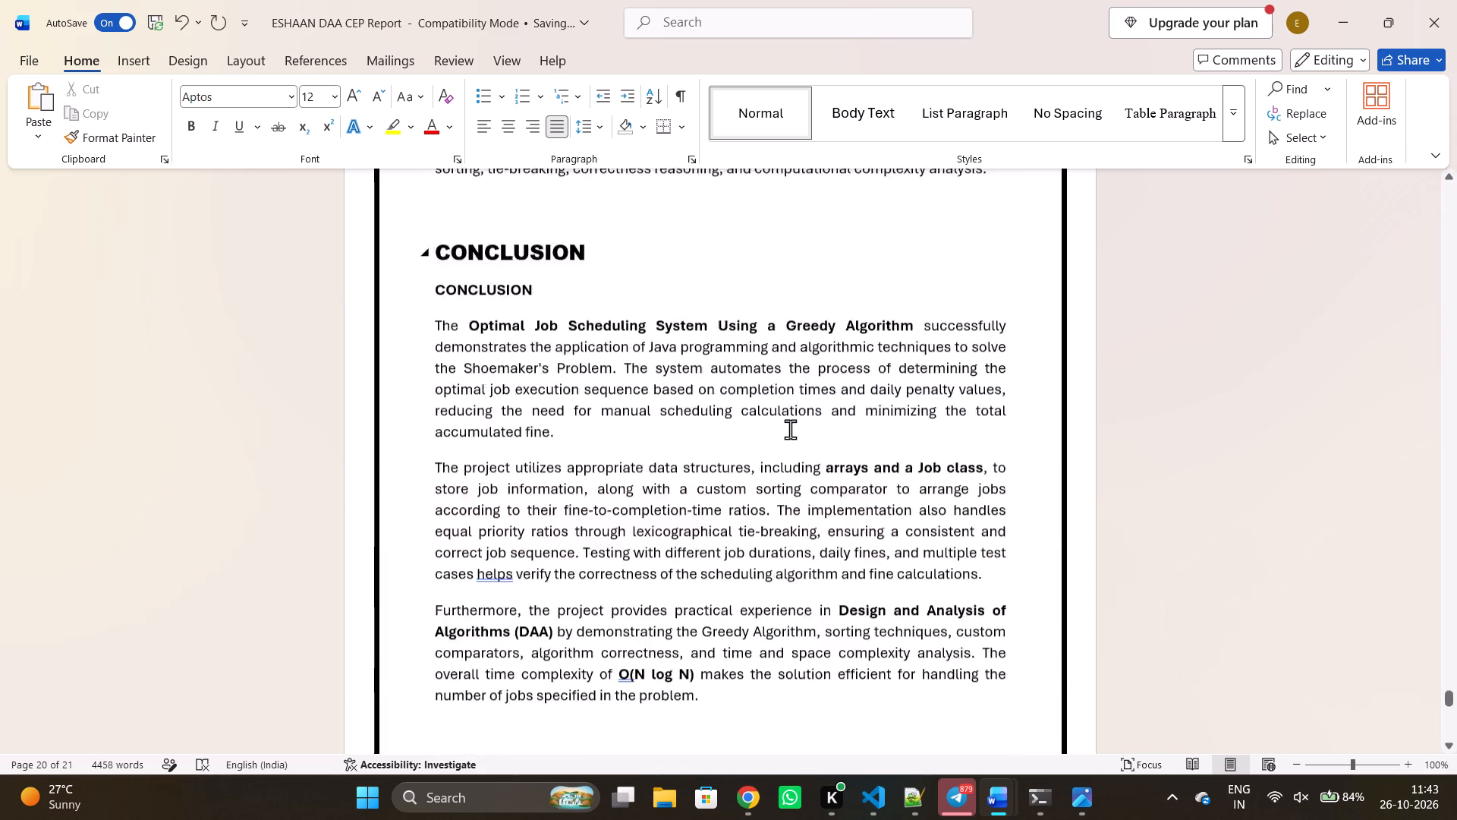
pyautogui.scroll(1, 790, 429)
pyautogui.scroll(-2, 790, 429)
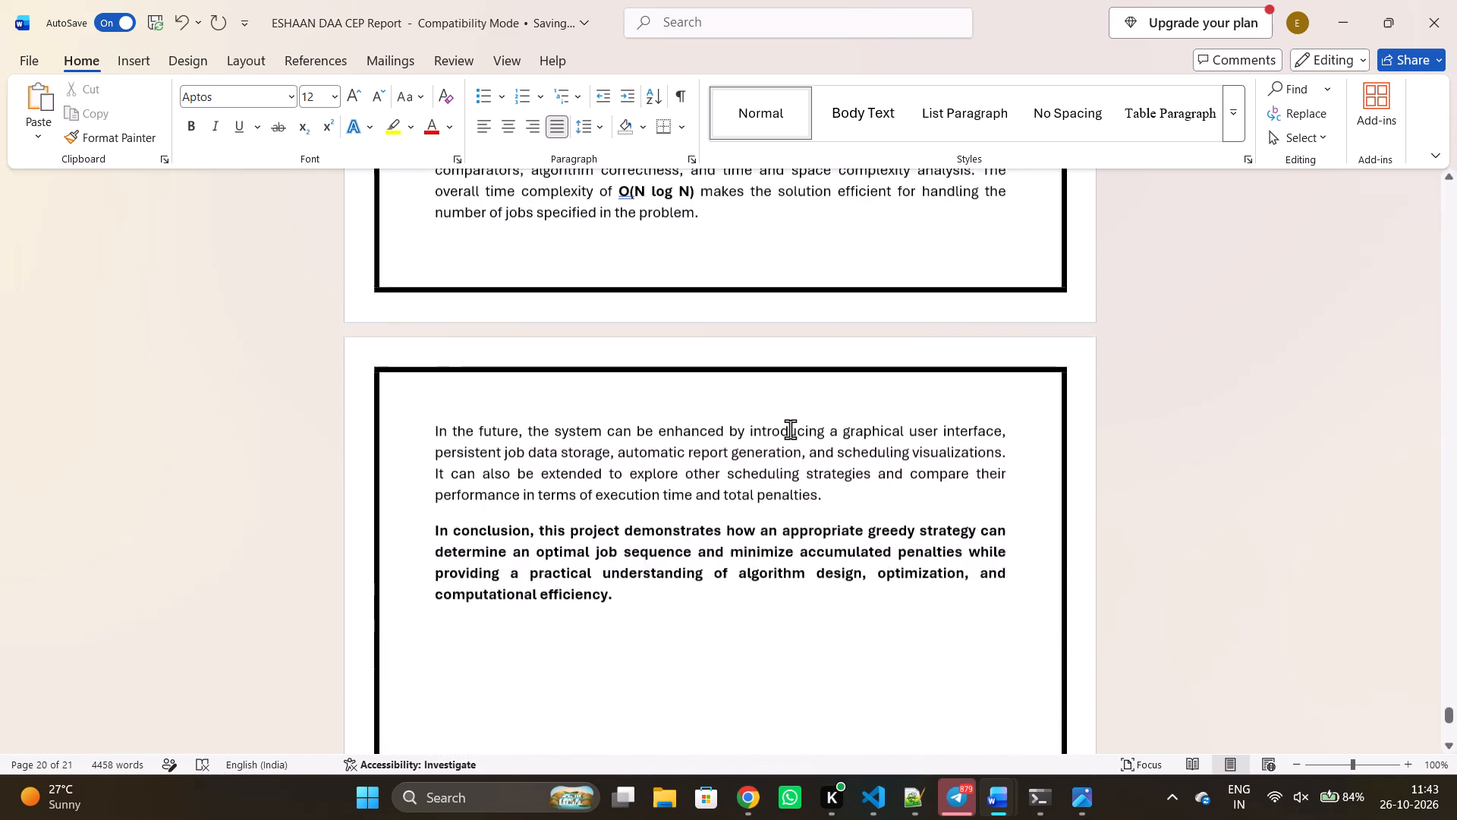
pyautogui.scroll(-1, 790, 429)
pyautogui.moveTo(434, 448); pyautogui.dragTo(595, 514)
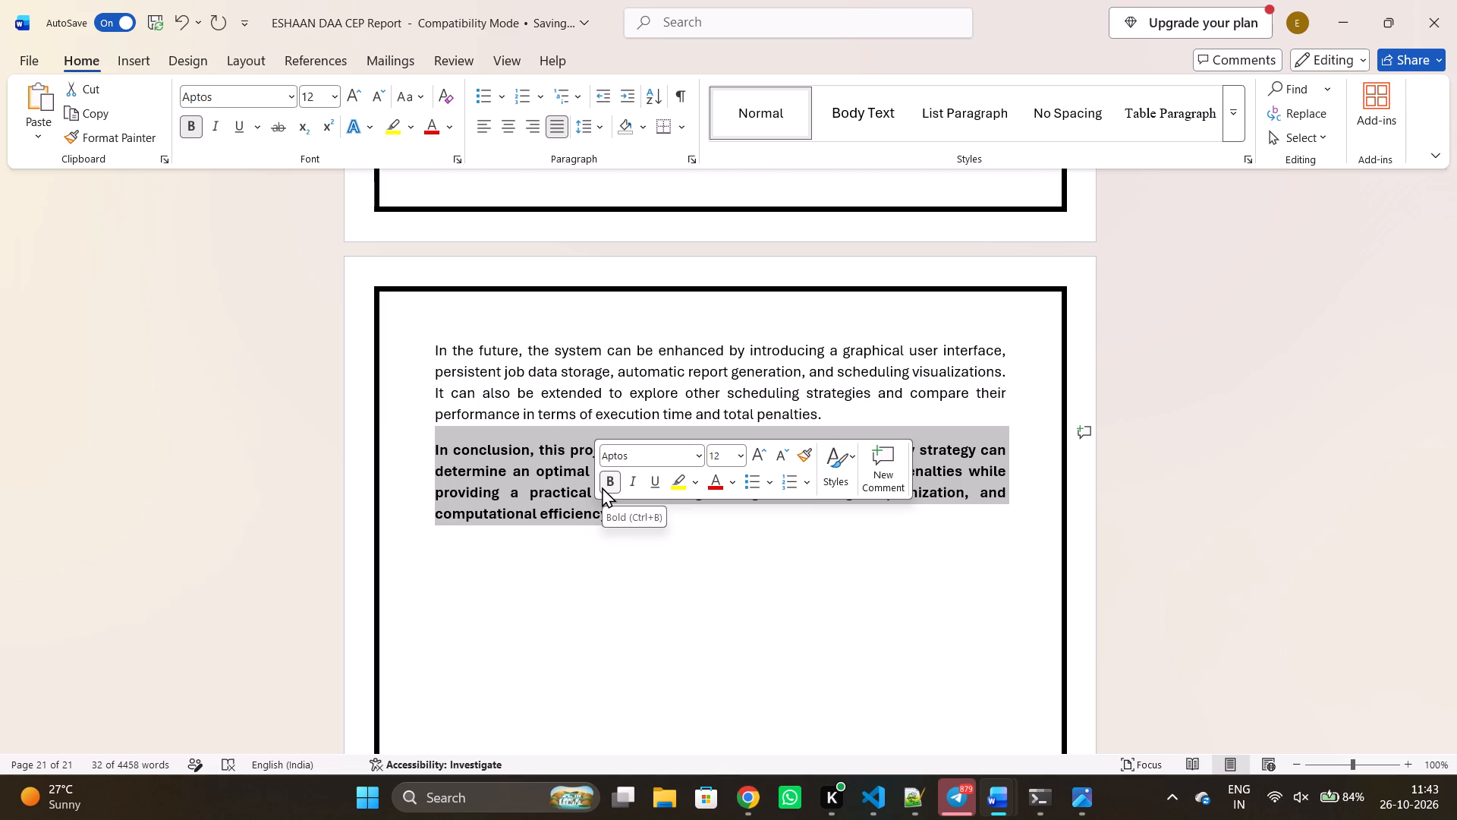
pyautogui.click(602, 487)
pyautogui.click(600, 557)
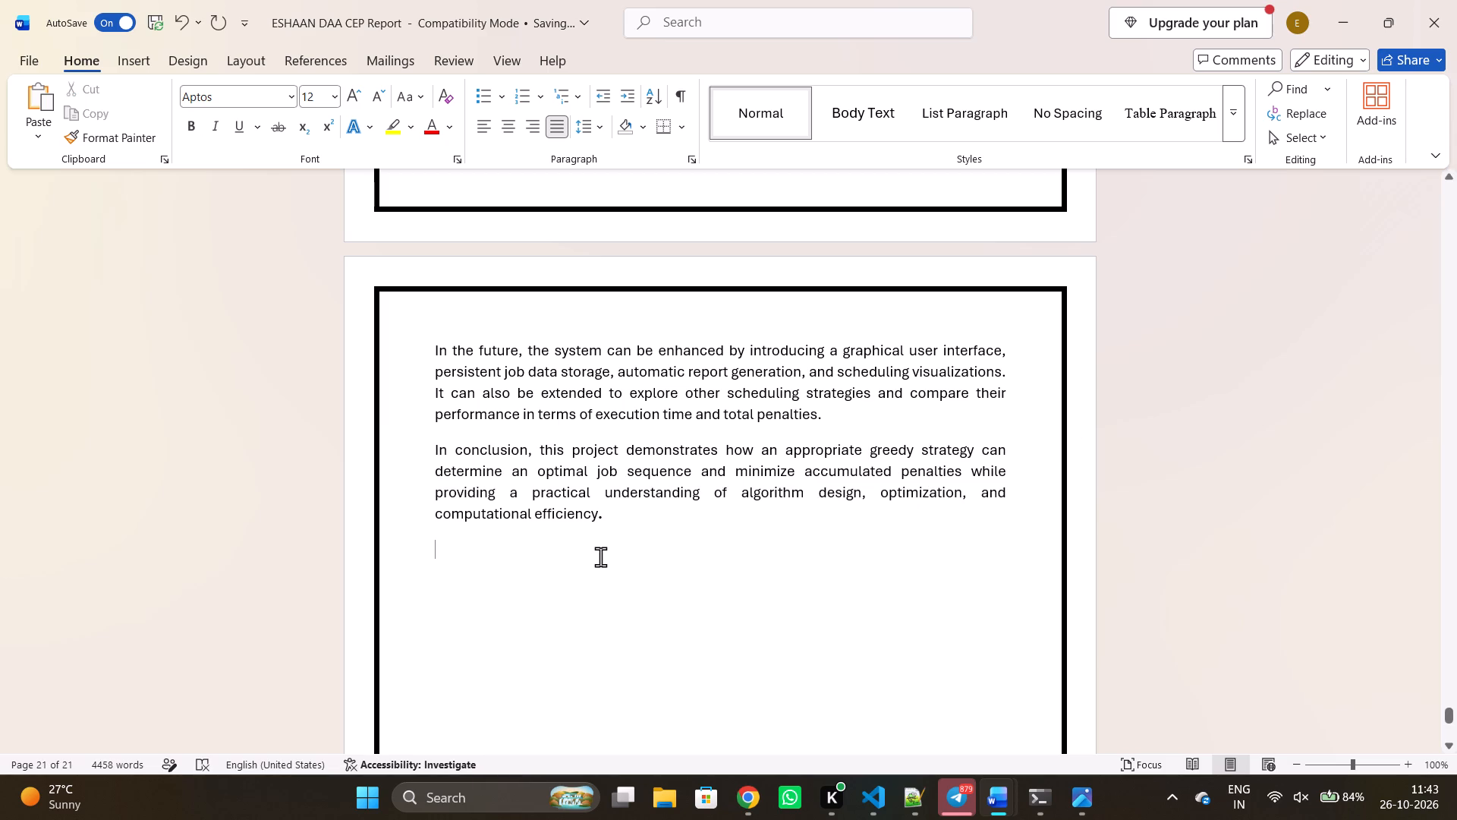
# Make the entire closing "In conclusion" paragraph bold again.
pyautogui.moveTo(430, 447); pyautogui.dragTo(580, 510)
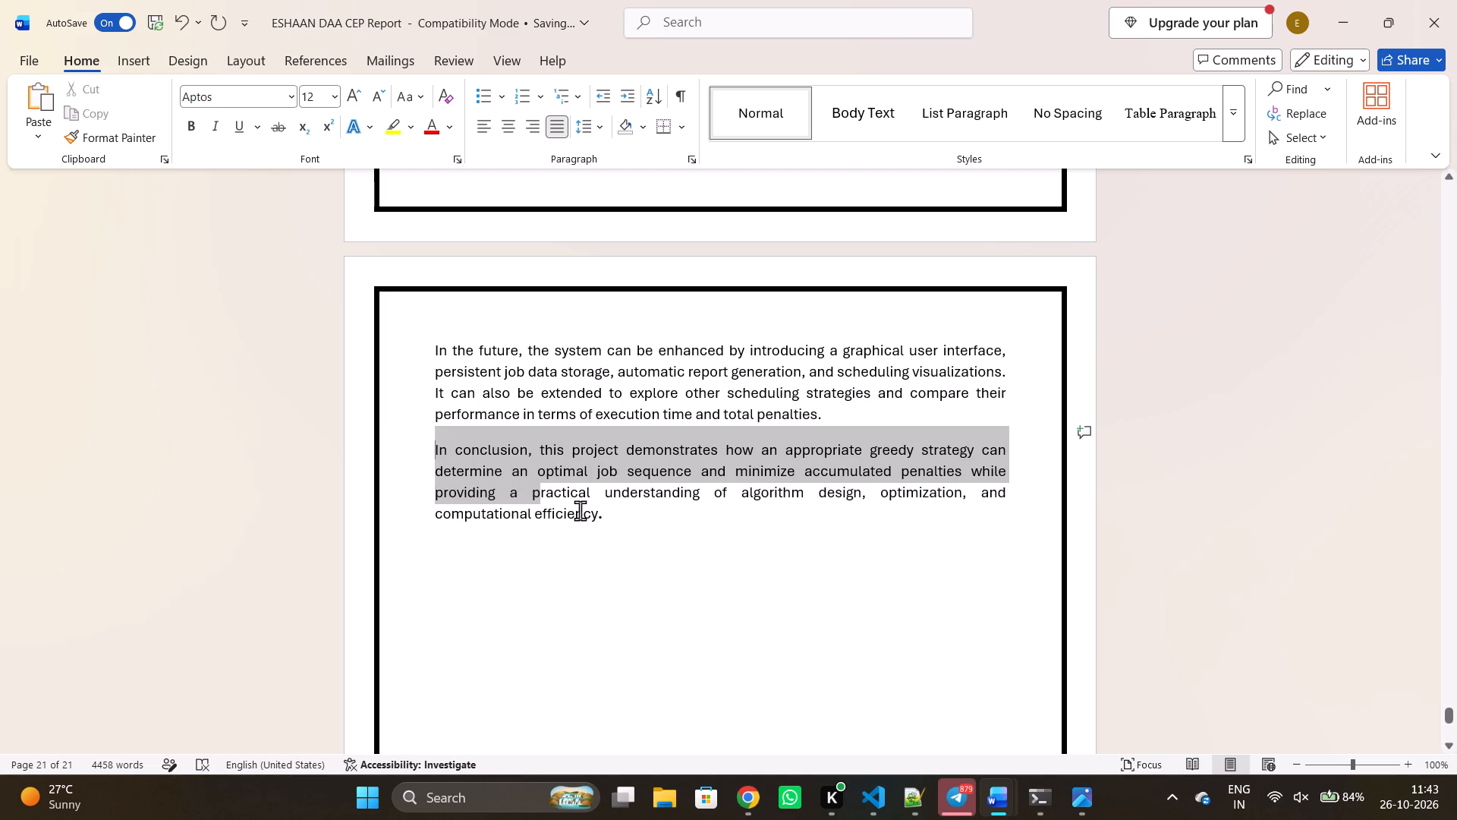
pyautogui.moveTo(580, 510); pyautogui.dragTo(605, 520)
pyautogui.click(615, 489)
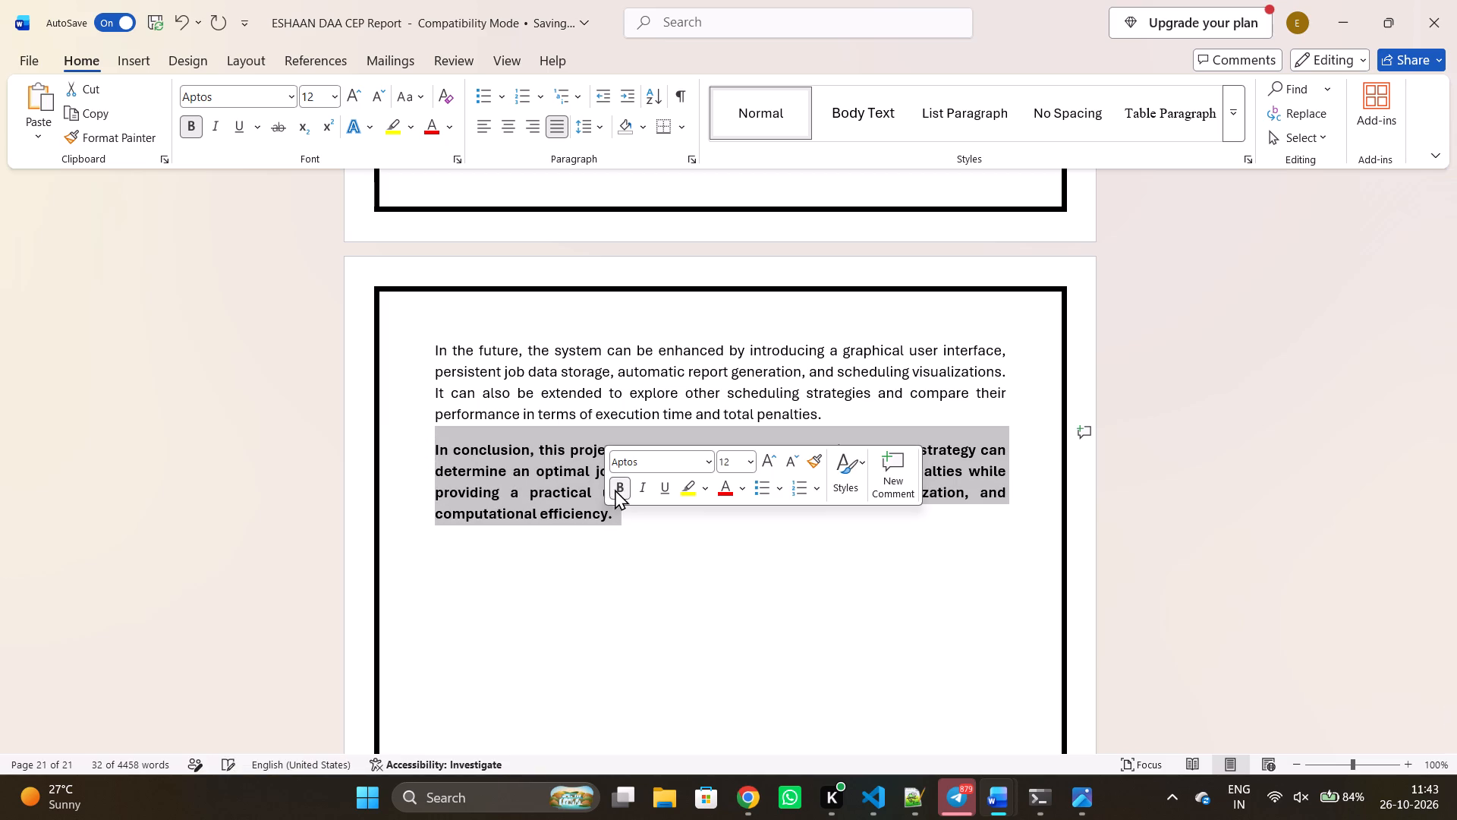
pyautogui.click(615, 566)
# Delete the duplicate "CONCLUSION" line directly beneath the CONCLUSION heading.
pyautogui.scroll(4, 615, 566)
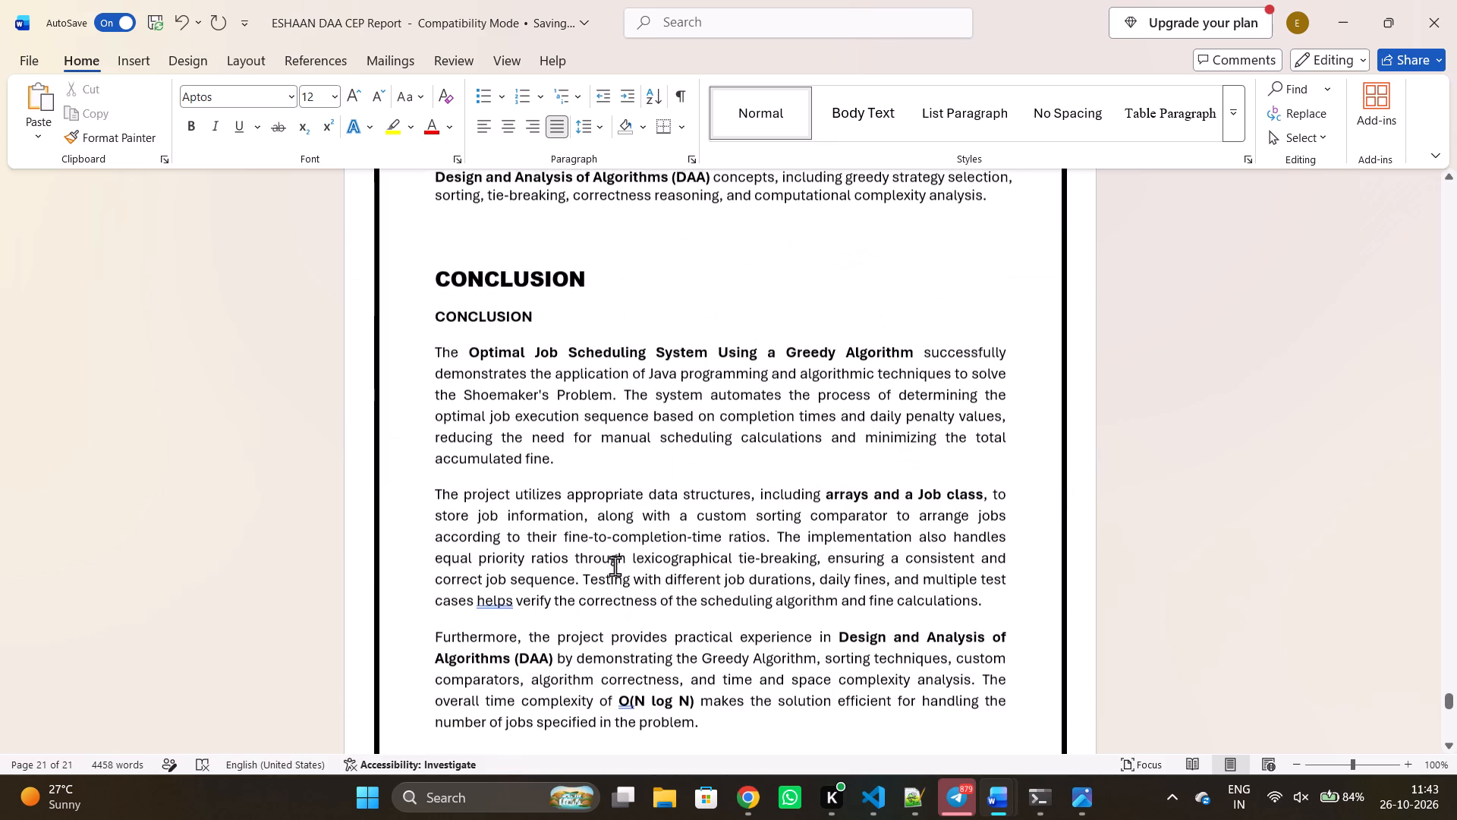
pyautogui.scroll(1, 615, 566)
pyautogui.moveTo(550, 571); pyautogui.dragTo(432, 563)
pyautogui.press('BackSpace')
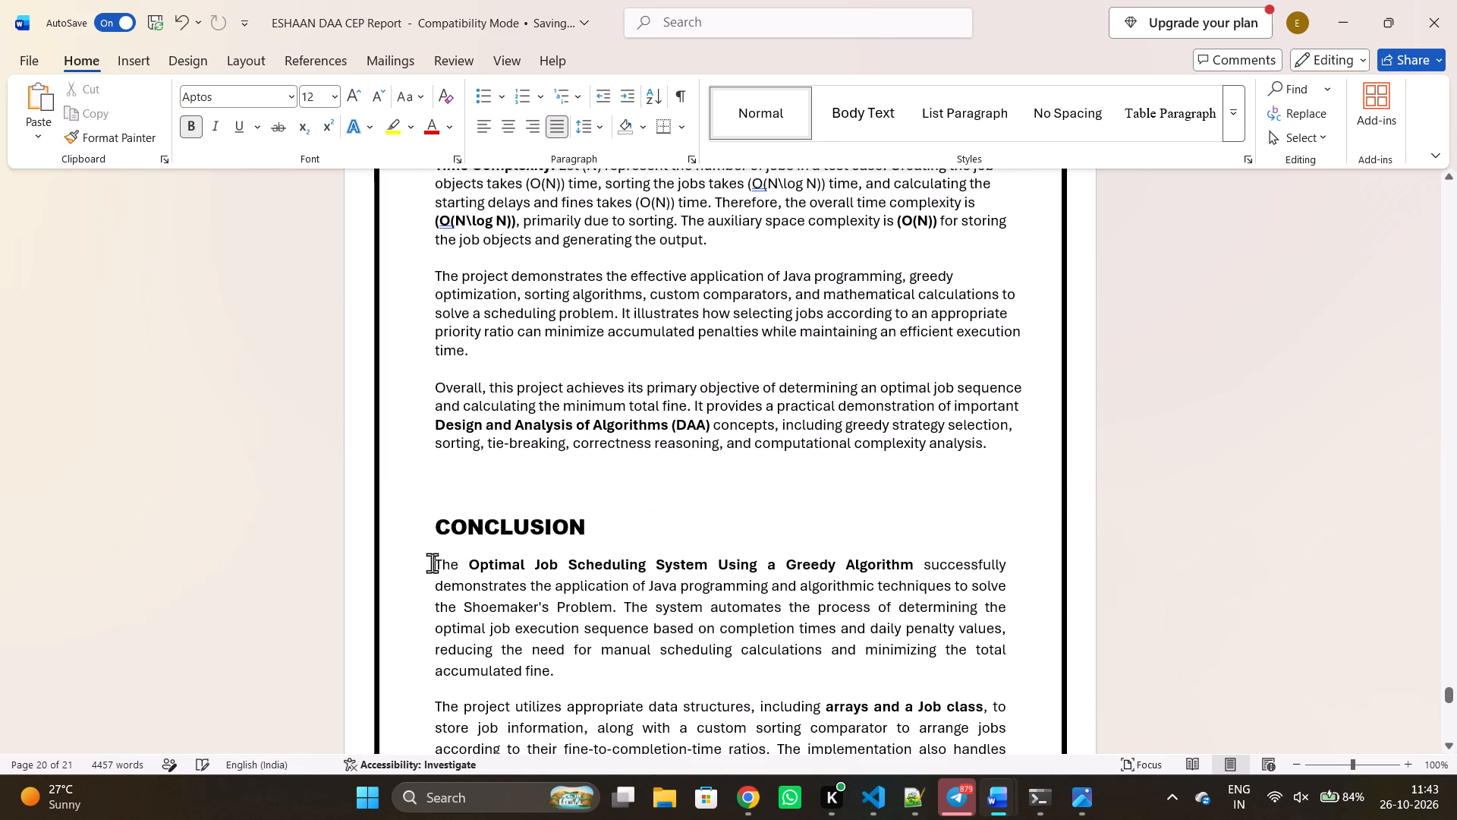
# Review the report backwards from the RESULT section through the output, code, methodology and flowchart to the Complex Problem Solving Self-Assessment Form.
pyautogui.scroll(1, 418, 532)
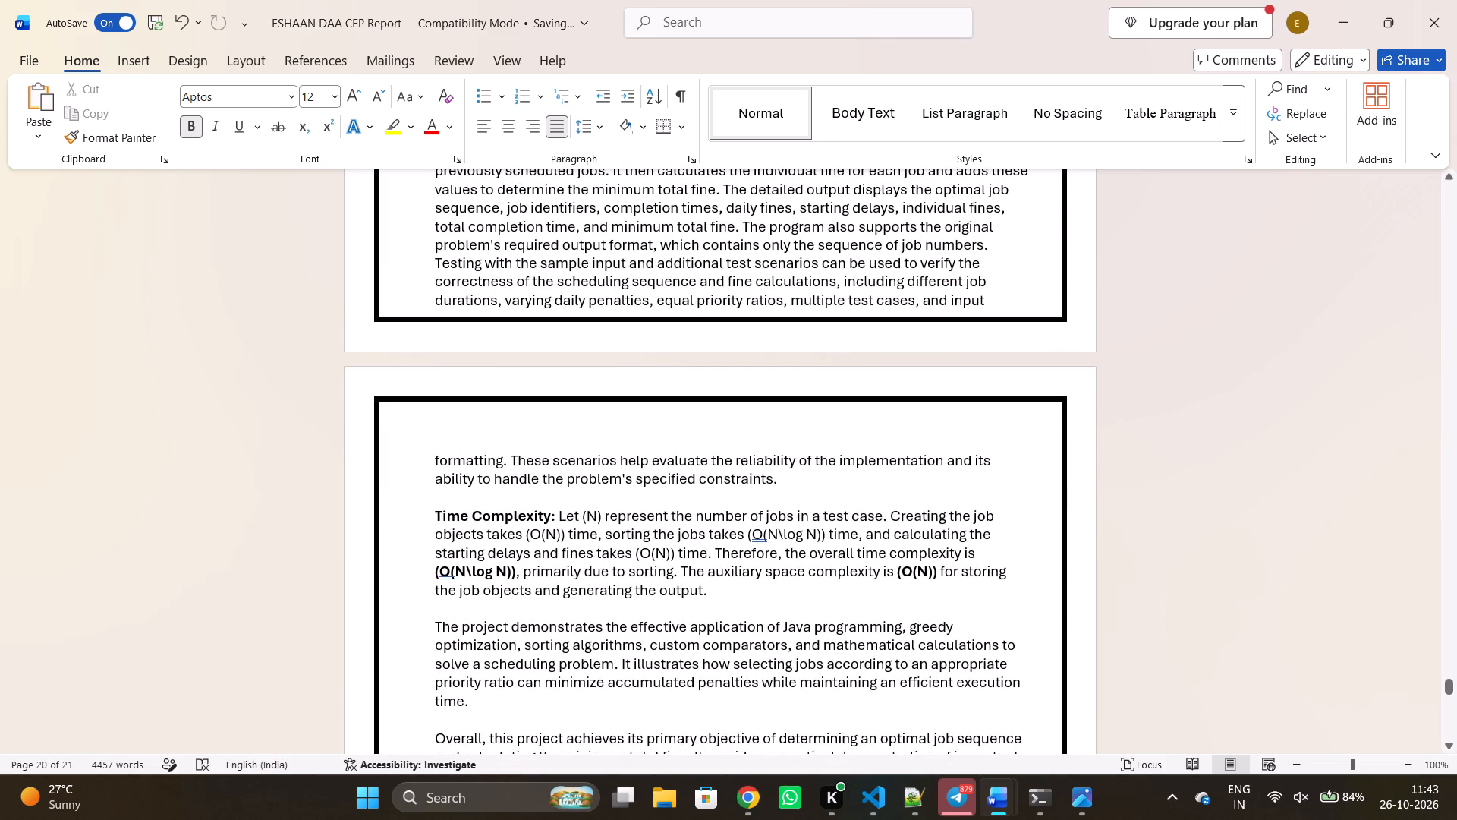
pyautogui.scroll(3, 418, 532)
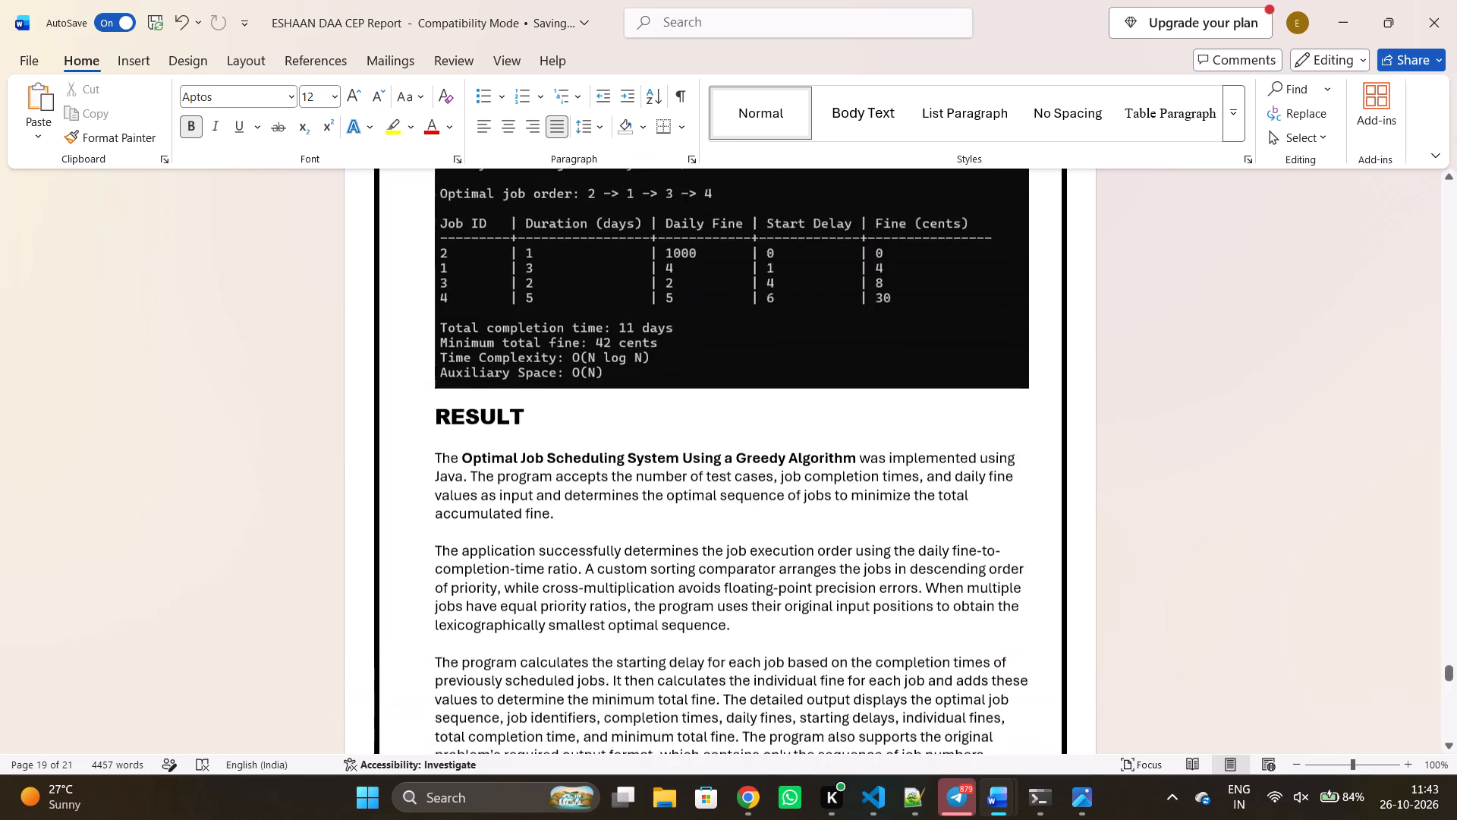
pyautogui.scroll(4, 418, 532)
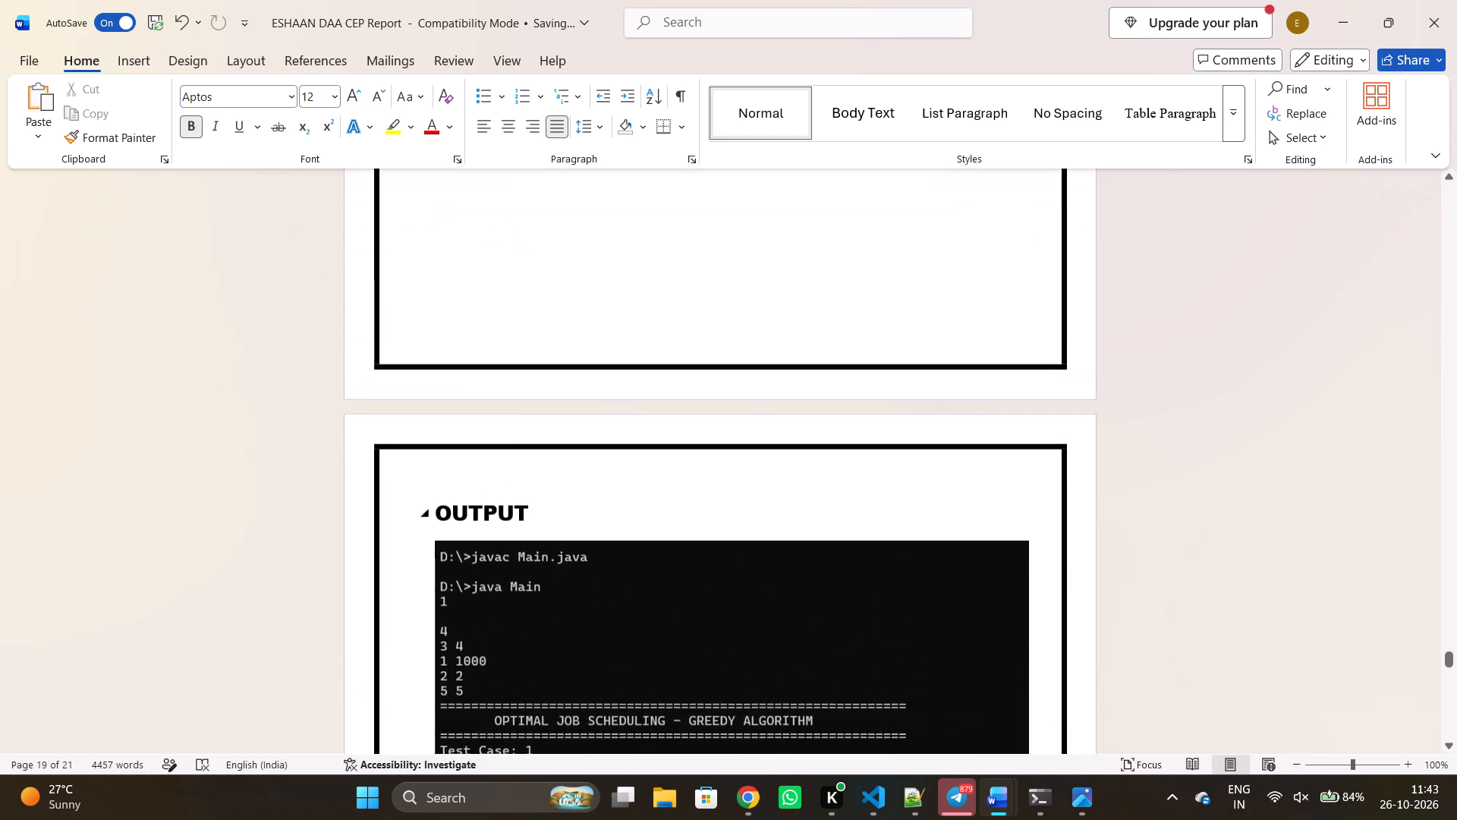
pyautogui.scroll(6, 418, 532)
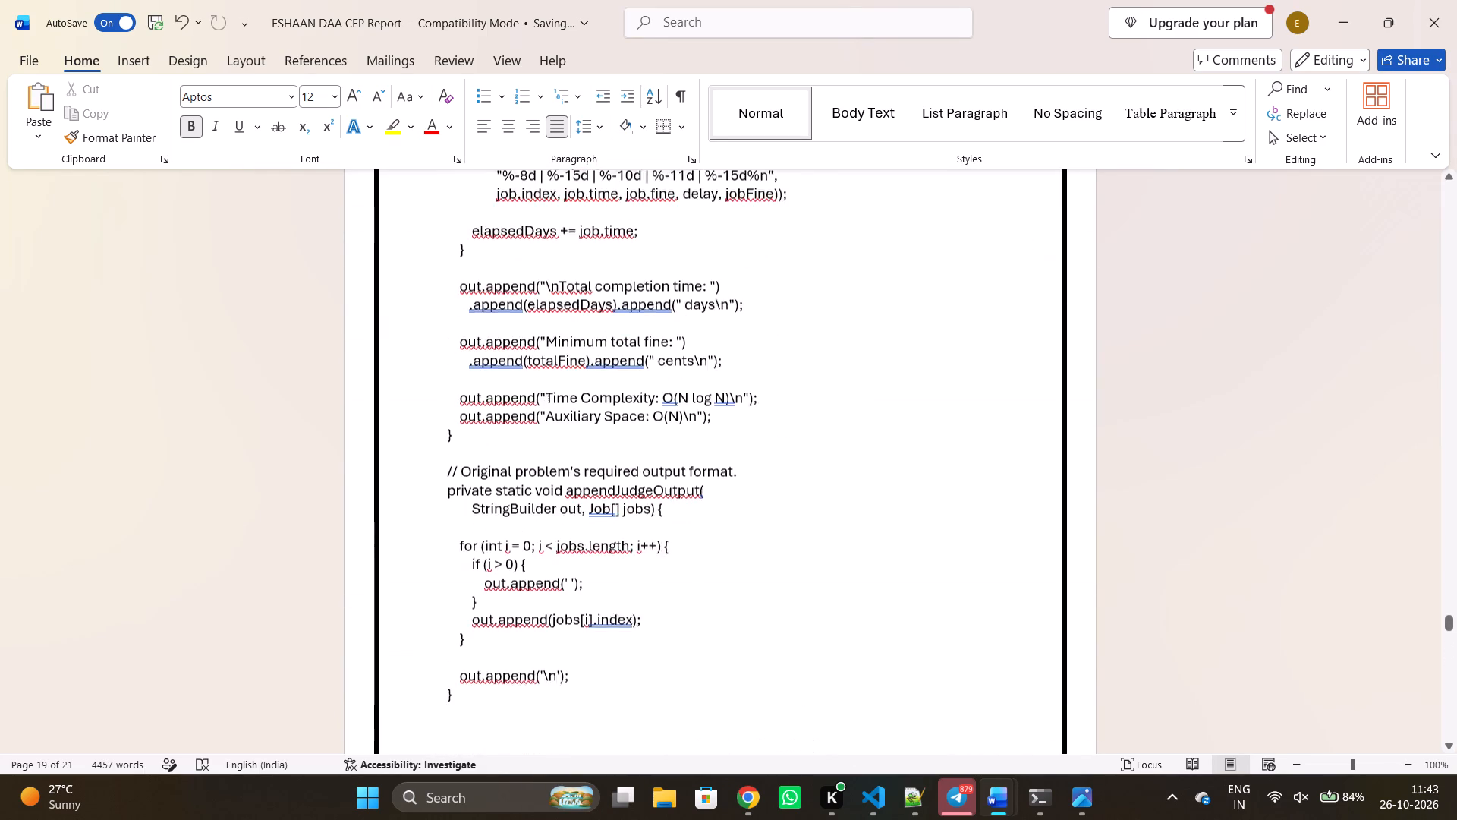
pyautogui.scroll(3, 418, 532)
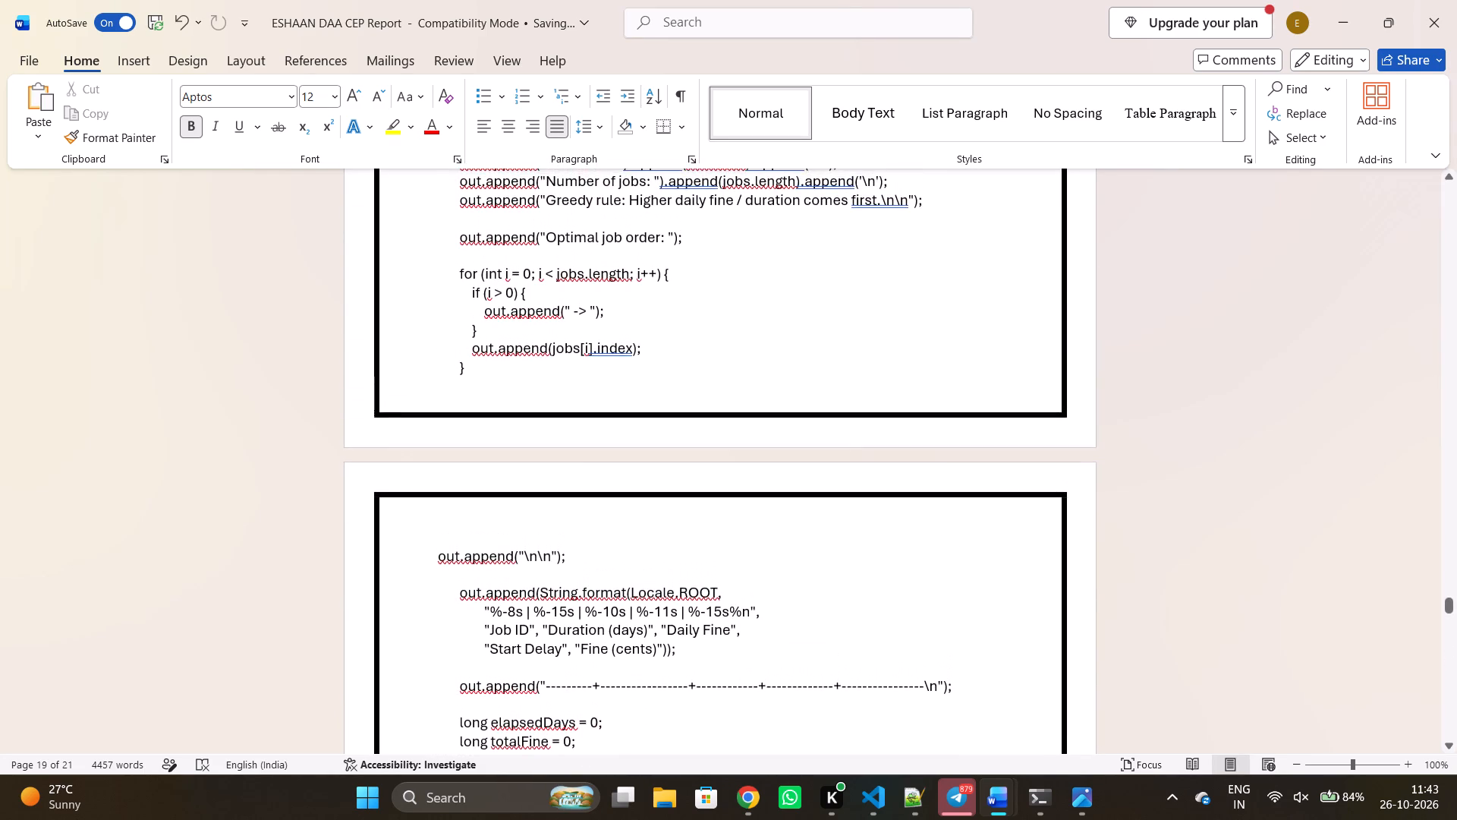
pyautogui.scroll(6, 418, 532)
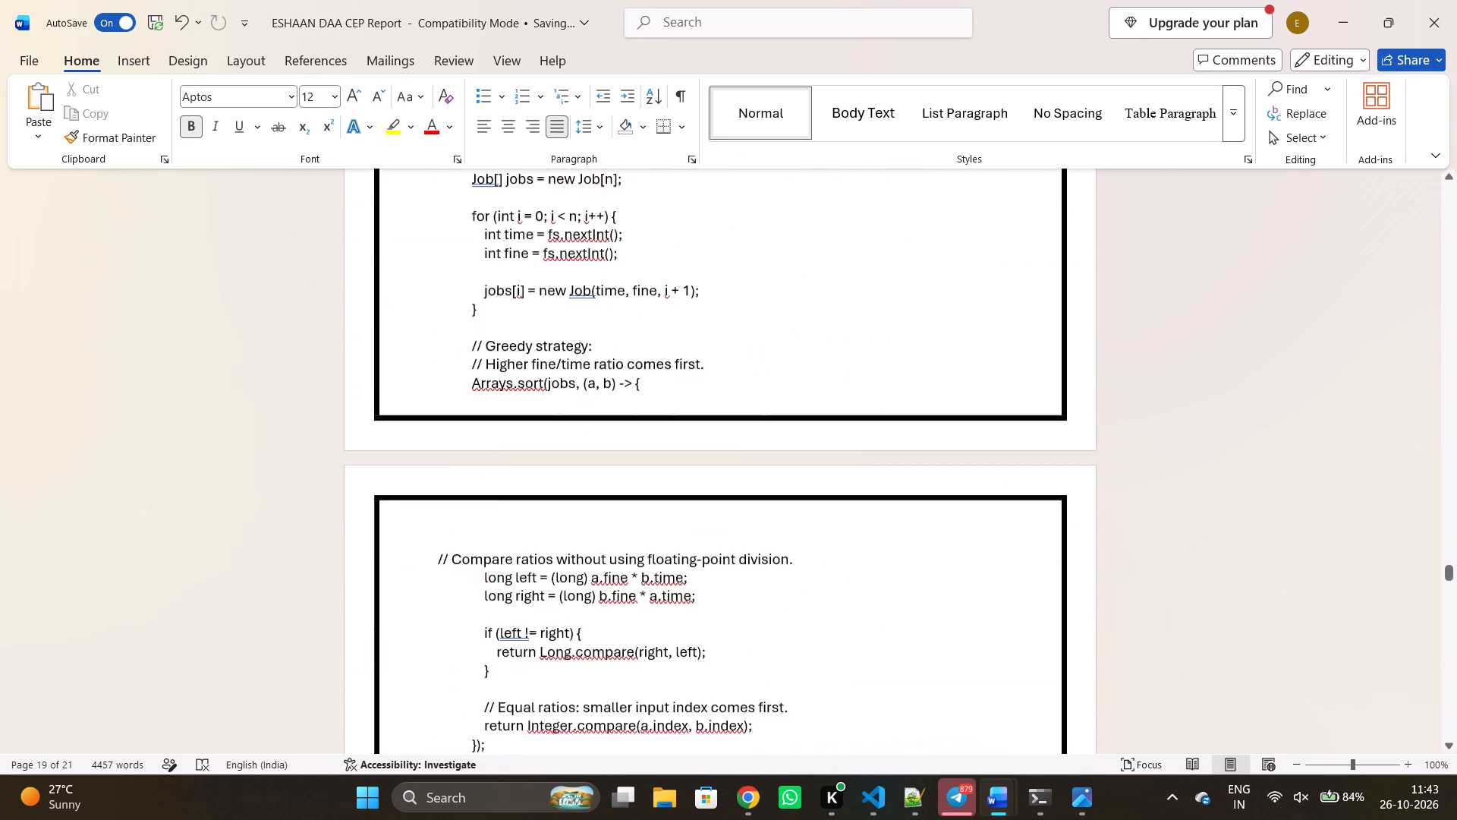
pyautogui.scroll(3, 418, 532)
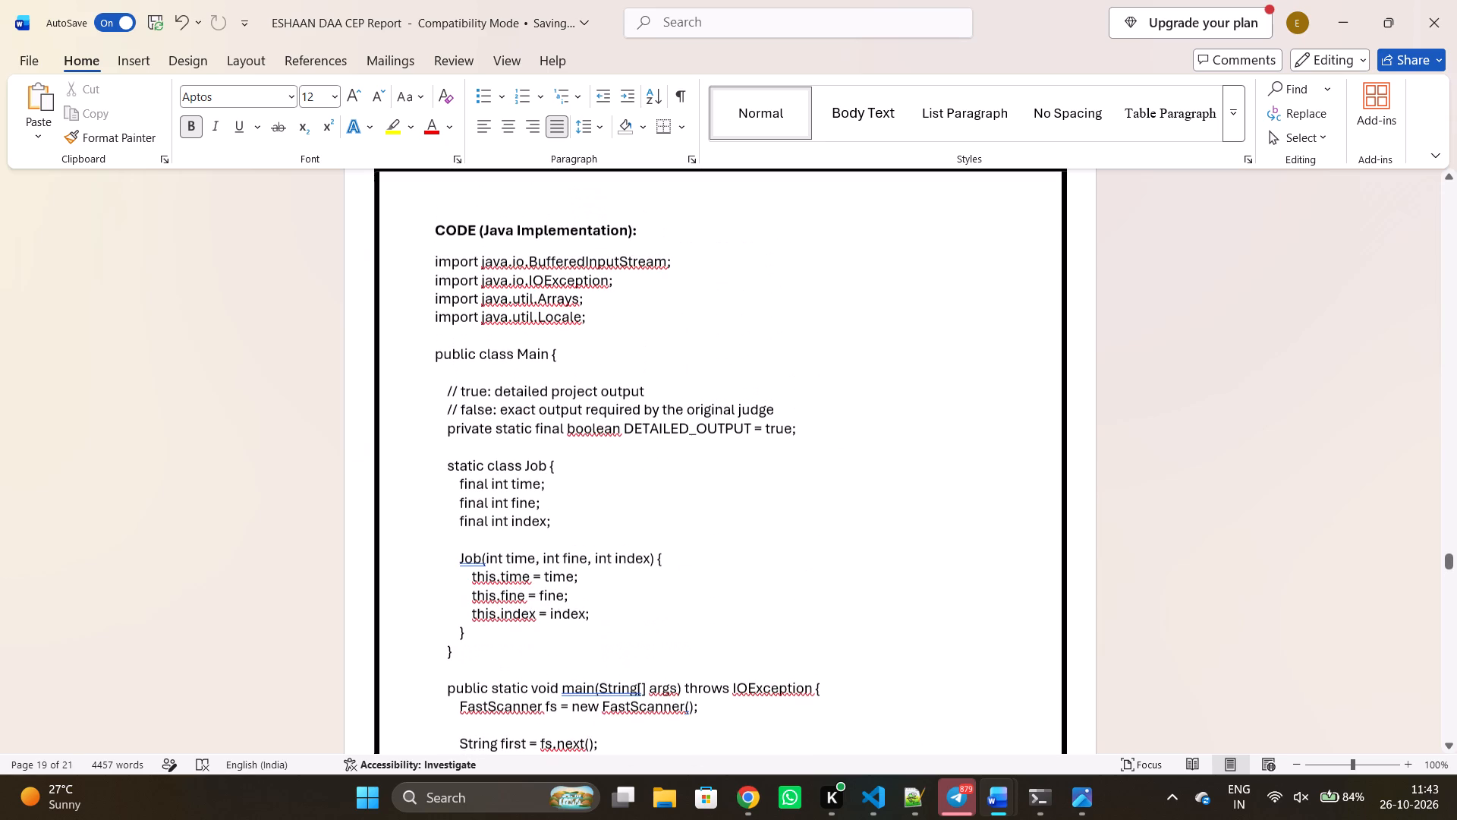
pyautogui.scroll(2, 418, 532)
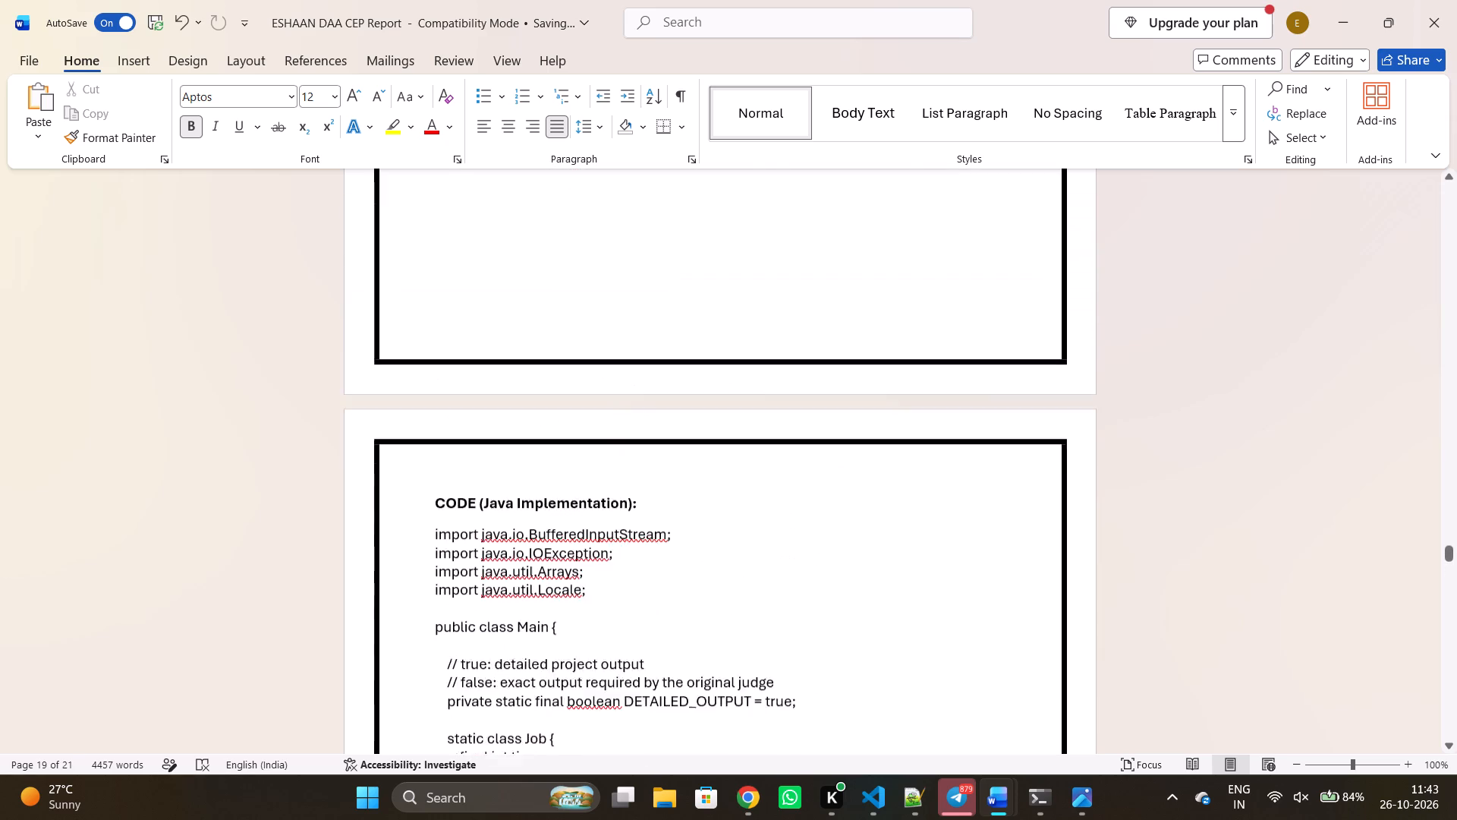
pyautogui.scroll(3, 418, 532)
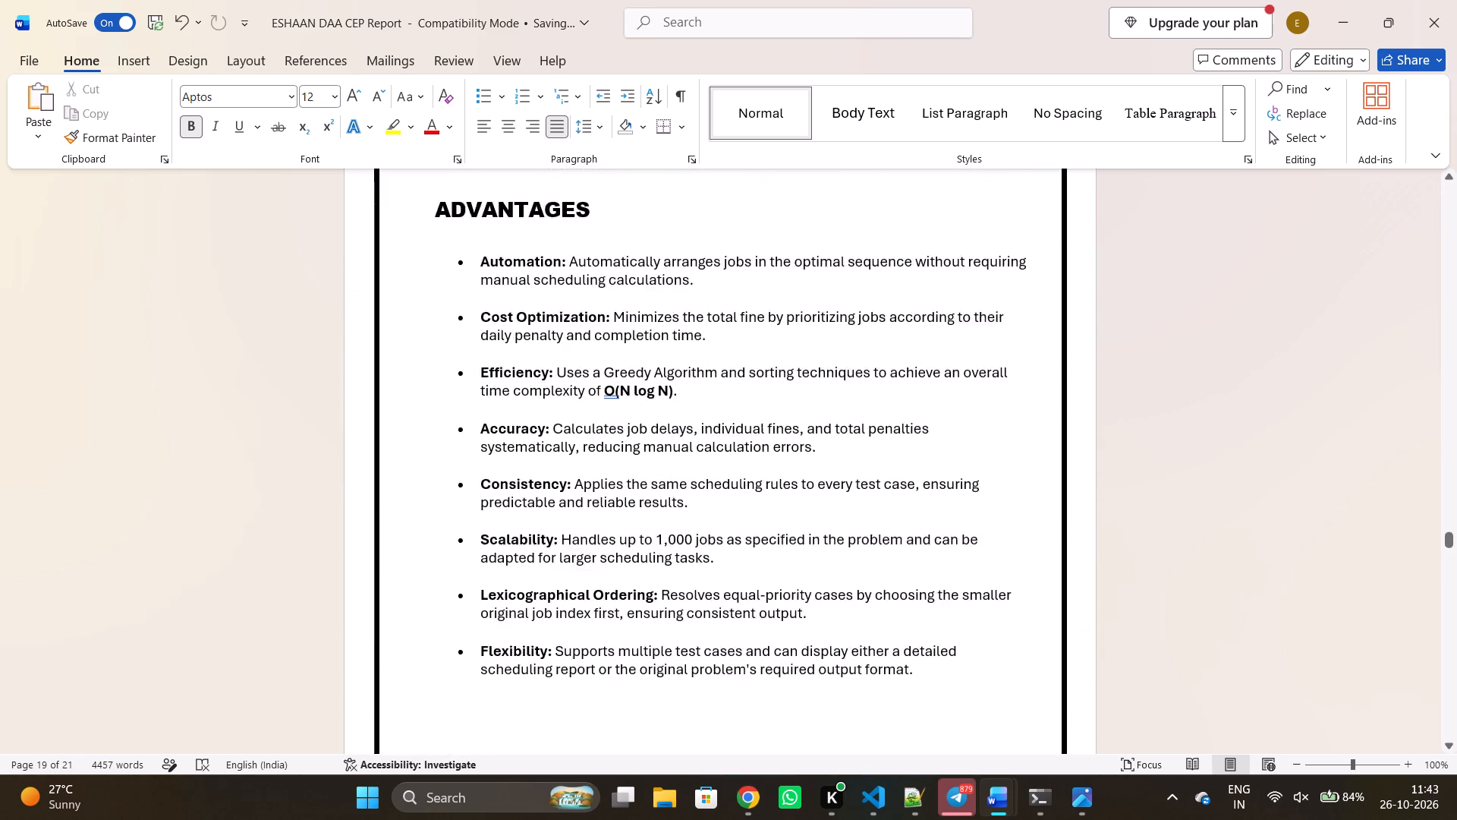
pyautogui.scroll(2, 418, 532)
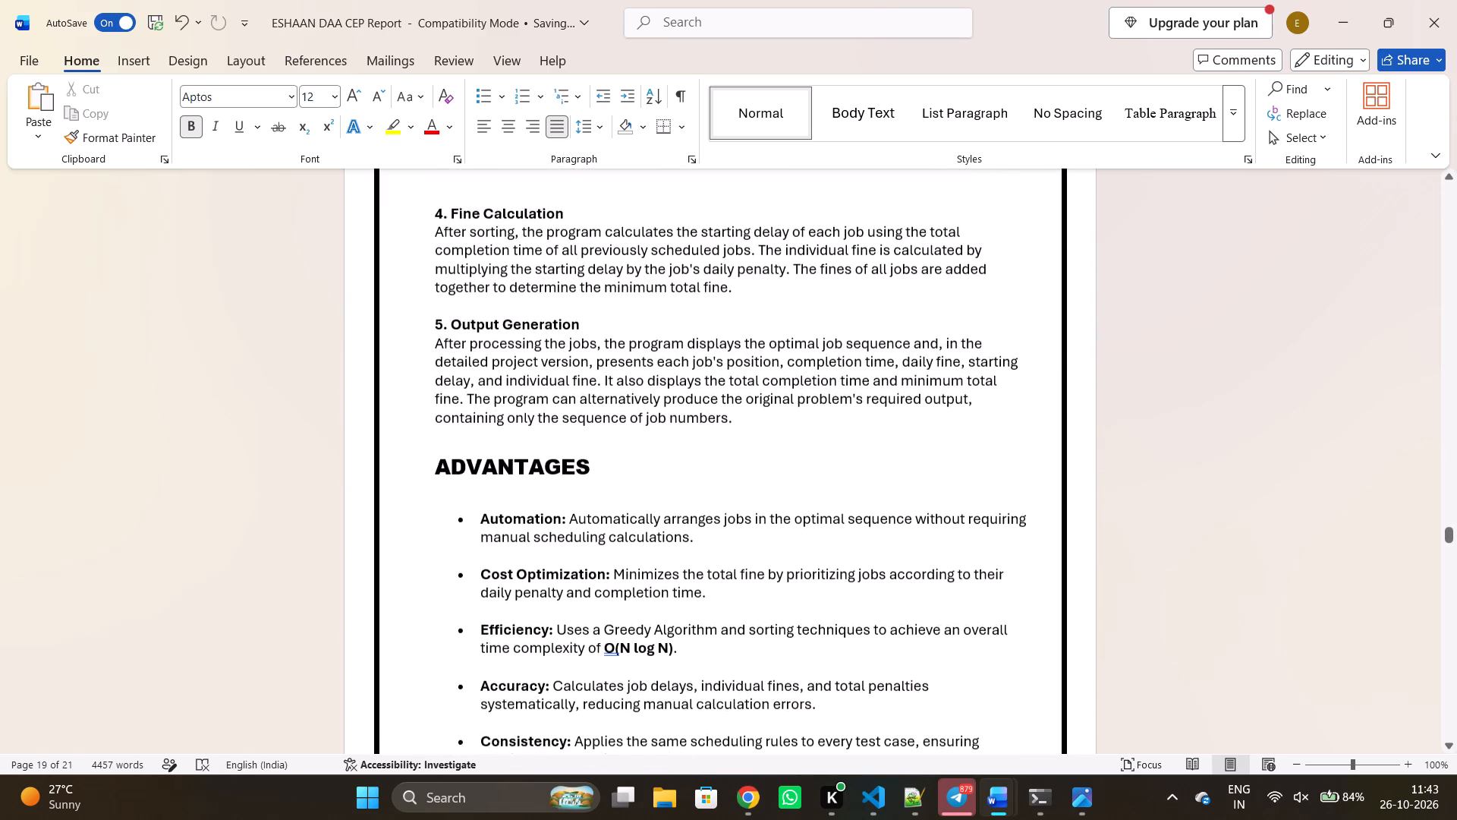
pyautogui.scroll(5, 418, 532)
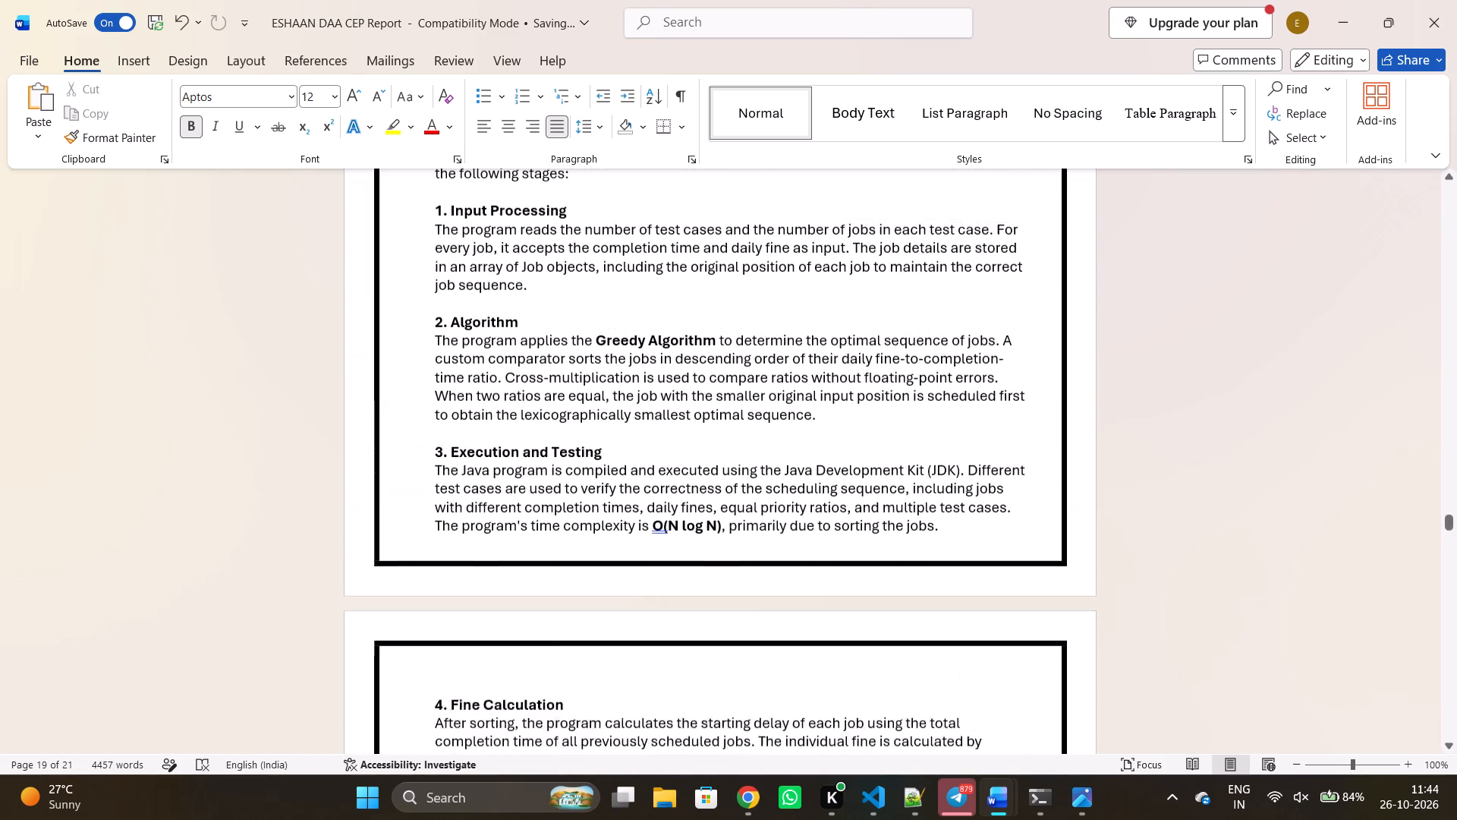
pyautogui.scroll(2, 418, 532)
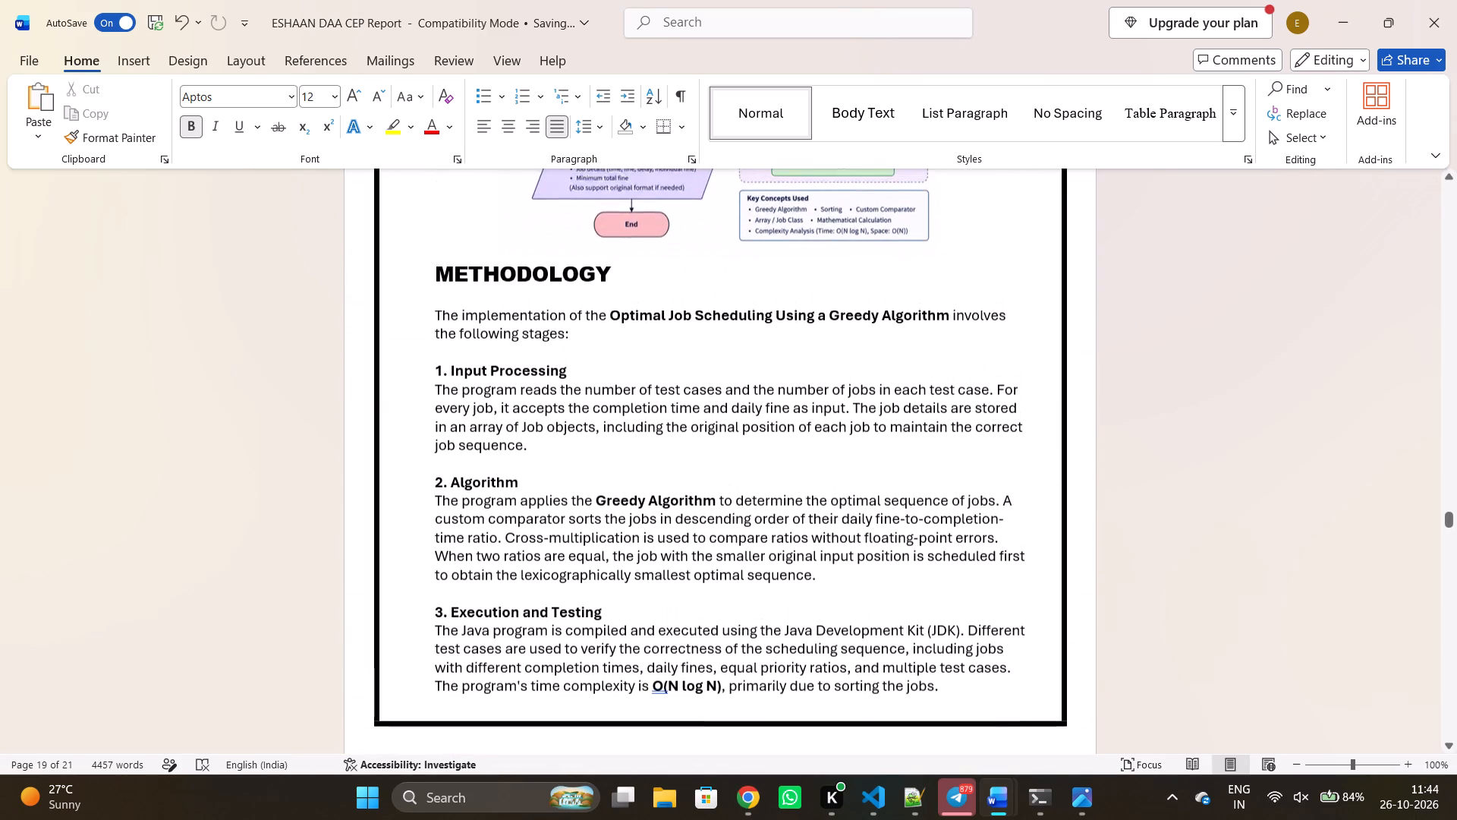
pyautogui.scroll(4, 418, 532)
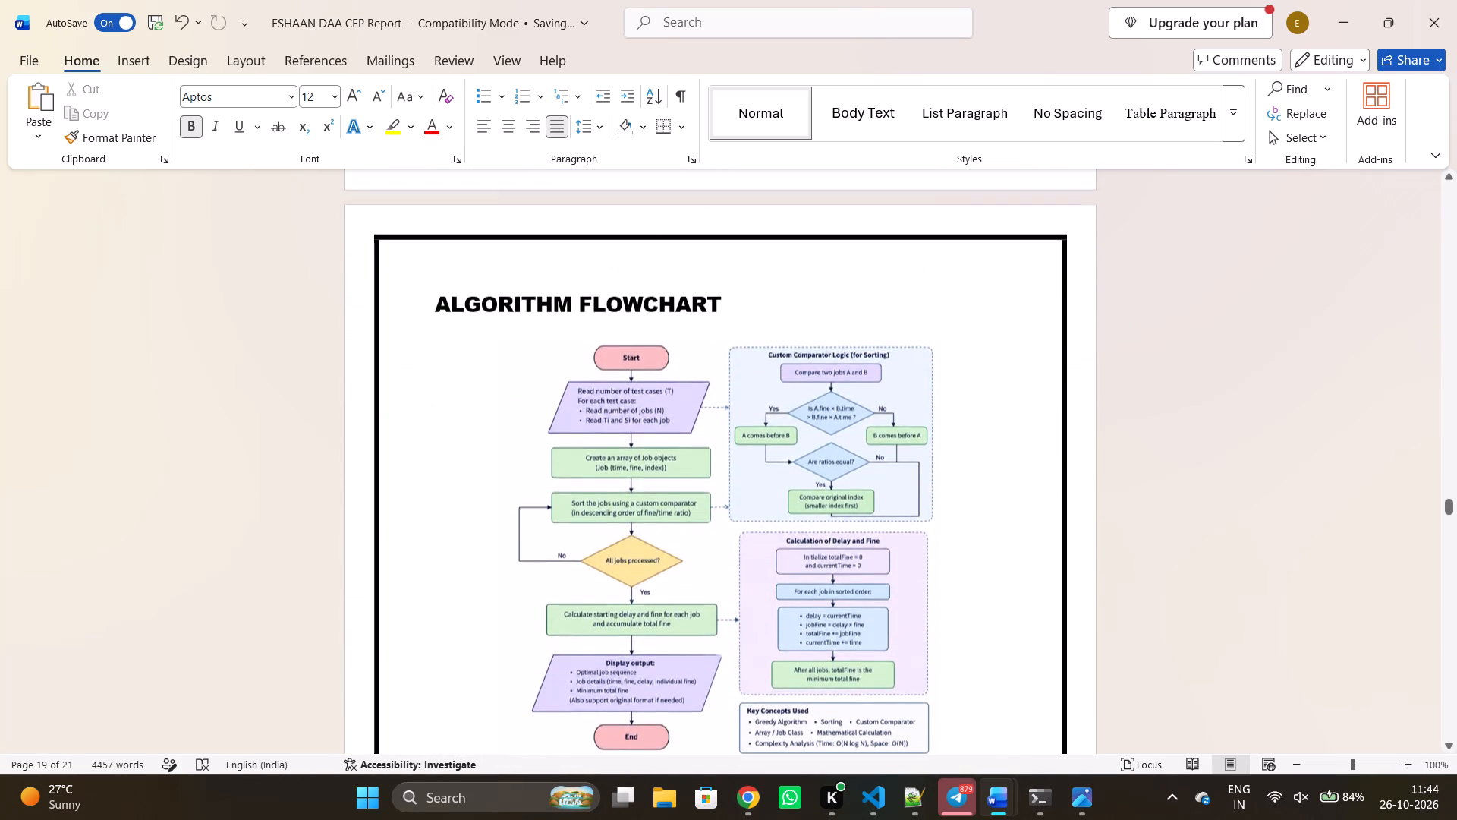
pyautogui.scroll(3, 418, 532)
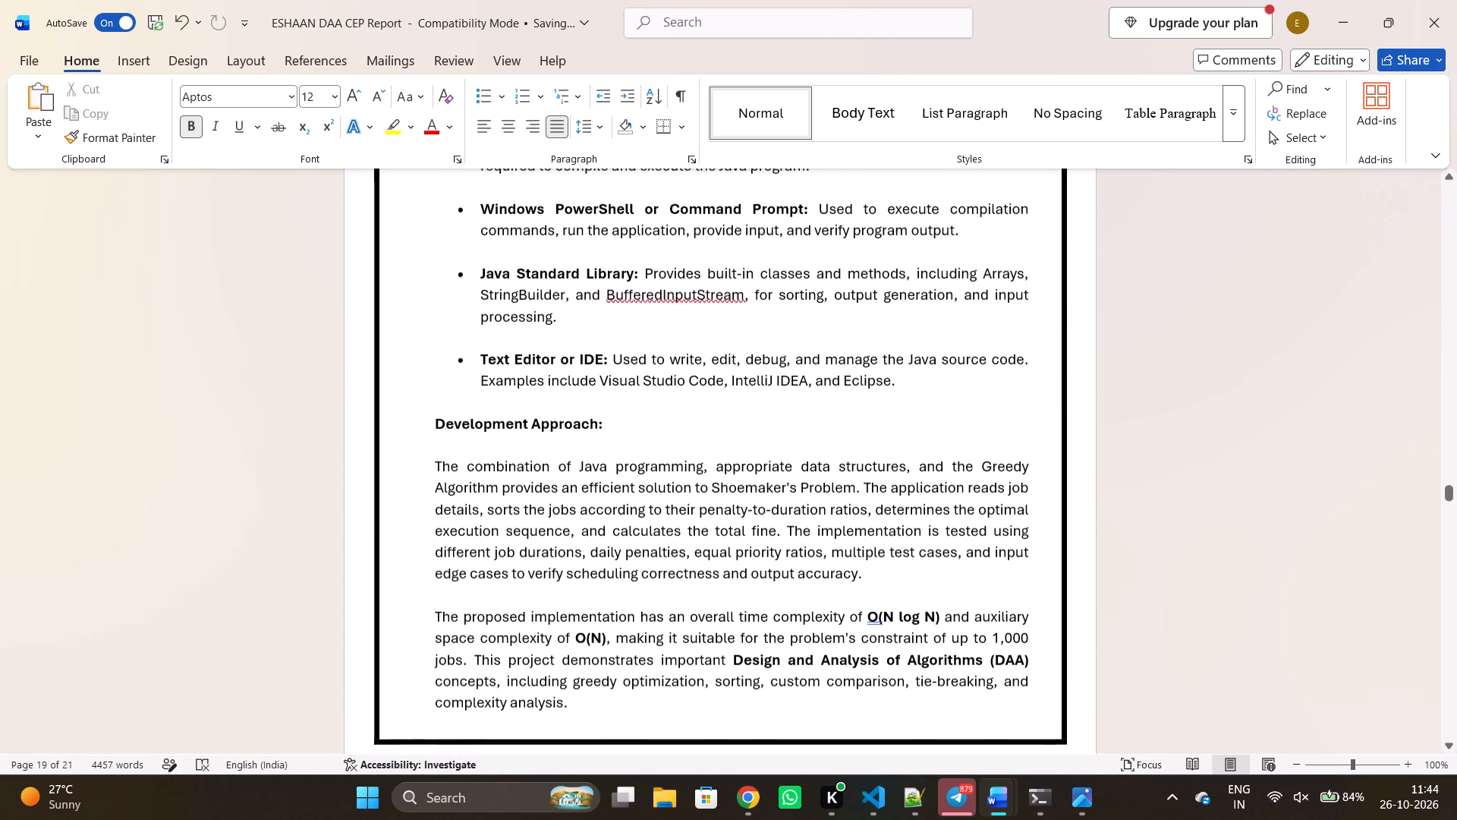
pyautogui.scroll(20, 418, 532)
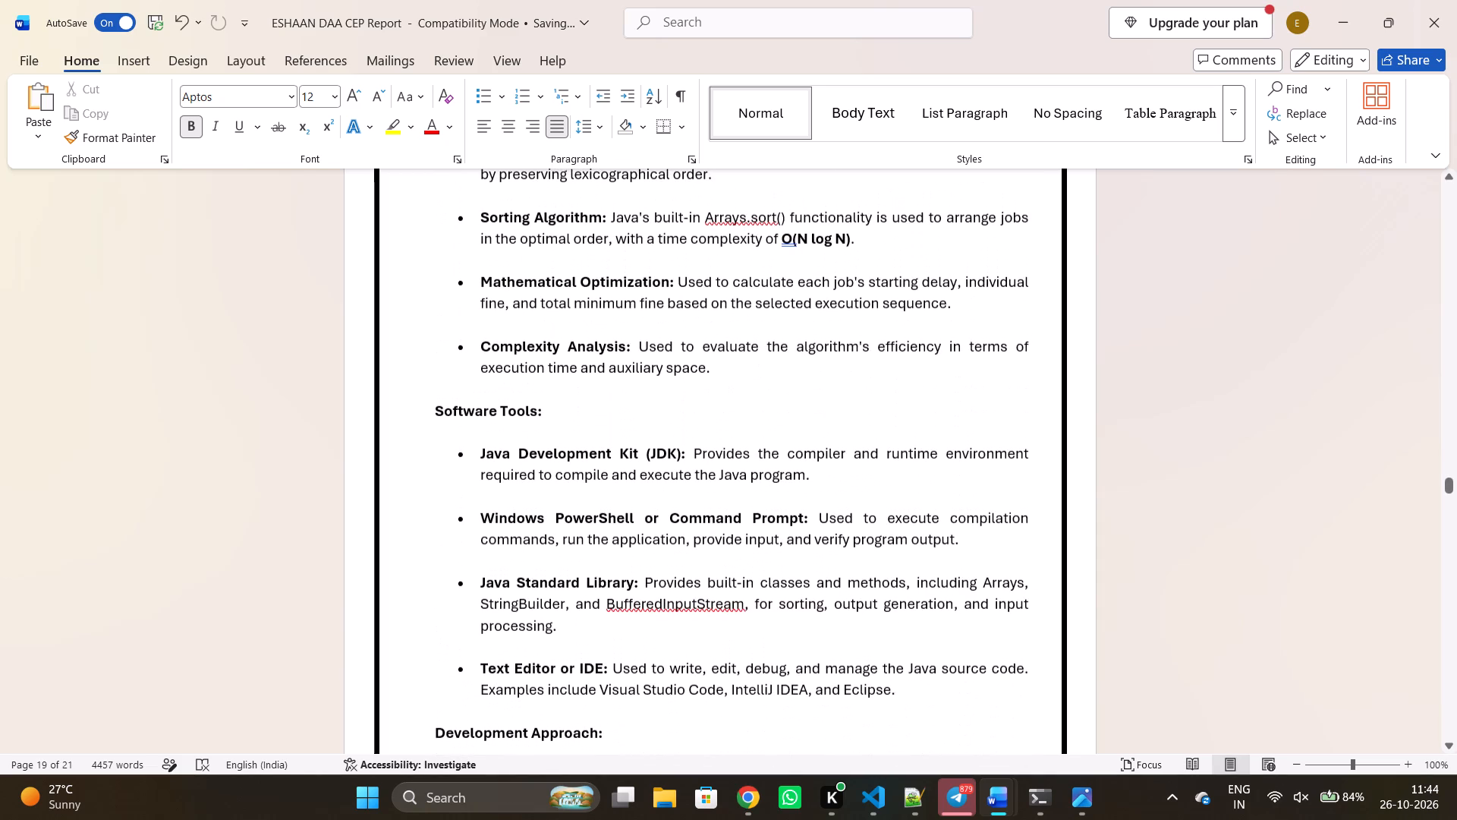
pyautogui.scroll(11, 418, 532)
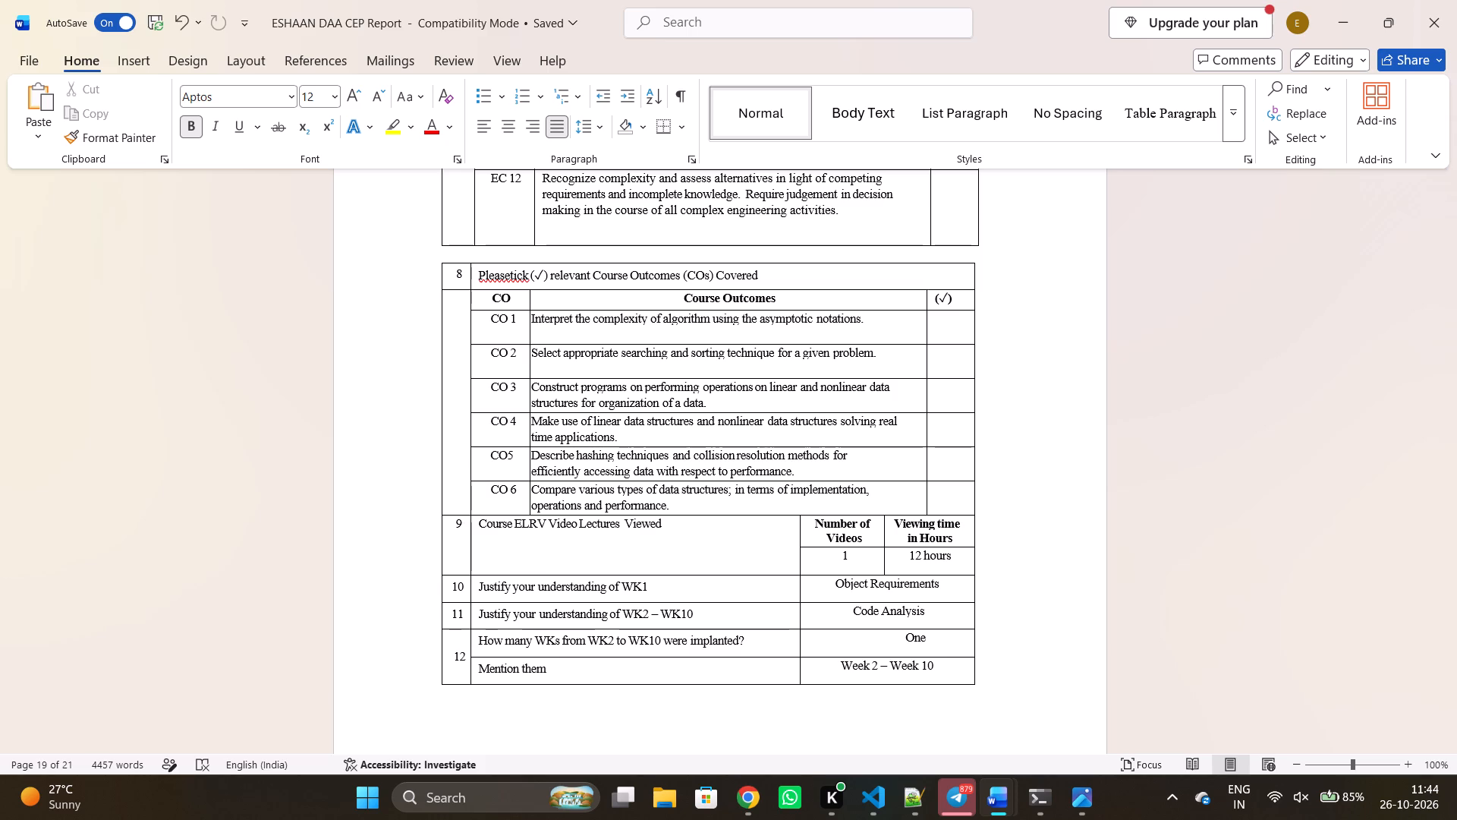
pyautogui.scroll(3, 332, 547)
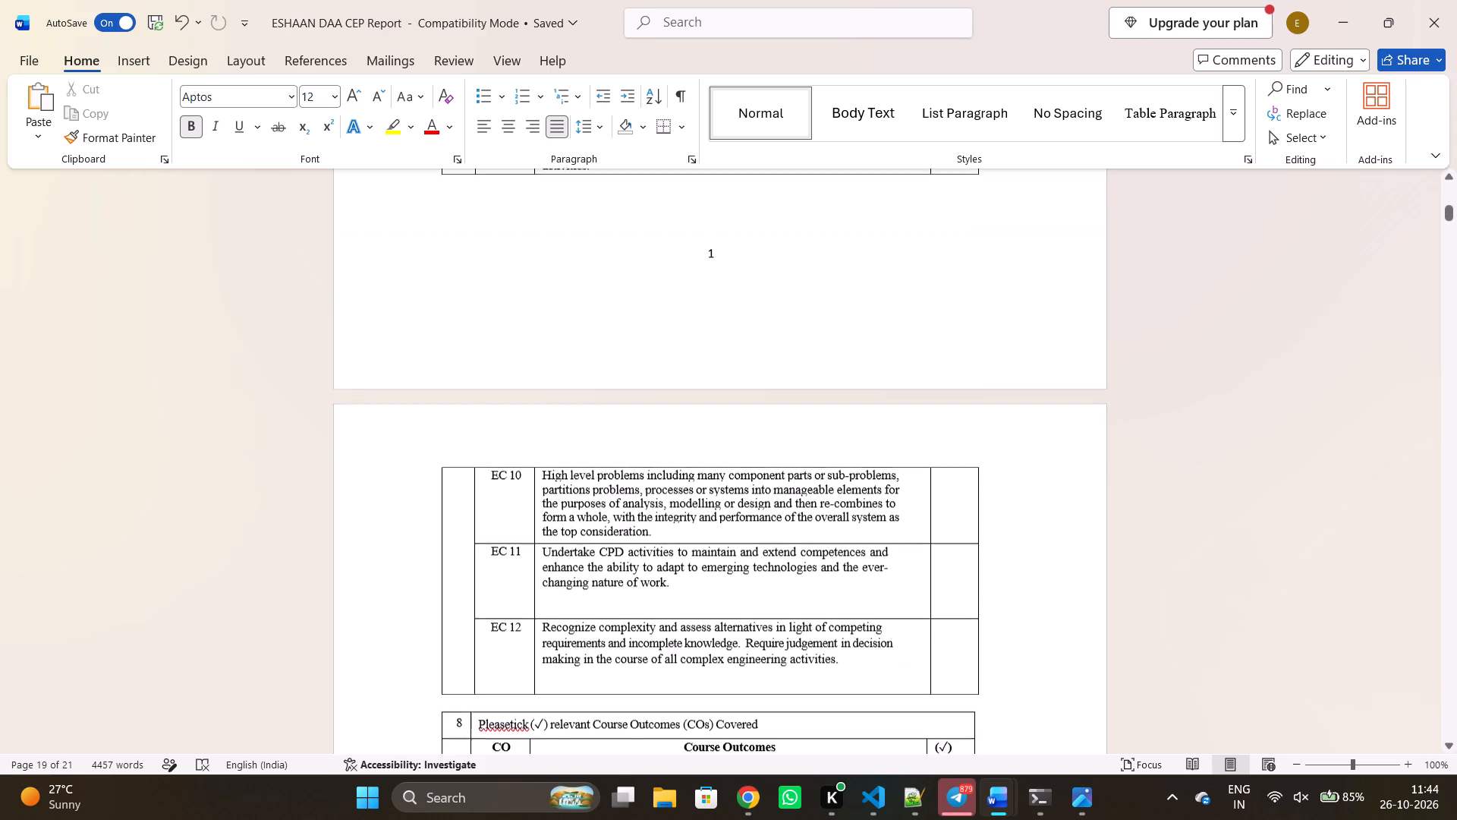
pyautogui.scroll(2, 332, 547)
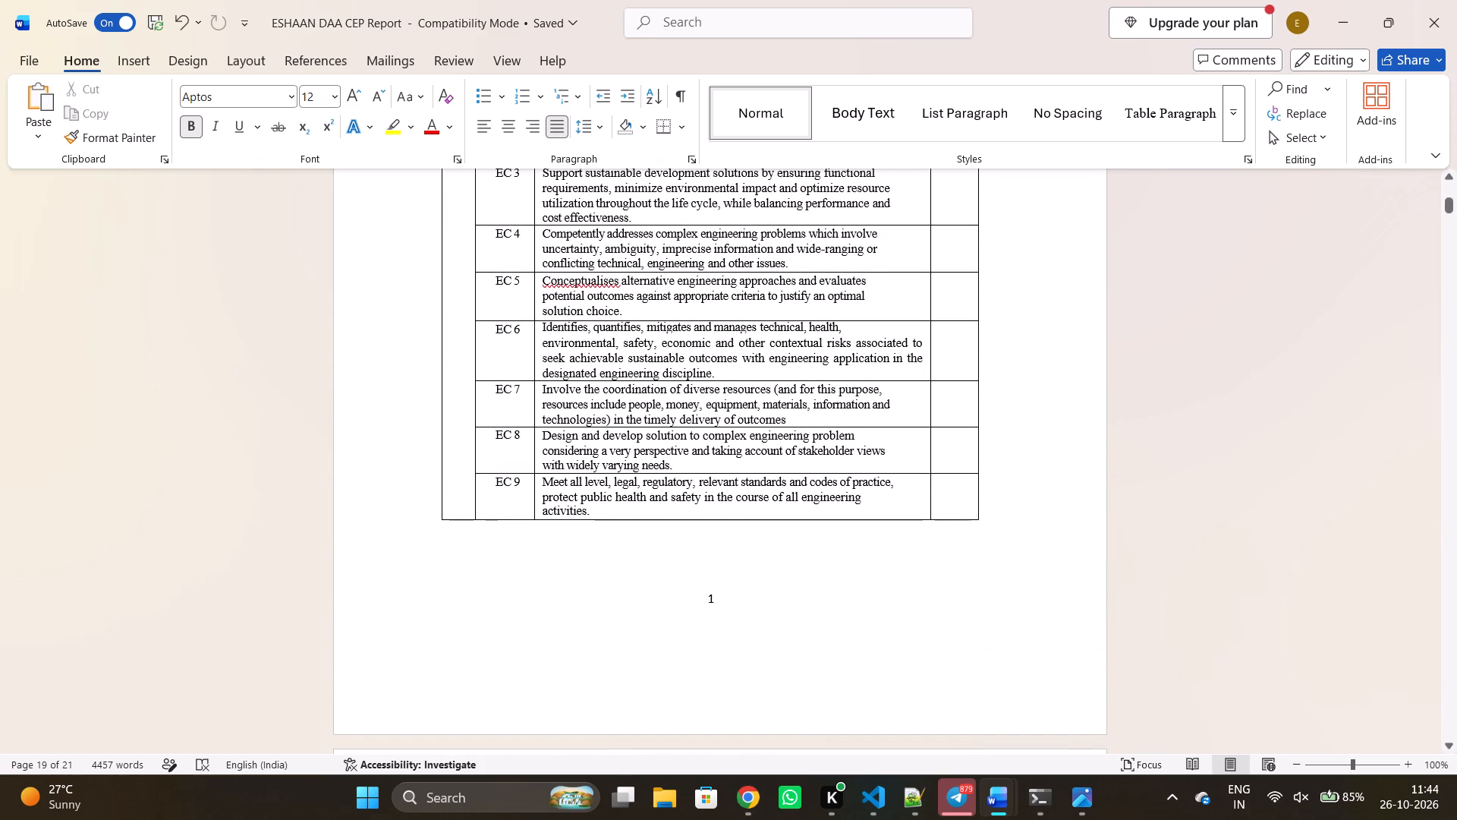
pyautogui.scroll(4, 332, 547)
pyautogui.hscroll(1, 332, 547)
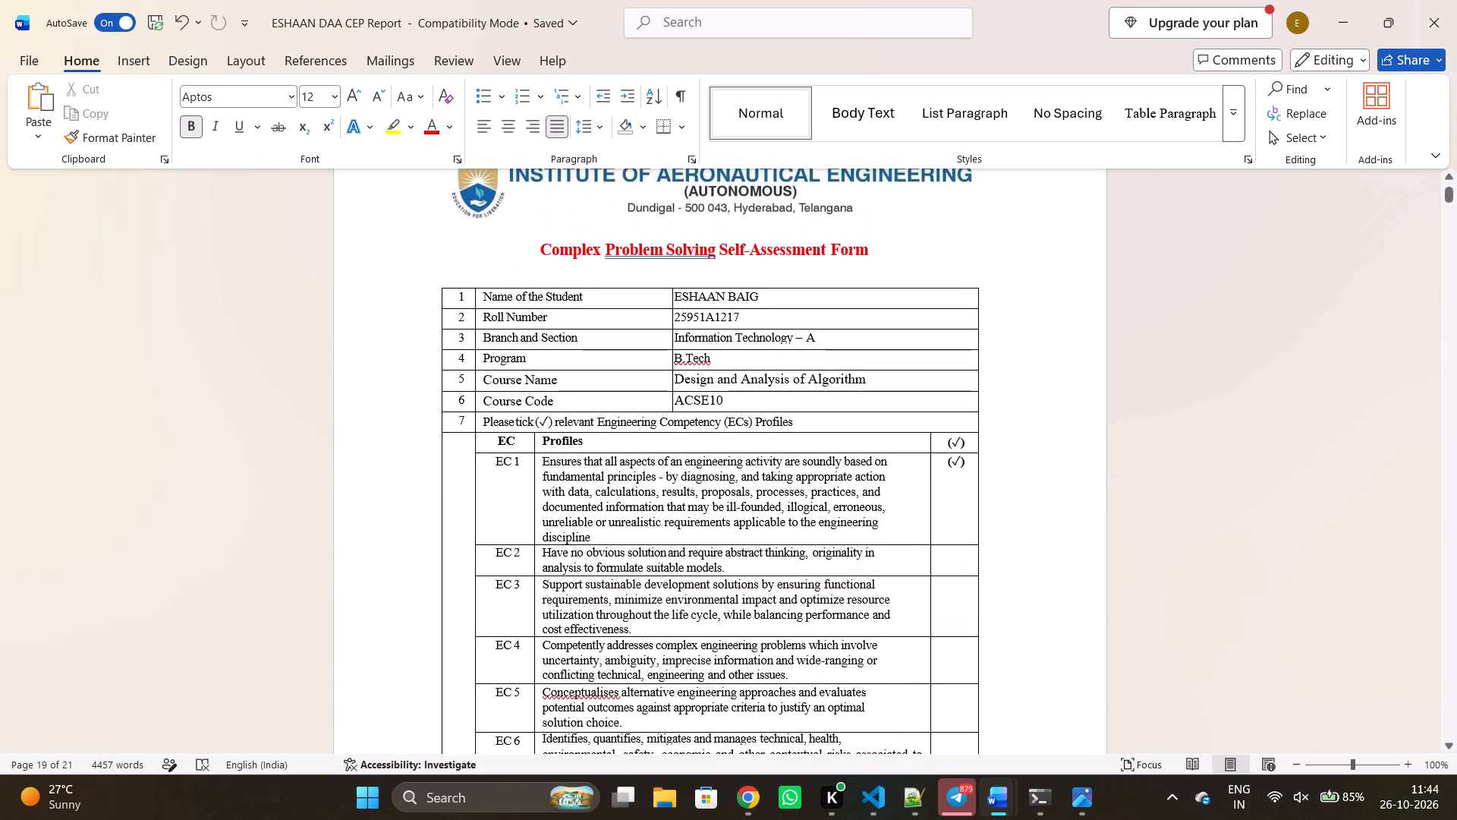
pyautogui.hscroll(2, 332, 547)
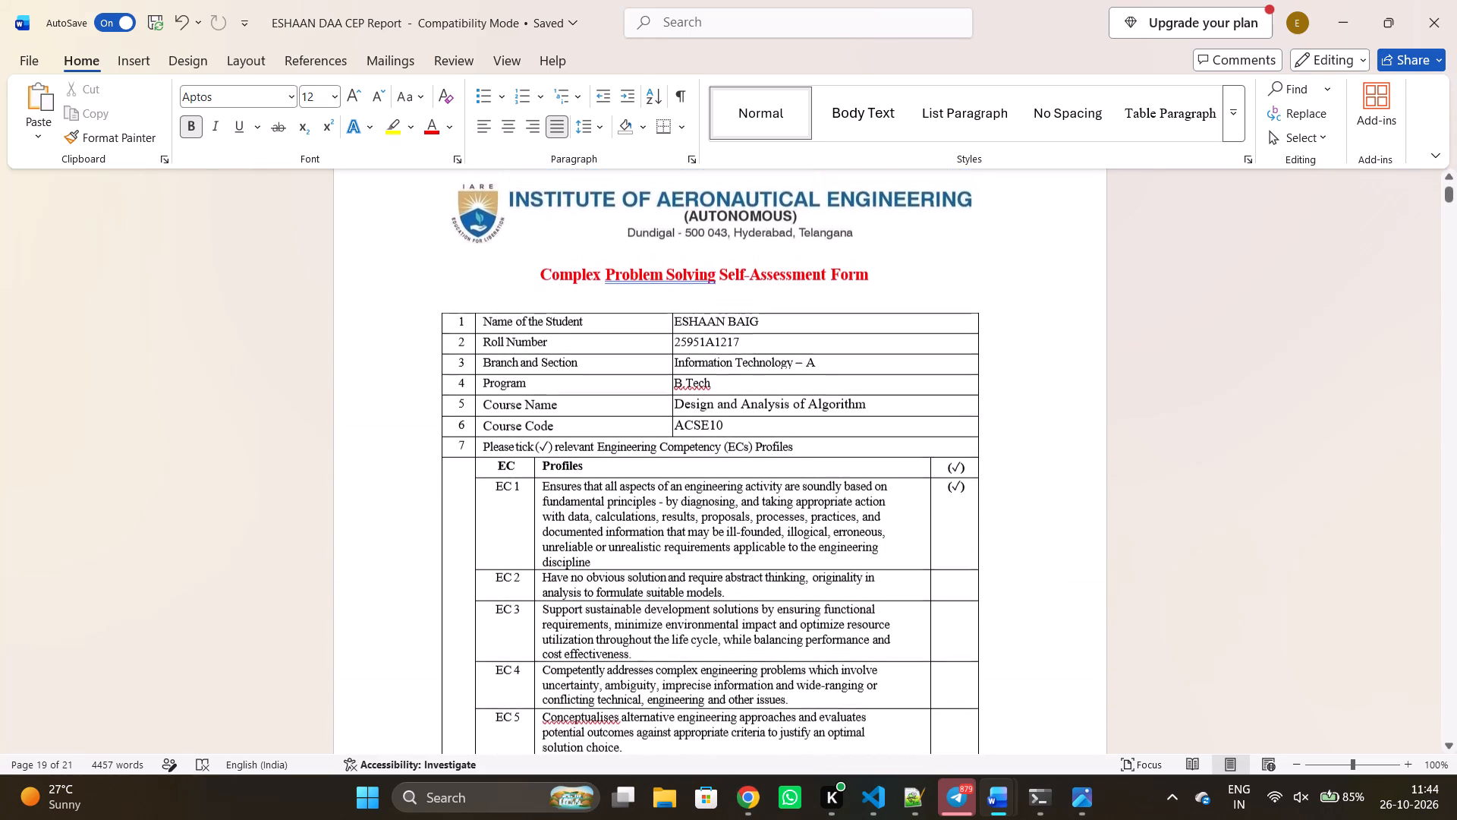
# Review the report's front matter from the Complex Problem Solving Self-Assessment Form through the project title page to the Declaration Certificate.
pyautogui.hscroll(1, 332, 547)
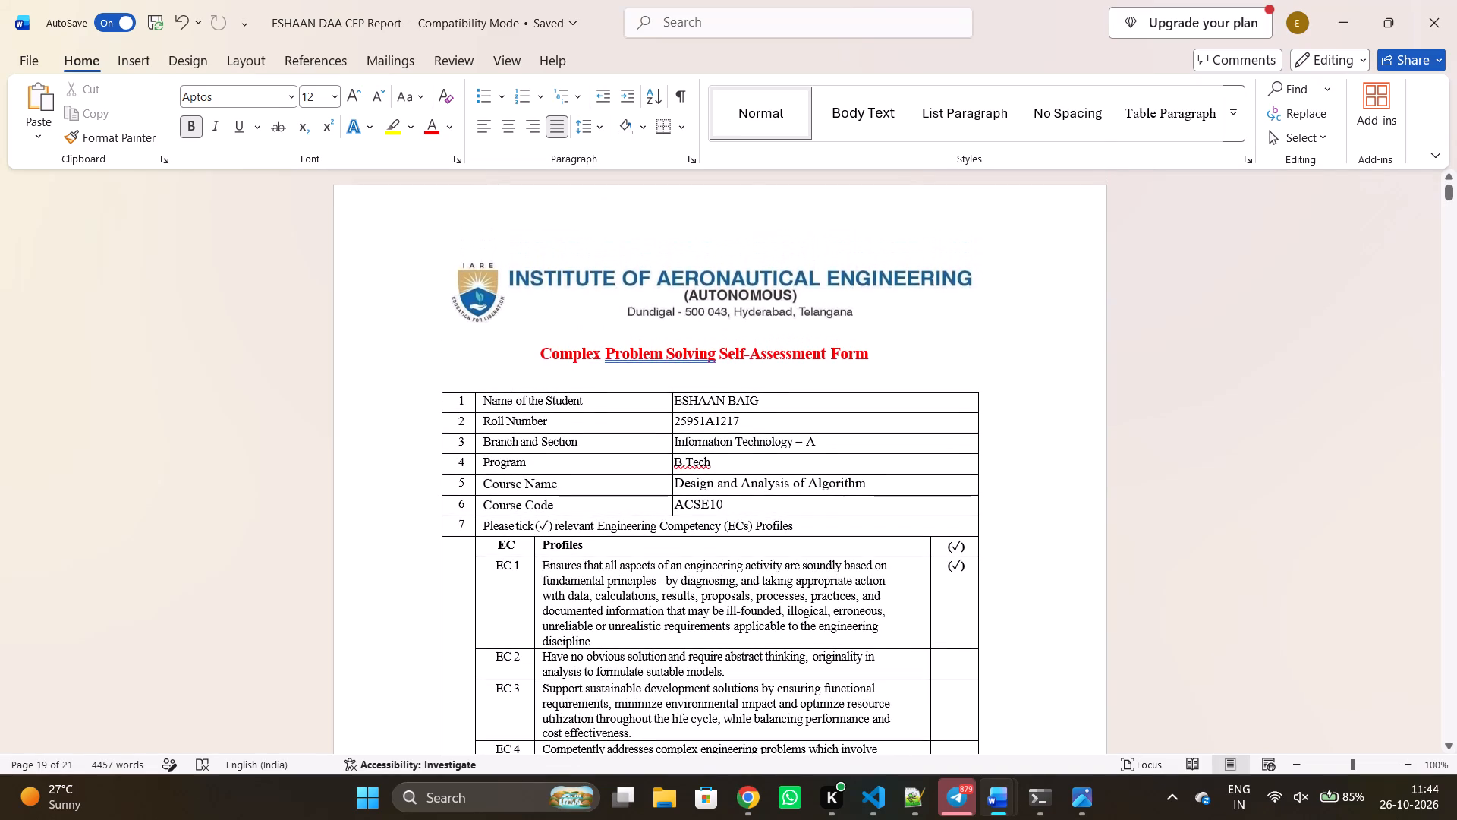
pyautogui.hscroll(1, 332, 547)
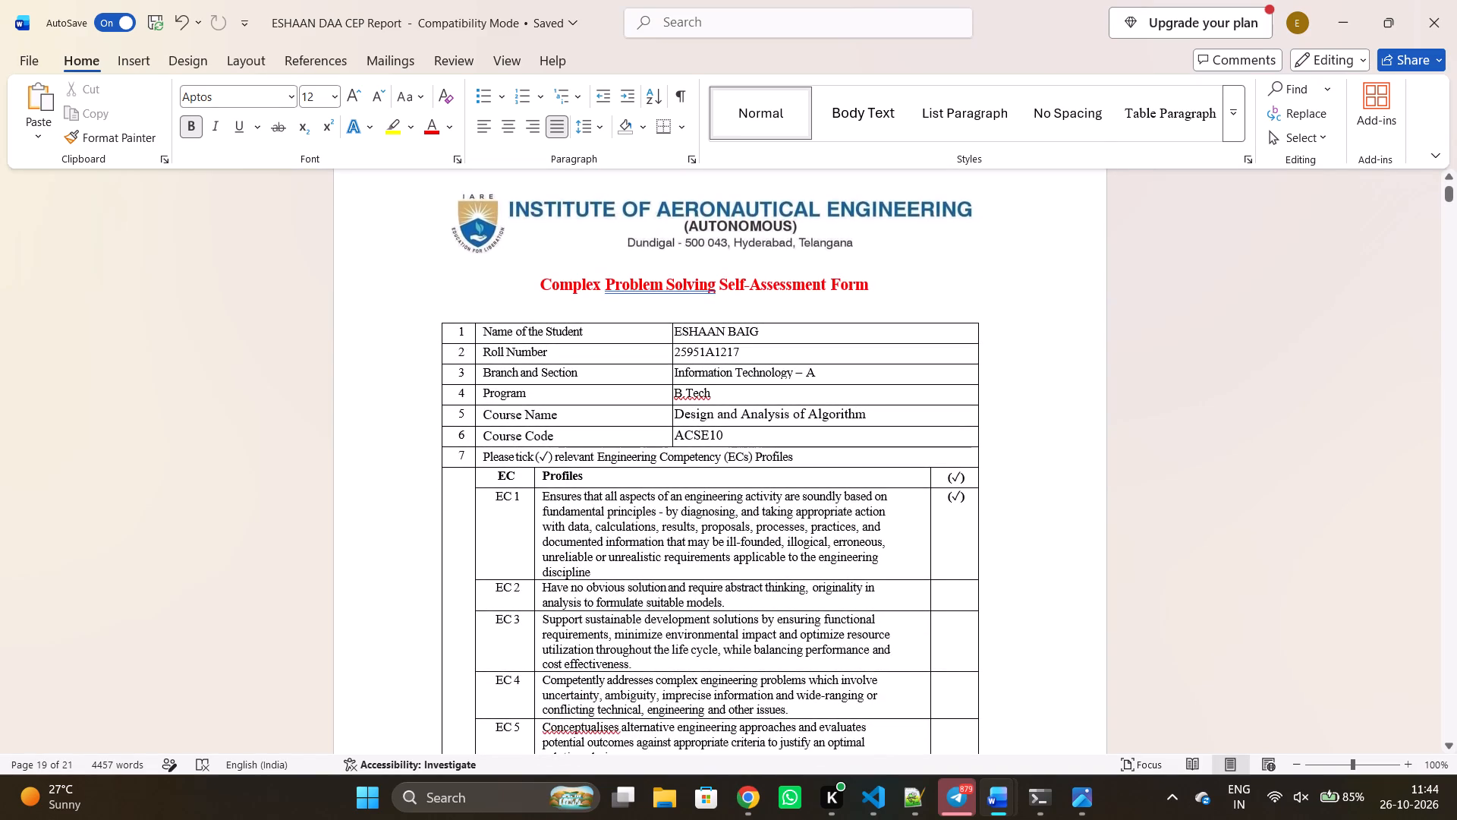
pyautogui.hscroll(3, 332, 547)
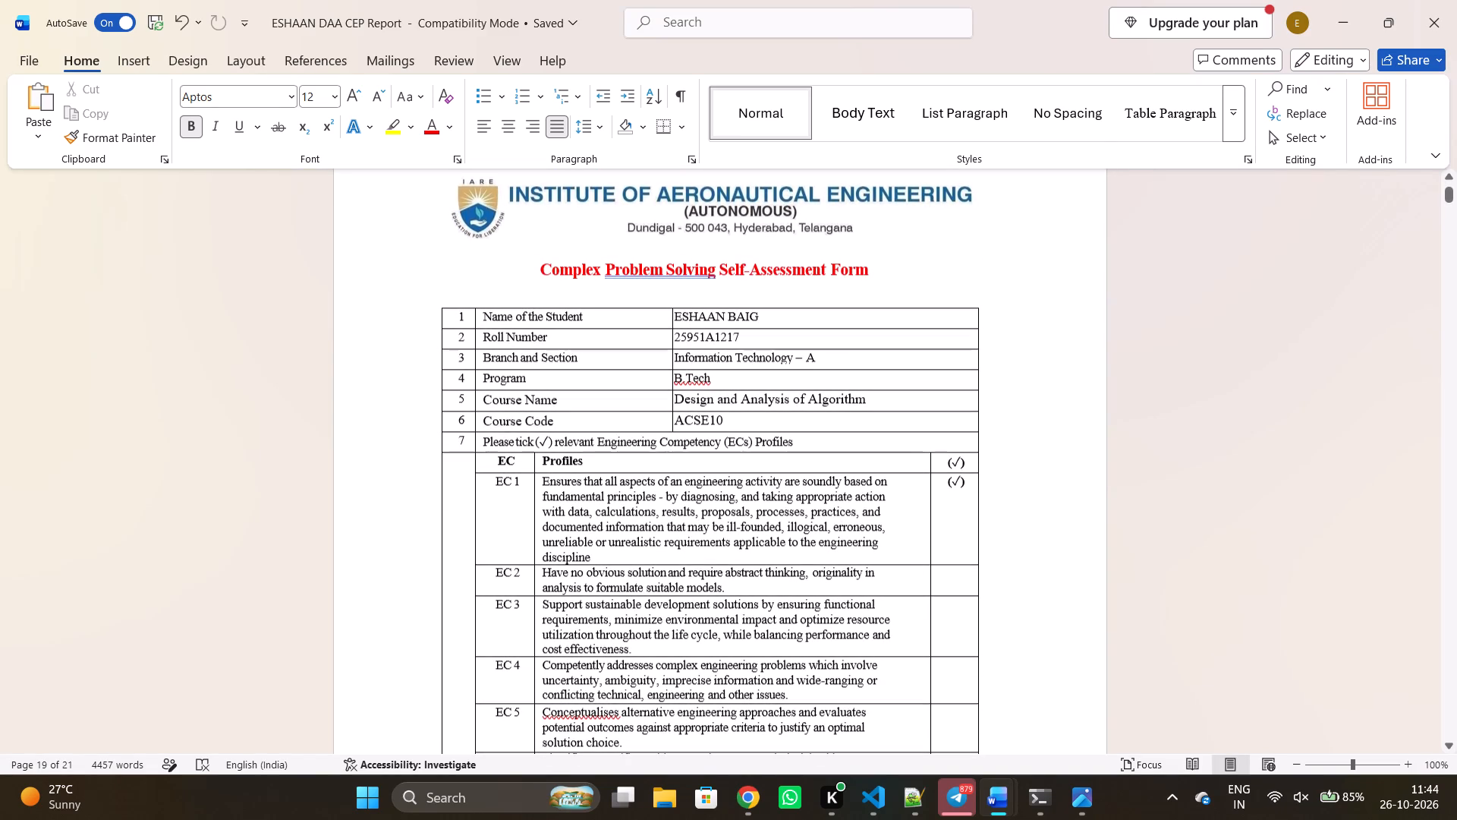
pyautogui.hscroll(2, 332, 547)
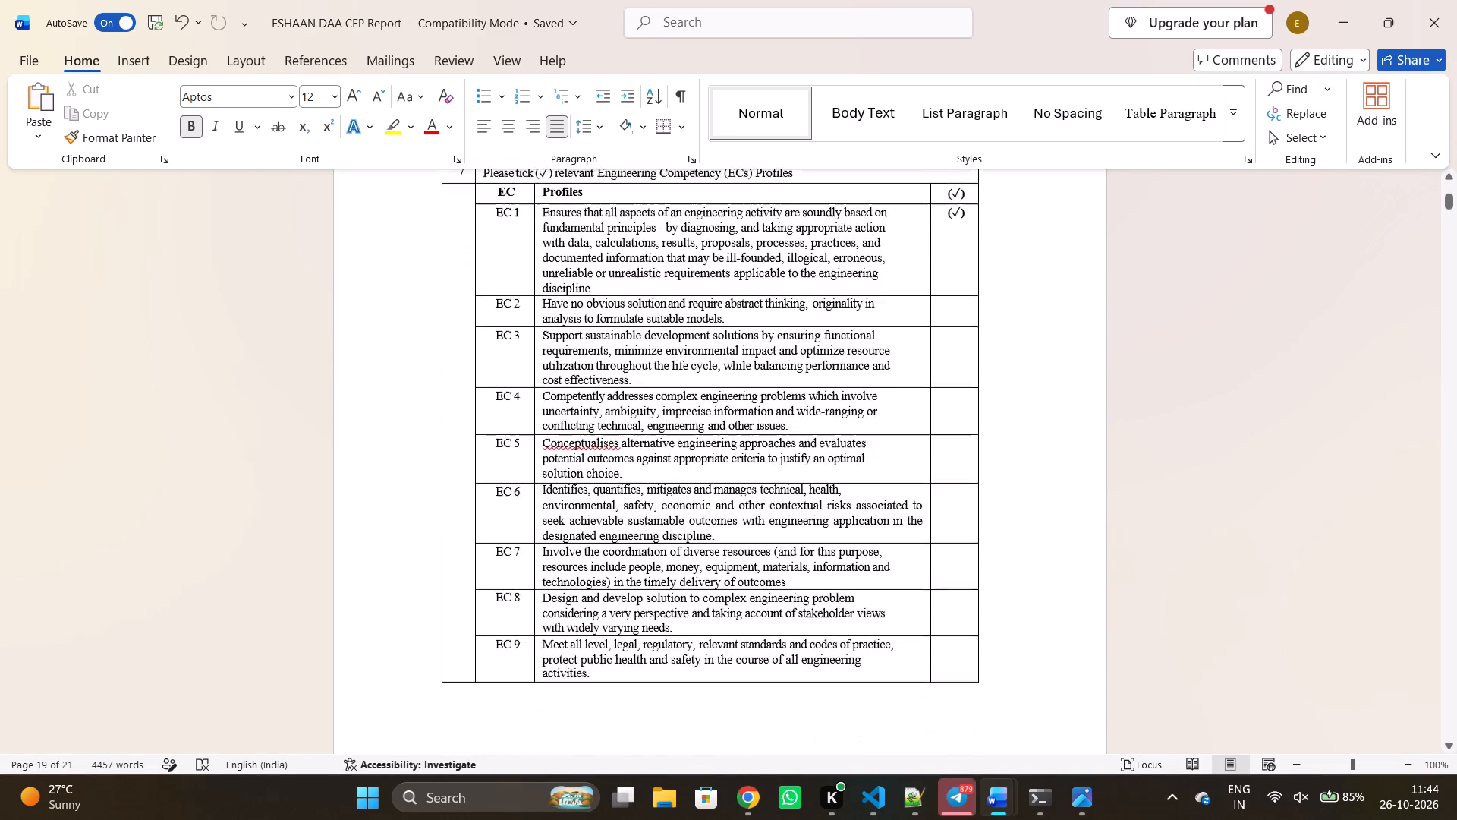
pyautogui.scroll(-5, 332, 547)
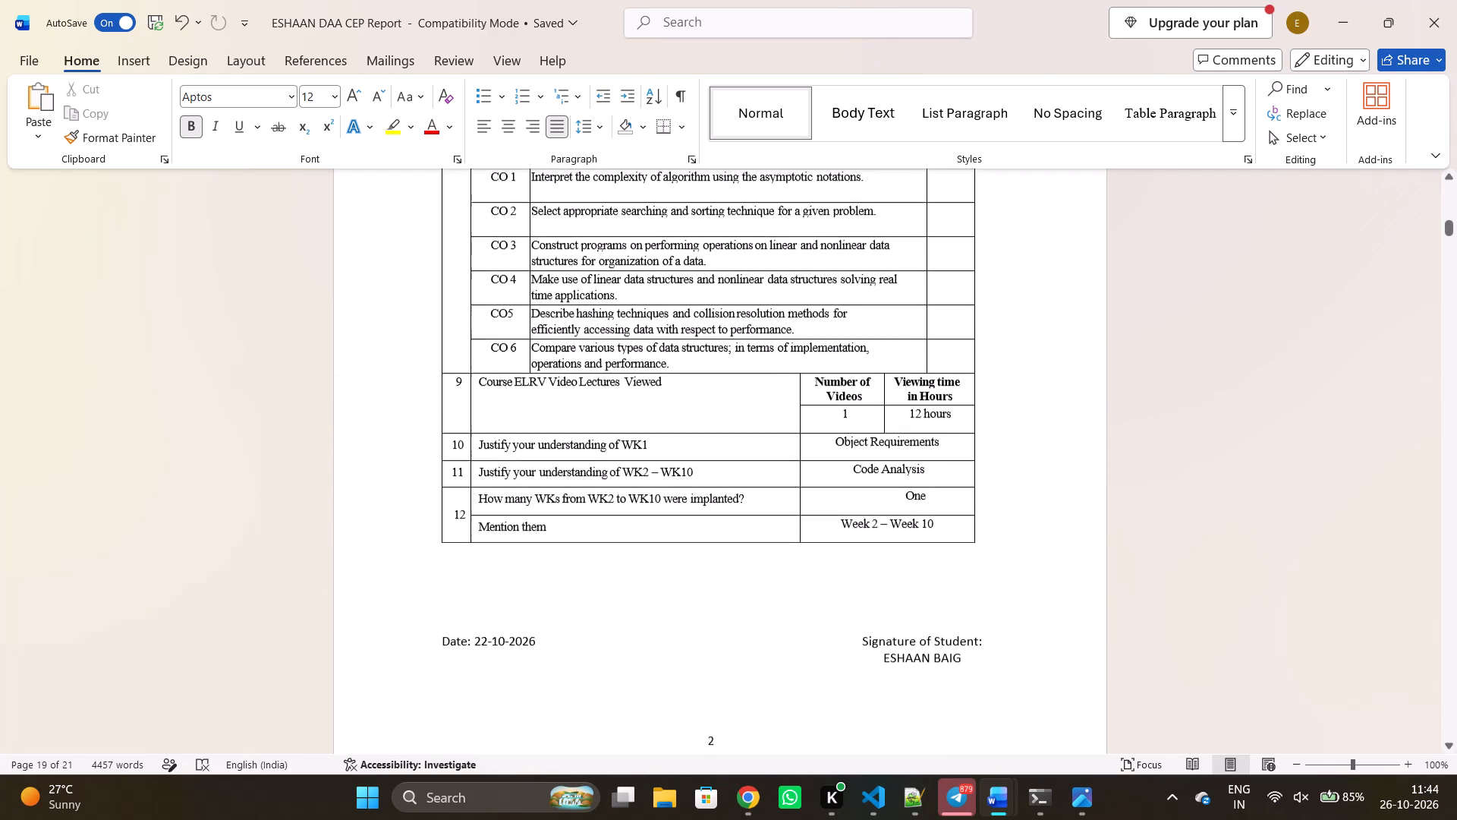
pyautogui.scroll(-5, 332, 547)
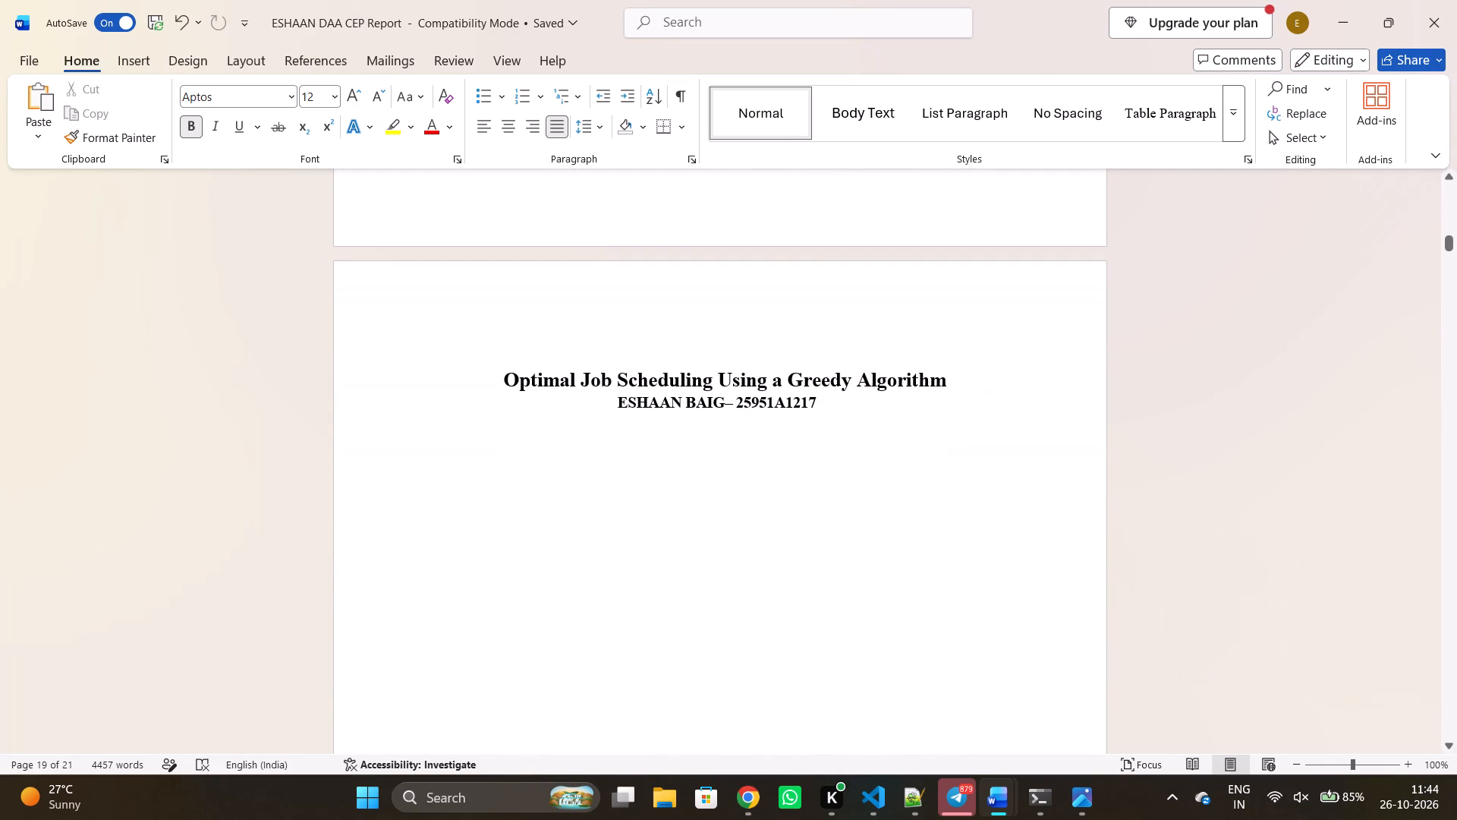
pyautogui.scroll(-4, 332, 547)
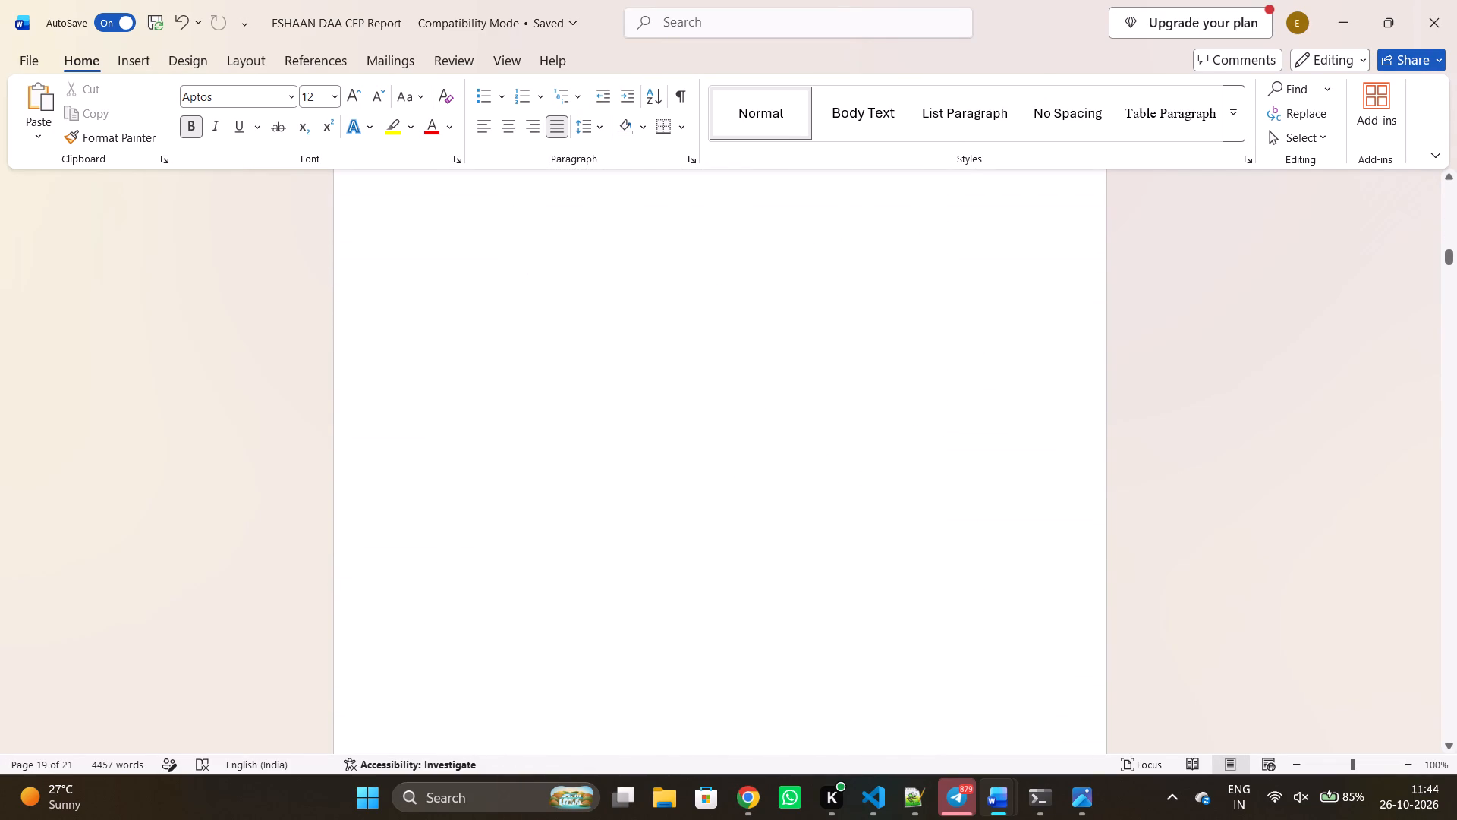
pyautogui.scroll(-4, 332, 547)
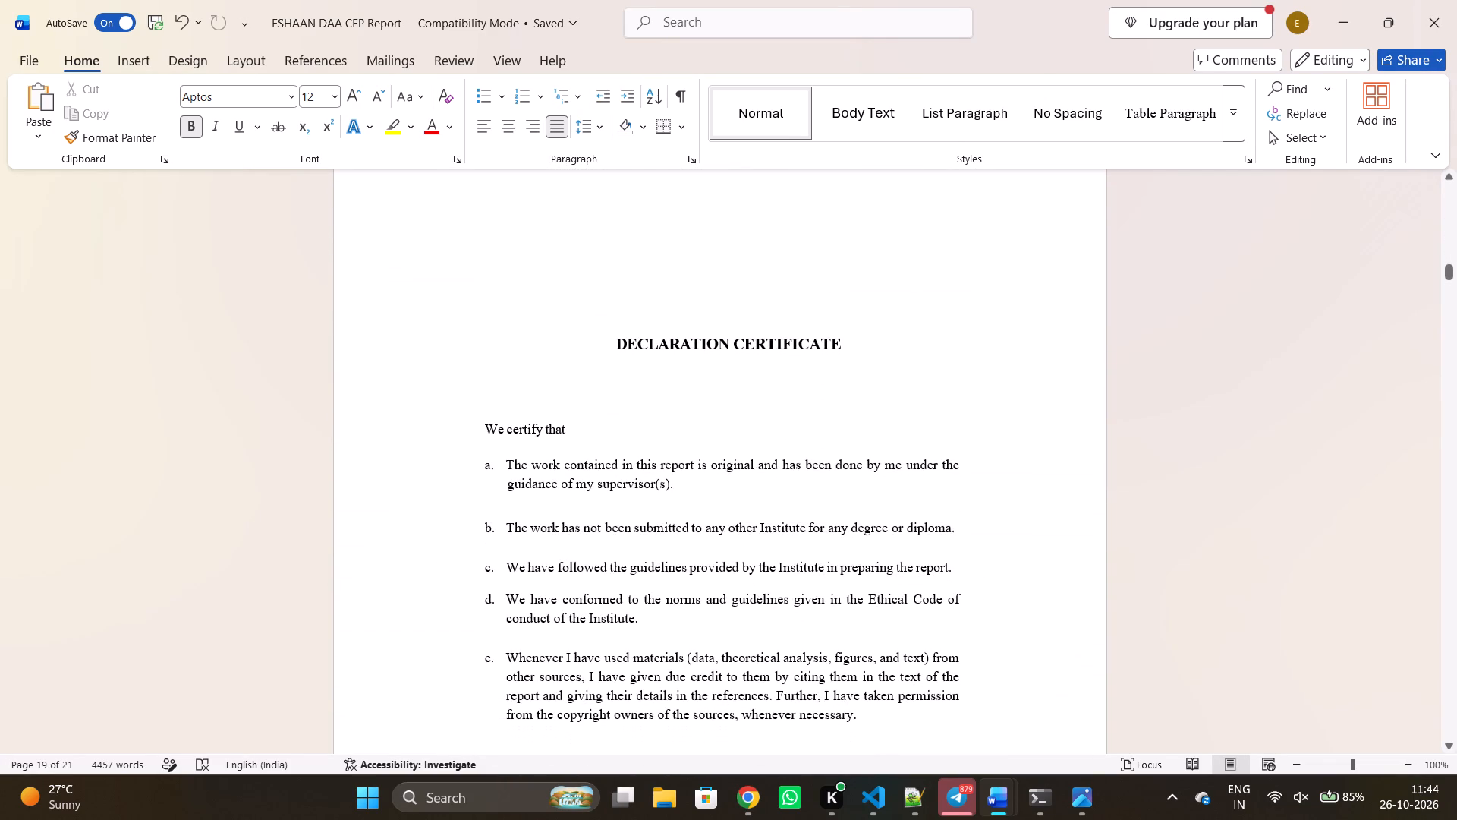
pyautogui.scroll(-1, 332, 547)
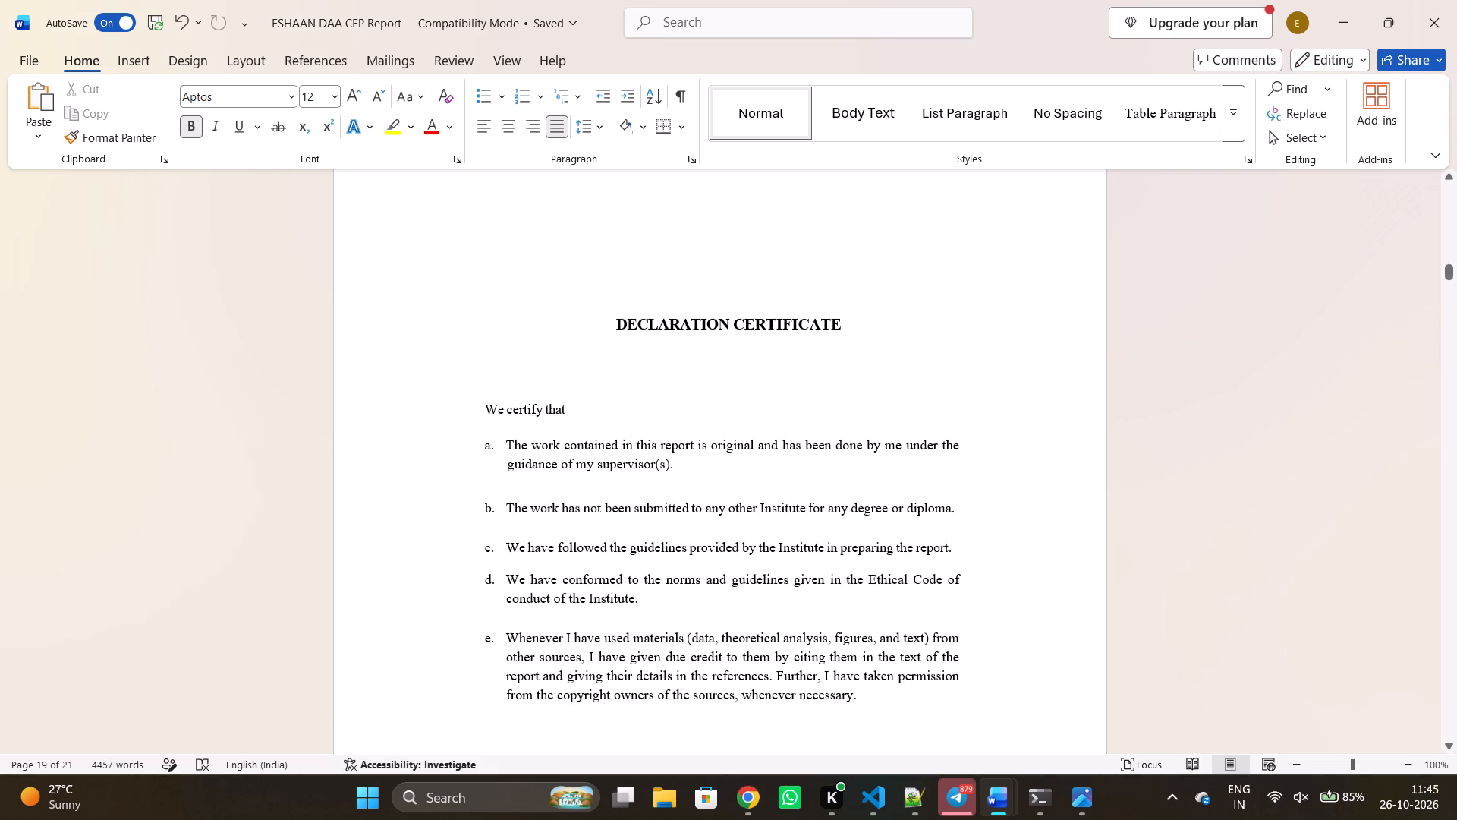
pyautogui.scroll(-2, 332, 547)
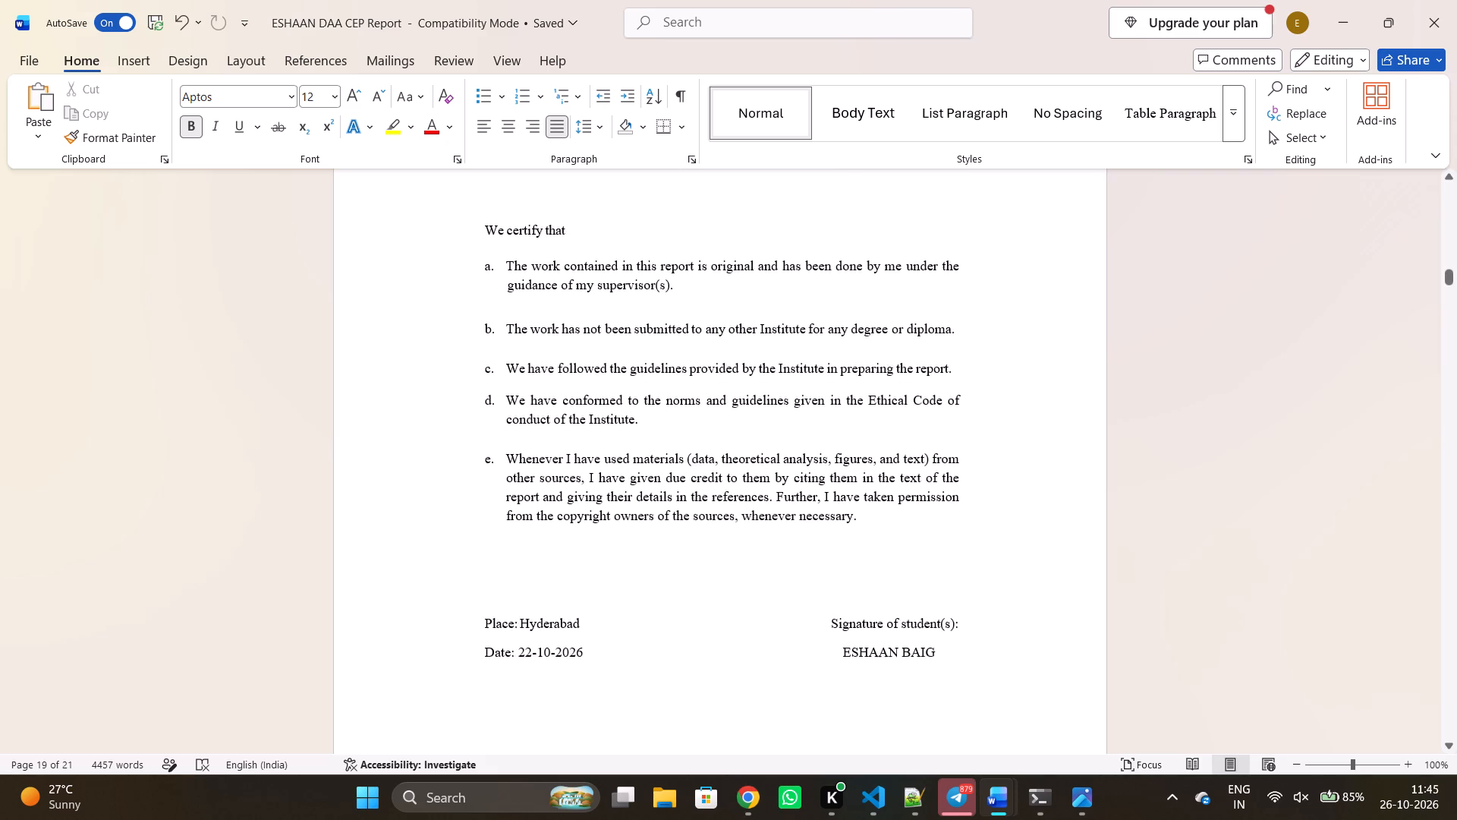
pyautogui.scroll(-3, 332, 547)
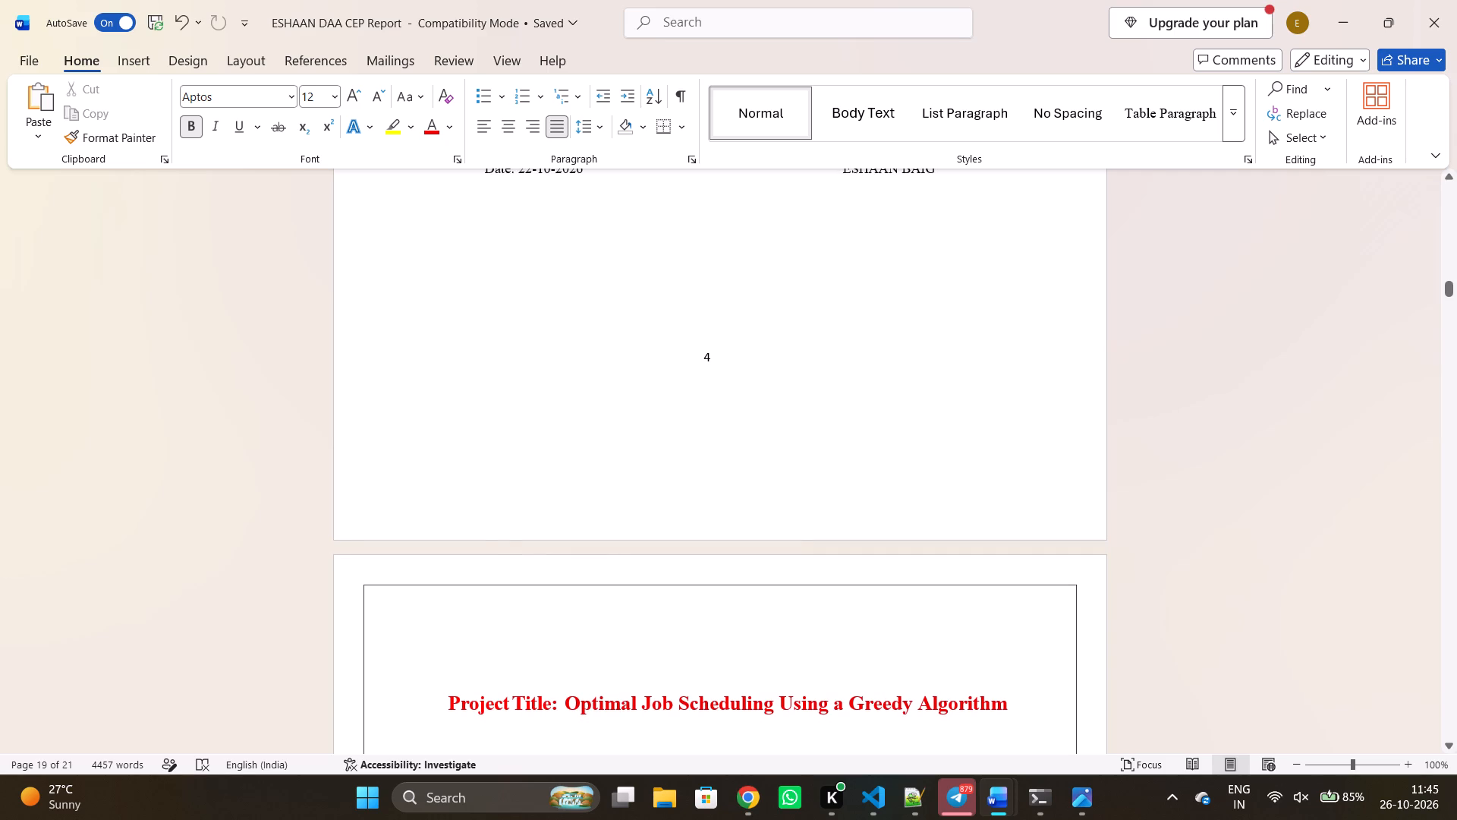
# Switch to Chrome, search the web for "declaration" in a new tab, and return to the Word report.
pyautogui.click(740, 727)
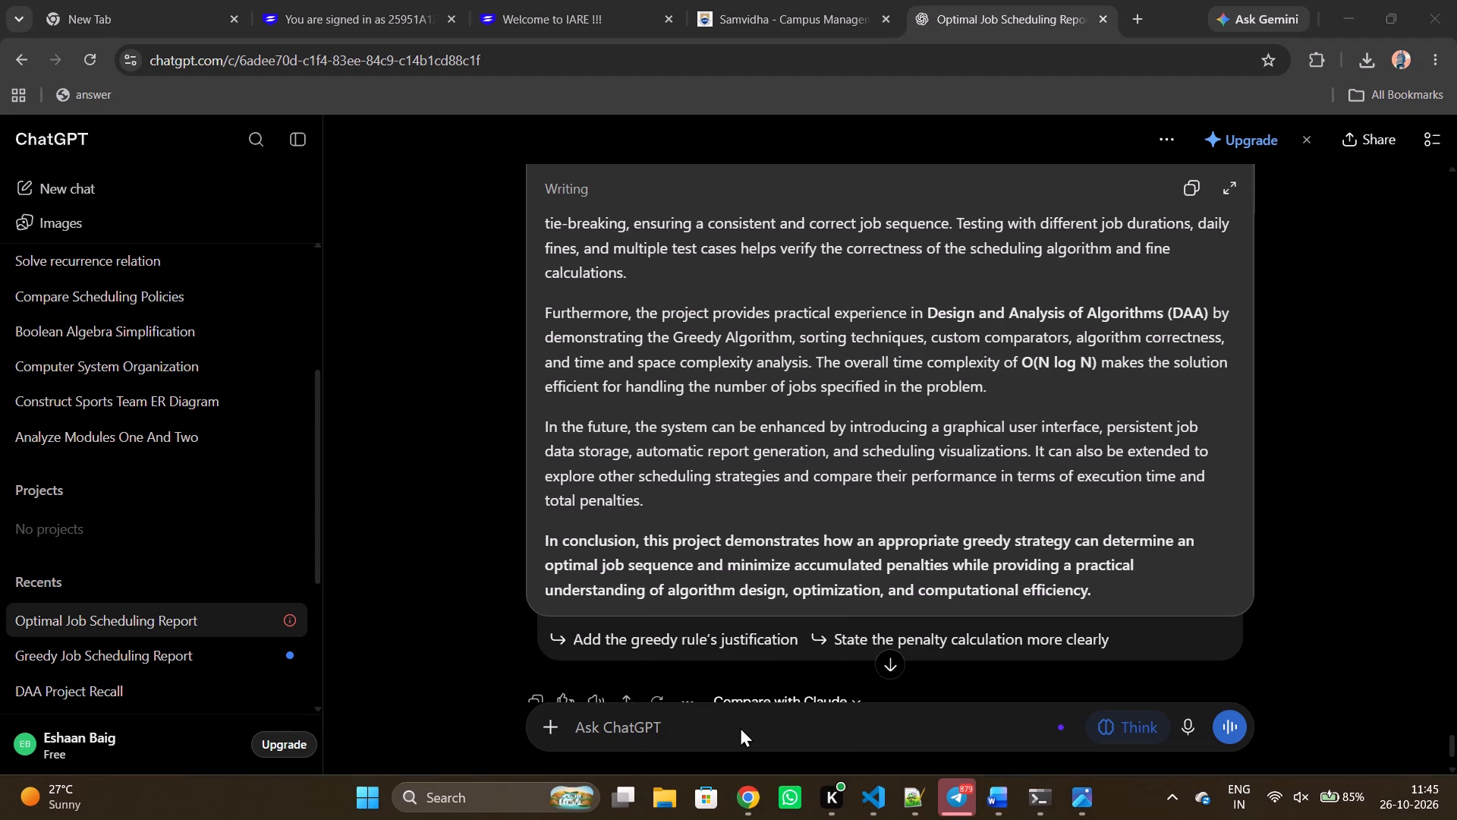
pyautogui.click(1141, 14)
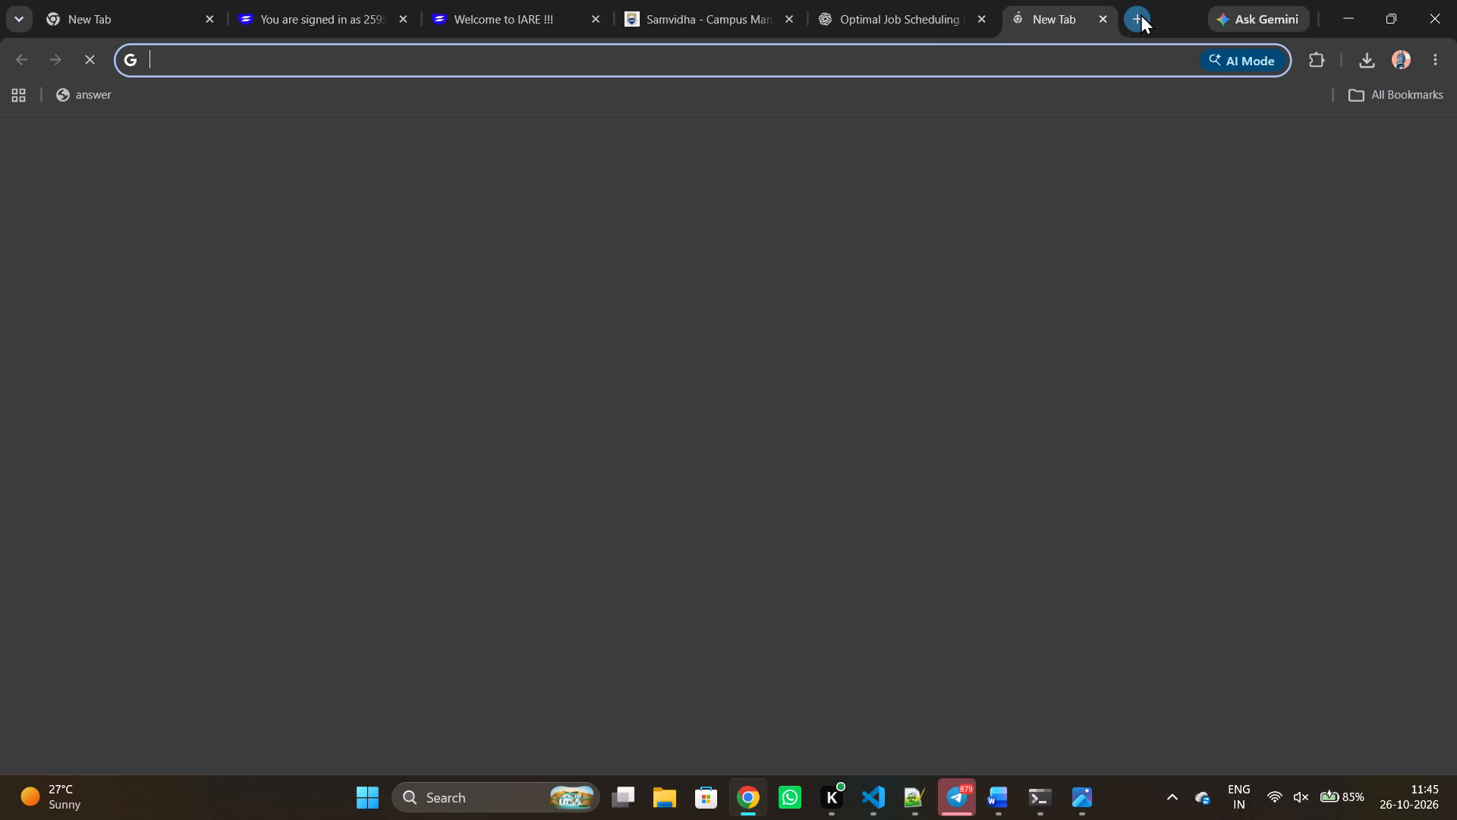
pyautogui.write('de')
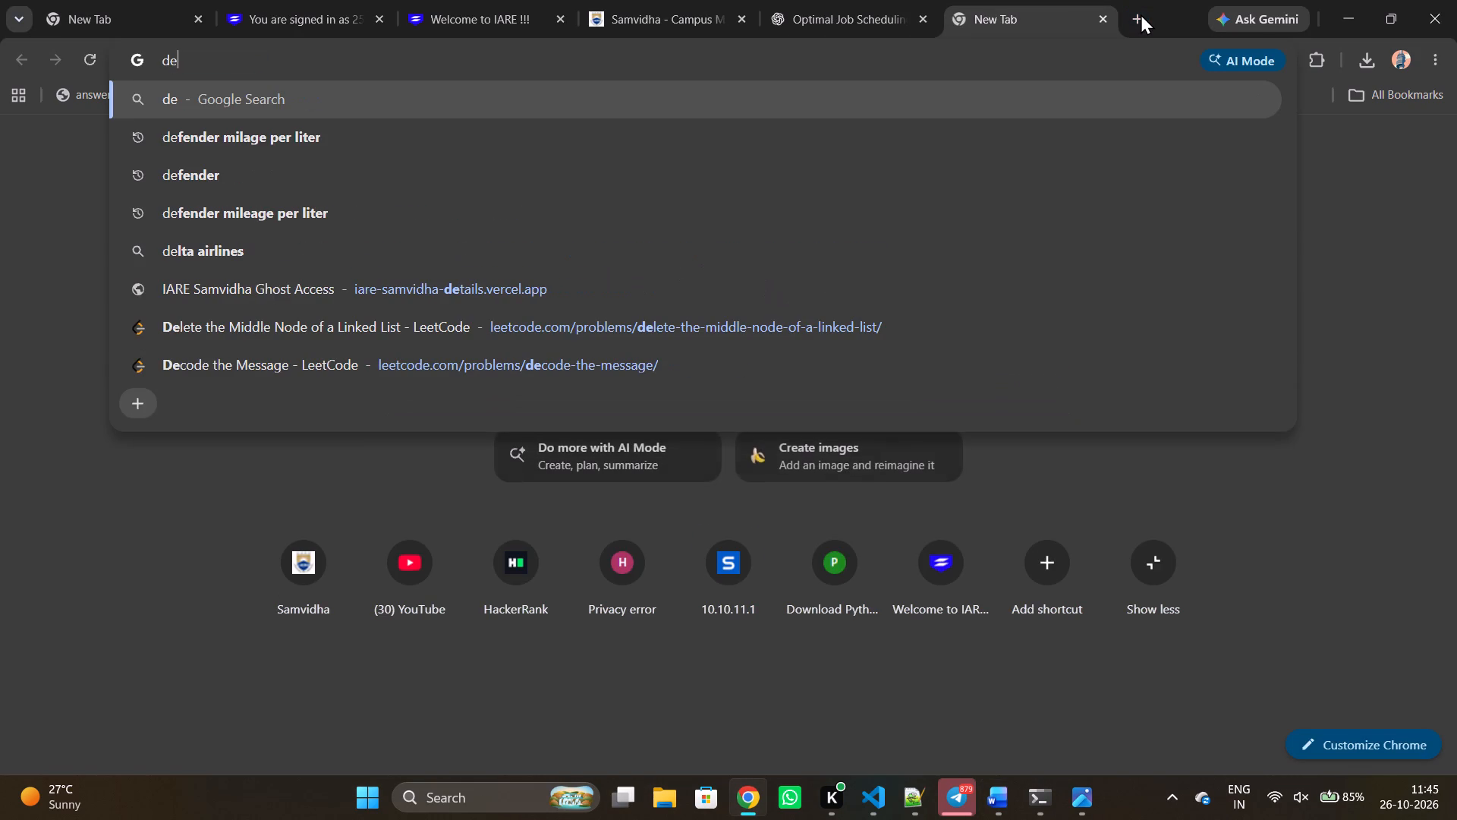
pyautogui.write('claration')
pyautogui.press('Return')
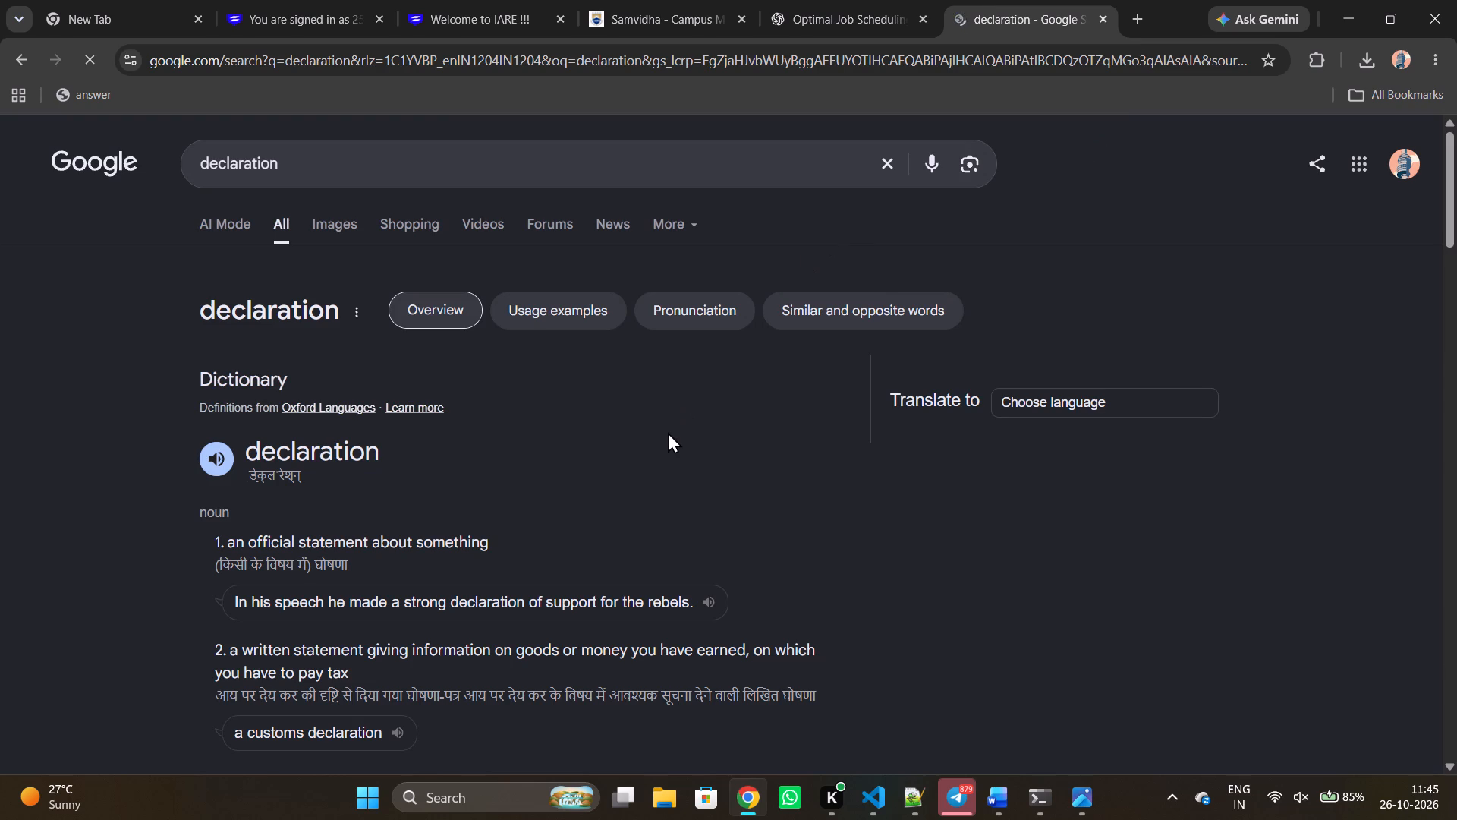
pyautogui.hotkey('alt', 'Tab')
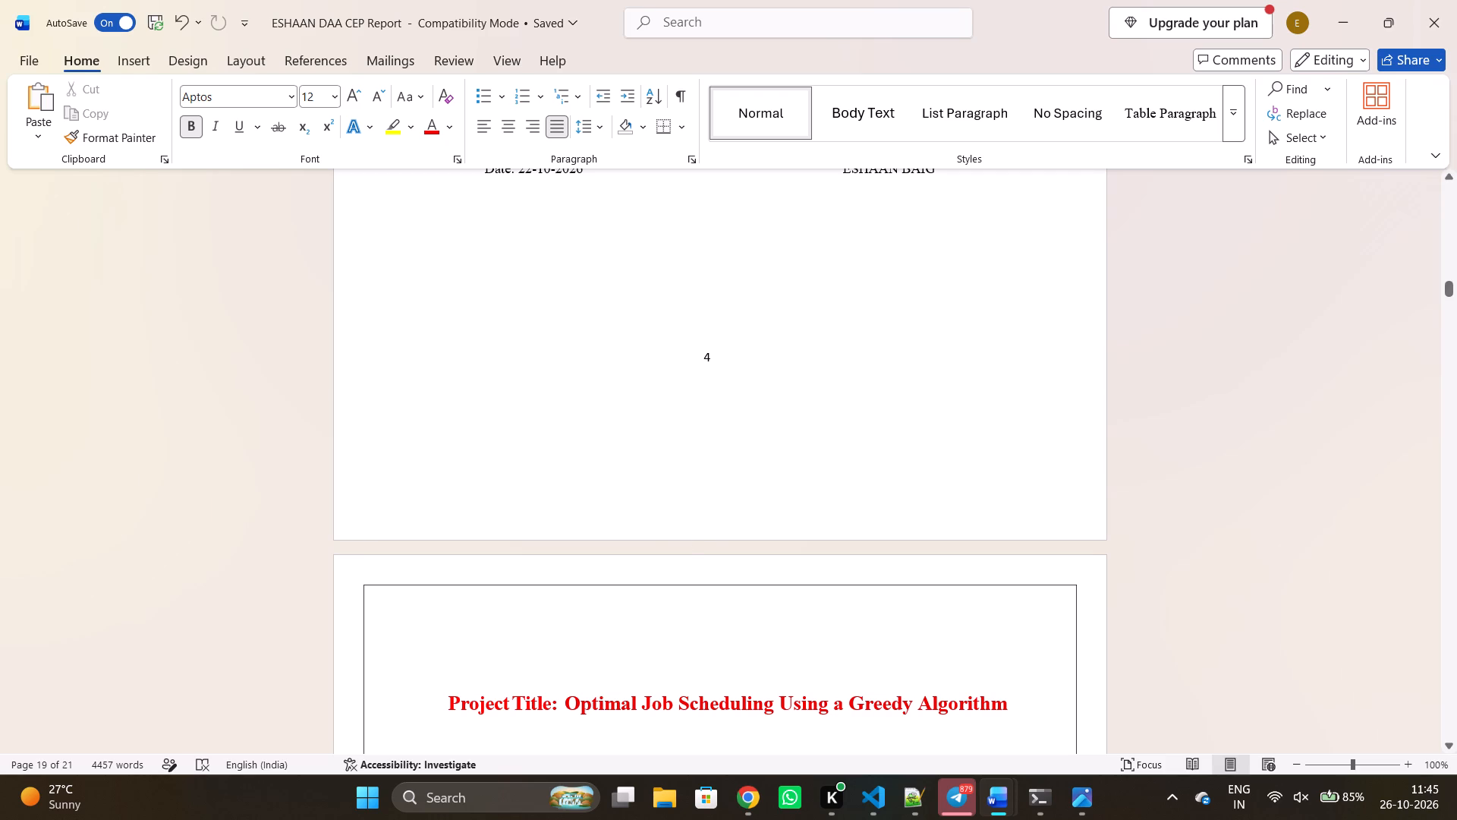
# Examine the bordered Project Title cover page, checking it against the neighbouring Declaration Certificate and INDEX pages.
pyautogui.scroll(-2, 682, 557)
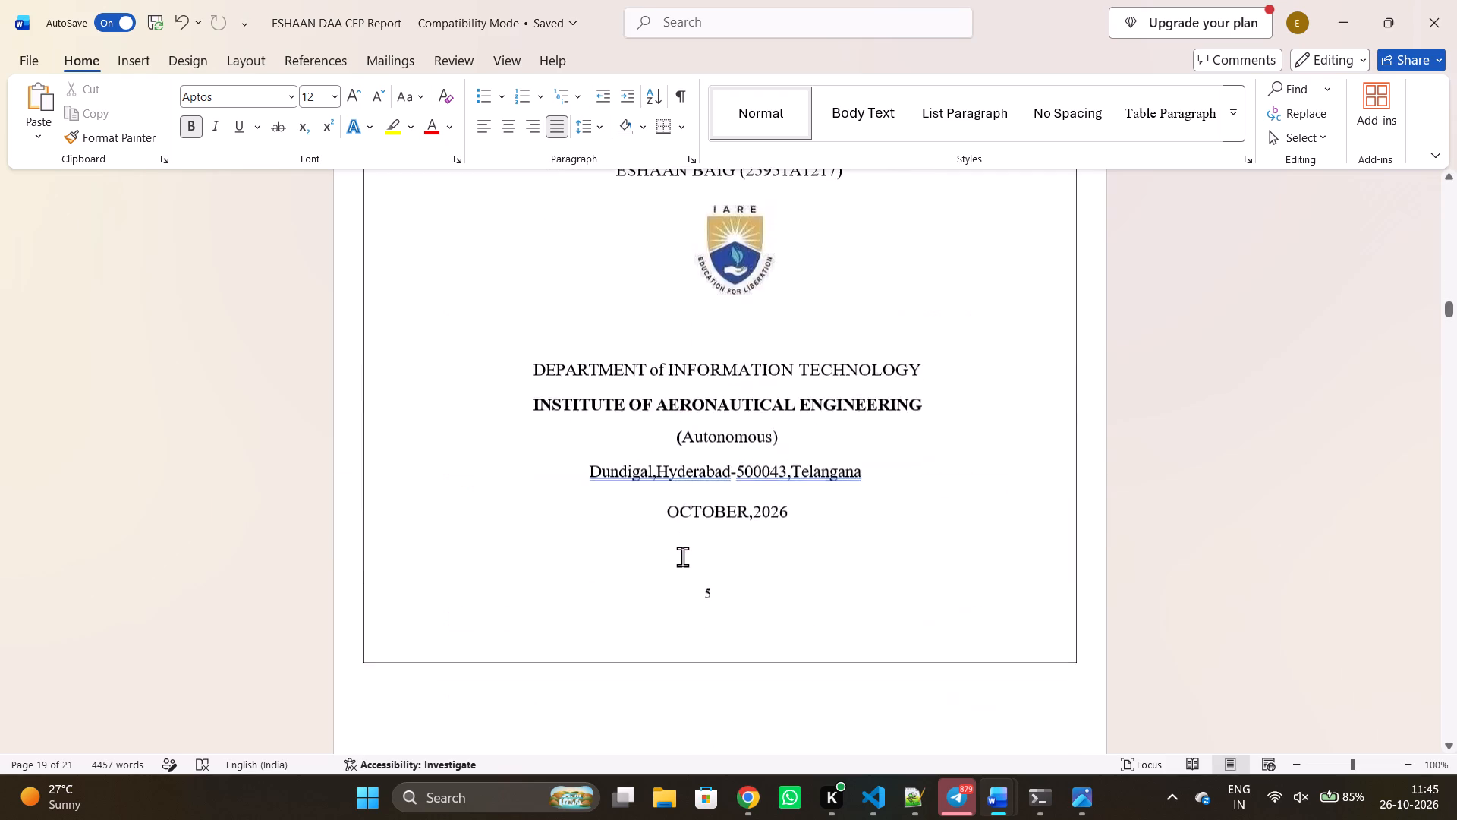
pyautogui.scroll(-3, 682, 557)
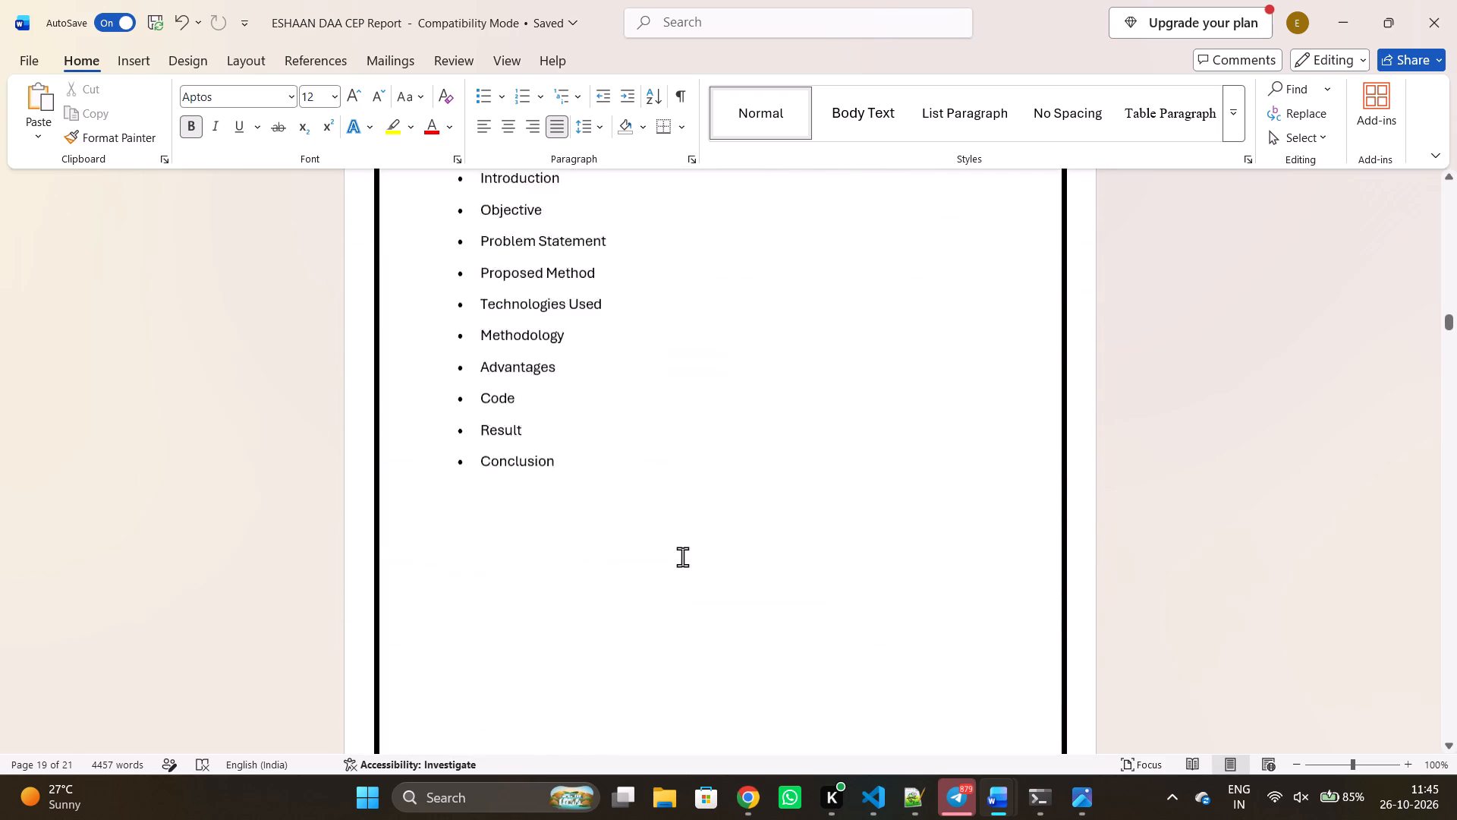
pyautogui.scroll(3, 682, 557)
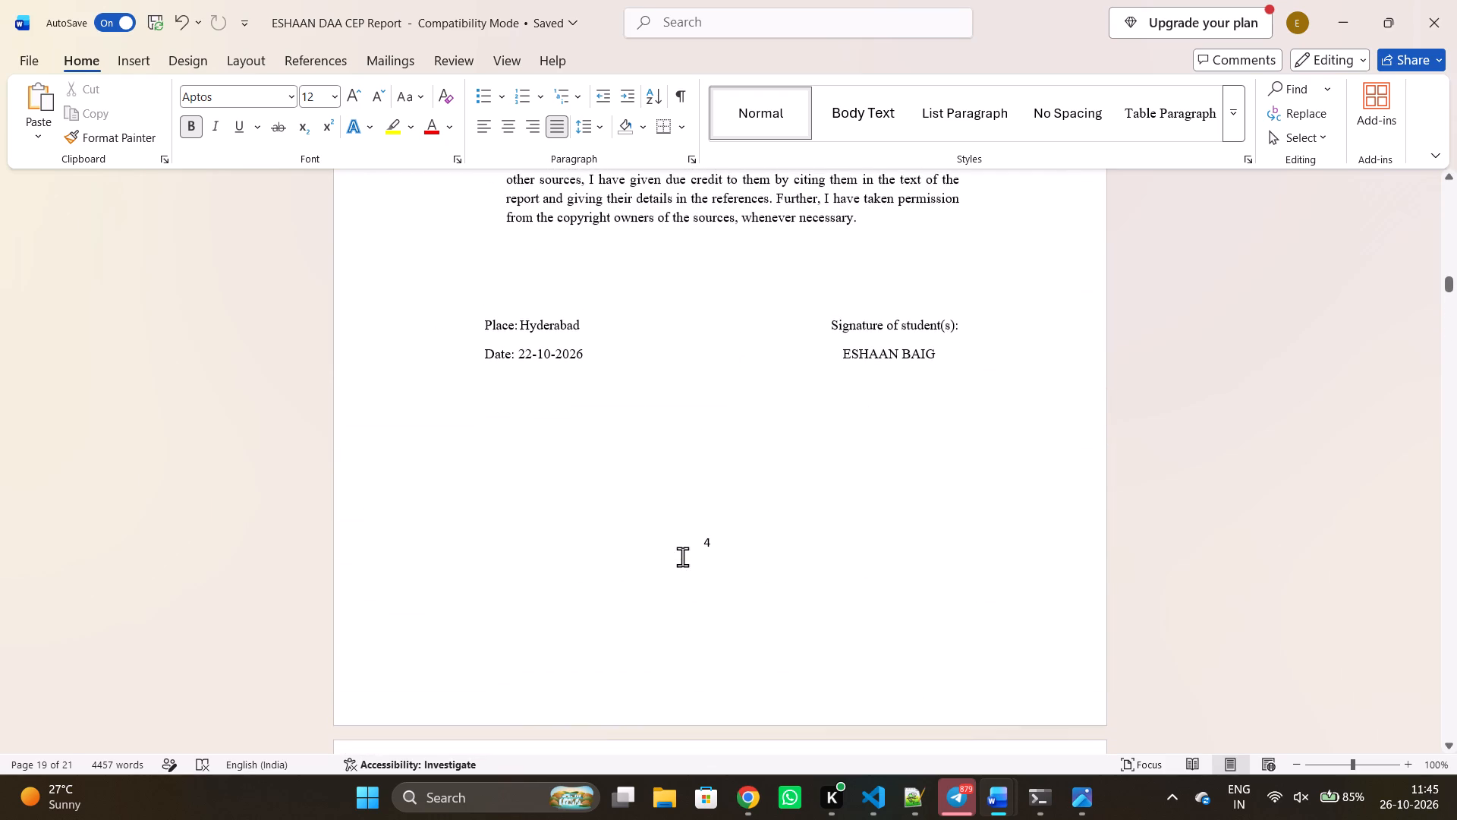
pyautogui.scroll(-1, 599, 626)
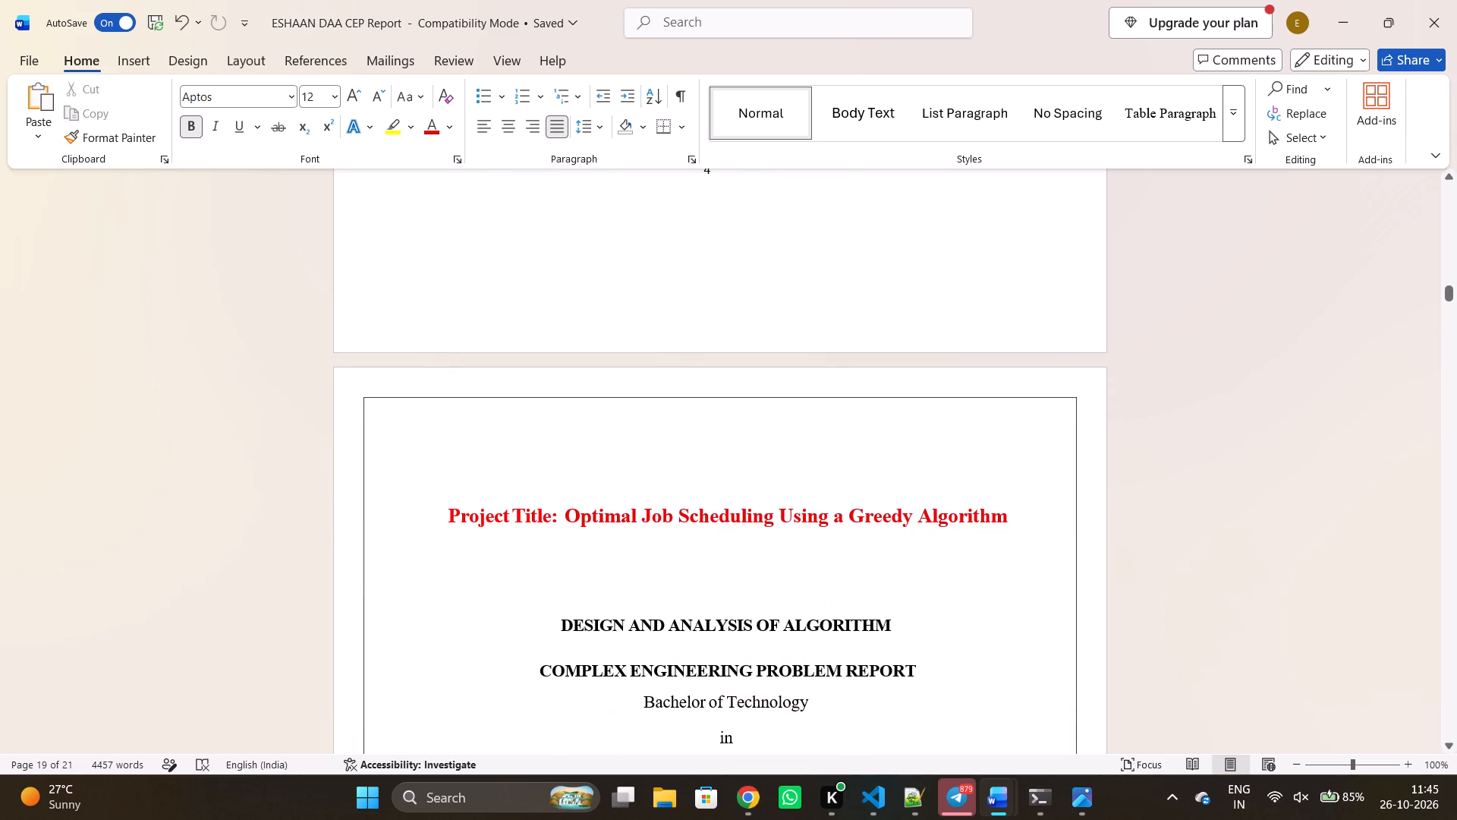
pyautogui.click(366, 531)
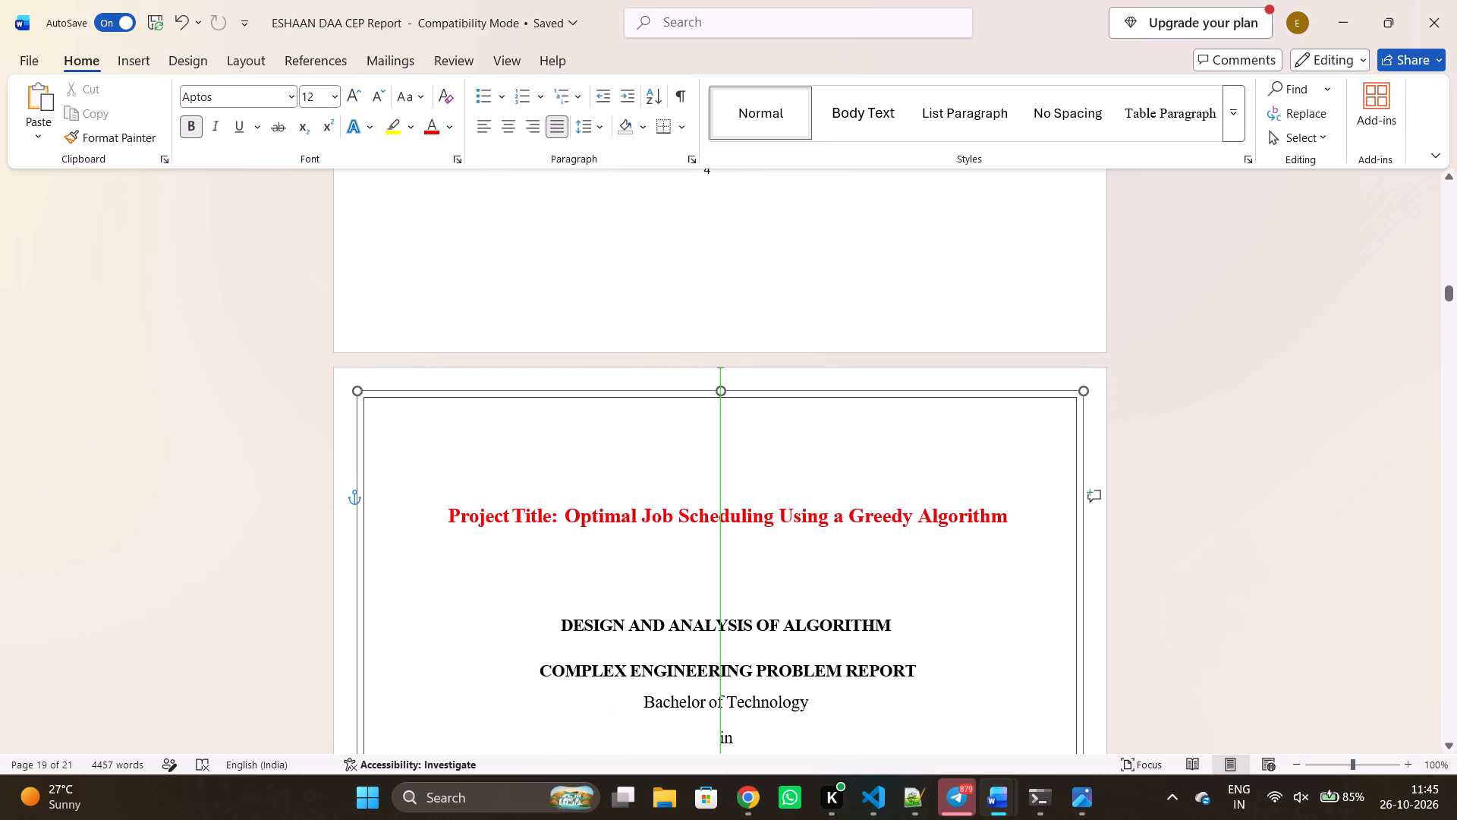
pyautogui.click(313, 534)
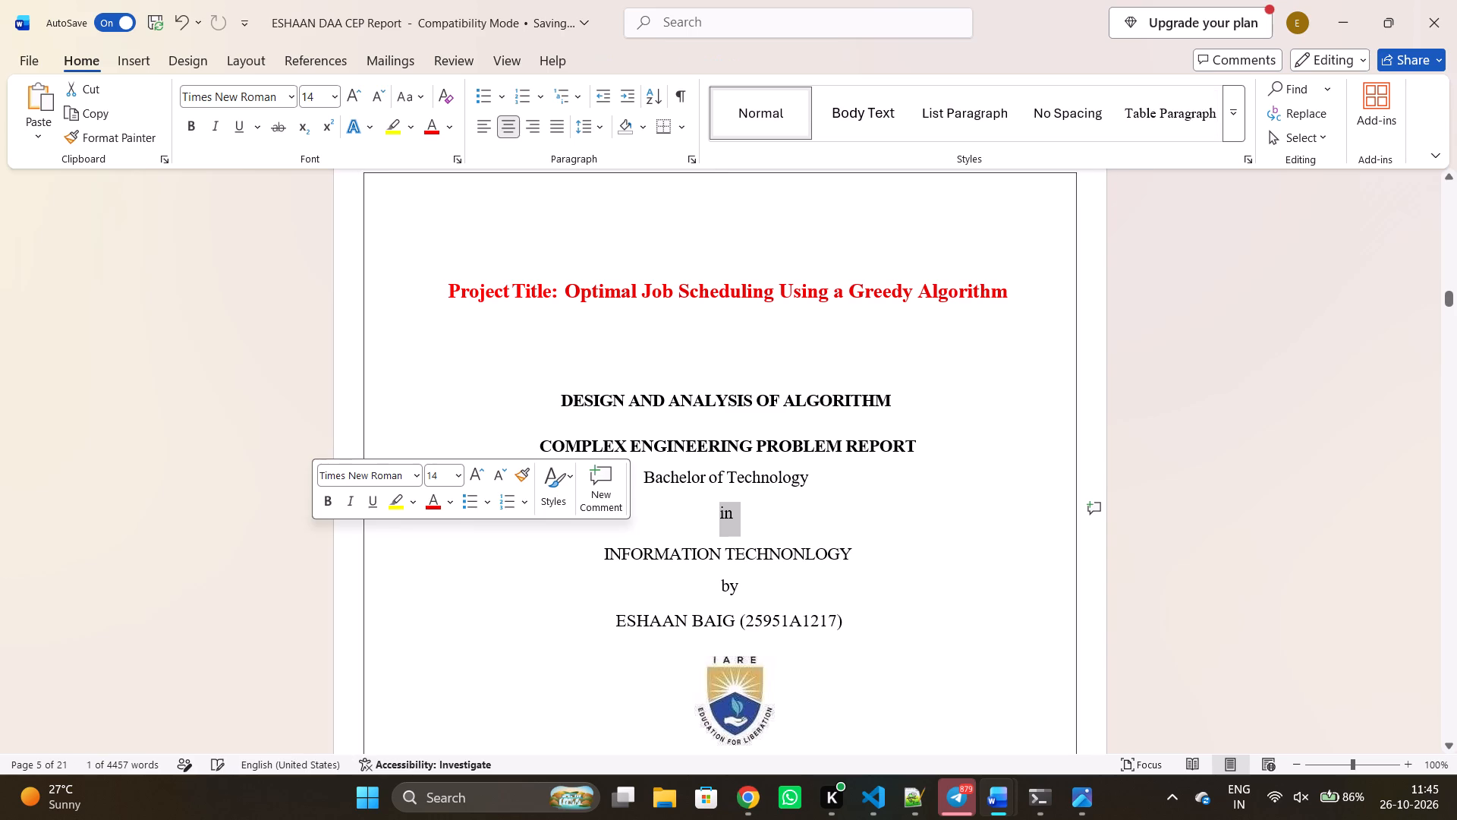
pyautogui.click(442, 553)
pyautogui.scroll(2, 442, 553)
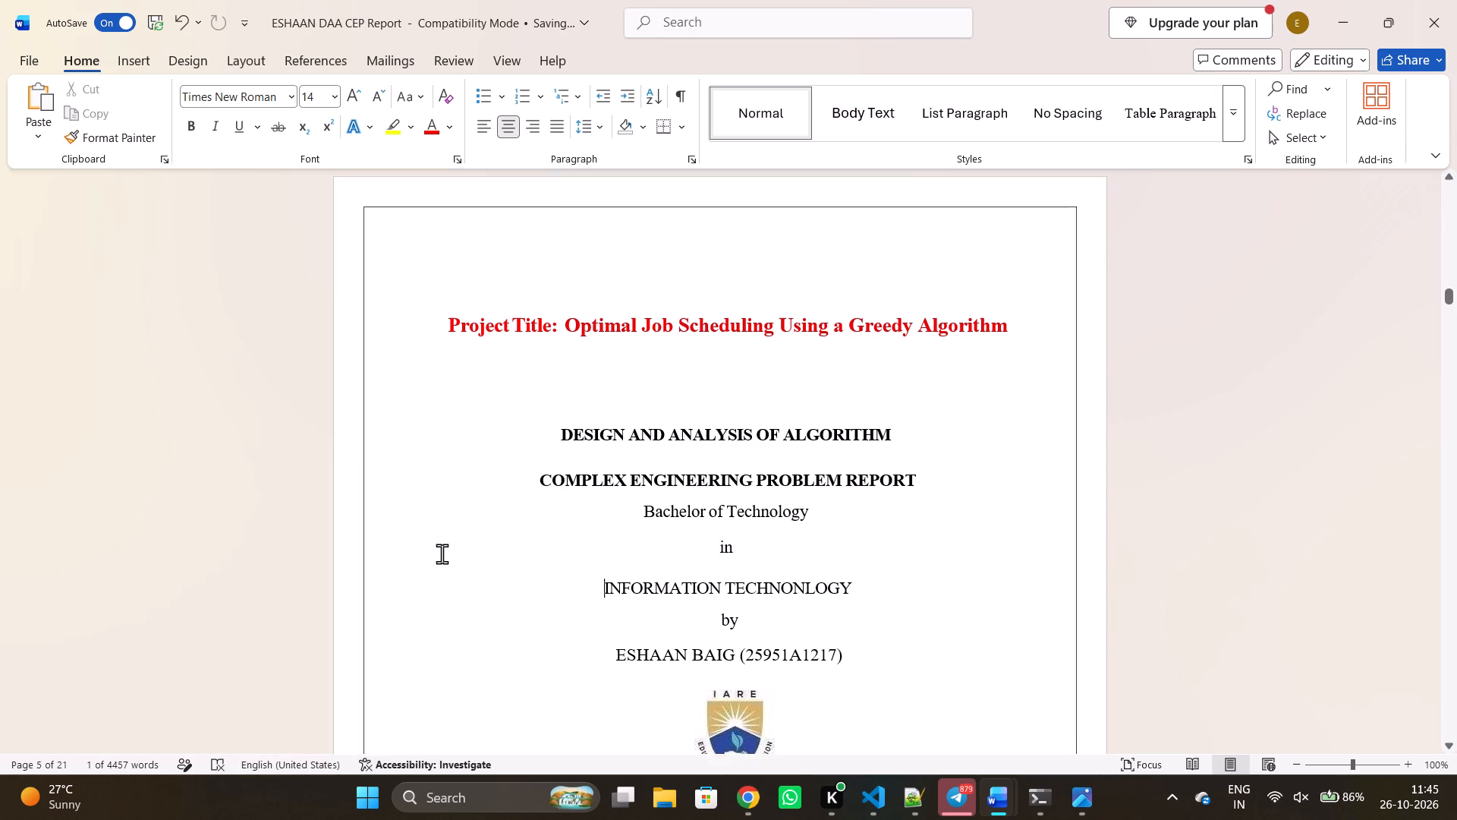
pyautogui.scroll(2, 442, 553)
# Review the report from the Project Title cover page through the INDEX, abstract, introduction, problem statement and proposed method to TECHNOLOGIES USED.
pyautogui.scroll(-1, 442, 553)
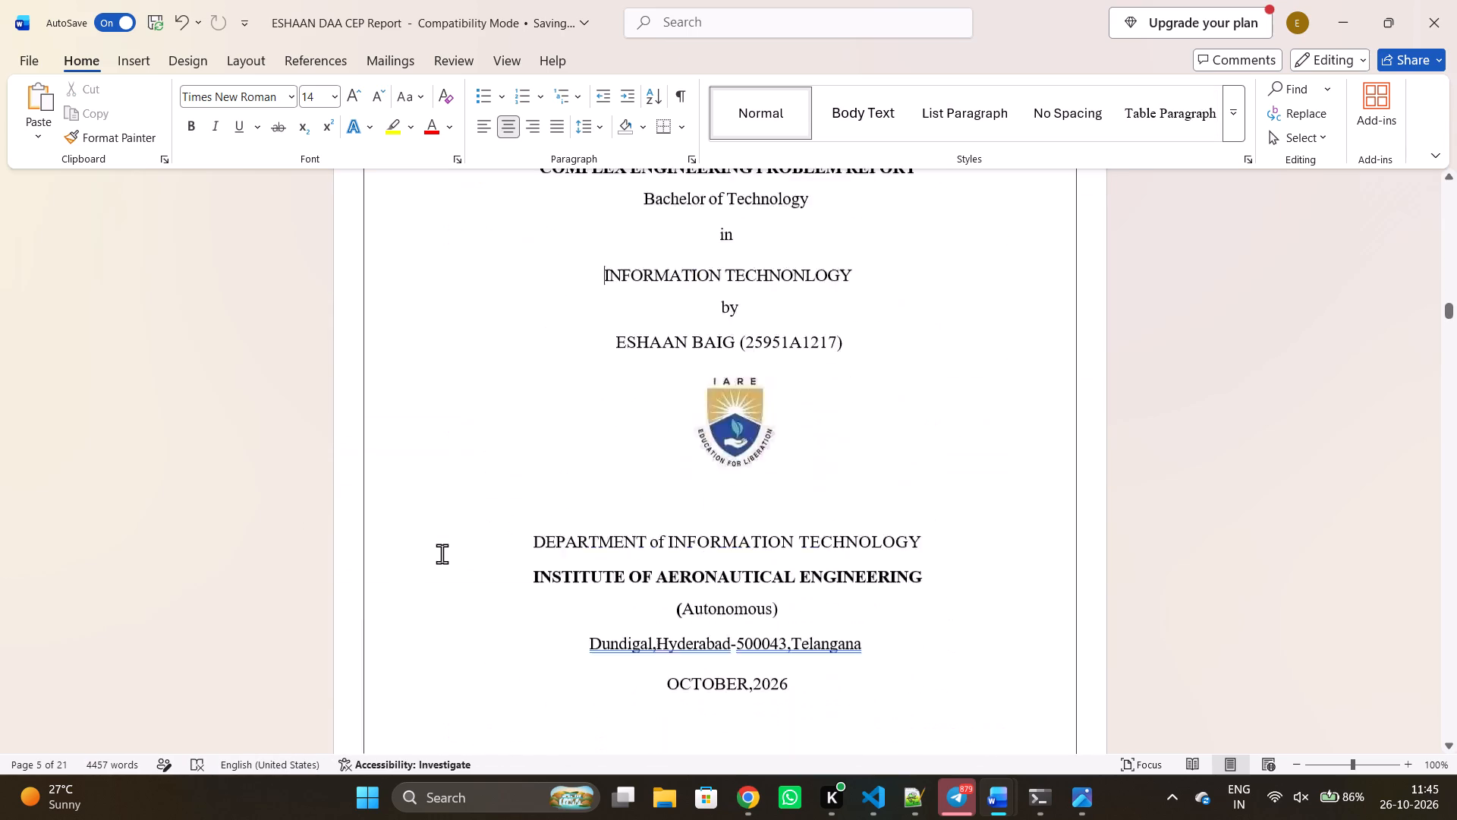
pyautogui.scroll(-3, 442, 553)
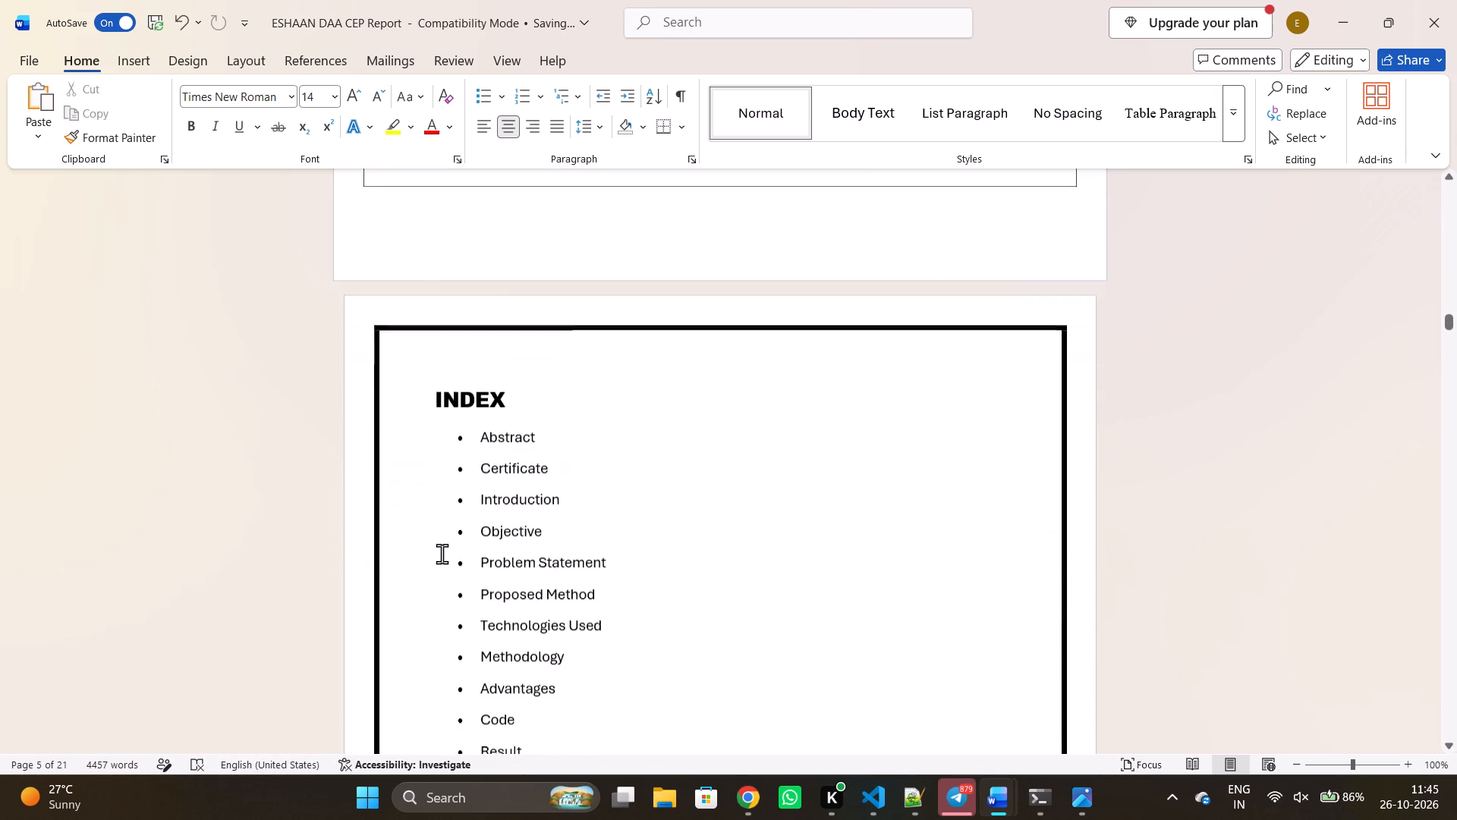
pyautogui.scroll(-6, 442, 553)
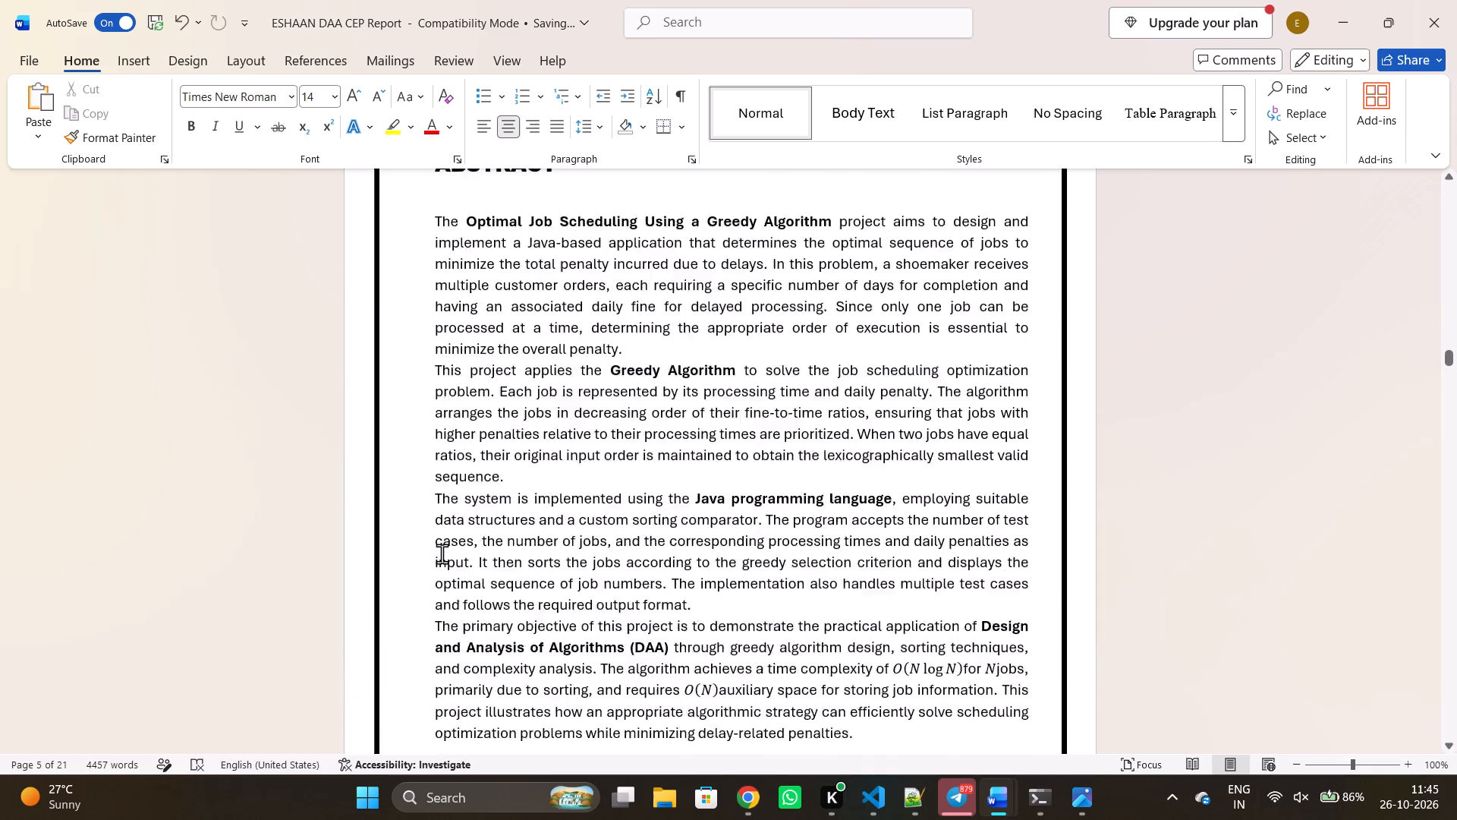
pyautogui.scroll(-6, 442, 553)
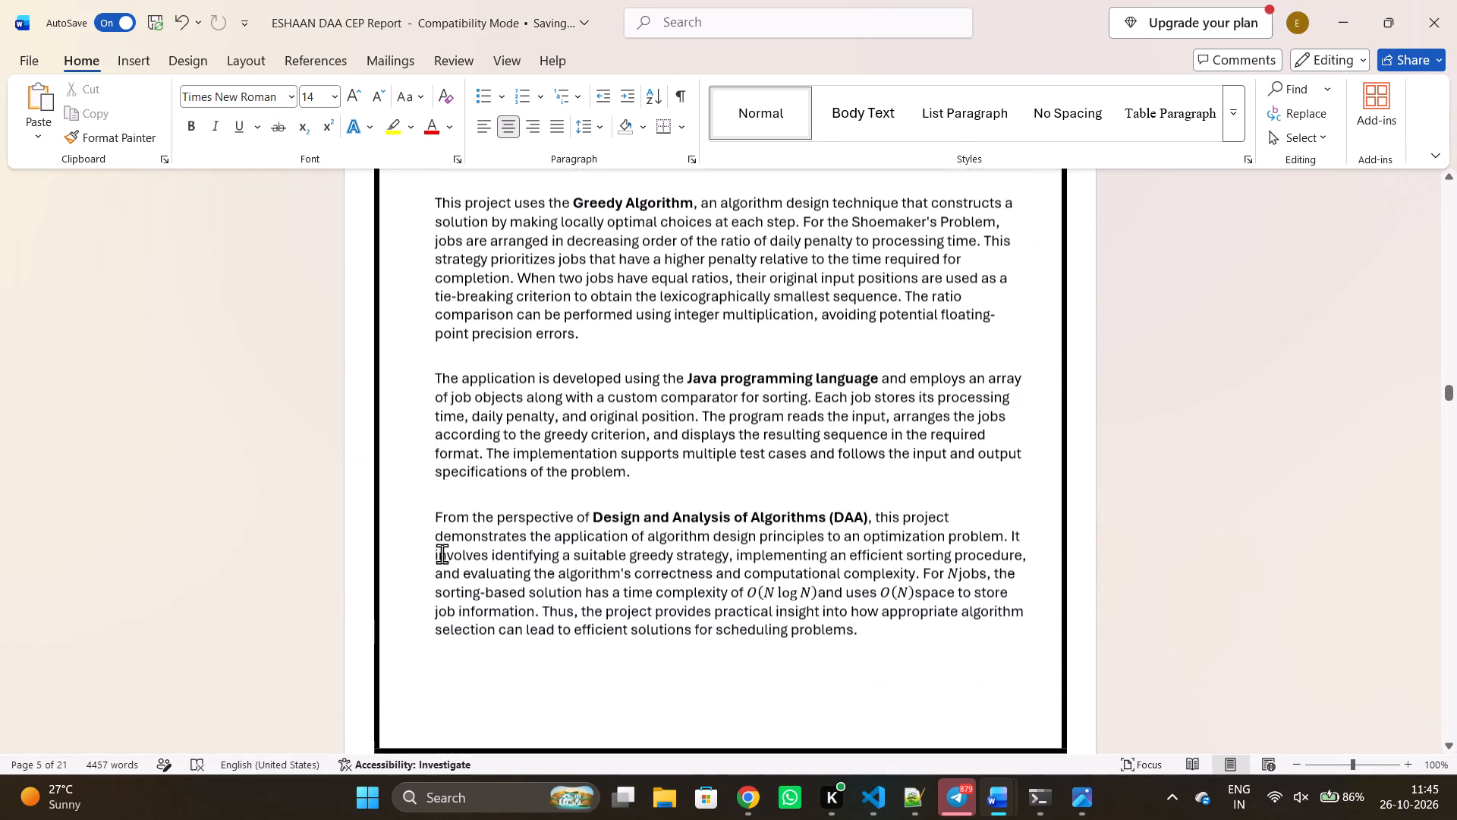
pyautogui.scroll(-7, 442, 553)
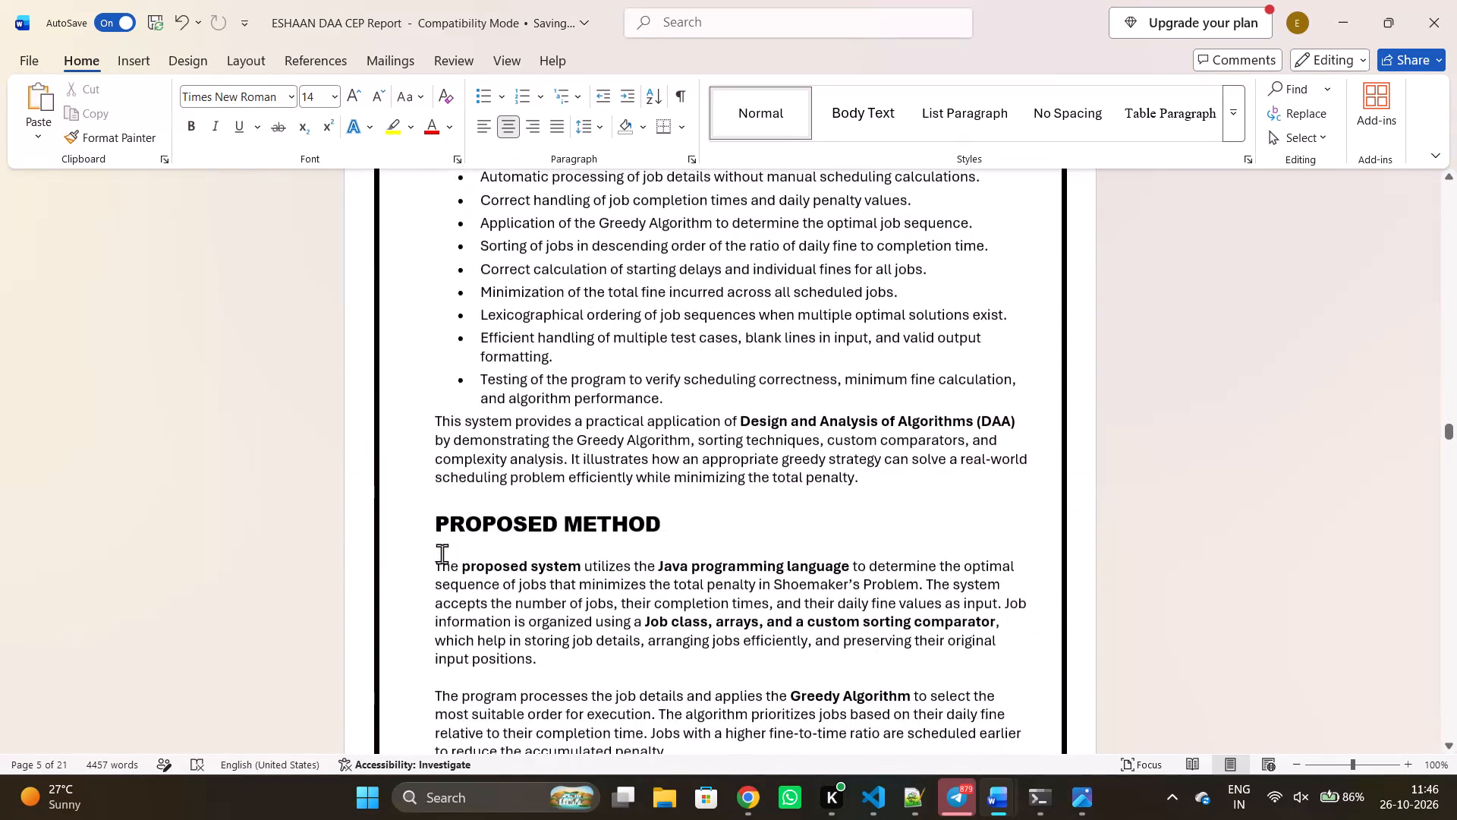
pyautogui.hscroll(1, 442, 553)
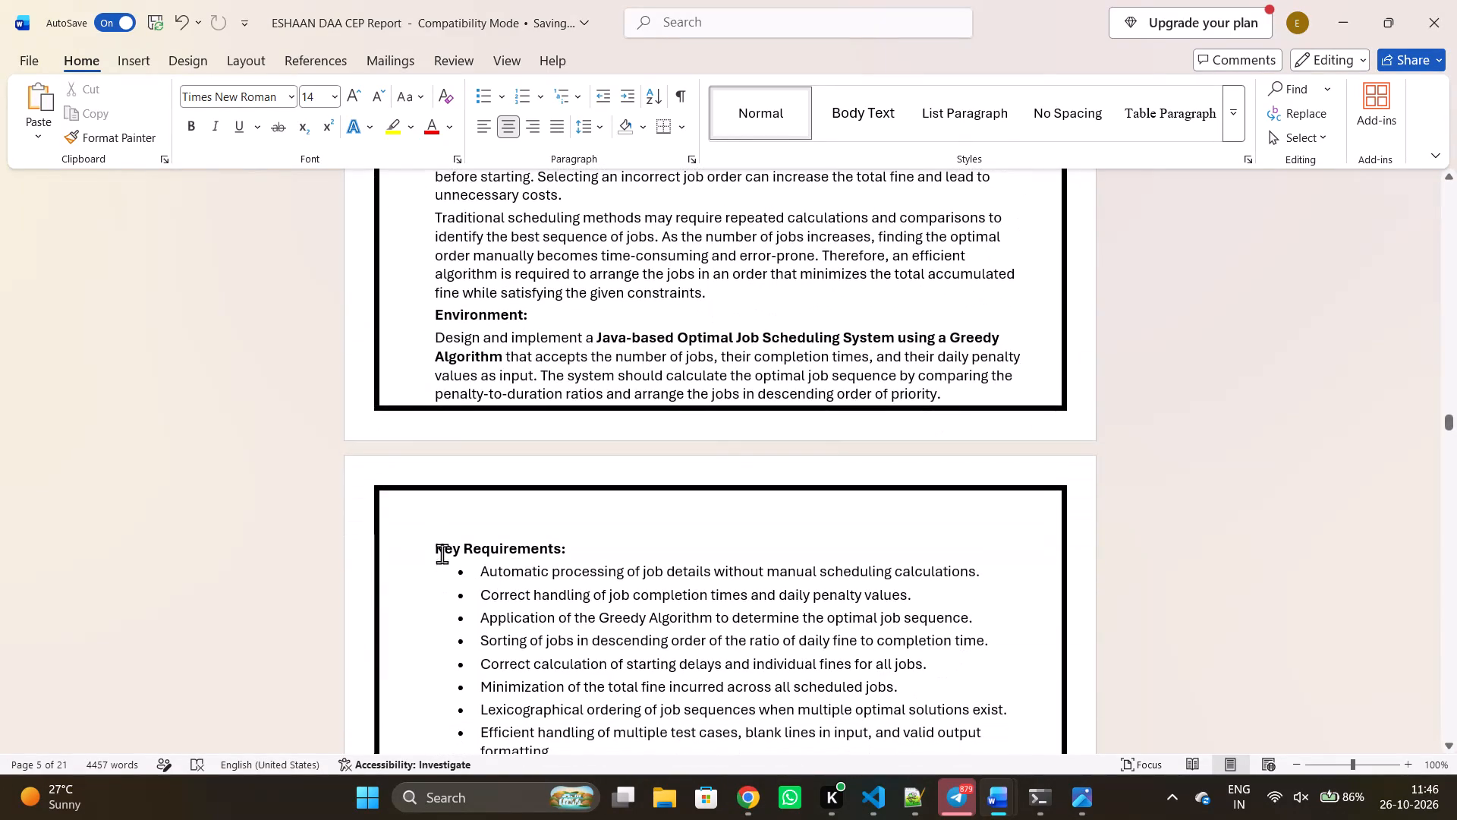
pyautogui.scroll(-1, 442, 553)
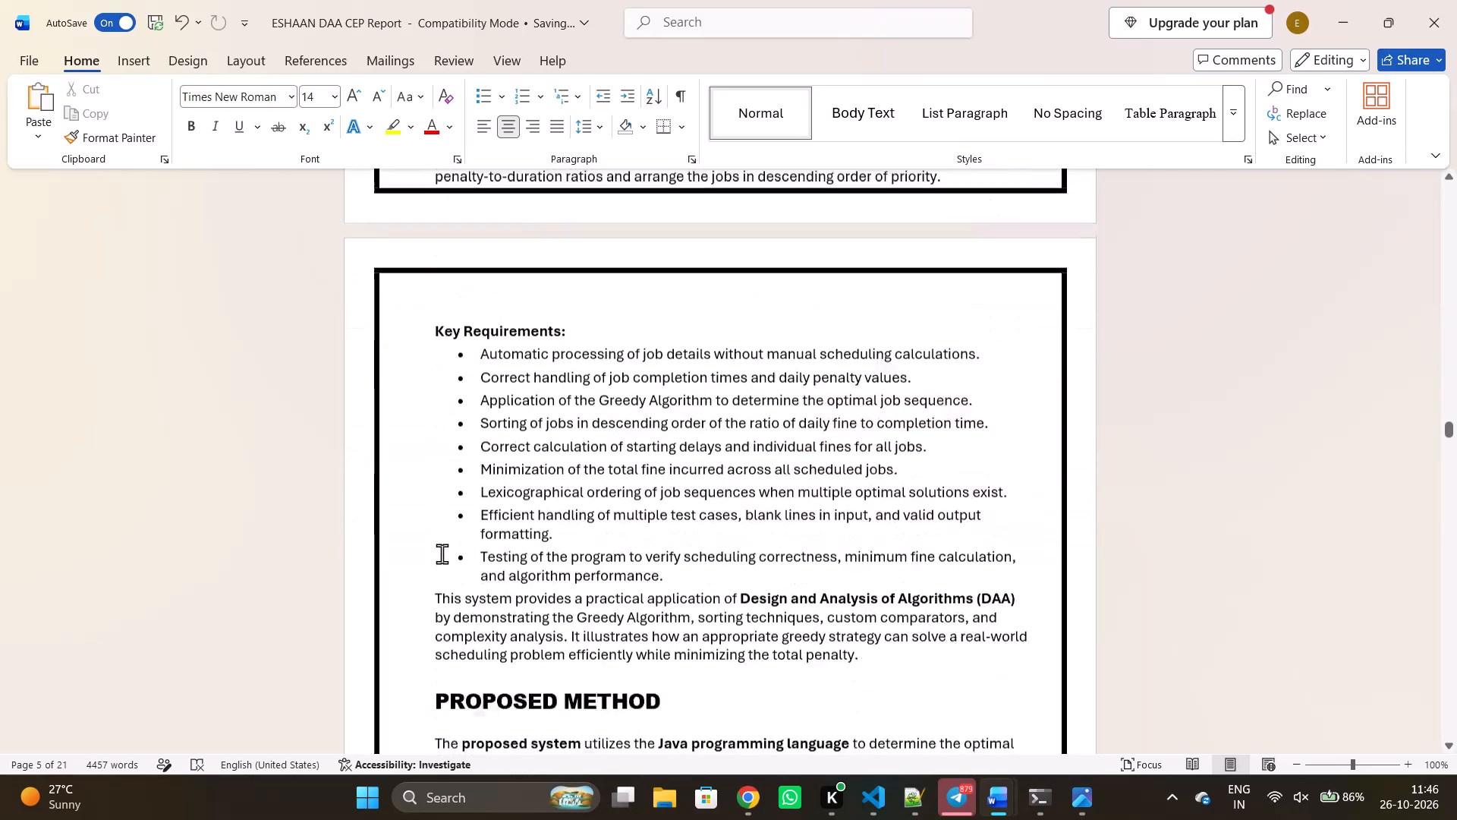
pyautogui.scroll(-3, 442, 553)
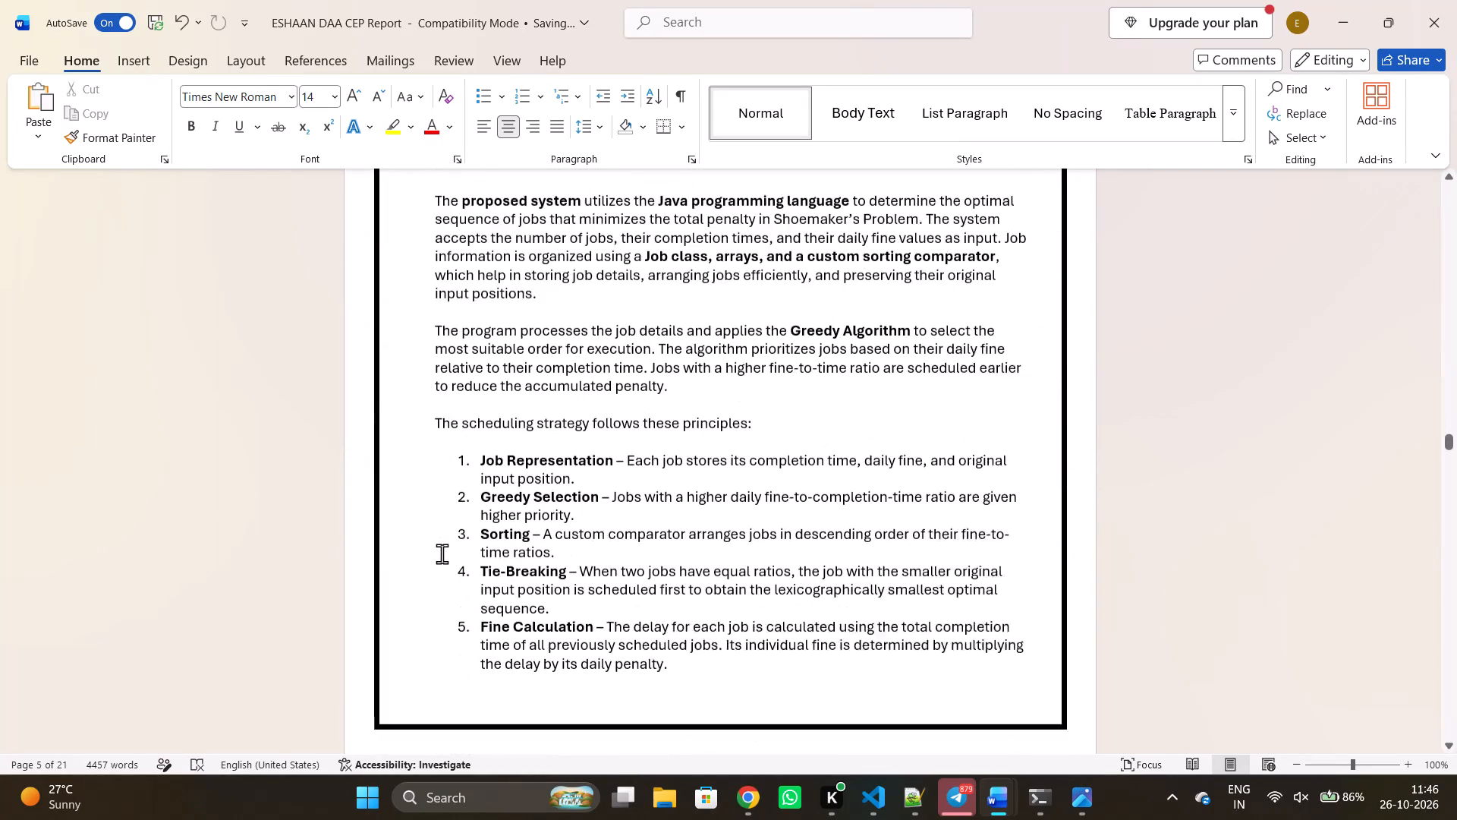
pyautogui.scroll(-6, 442, 553)
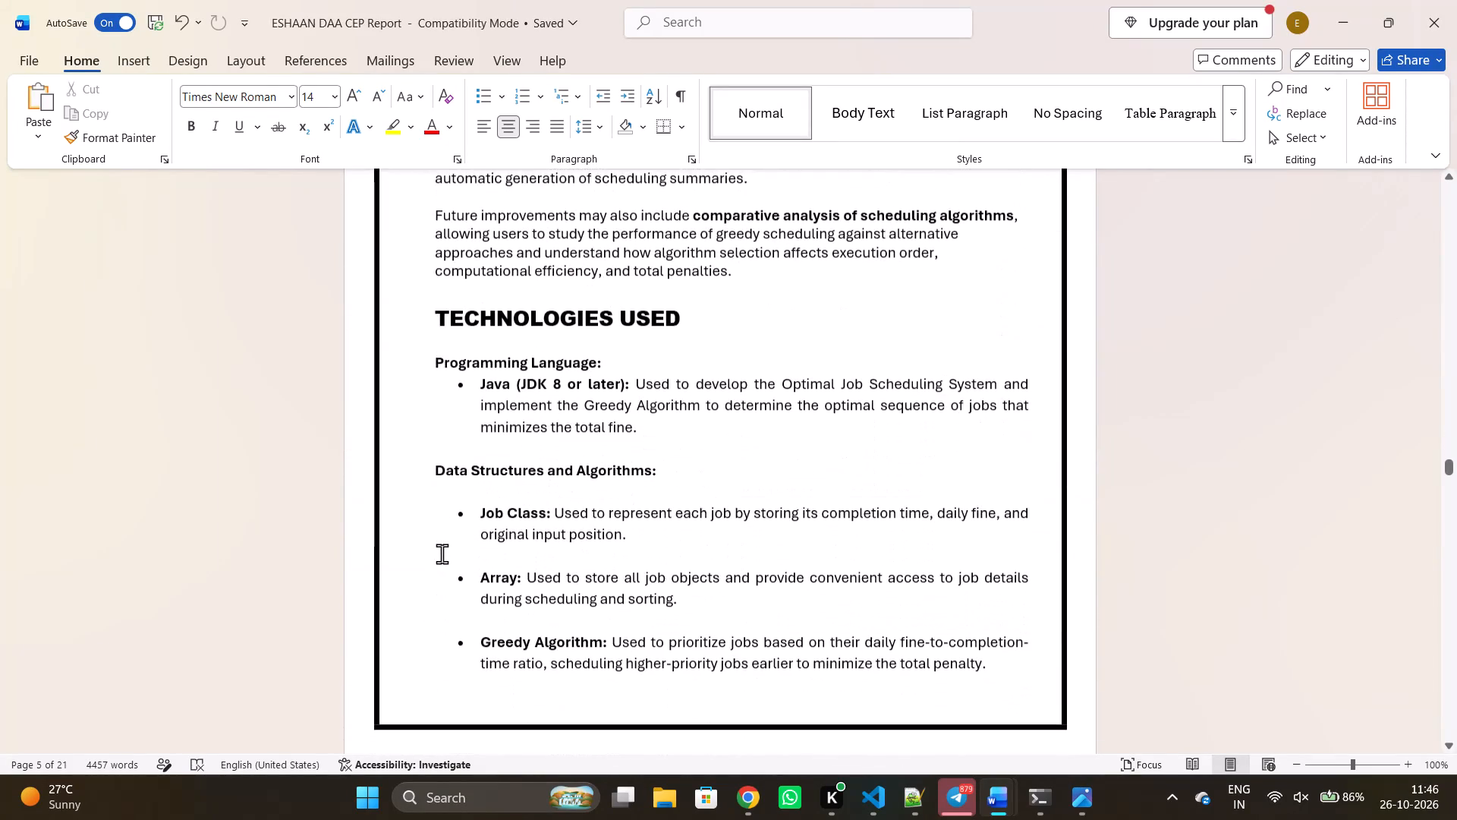
# Review the report from the software tools through METHODOLOGY, the advantages, Java code, OUTPUT and RESULT to the CONCLUSION heading.
pyautogui.scroll(-5, 442, 553)
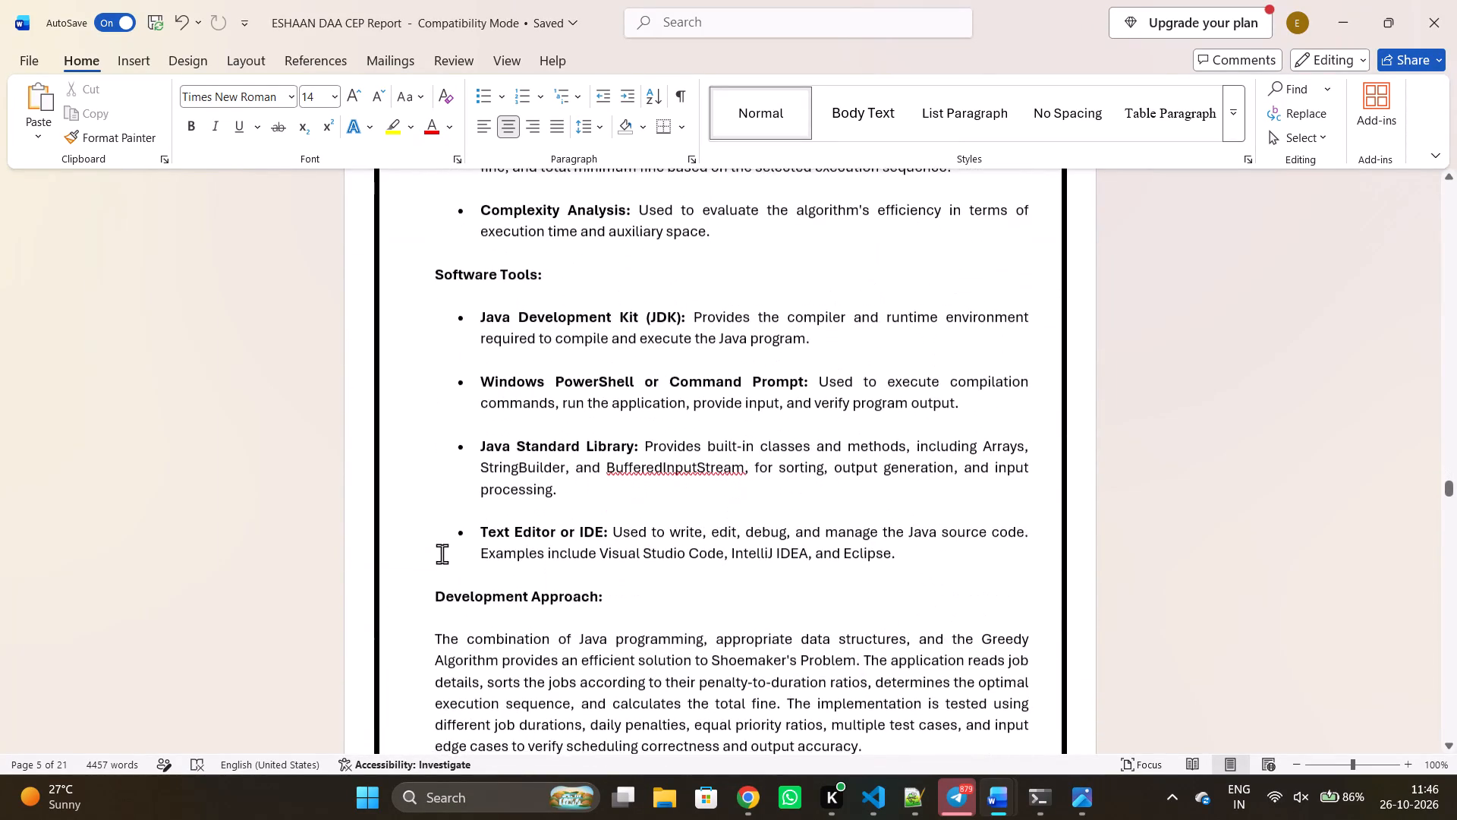
pyautogui.scroll(-6, 442, 553)
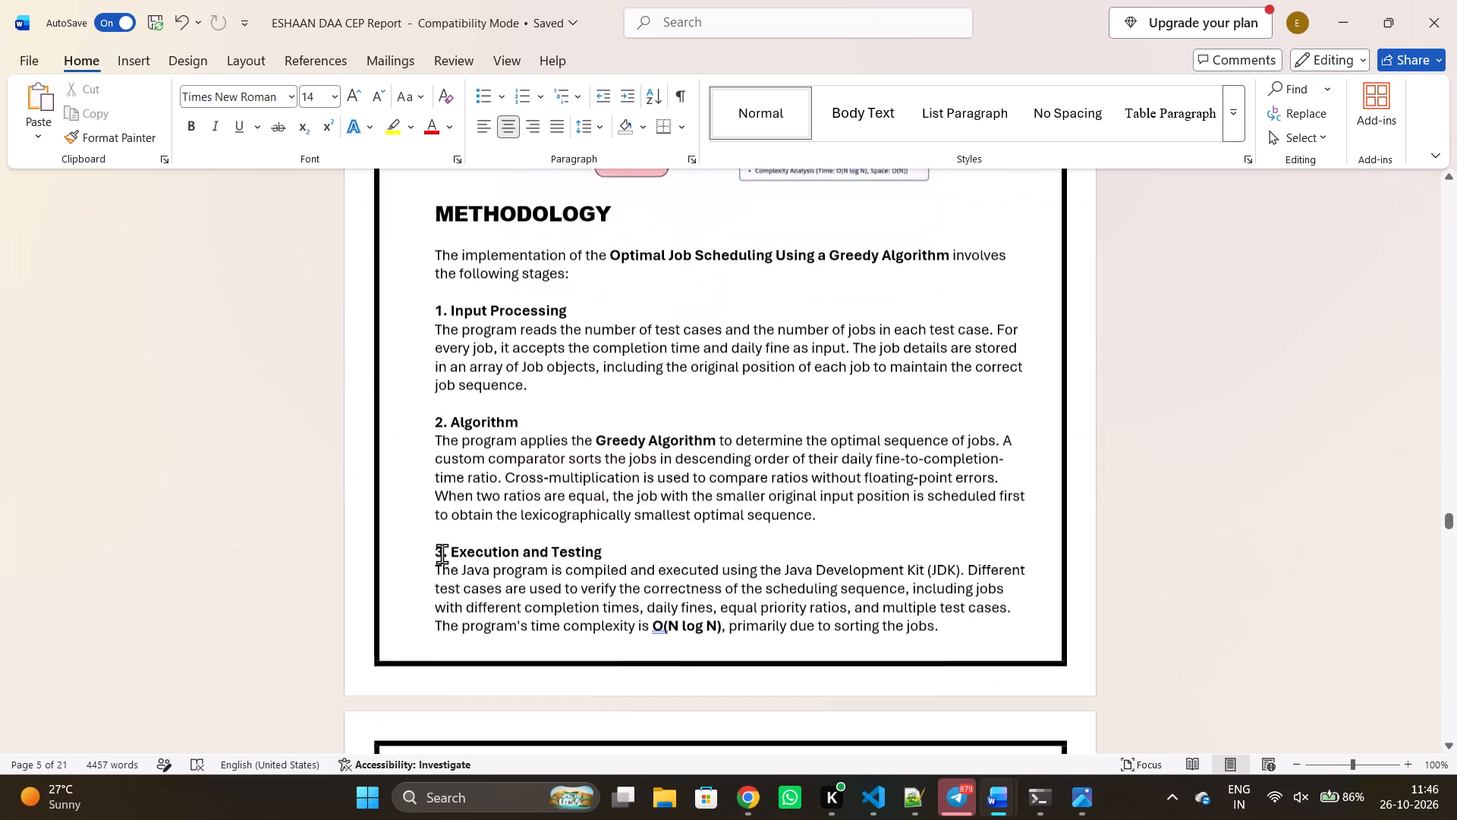
pyautogui.scroll(-6, 442, 553)
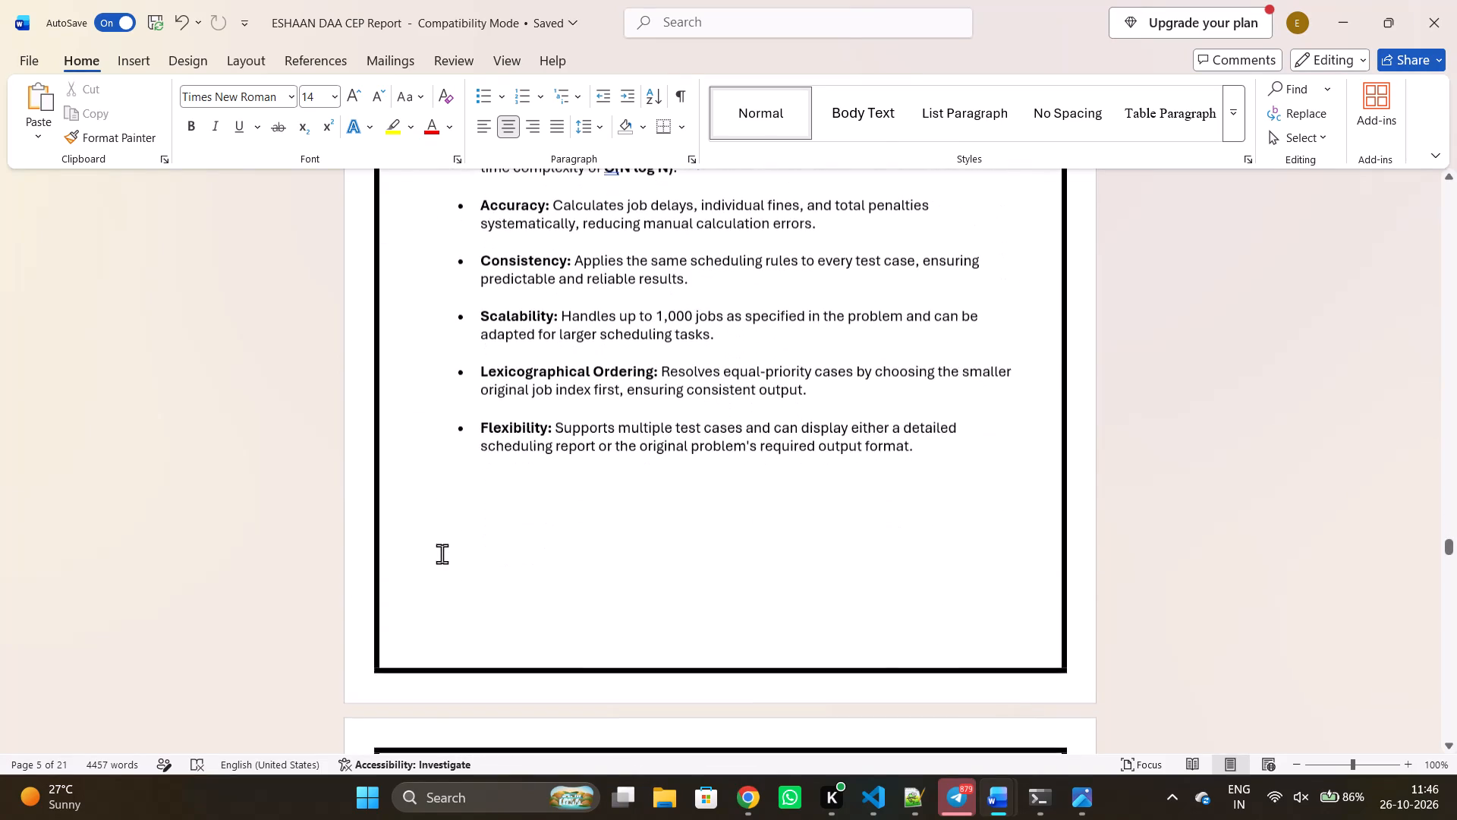
pyautogui.scroll(-6, 442, 553)
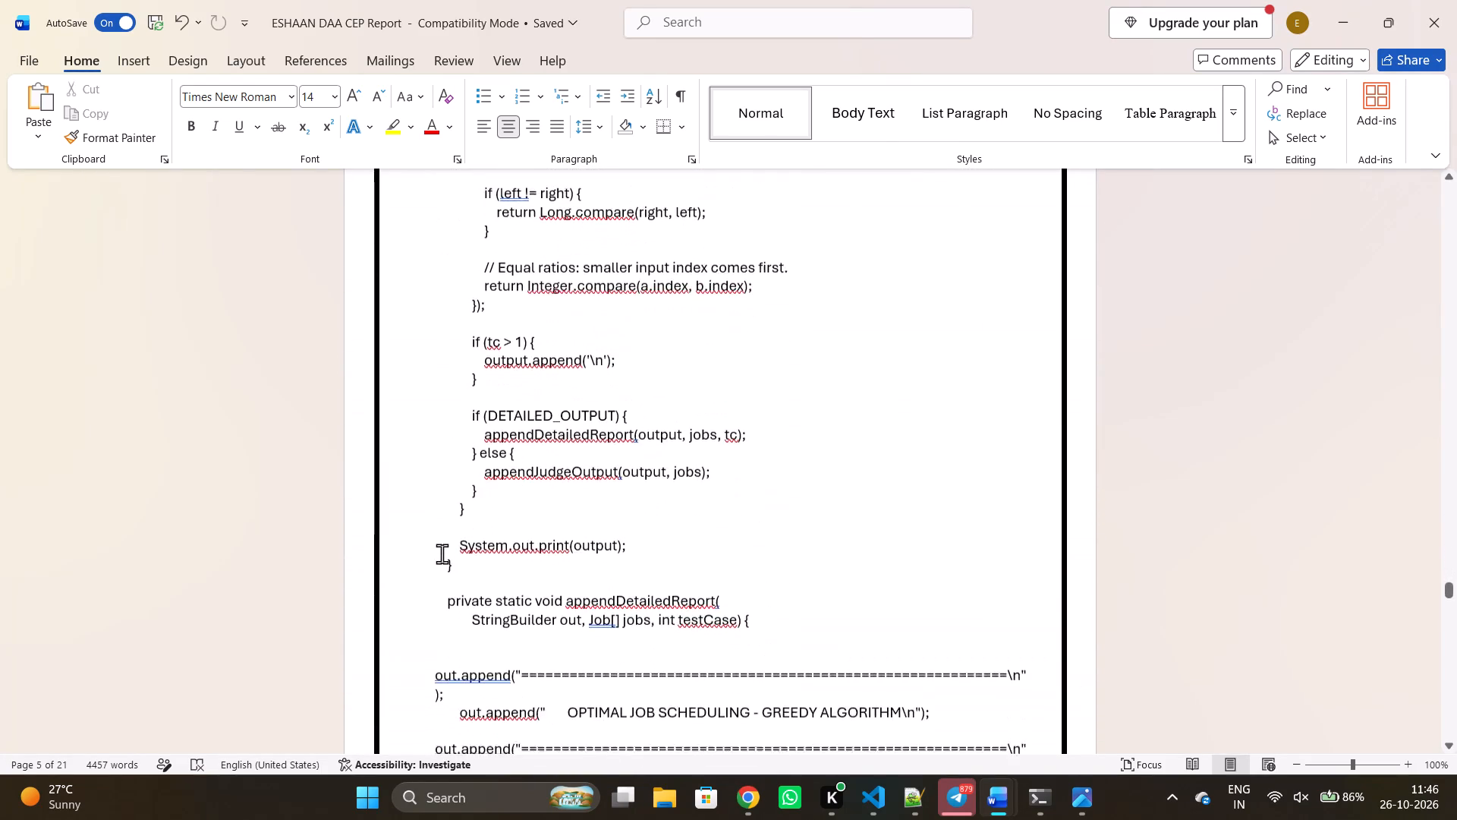
pyautogui.scroll(-5, 442, 553)
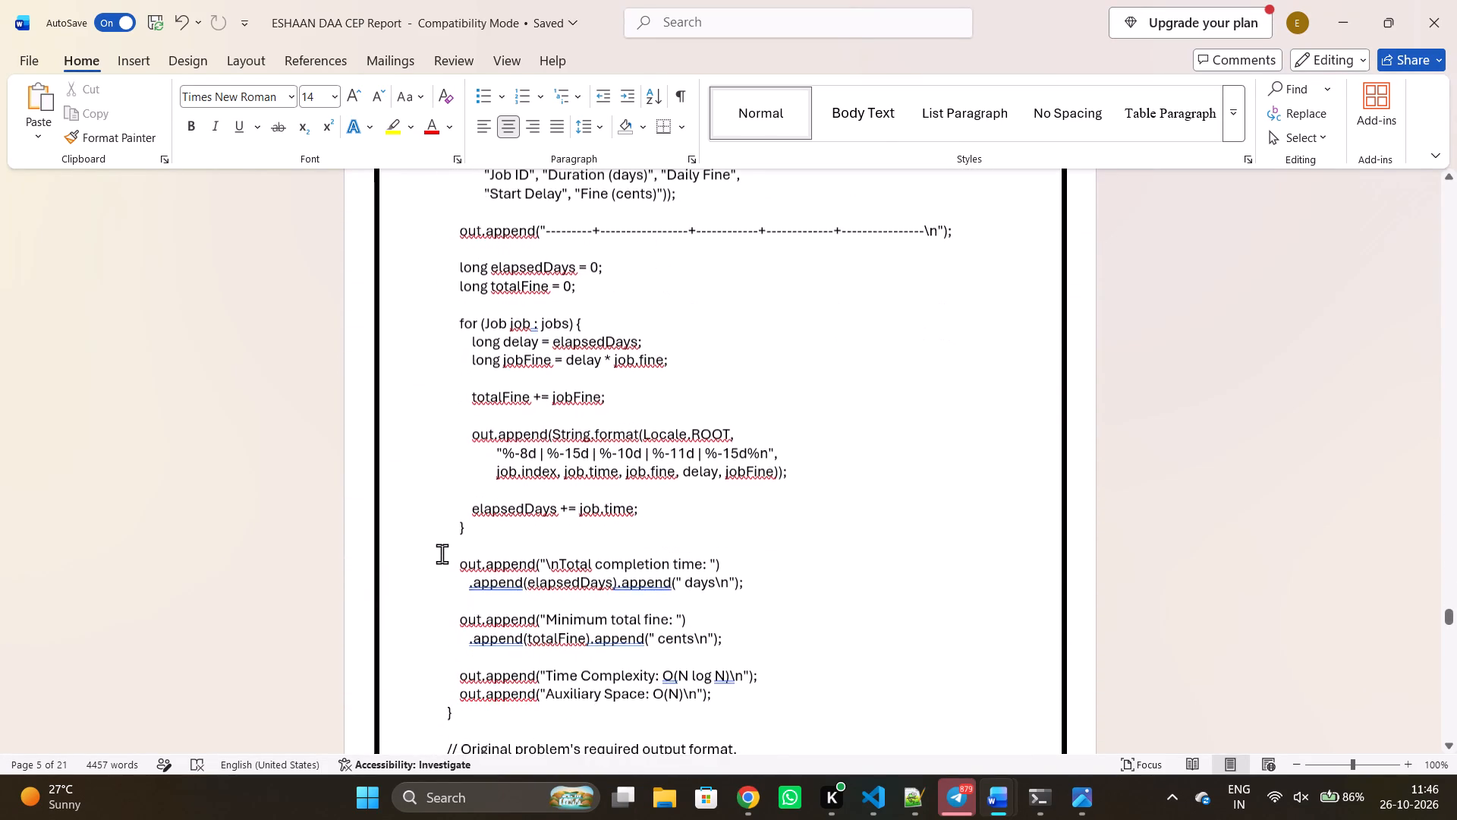
pyautogui.scroll(-1, 442, 553)
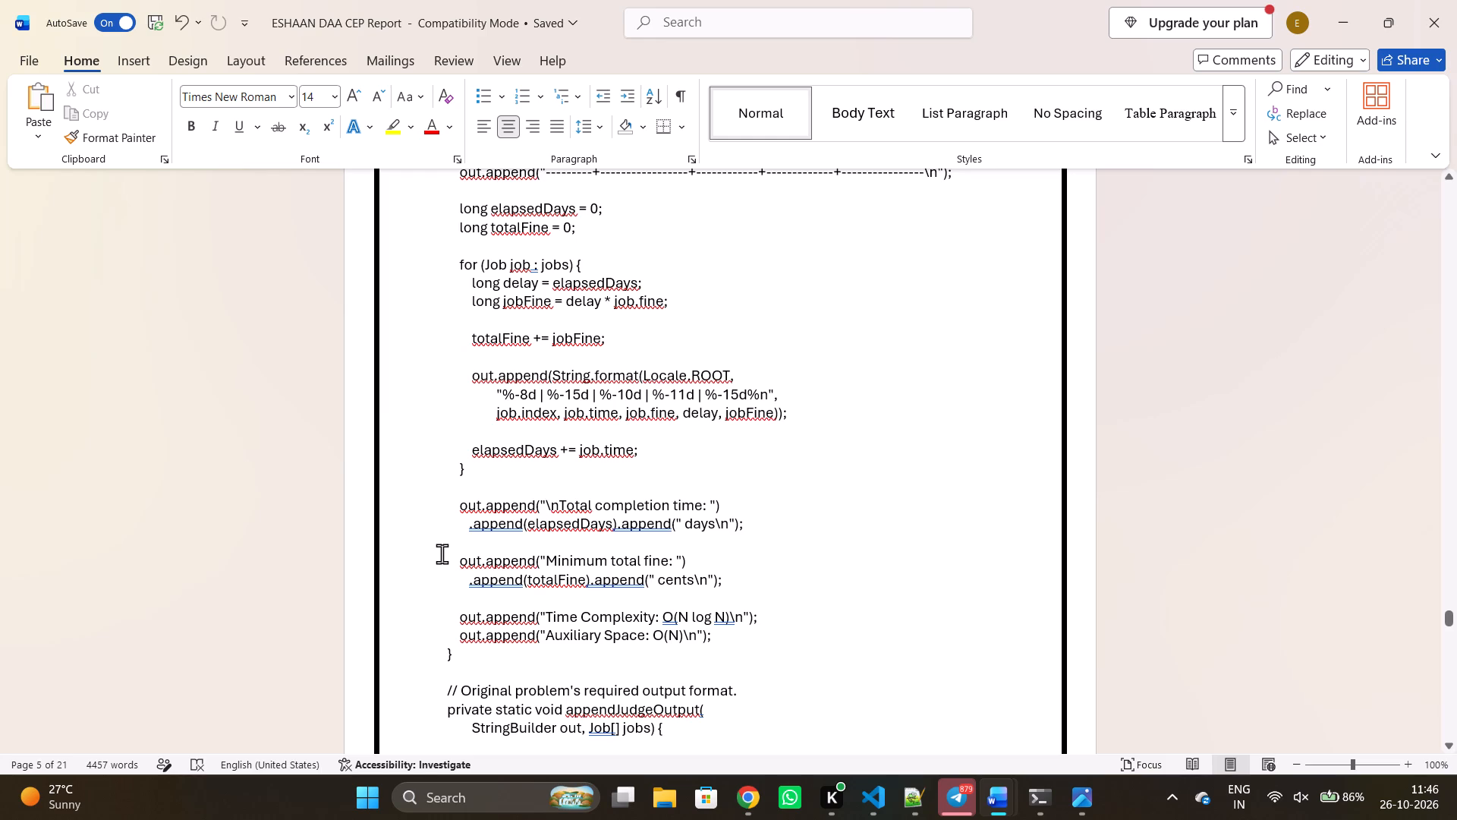
pyautogui.scroll(-3, 442, 553)
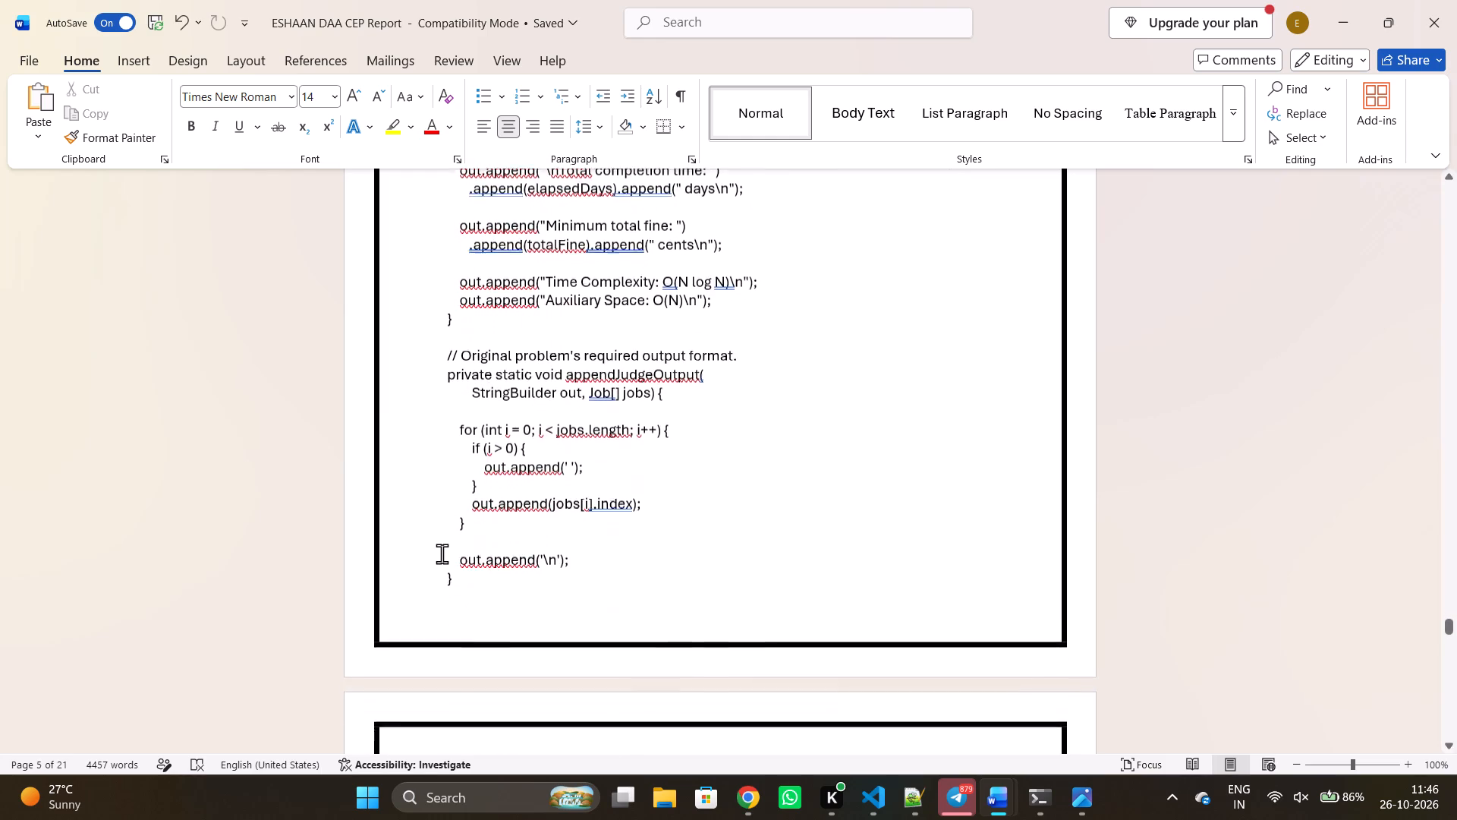
pyautogui.scroll(-7, 442, 553)
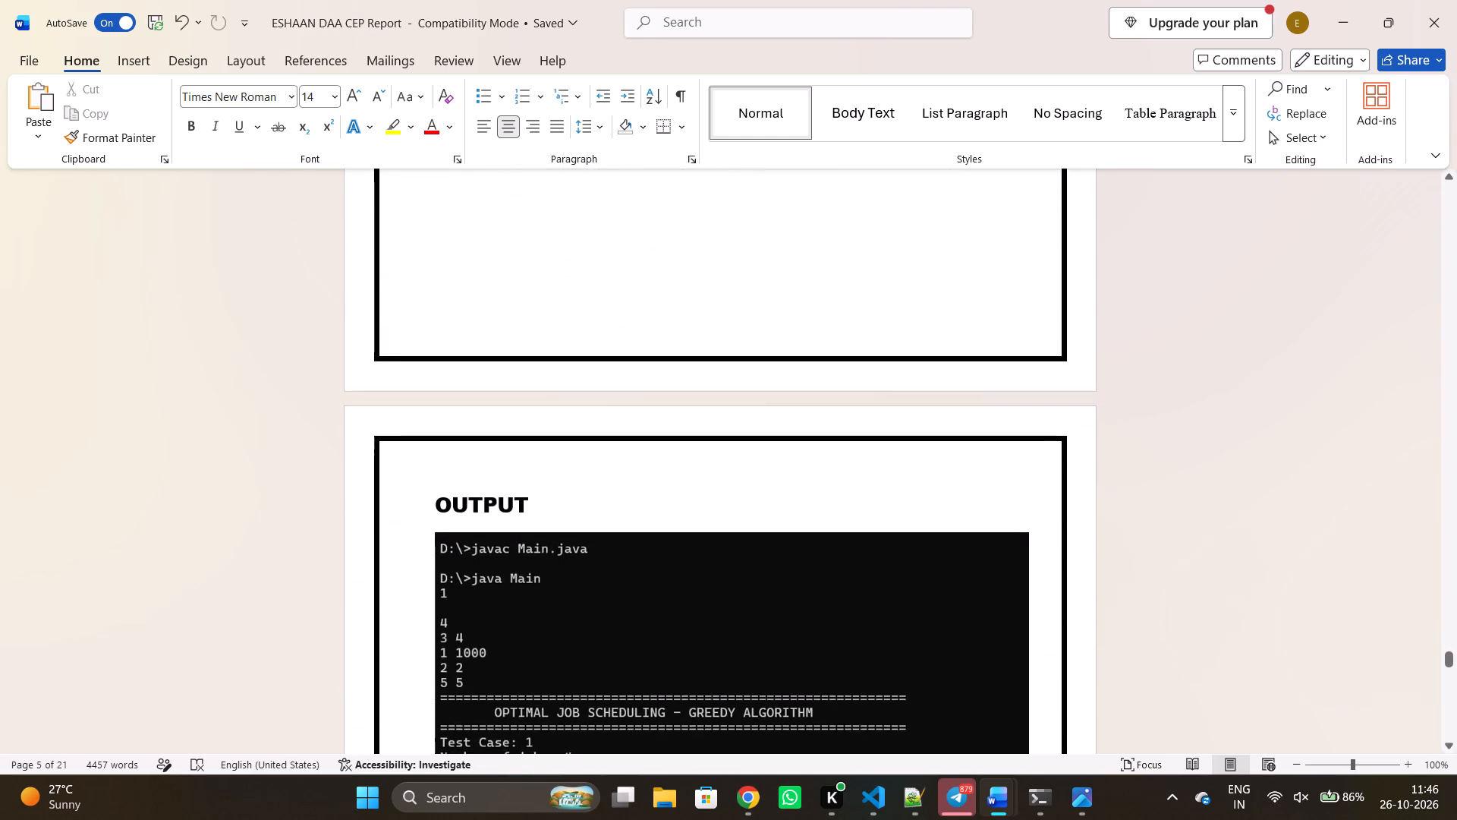
pyautogui.scroll(-5, 442, 553)
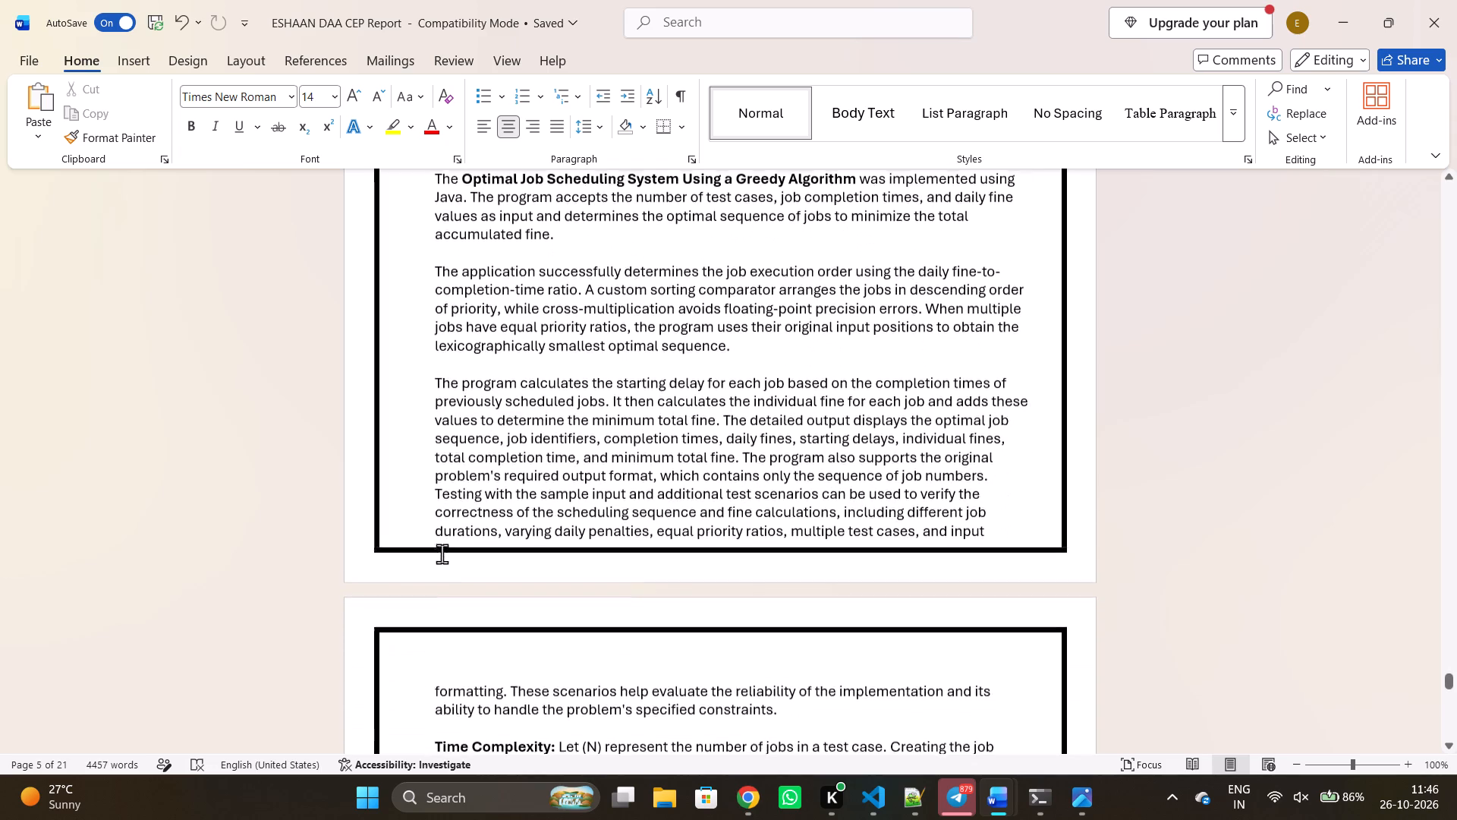
pyautogui.scroll(-5, 442, 553)
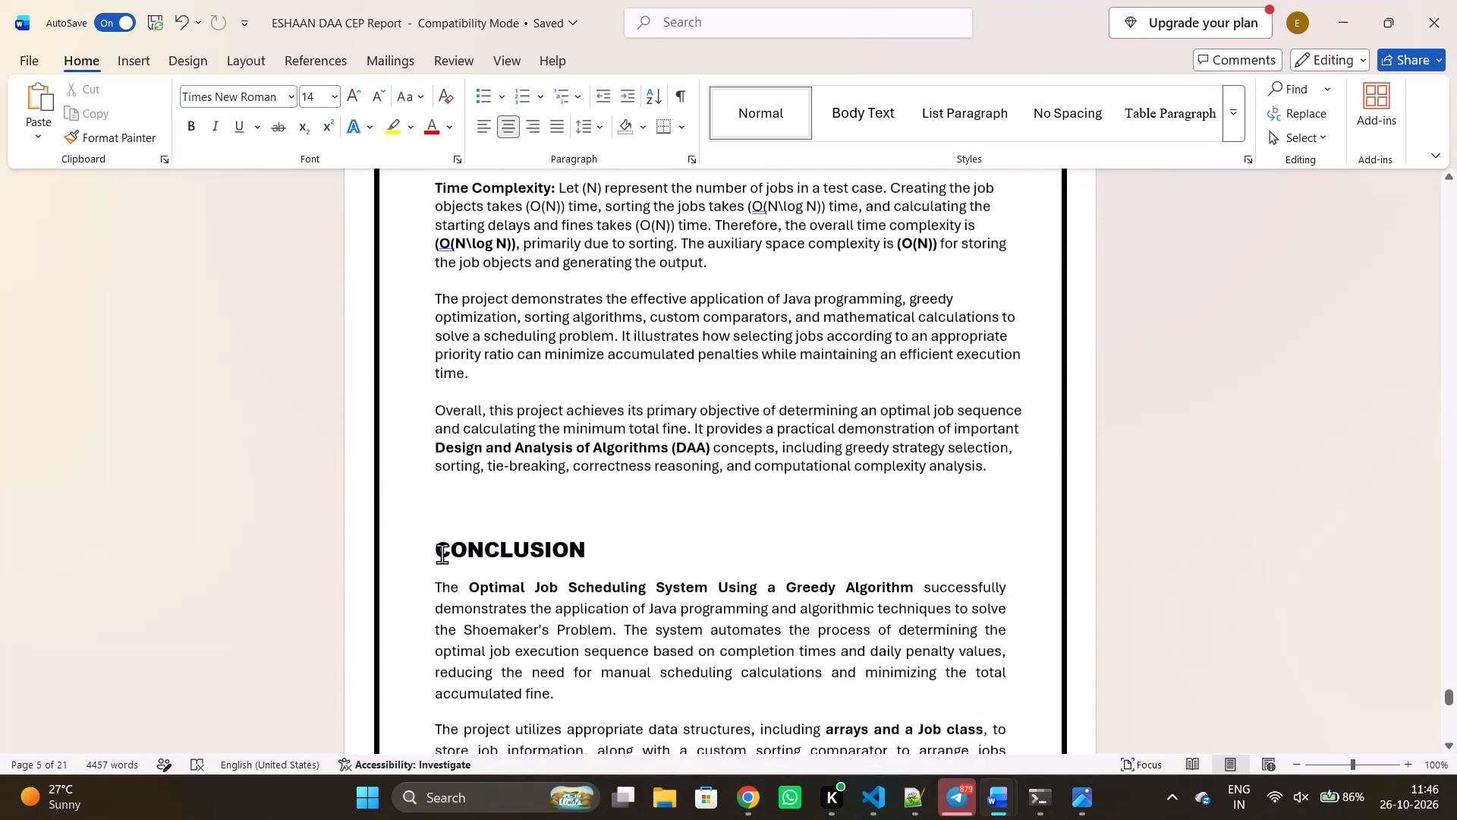
# Insert a paragraph break before the CONCLUSION's "In the future" paragraph to move it off the page border onto the last page.
pyautogui.scroll(-4, 442, 553)
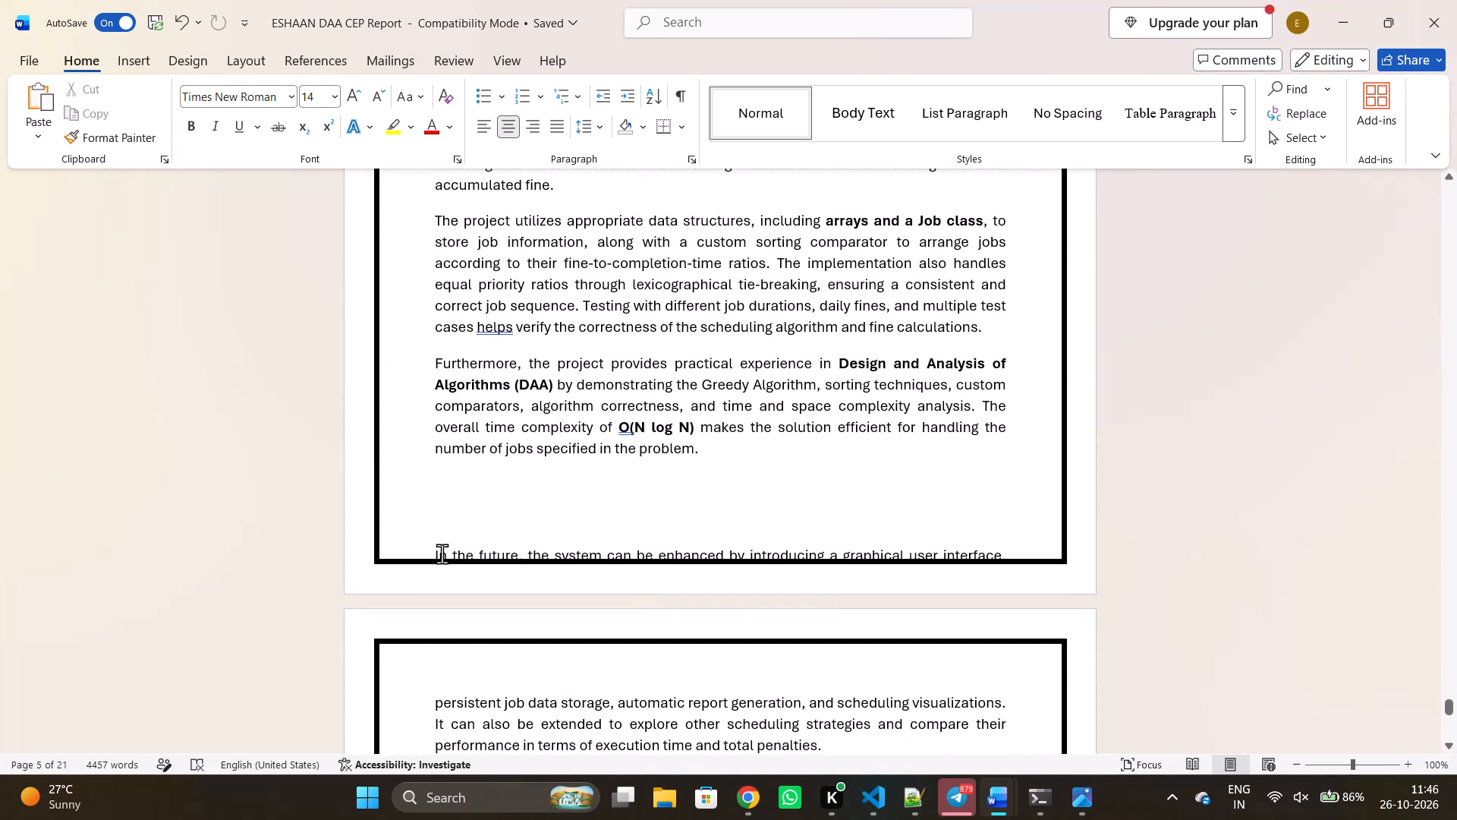
pyautogui.scroll(-1, 442, 553)
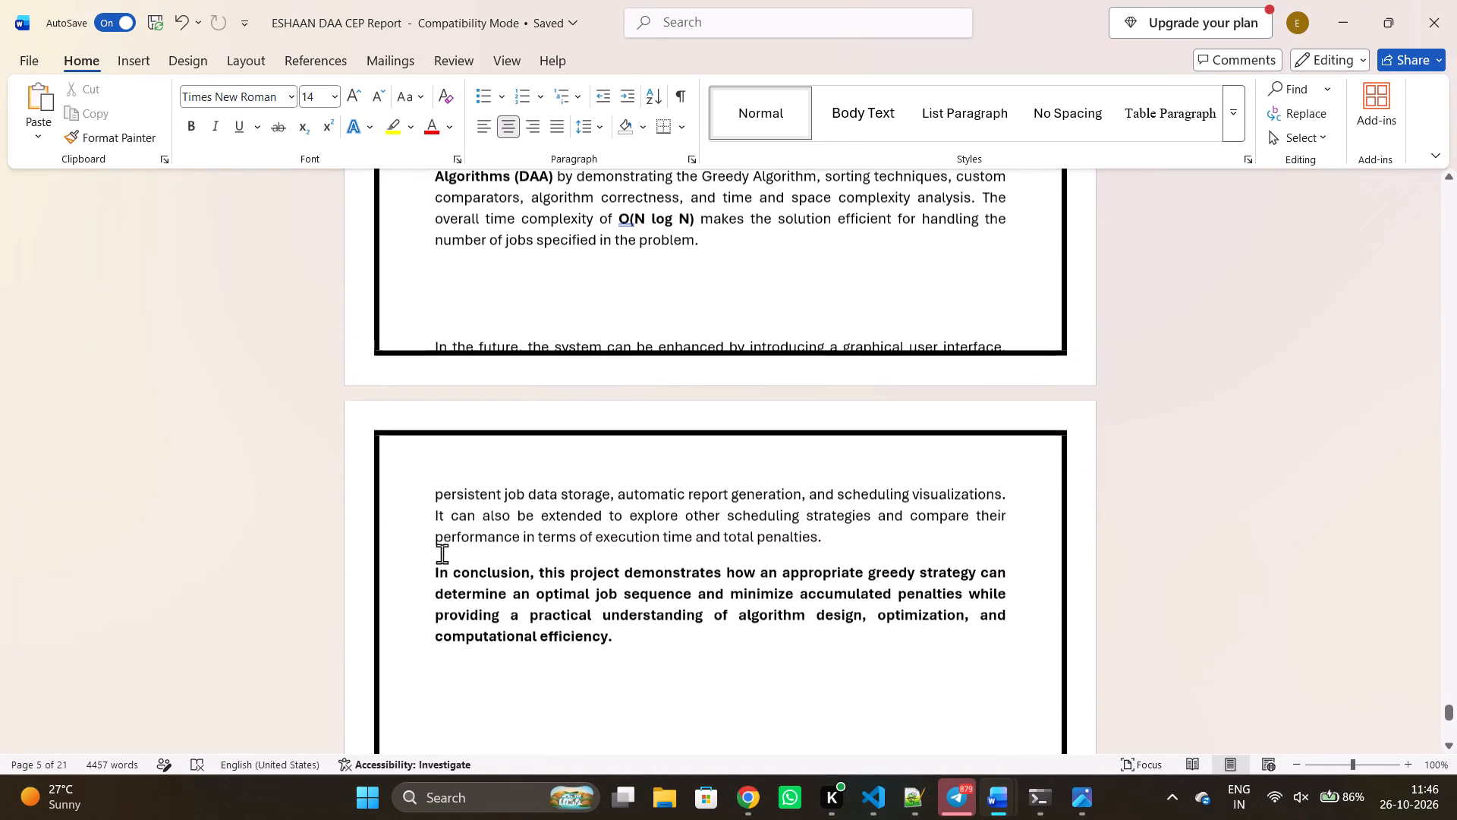
pyautogui.click(430, 344)
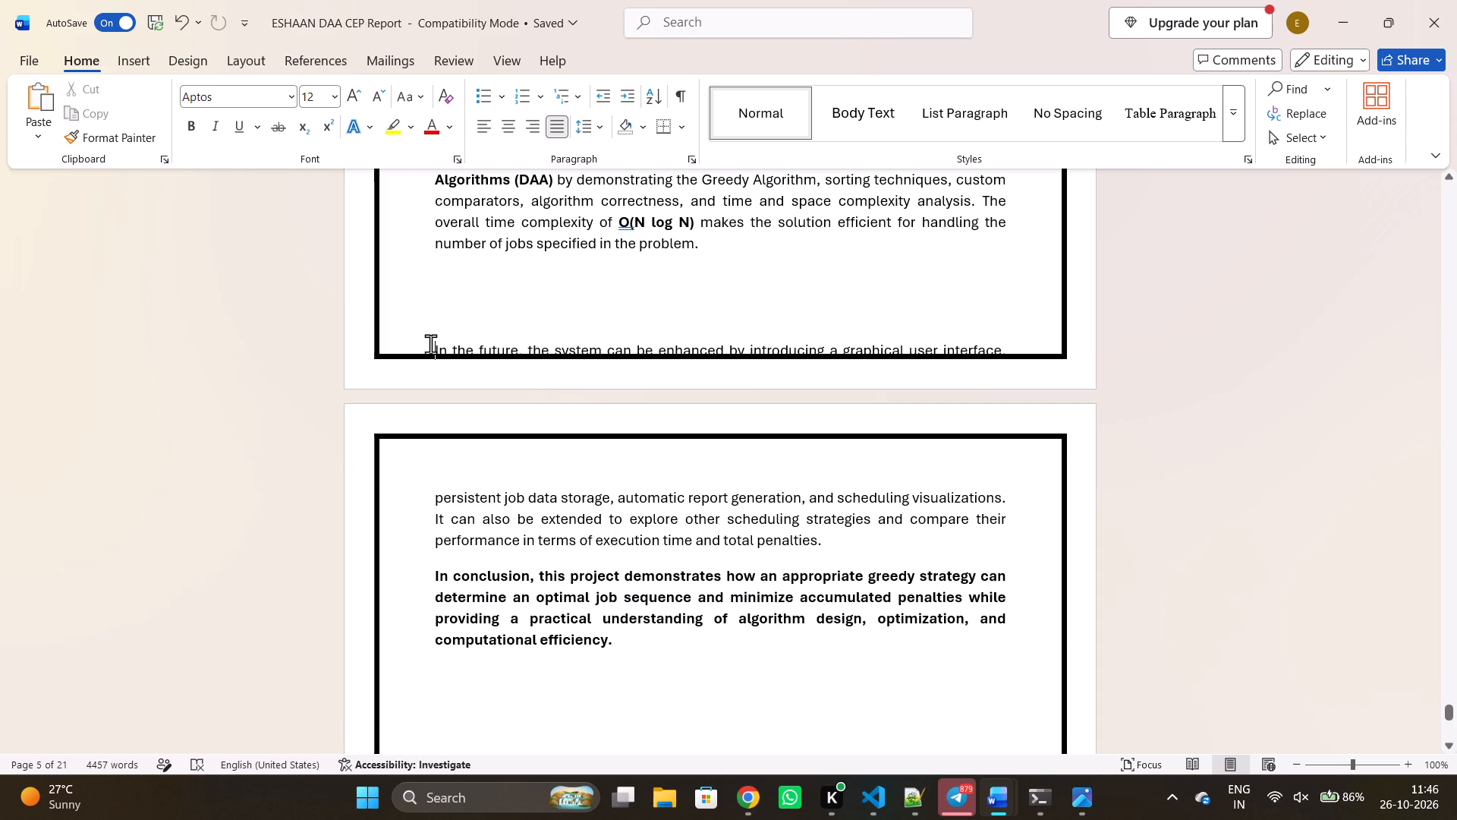
pyautogui.press('Return')
# Review the report backwards from the CONCLUSION through the RESULT, OUTPUT, Java code and METHODOLOGY to the assessment form near the beginning.
pyautogui.scroll(2, 475, 428)
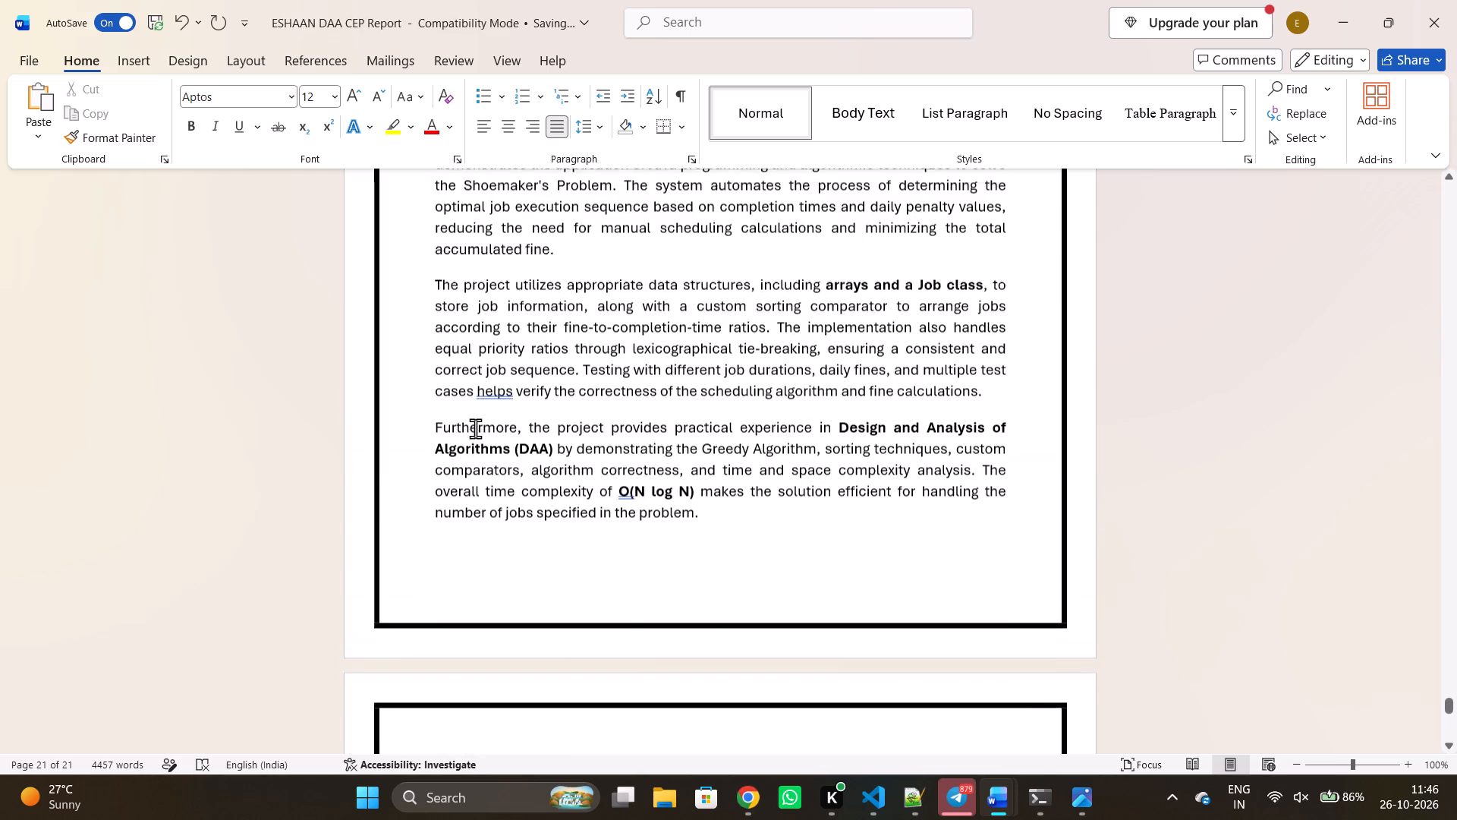
pyautogui.scroll(5, 475, 428)
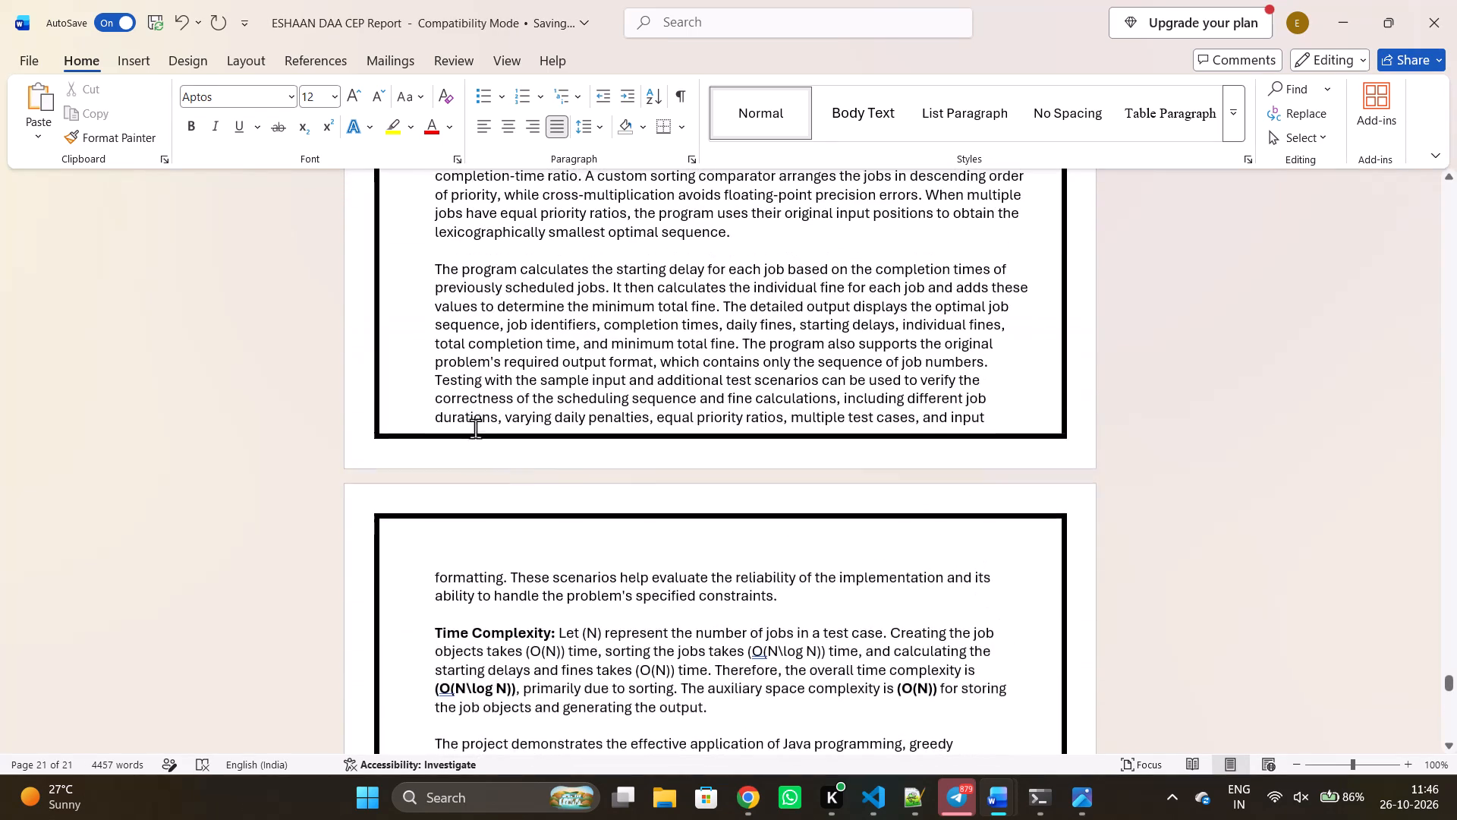
pyautogui.scroll(5, 475, 428)
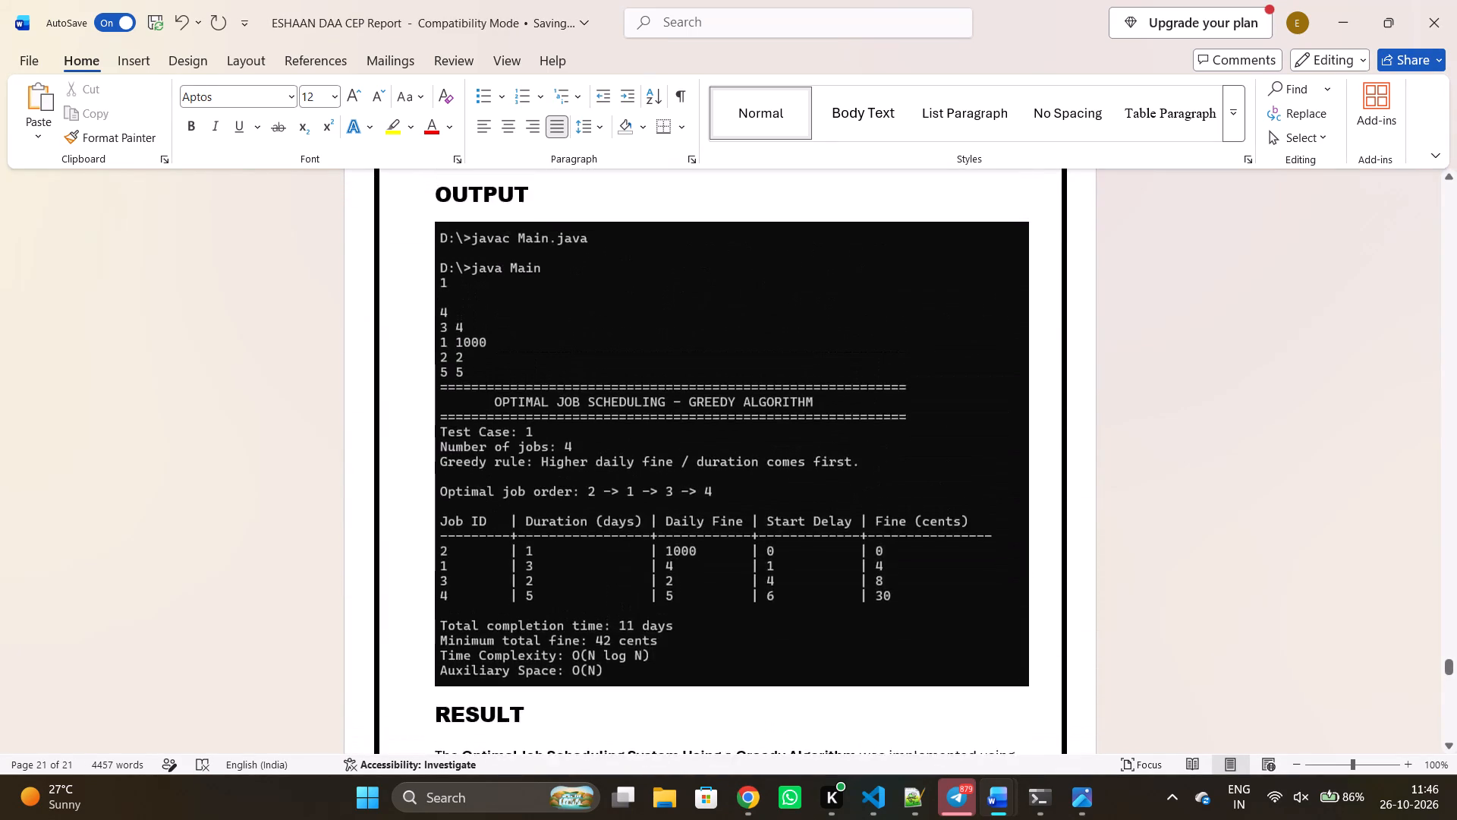
pyautogui.scroll(5, 475, 428)
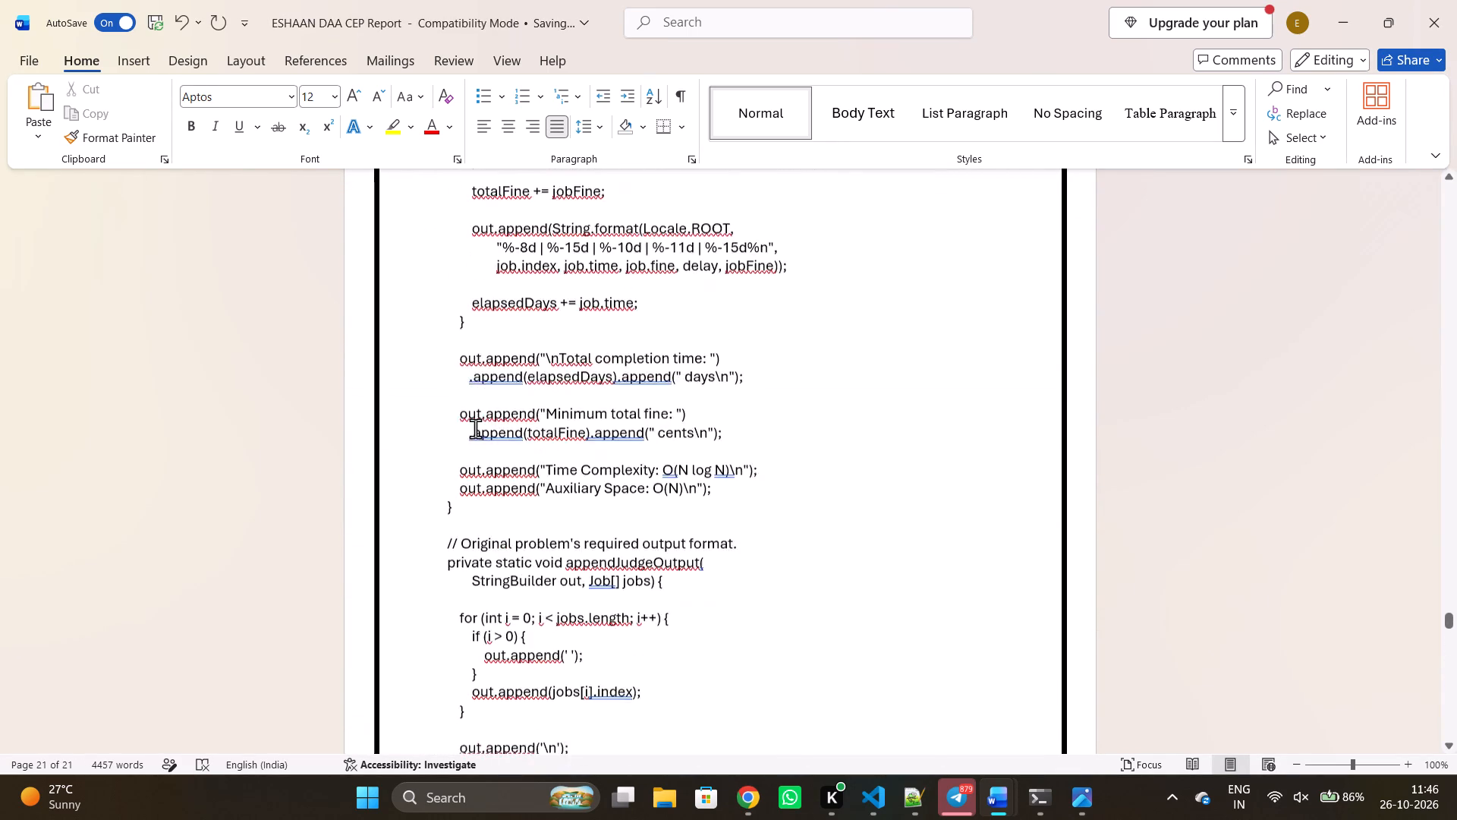
pyautogui.scroll(6, 475, 428)
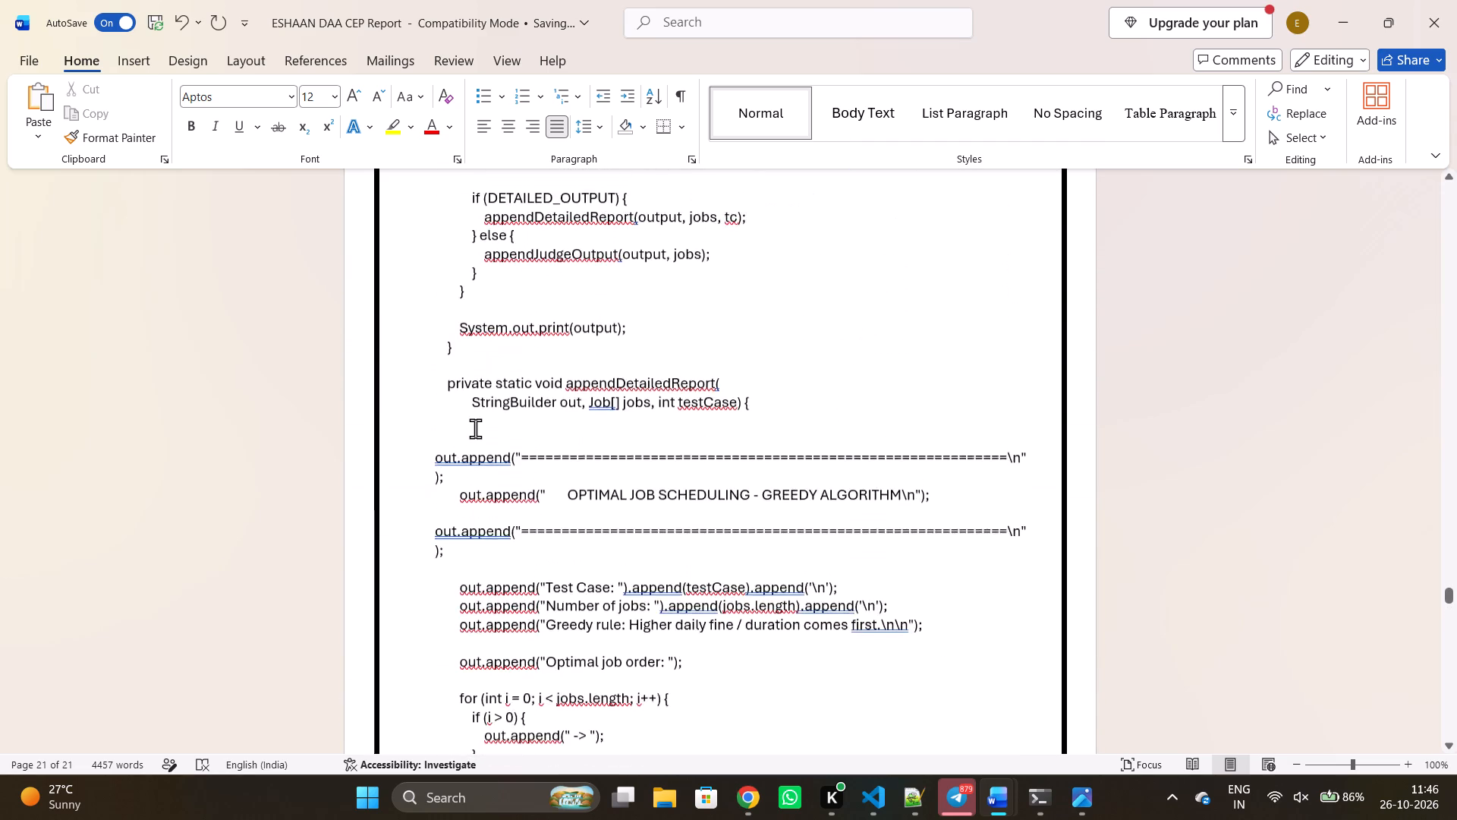
pyautogui.scroll(6, 475, 428)
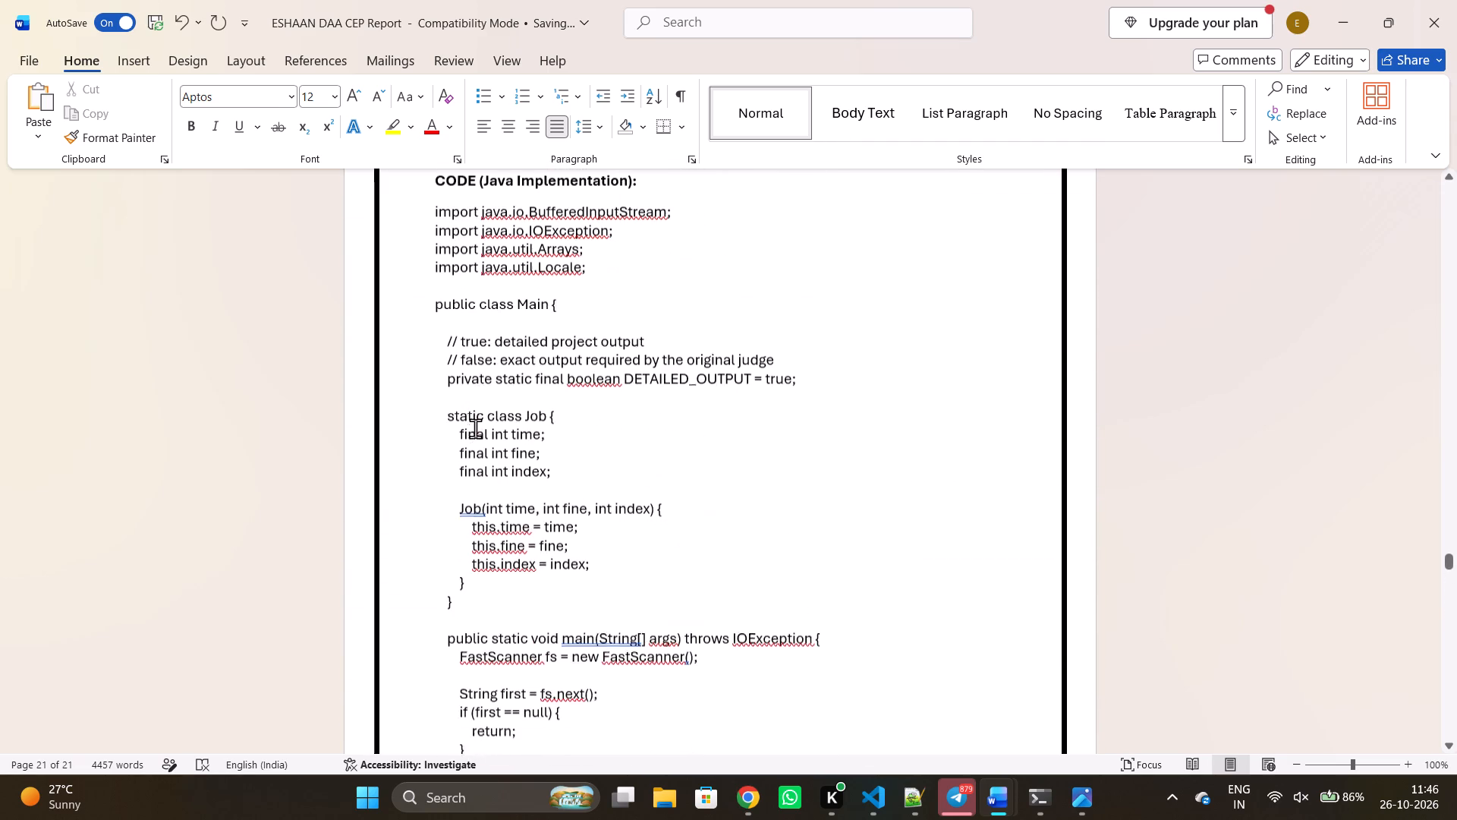
pyautogui.scroll(9, 475, 428)
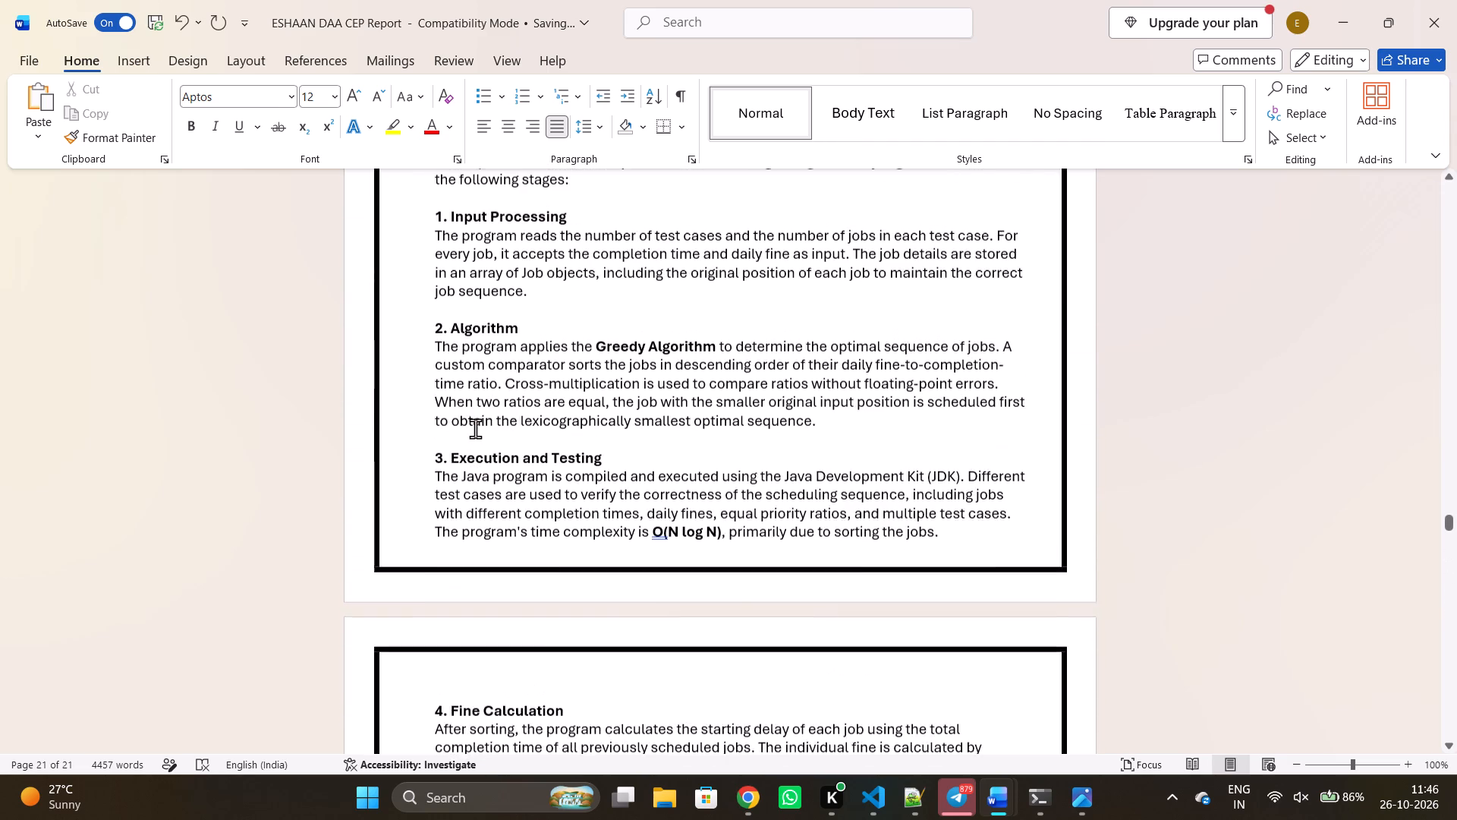
pyautogui.scroll(19, 475, 428)
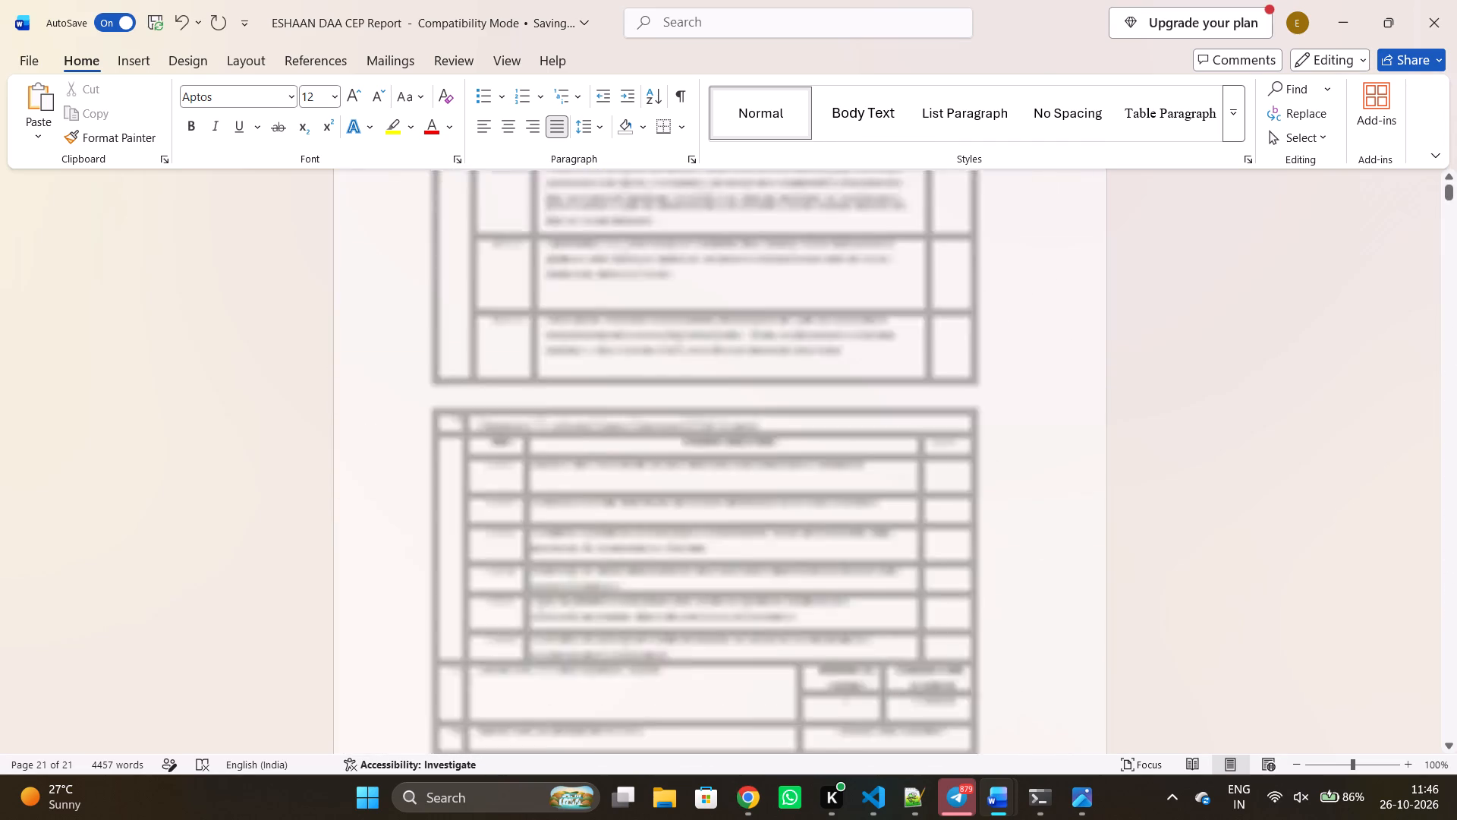
pyautogui.scroll(20, 475, 428)
pyautogui.scroll(2, 475, 428)
# Review the front matter from the signed form's end through the project title page and Declaration Certificate to the bordered Project Title cover page.
pyautogui.scroll(-9, 475, 428)
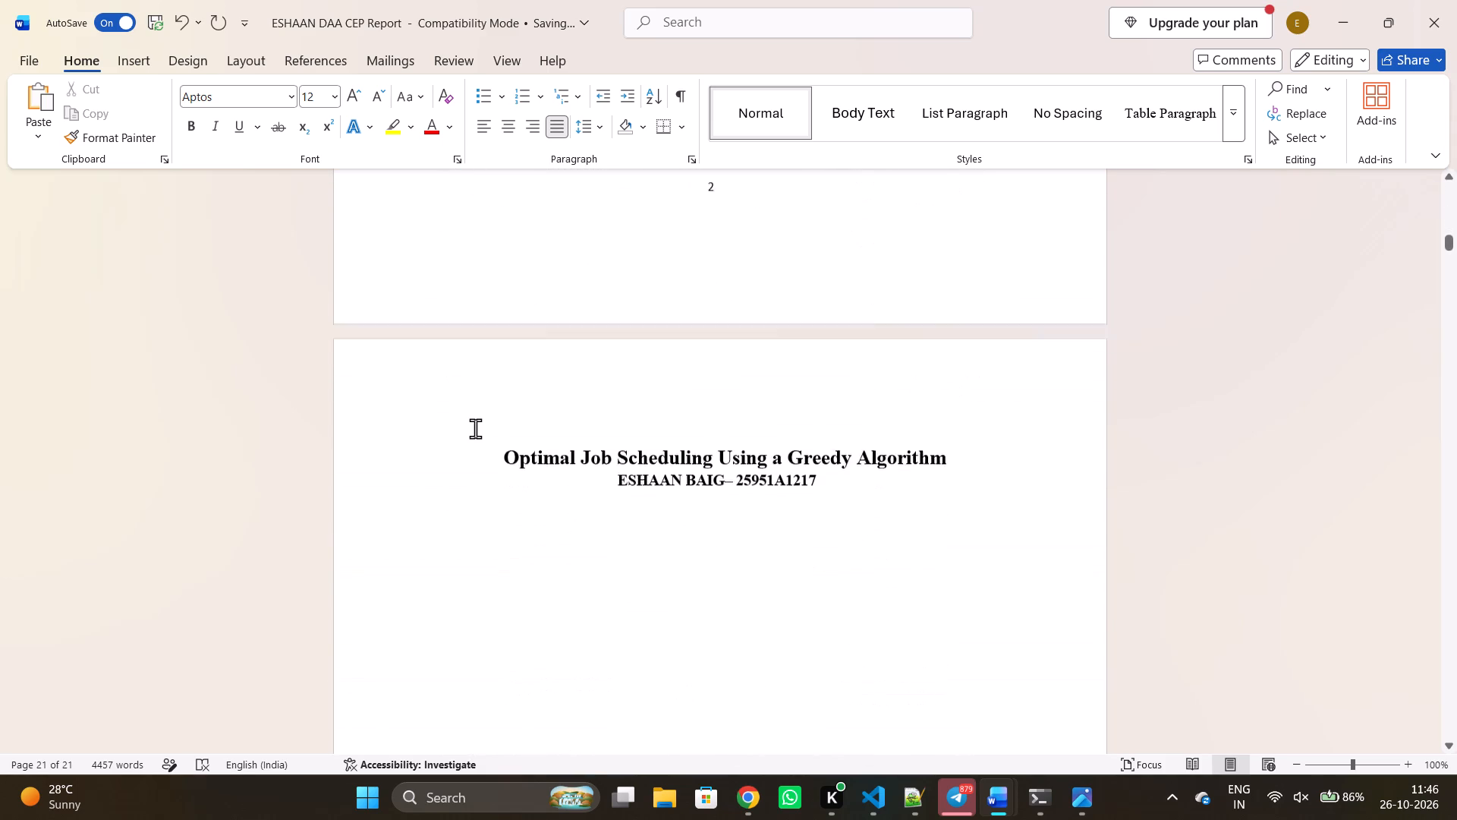
pyautogui.scroll(-4, 475, 428)
pyautogui.scroll(2, 475, 428)
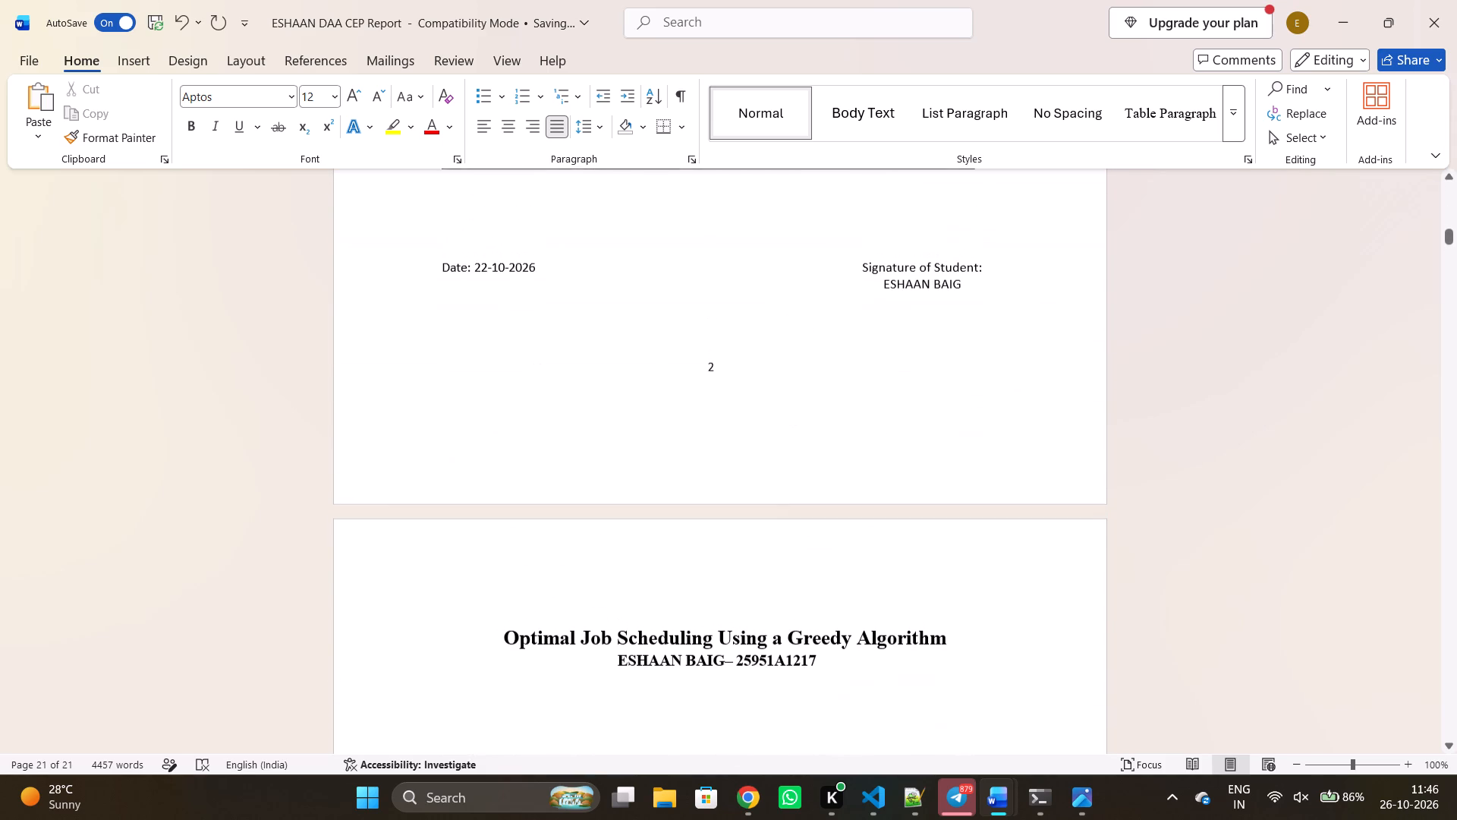
pyautogui.scroll(1, 475, 428)
pyautogui.scroll(-1, 475, 428)
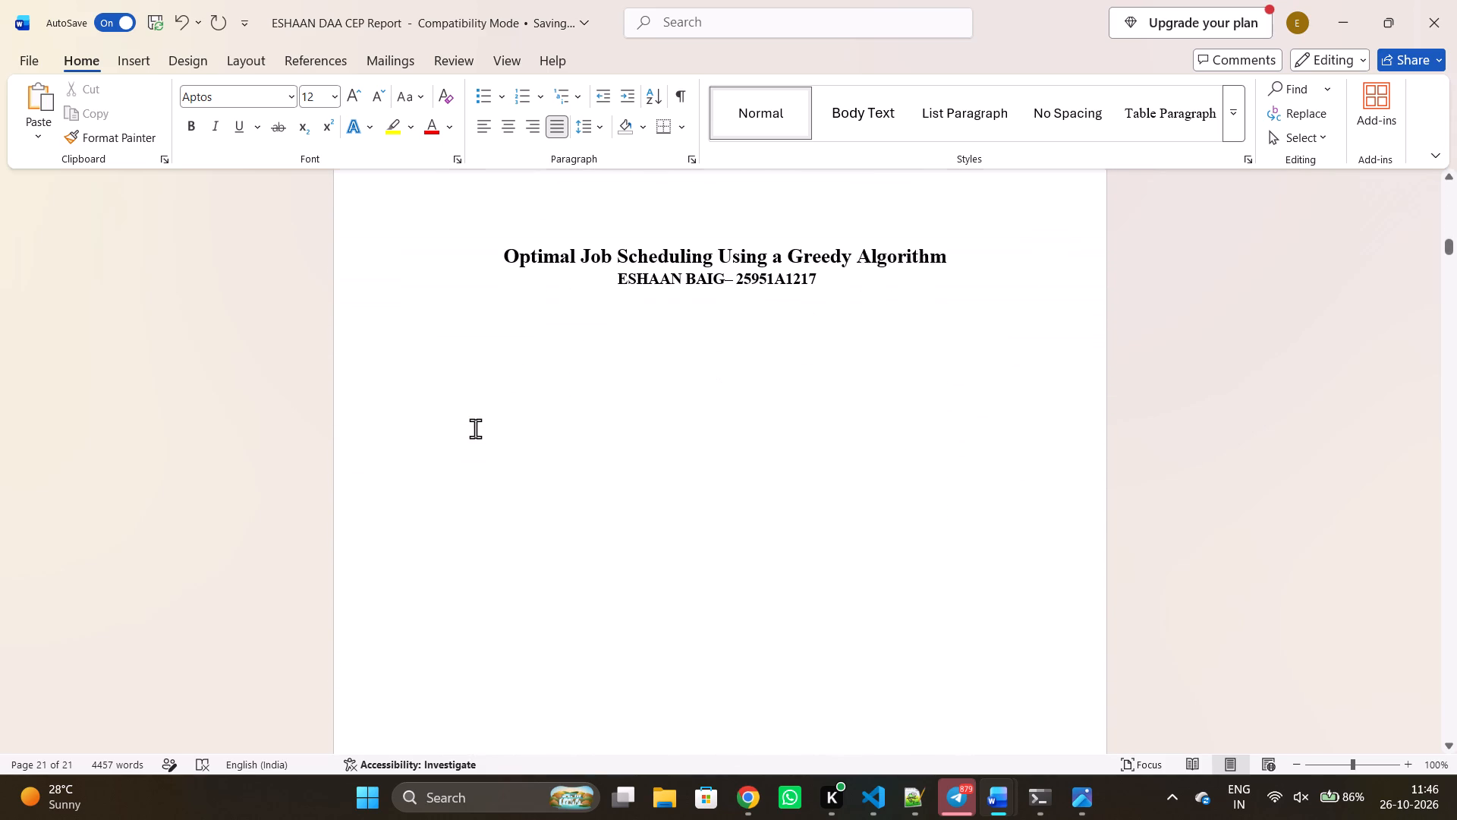
pyautogui.scroll(-7, 475, 428)
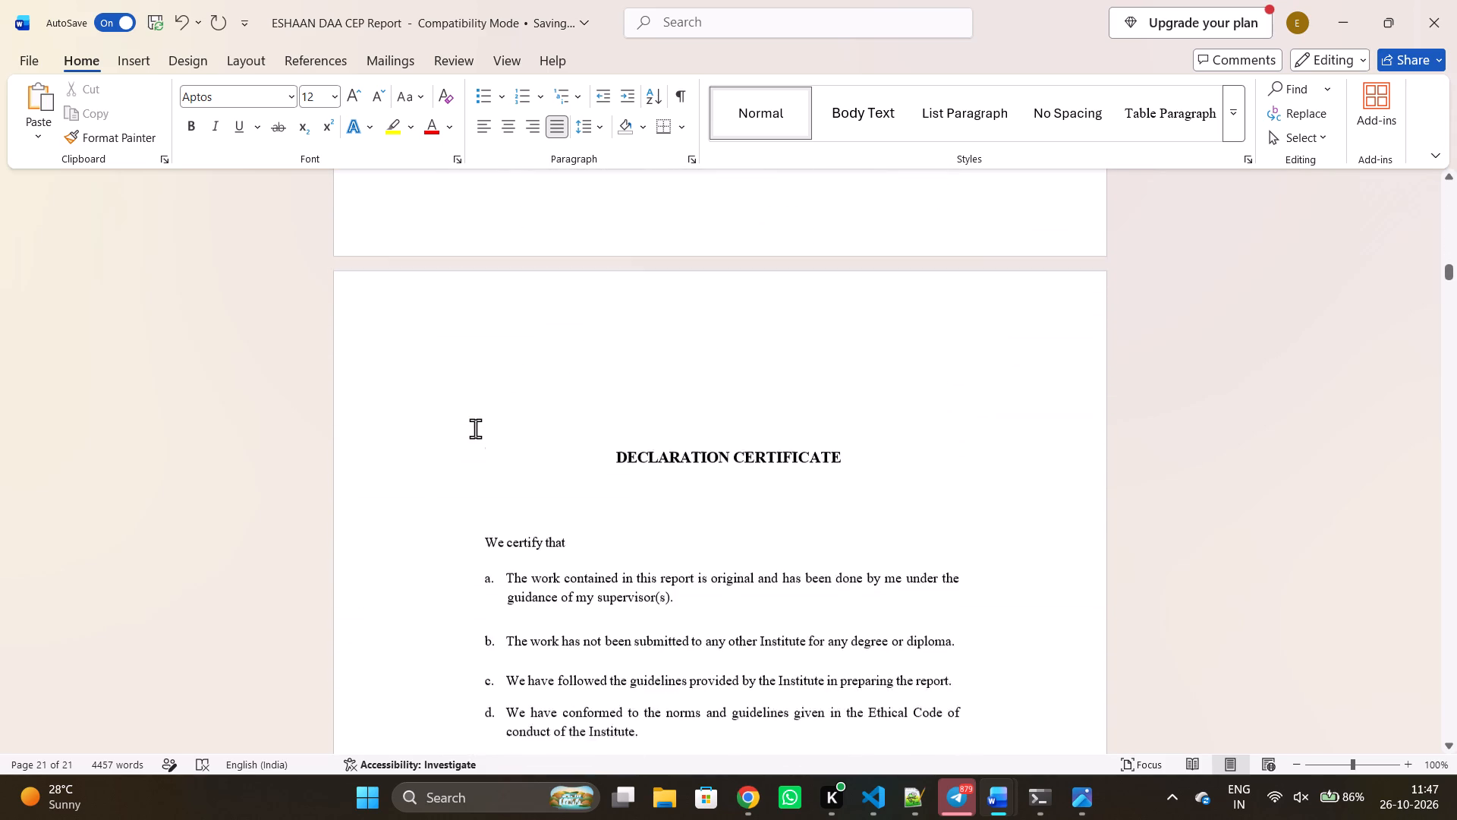
pyautogui.scroll(-9, 475, 428)
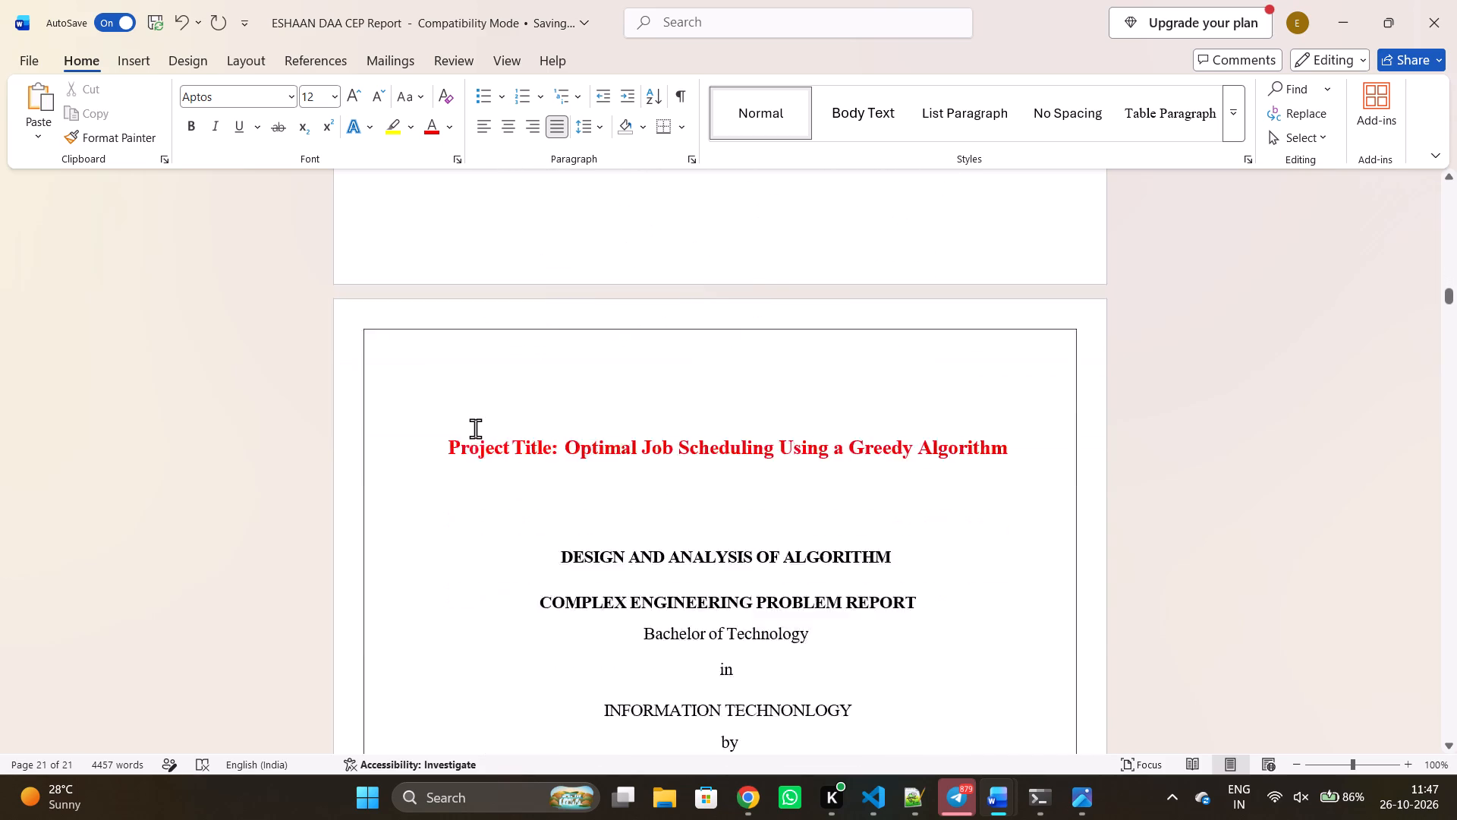
# Separate the four ABSTRACT paragraphs by inserting a blank line after each of the first three.
pyautogui.scroll(-2, 475, 428)
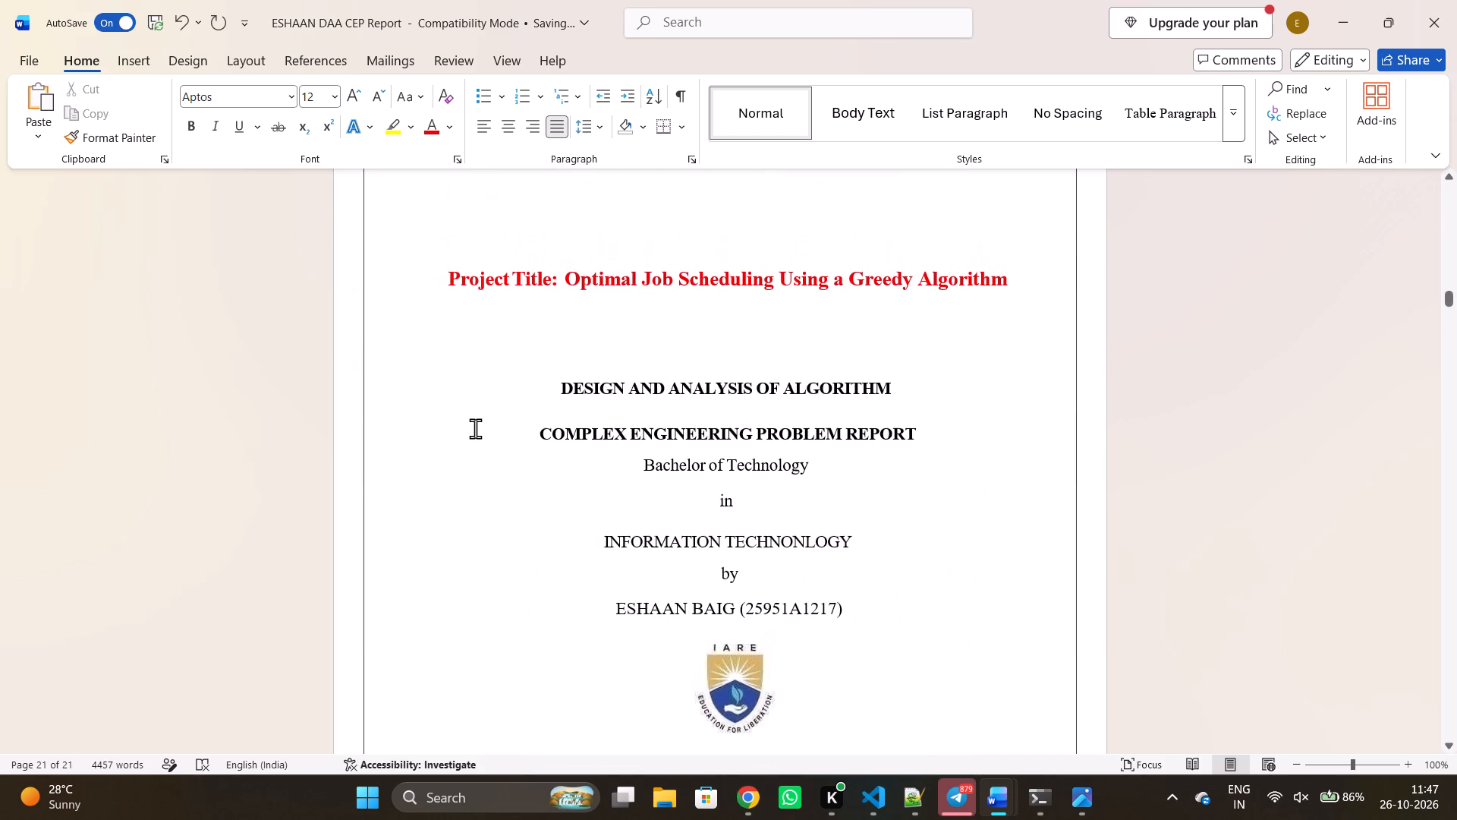
pyautogui.scroll(-5, 475, 428)
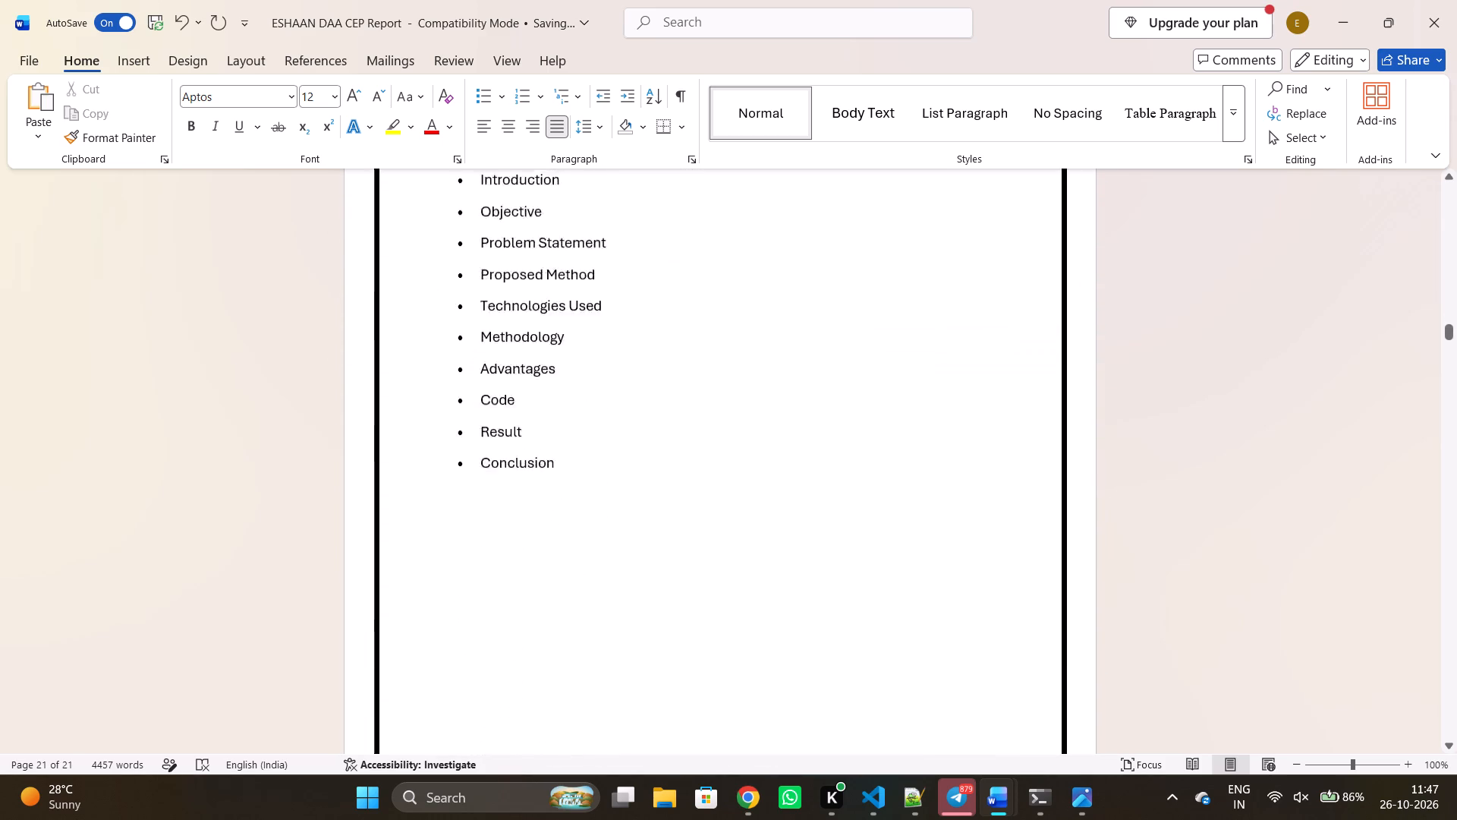
pyautogui.scroll(-2, 475, 428)
pyautogui.scroll(2, 475, 428)
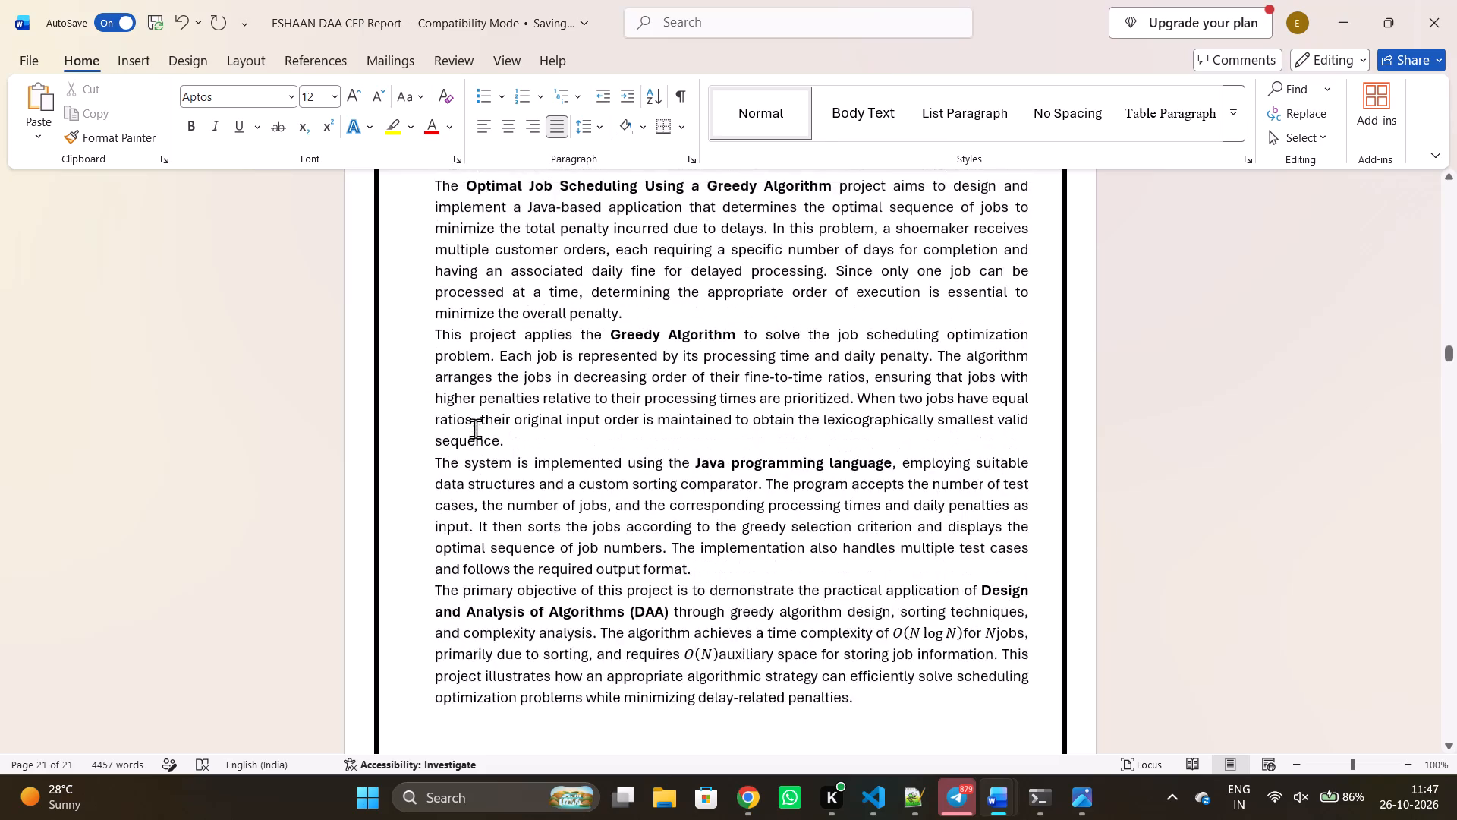
pyautogui.scroll(1, 475, 428)
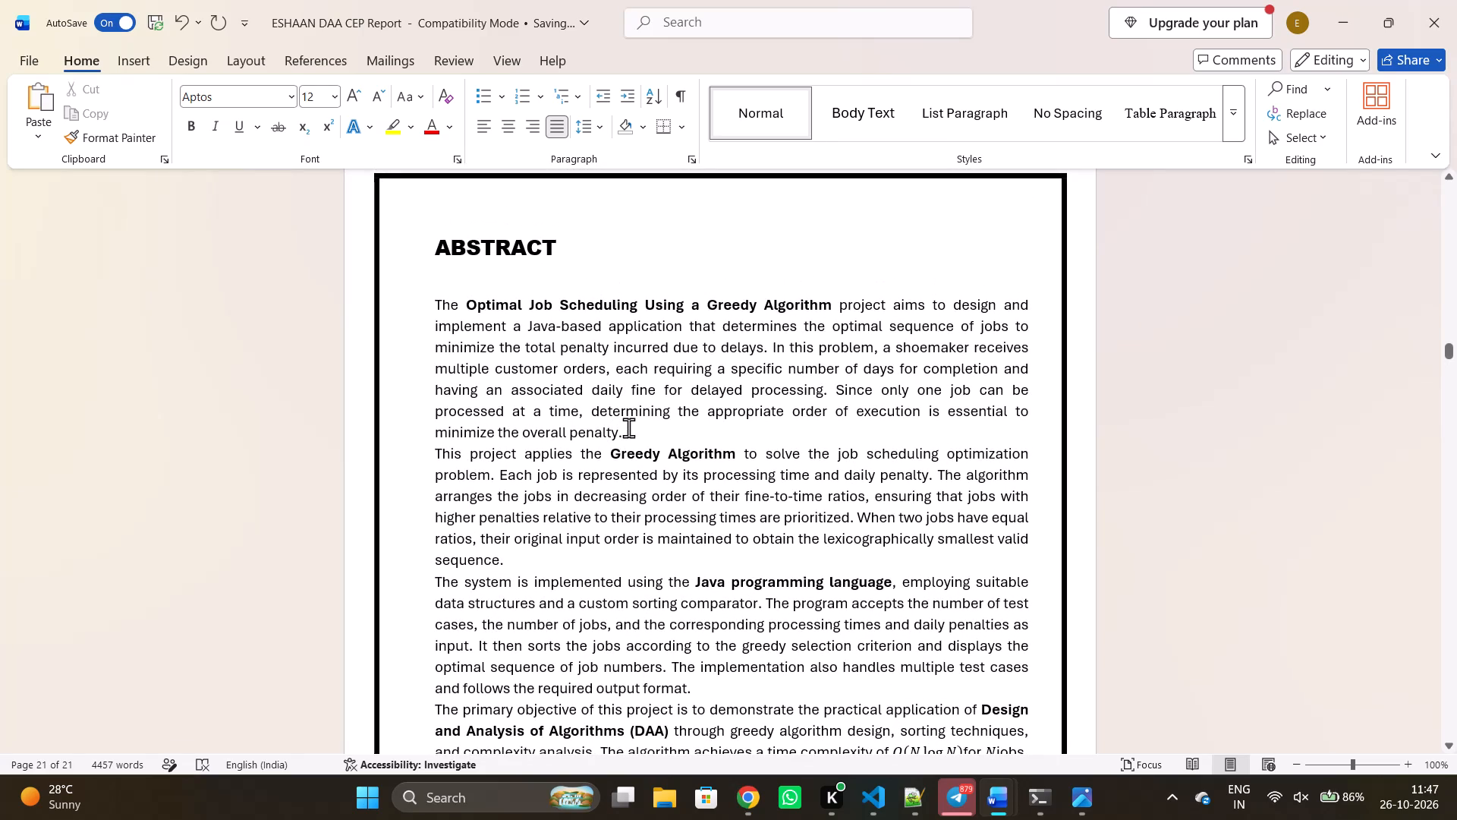
pyautogui.click(628, 427)
pyautogui.press('Return')
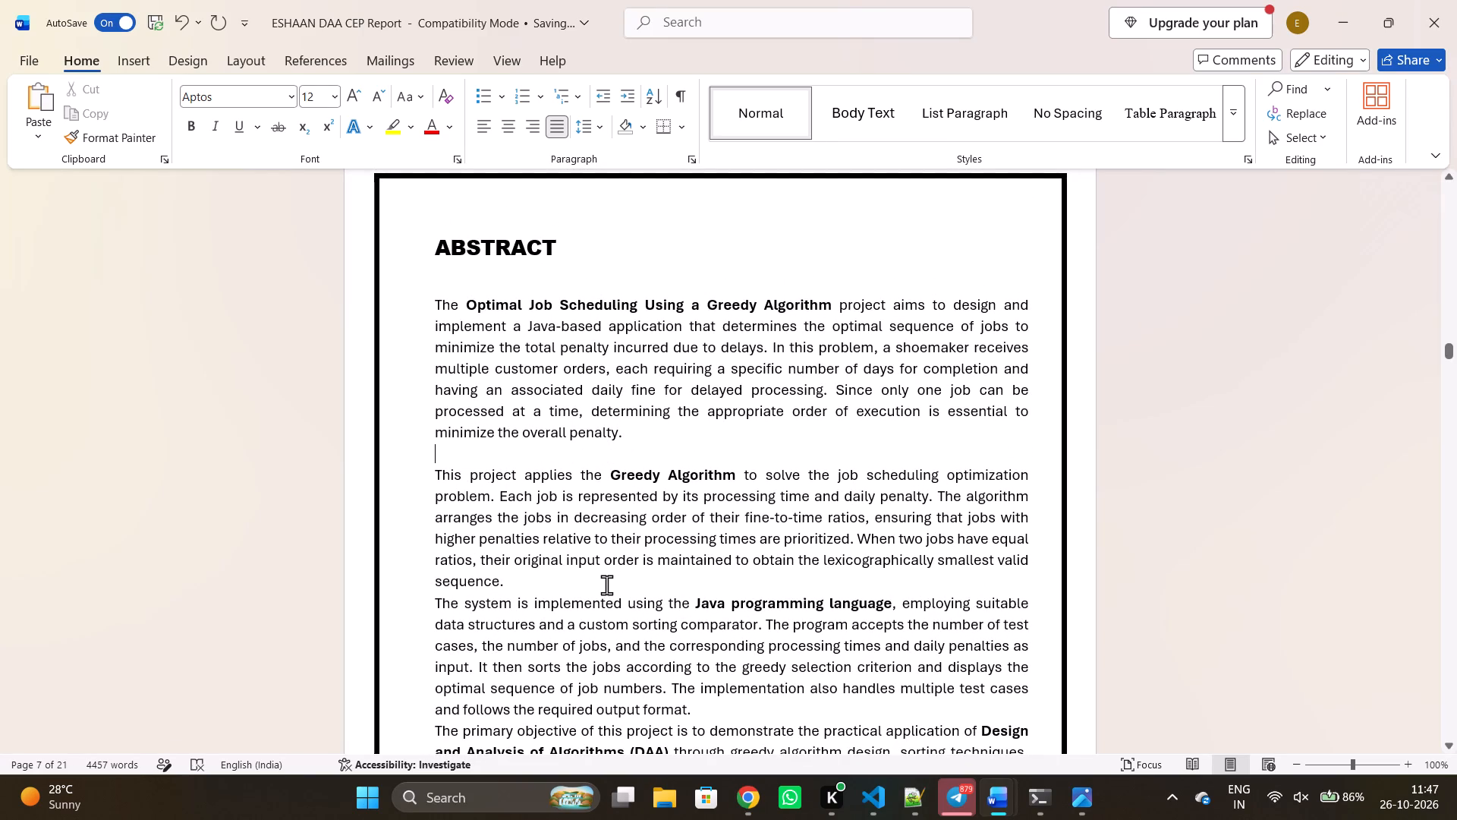
pyautogui.click(606, 583)
pyautogui.press('Return')
pyautogui.scroll(-1, 606, 583)
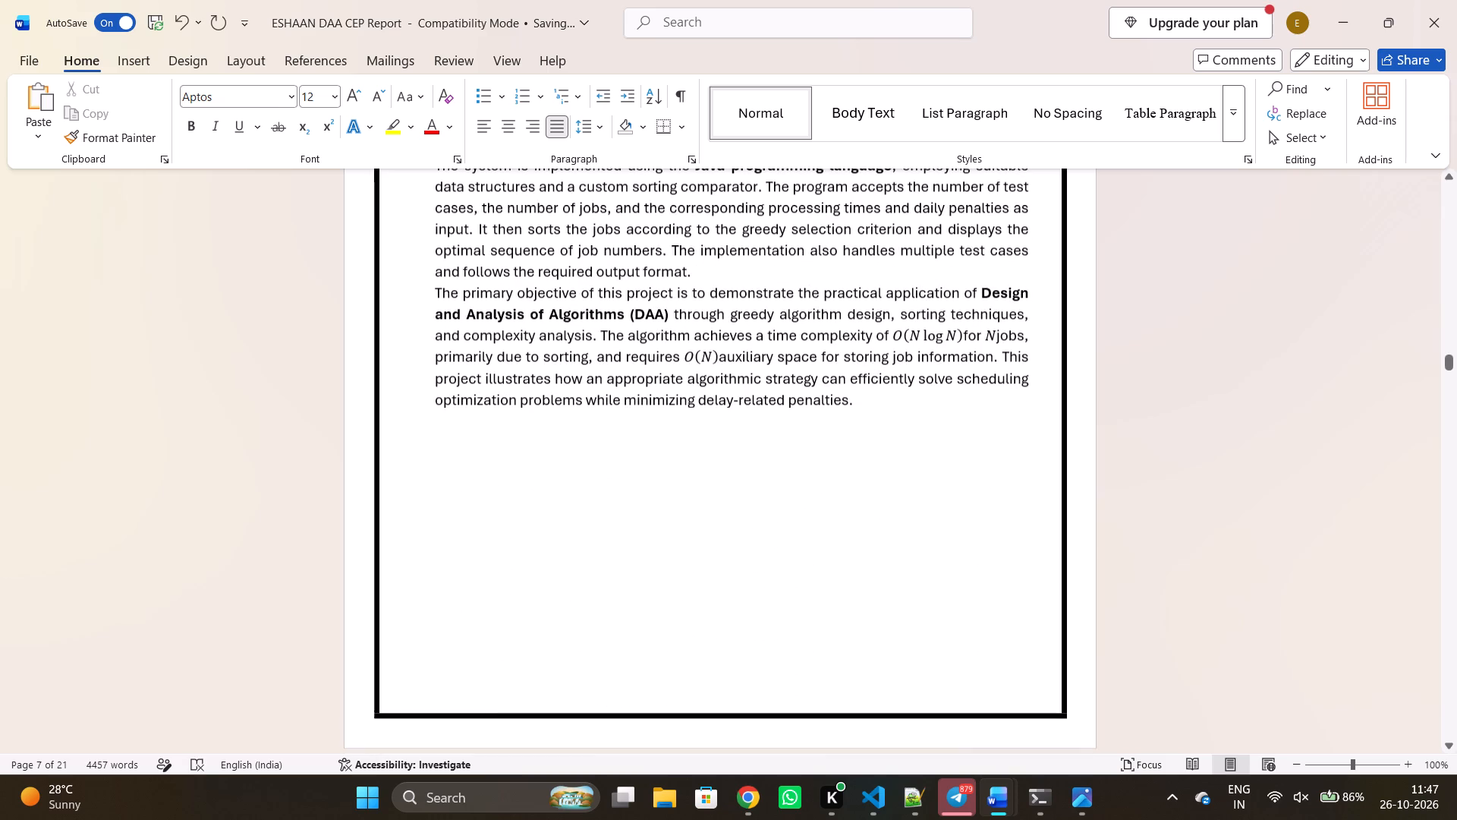
pyautogui.scroll(-1, 606, 583)
pyautogui.click(697, 262)
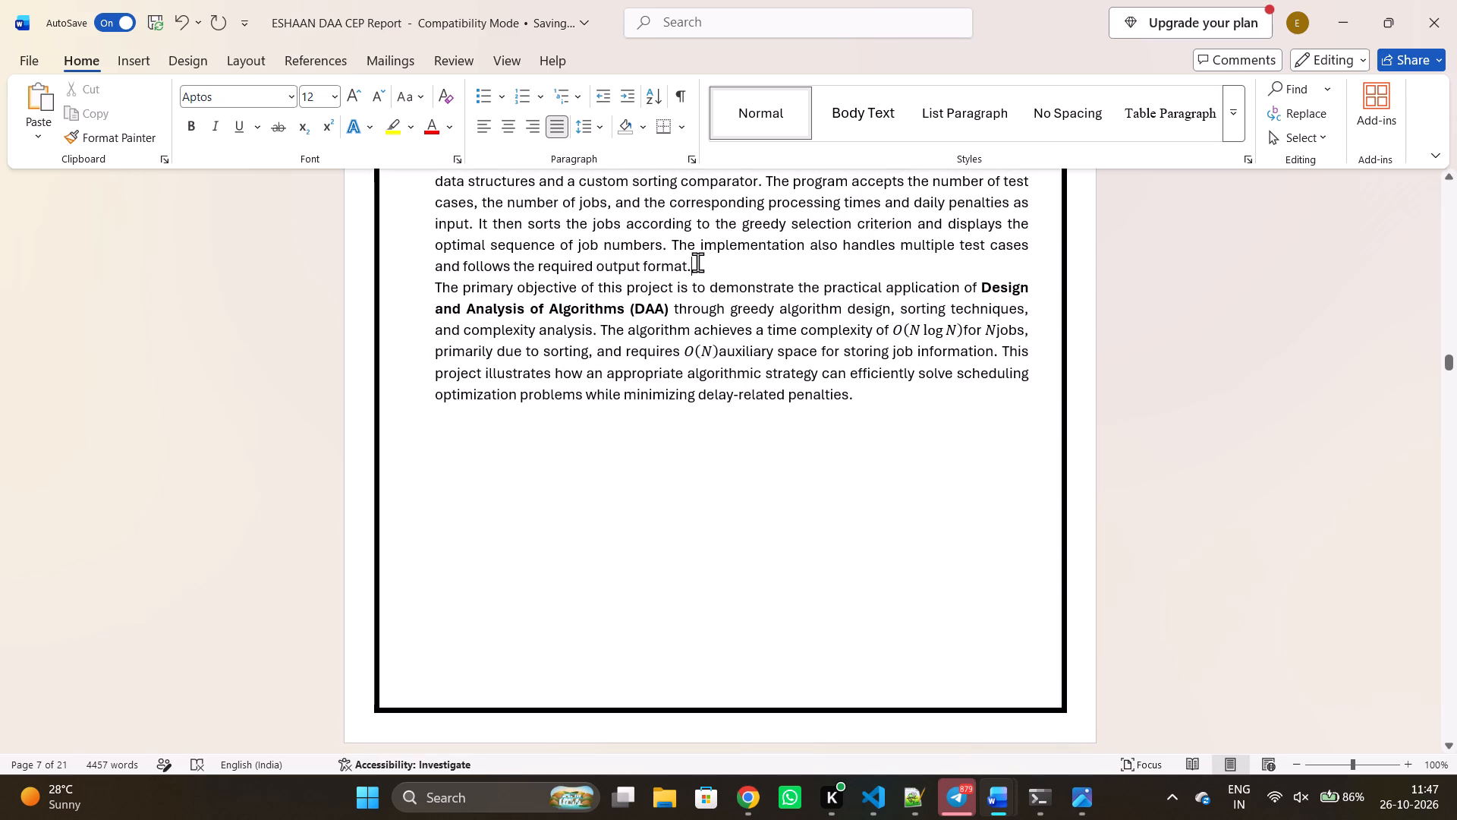
pyautogui.press('Return')
# Review the report from the INTRODUCTION through OBJECTIVE, PROBLEM STATEMENT and PROPOSED METHOD to the software tools under TECHNOLOGIES USED.
pyautogui.scroll(-1, 728, 523)
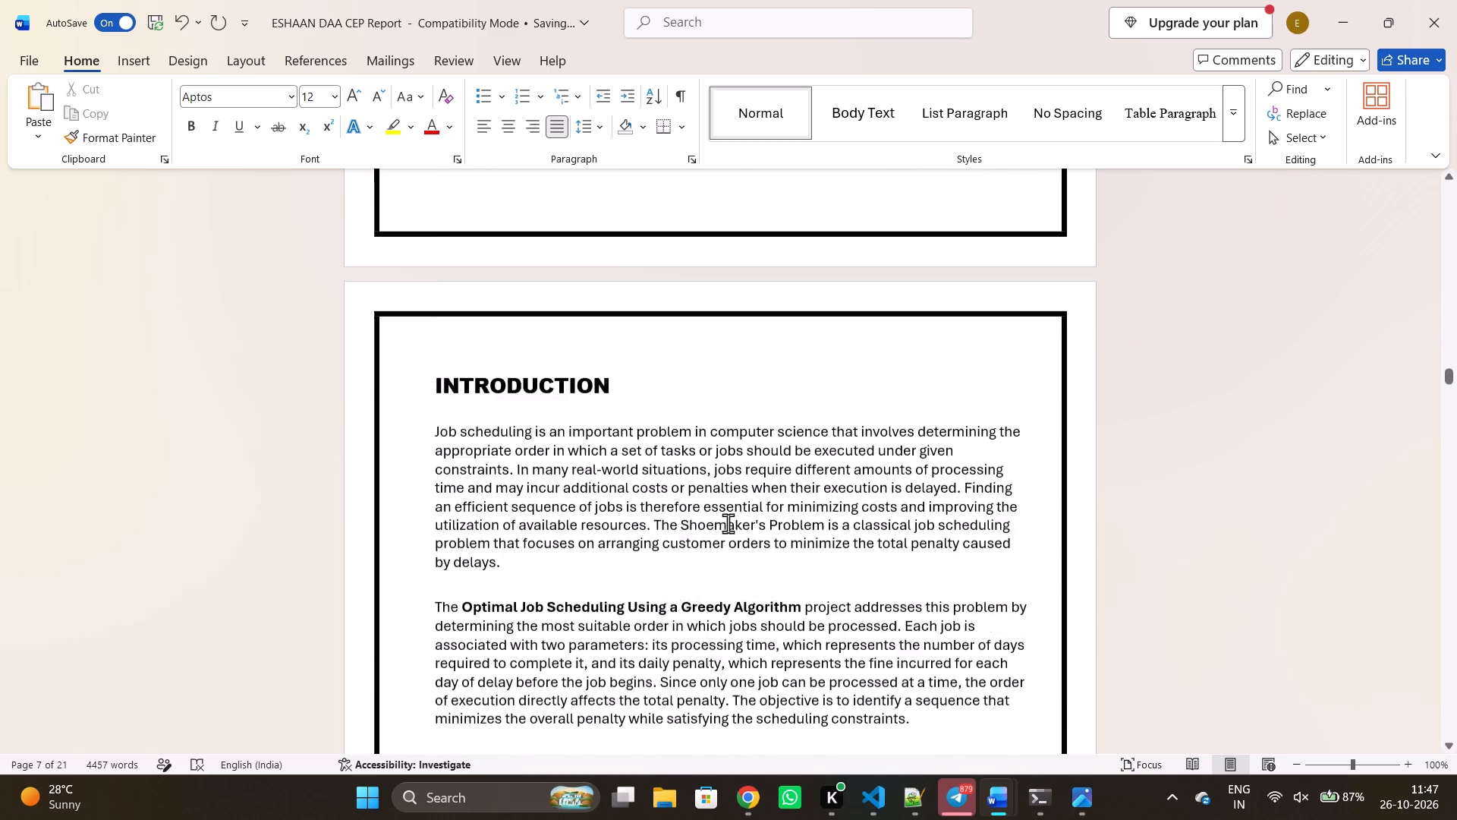
pyautogui.scroll(-4, 728, 523)
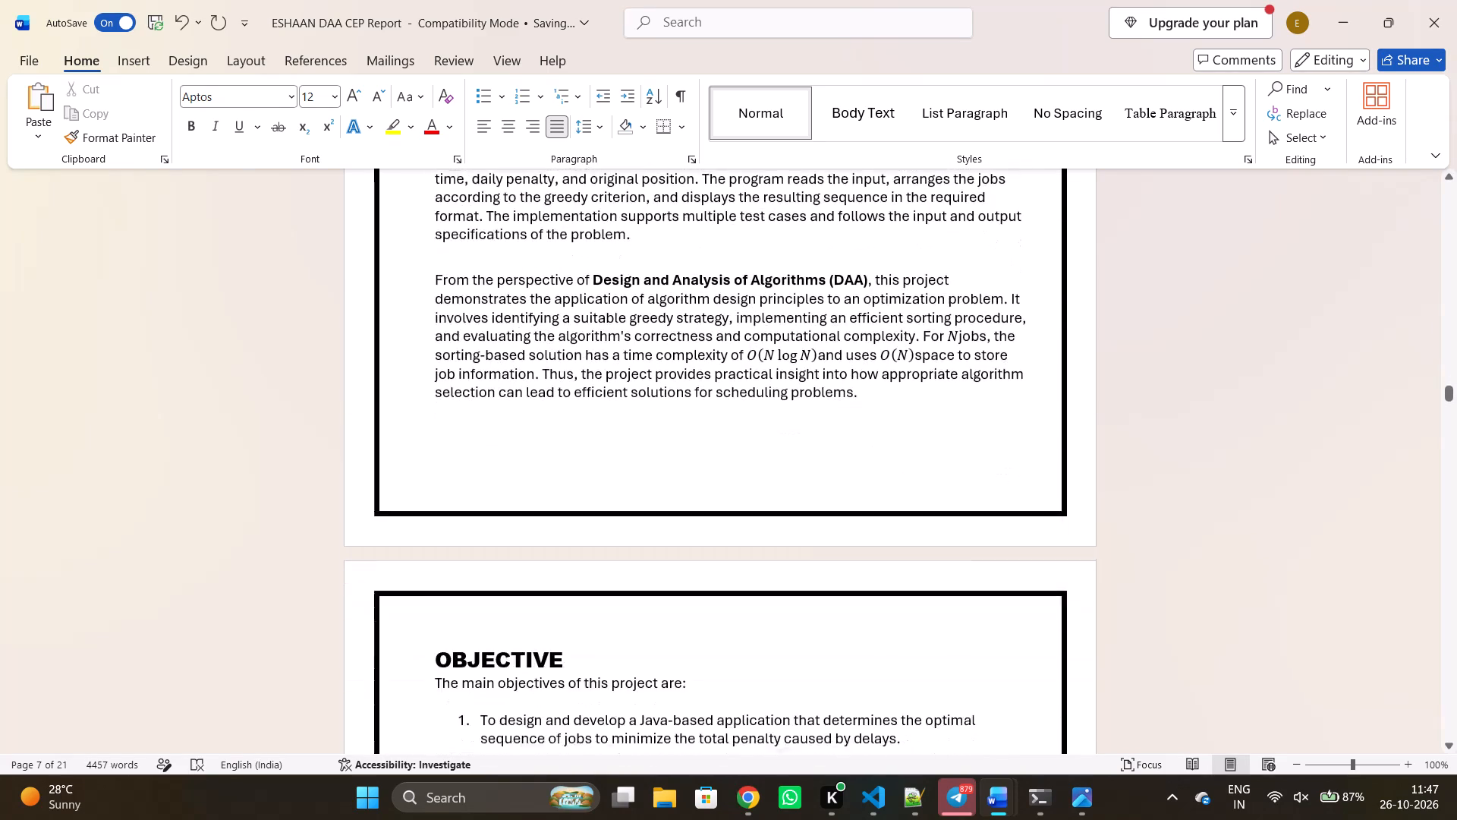
pyautogui.scroll(-5, 728, 523)
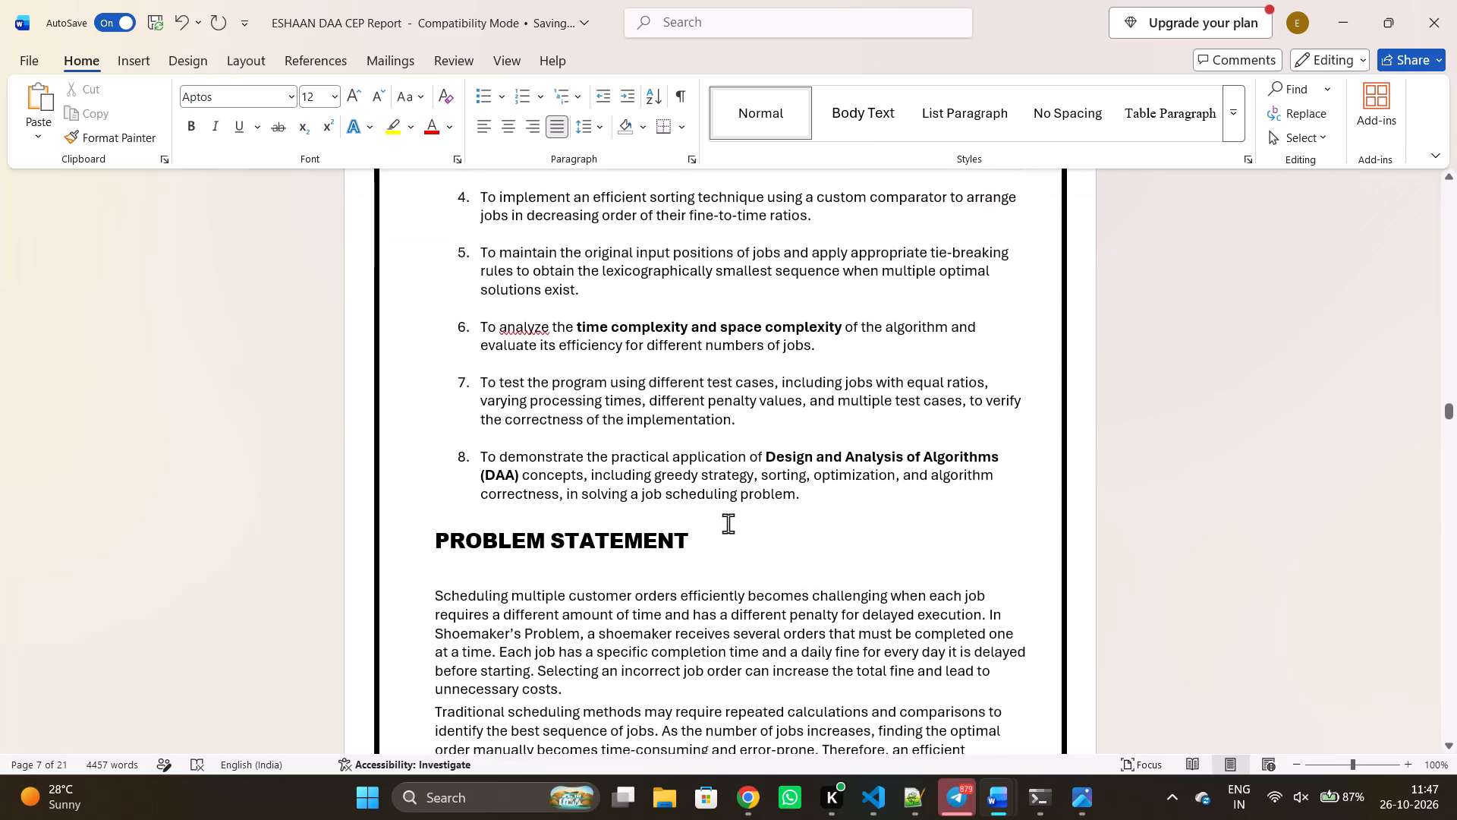
pyautogui.scroll(-2, 728, 523)
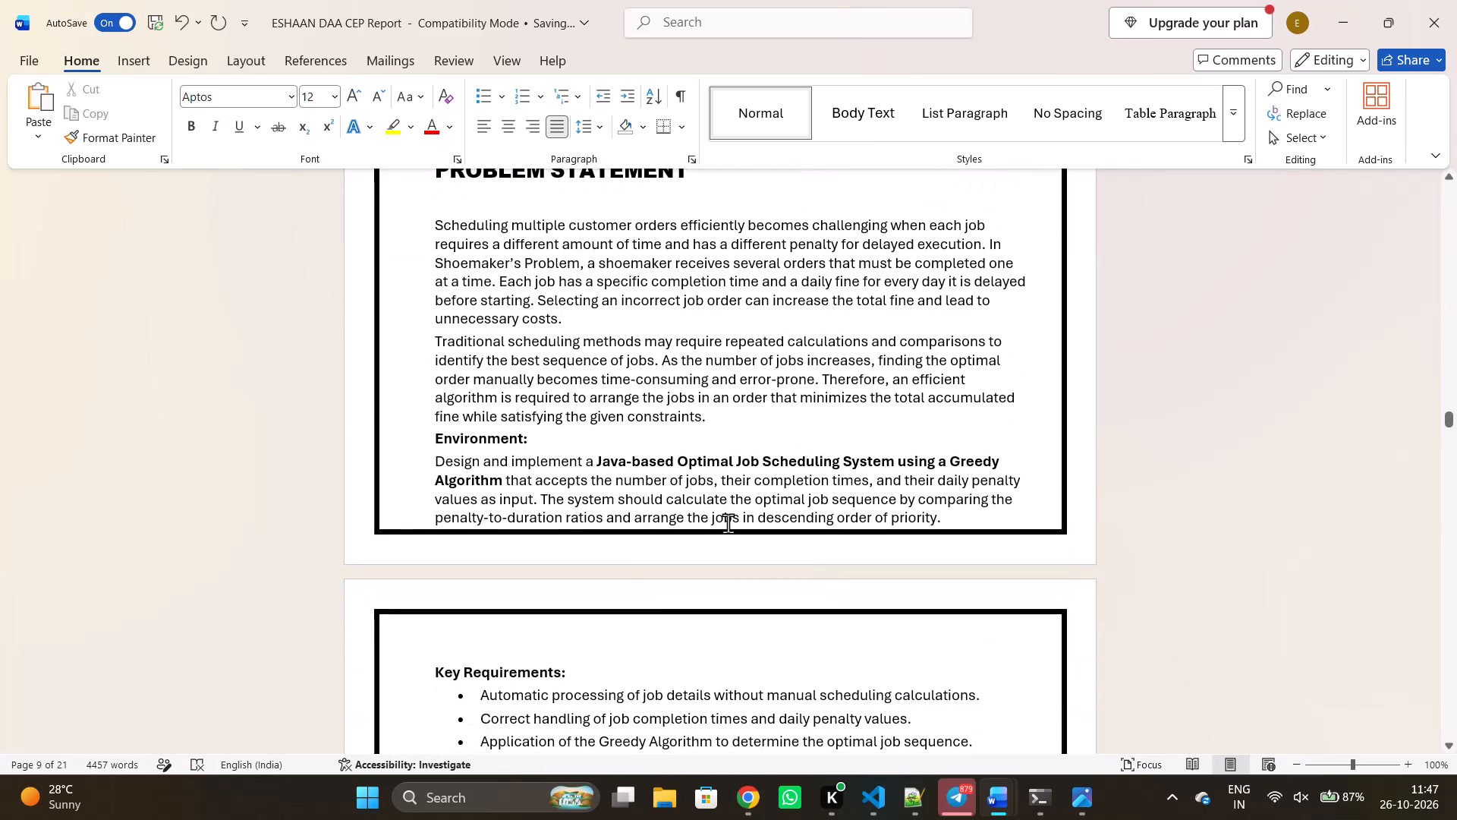
pyautogui.scroll(-2, 728, 523)
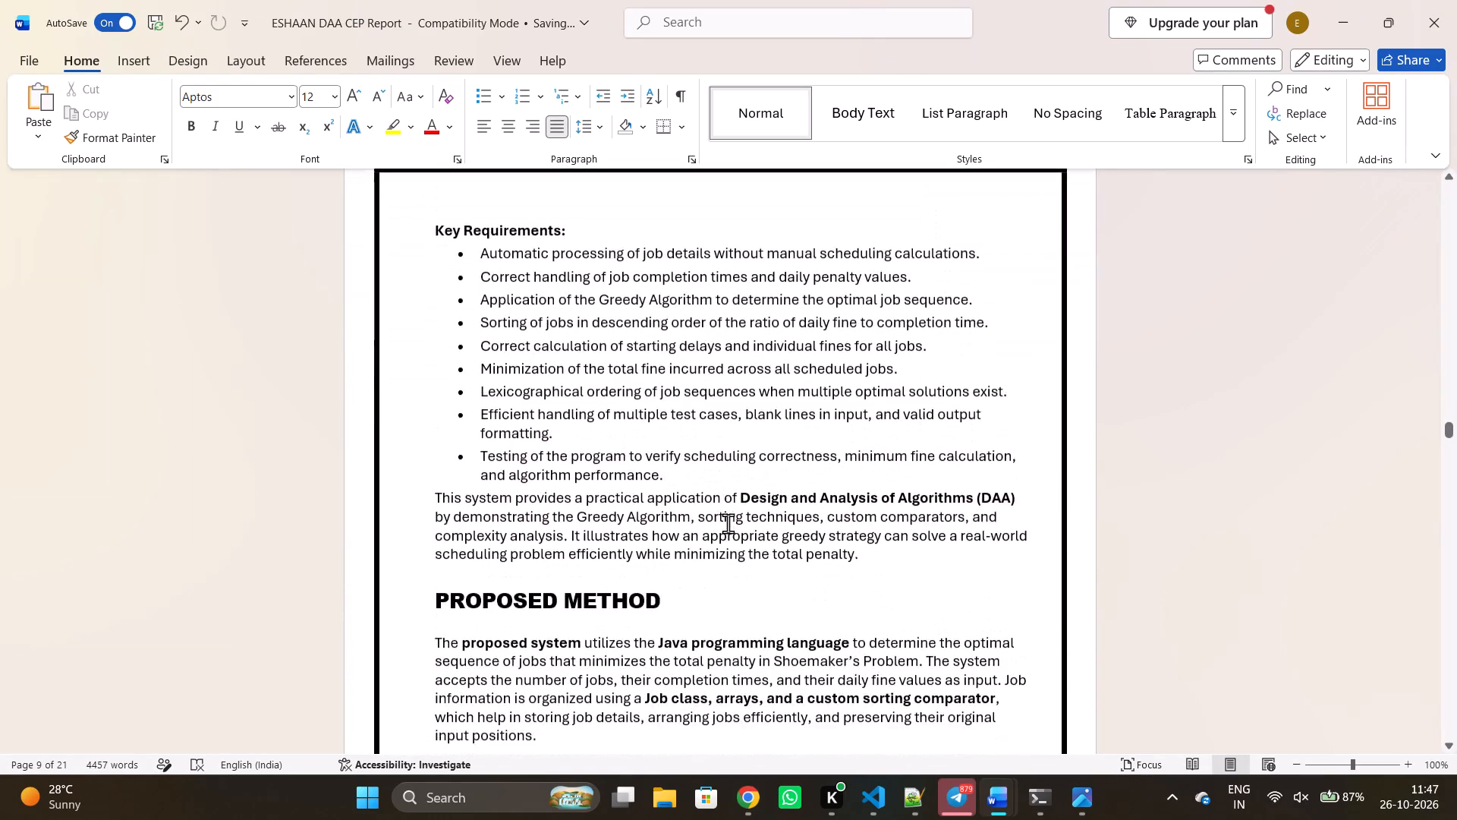
pyautogui.scroll(-5, 728, 523)
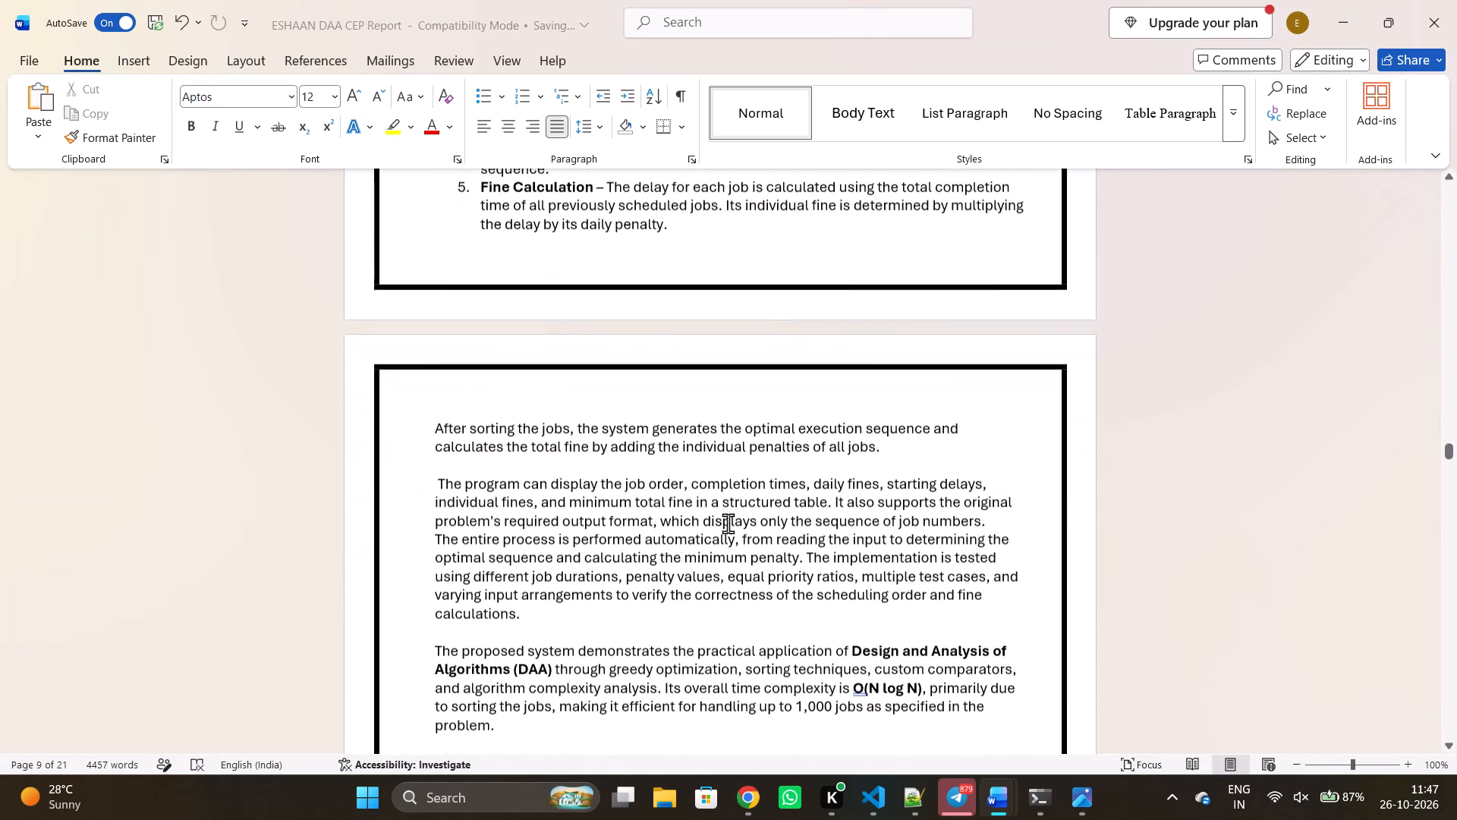
pyautogui.scroll(-4, 728, 523)
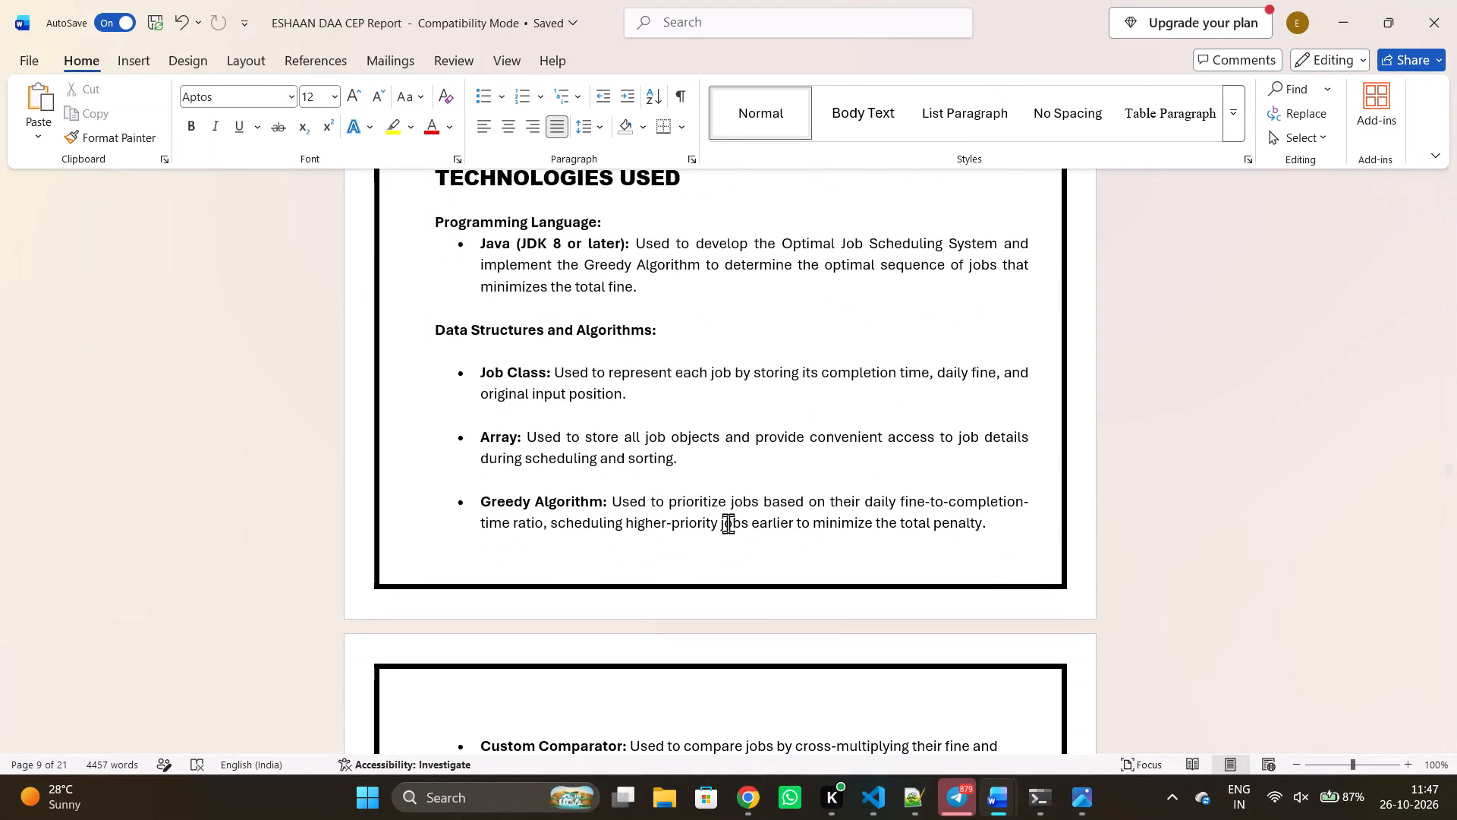
pyautogui.scroll(-1, 728, 523)
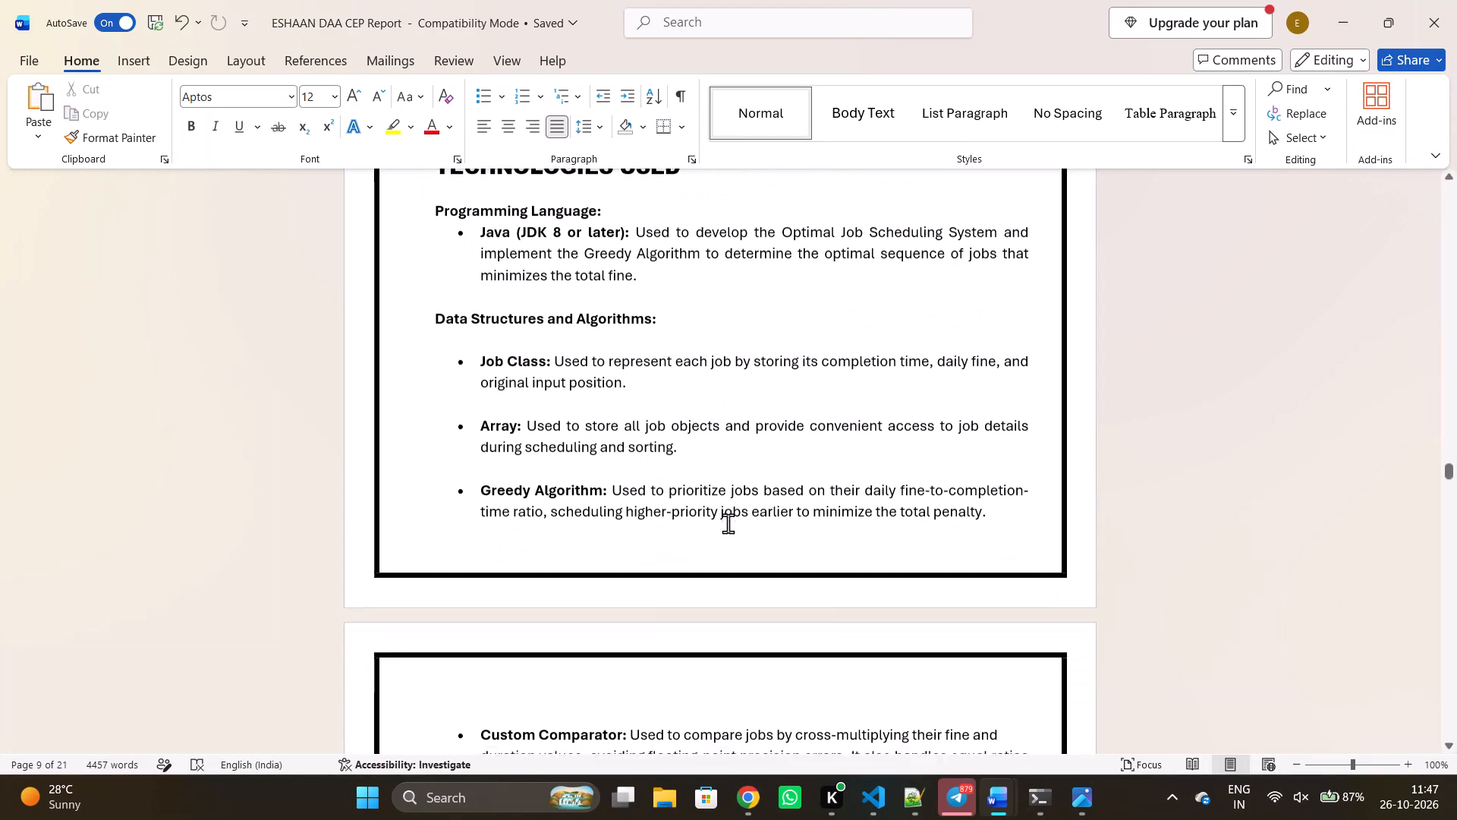
pyautogui.scroll(-4, 728, 523)
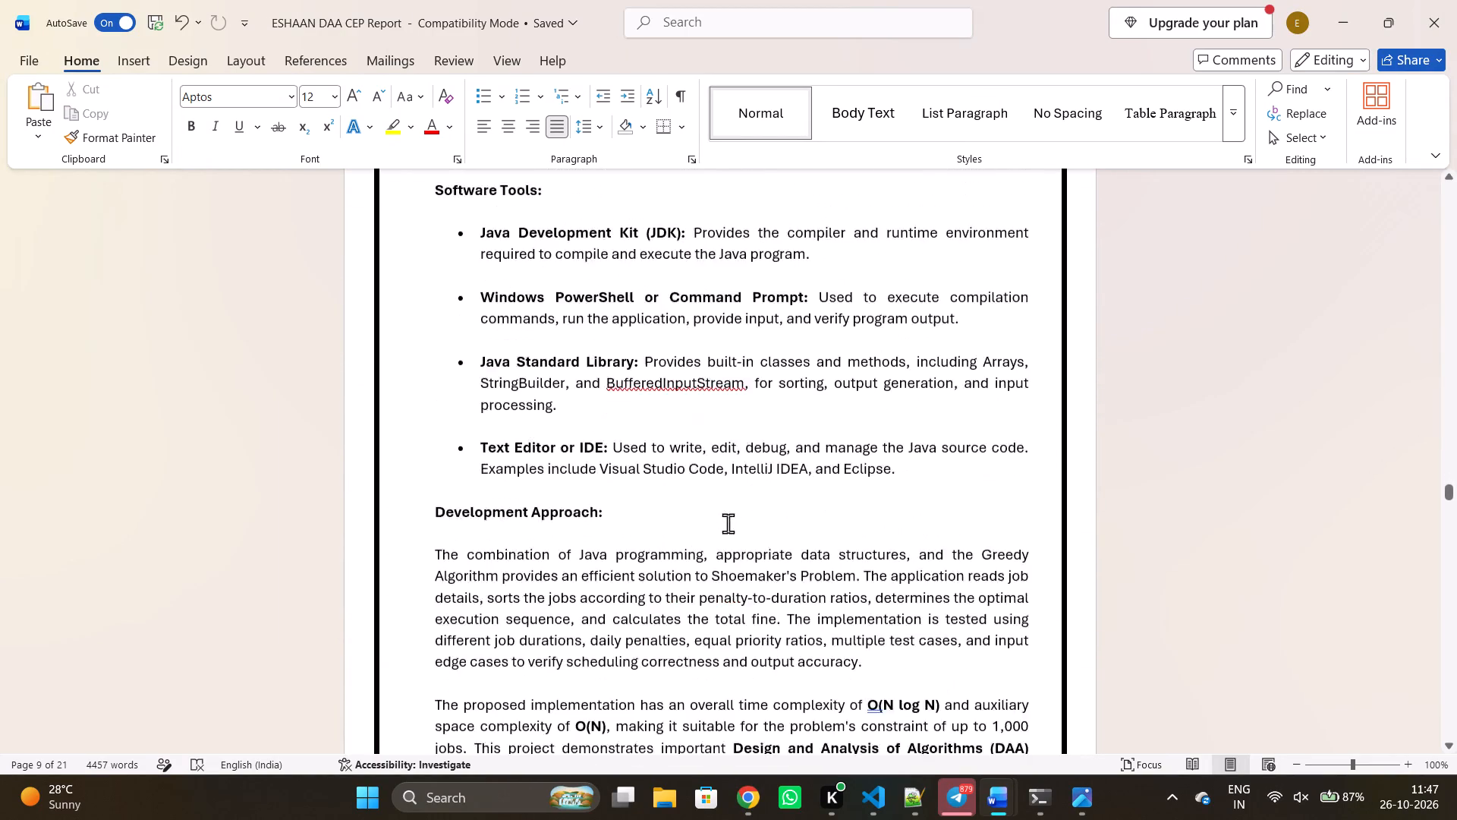
# Review the report from the ALGORITHM FLOWCHART through ADVANTAGES, the Java code, OUTPUT and the time complexity discussion to the conclusion's last page.
pyautogui.scroll(-6, 728, 523)
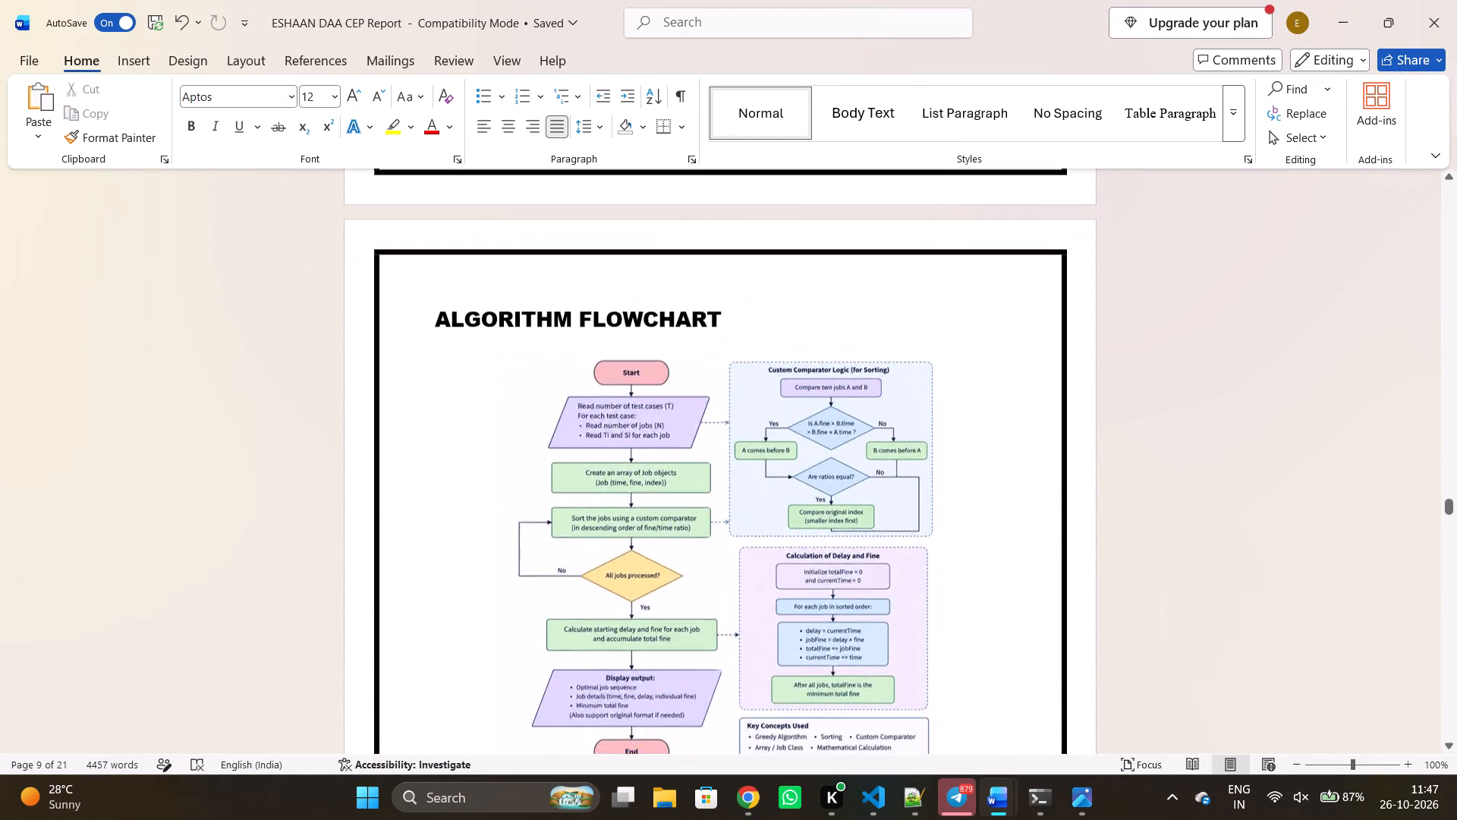
pyautogui.scroll(-7, 728, 523)
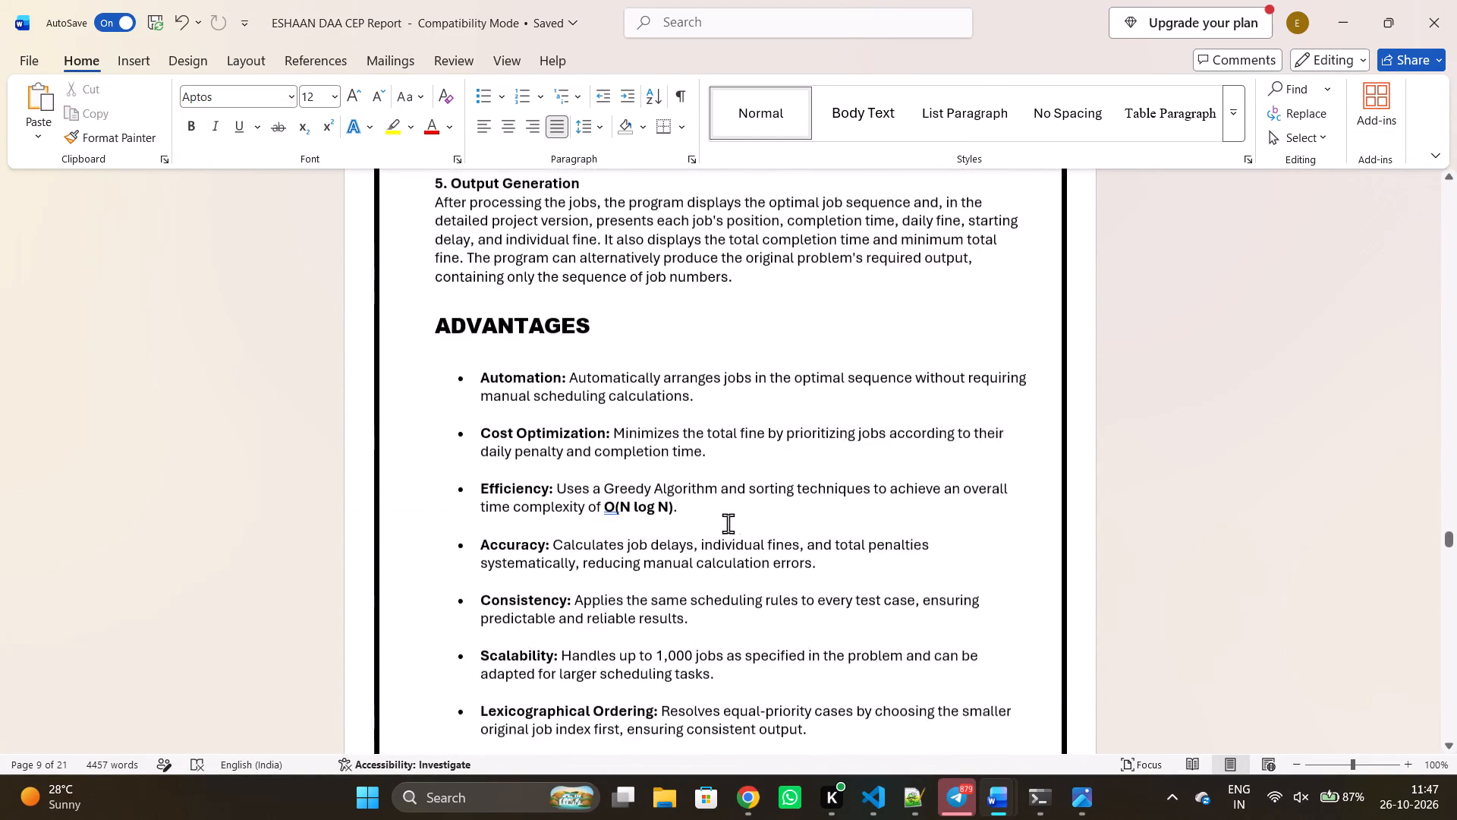
pyautogui.scroll(-7, 728, 523)
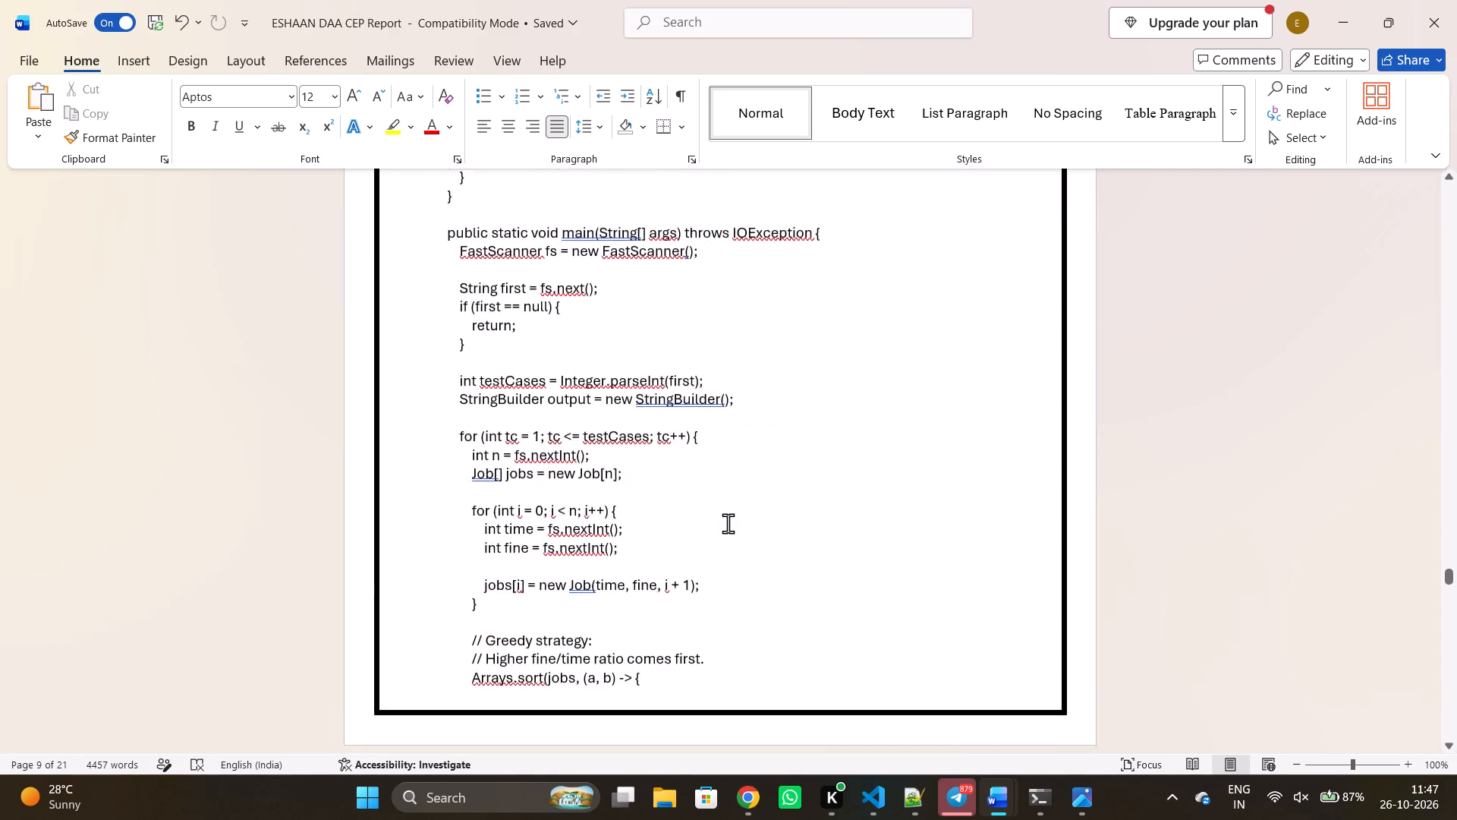
pyautogui.scroll(-6, 728, 523)
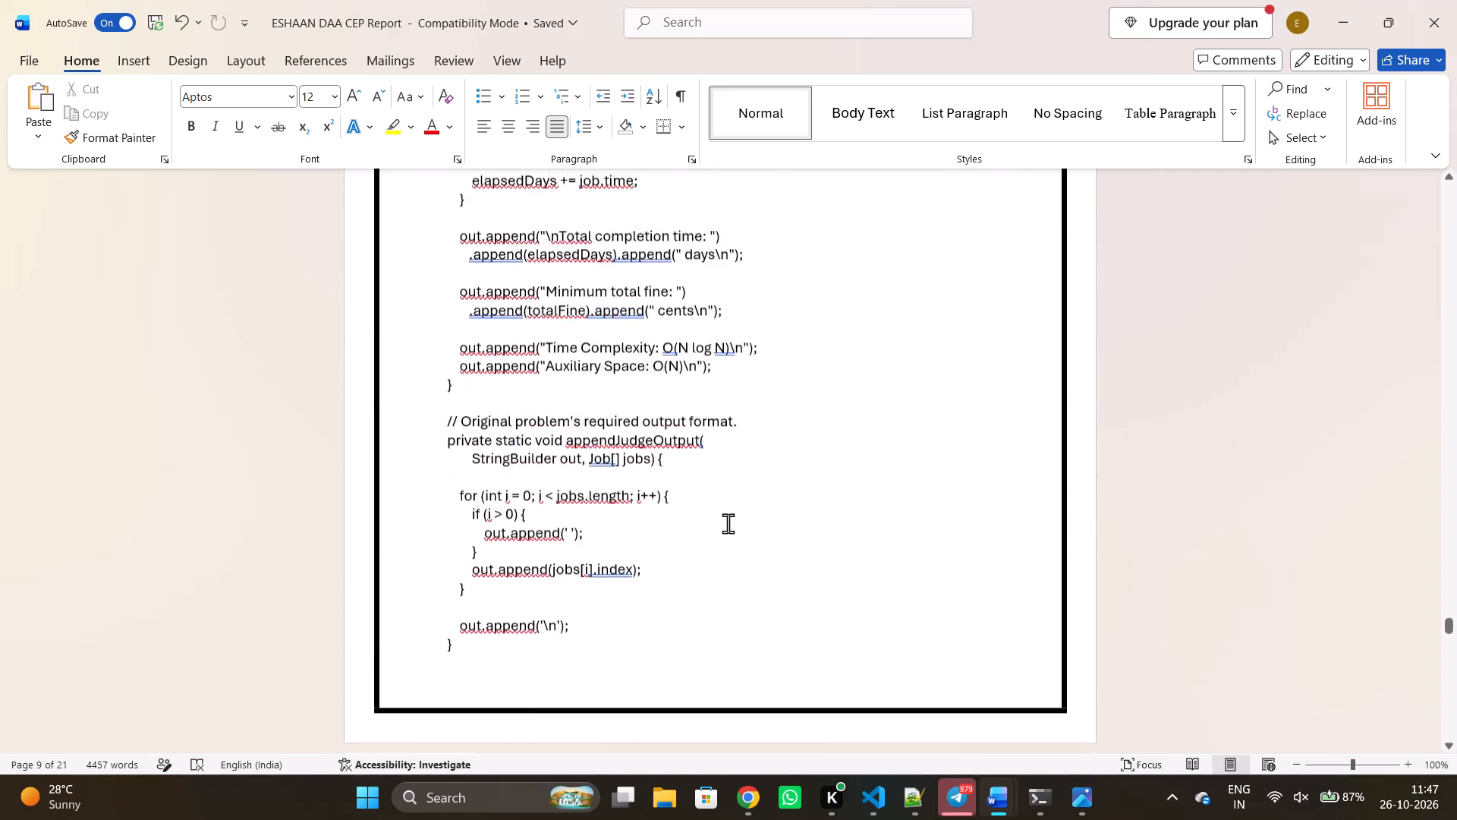
pyautogui.scroll(-6, 728, 523)
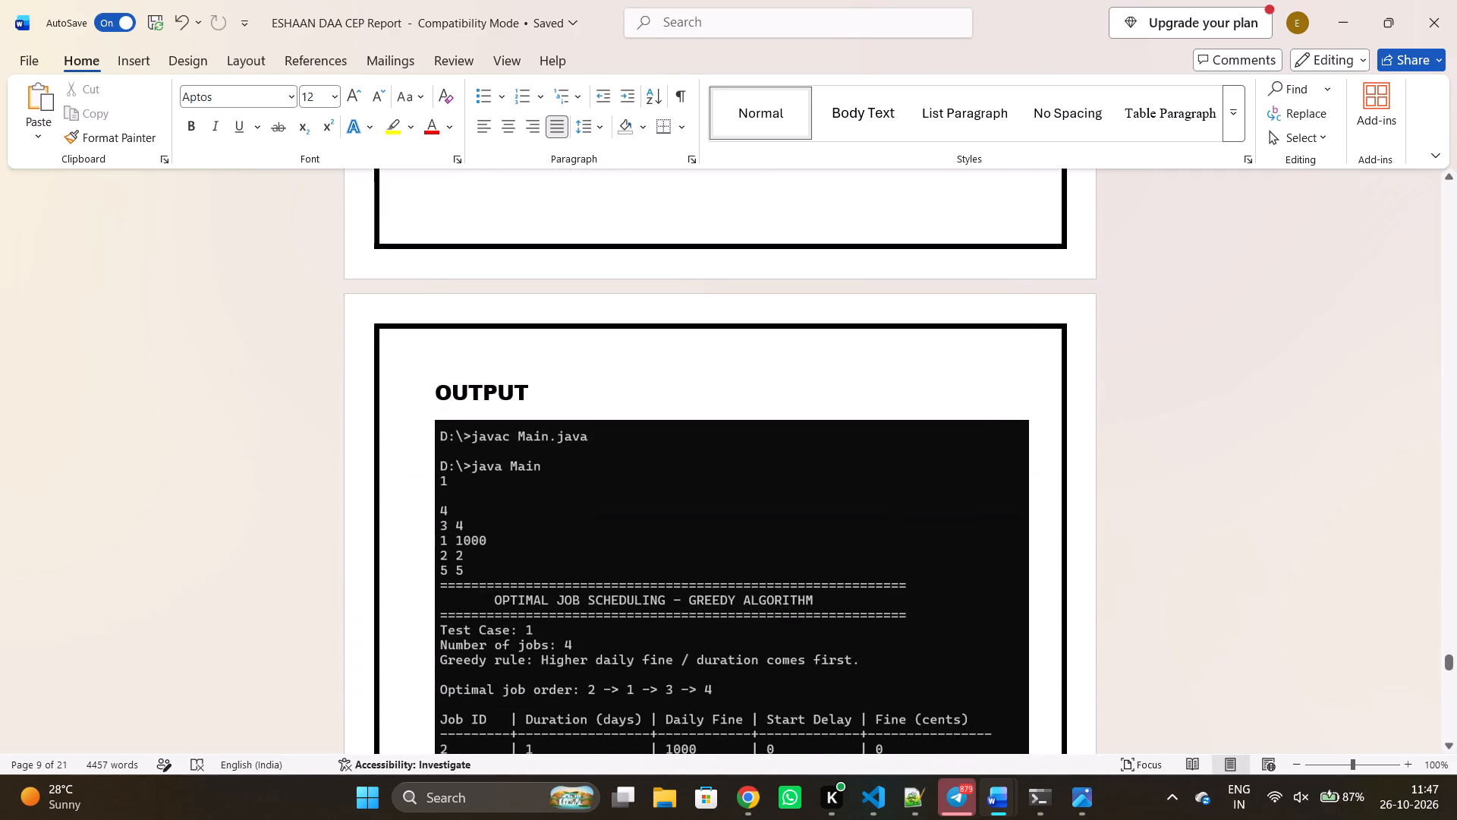
pyautogui.scroll(-7, 728, 523)
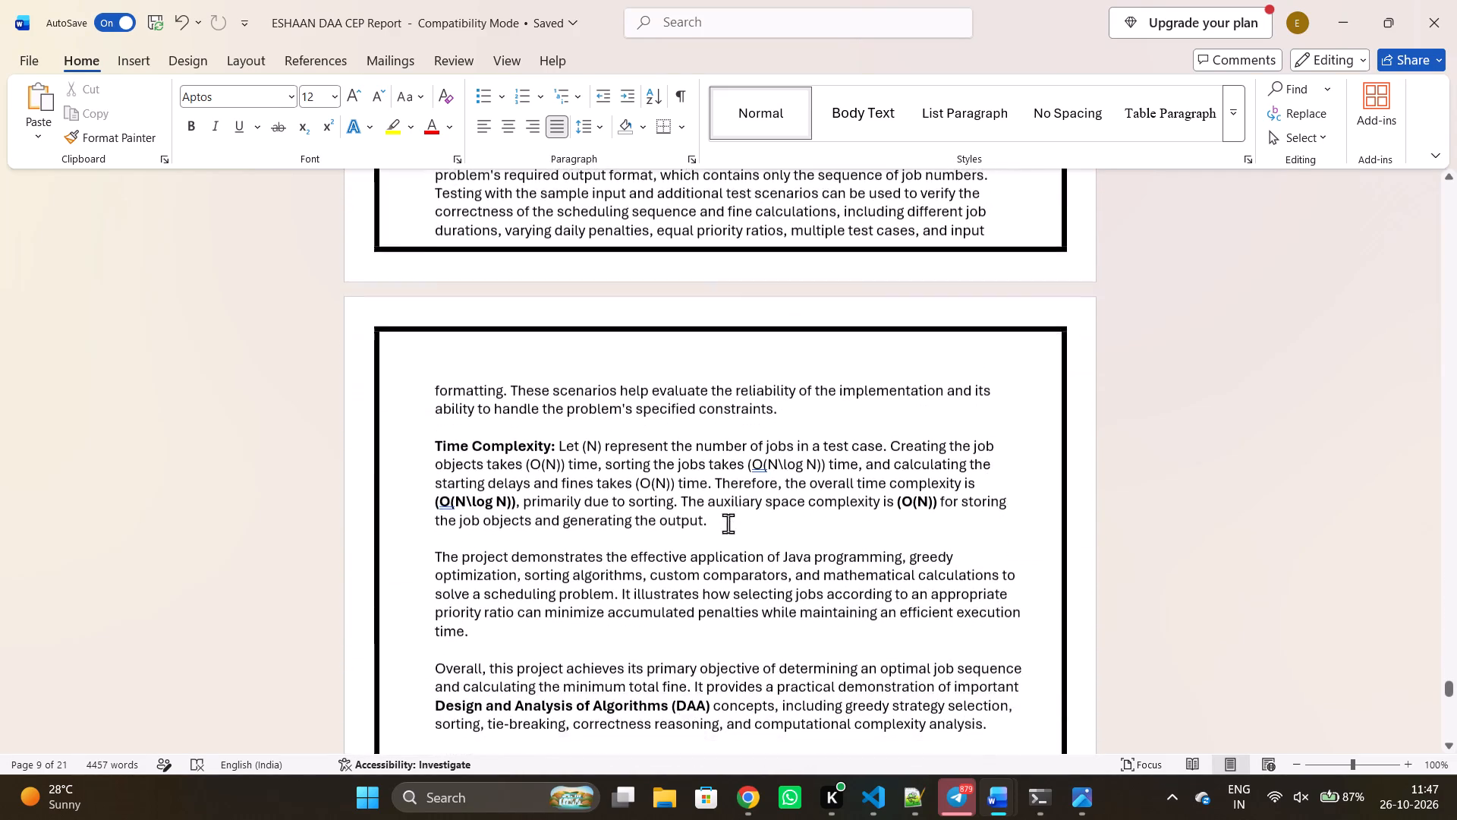
pyautogui.scroll(-2, 728, 523)
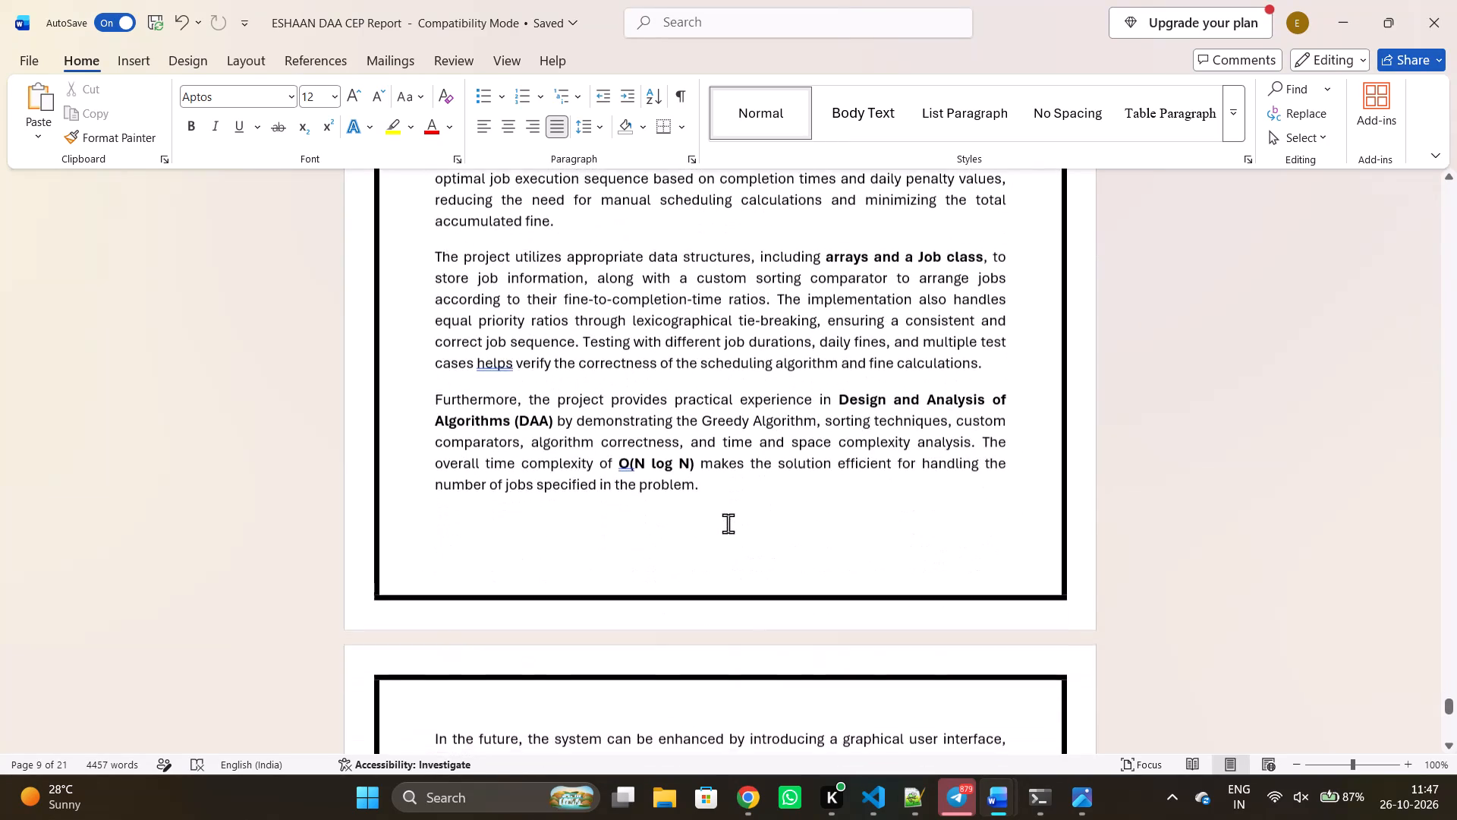
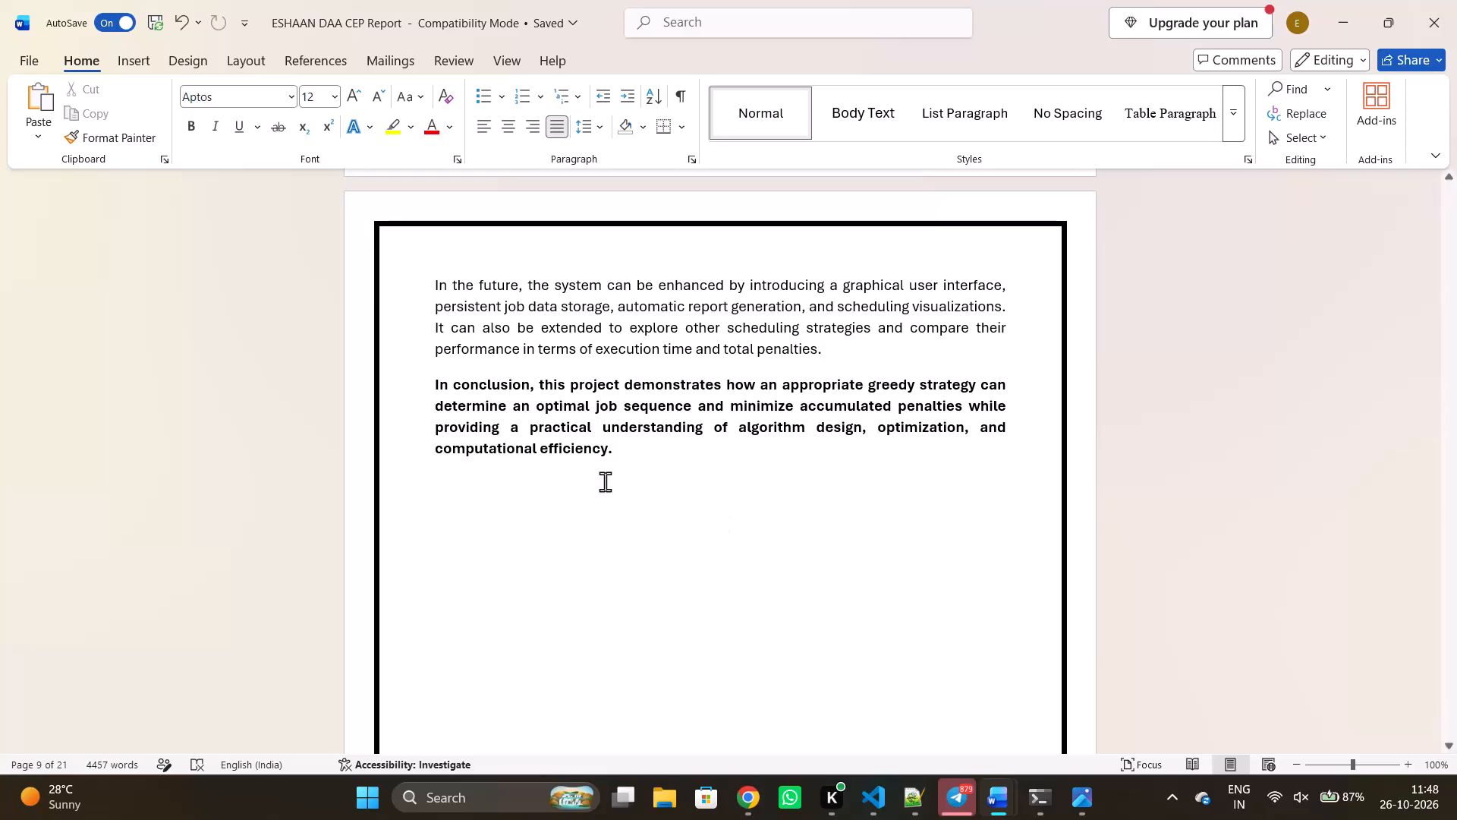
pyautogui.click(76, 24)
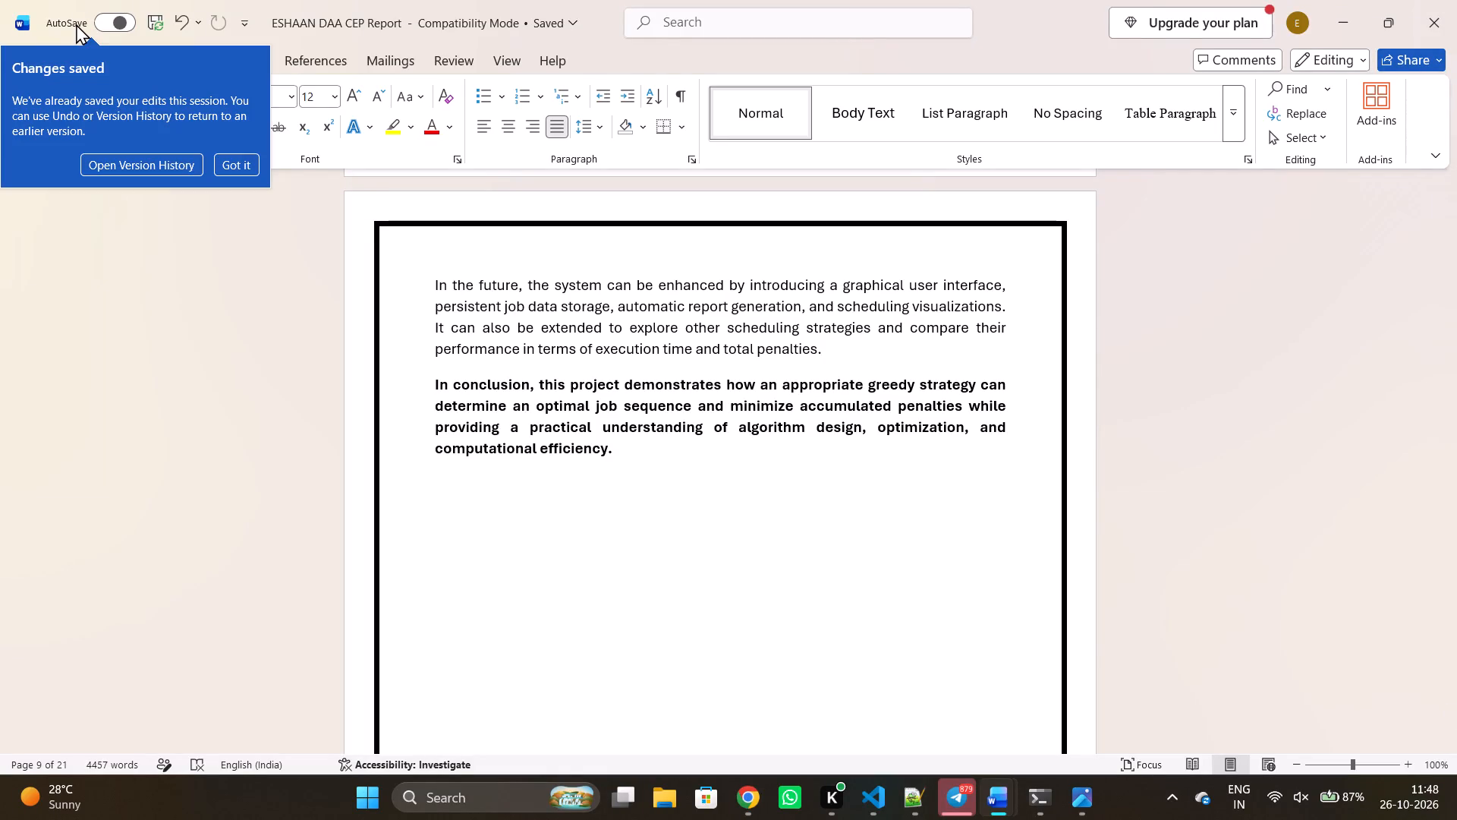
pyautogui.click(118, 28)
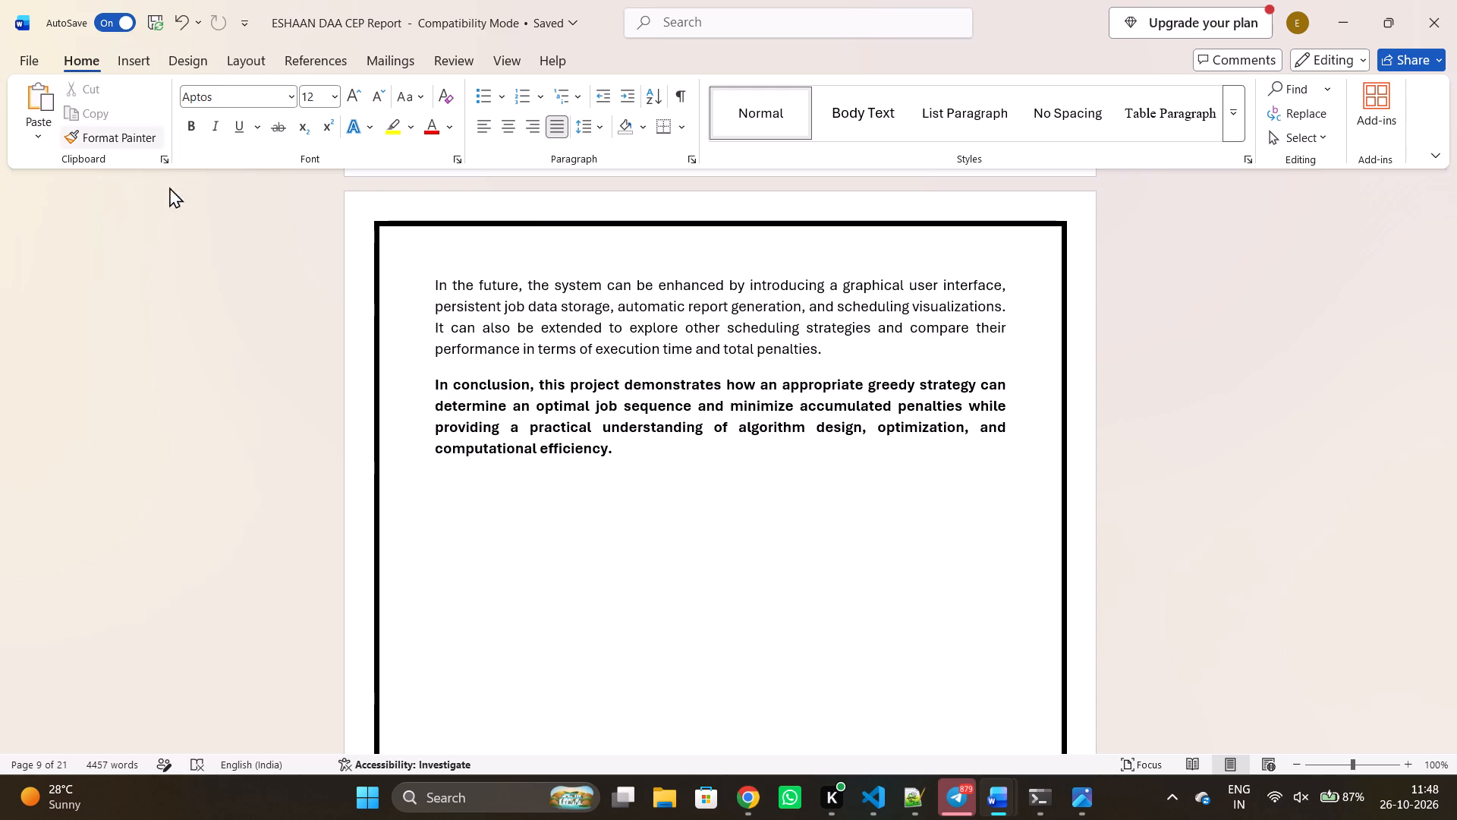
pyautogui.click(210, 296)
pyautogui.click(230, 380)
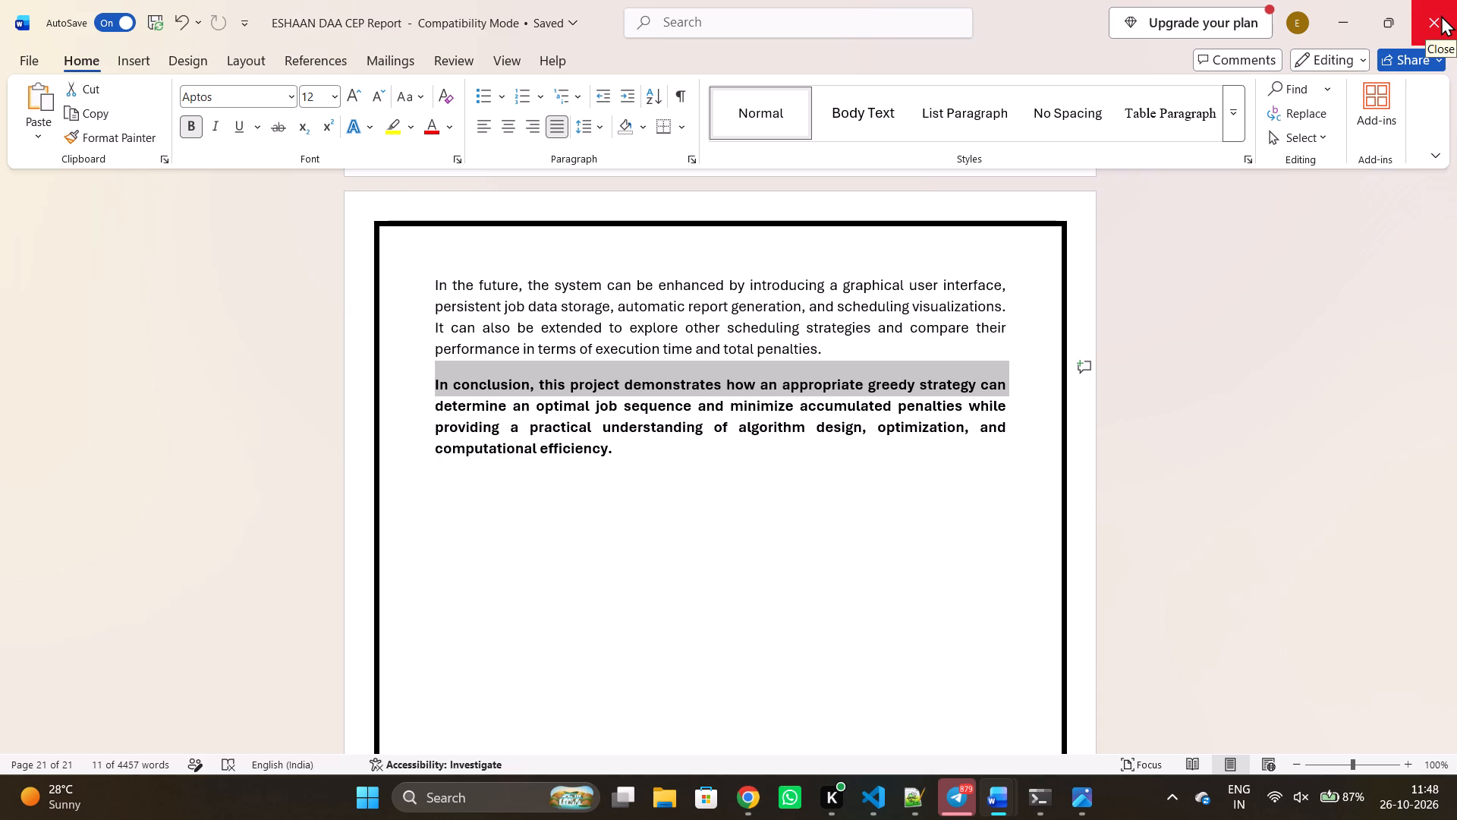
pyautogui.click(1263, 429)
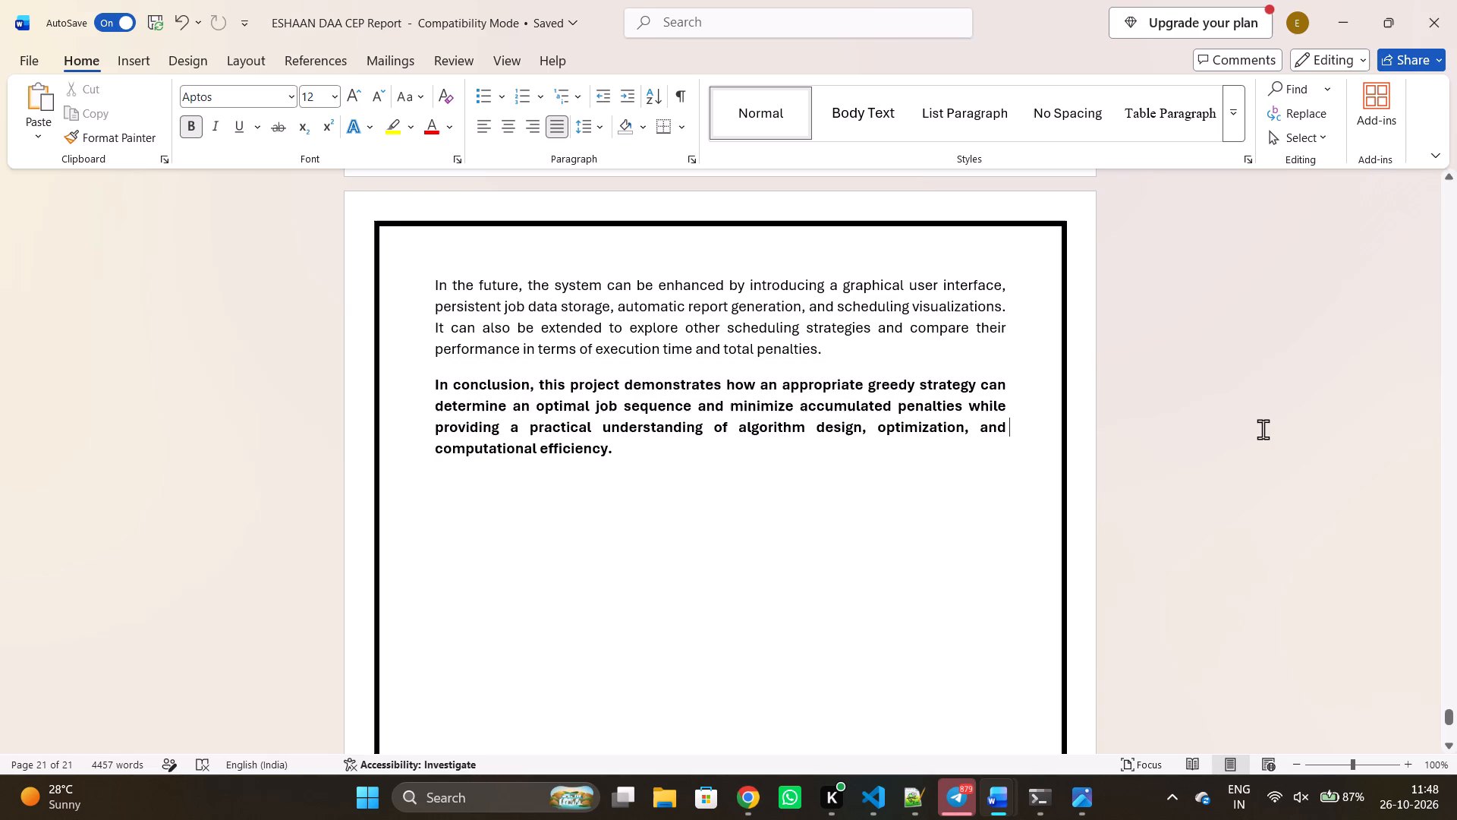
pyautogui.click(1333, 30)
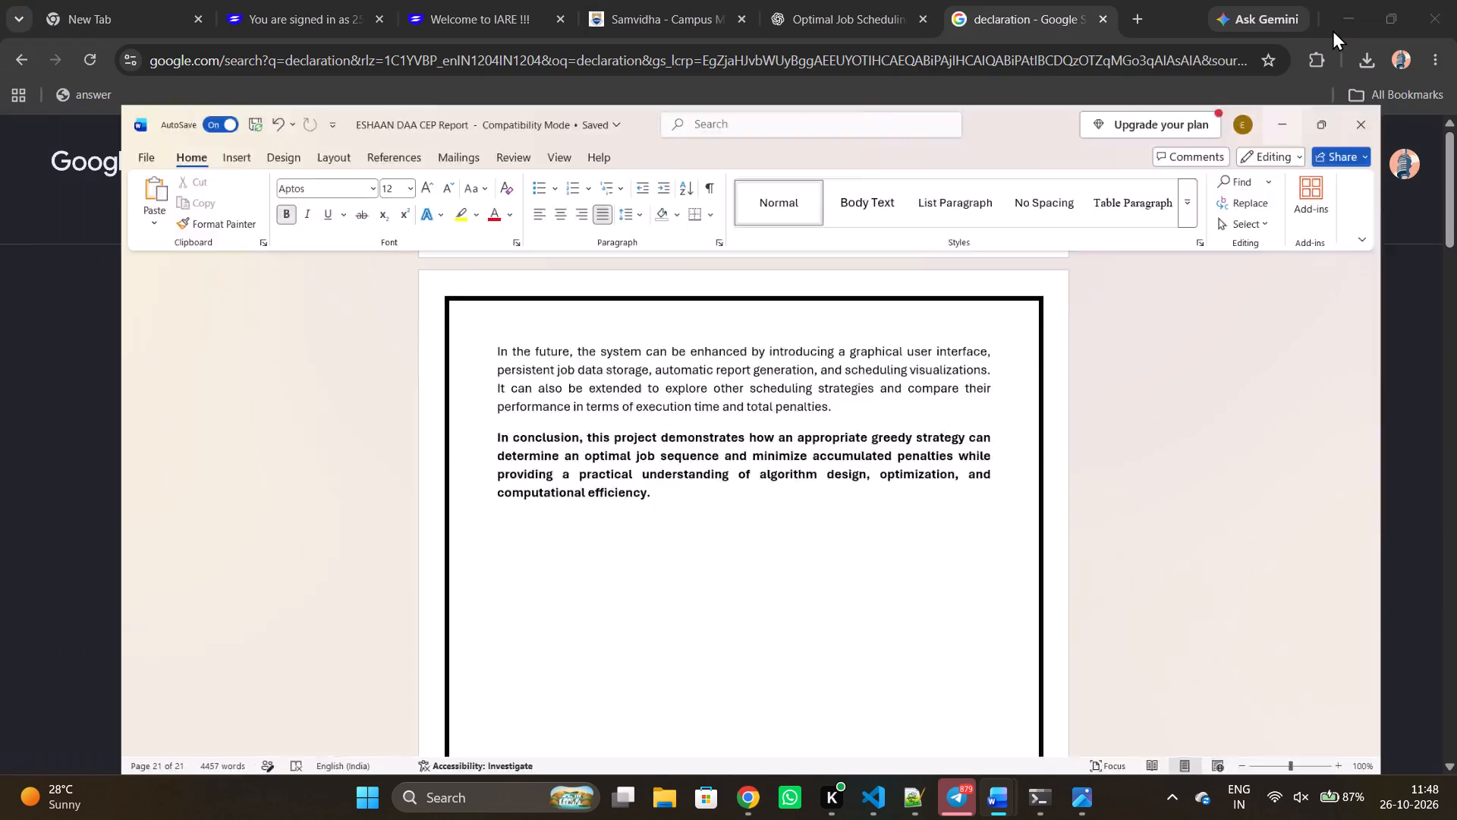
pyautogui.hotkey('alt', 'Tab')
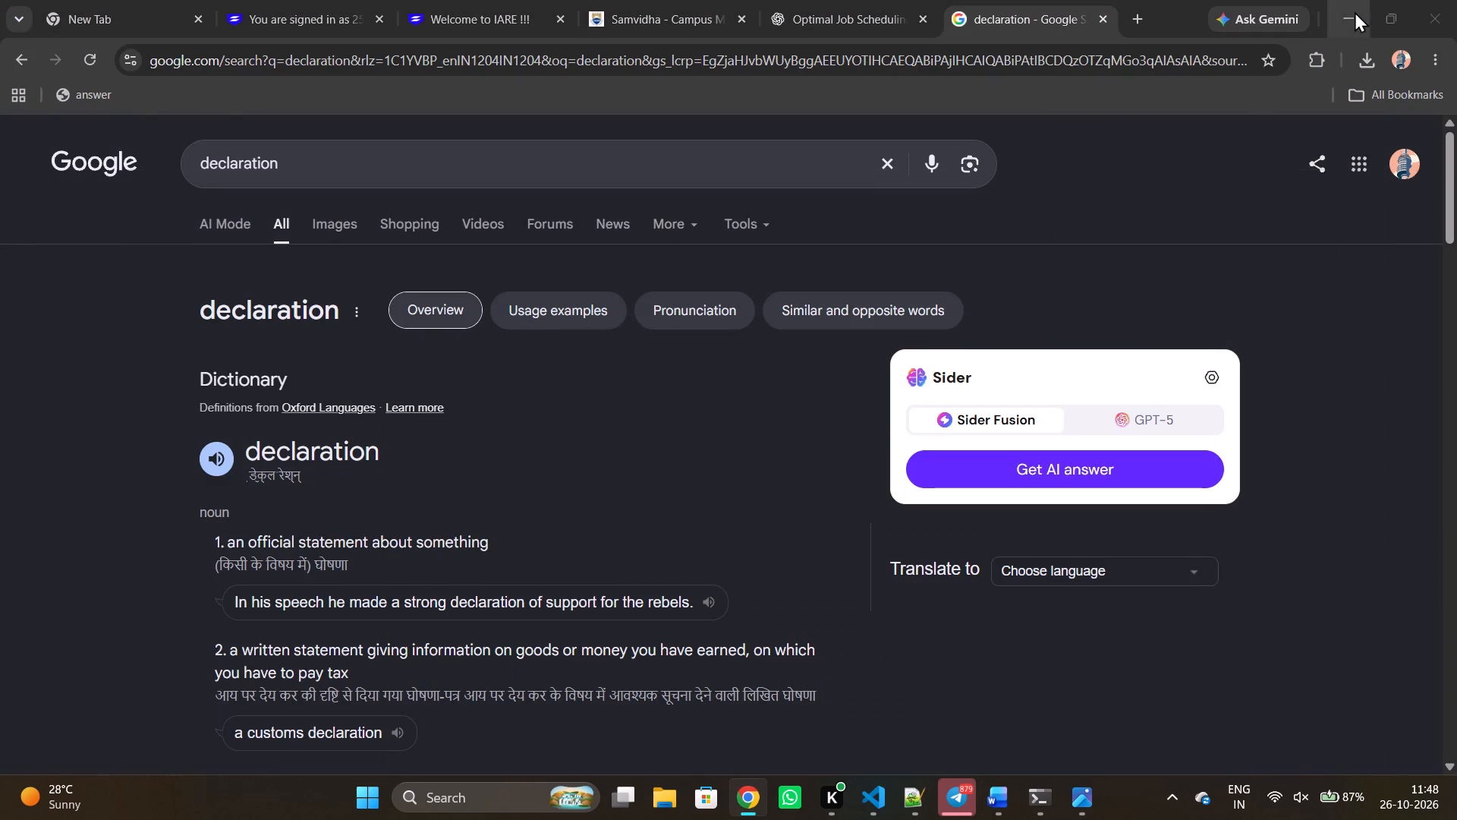
# Save the DAA CEP report.
pyautogui.hotkey('ctrl', 's')
pyautogui.hotkey('ctrl', 's')
pyautogui.hotkey('ctrl', 's')
pyautogui.hotkey('ctrl', 's')
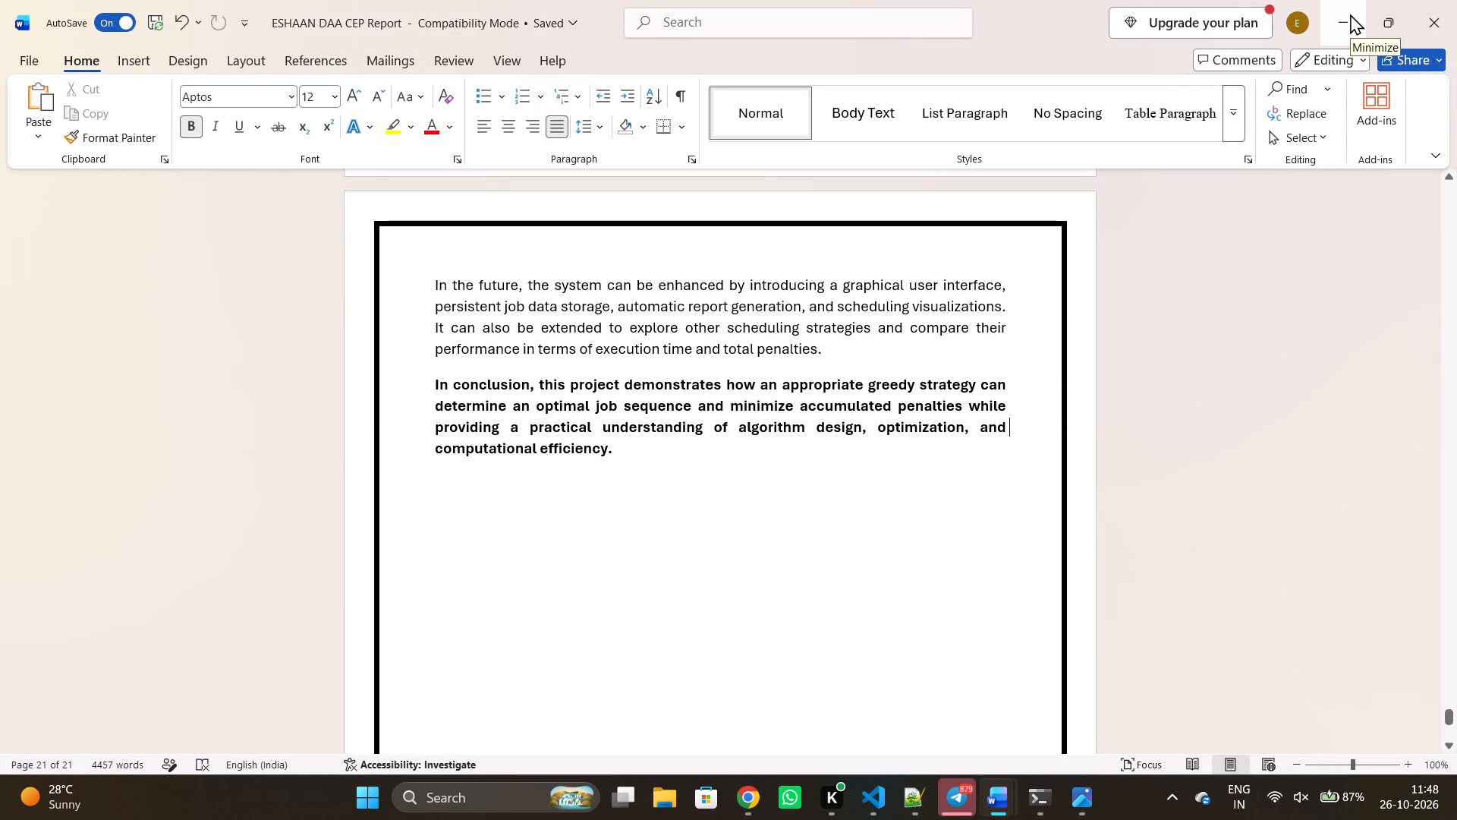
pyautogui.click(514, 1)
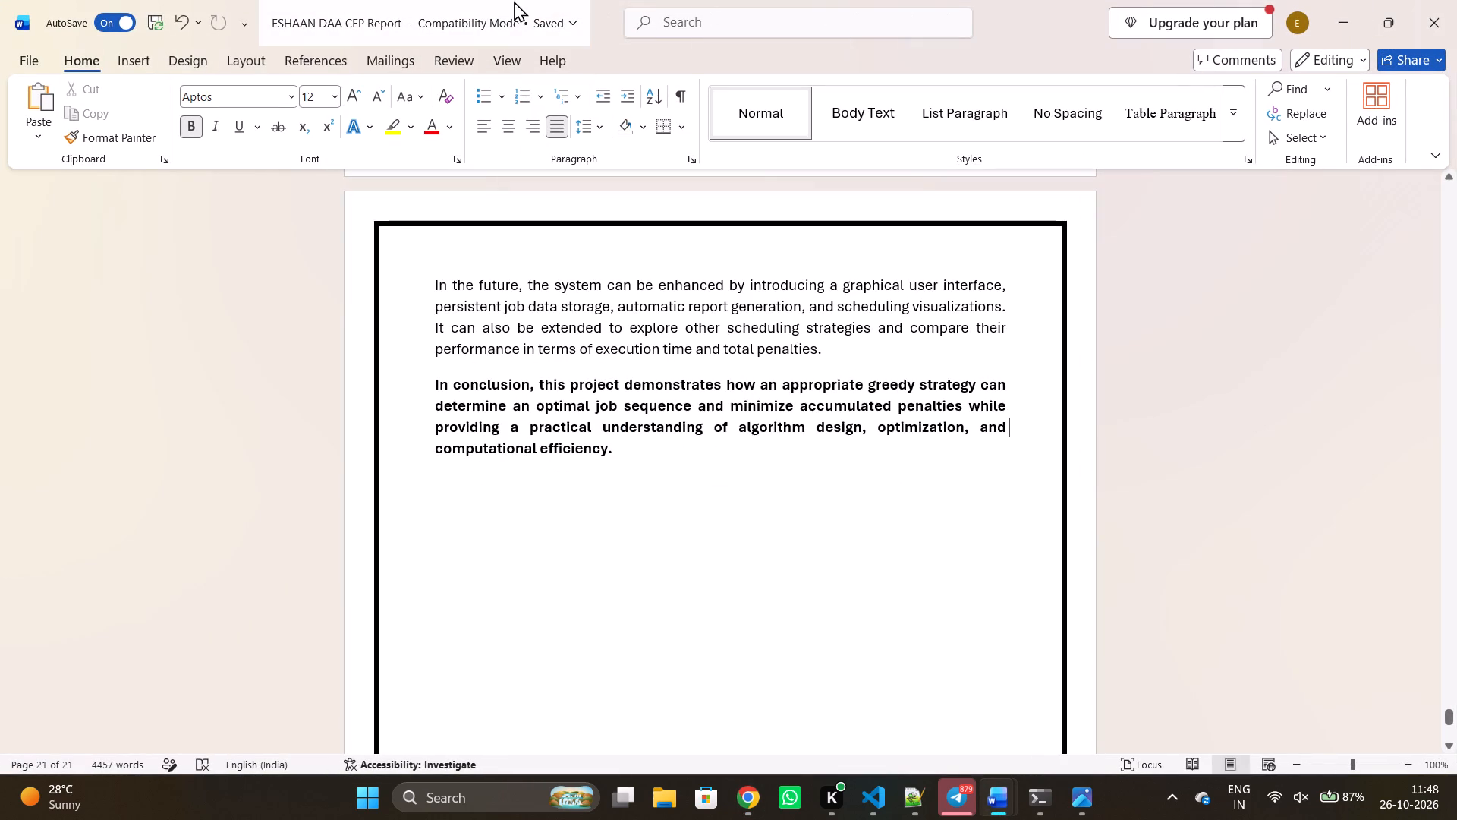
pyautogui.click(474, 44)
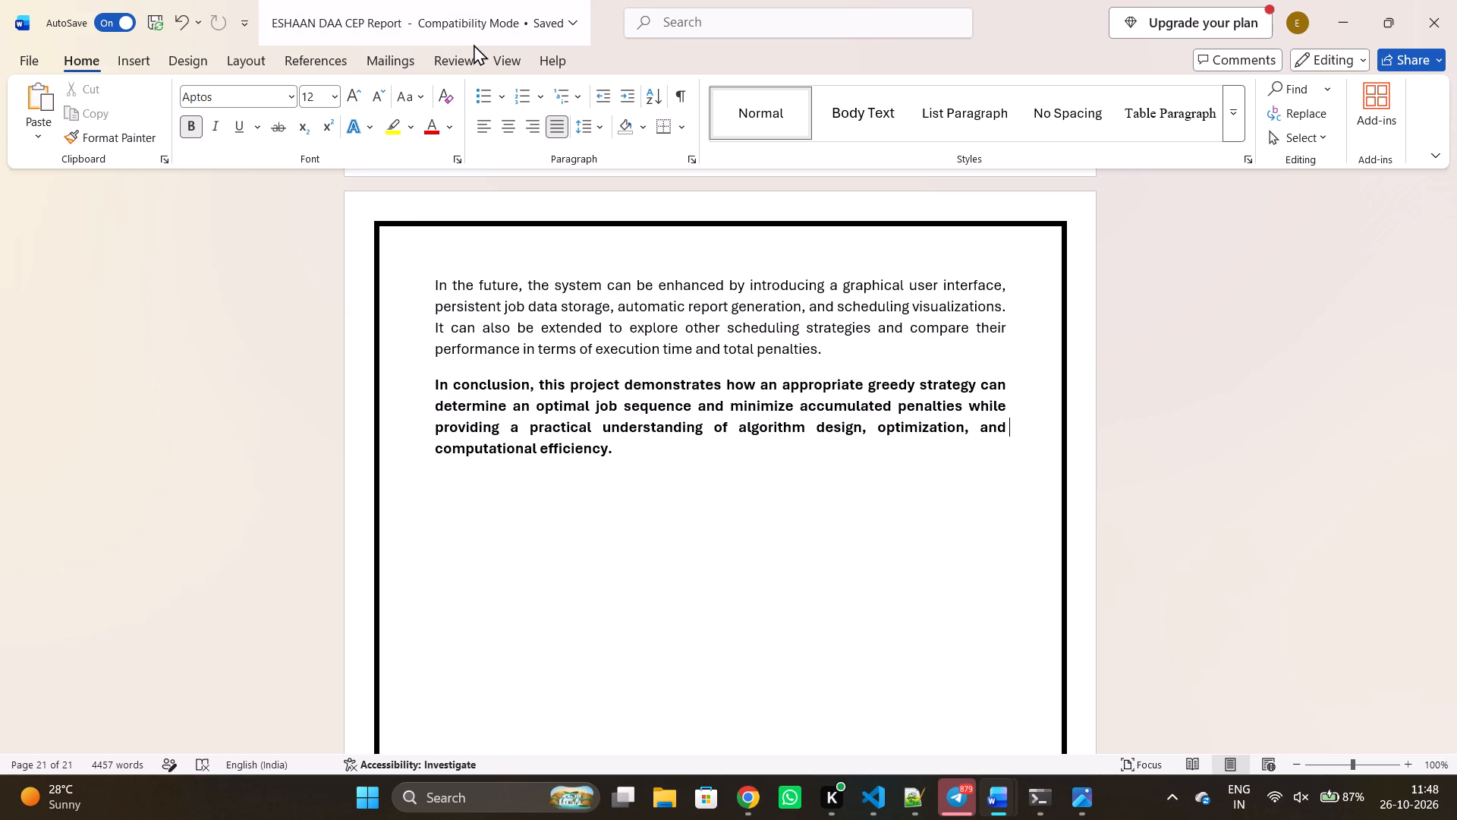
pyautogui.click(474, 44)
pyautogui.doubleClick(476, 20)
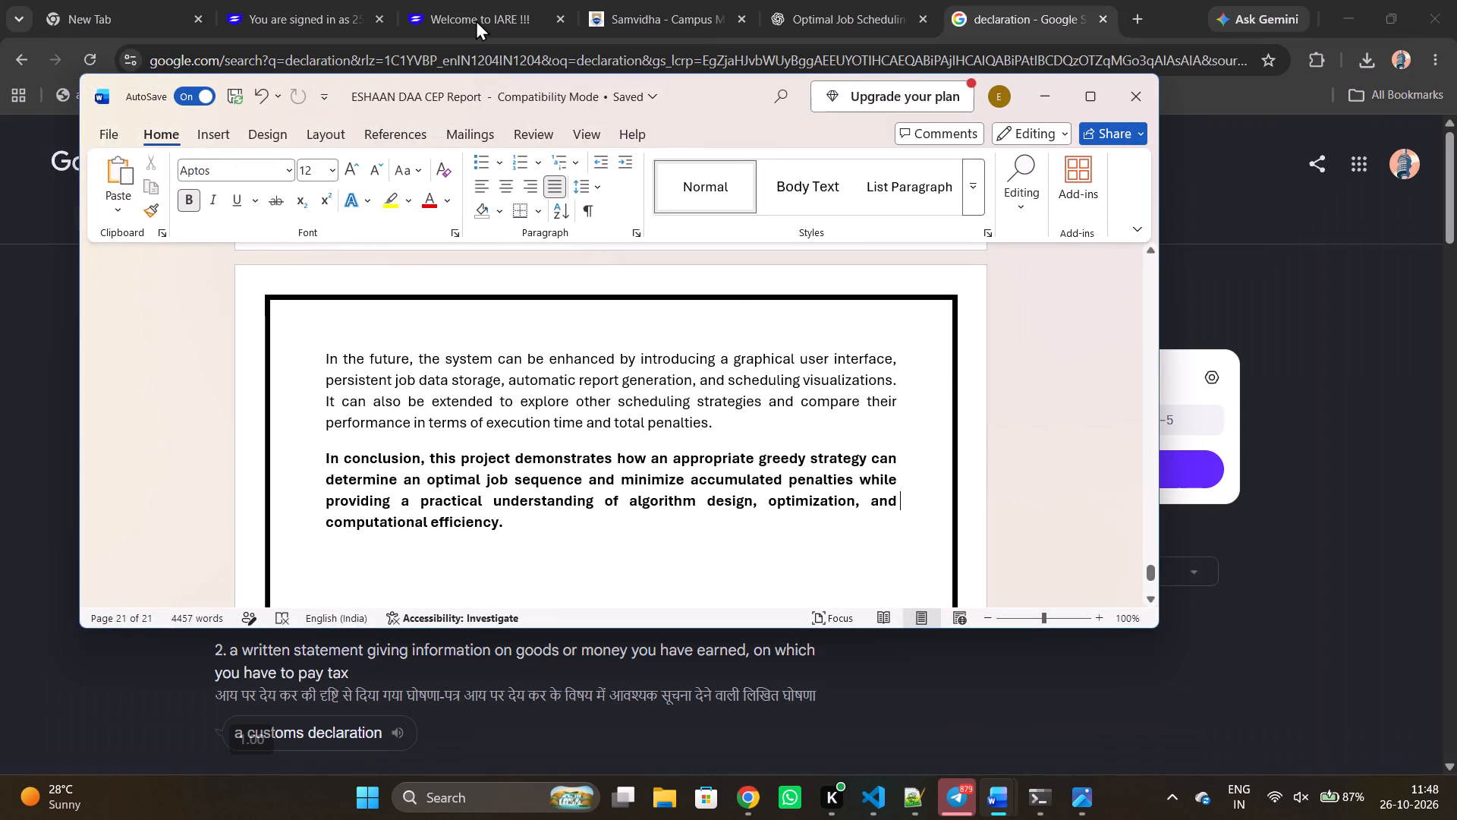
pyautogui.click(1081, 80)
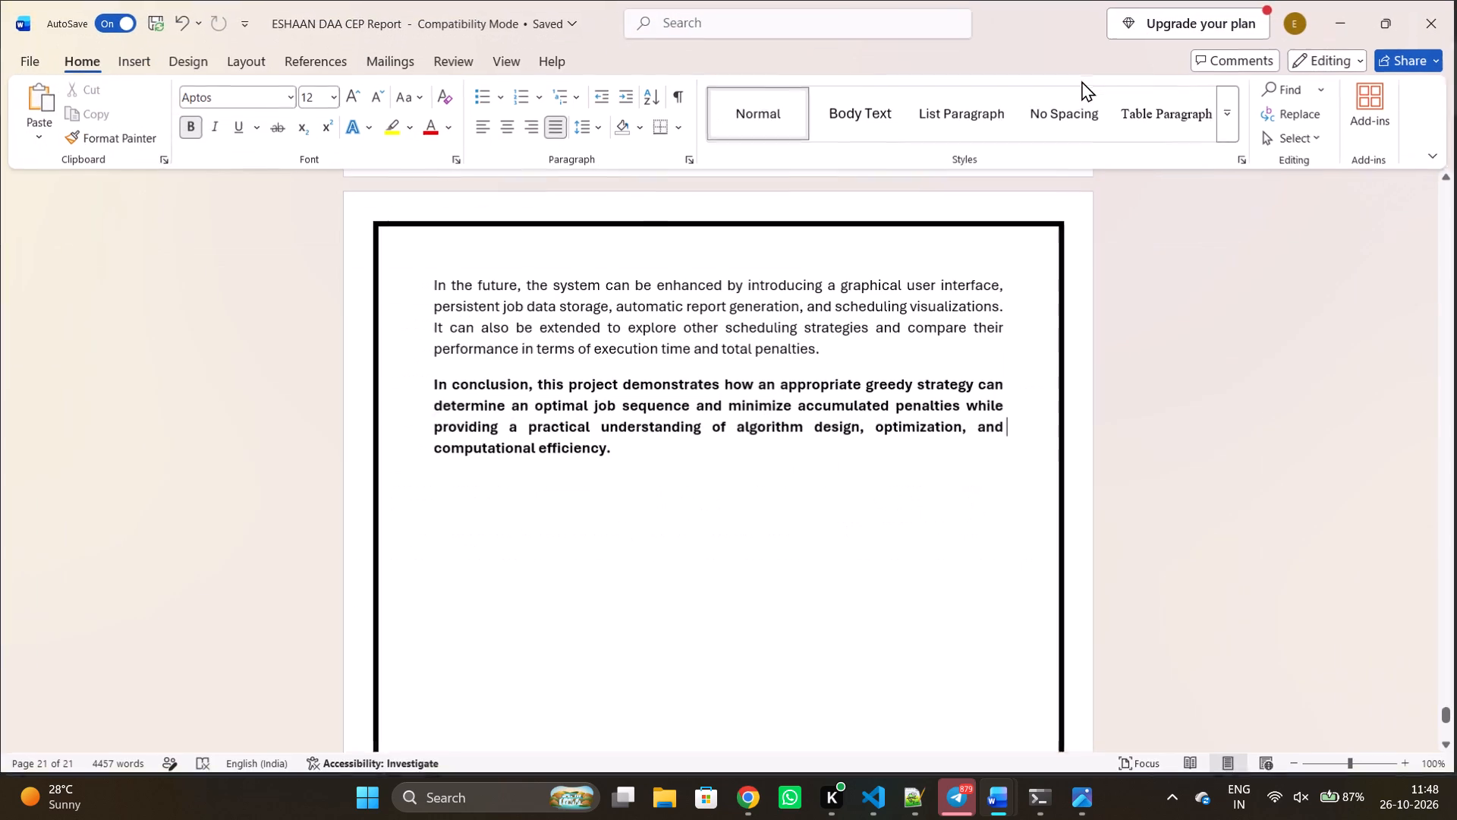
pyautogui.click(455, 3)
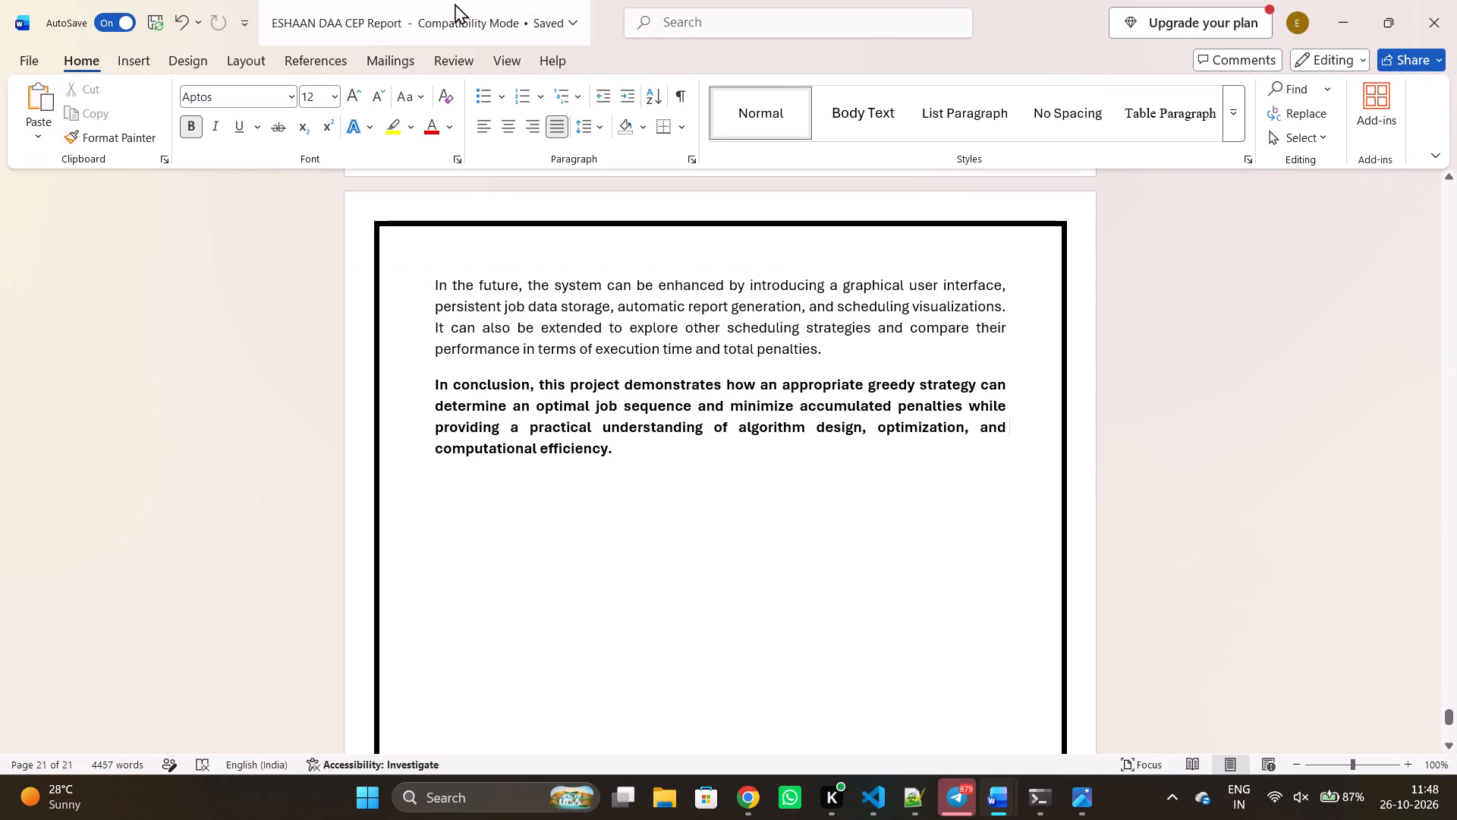
# Show the desktop, reopen the DAA CEP Report document from there, and go back to its INTRODUCTION page.
pyautogui.click(1456, 819)
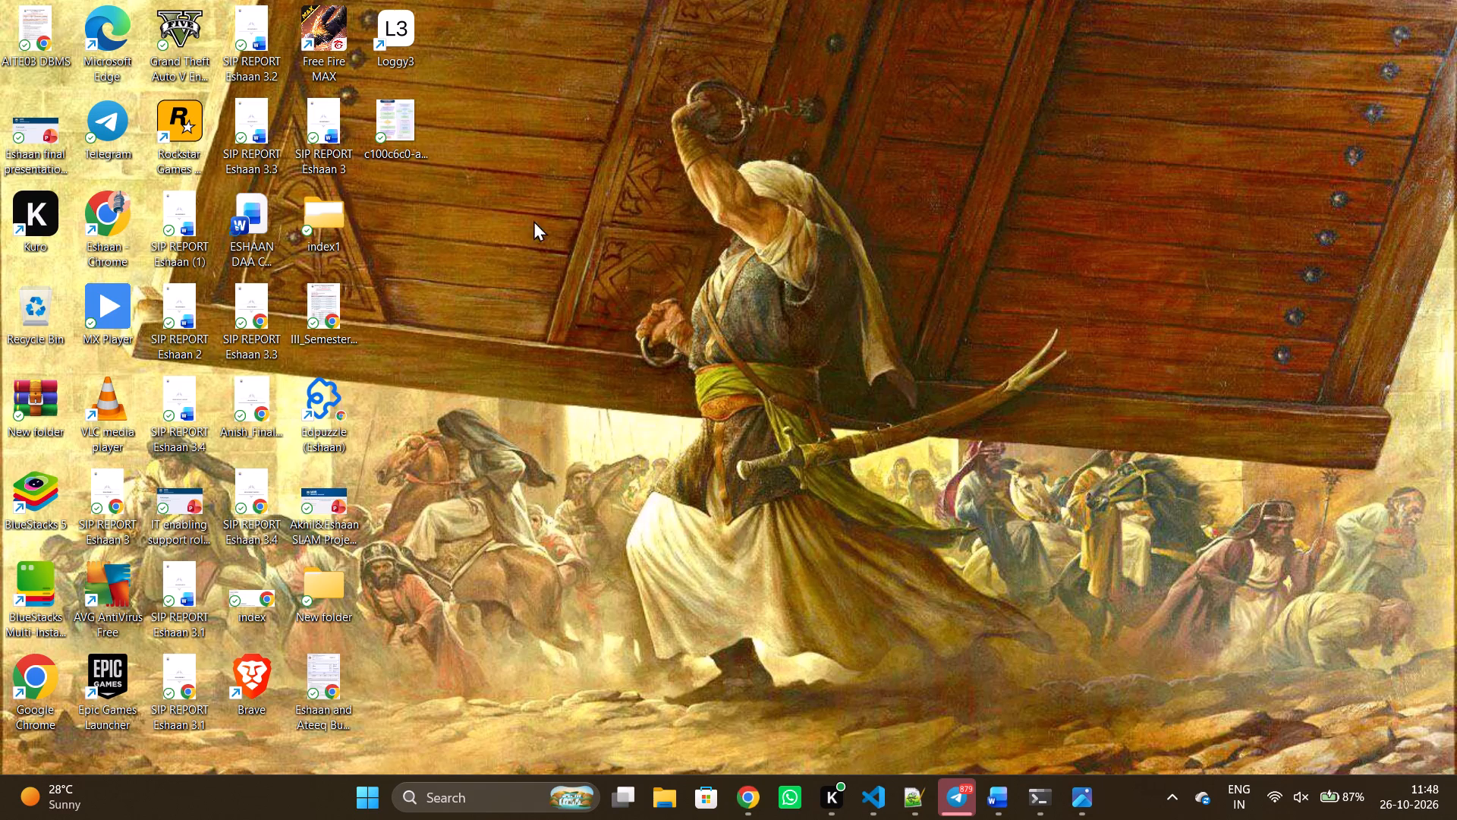
pyautogui.click(254, 200)
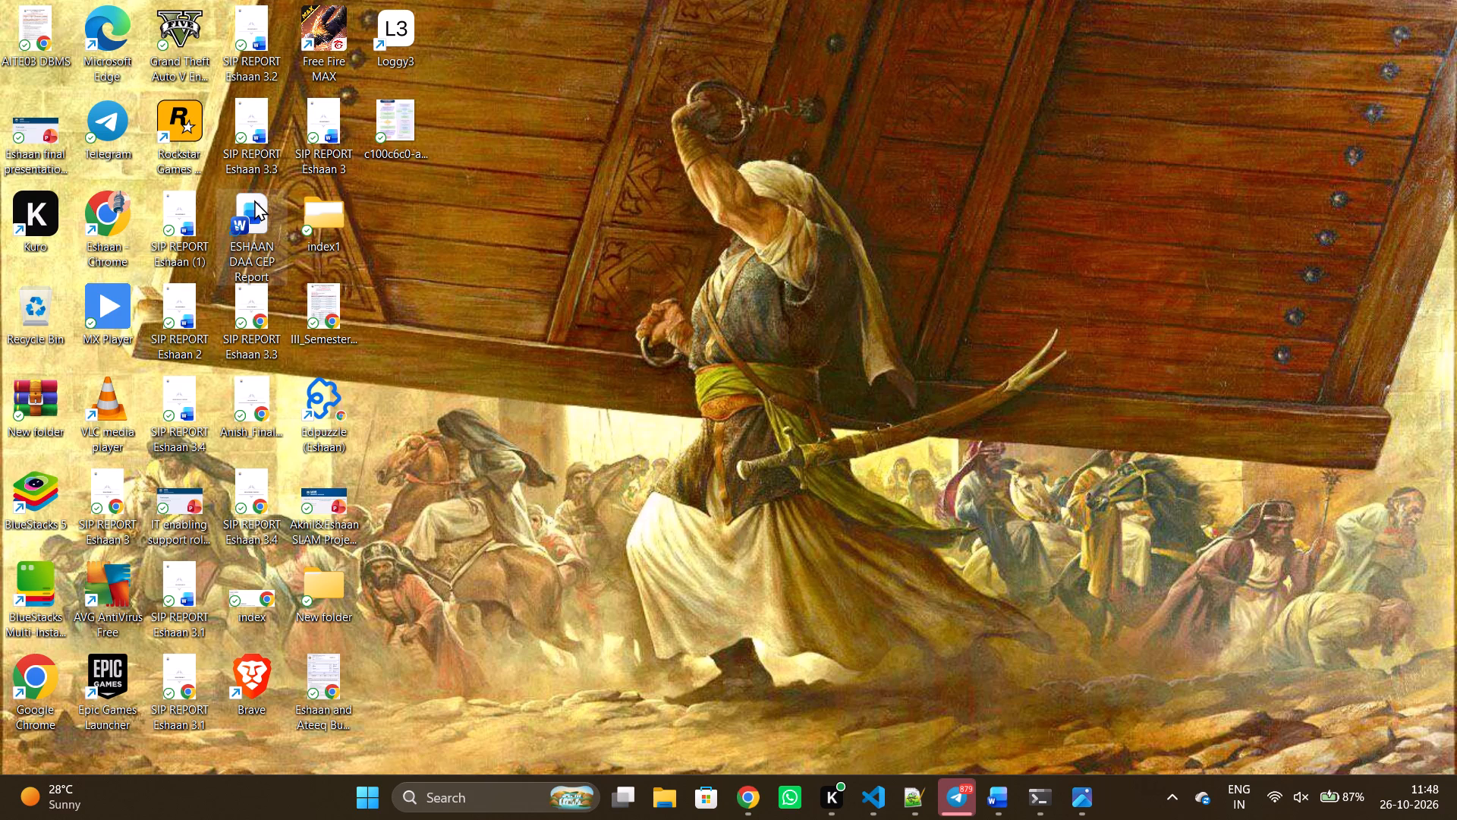
pyautogui.doubleClick(254, 200)
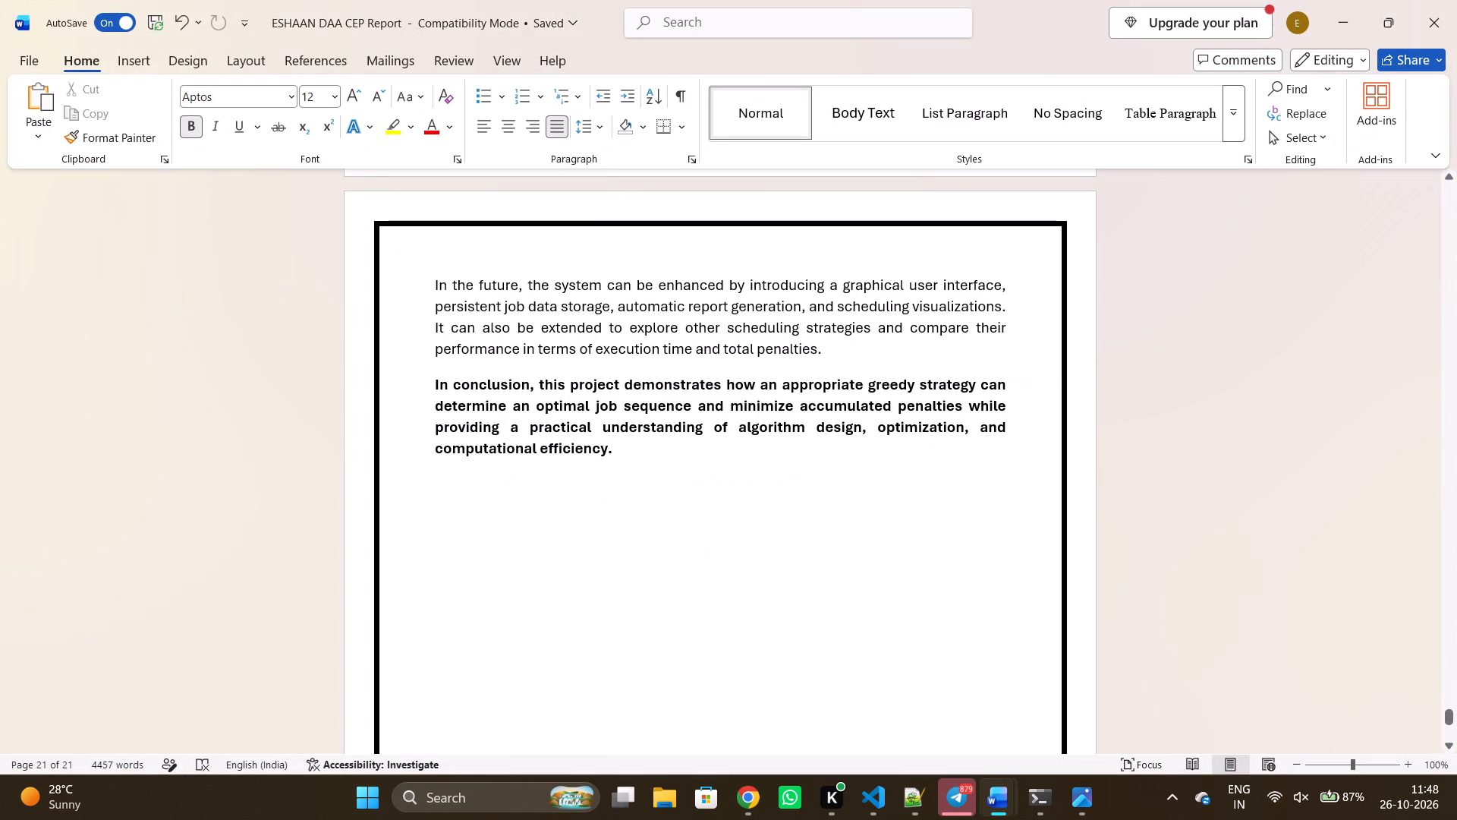
pyautogui.scroll(20, 442, 412)
pyautogui.scroll(15, 442, 412)
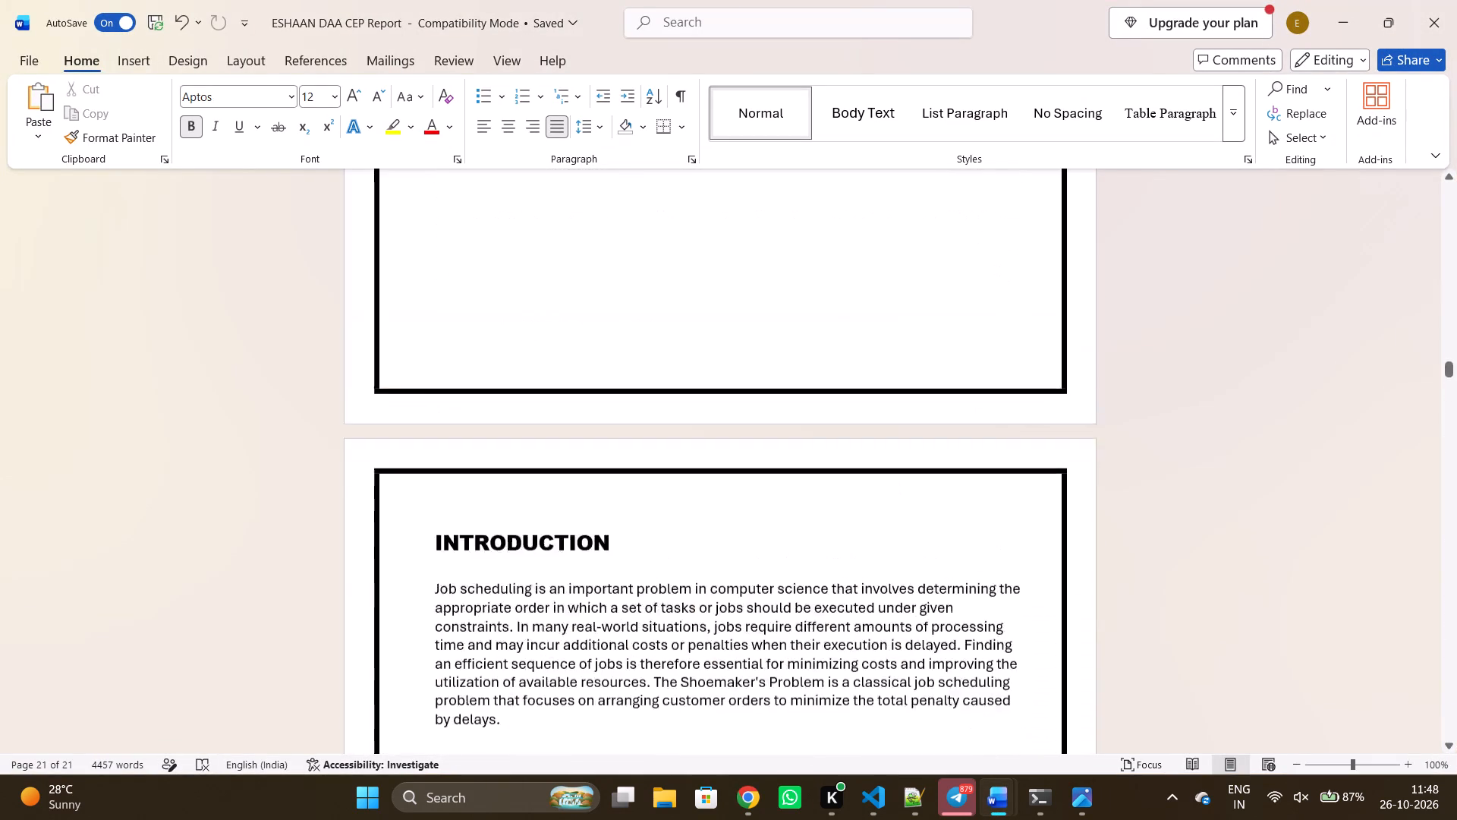
pyautogui.click(1456, 51)
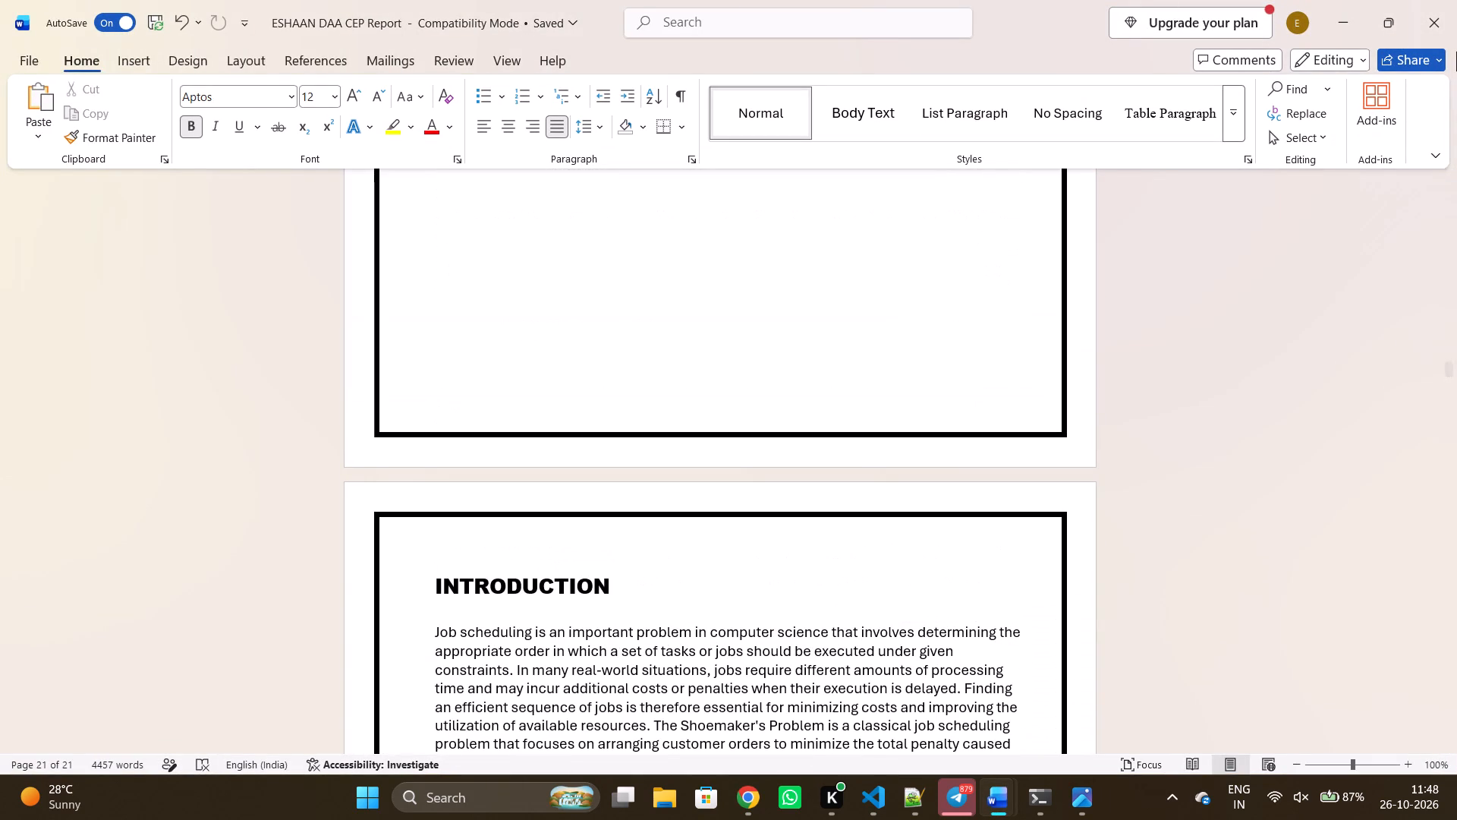
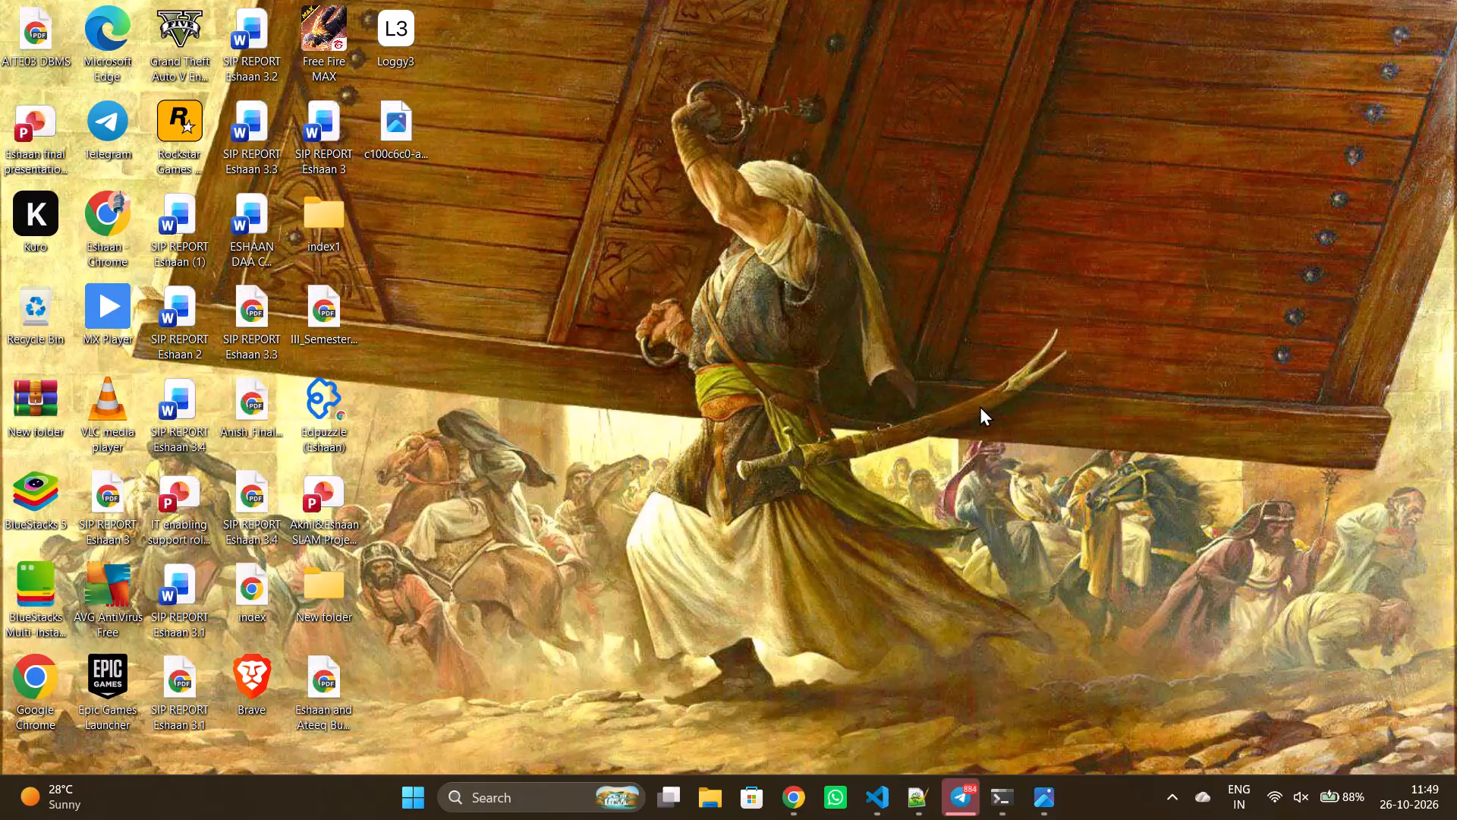
# Refresh the desktop and move the DAA CEP Report file into the free slot of the last icon column, below the image file.
pyautogui.press('F5')
pyautogui.press('F5')
pyautogui.press('F5')
pyautogui.press('F5')
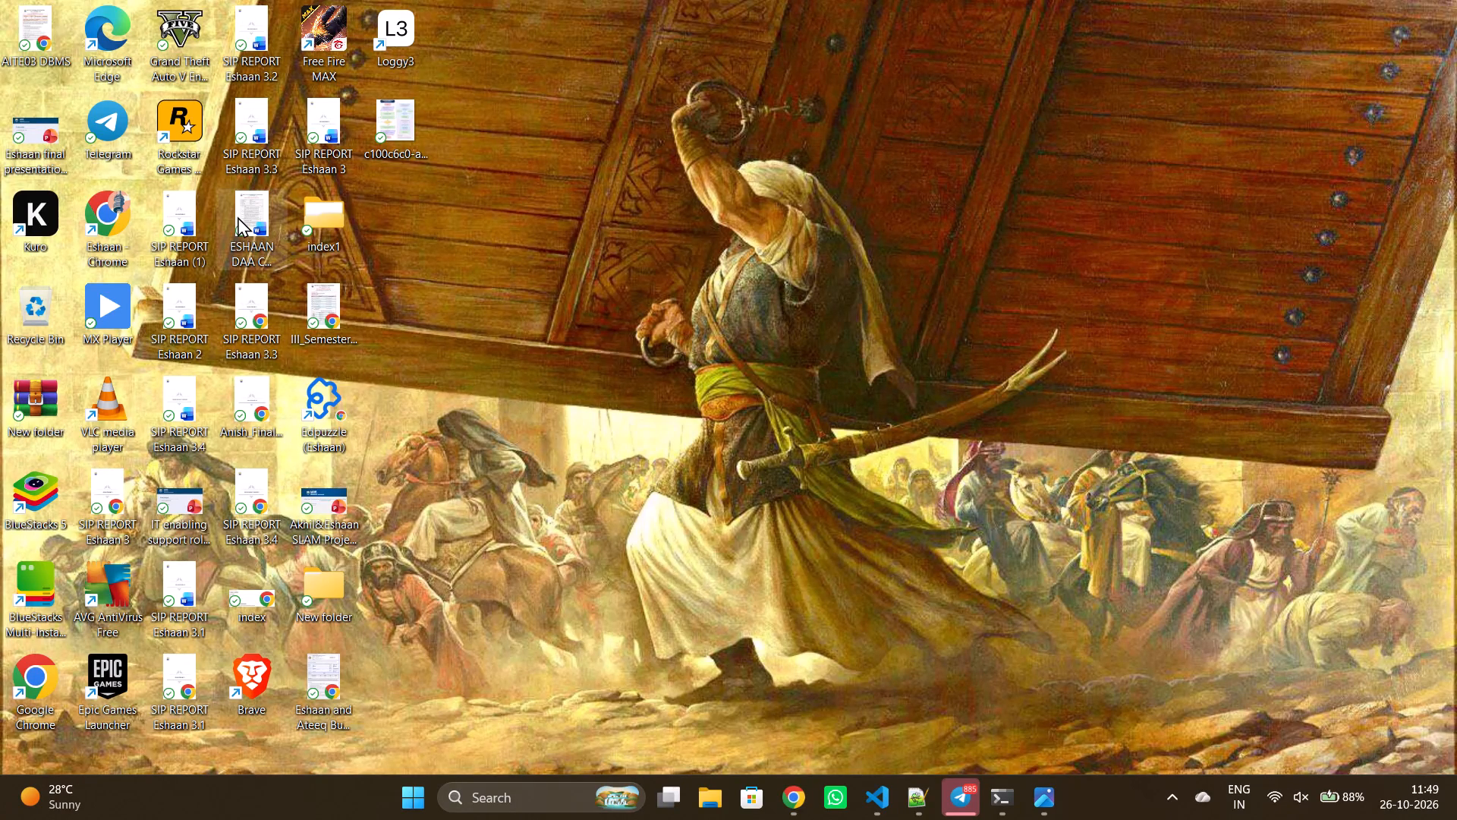
pyautogui.moveTo(238, 216); pyautogui.dragTo(457, 222)
pyautogui.moveTo(454, 225); pyautogui.dragTo(395, 218)
# Open the DAA CEP Report document from the desktop and look over the end of its code and the OUTPUT page.
pyautogui.doubleClick(395, 218)
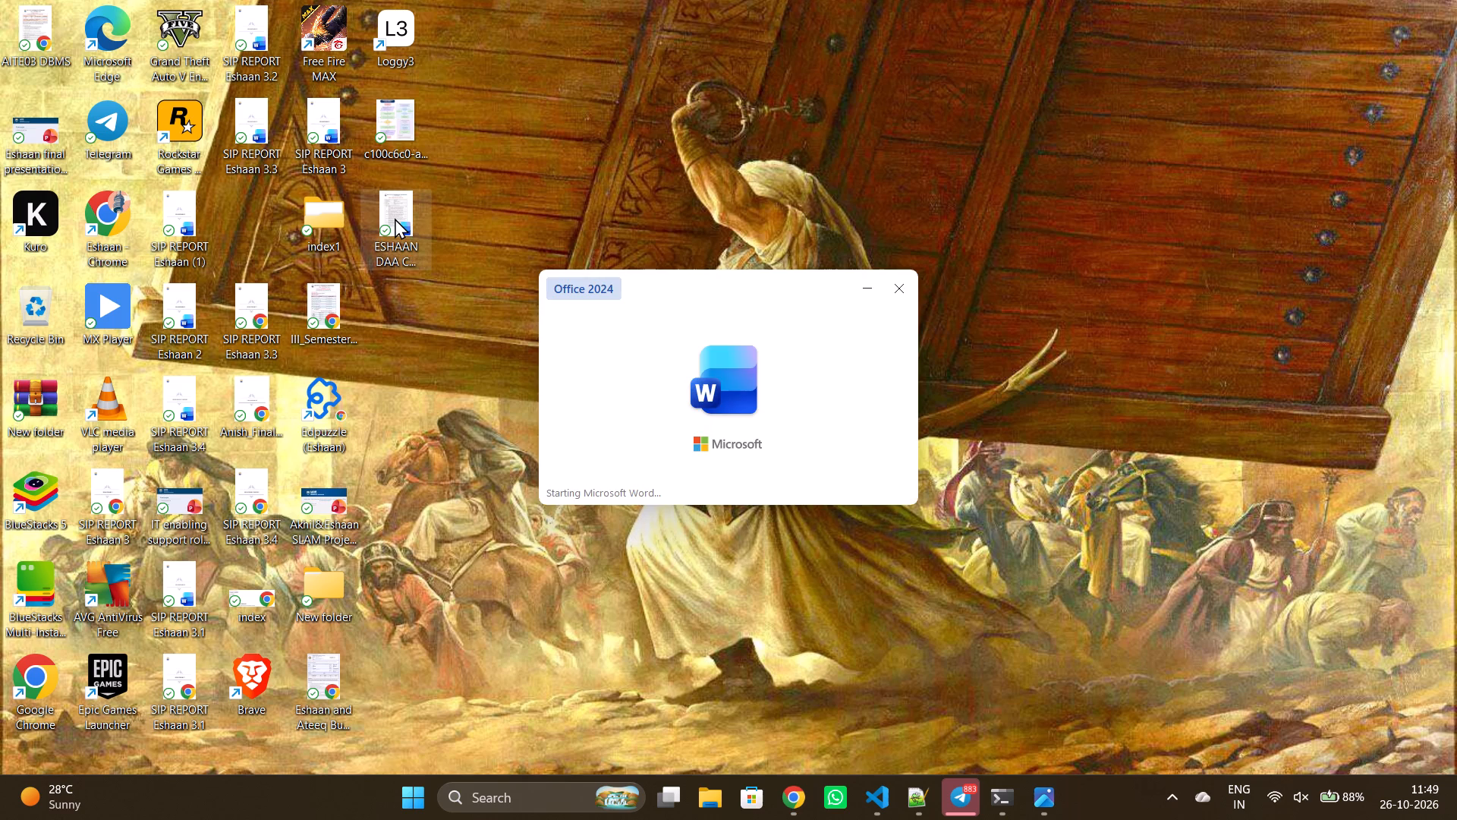
pyautogui.scroll(-12, 803, 399)
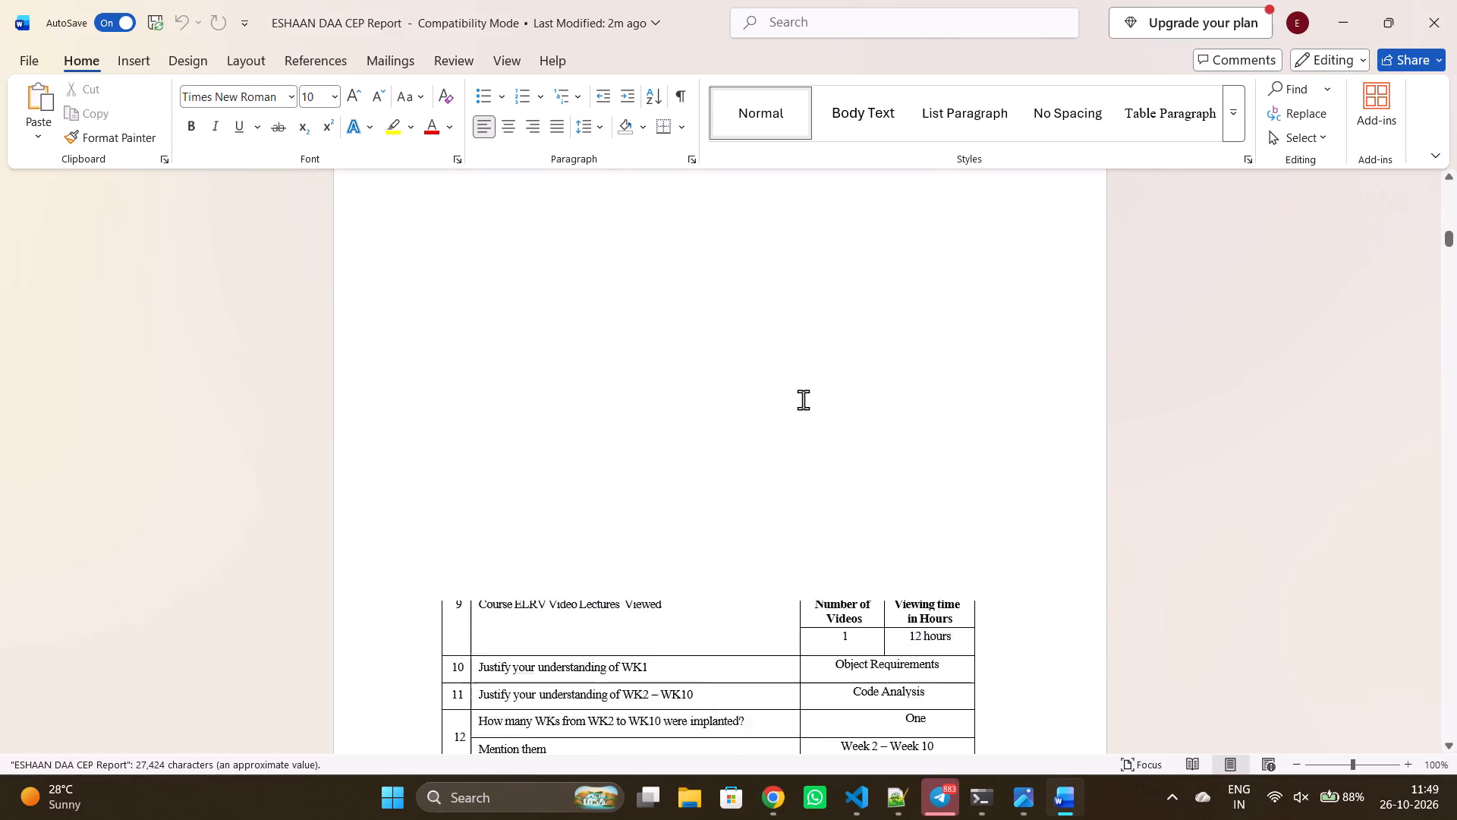
pyautogui.scroll(-20, 803, 399)
pyautogui.scroll(-13, 803, 399)
pyautogui.scroll(1, 803, 399)
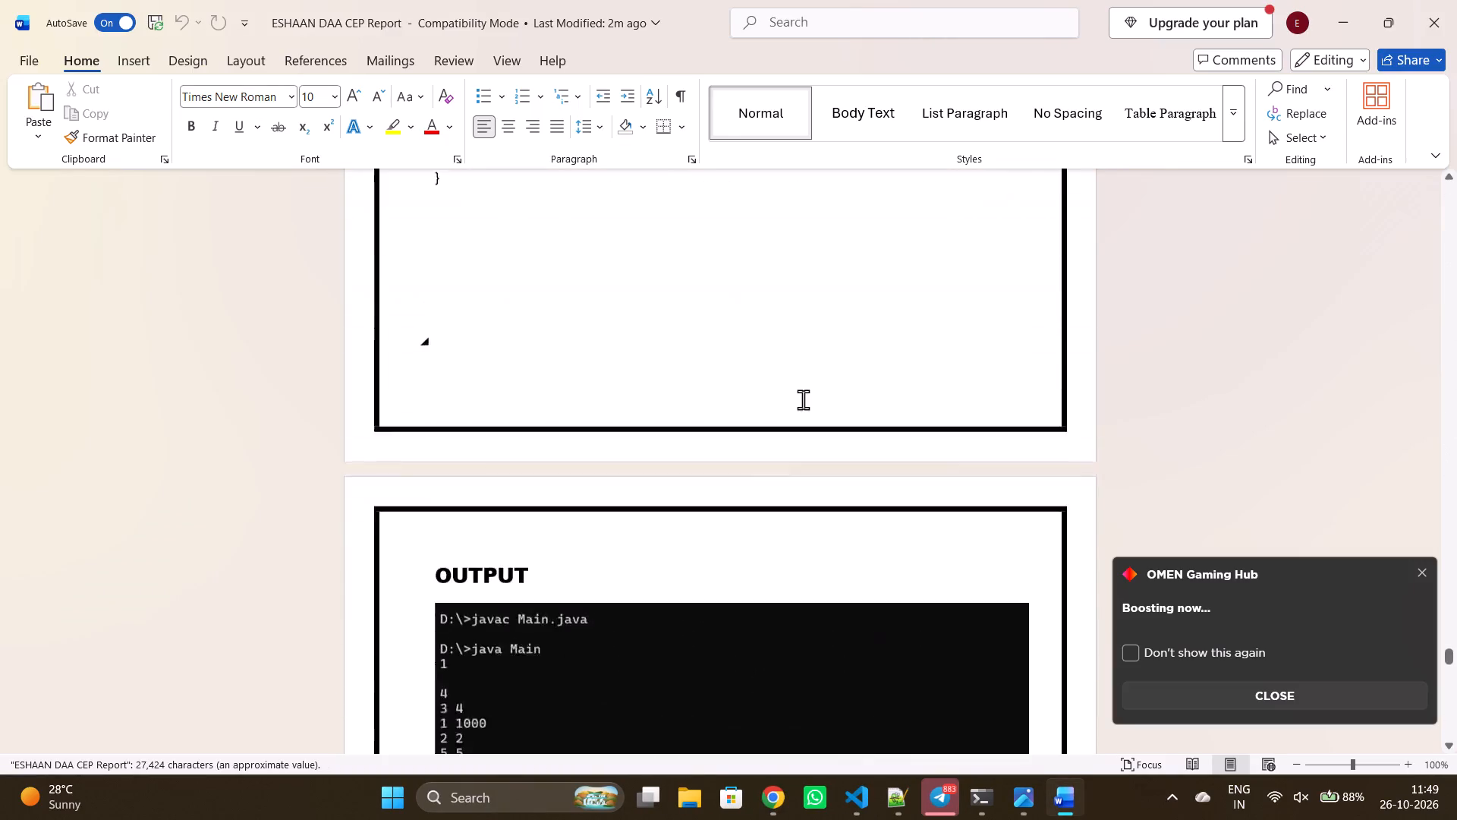
pyautogui.scroll(1, 803, 399)
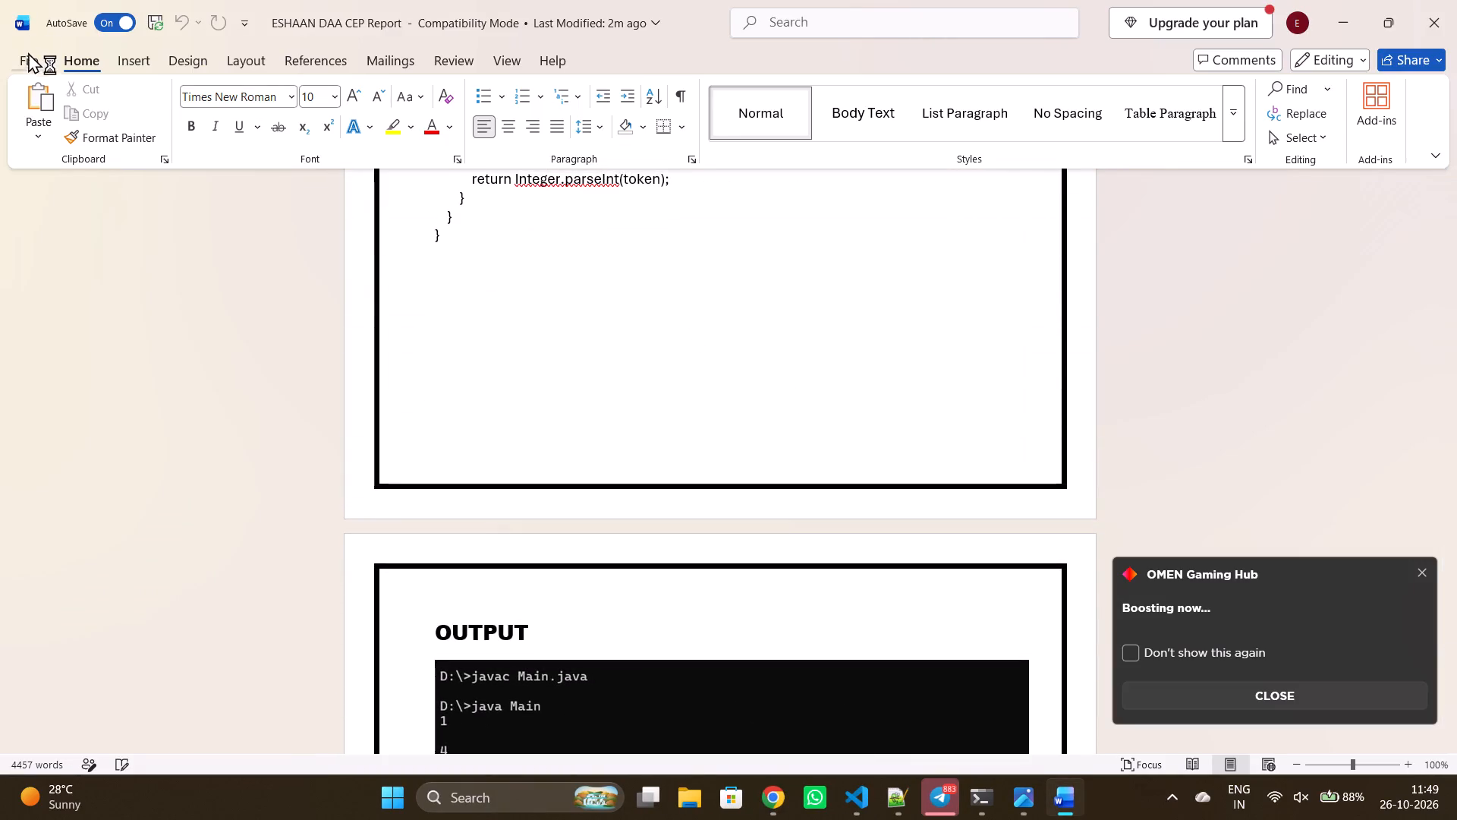
# Save a copy of the report as a PDF in the OneDrive Desktop folder, keeping its file name.
pyautogui.click(27, 59)
pyautogui.click(18, 305)
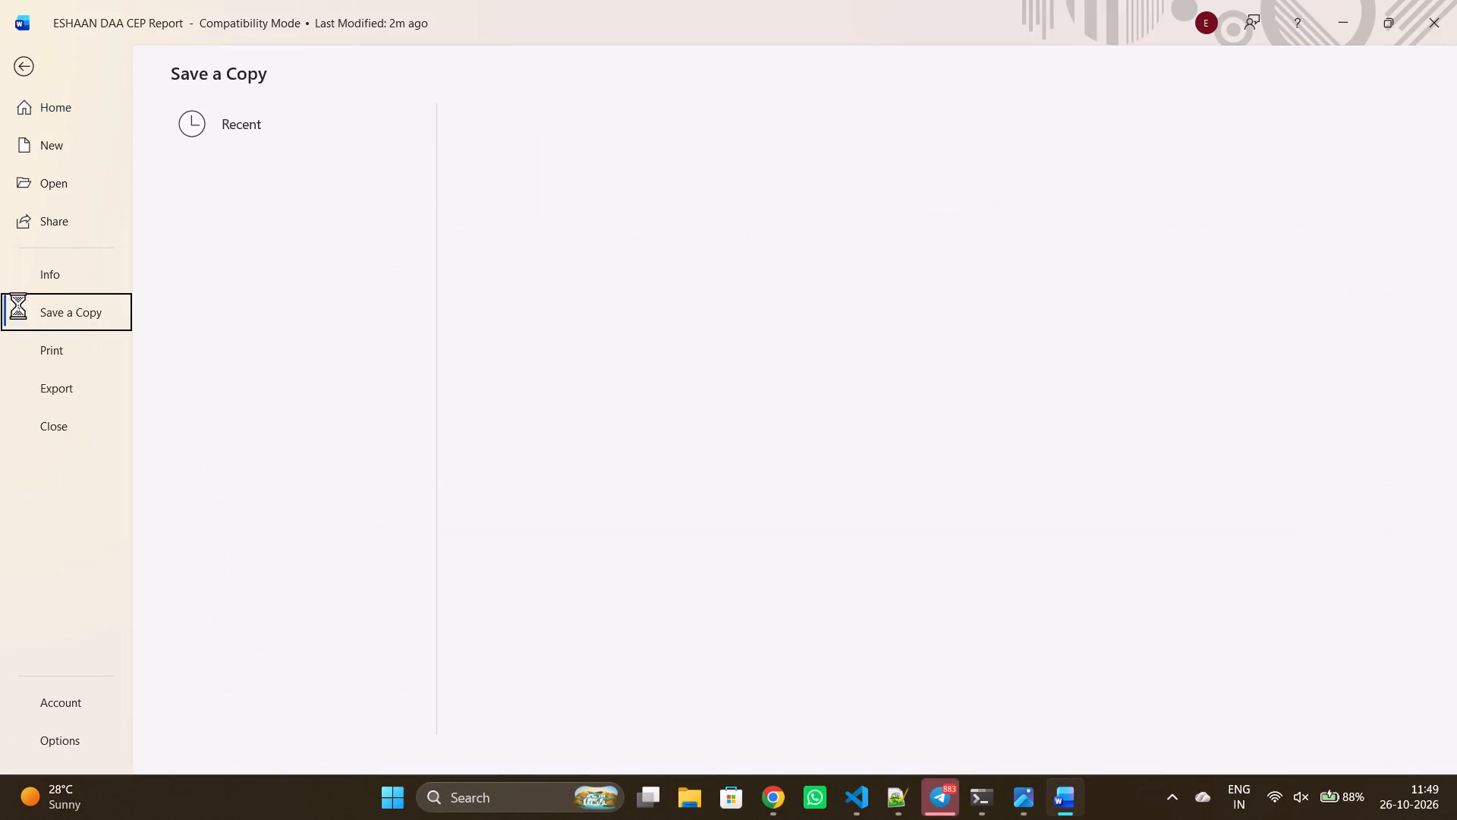
pyautogui.click(331, 425)
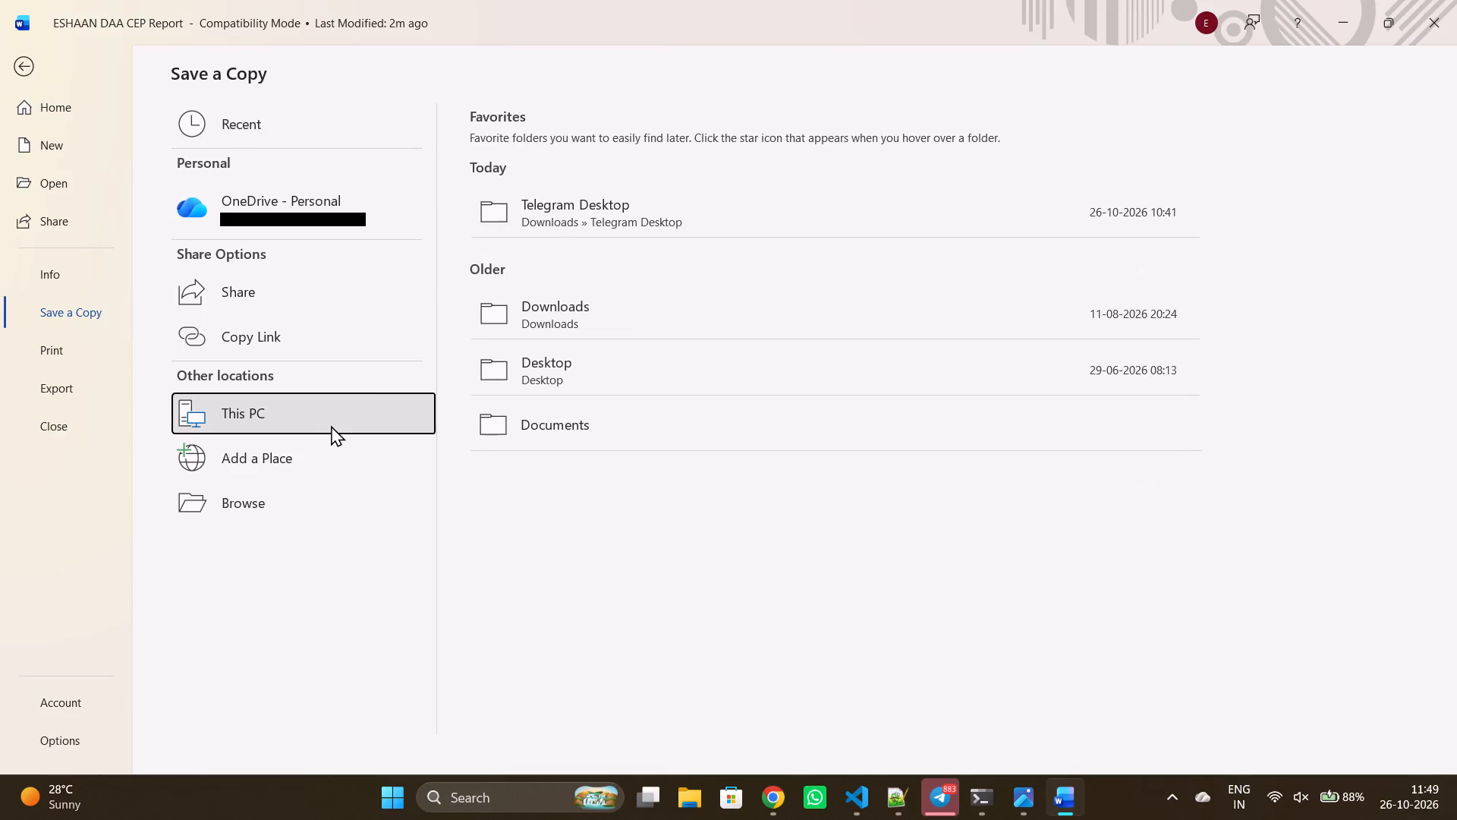
pyautogui.click(581, 377)
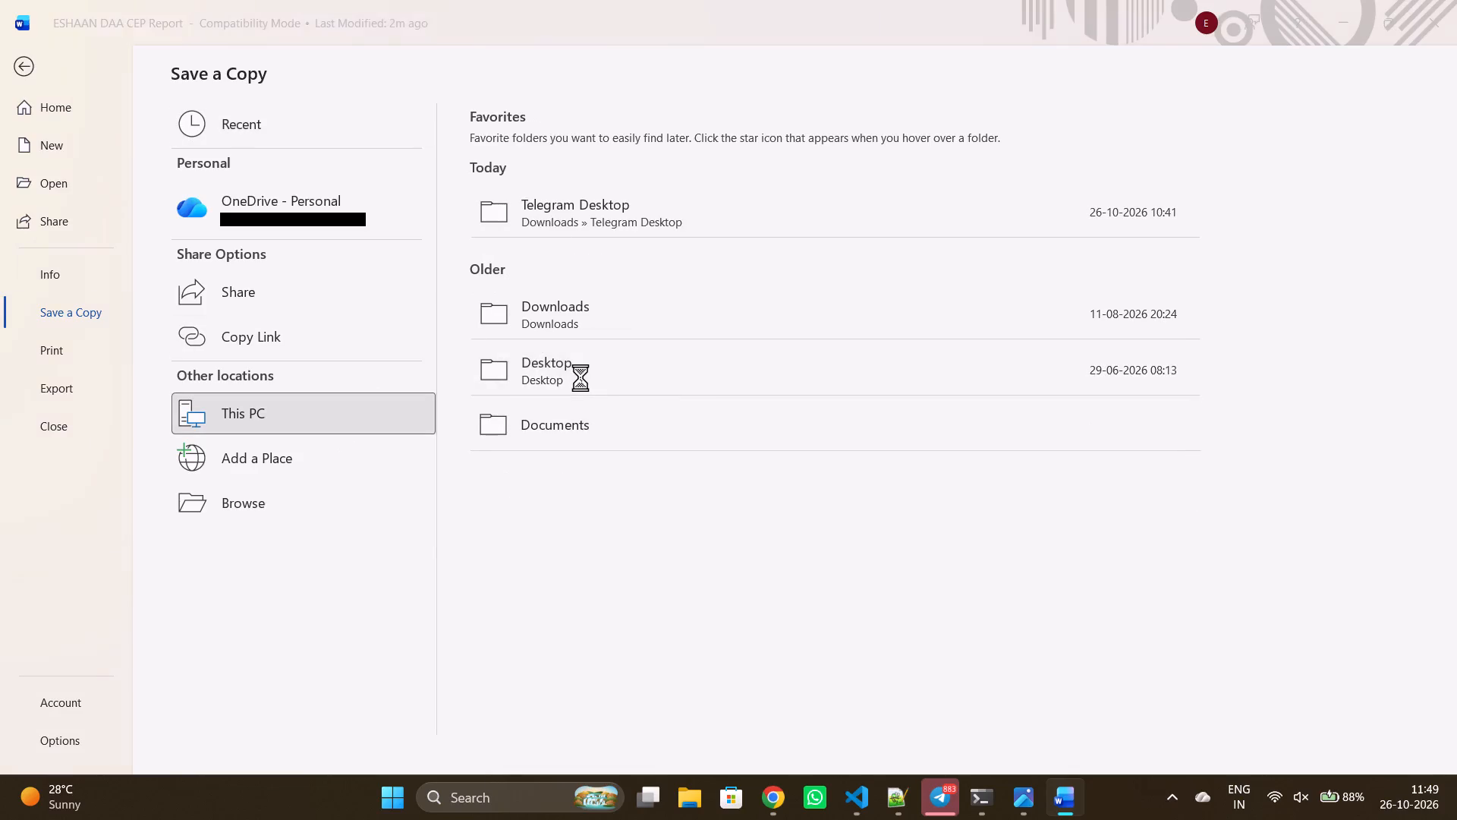
pyautogui.scroll(5, 84, 169)
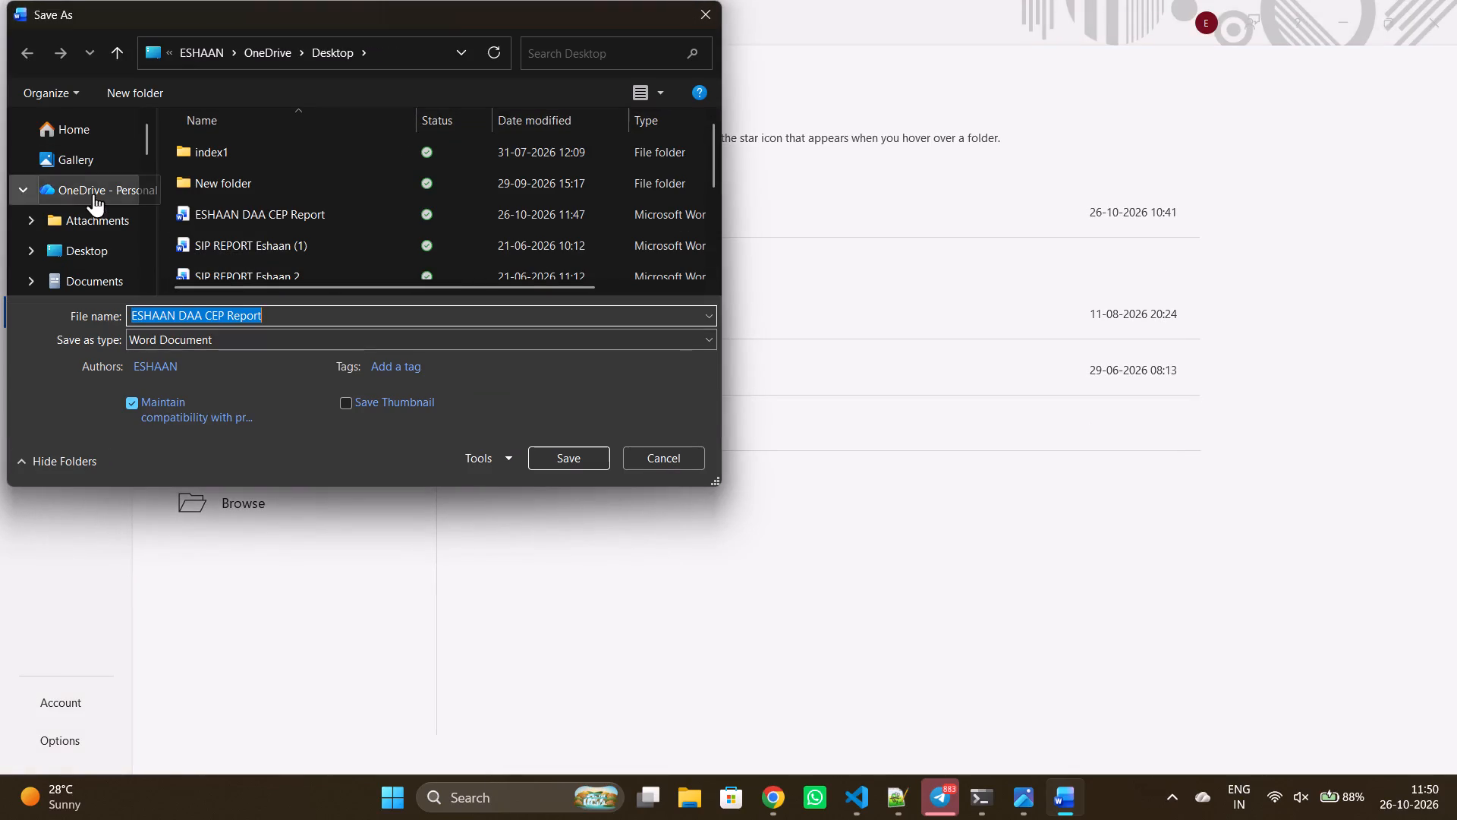
pyautogui.doubleClick(115, 244)
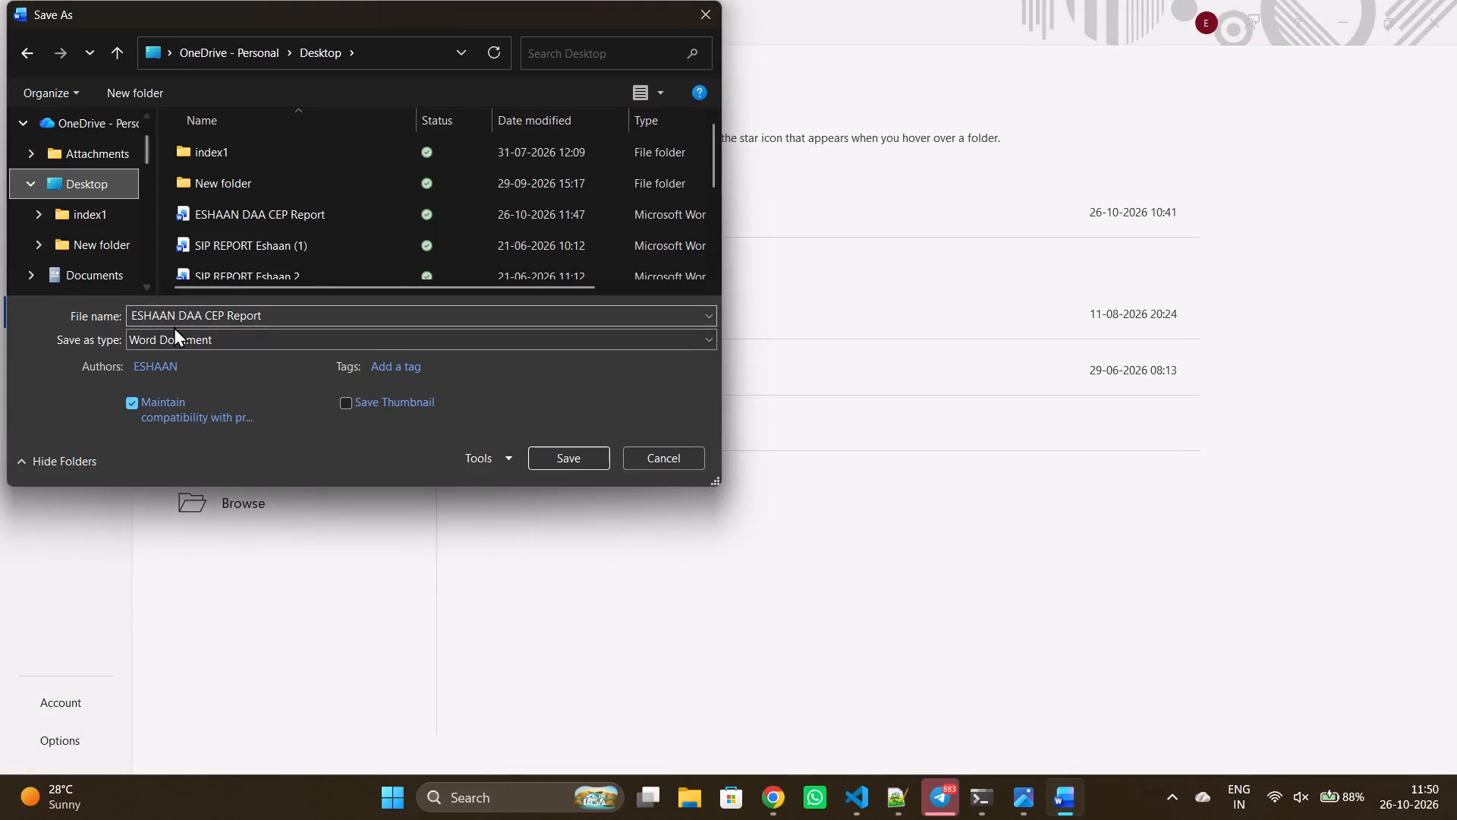
pyautogui.click(174, 329)
pyautogui.click(173, 452)
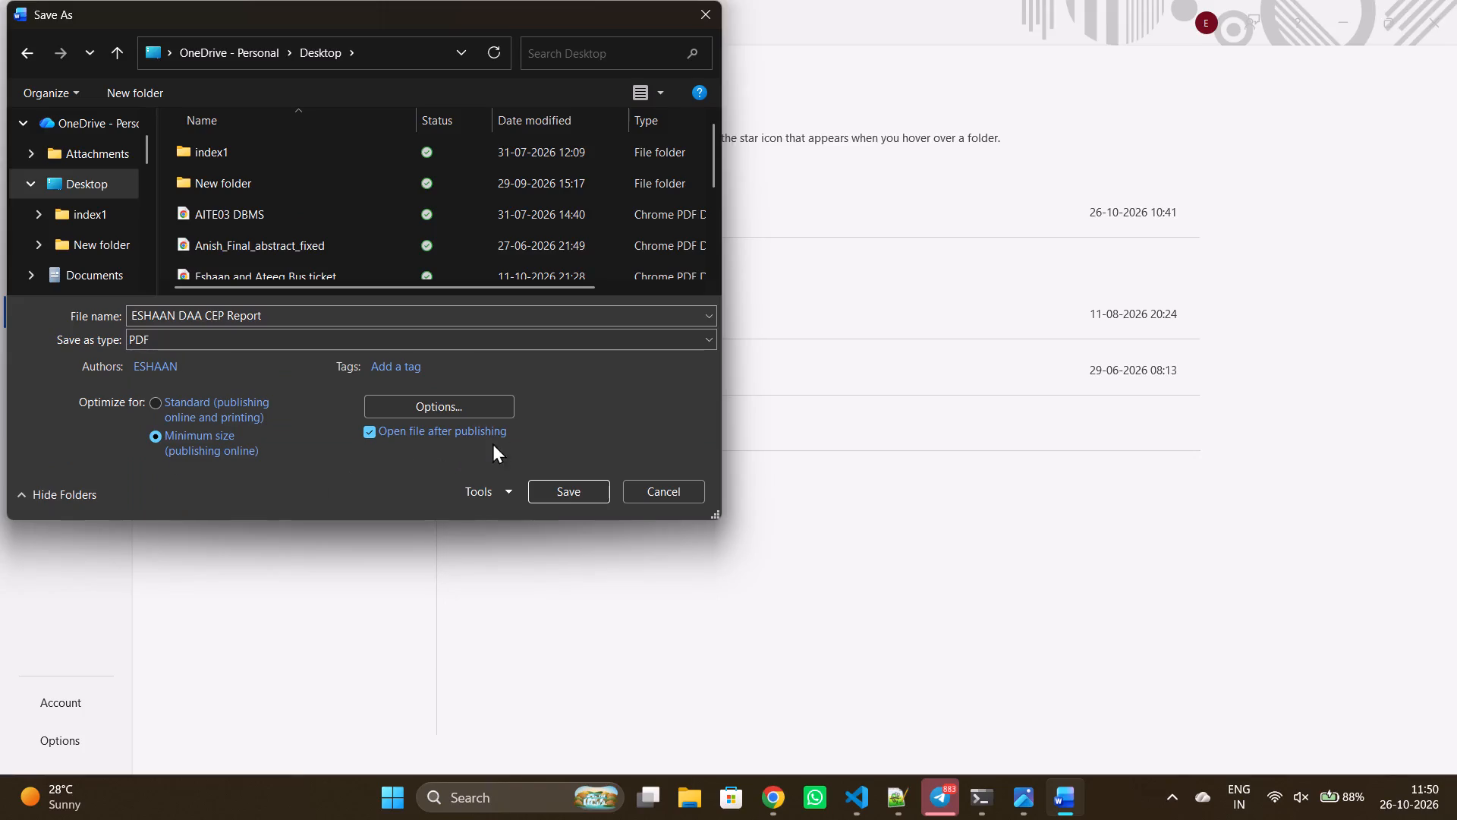
pyautogui.click(559, 488)
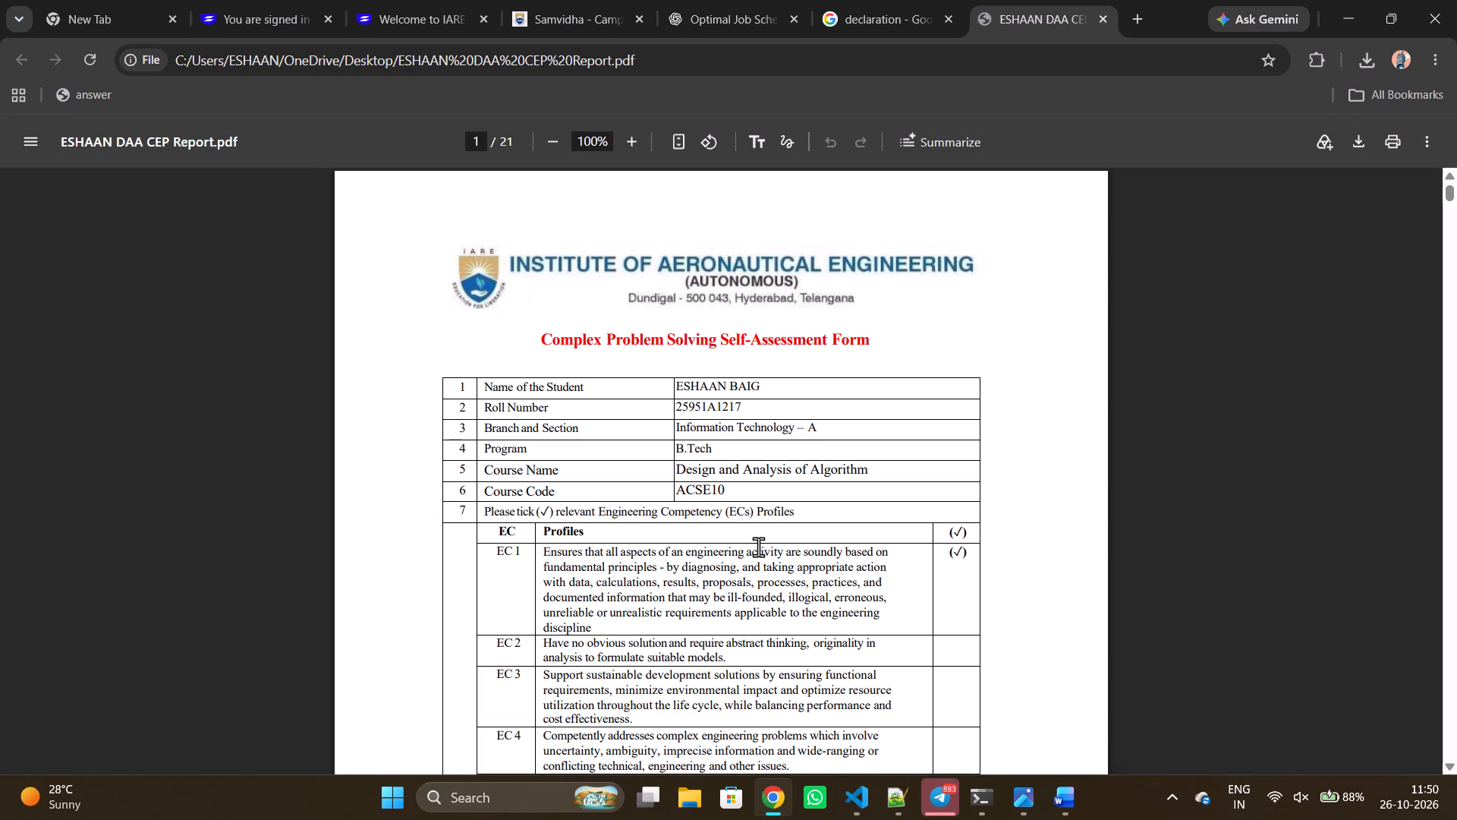
# Review the exported PDF's self-assessment form, project title page and Declaration Certificate.
pyautogui.scroll(-6, 758, 547)
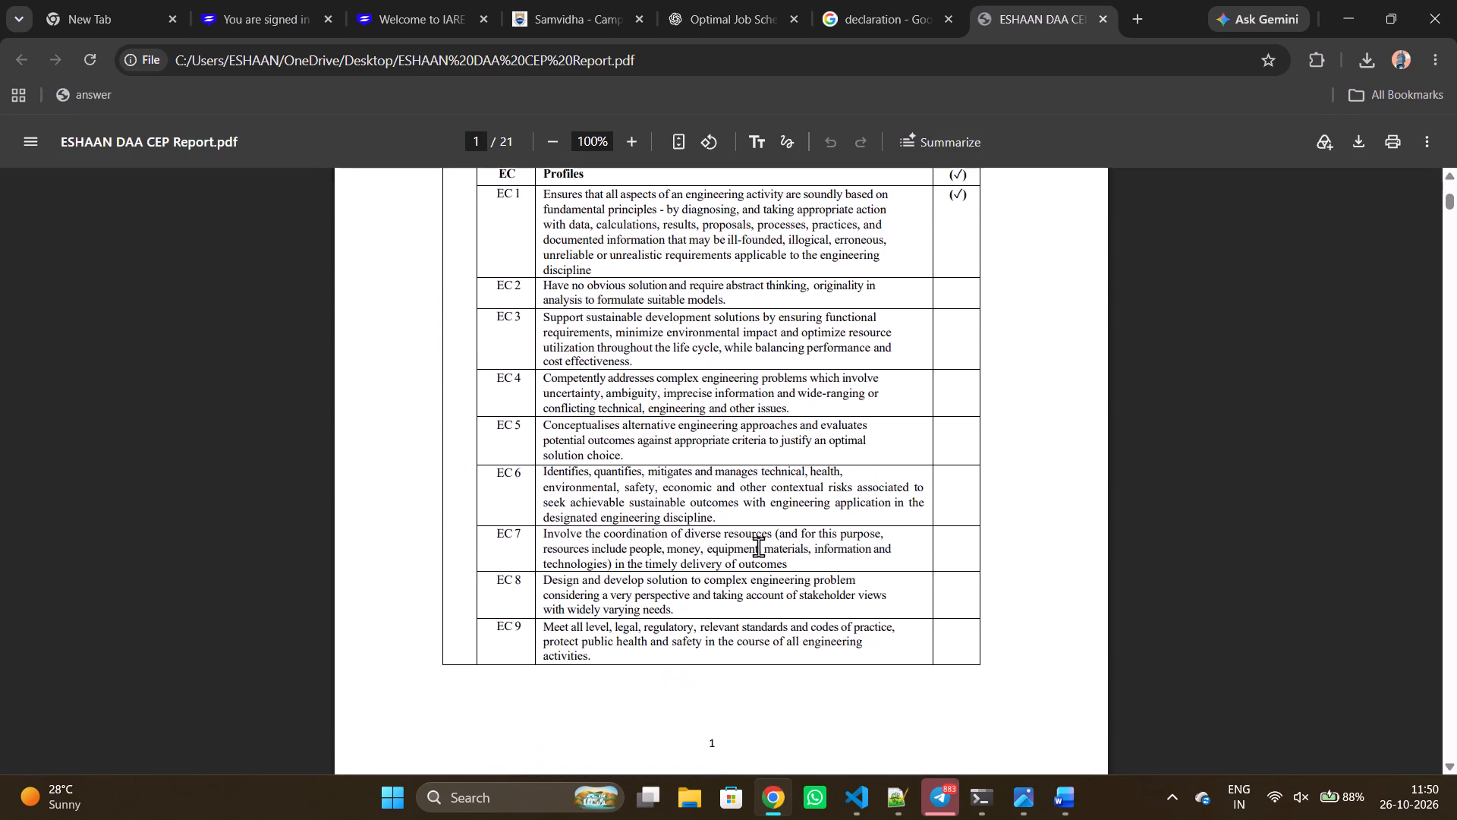
pyautogui.scroll(-9, 758, 547)
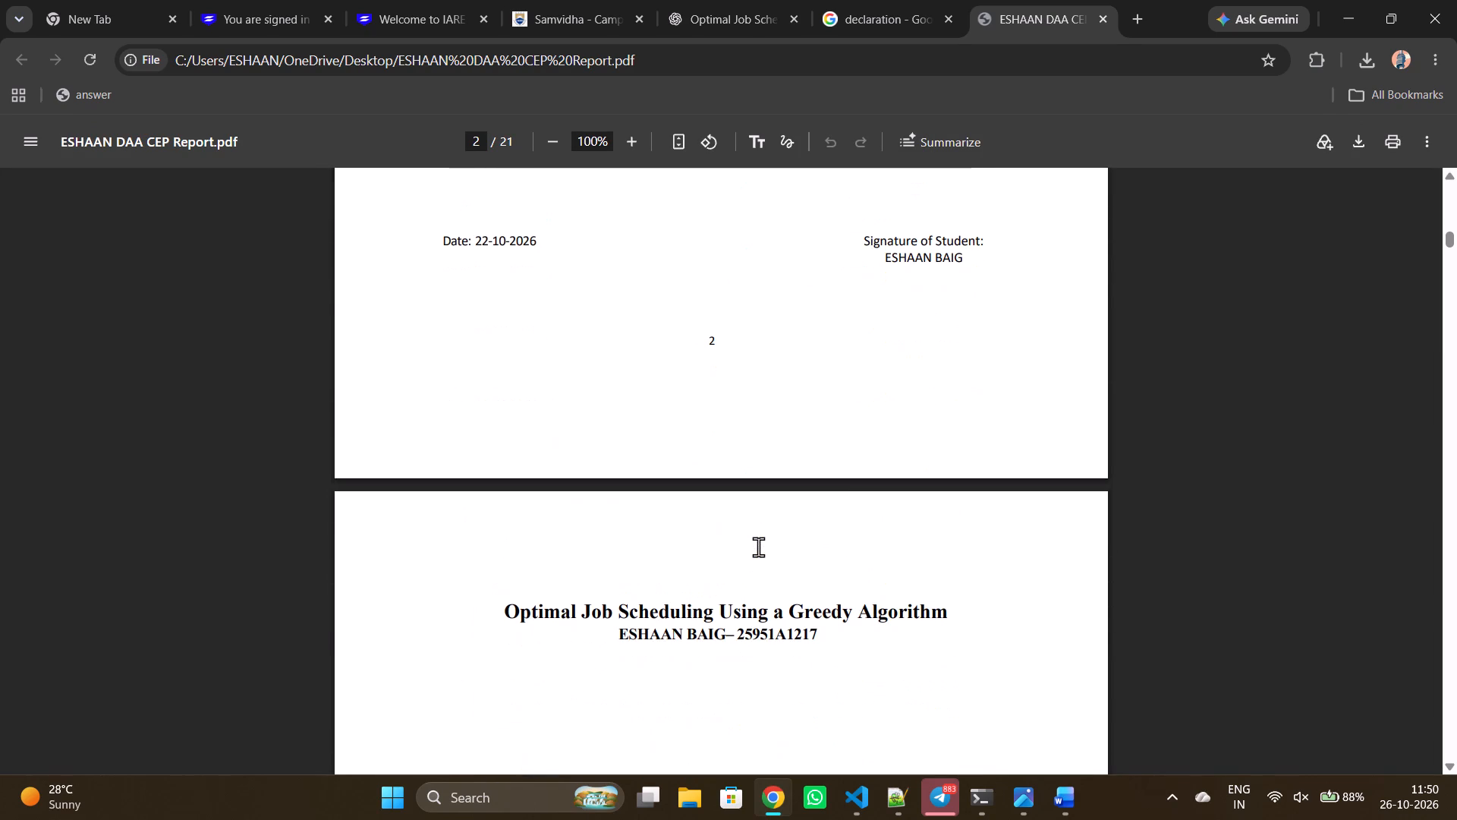
pyautogui.scroll(-1, 758, 547)
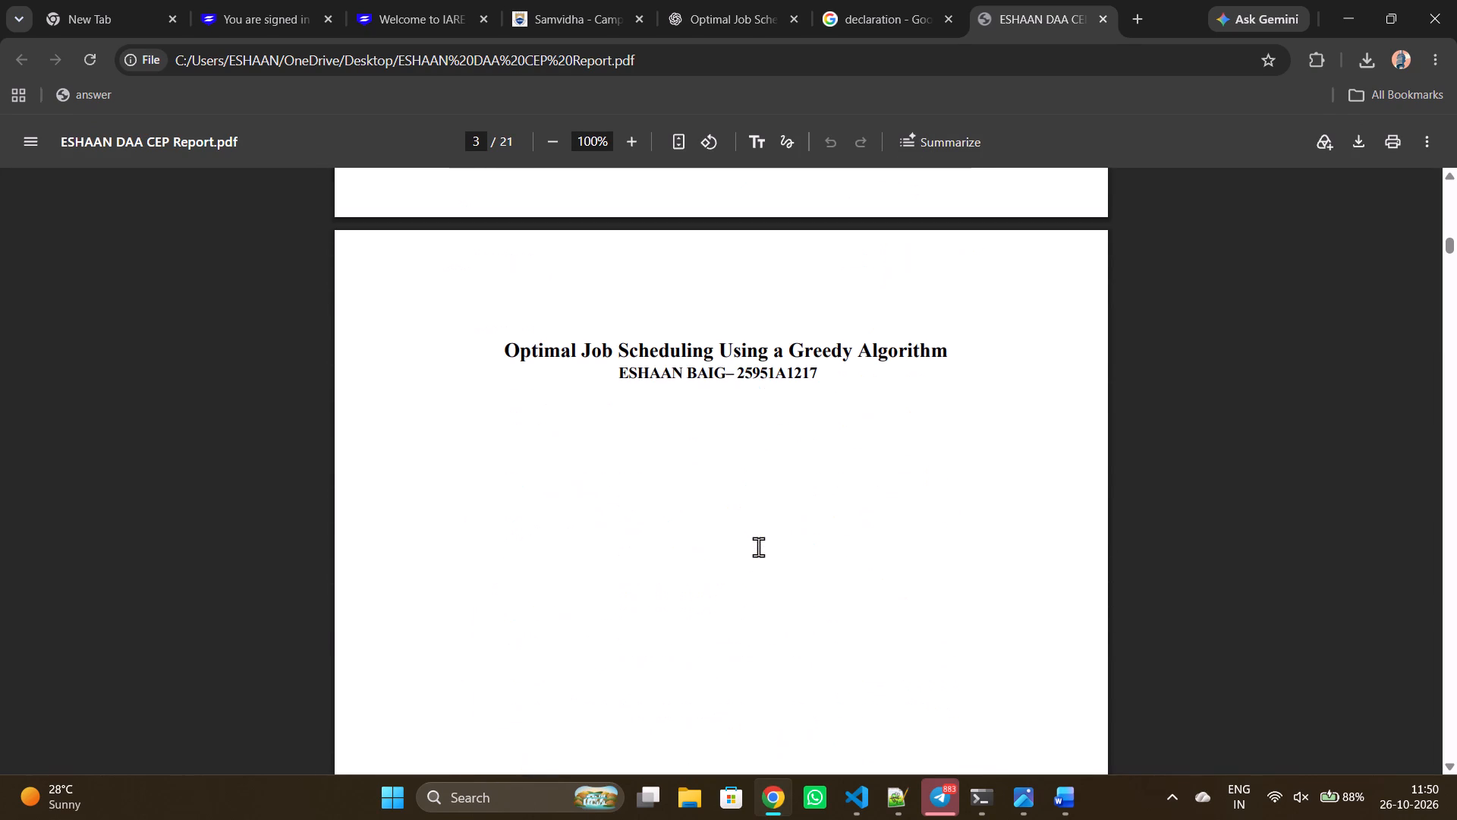
pyautogui.scroll(-1, 758, 547)
pyautogui.scroll(1, 758, 547)
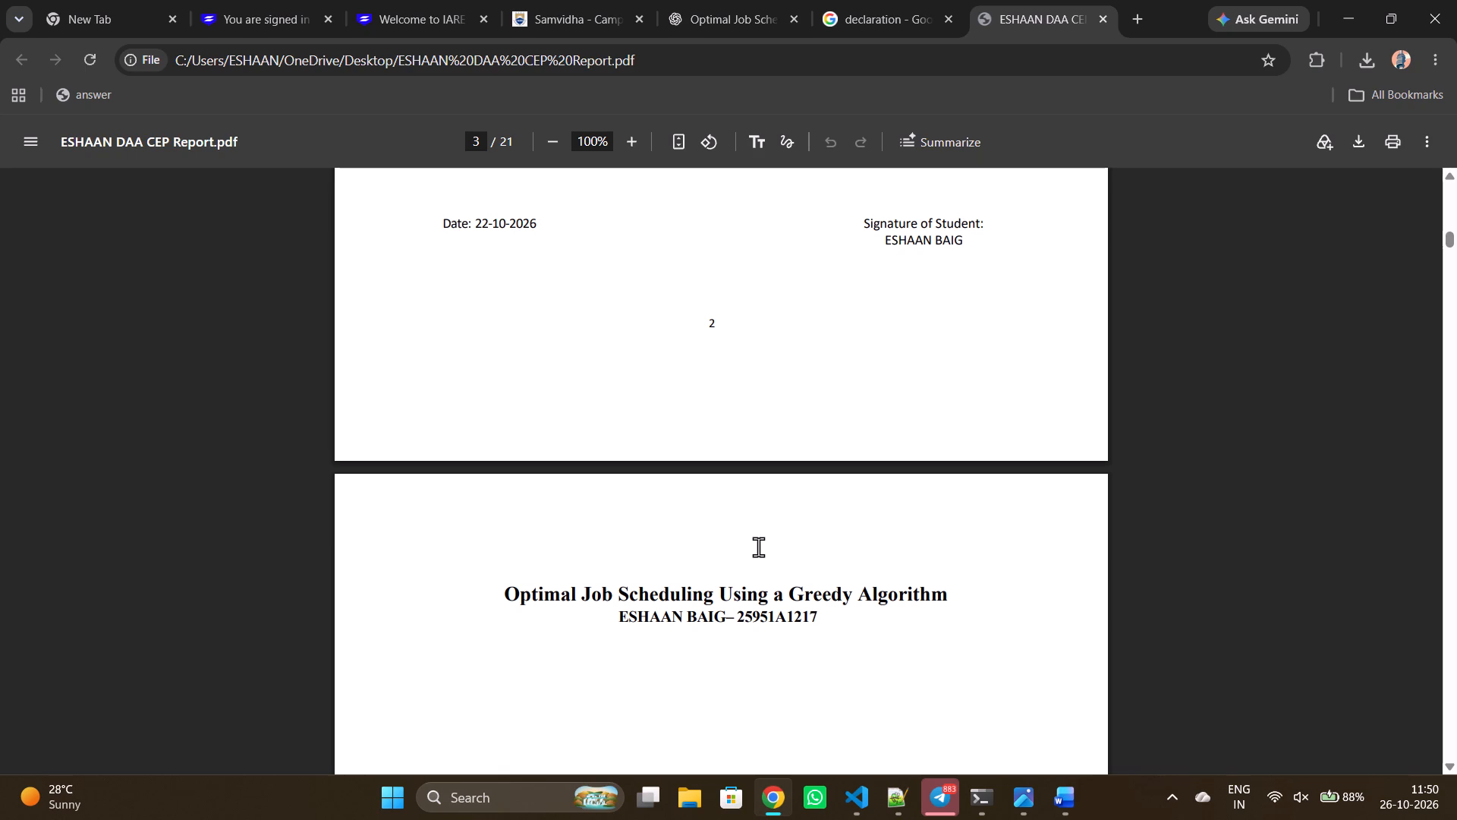
pyautogui.scroll(1, 758, 547)
pyautogui.scroll(-3, 758, 547)
pyautogui.scroll(1, 758, 547)
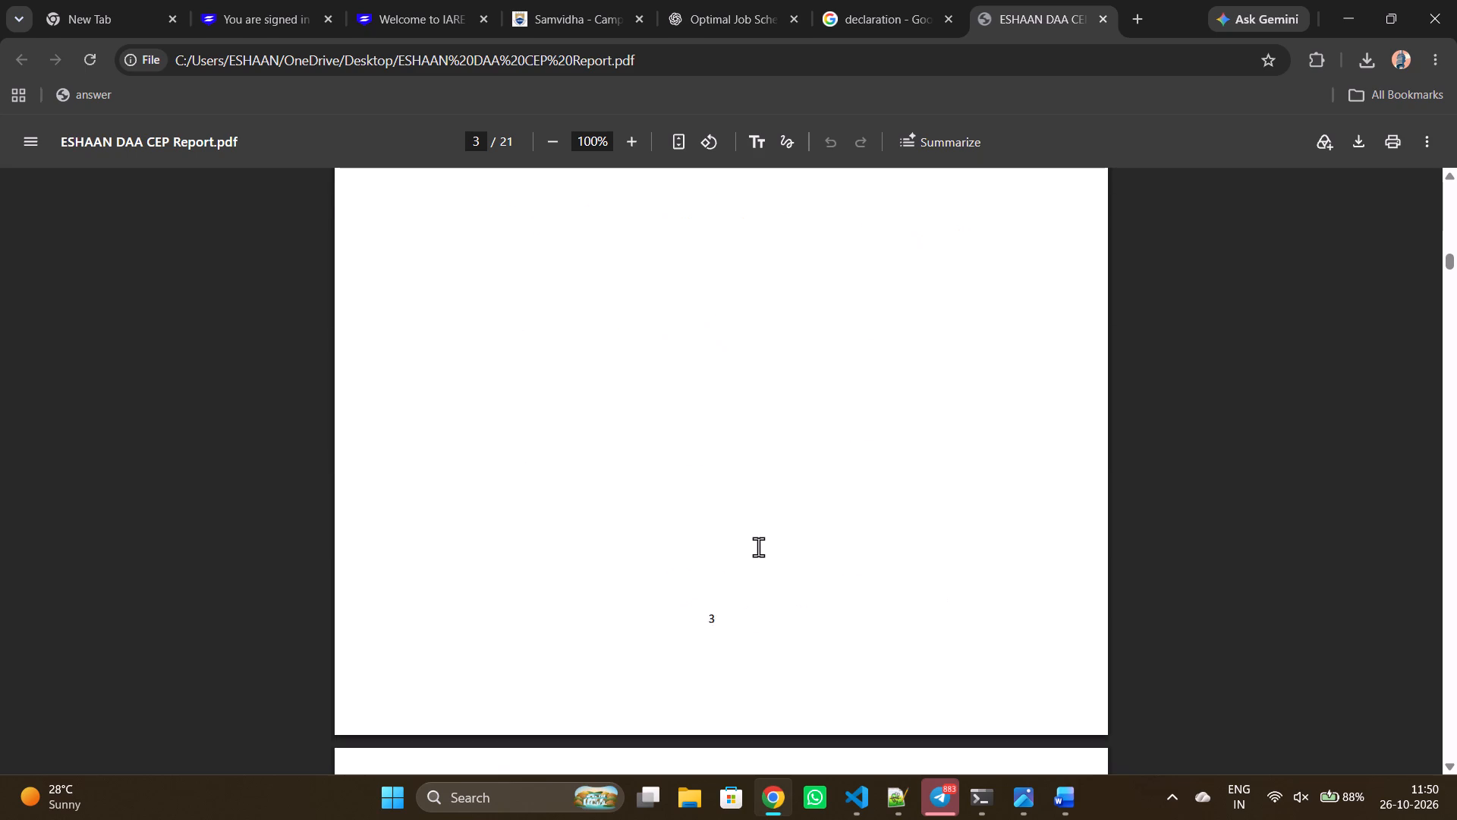
pyautogui.scroll(1, 758, 547)
pyautogui.scroll(-6, 758, 547)
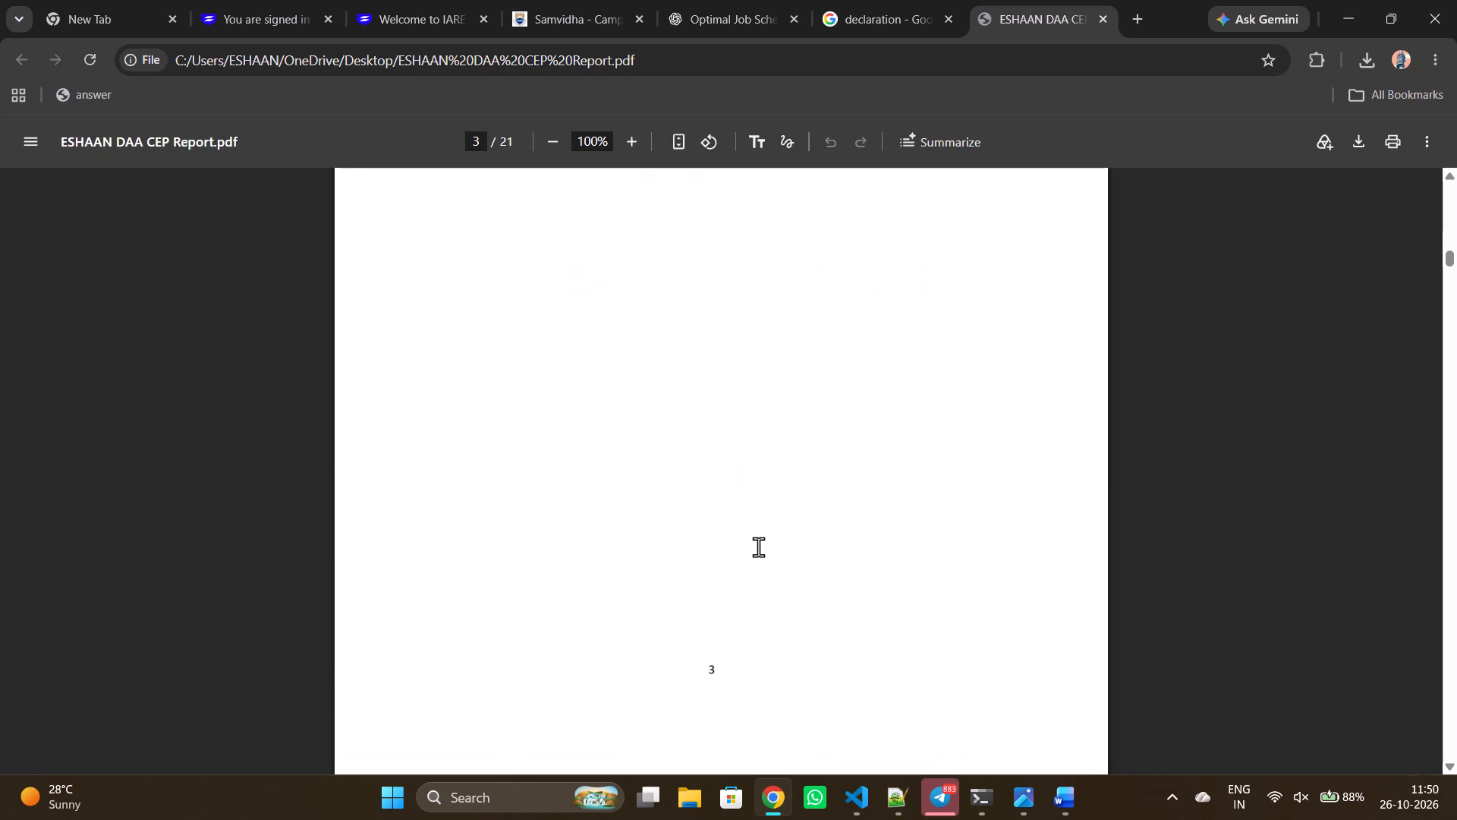
pyautogui.scroll(-3, 758, 547)
pyautogui.scroll(1, 758, 547)
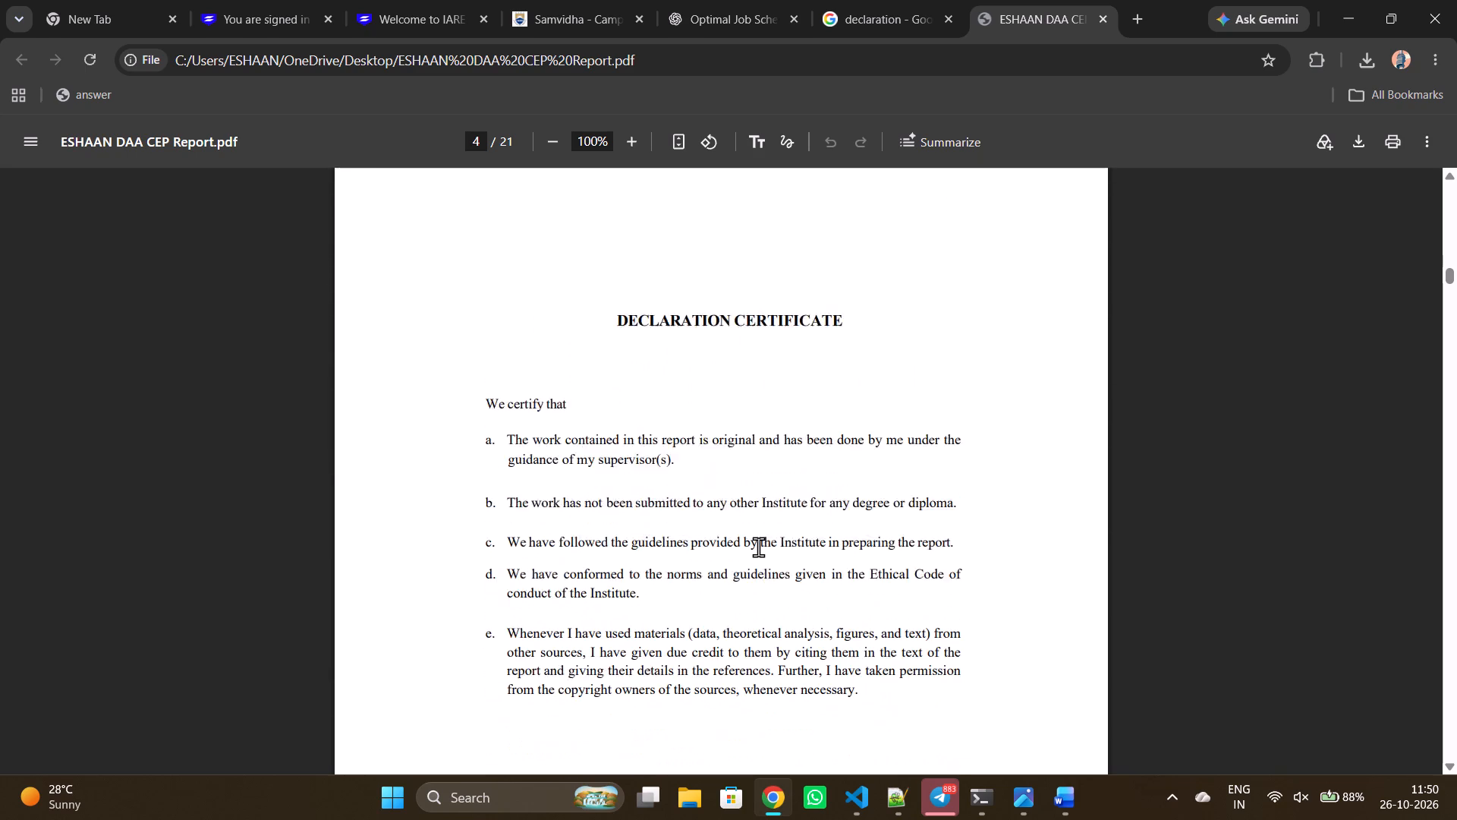
pyautogui.scroll(1, 758, 547)
pyautogui.scroll(-5, 758, 547)
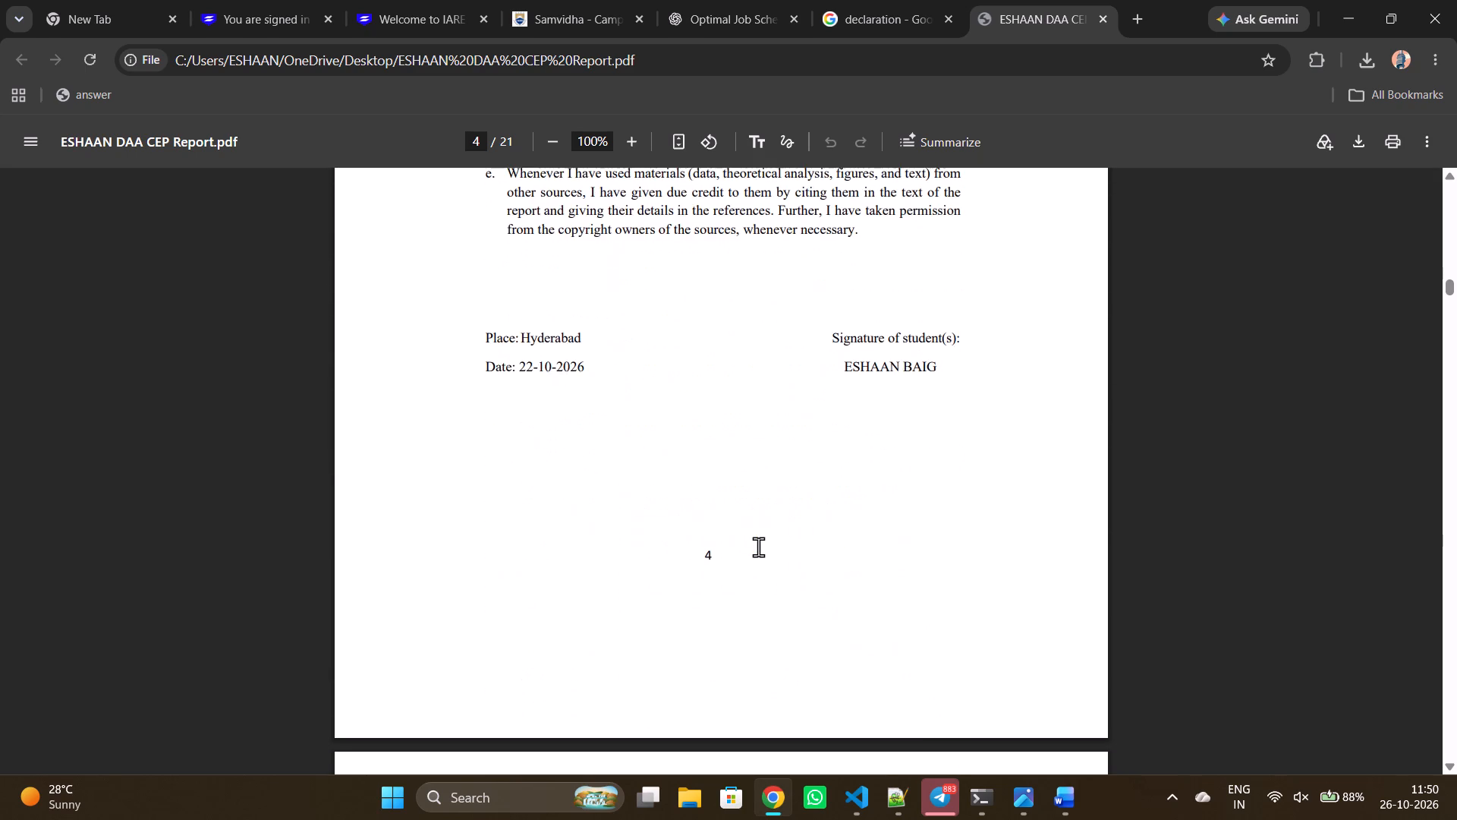
# Examine the PDF's Complex Engineering Problem Report cover page, checking the wording of the department line.
pyautogui.scroll(-5, 758, 547)
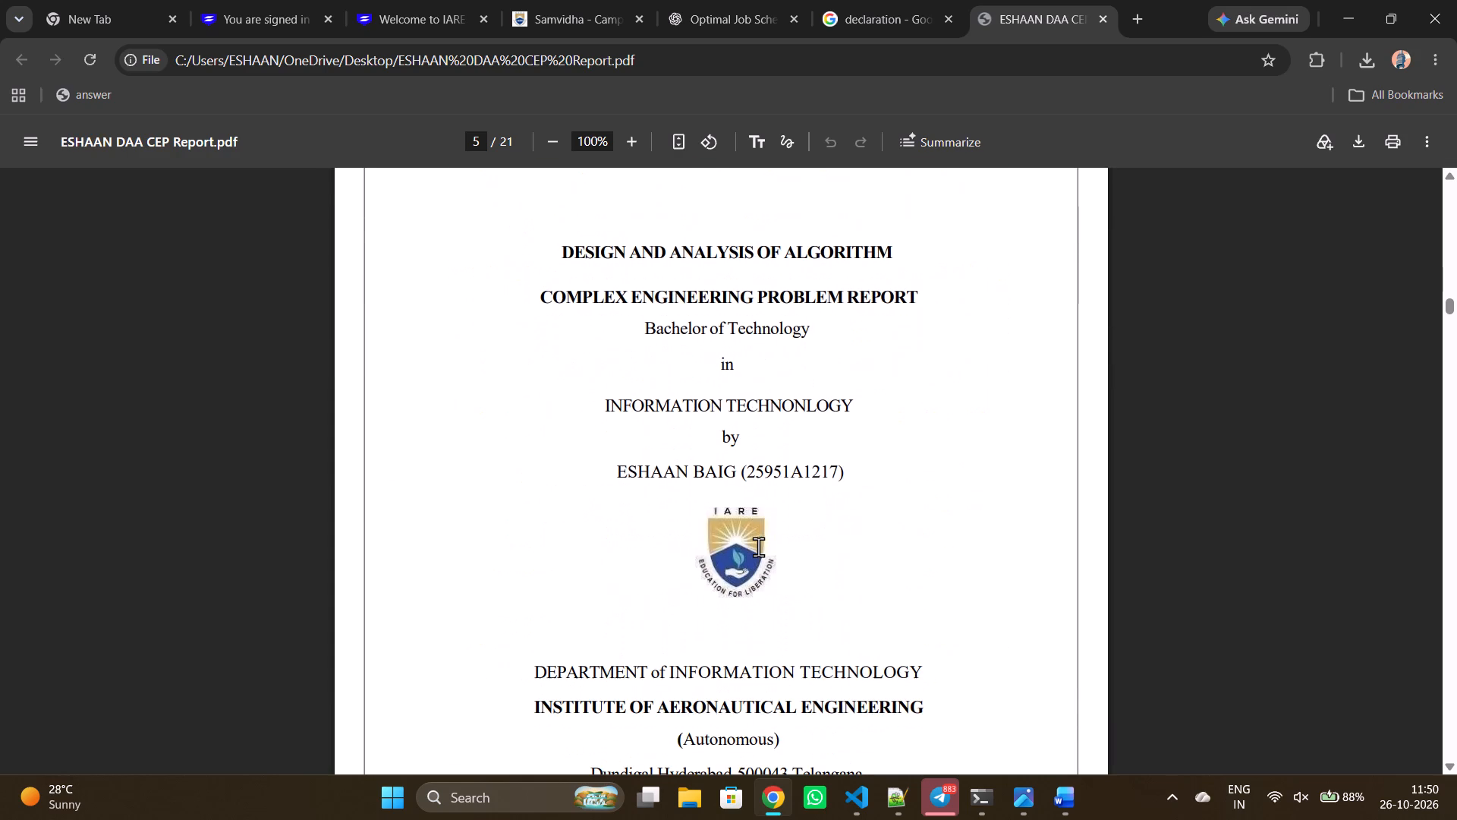
pyautogui.scroll(-2, 758, 547)
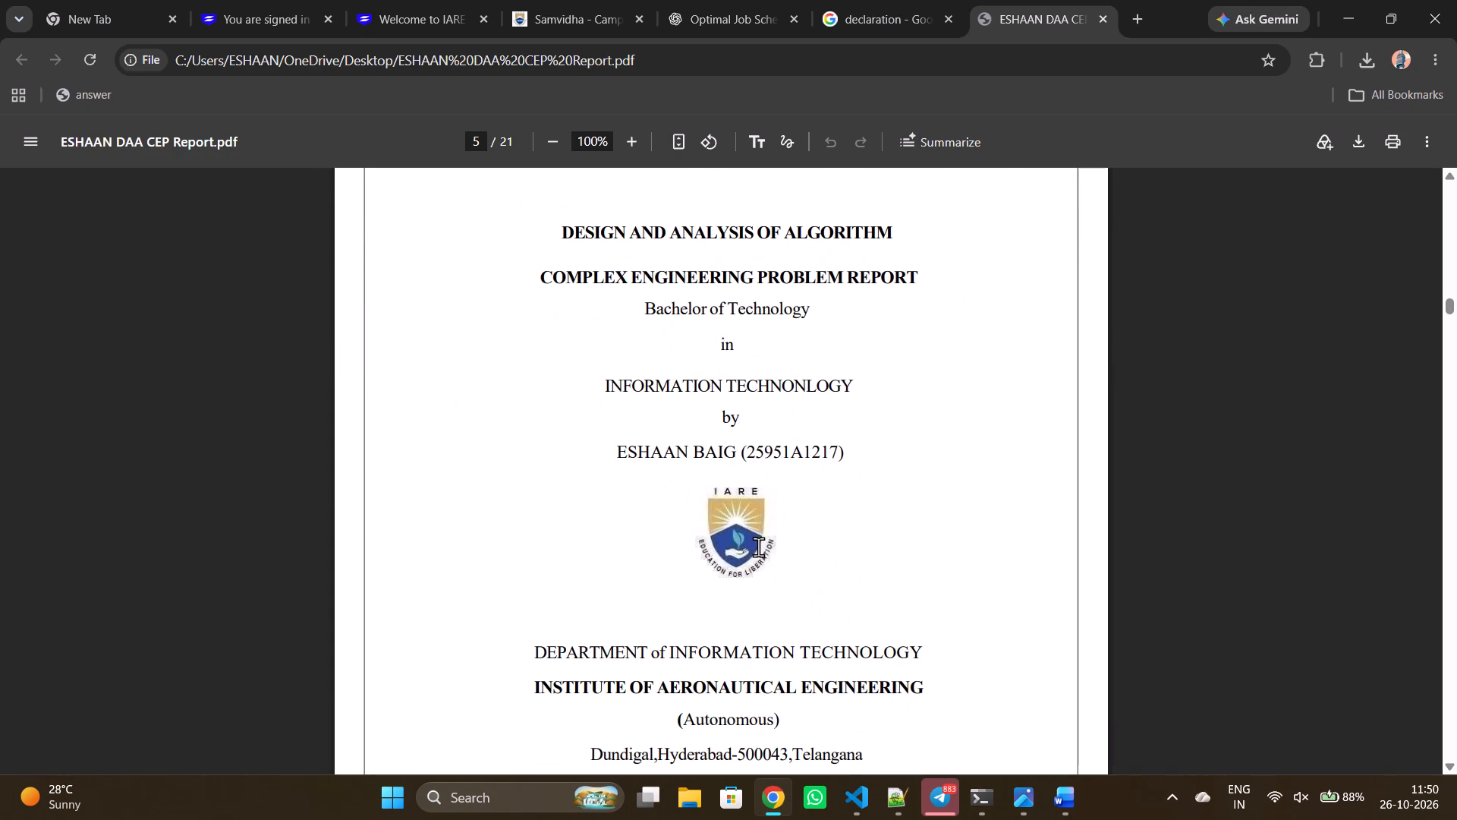
pyautogui.scroll(-2, 758, 547)
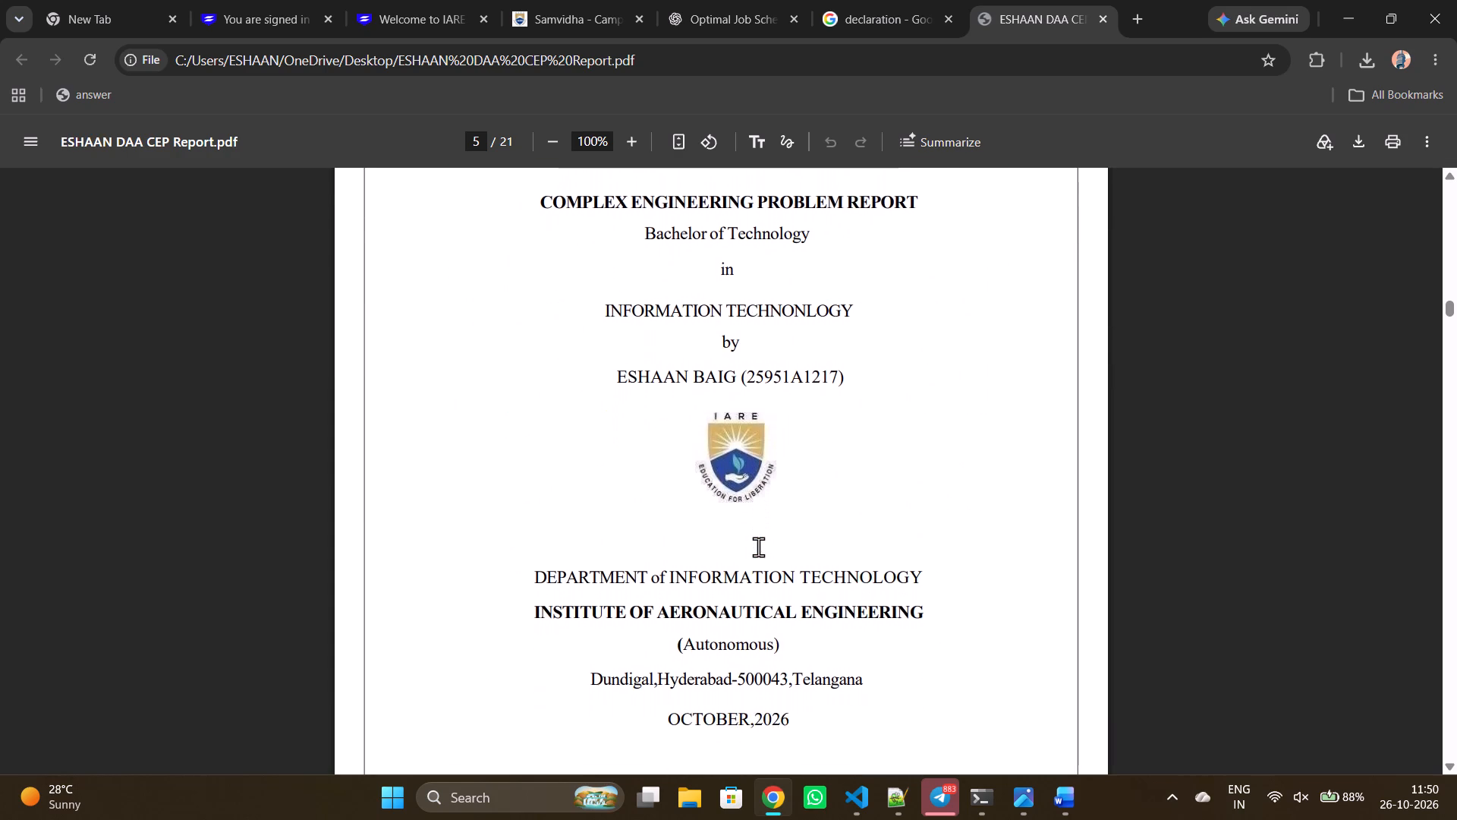
pyautogui.scroll(-2, 758, 547)
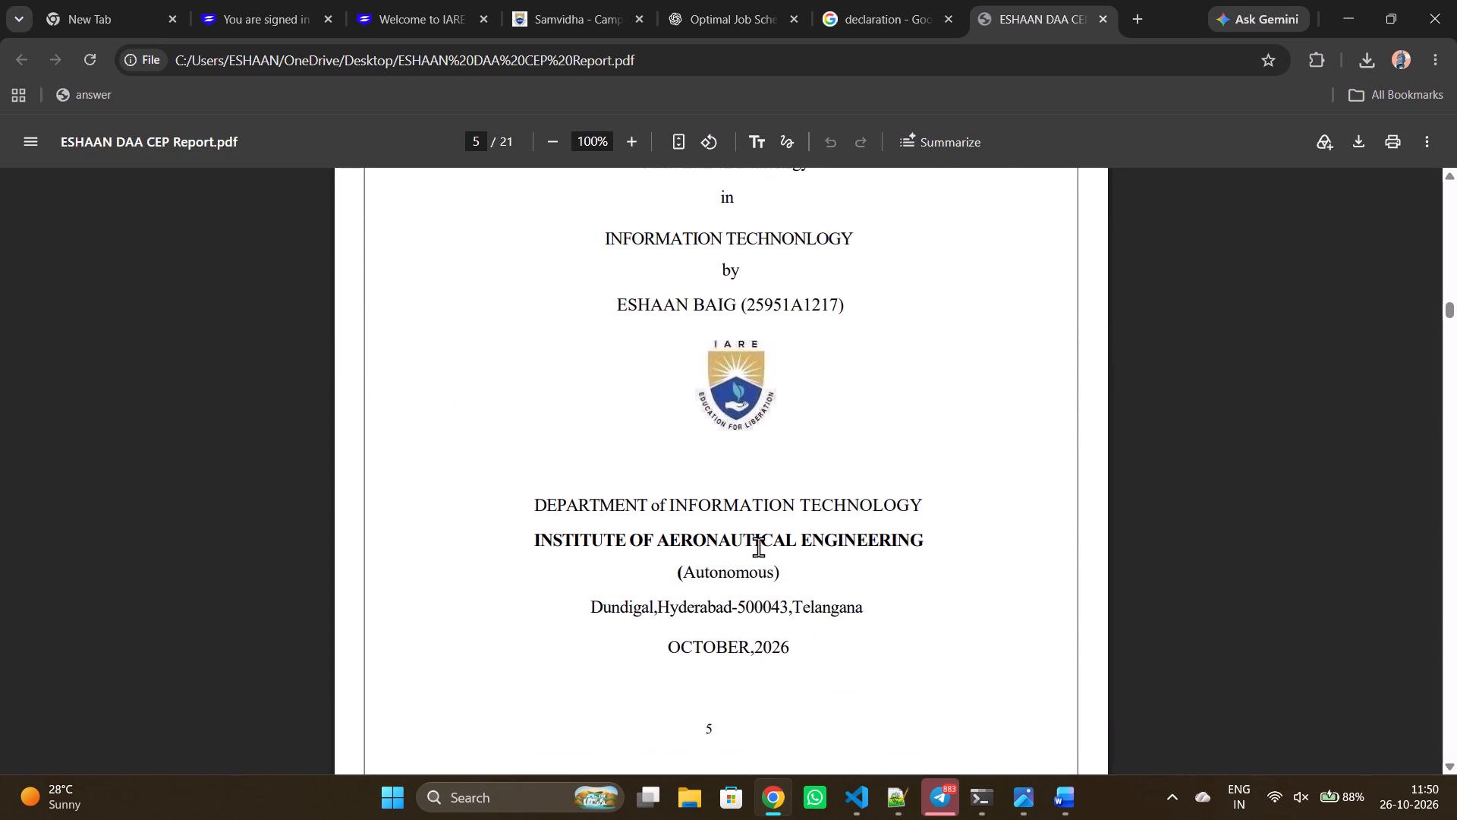
pyautogui.scroll(-1, 758, 547)
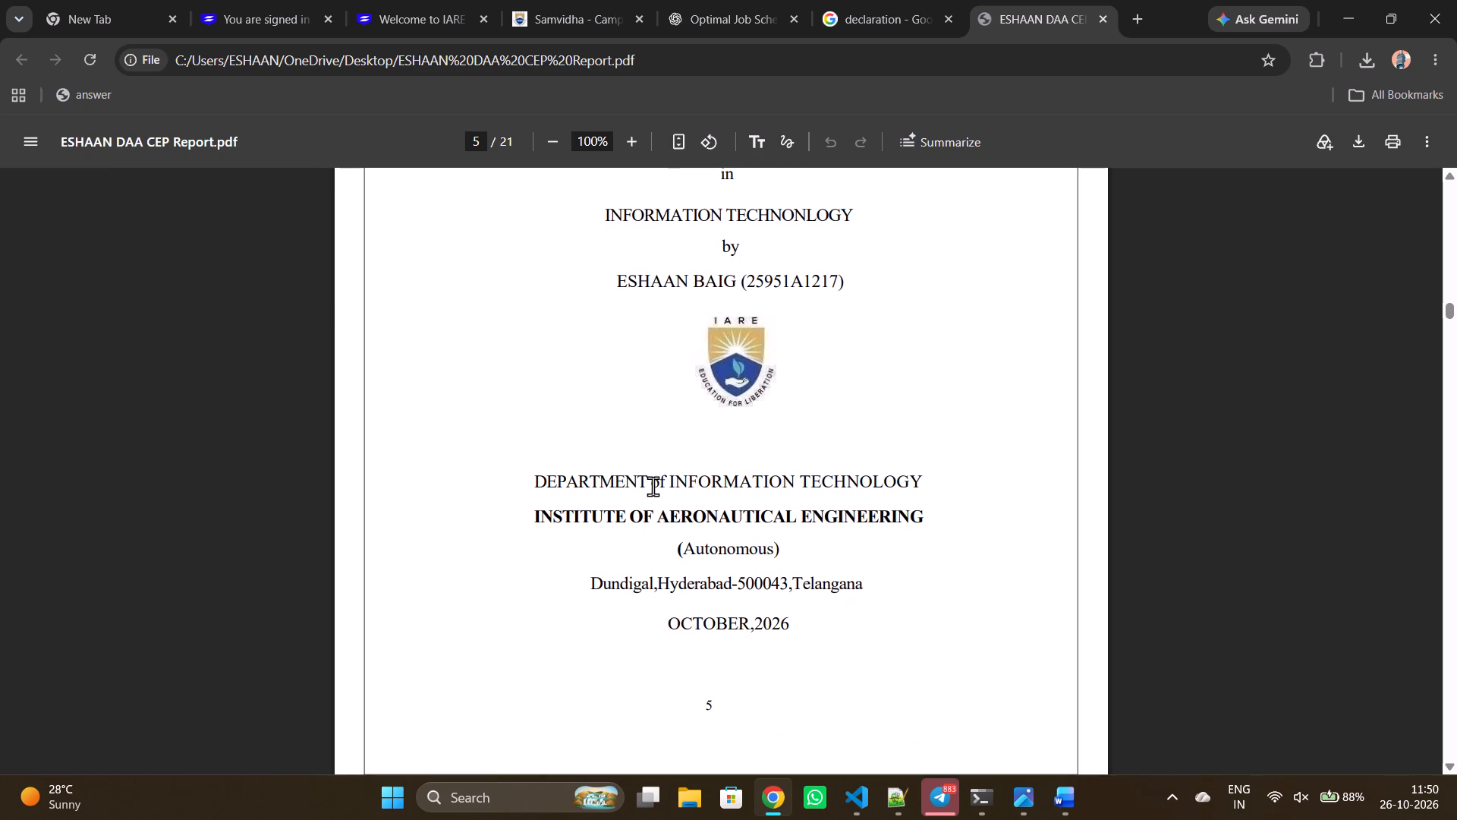
pyautogui.moveTo(653, 486); pyautogui.dragTo(680, 487)
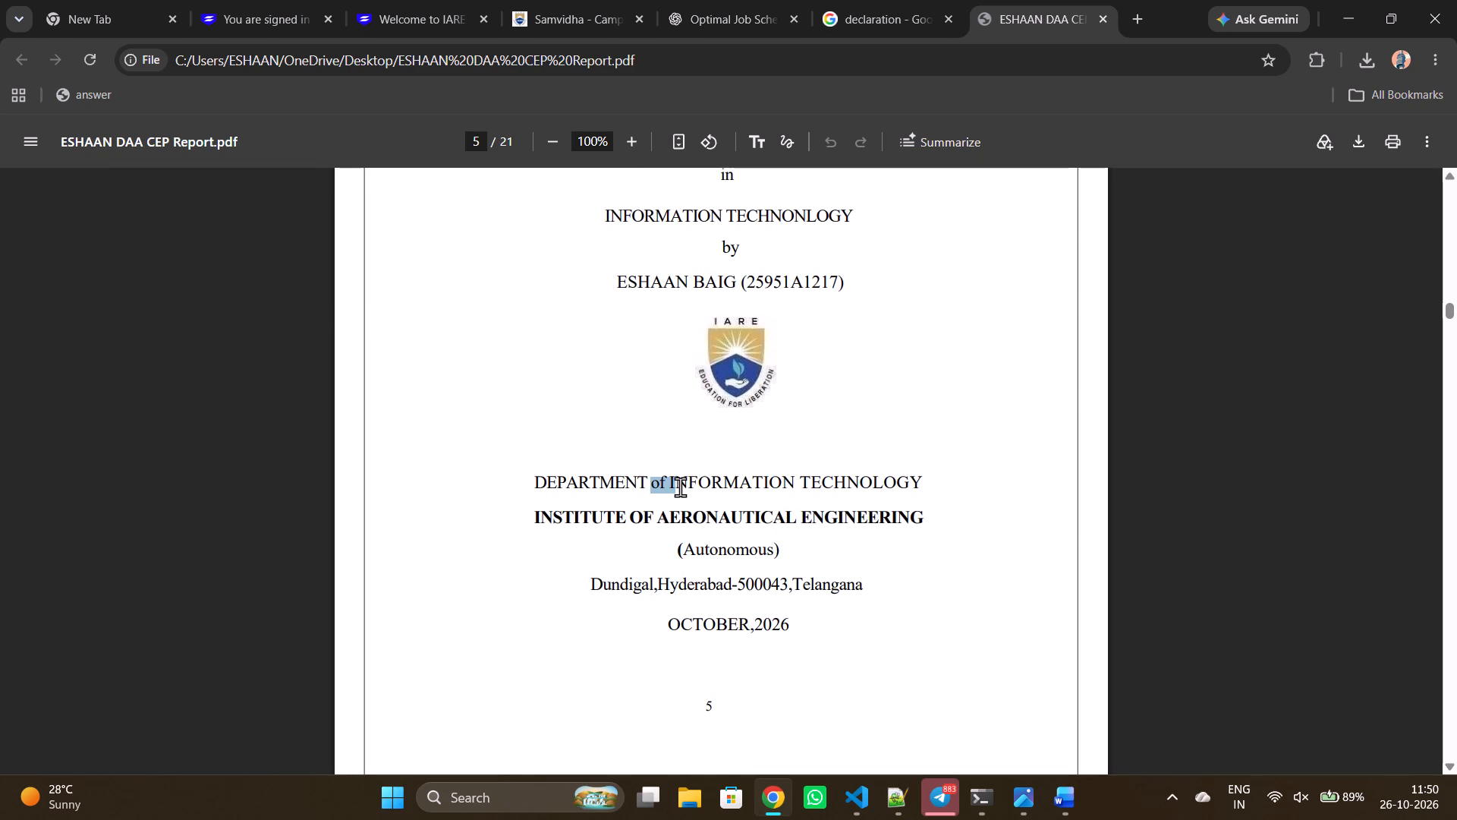
pyautogui.click(722, 535)
# Review the PDF's index, abstract, introduction and numbered project objectives on pages 6 to 9.
pyautogui.scroll(-2, 722, 535)
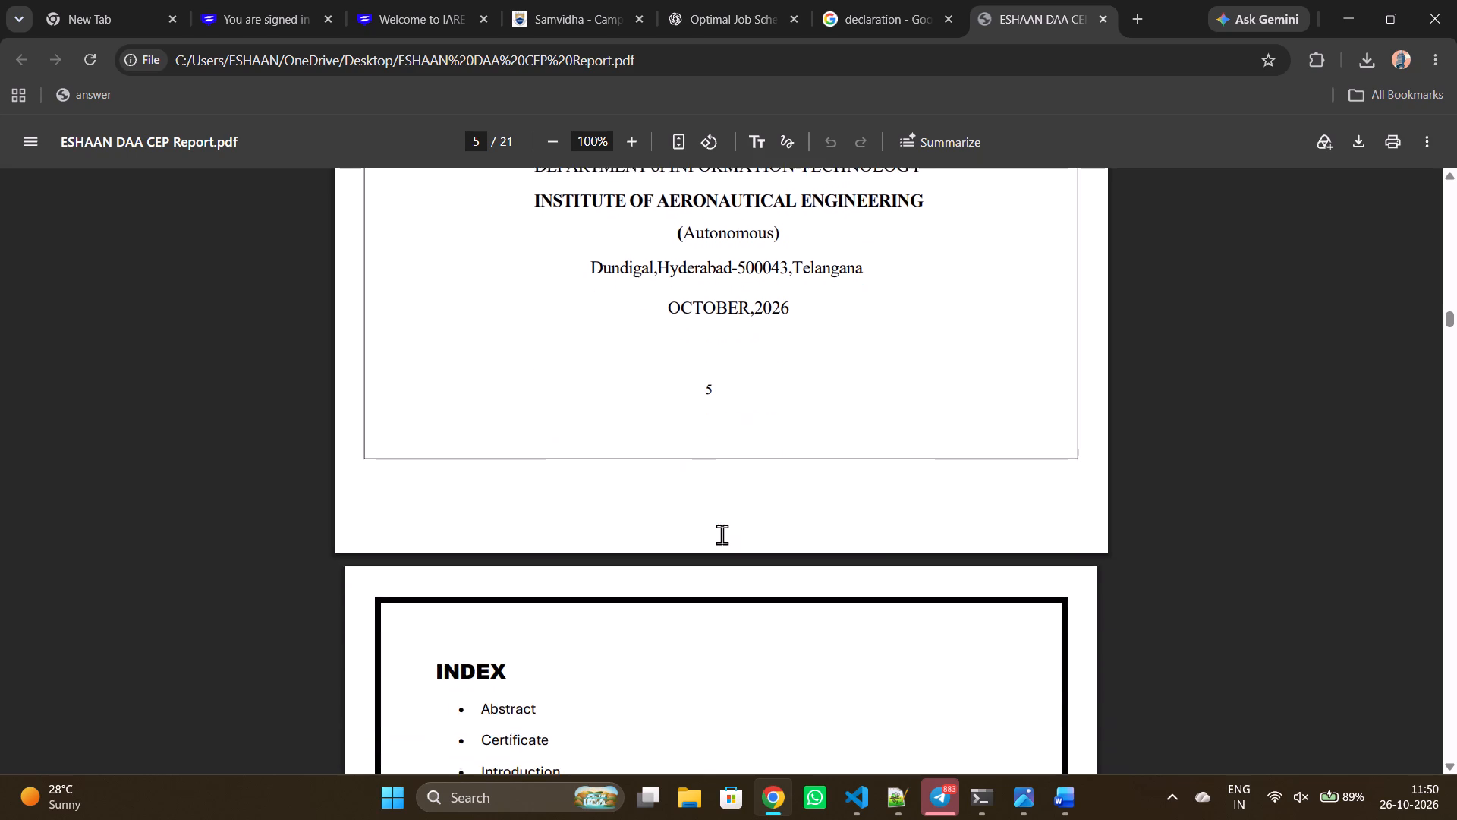
pyautogui.scroll(-10, 722, 535)
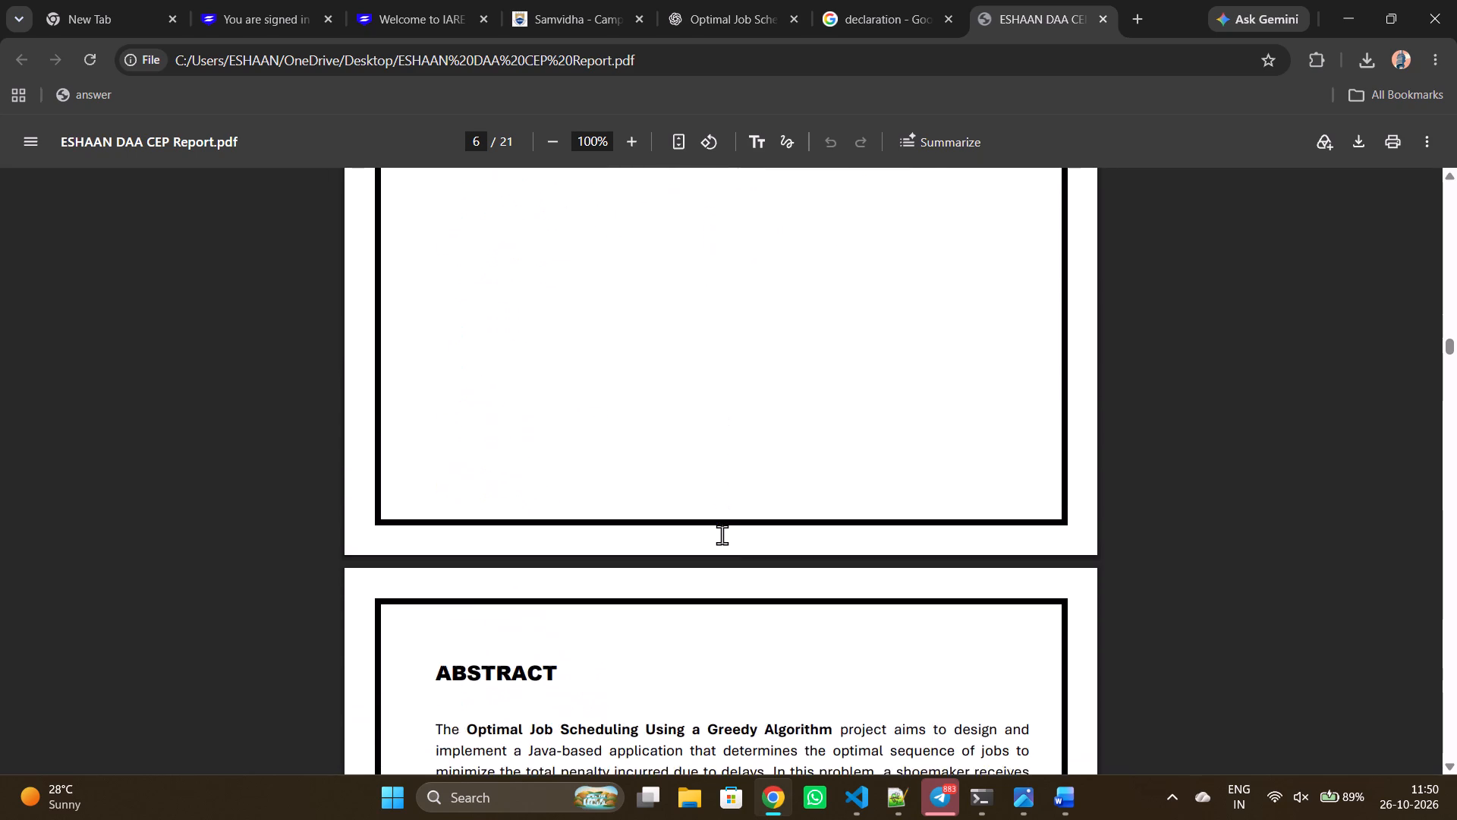
pyautogui.scroll(-8, 722, 535)
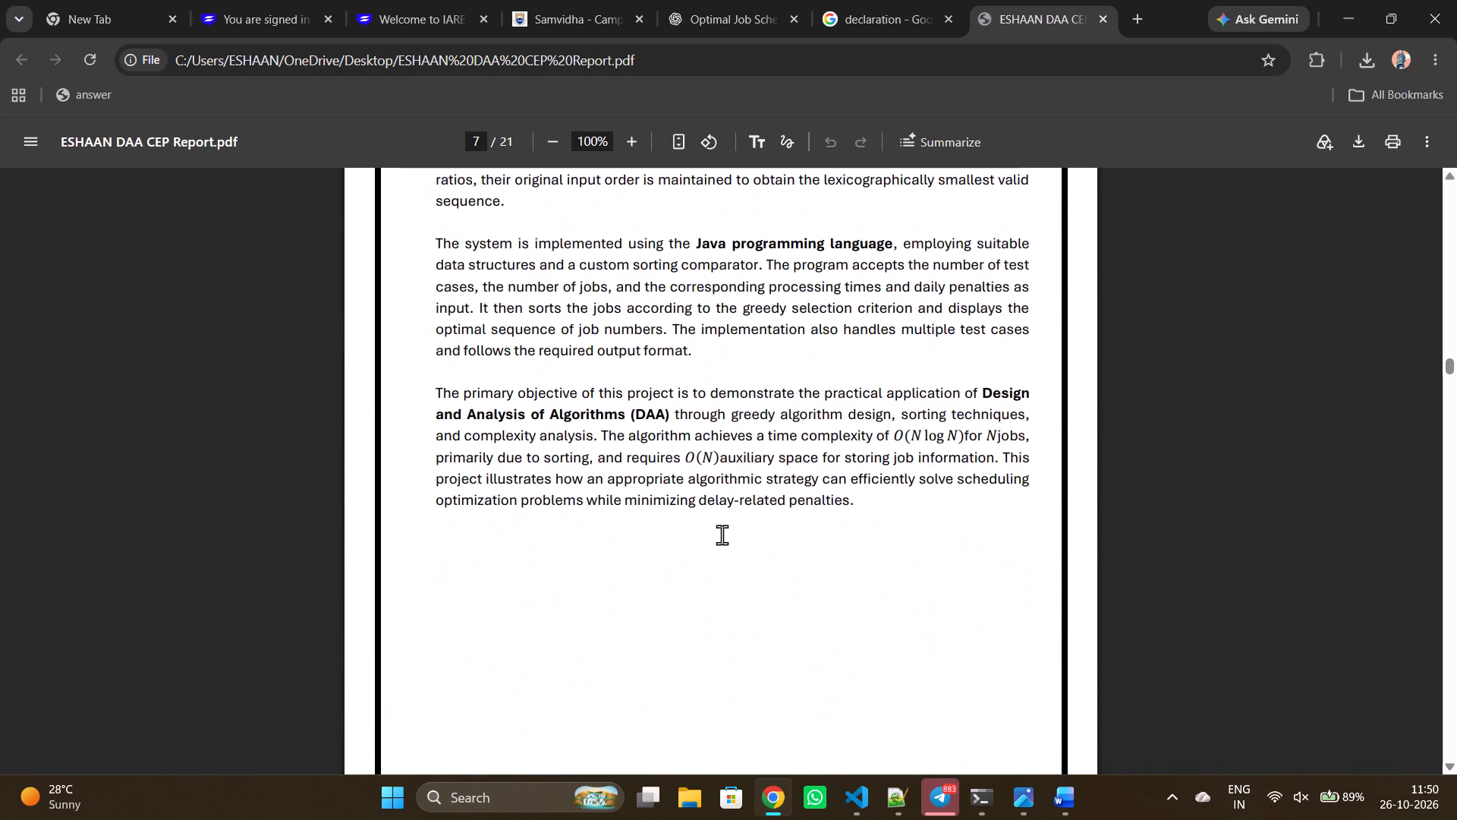
pyautogui.scroll(-7, 722, 535)
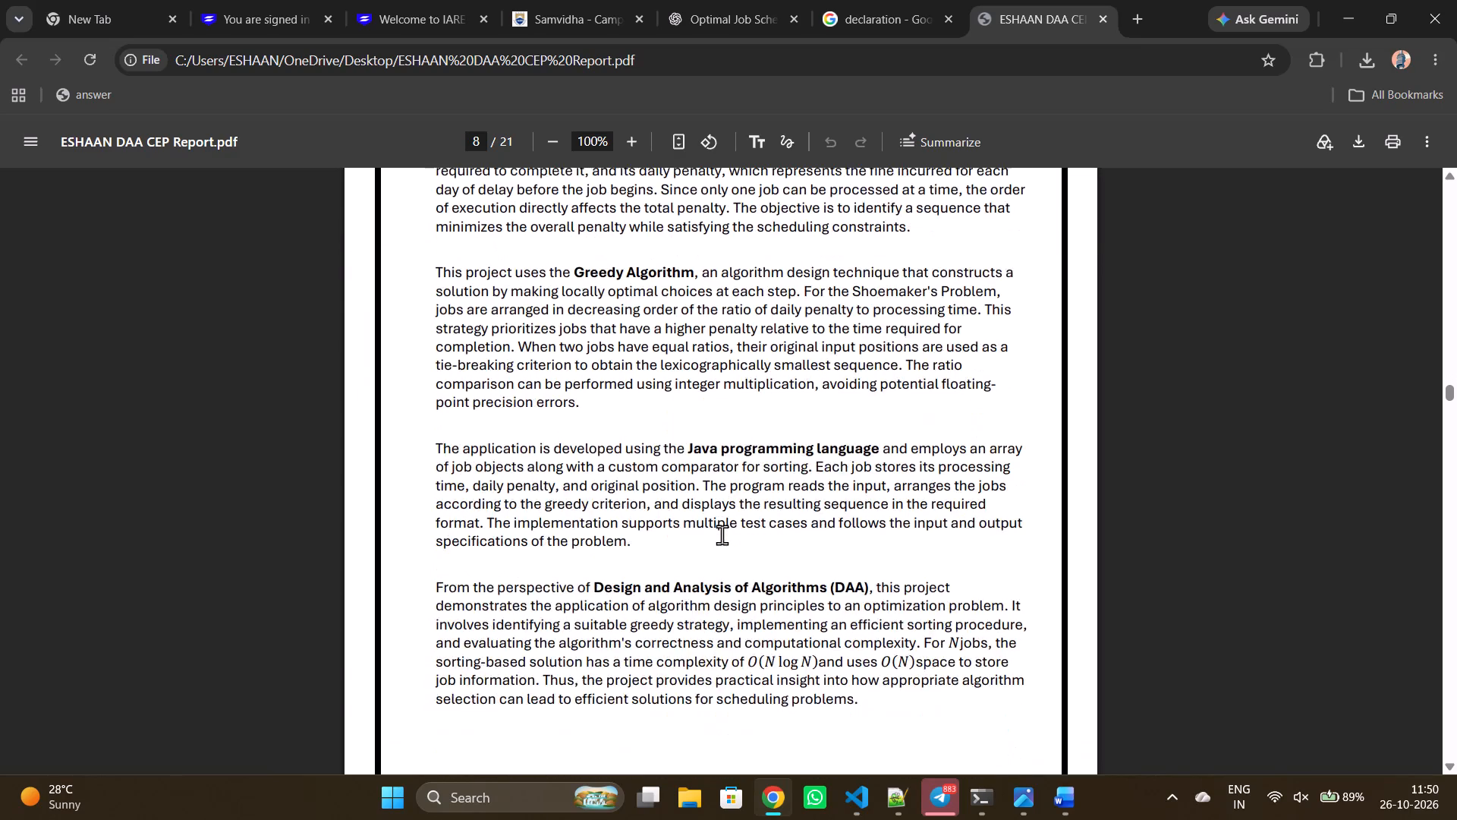
pyautogui.scroll(-7, 722, 535)
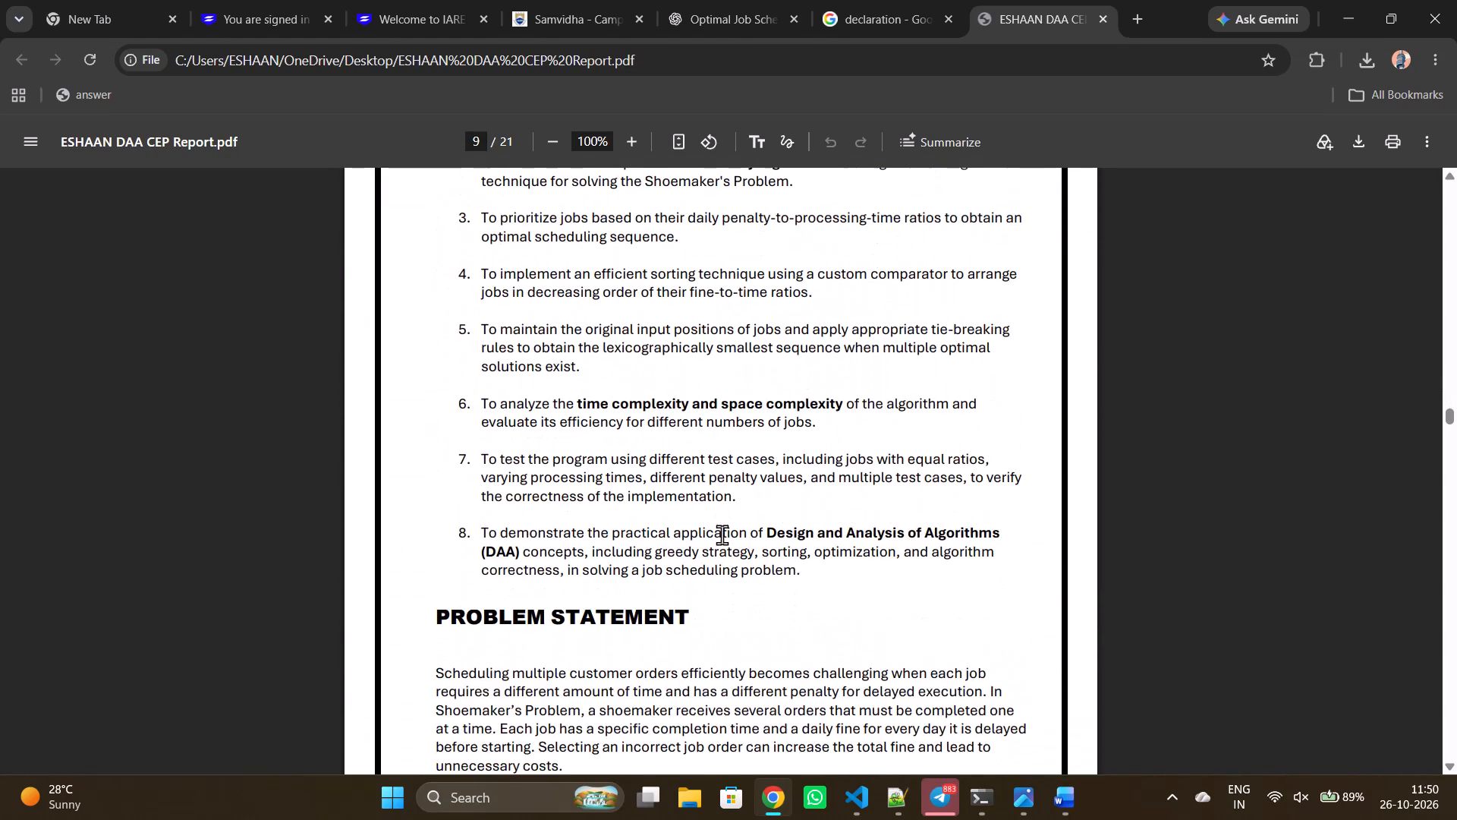
# Read through the PDF's Problem Statement, Key Requirements, Proposed Method and Development Approach sections.
pyautogui.scroll(-3, 722, 535)
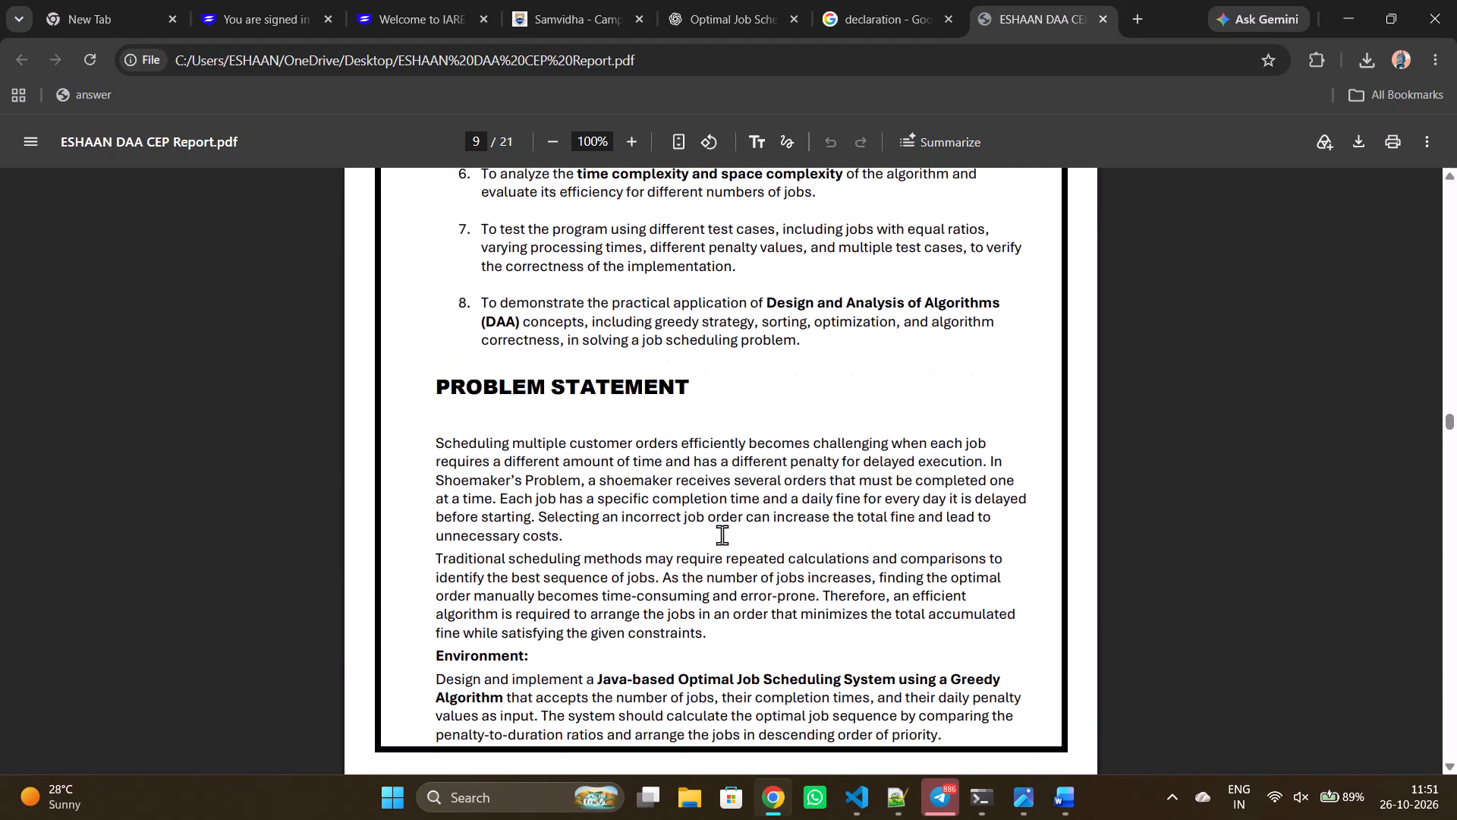
pyautogui.scroll(-3, 722, 535)
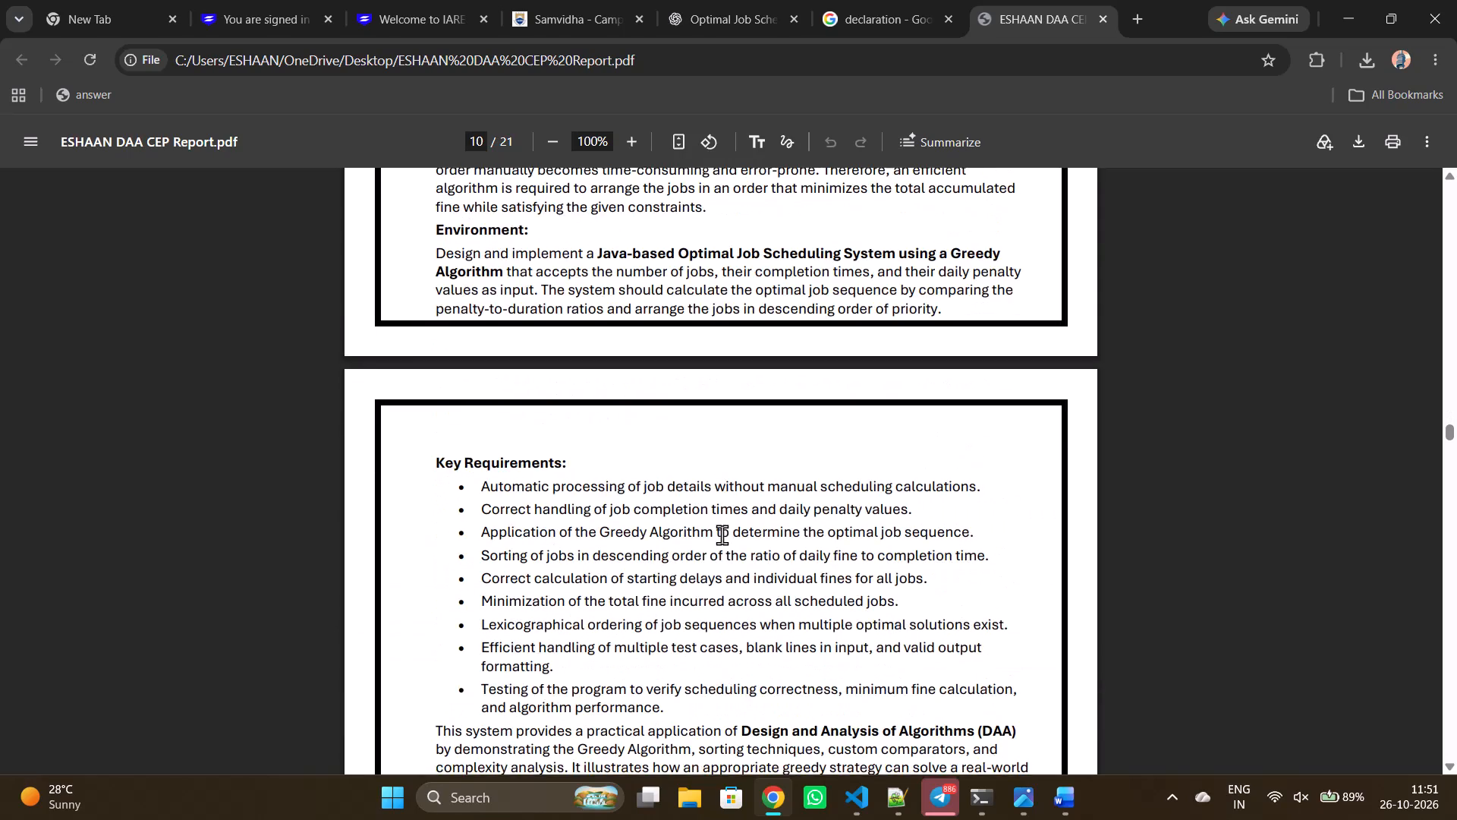
pyautogui.scroll(-3, 722, 535)
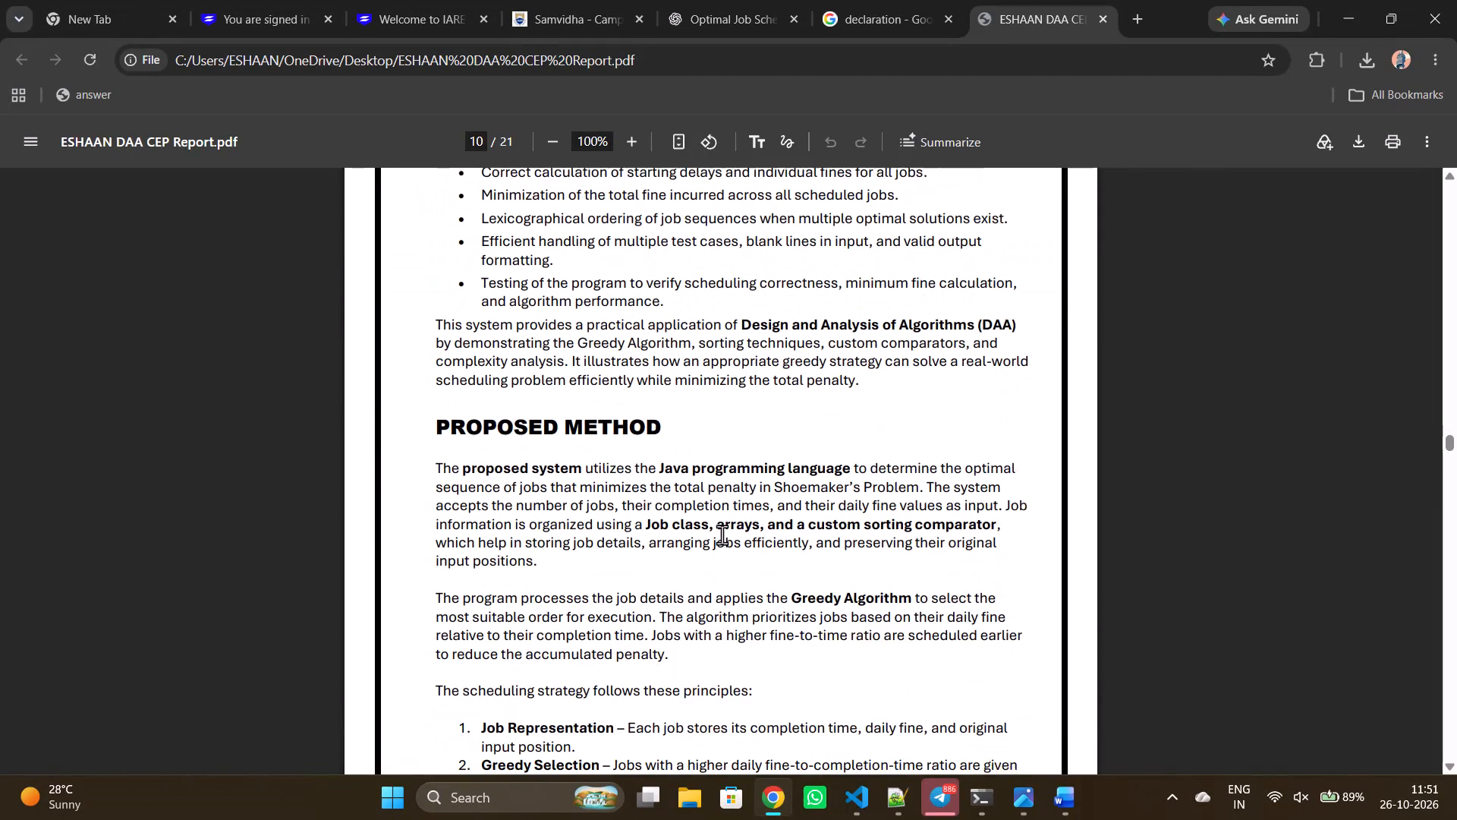
pyautogui.scroll(-6, 722, 535)
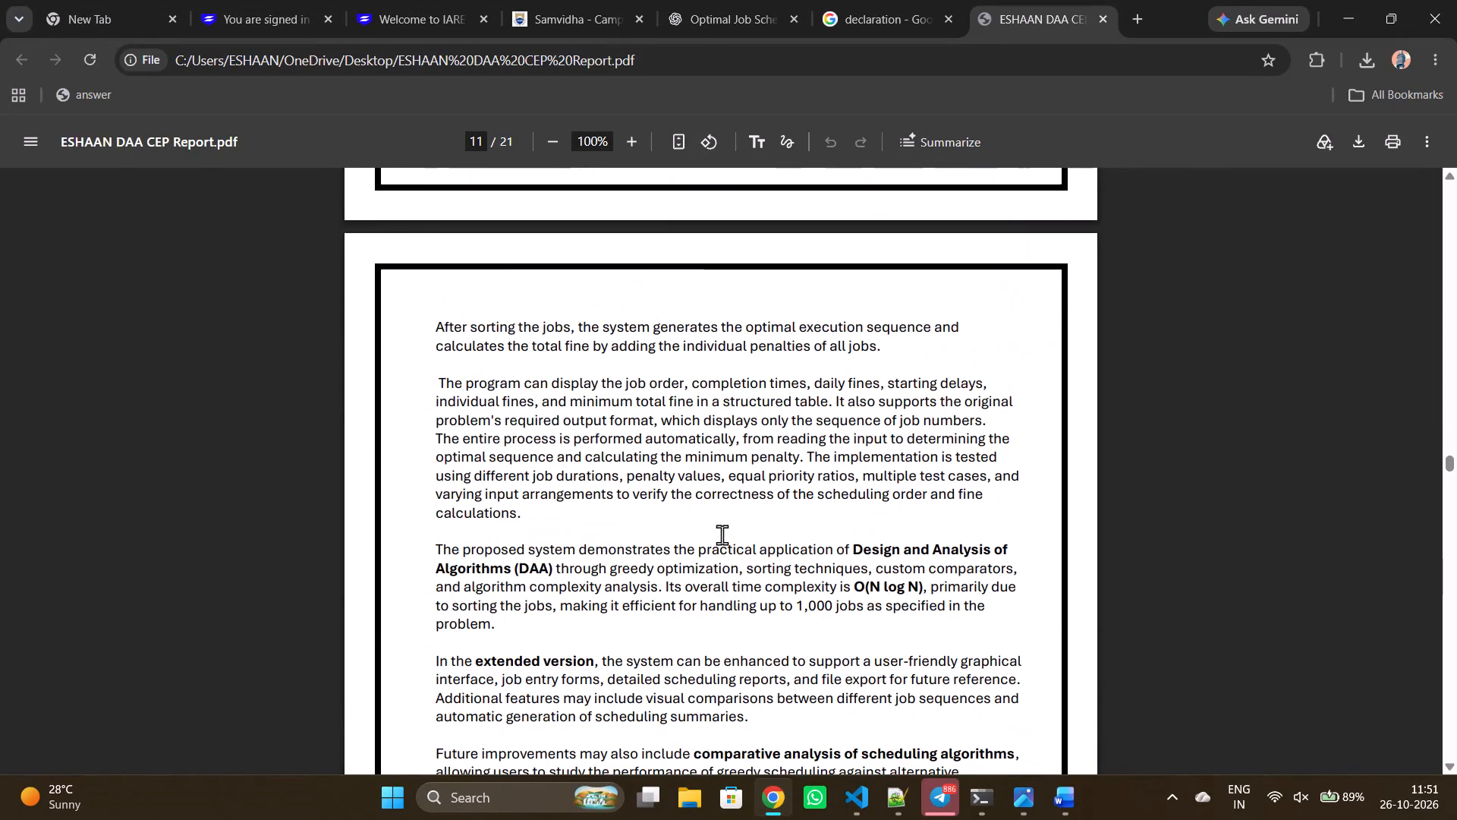
pyautogui.scroll(-11, 722, 535)
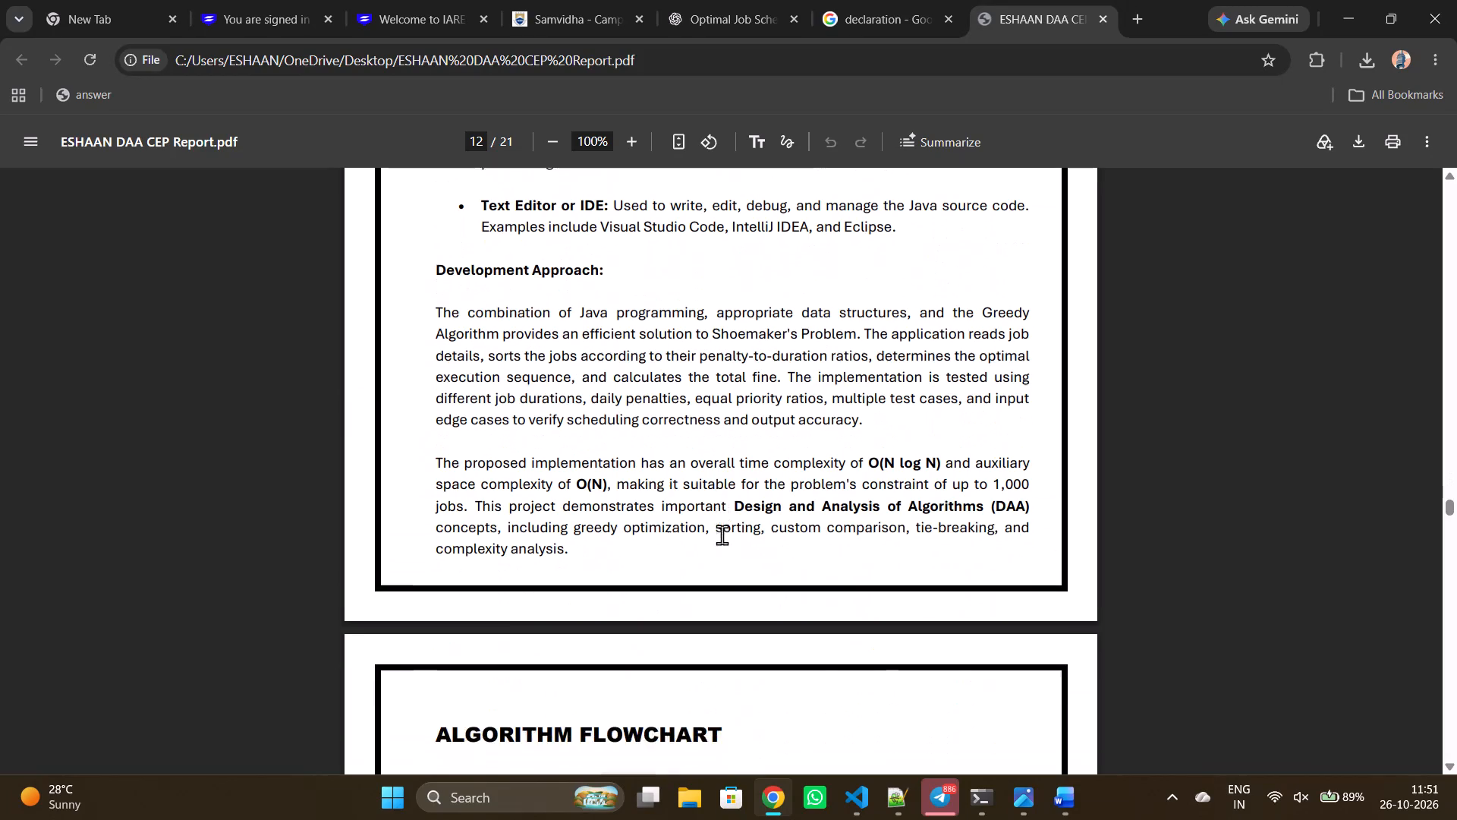
# Look over the PDF's Algorithm Flowchart, Java code, OUTPUT and RESULT pages, checking the end of the code.
pyautogui.scroll(-14, 722, 535)
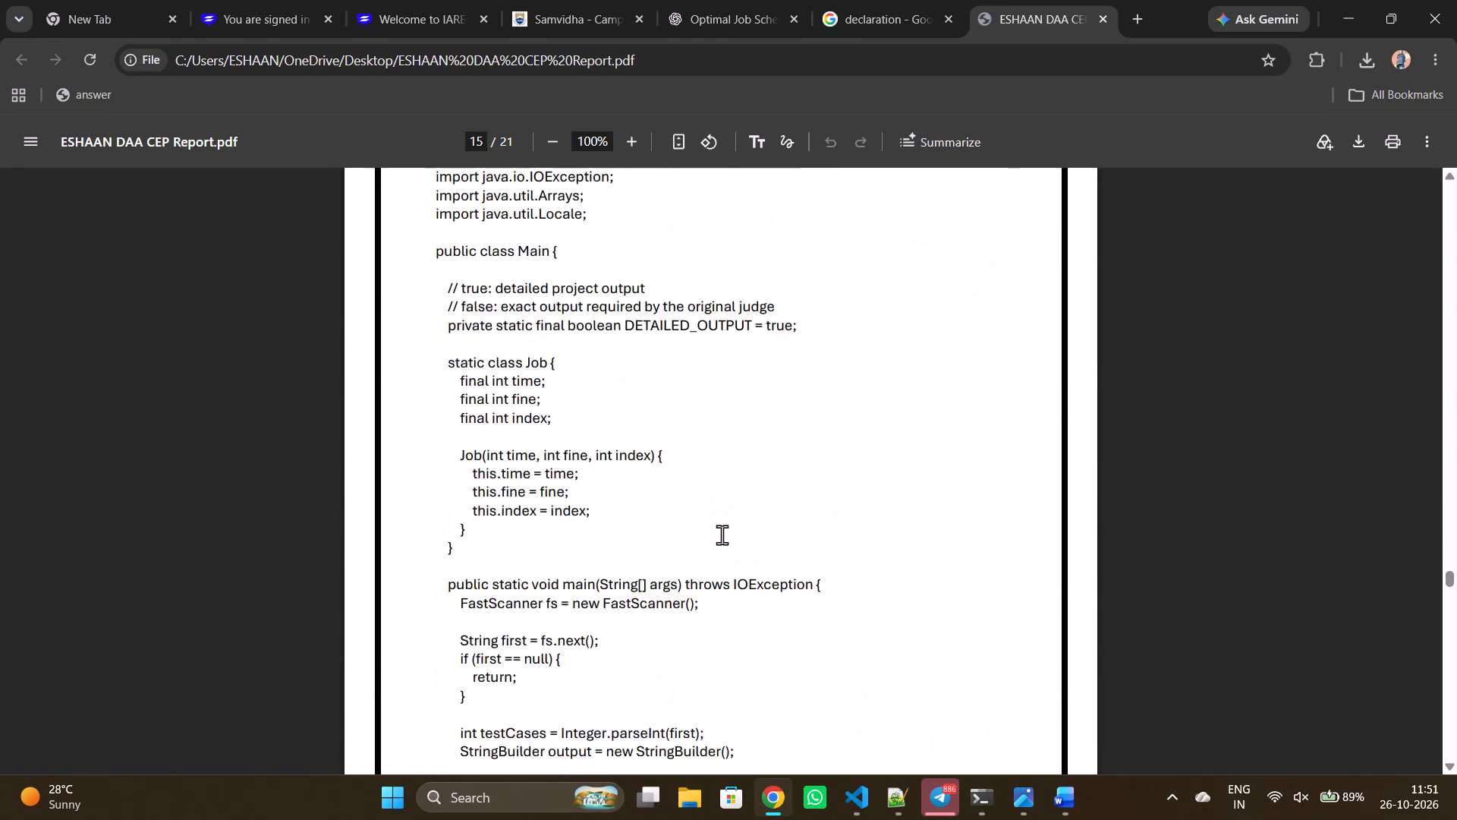
pyautogui.scroll(-18, 722, 535)
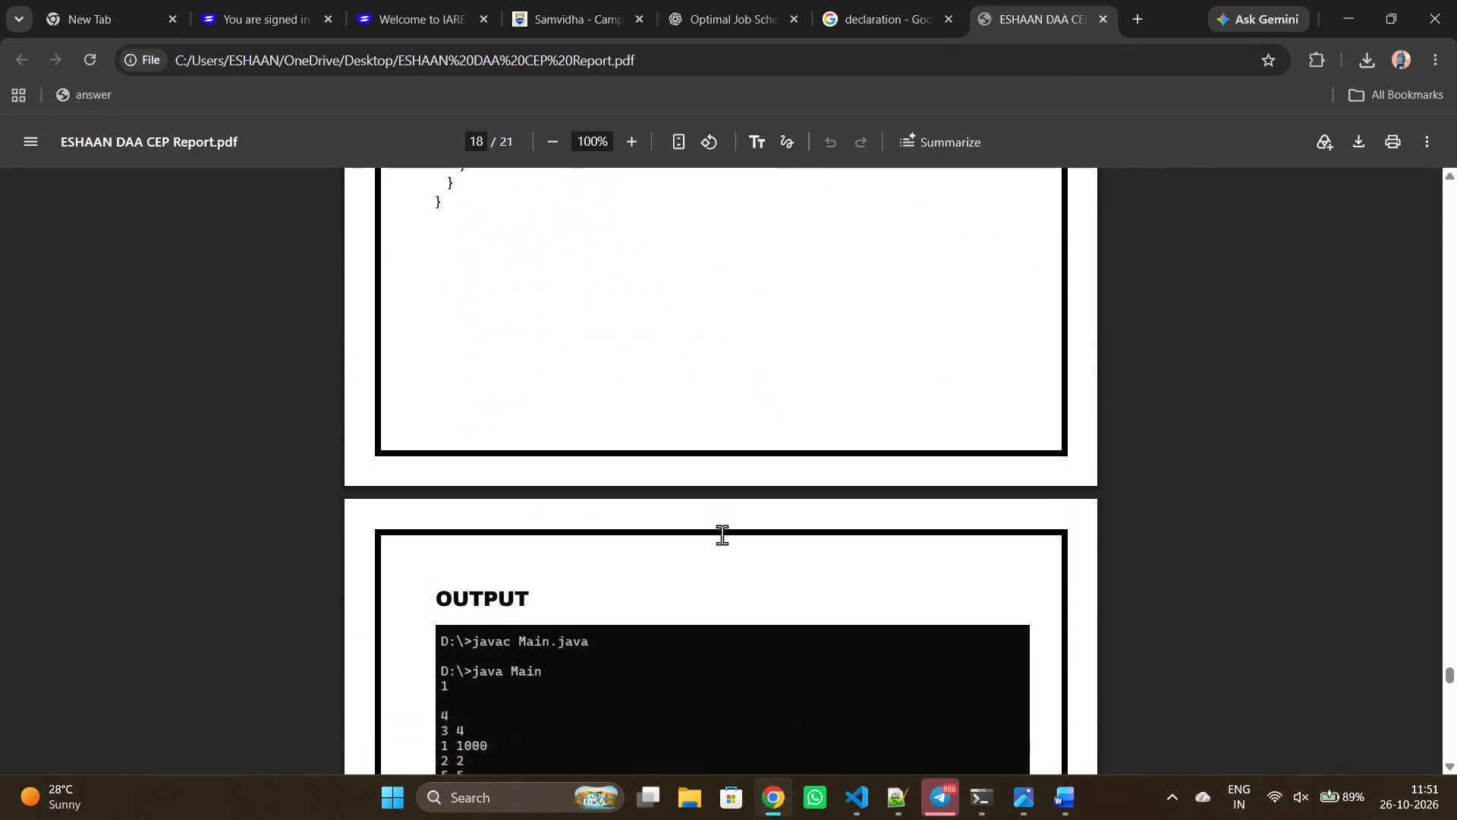
pyautogui.scroll(-8, 722, 535)
pyautogui.scroll(4, 722, 535)
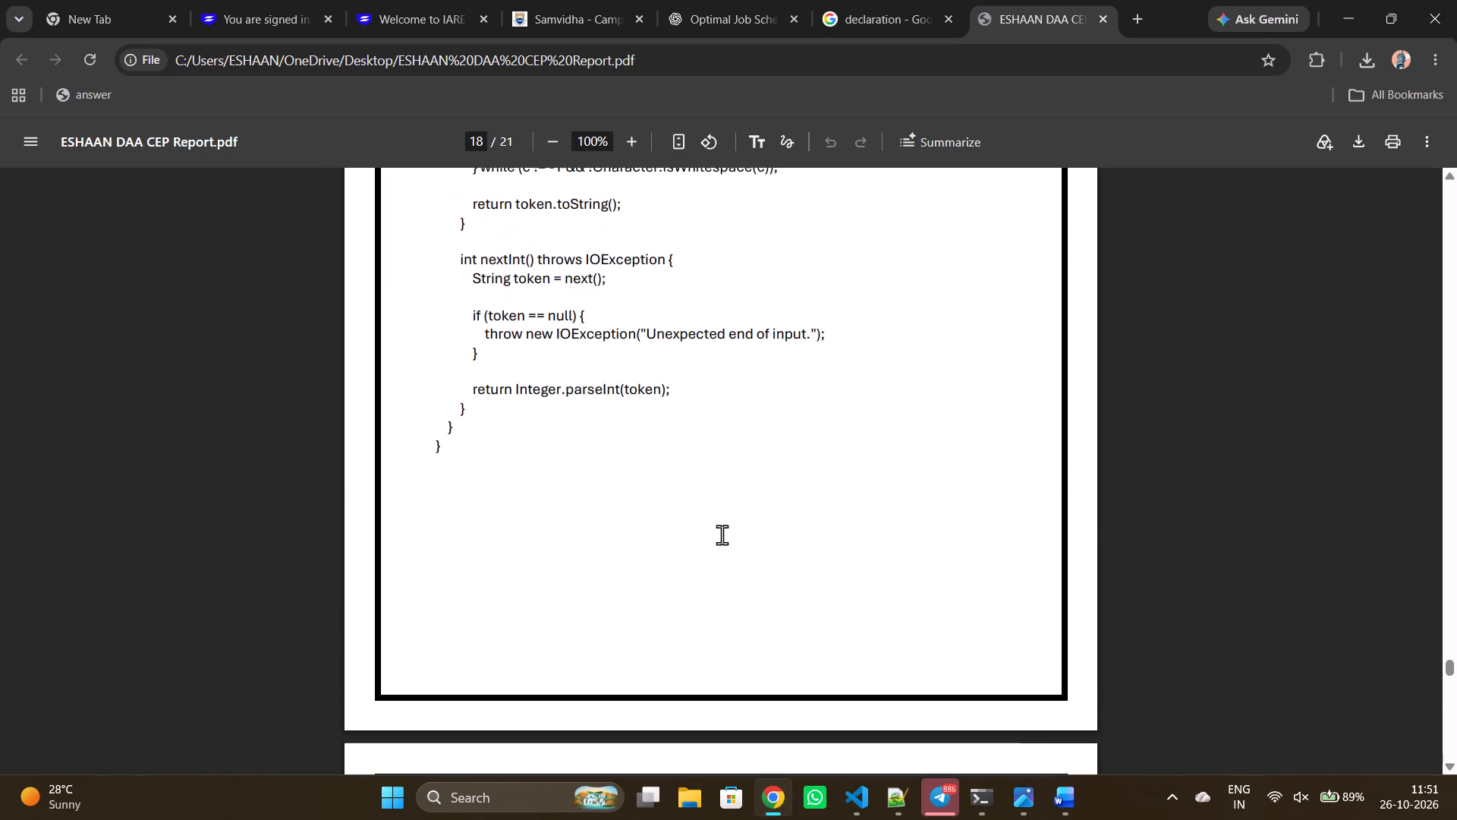
pyautogui.scroll(1, 722, 535)
pyautogui.click(722, 535)
pyautogui.scroll(-7, 722, 535)
pyautogui.scroll(3, 722, 535)
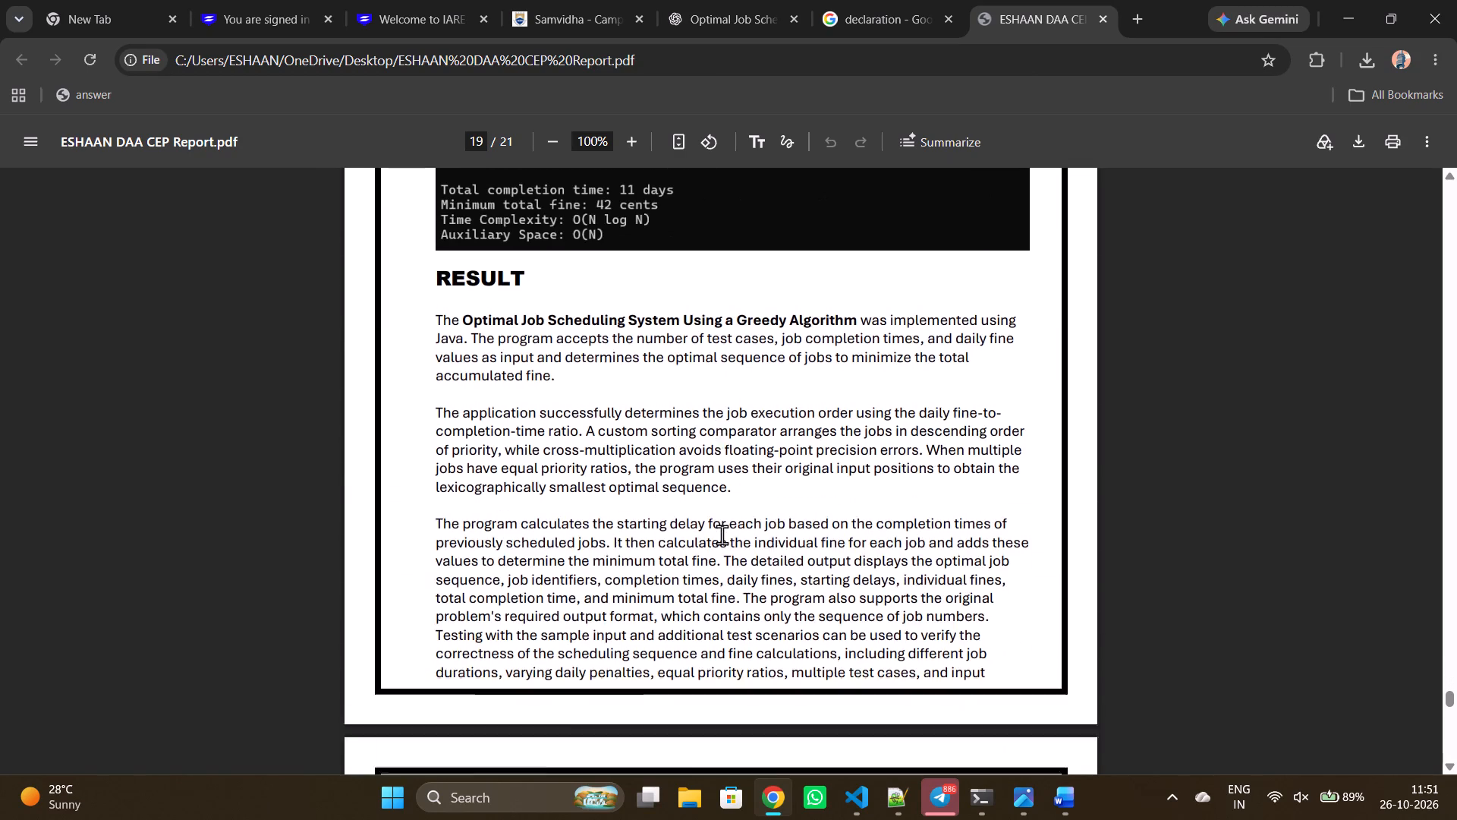
# Go back through the PDF to recheck the Problem Statement, Key Requirements and Proposed Method on pages 9 and 10.
pyautogui.scroll(20, 722, 535)
pyautogui.scroll(10, 722, 535)
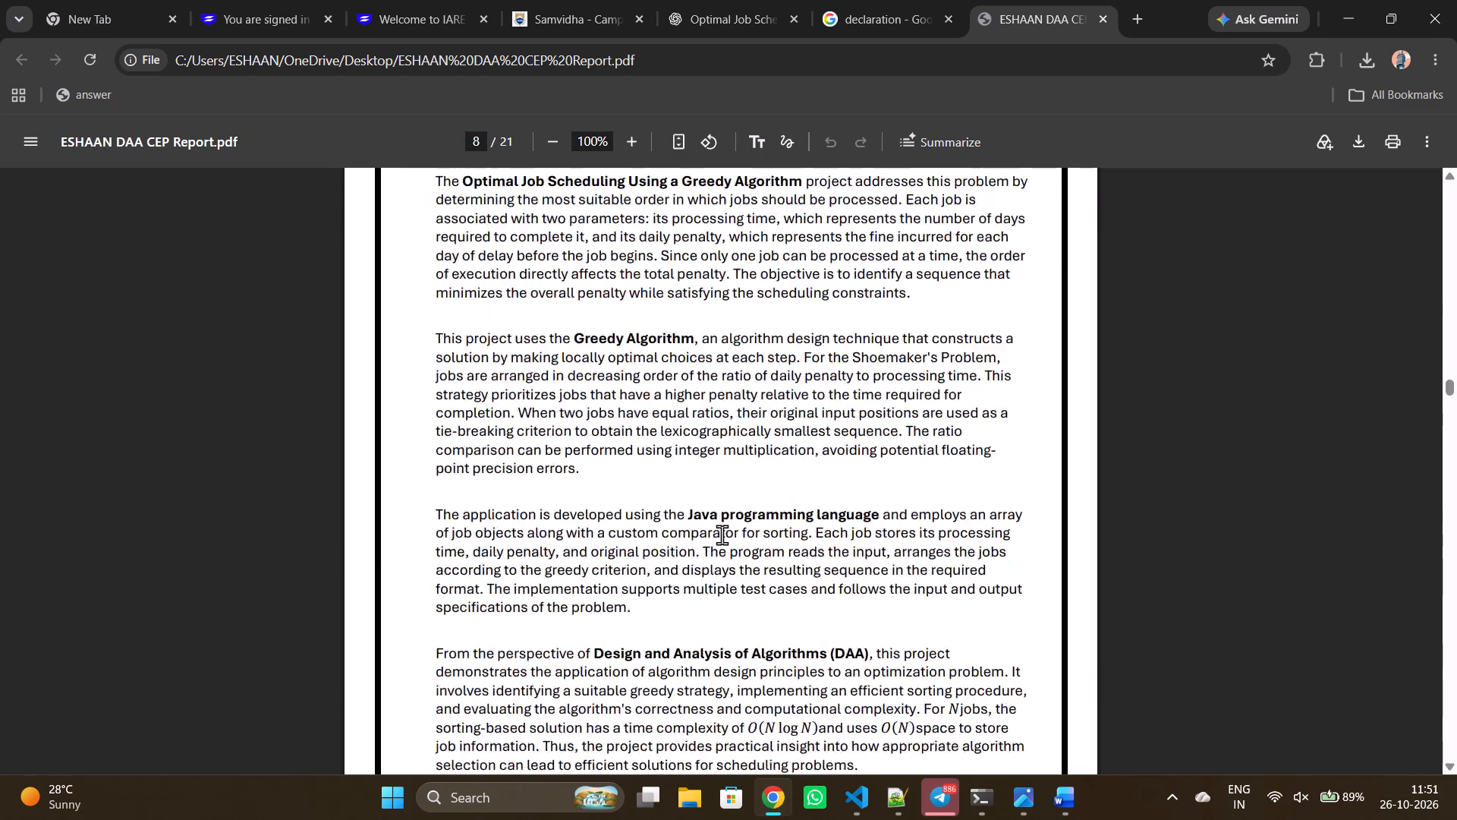
pyautogui.scroll(11, 722, 535)
pyautogui.scroll(-14, 722, 535)
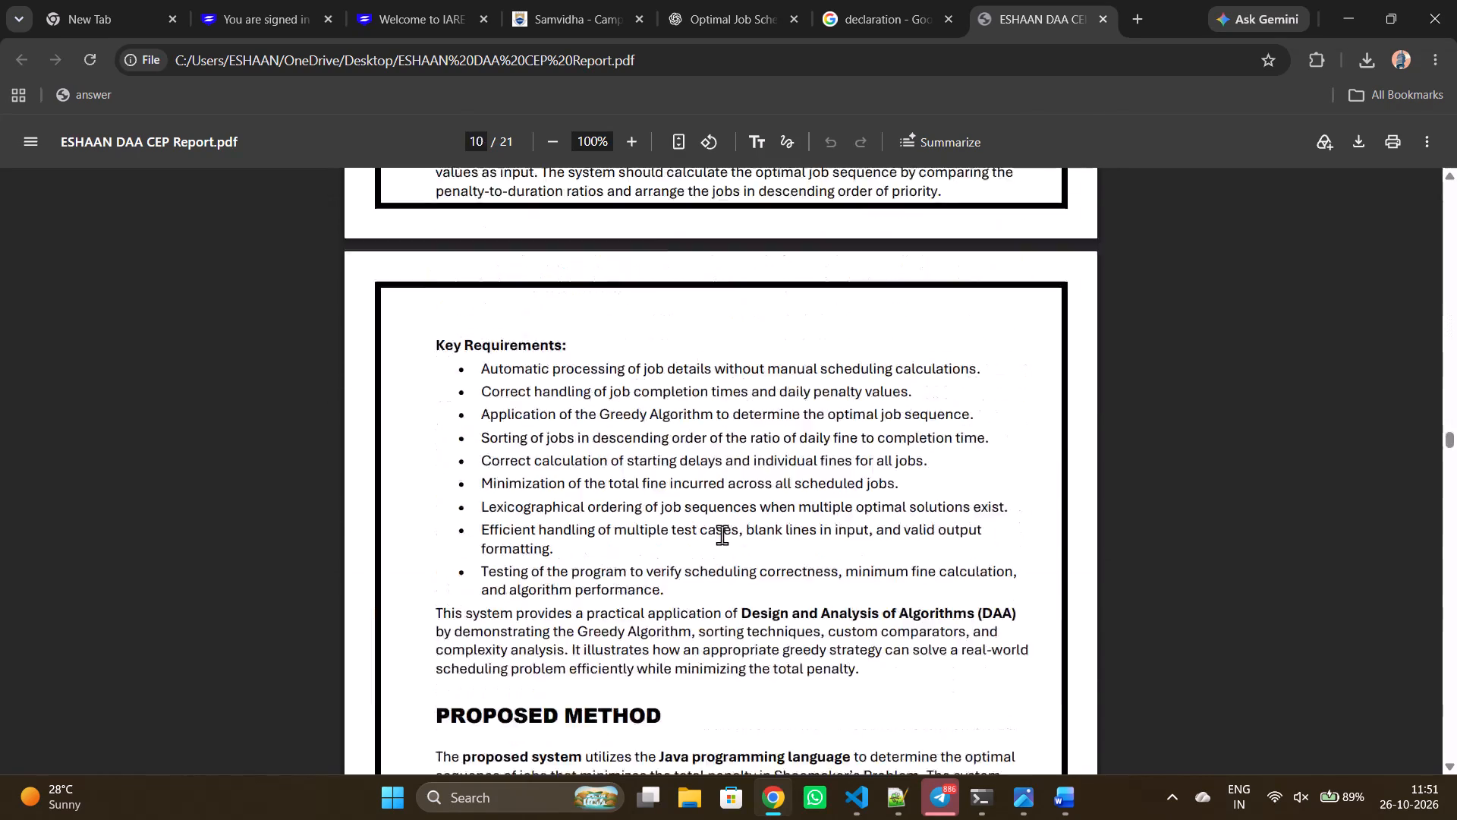
pyautogui.scroll(-6, 722, 535)
pyautogui.scroll(4, 722, 535)
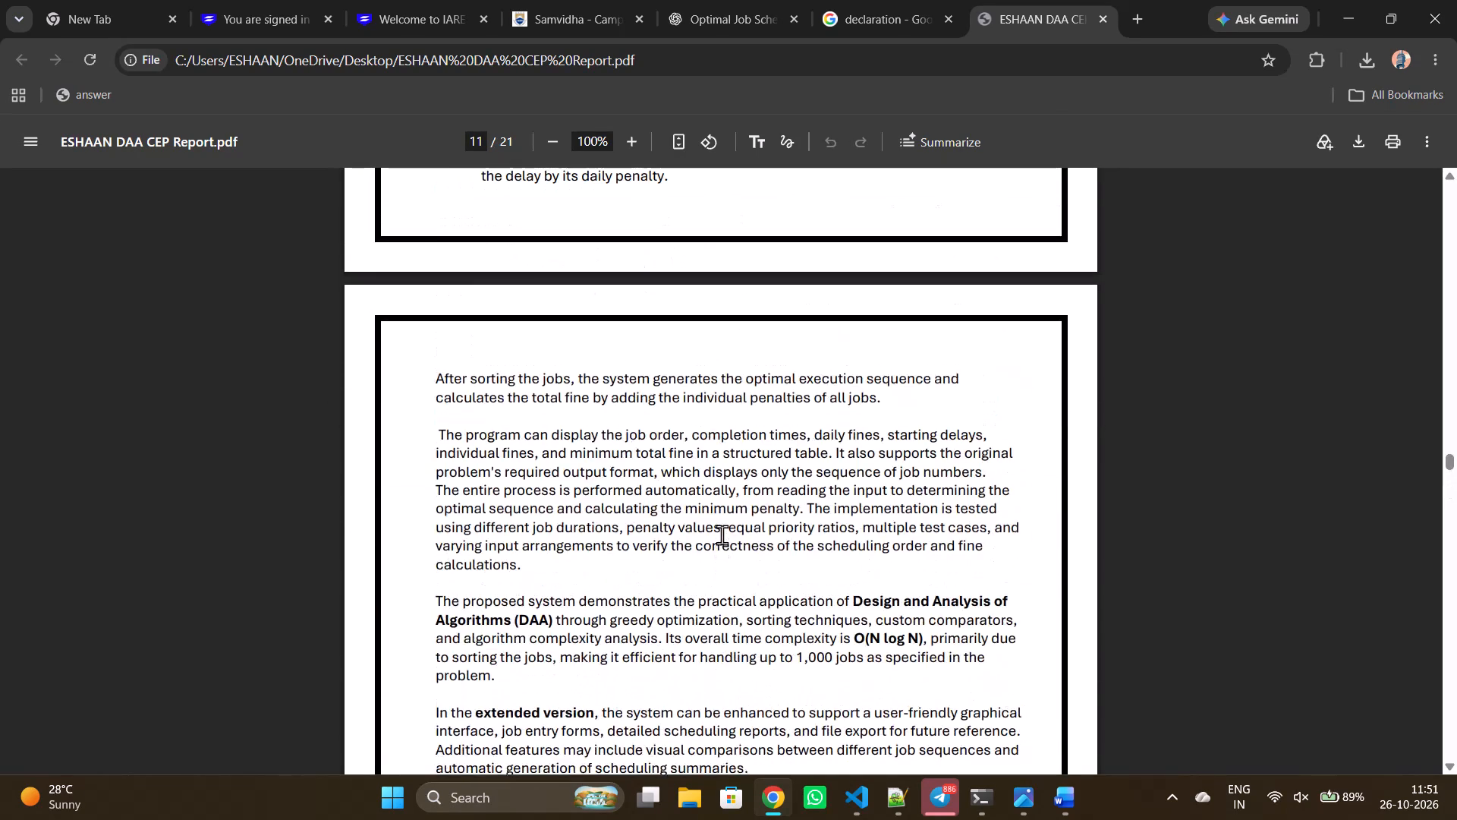
pyautogui.scroll(3, 722, 535)
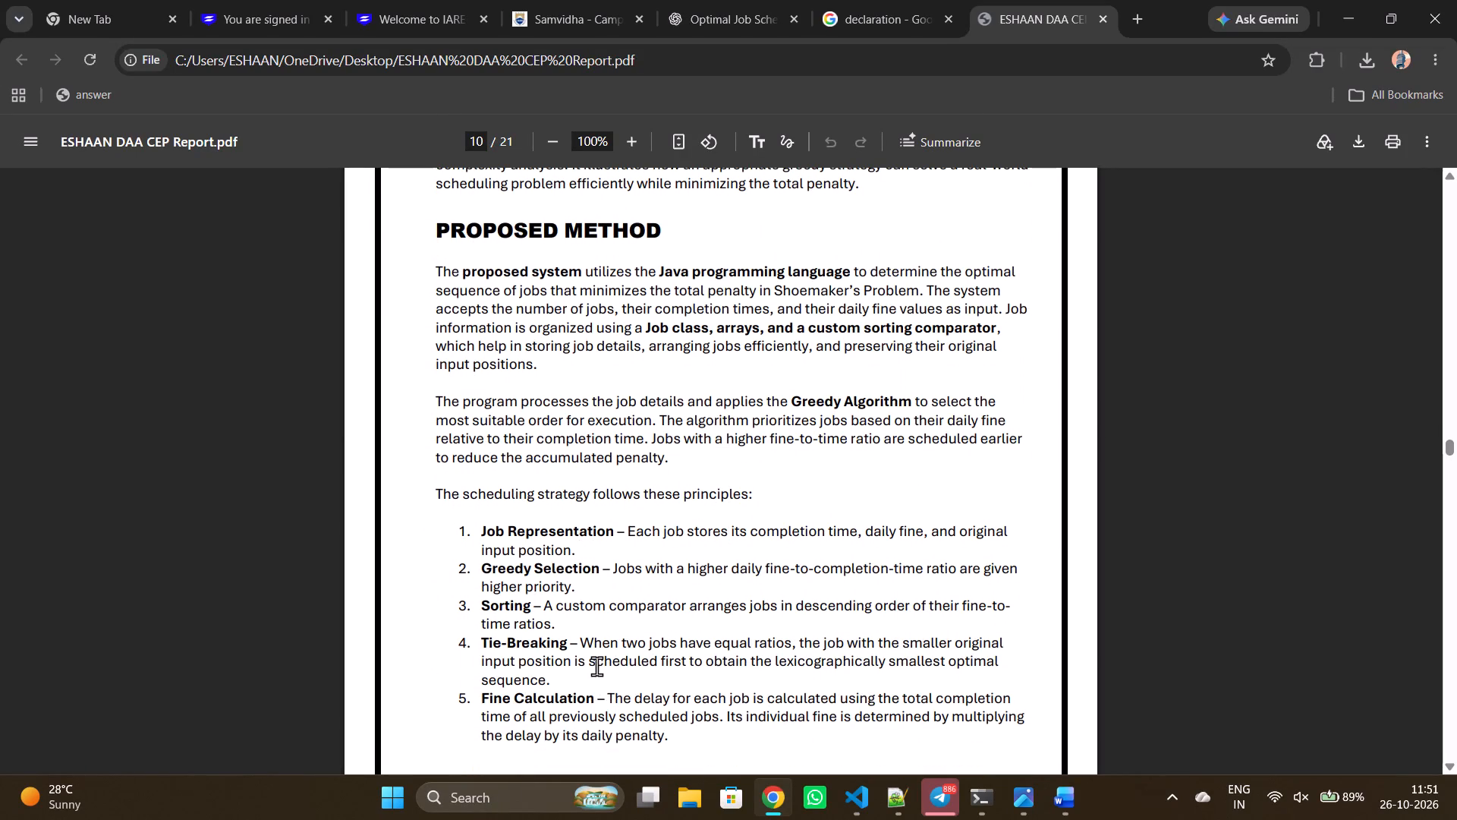
pyautogui.scroll(6, 596, 666)
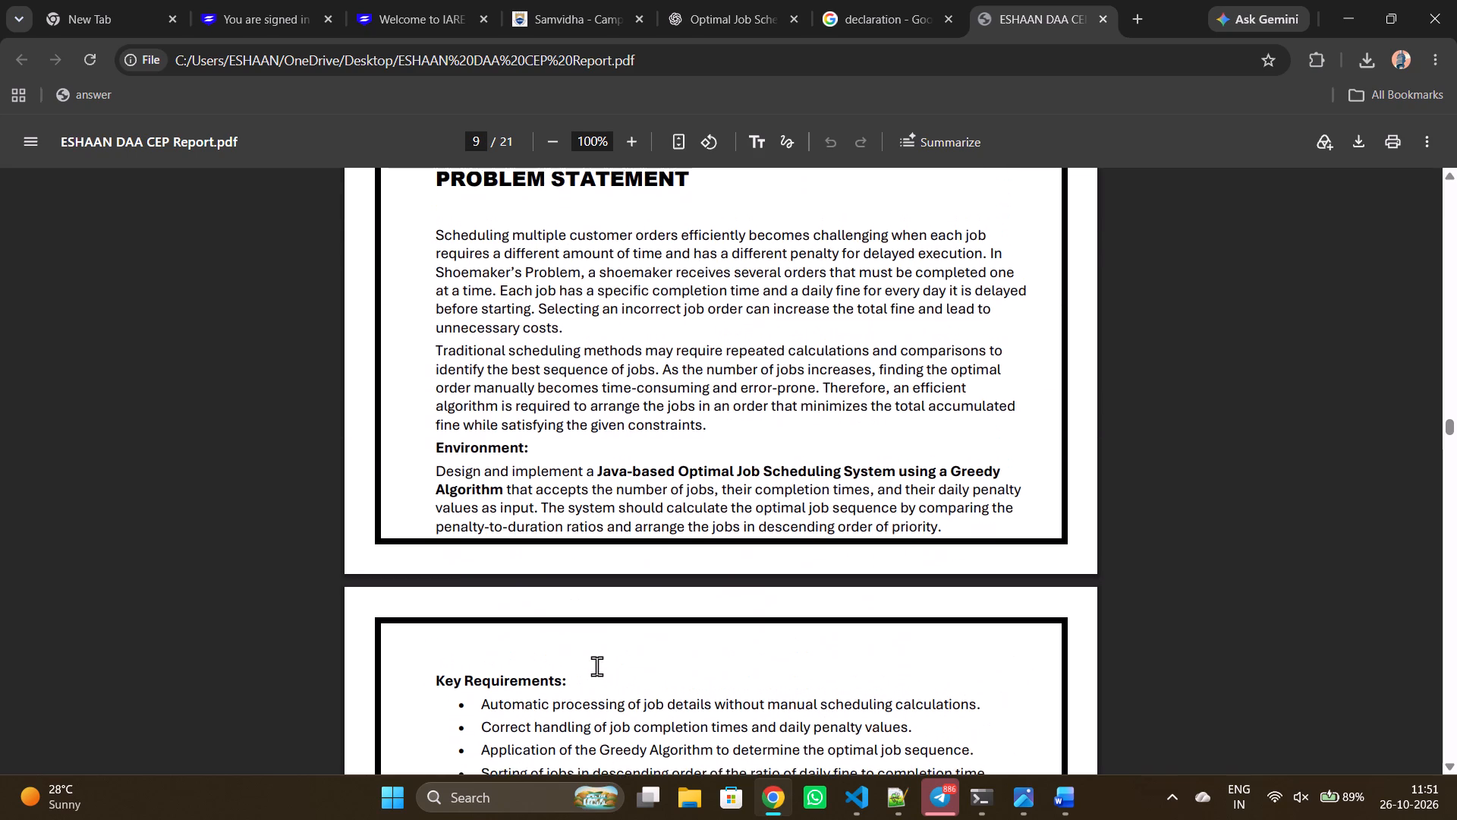
pyautogui.scroll(-2, 596, 666)
pyautogui.scroll(1, 625, 635)
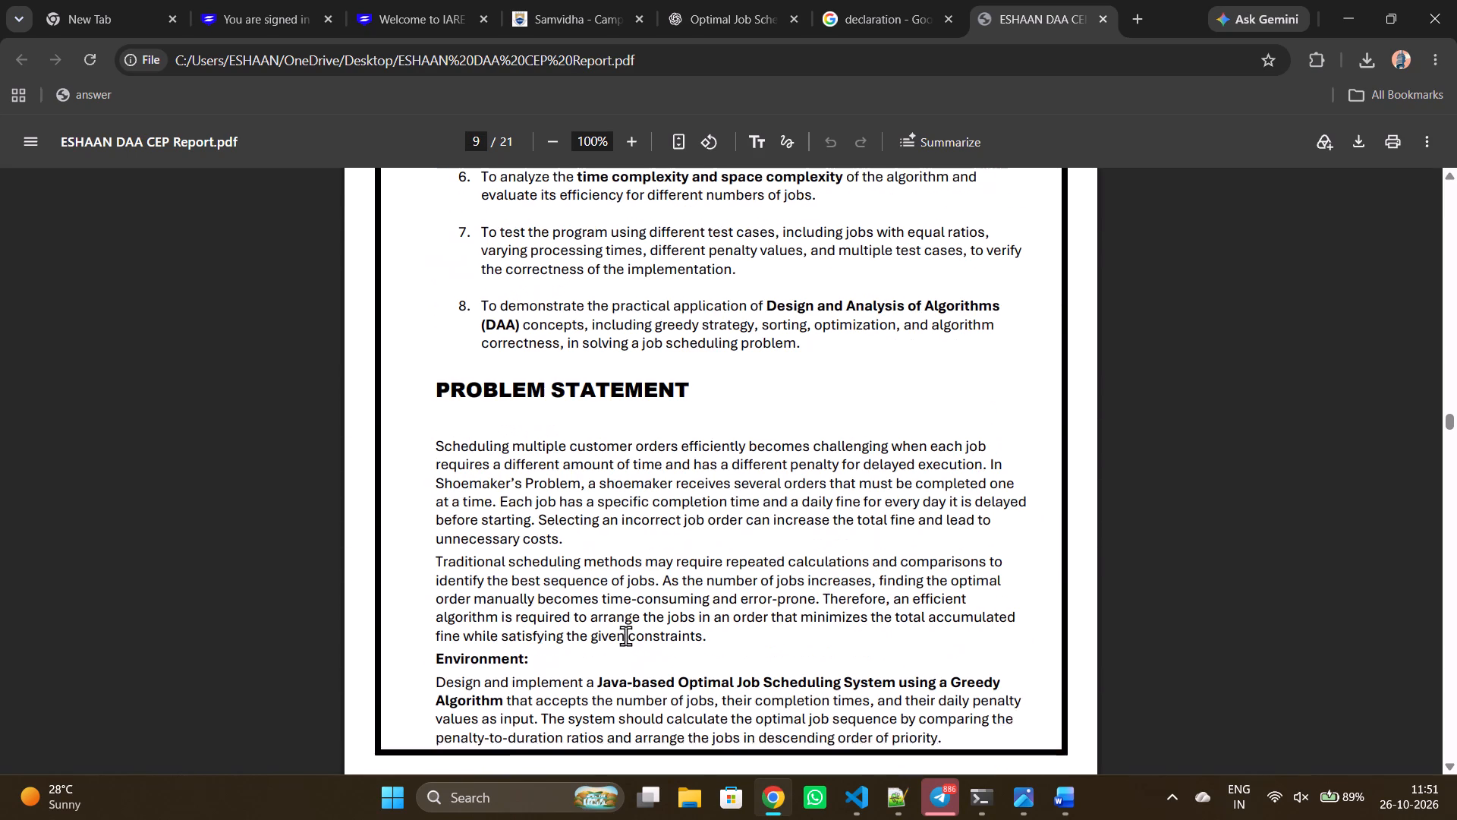
pyautogui.scroll(2, 625, 635)
pyautogui.scroll(-1, 625, 635)
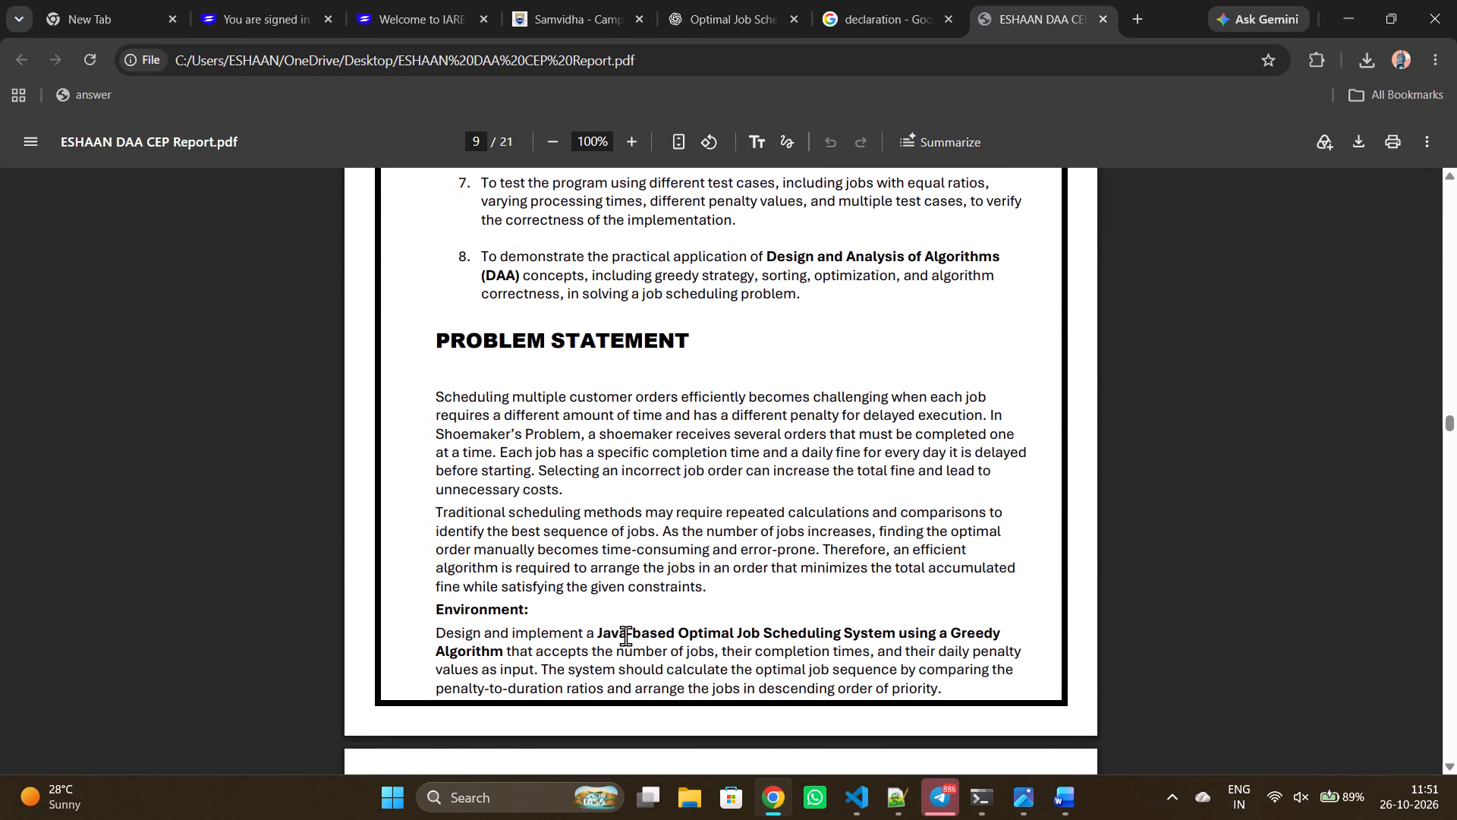
pyautogui.scroll(-6, 625, 635)
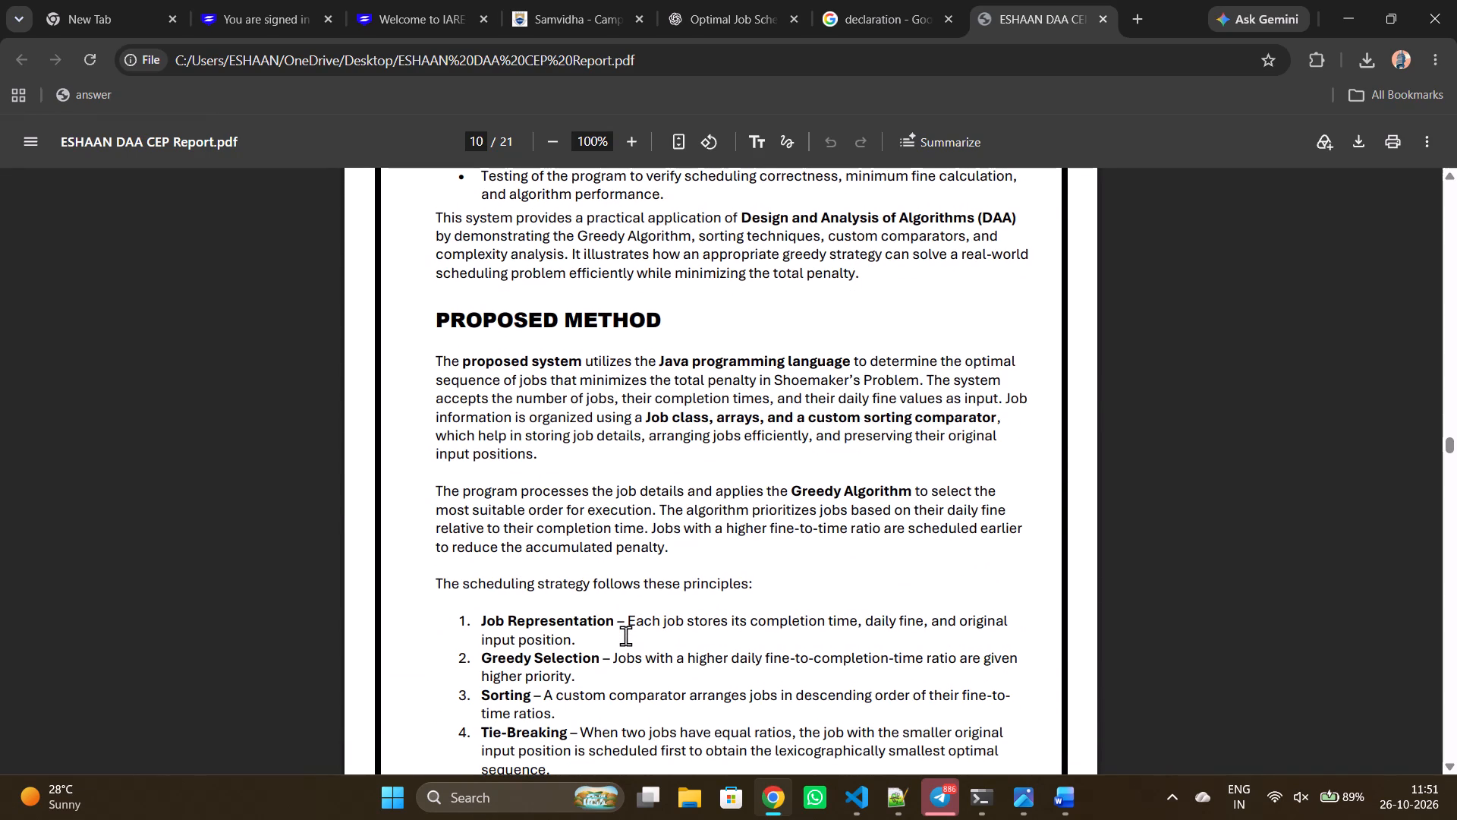
# Recheck the PDF's Technologies Used, Development Approach and processing stages on pages 11 to 13, finishing back toward the earlier pages.
pyautogui.scroll(-9, 625, 635)
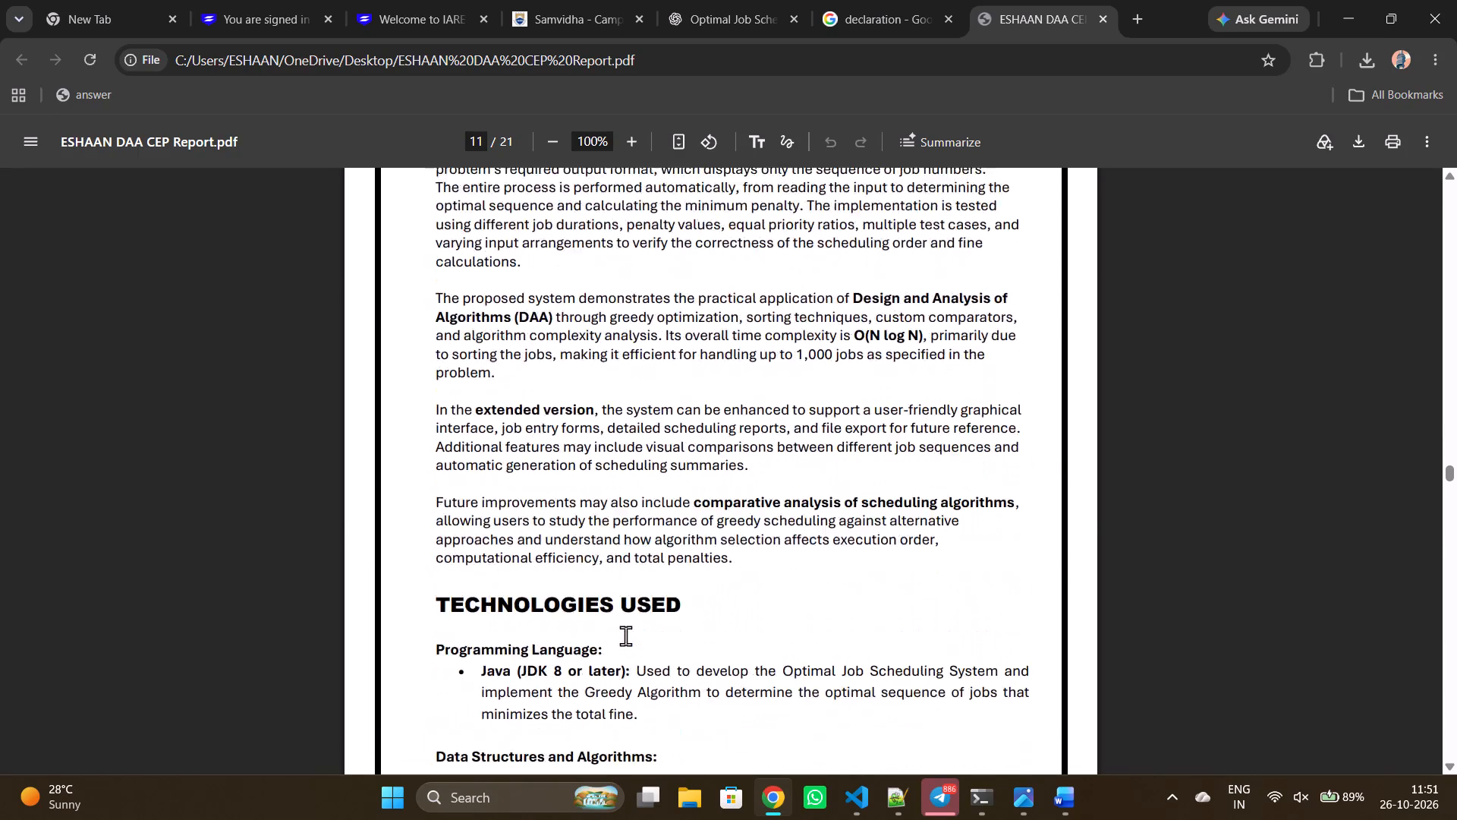
pyautogui.scroll(-17, 625, 635)
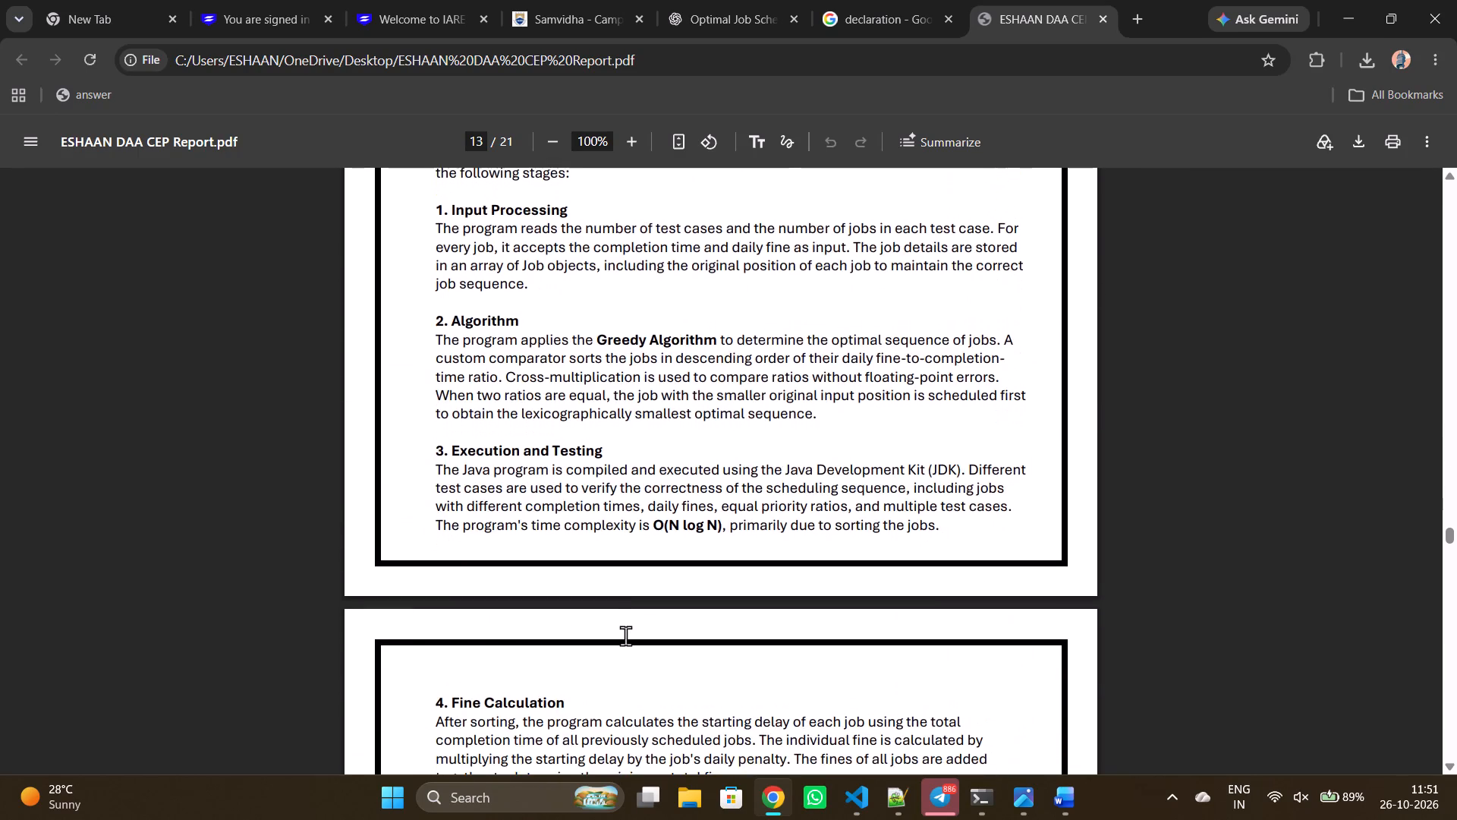
pyautogui.scroll(9, 625, 635)
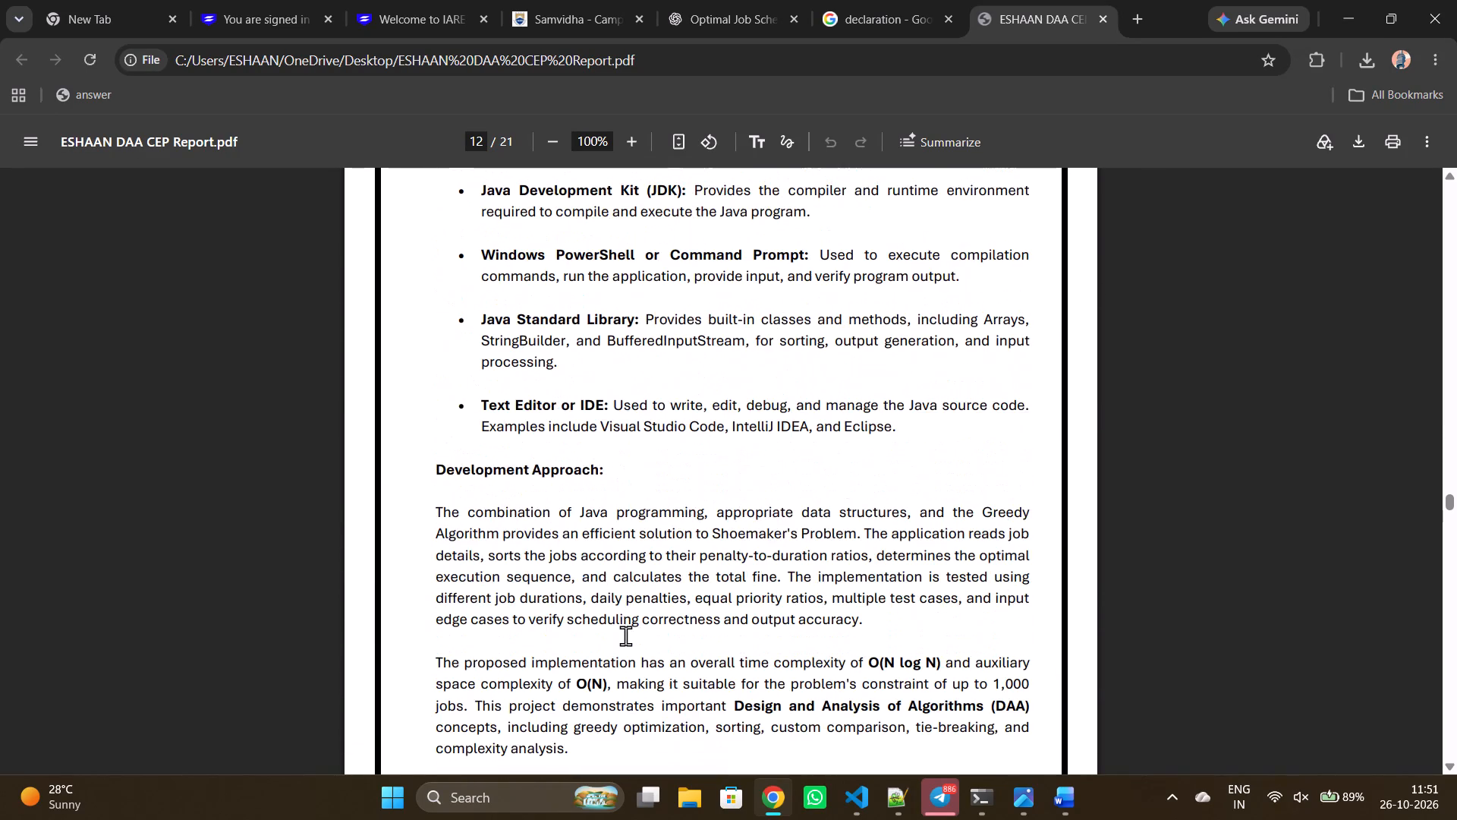
pyautogui.scroll(1, 625, 635)
pyautogui.scroll(-6, 625, 635)
pyautogui.scroll(10, 625, 635)
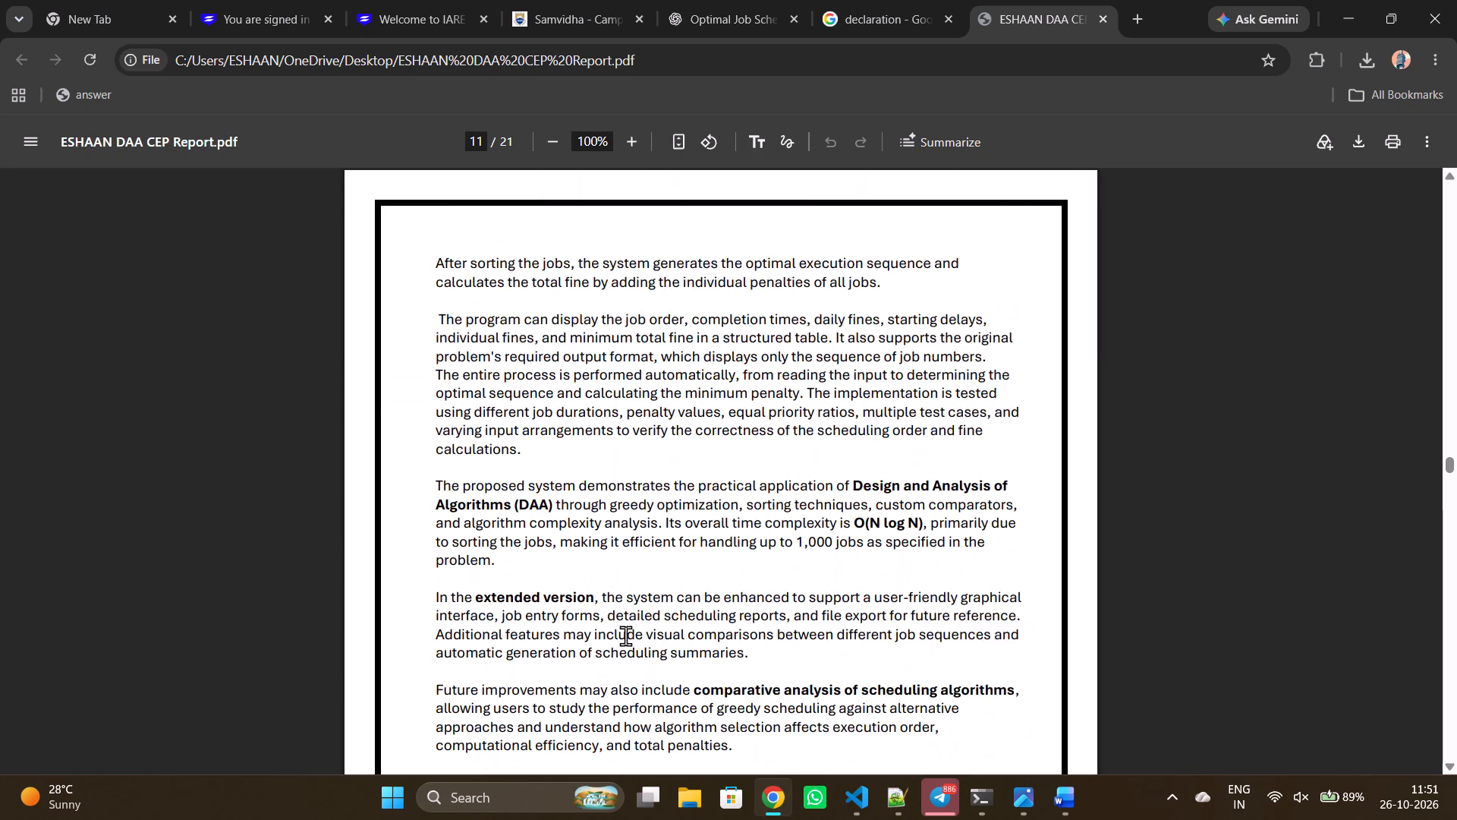
pyautogui.scroll(12, 625, 635)
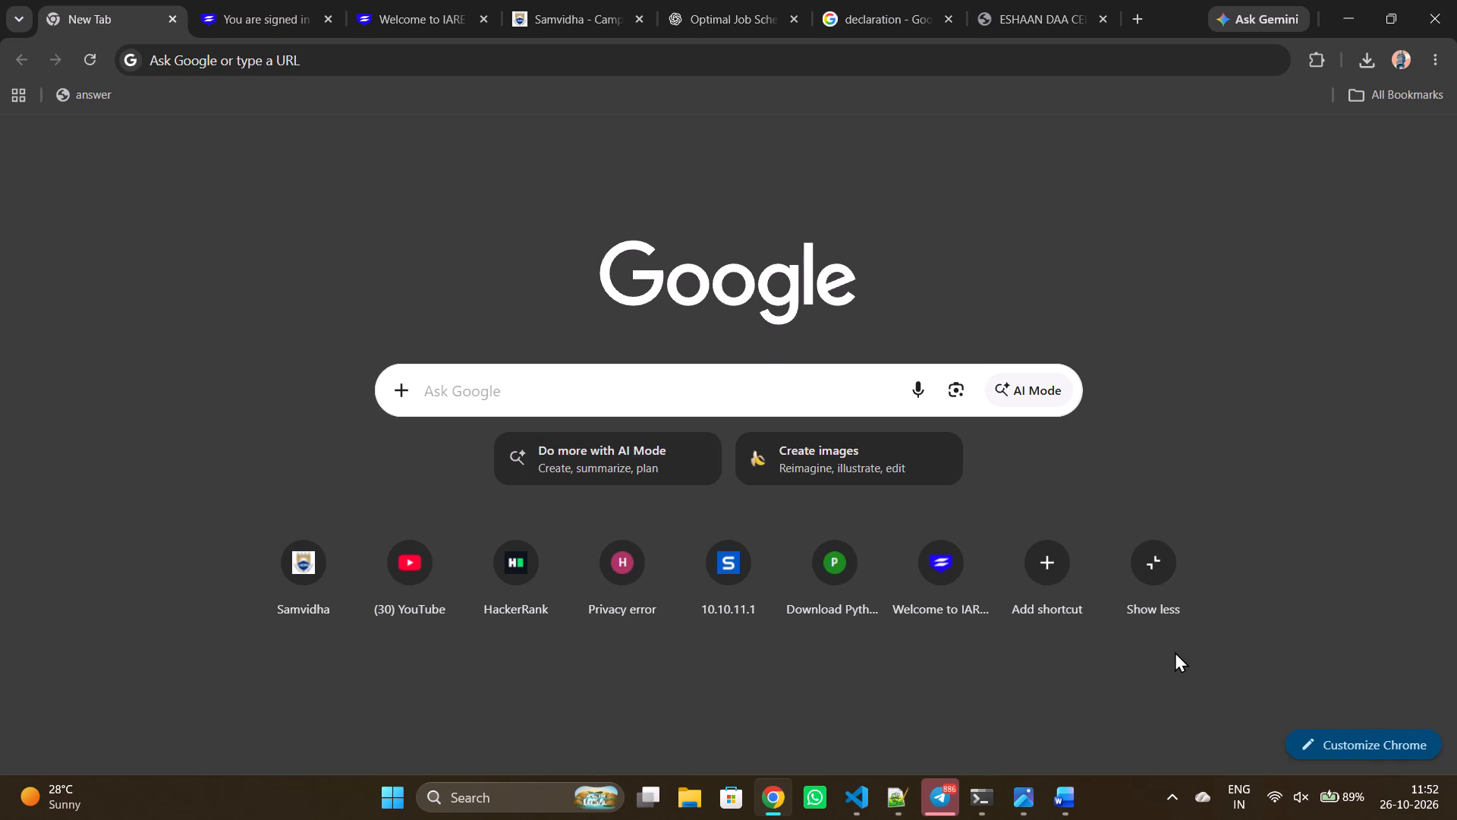
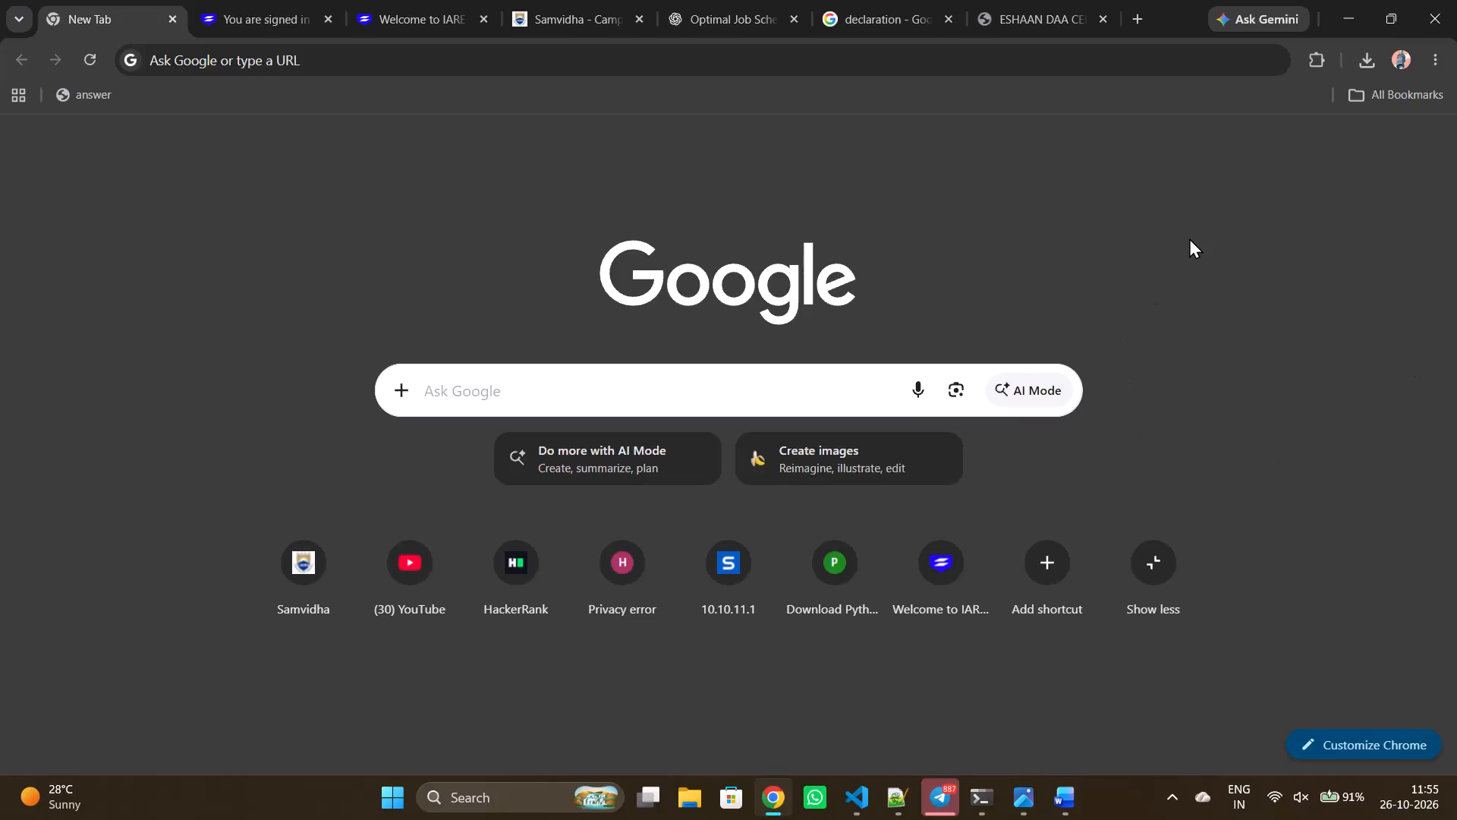
# Return to the report PDF and look through it from the opening pages to the Index, Abstract, Introduction and Objective sections.
pyautogui.click(971, 0)
pyautogui.scroll(-3, 798, 531)
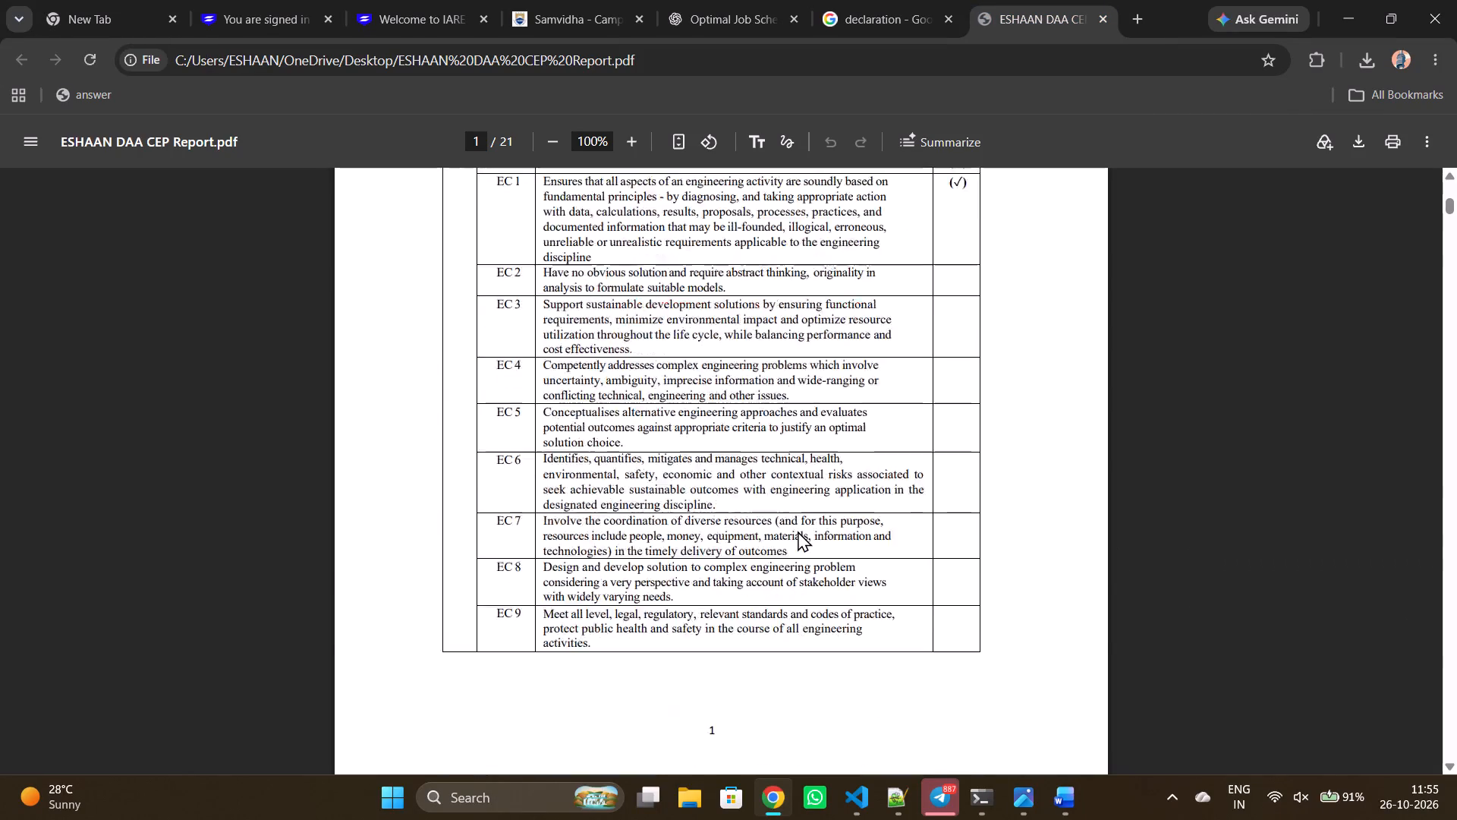
pyautogui.scroll(-17, 798, 531)
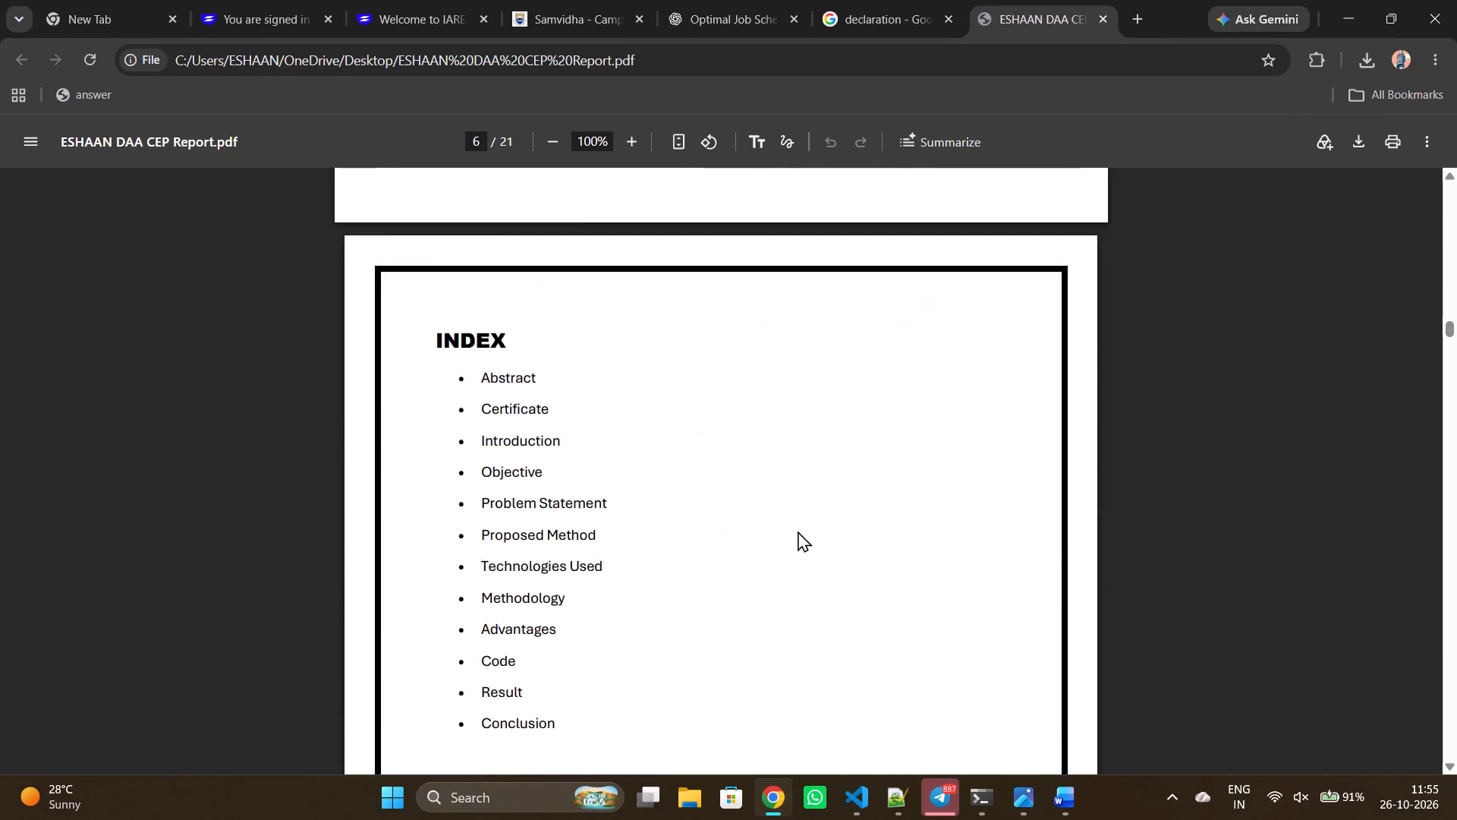
pyautogui.scroll(-10, 798, 531)
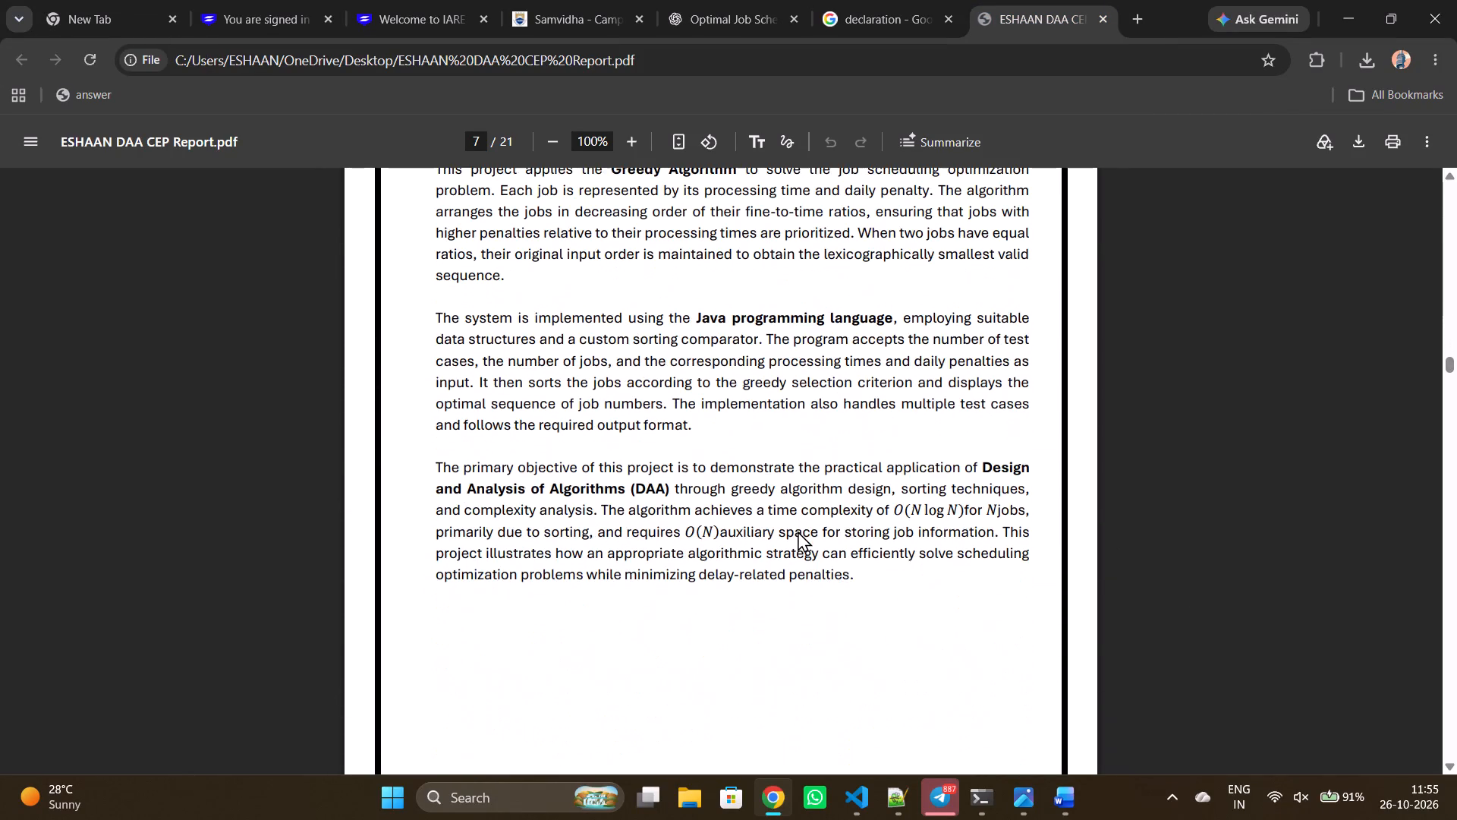
pyautogui.scroll(-9, 798, 531)
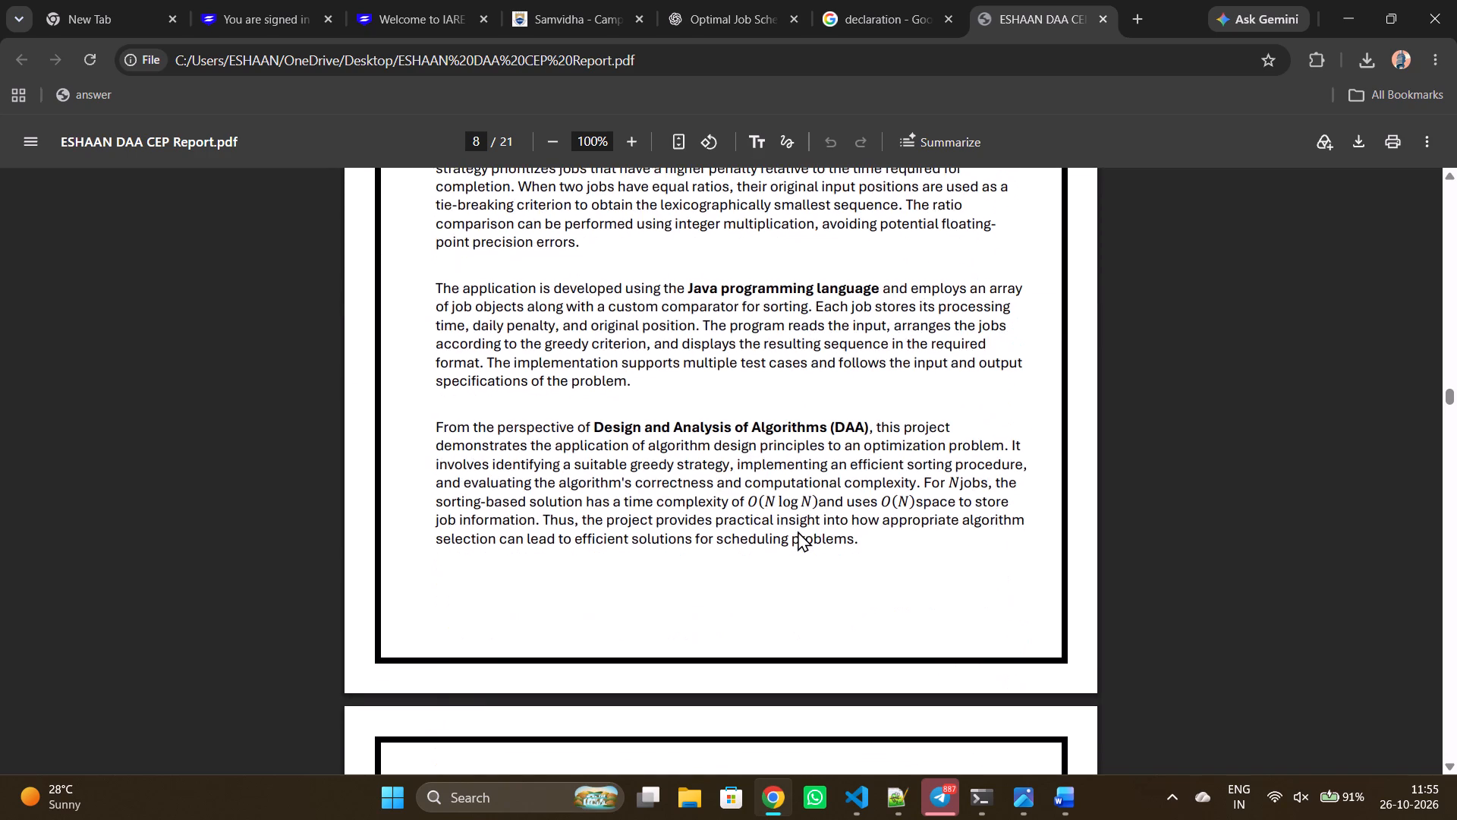
pyautogui.scroll(-5, 798, 531)
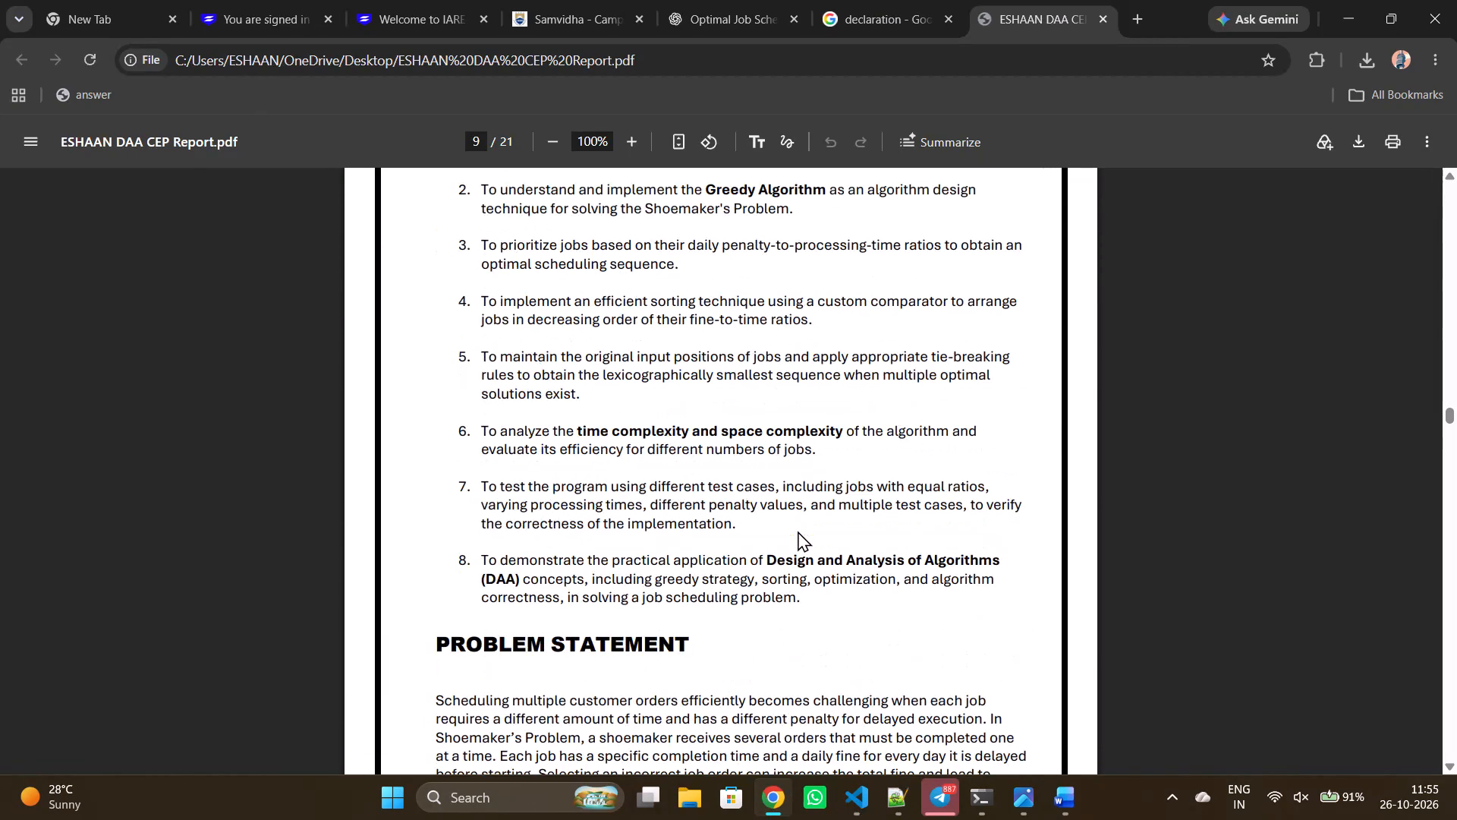
# Check the PDF's layout from the Problem Statement and Key Requirements page break through to the start of the Java code.
pyautogui.scroll(-3, 798, 531)
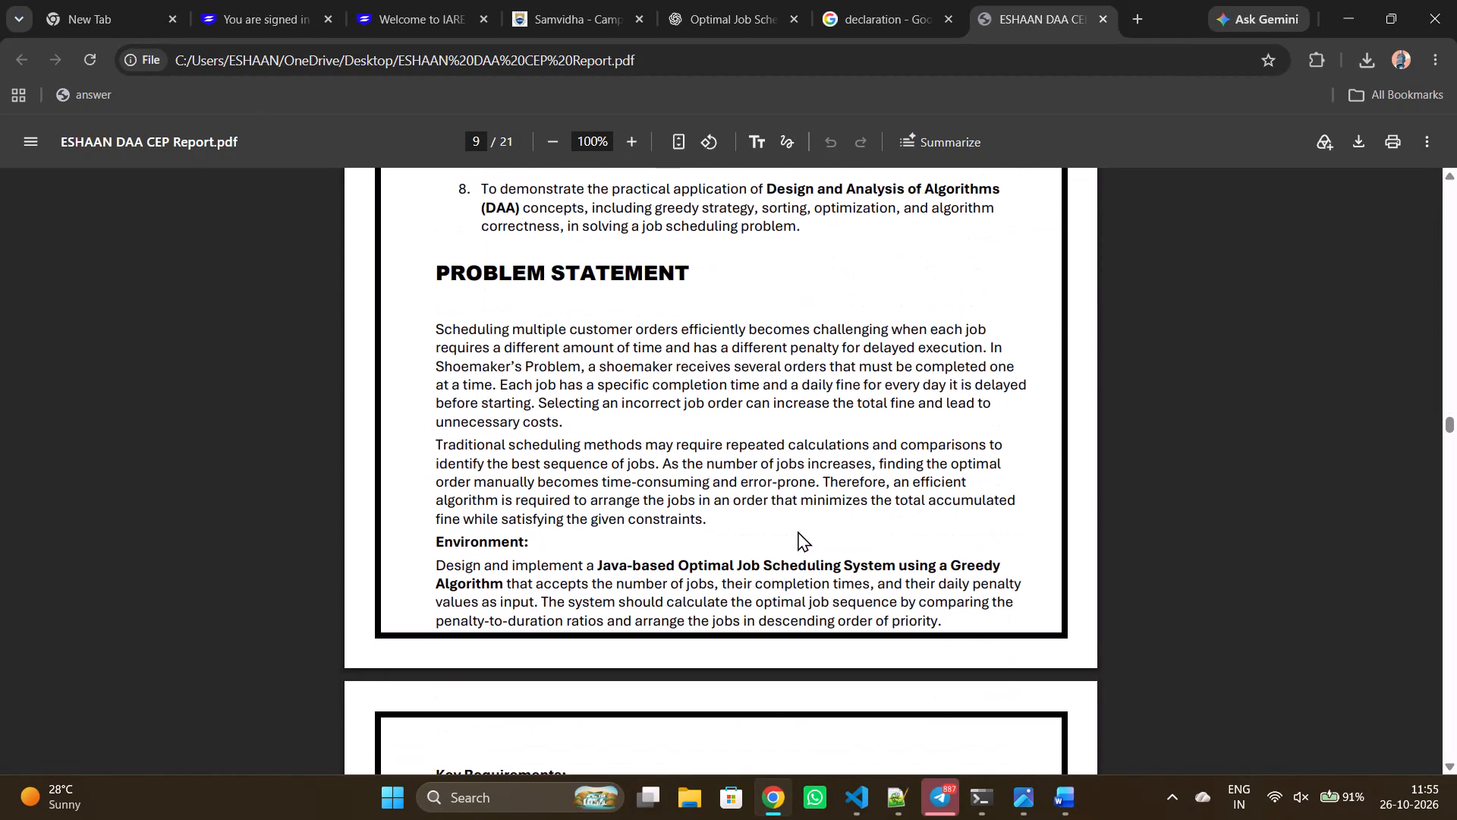
pyautogui.scroll(-1, 798, 531)
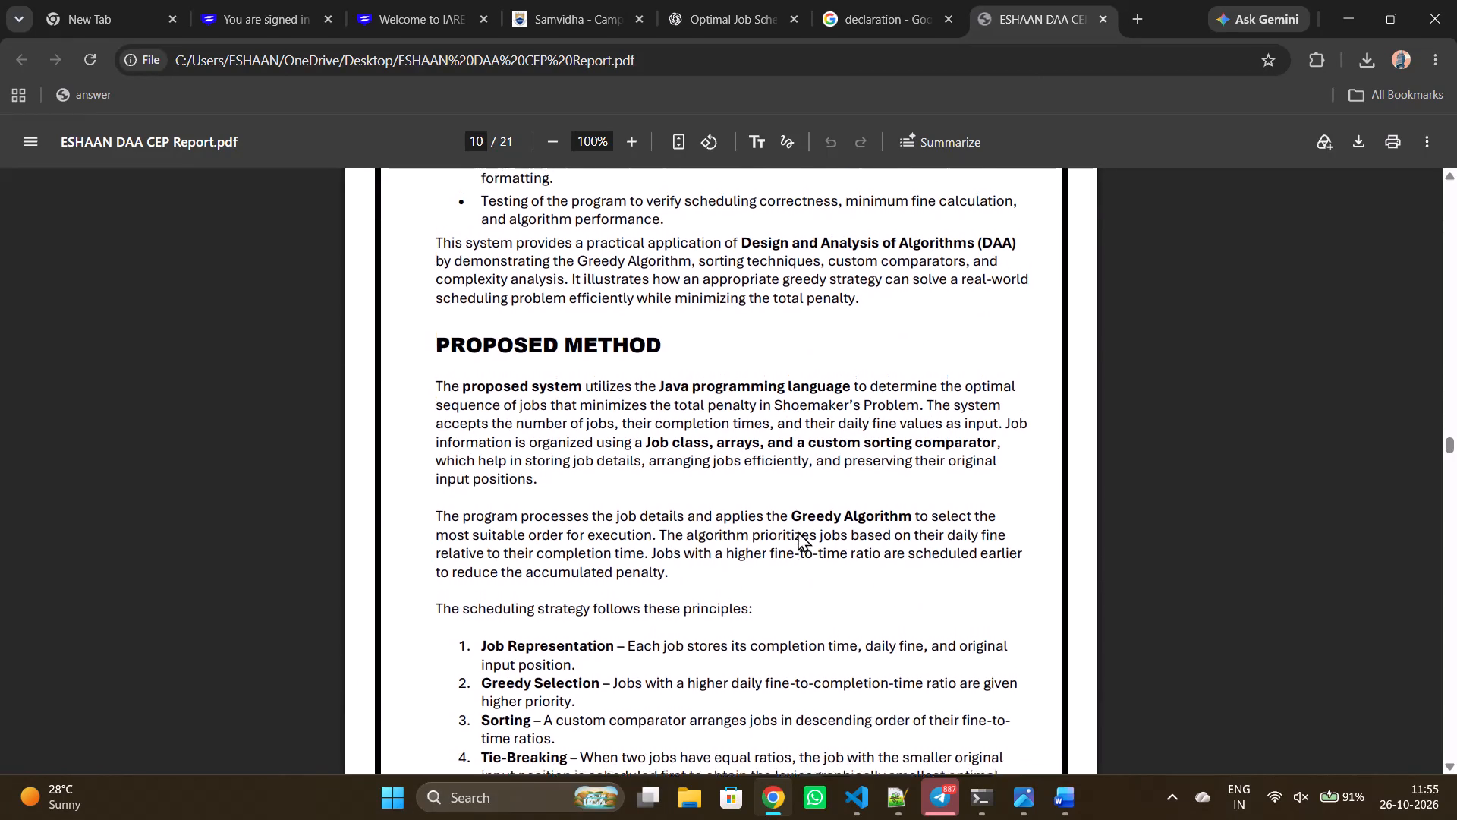
pyautogui.scroll(-2, 798, 531)
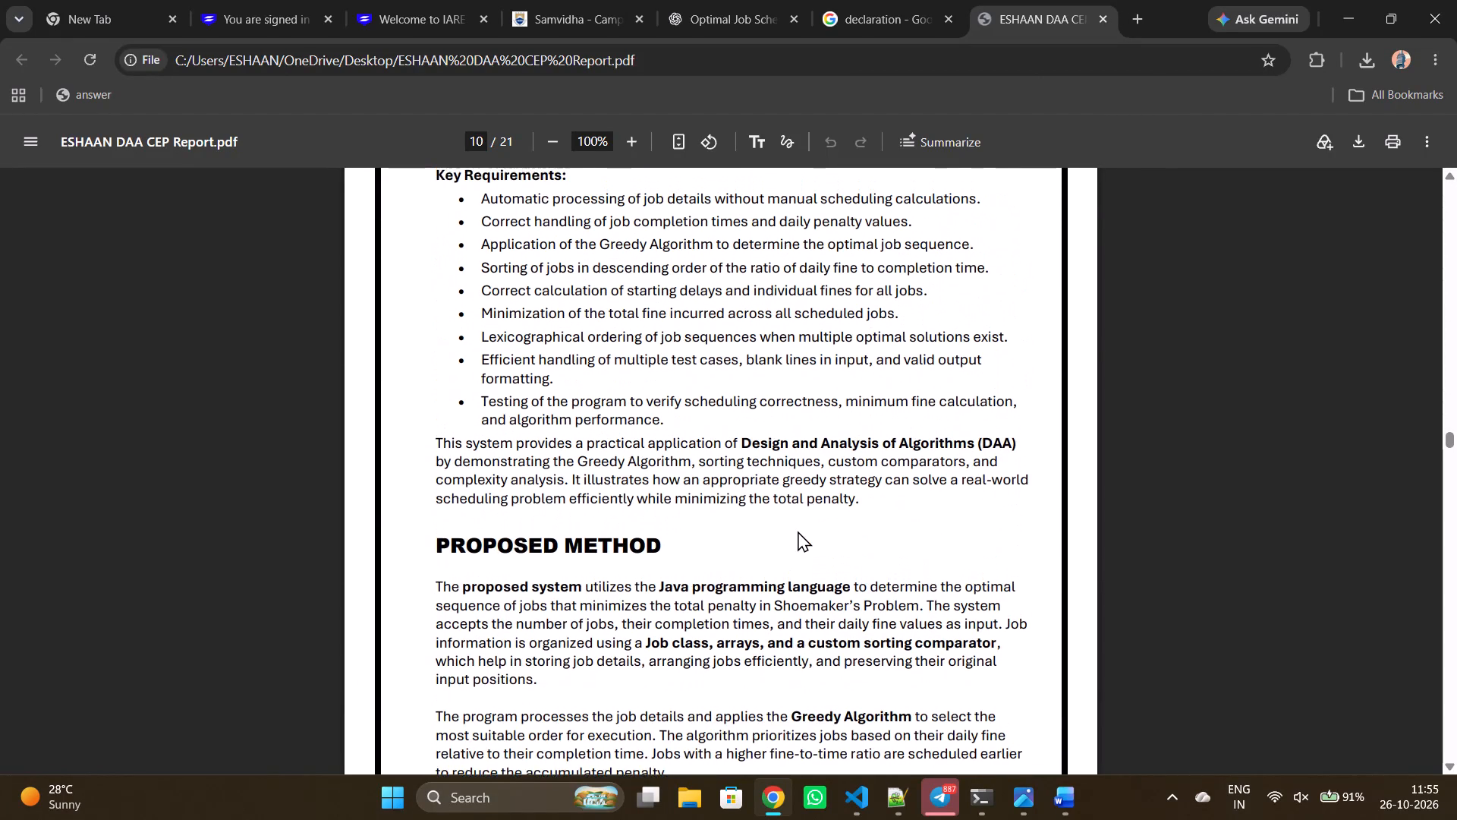
pyautogui.scroll(2, 798, 531)
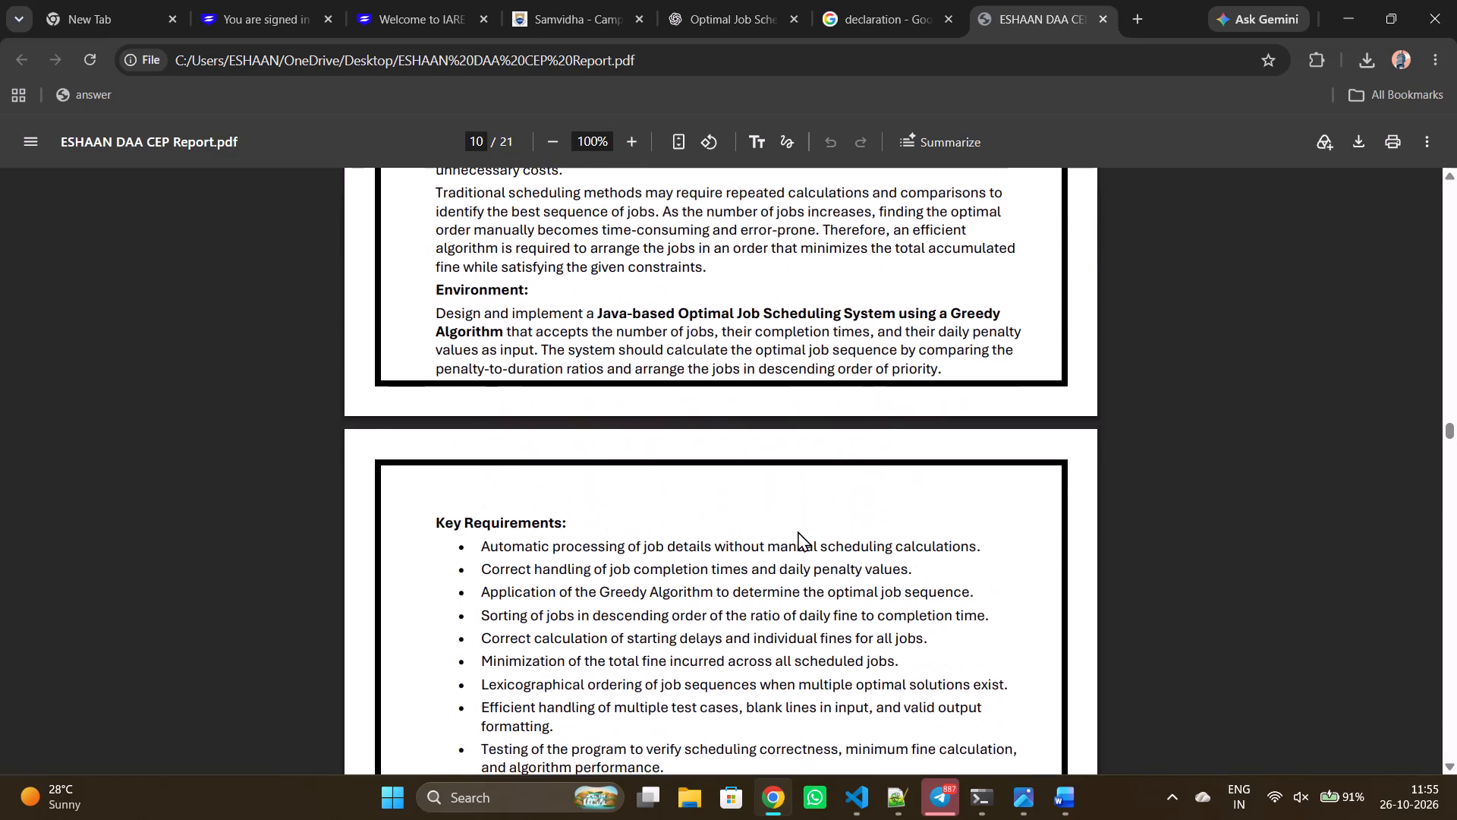
pyautogui.scroll(4, 798, 531)
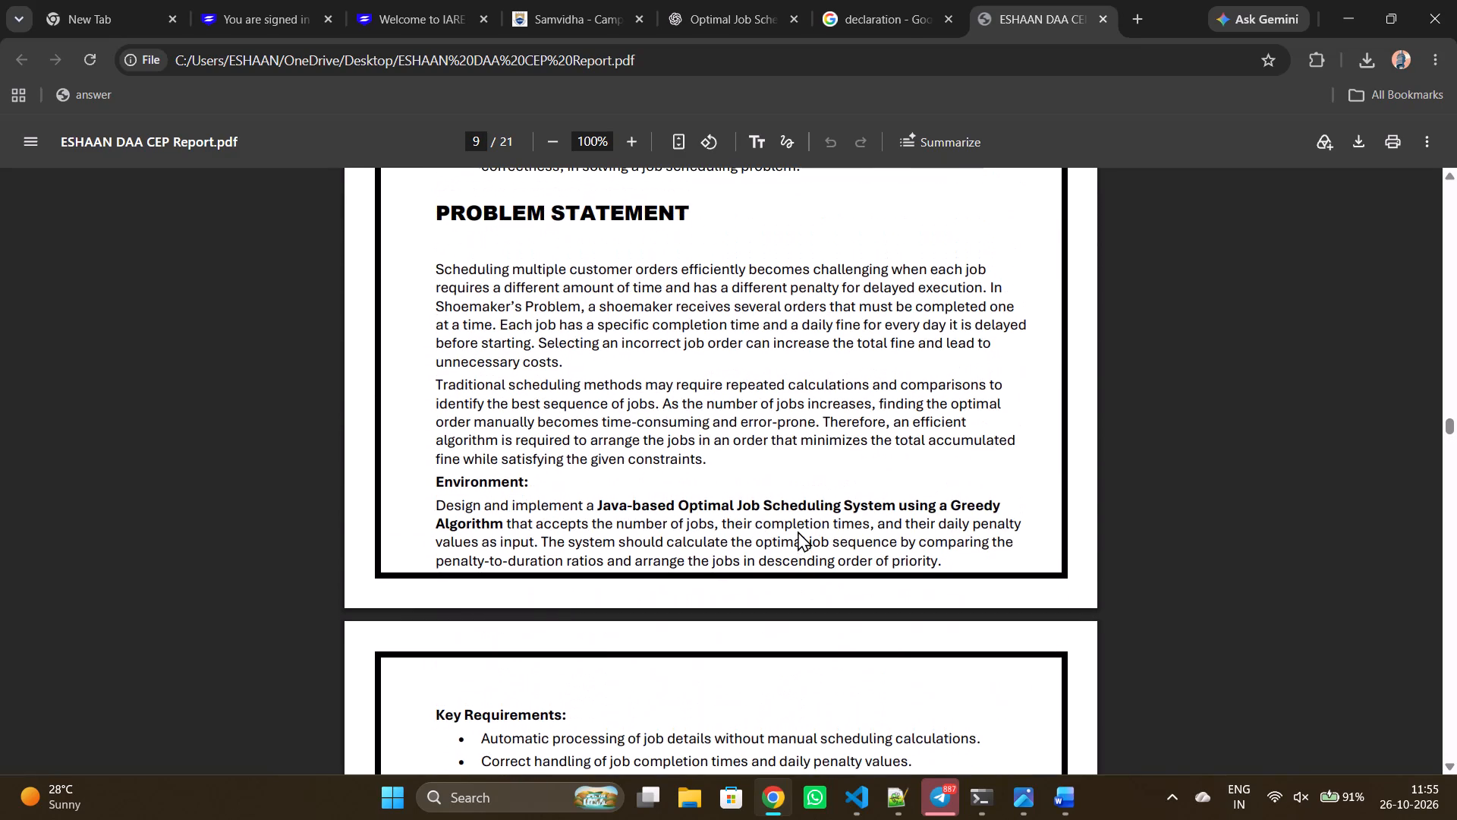
pyautogui.scroll(-8, 798, 531)
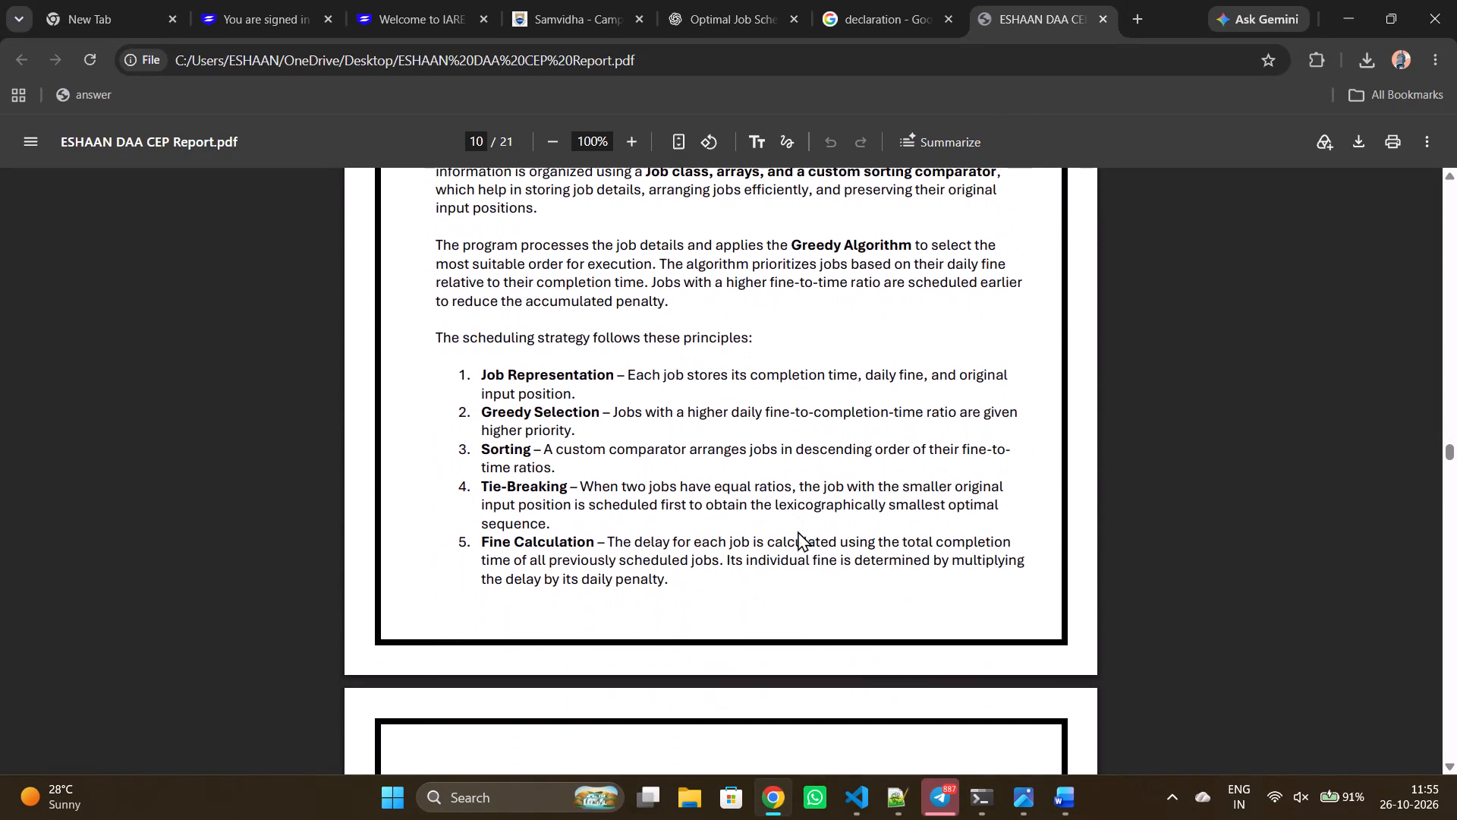
pyautogui.scroll(-15, 798, 531)
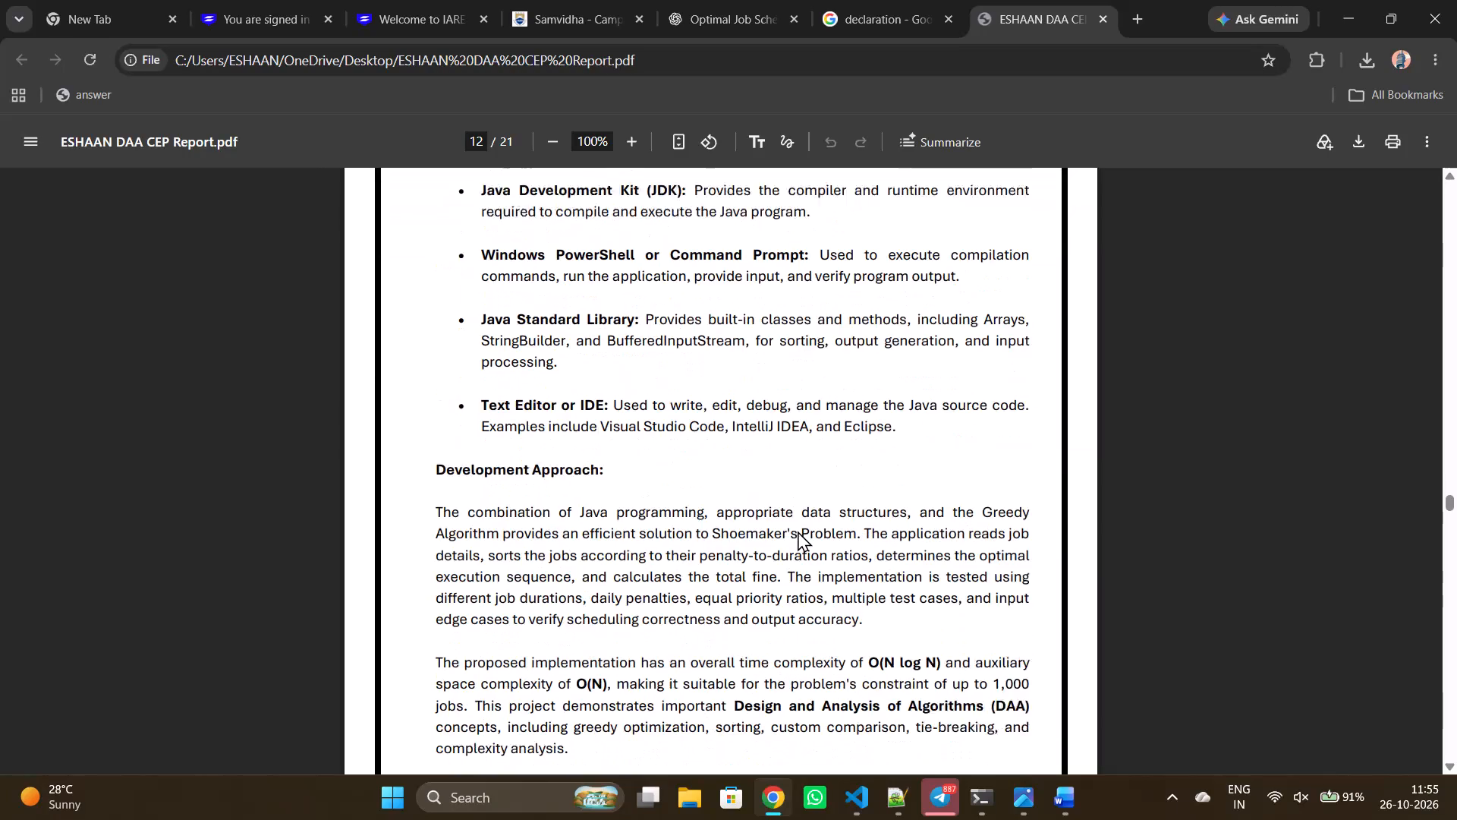
pyautogui.scroll(-7, 798, 531)
pyautogui.click(1216, 482)
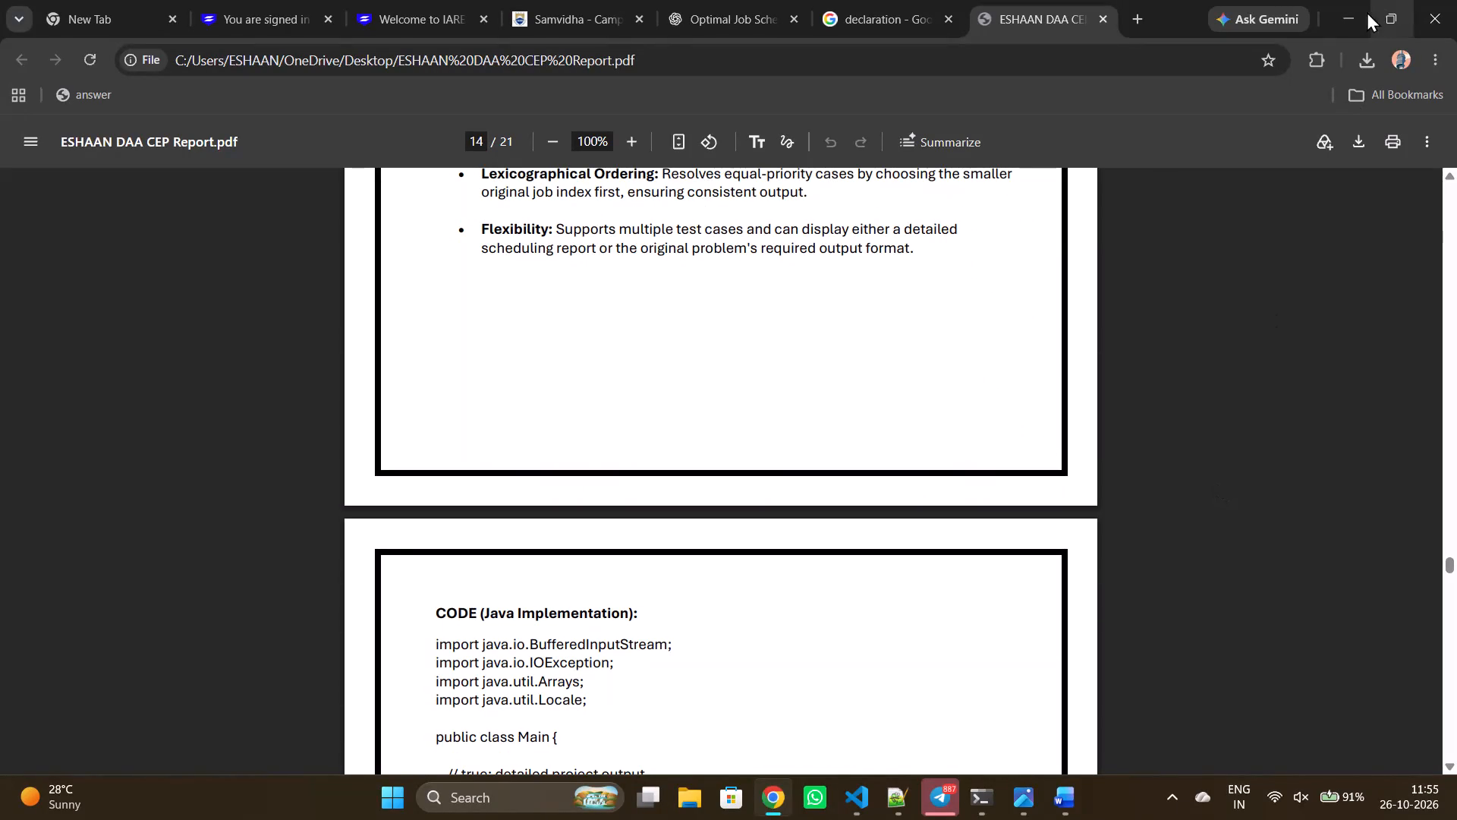
# Switch to the report in Word and insert a blank line after each of the two Problem Statement paragraphs.
pyautogui.click(1367, 11)
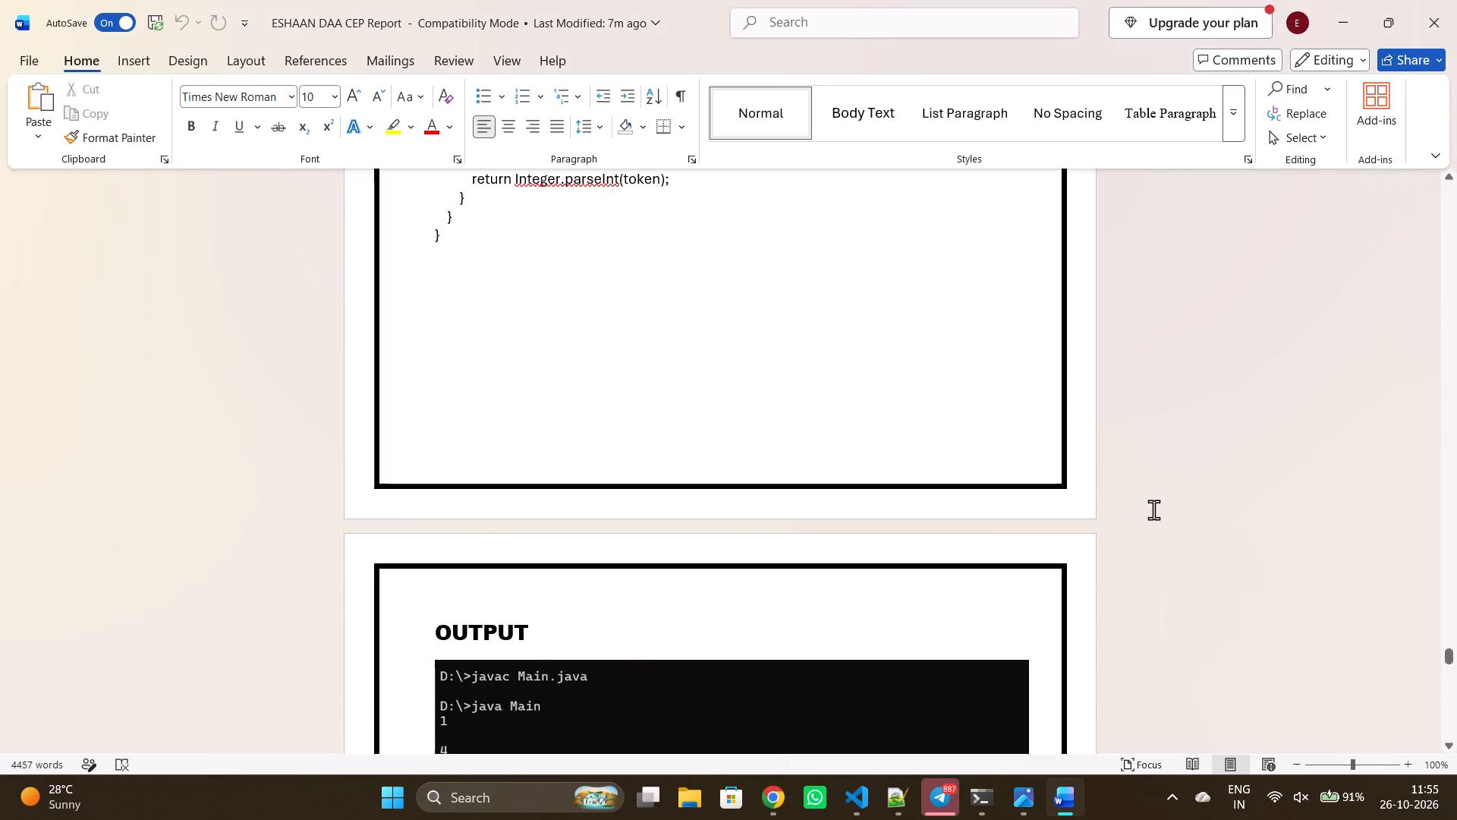
pyautogui.scroll(9, 1153, 509)
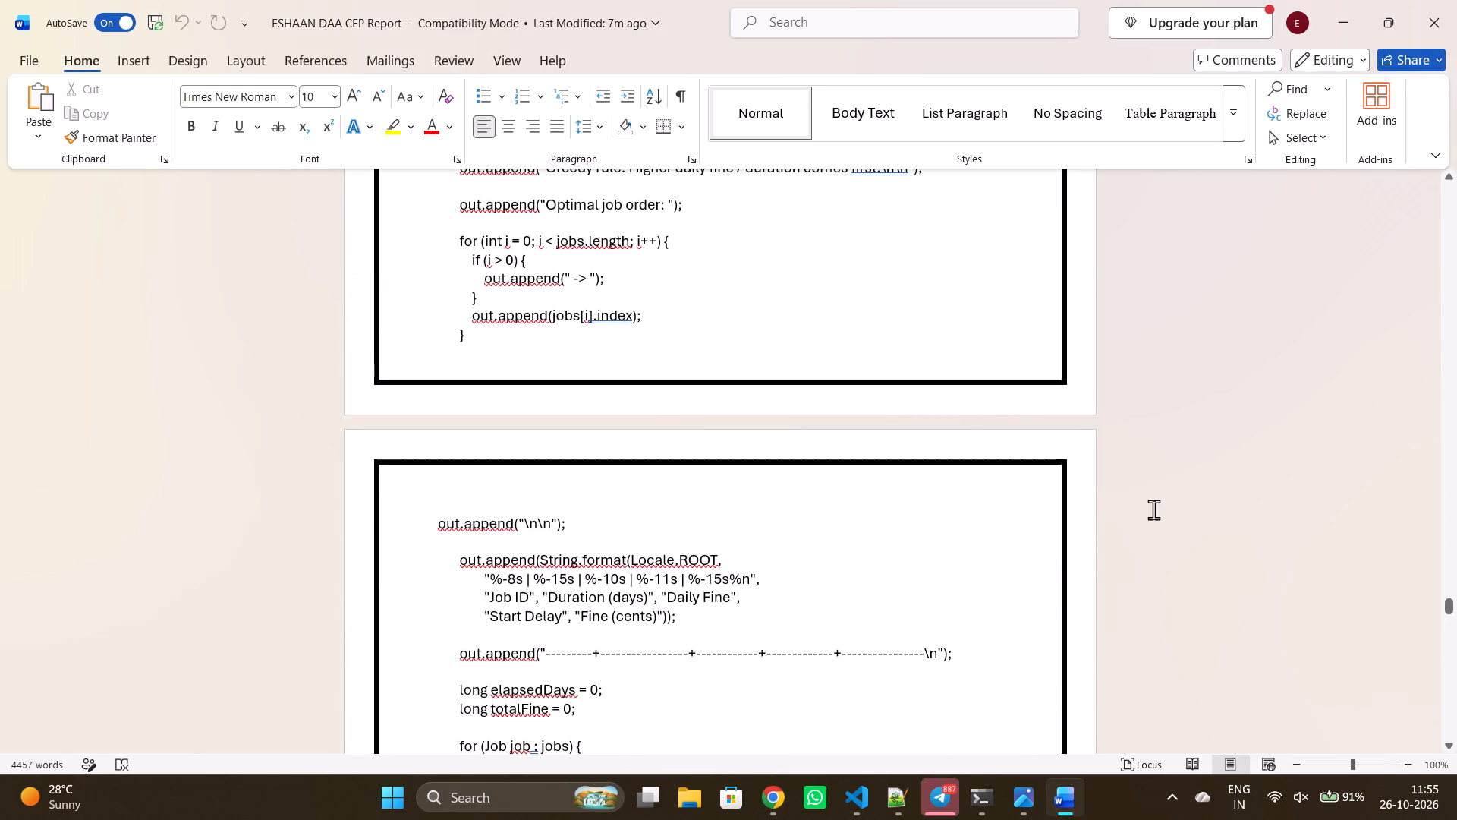
pyautogui.scroll(11, 1153, 509)
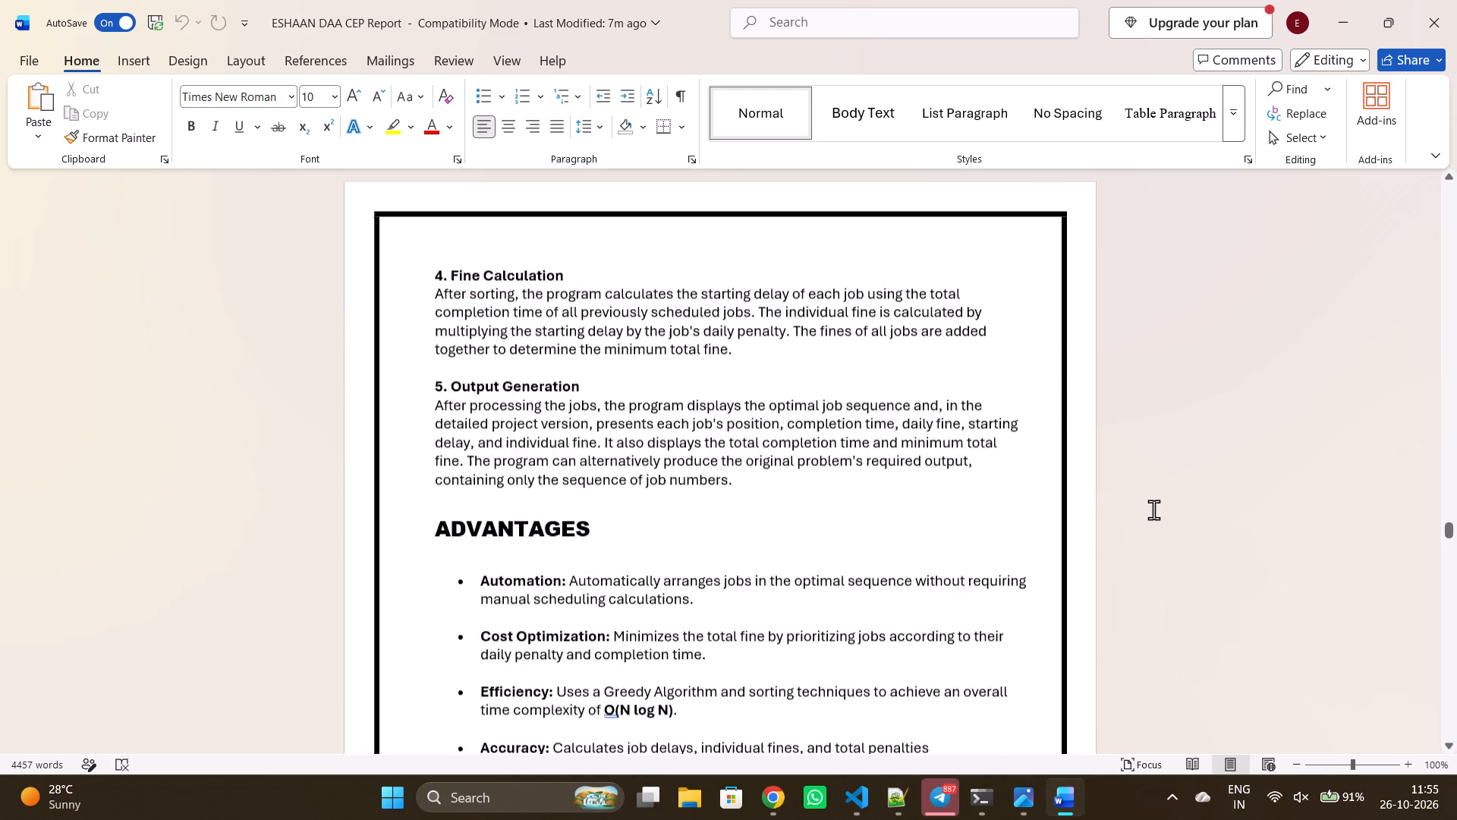
pyautogui.scroll(14, 1153, 509)
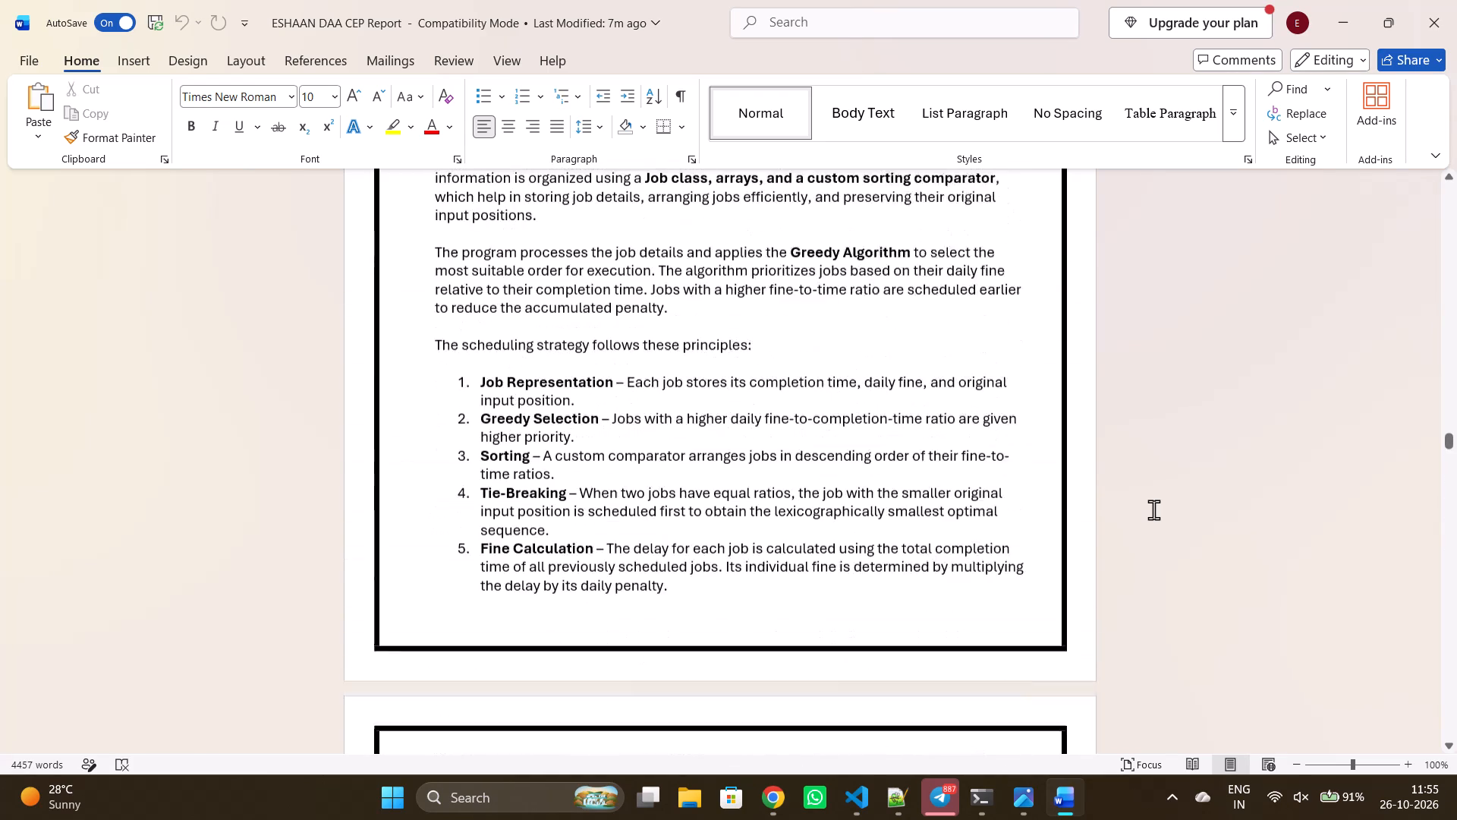
pyautogui.scroll(3, 1153, 509)
pyautogui.scroll(-1, 1153, 509)
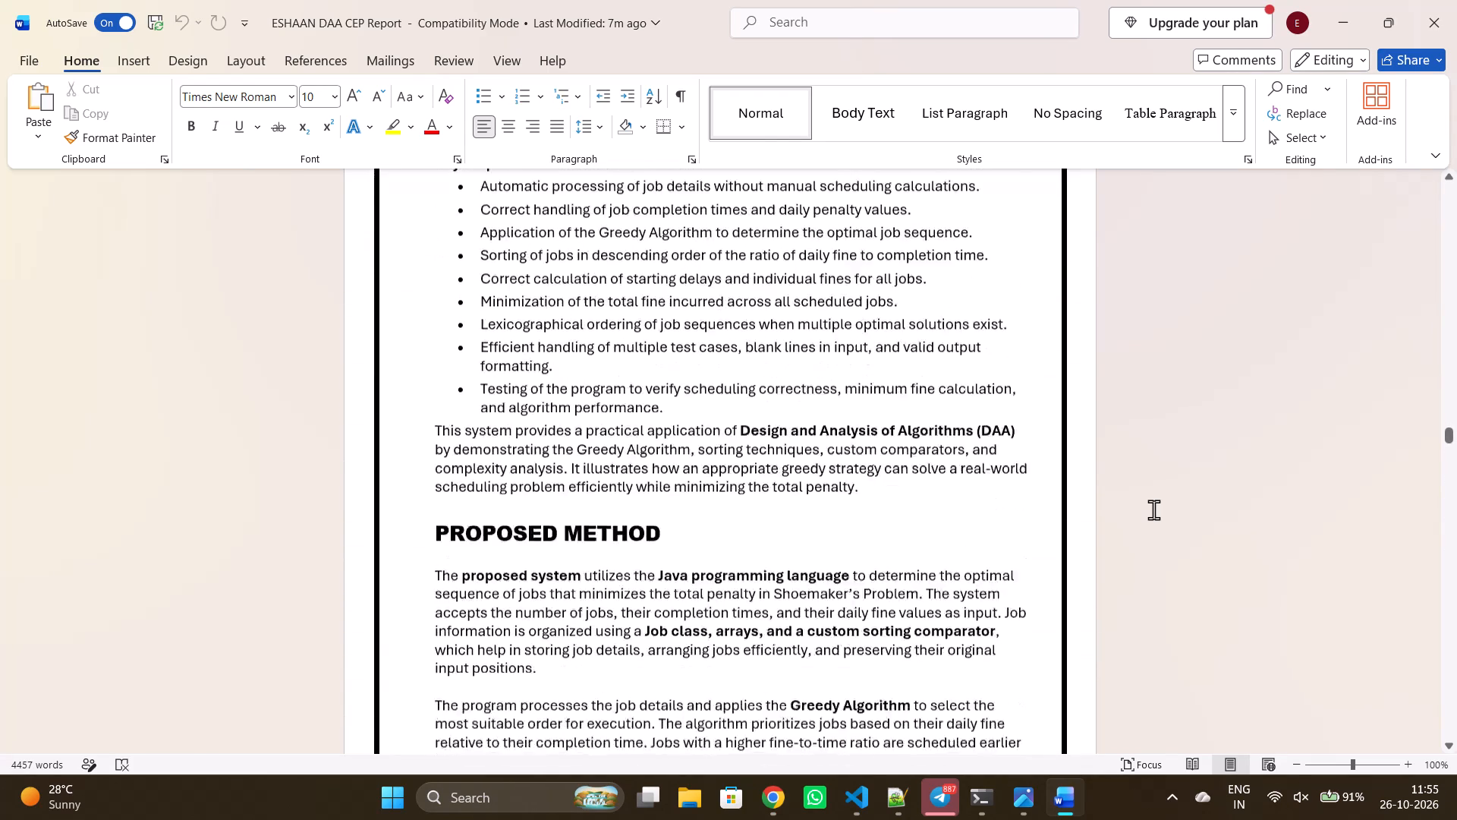
pyautogui.scroll(-1, 1153, 509)
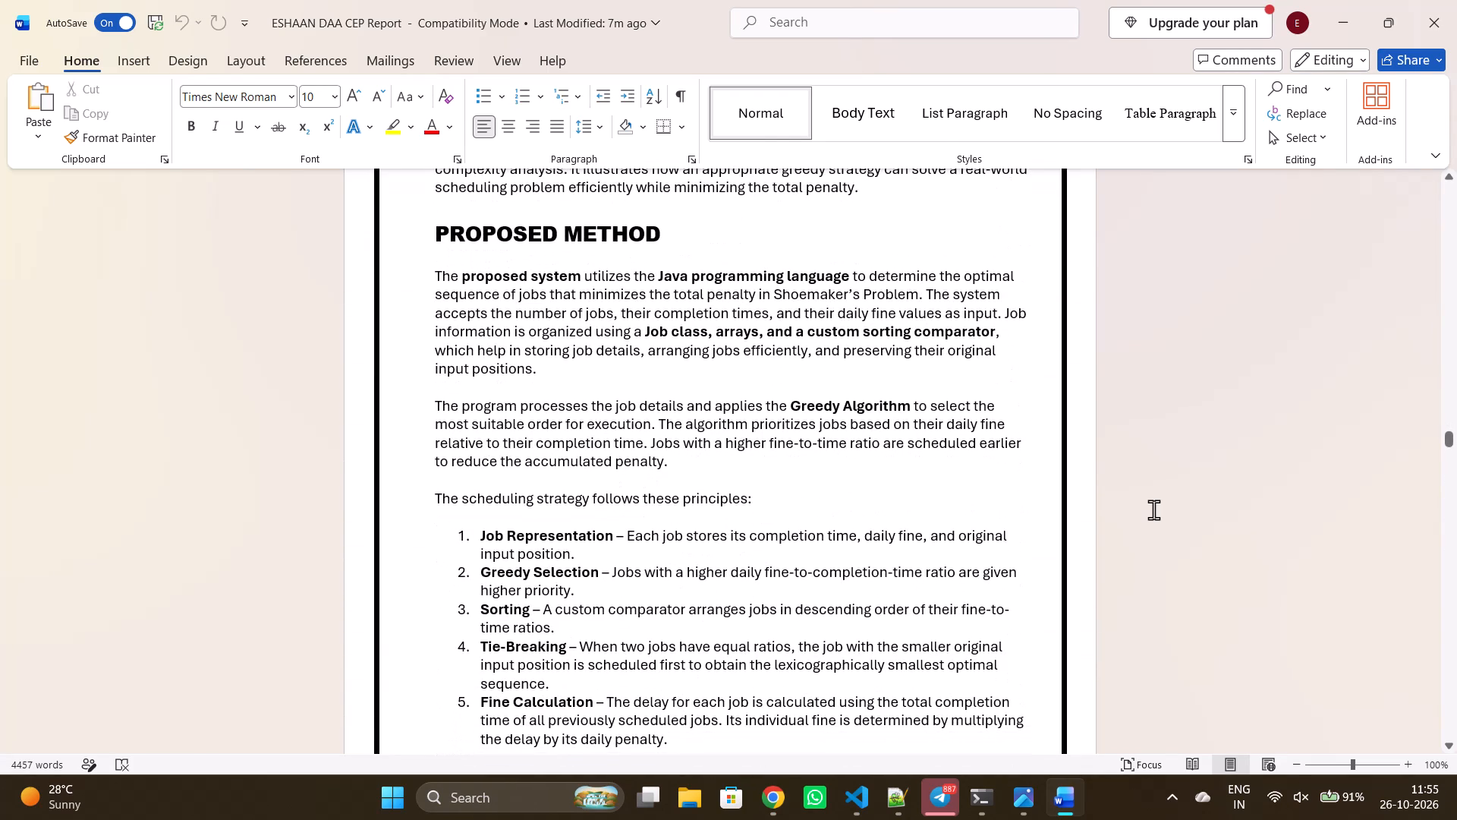
pyautogui.scroll(3, 1153, 509)
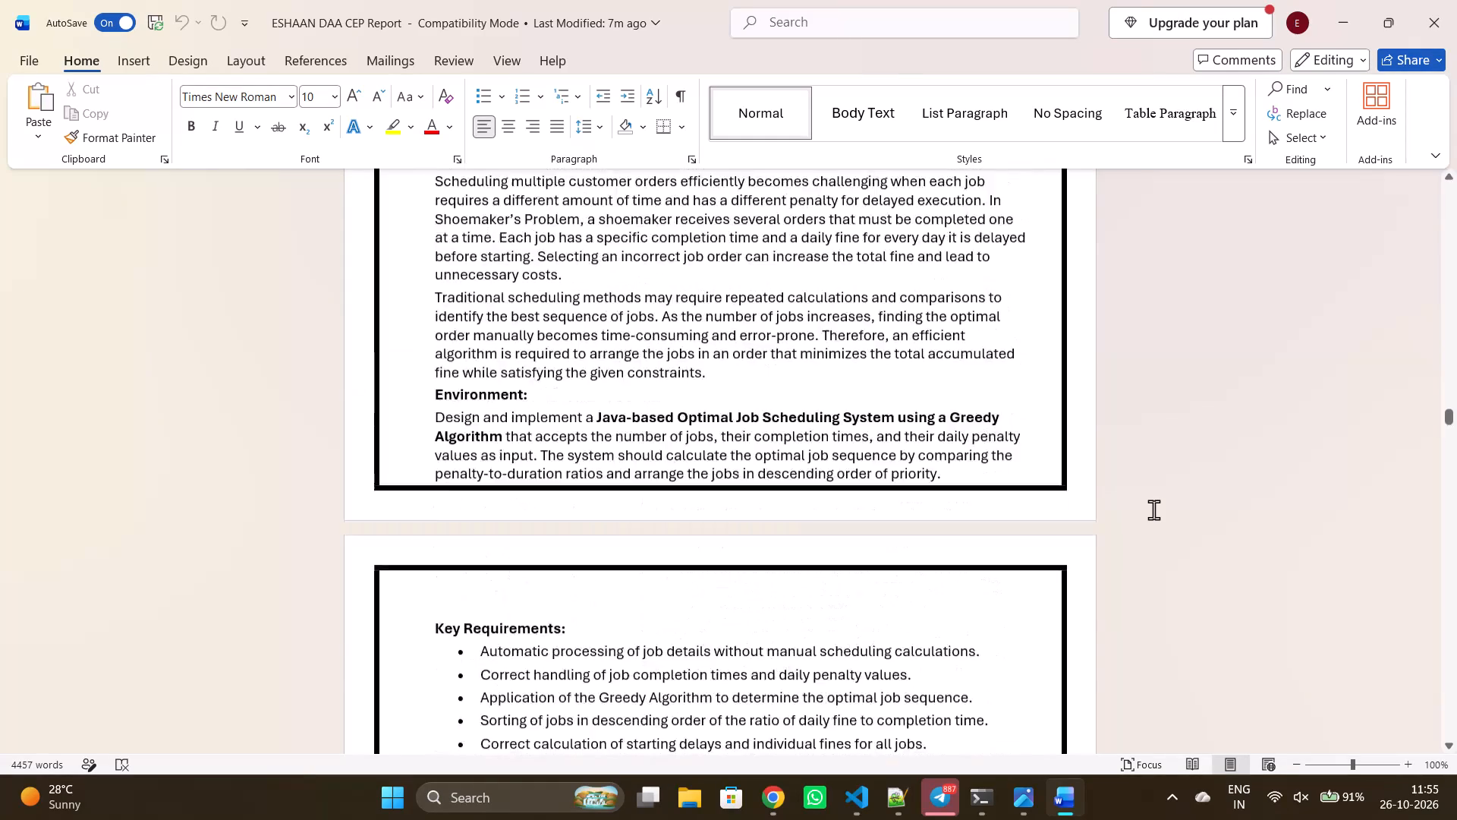
pyautogui.scroll(1, 1153, 509)
pyautogui.click(710, 416)
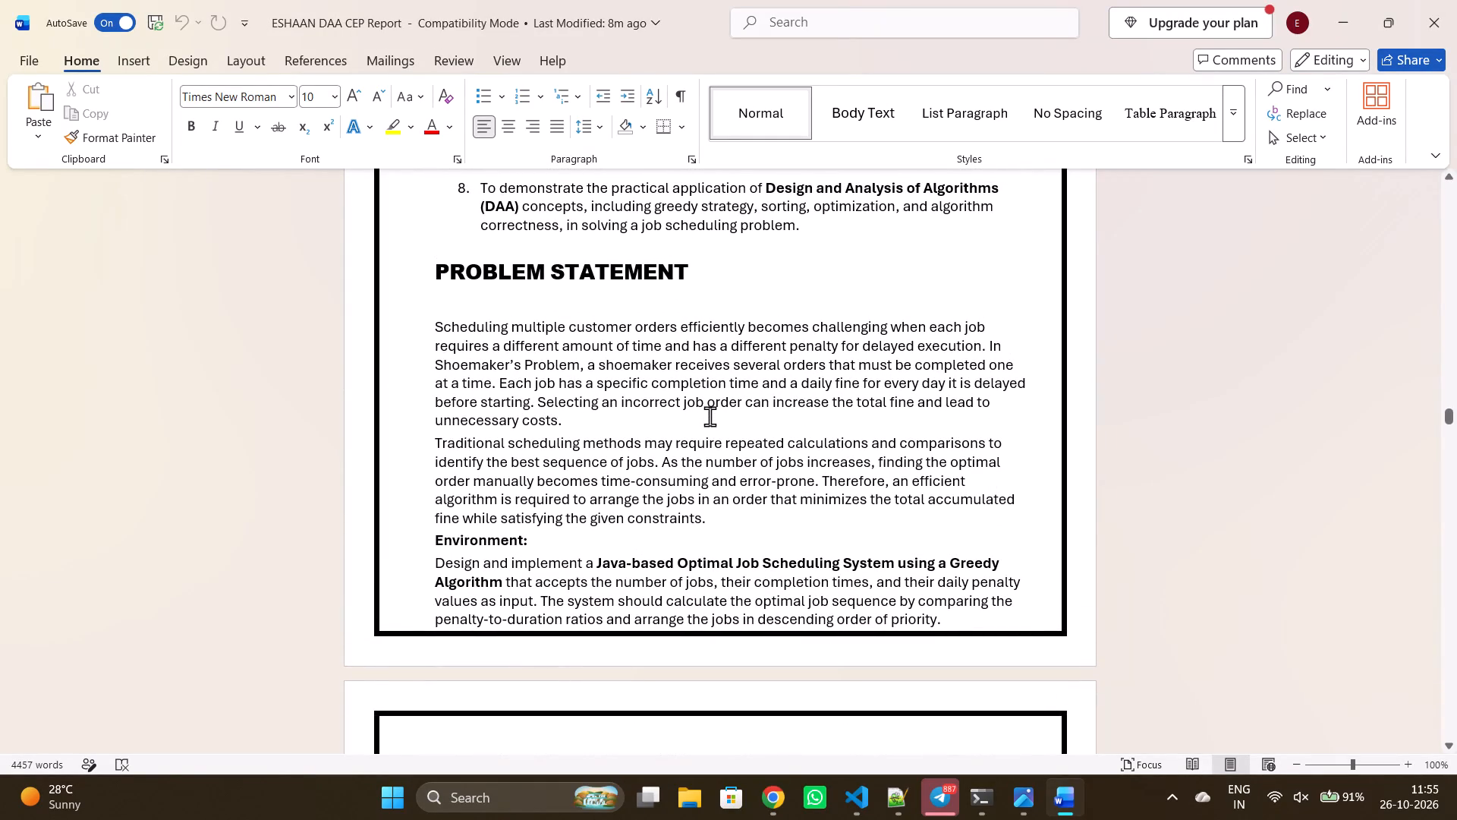
pyautogui.press('Return')
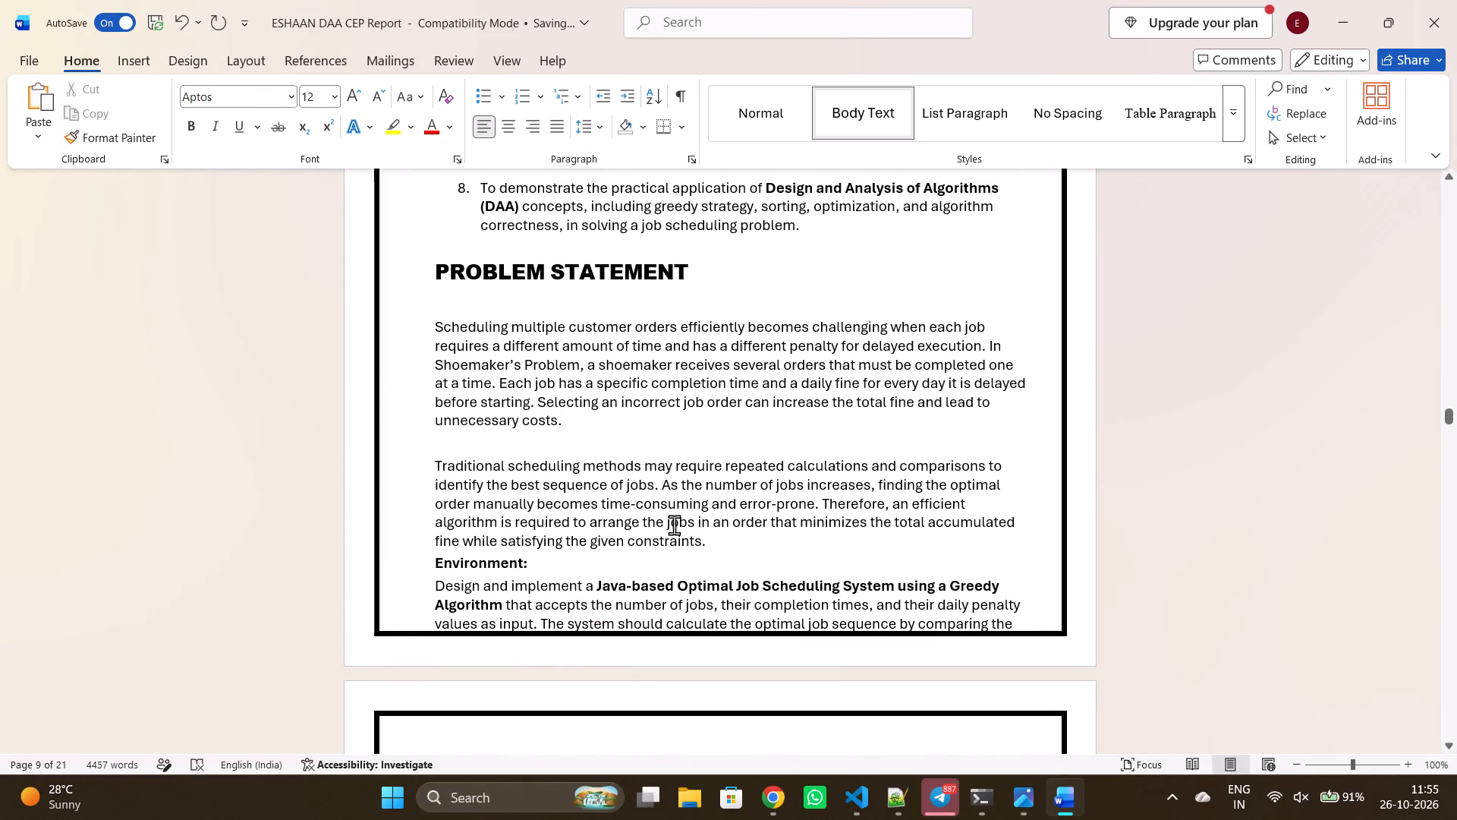
pyautogui.click(717, 535)
pyautogui.press('Return')
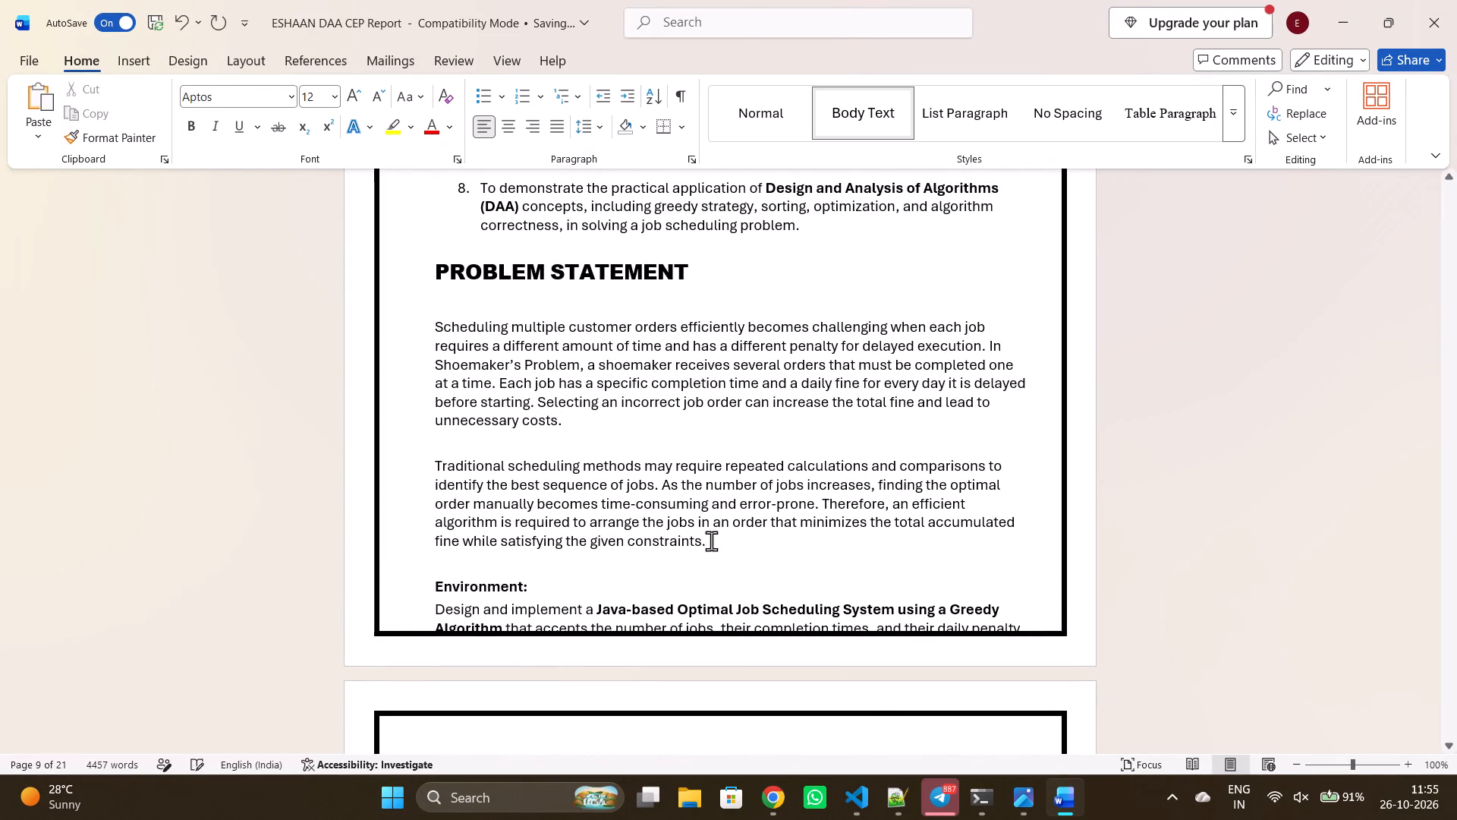
# Push the Environment heading and its text onto the following page by inserting three blank lines above the heading.
pyautogui.click(433, 579)
pyautogui.press('Return')
pyautogui.press('Return')
pyautogui.press('Return')
# Insert a blank line above the Key Requirements heading and an unbulleted blank line after its last bullet.
pyautogui.scroll(-1, 508, 630)
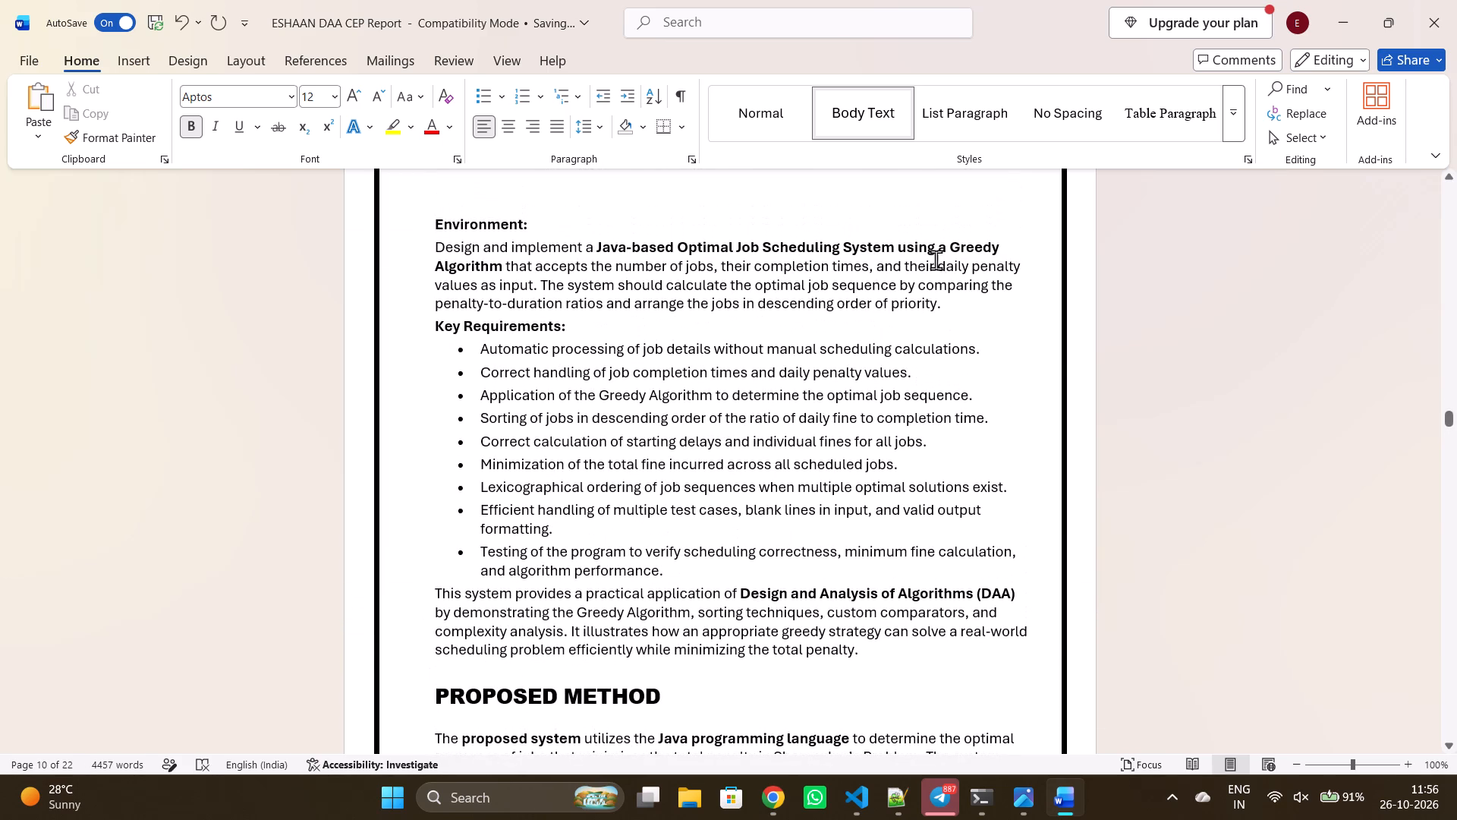
pyautogui.click(963, 301)
pyautogui.press('Return')
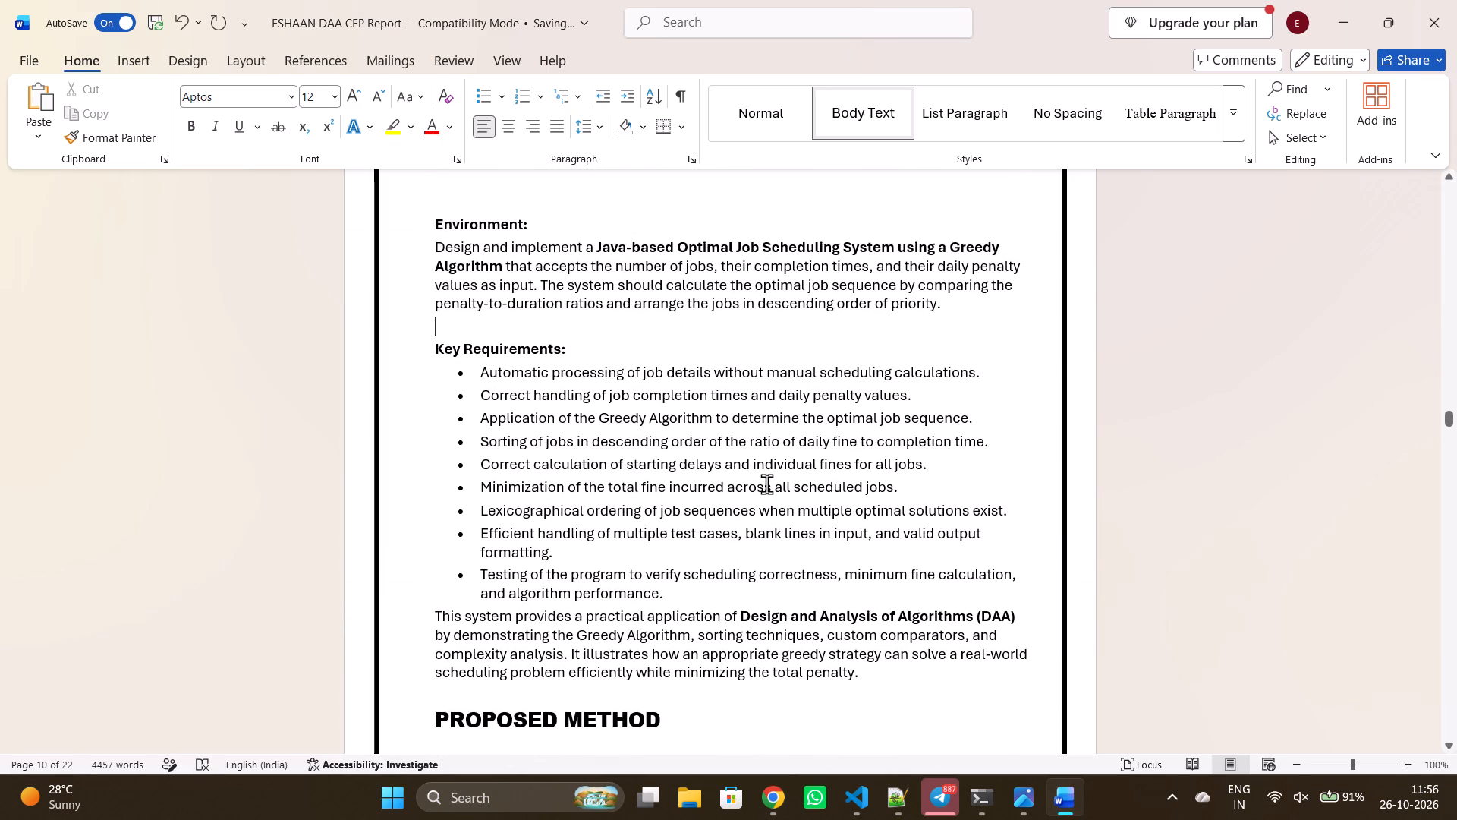
pyautogui.click(697, 598)
pyautogui.press('Return')
pyautogui.scroll(-1, 697, 598)
pyautogui.press('BackSpace')
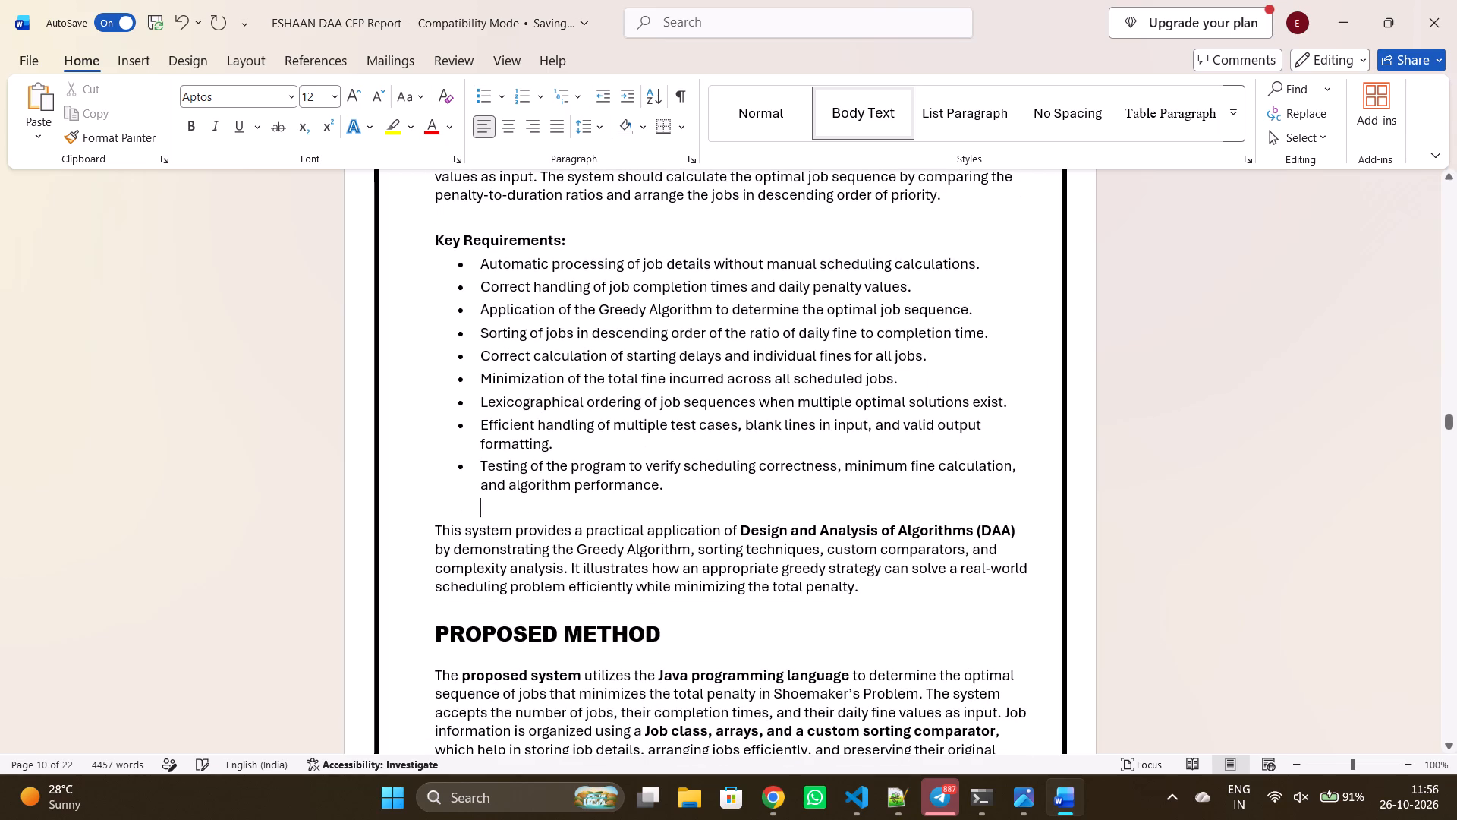
pyautogui.press('BackSpace')
pyautogui.press('BackSpace')
pyautogui.press('BackSpace')
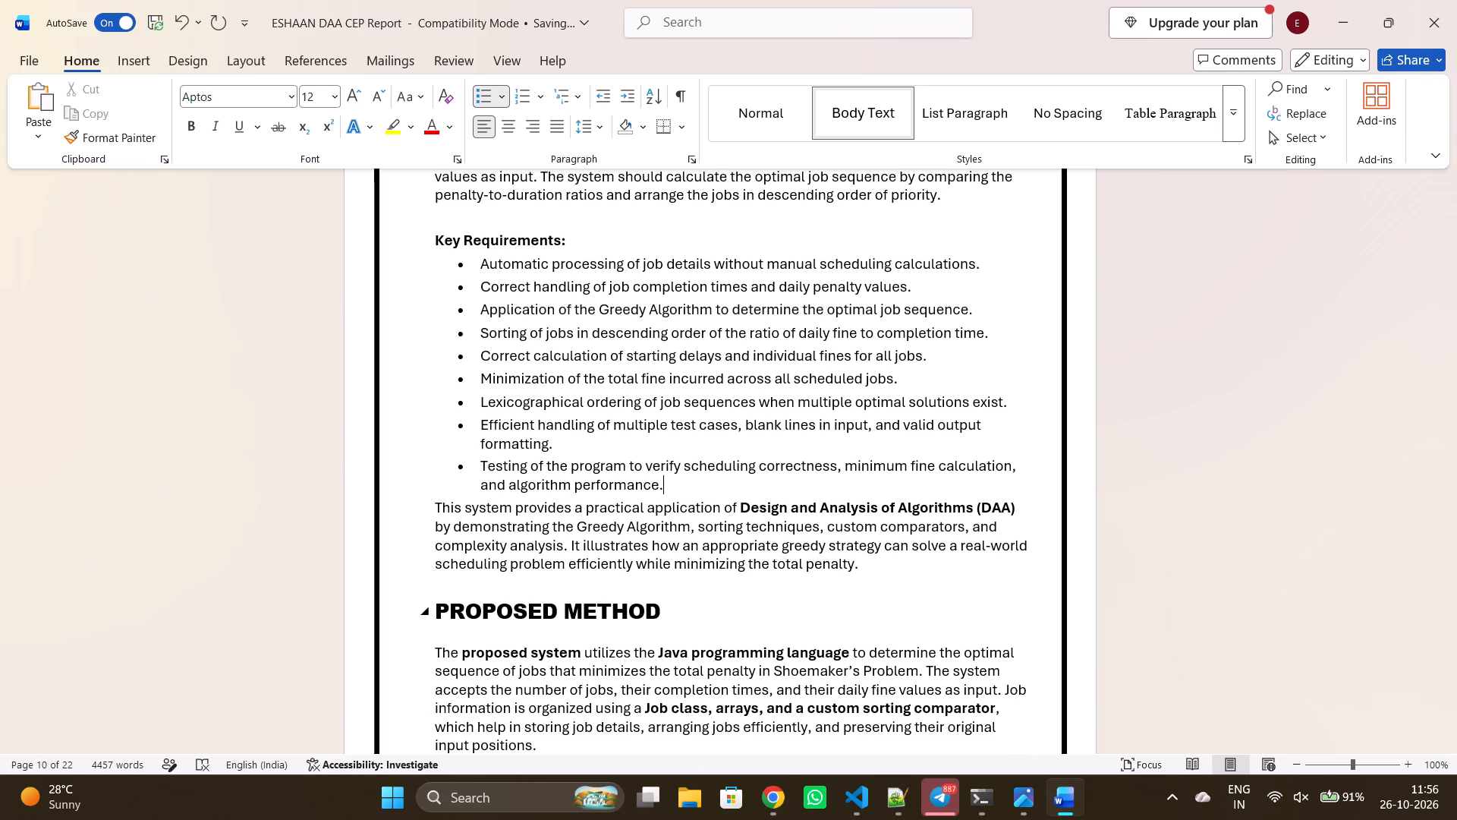
pyautogui.press('Return')
pyautogui.press('BackSpace')
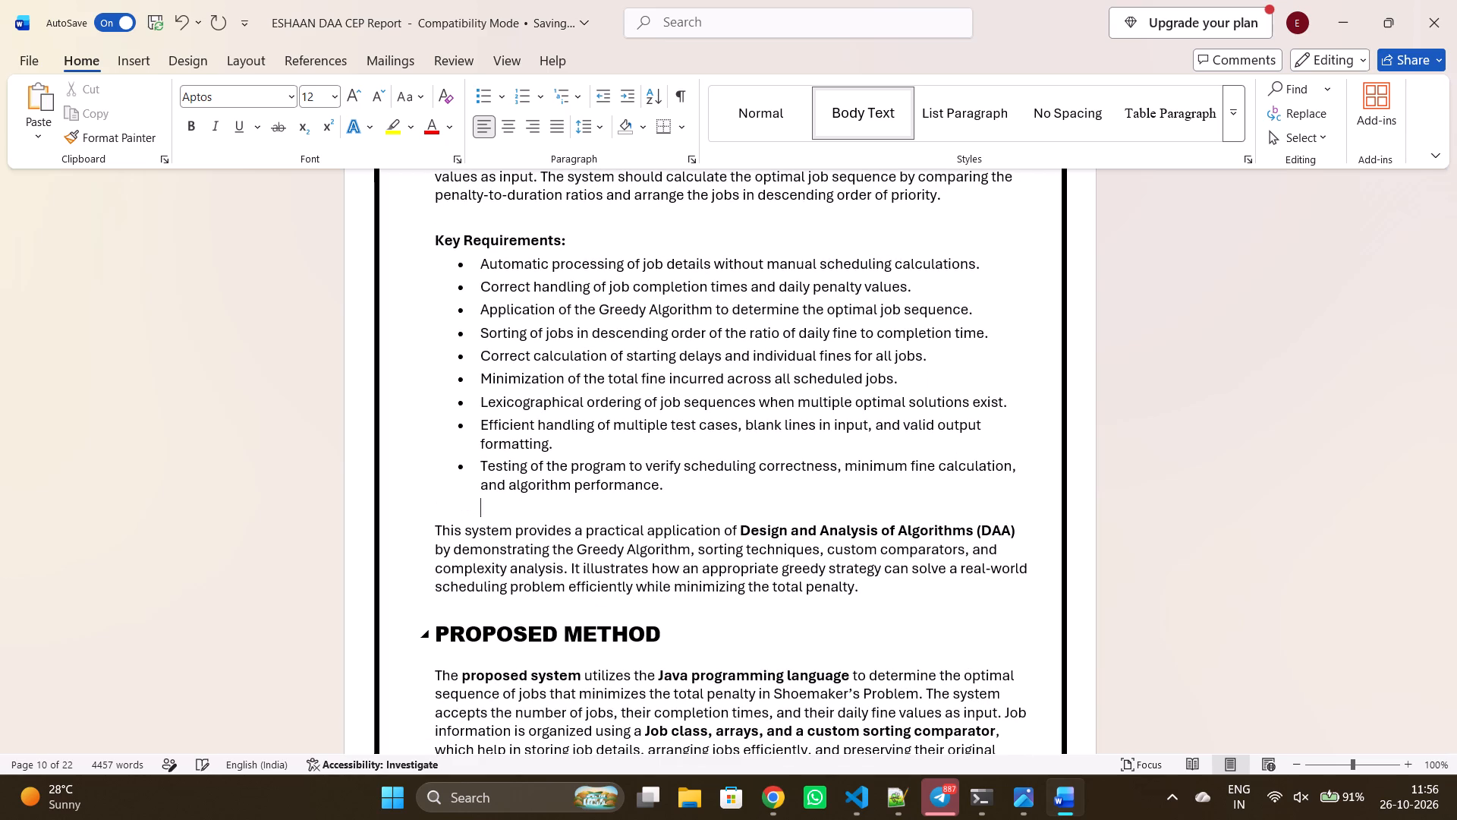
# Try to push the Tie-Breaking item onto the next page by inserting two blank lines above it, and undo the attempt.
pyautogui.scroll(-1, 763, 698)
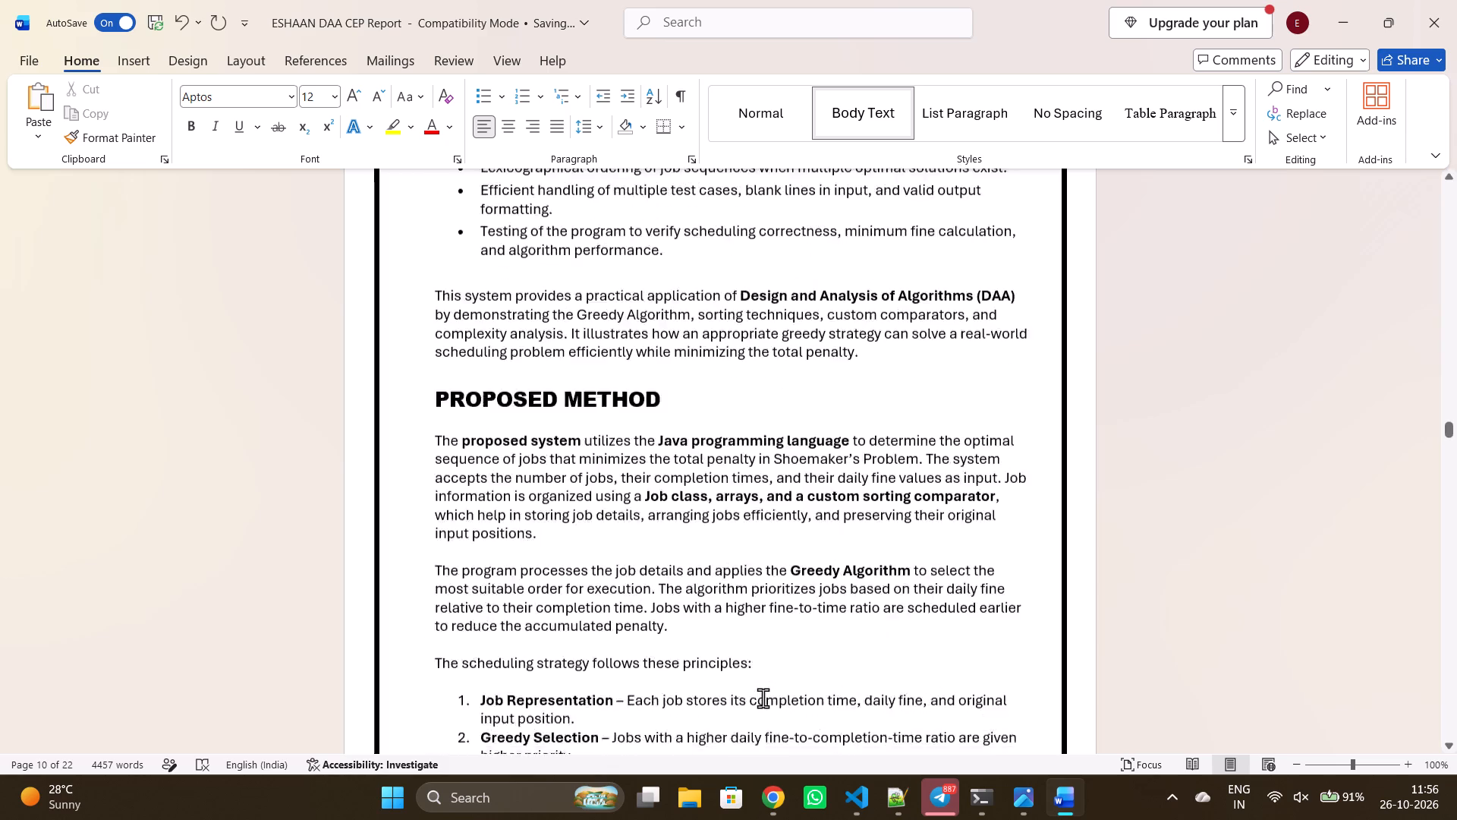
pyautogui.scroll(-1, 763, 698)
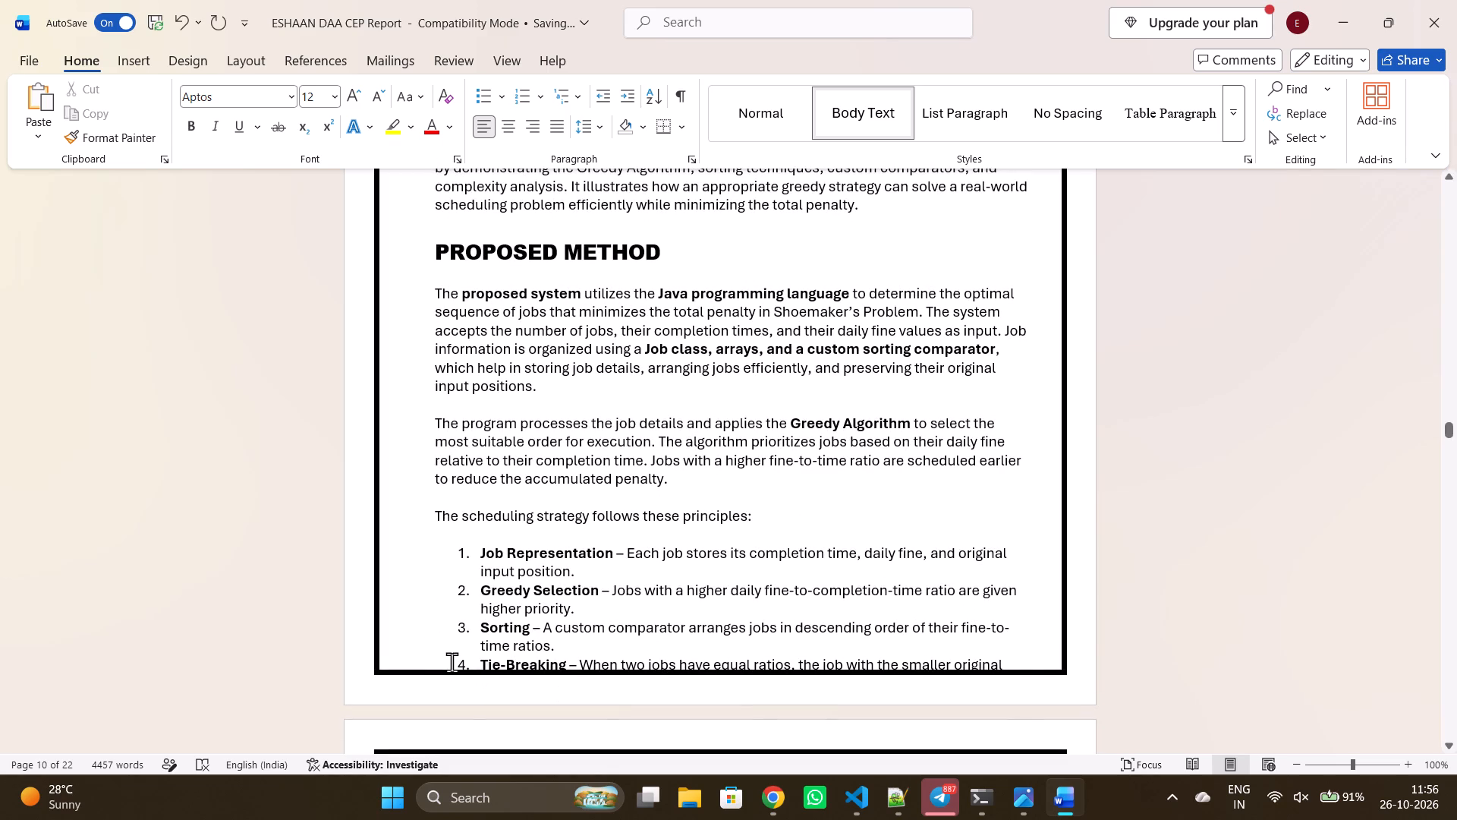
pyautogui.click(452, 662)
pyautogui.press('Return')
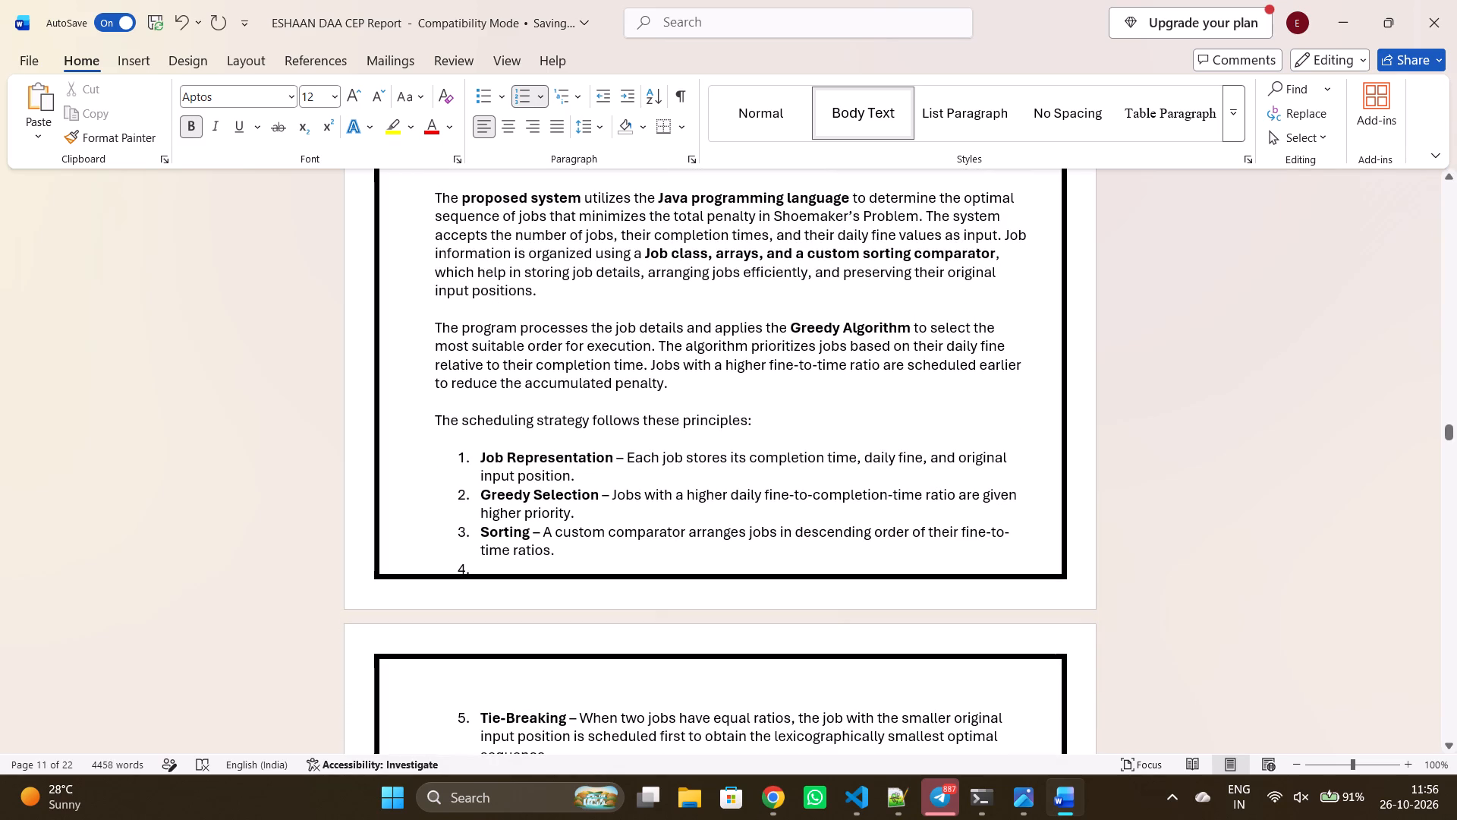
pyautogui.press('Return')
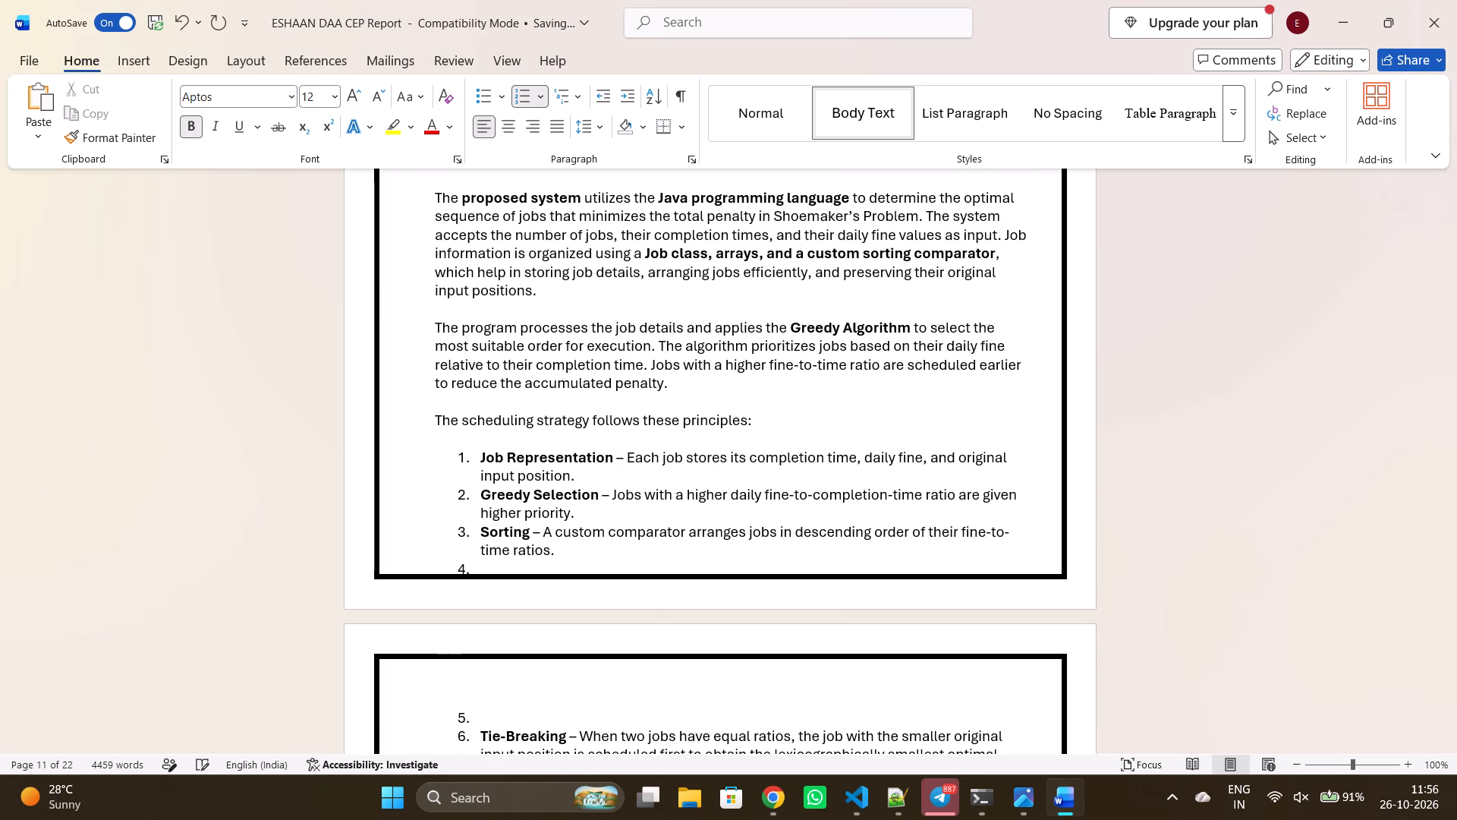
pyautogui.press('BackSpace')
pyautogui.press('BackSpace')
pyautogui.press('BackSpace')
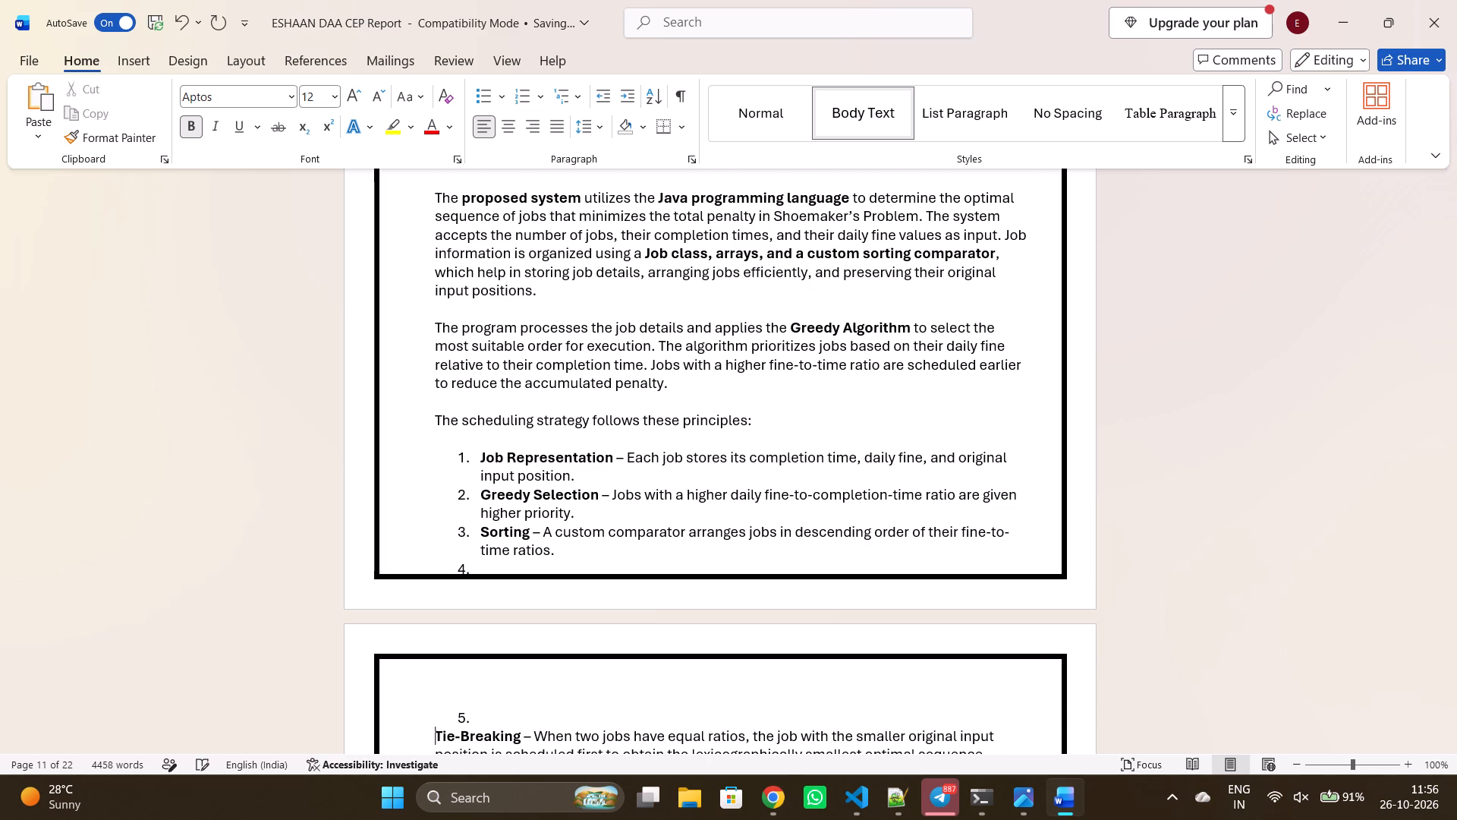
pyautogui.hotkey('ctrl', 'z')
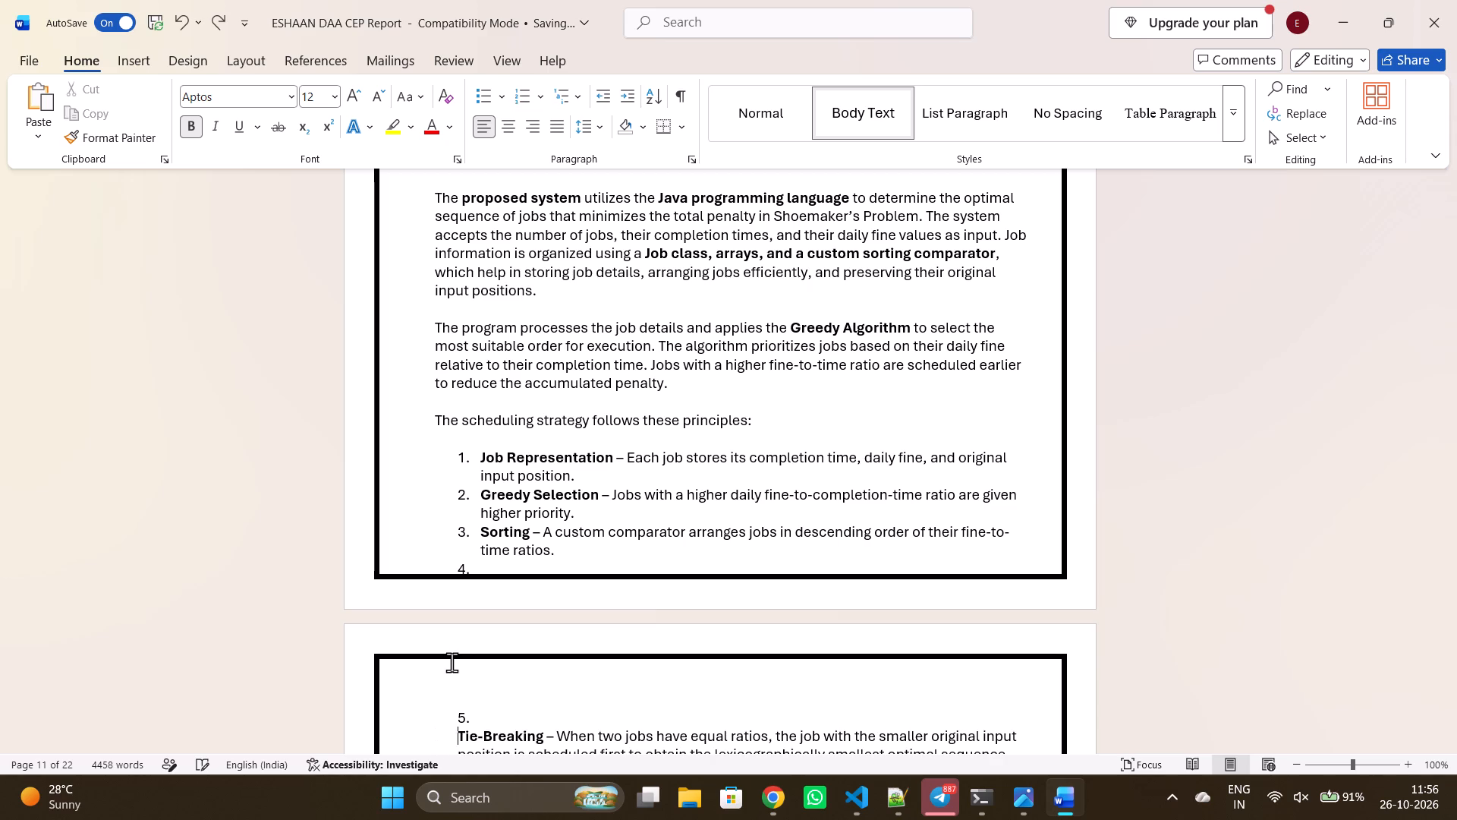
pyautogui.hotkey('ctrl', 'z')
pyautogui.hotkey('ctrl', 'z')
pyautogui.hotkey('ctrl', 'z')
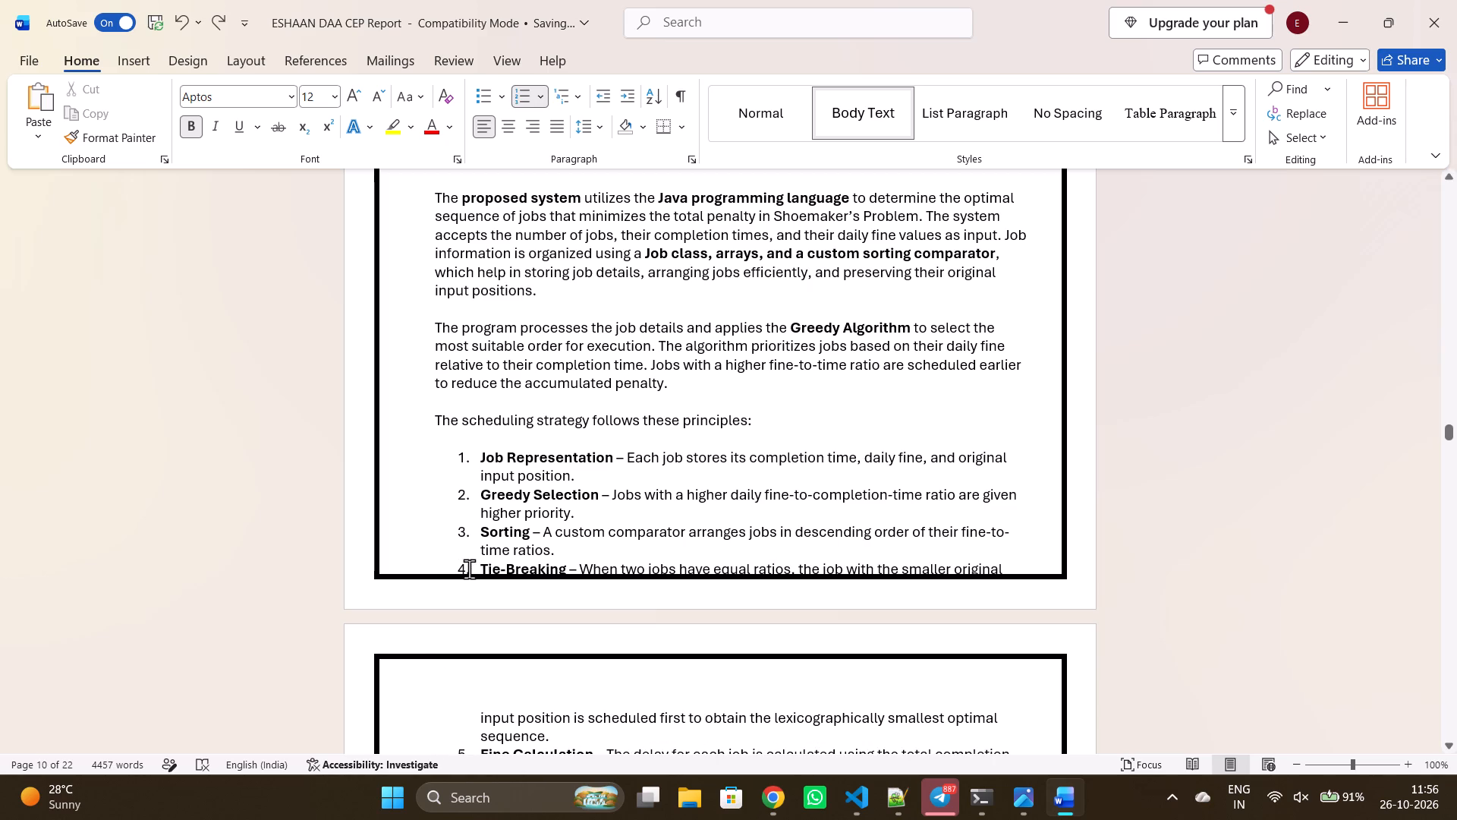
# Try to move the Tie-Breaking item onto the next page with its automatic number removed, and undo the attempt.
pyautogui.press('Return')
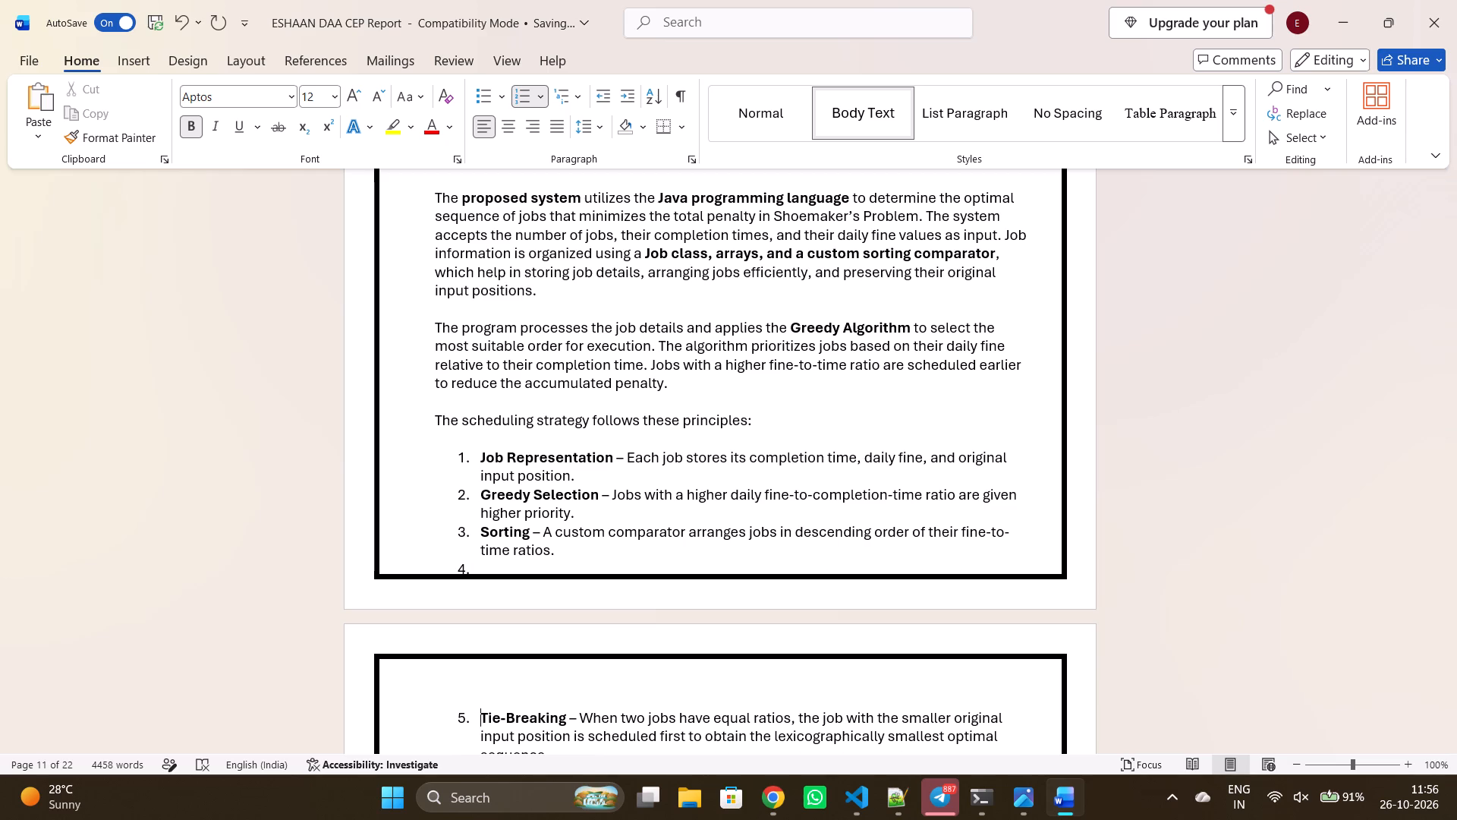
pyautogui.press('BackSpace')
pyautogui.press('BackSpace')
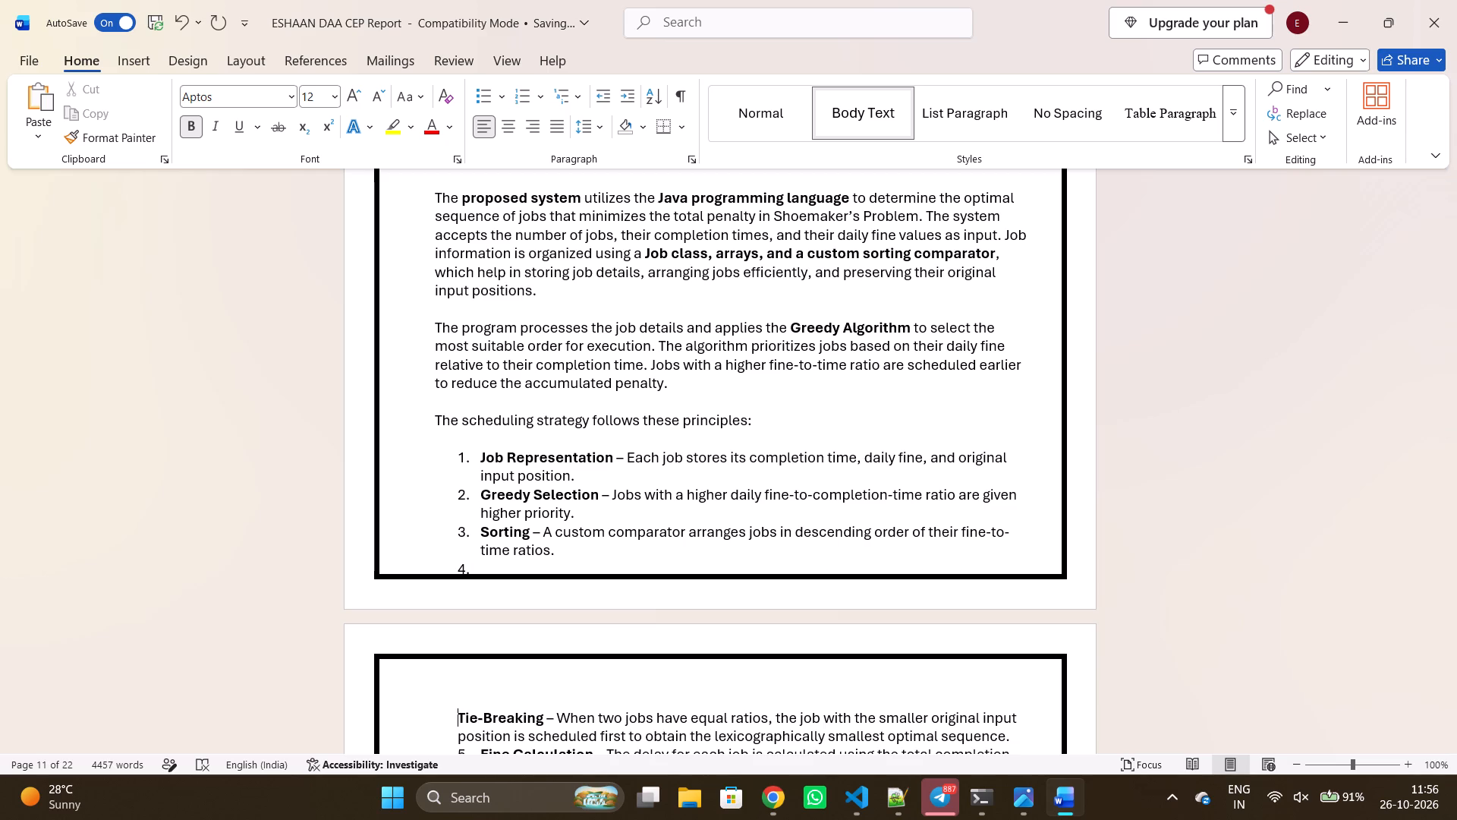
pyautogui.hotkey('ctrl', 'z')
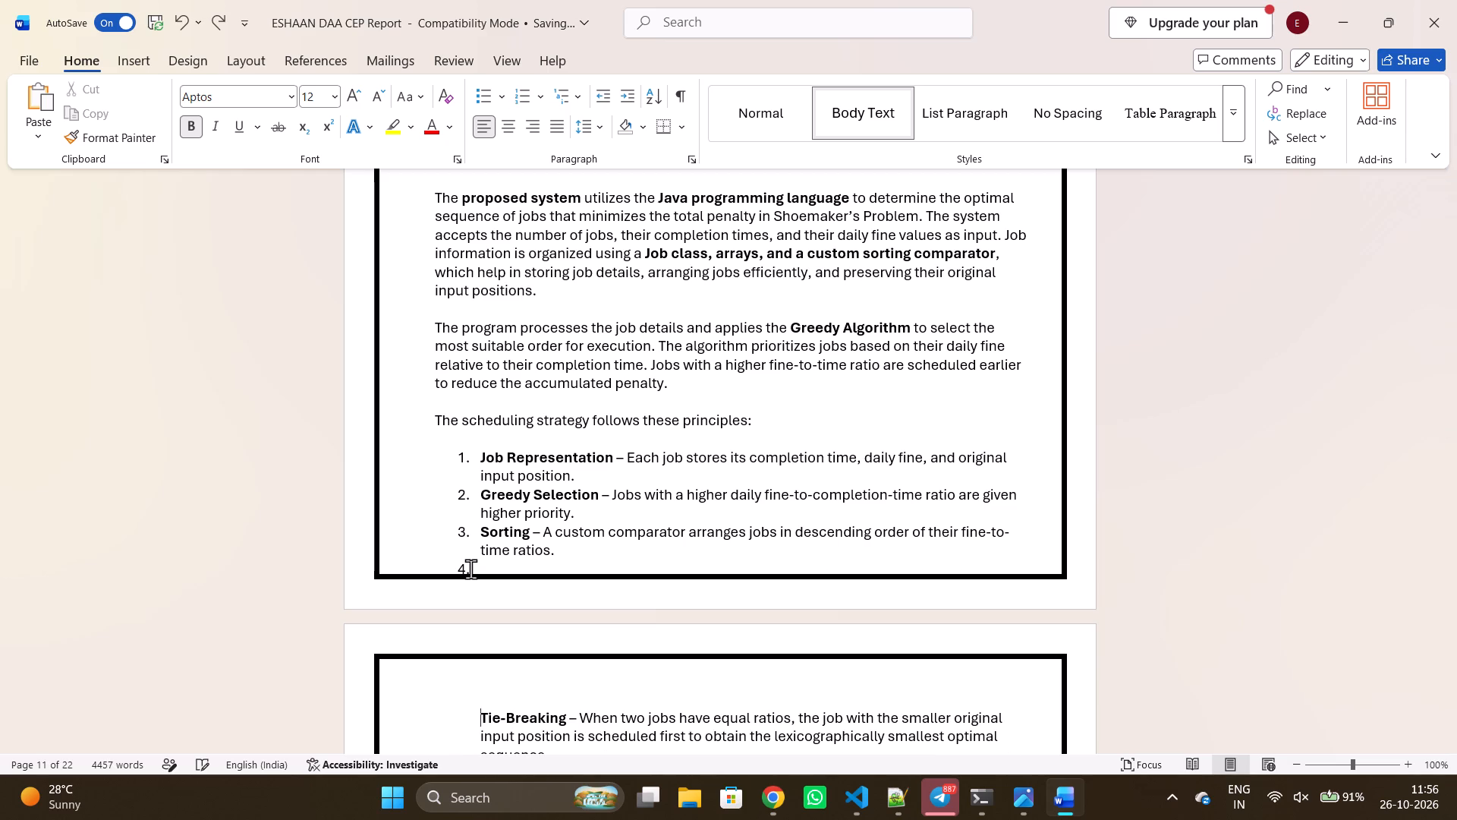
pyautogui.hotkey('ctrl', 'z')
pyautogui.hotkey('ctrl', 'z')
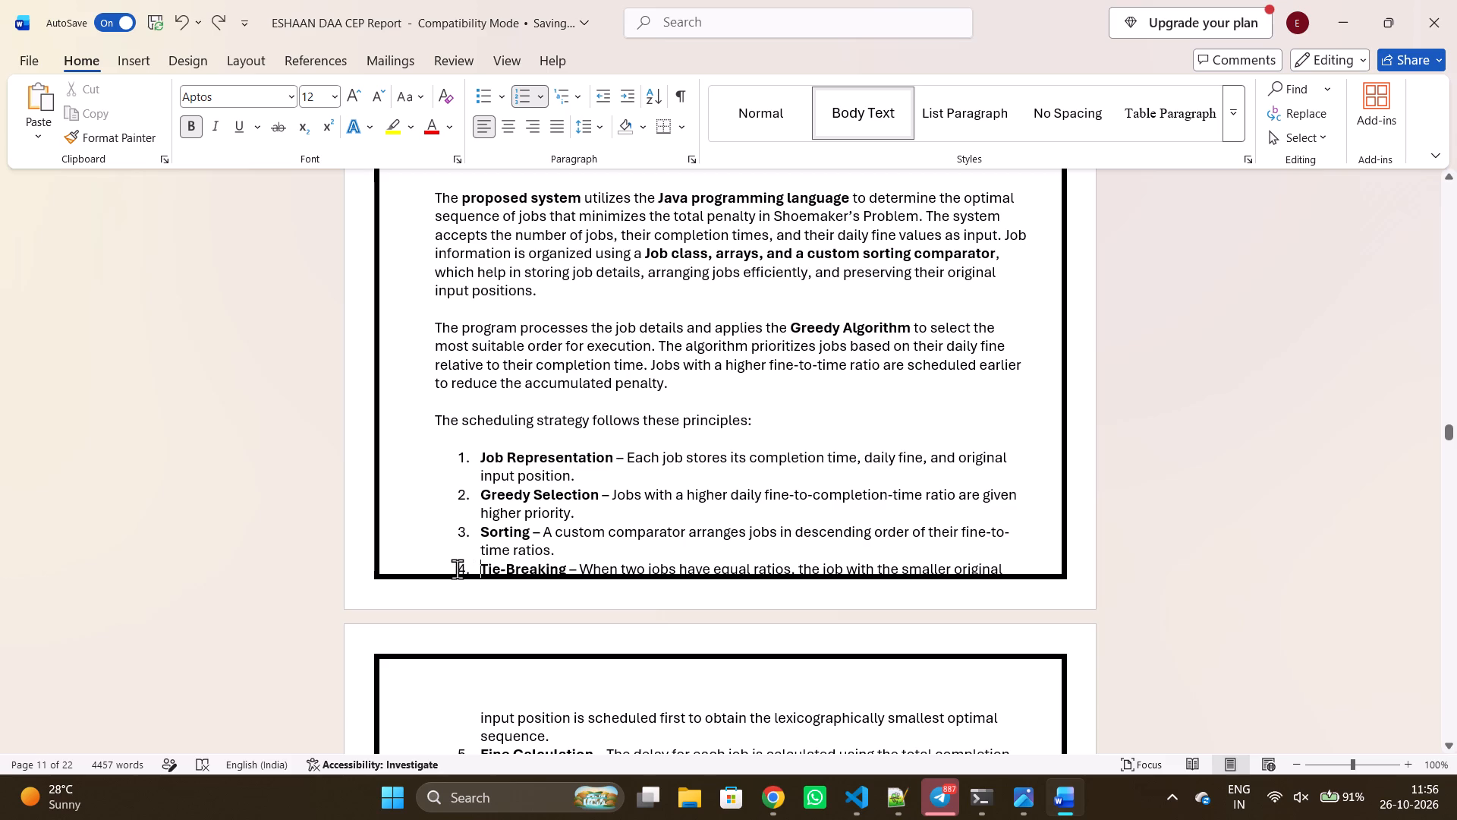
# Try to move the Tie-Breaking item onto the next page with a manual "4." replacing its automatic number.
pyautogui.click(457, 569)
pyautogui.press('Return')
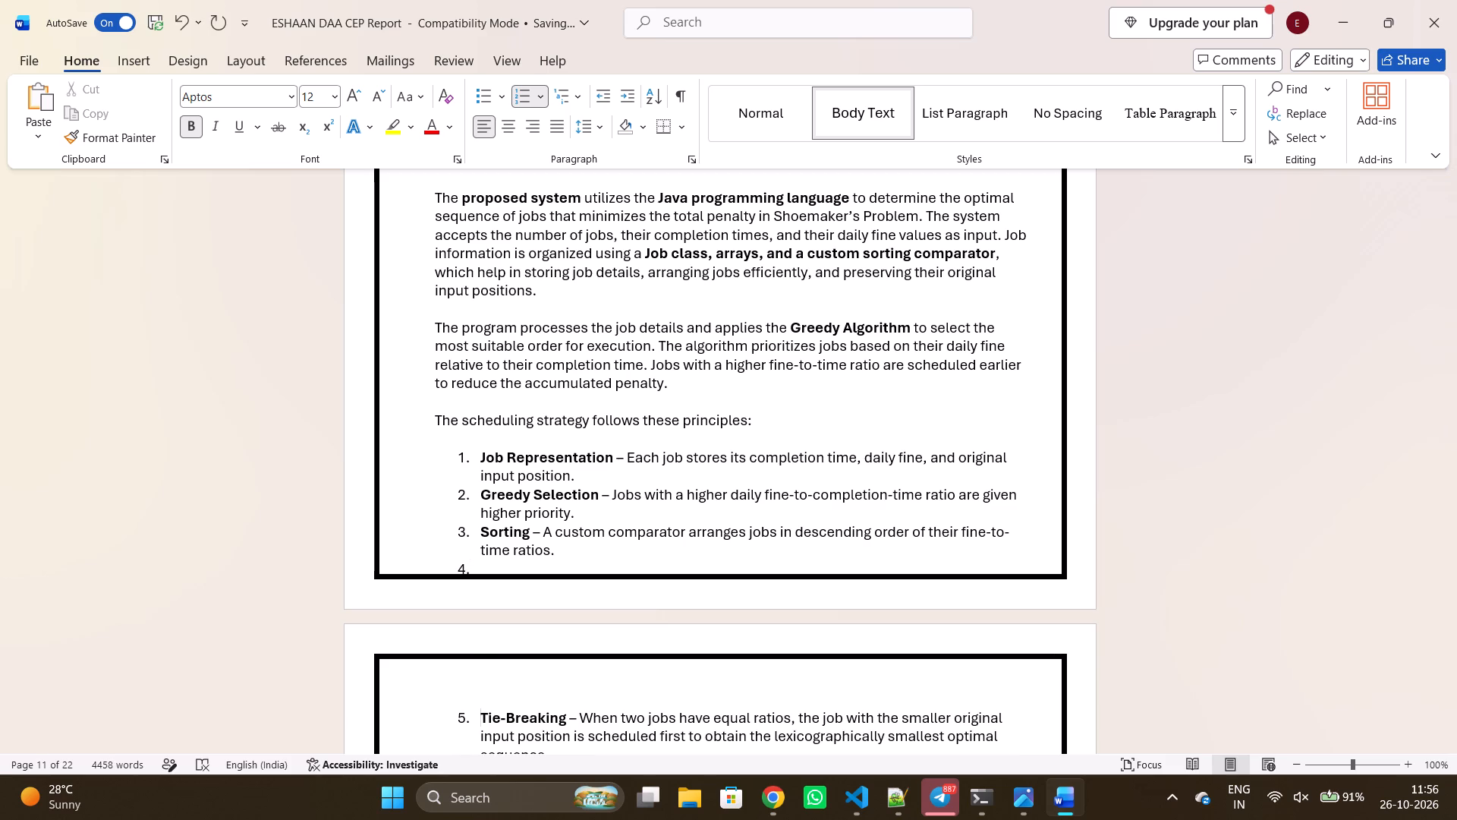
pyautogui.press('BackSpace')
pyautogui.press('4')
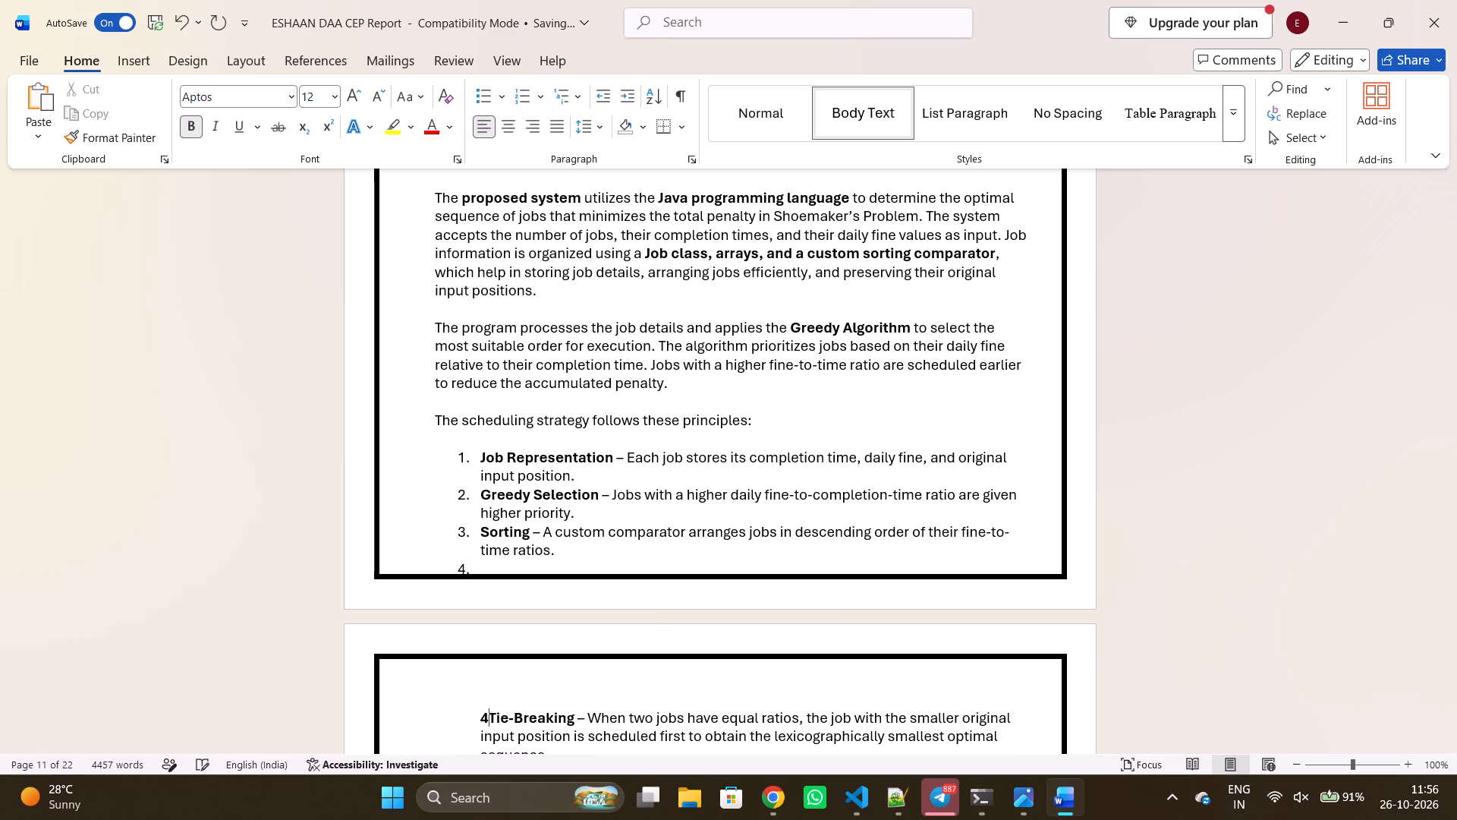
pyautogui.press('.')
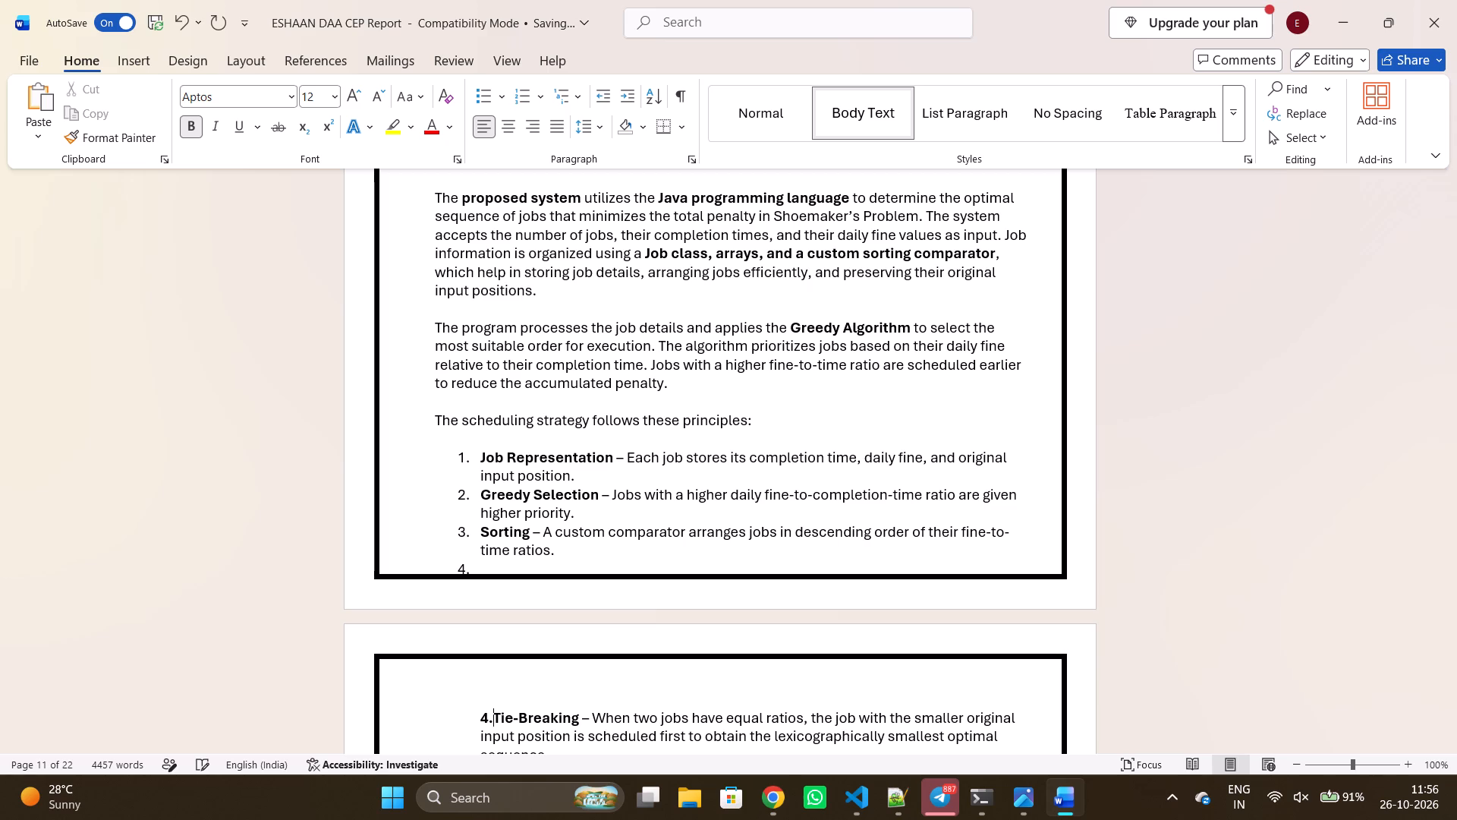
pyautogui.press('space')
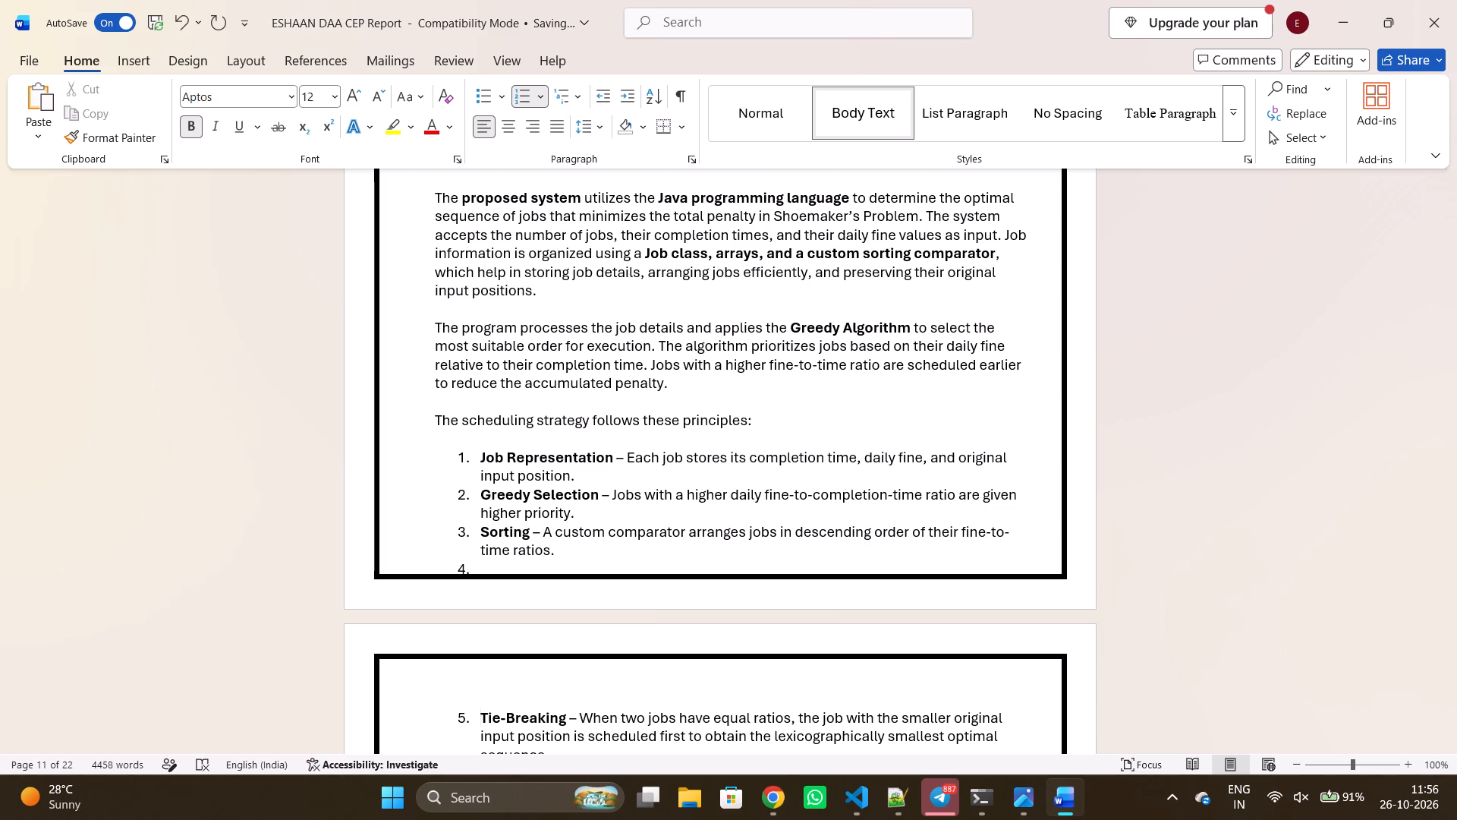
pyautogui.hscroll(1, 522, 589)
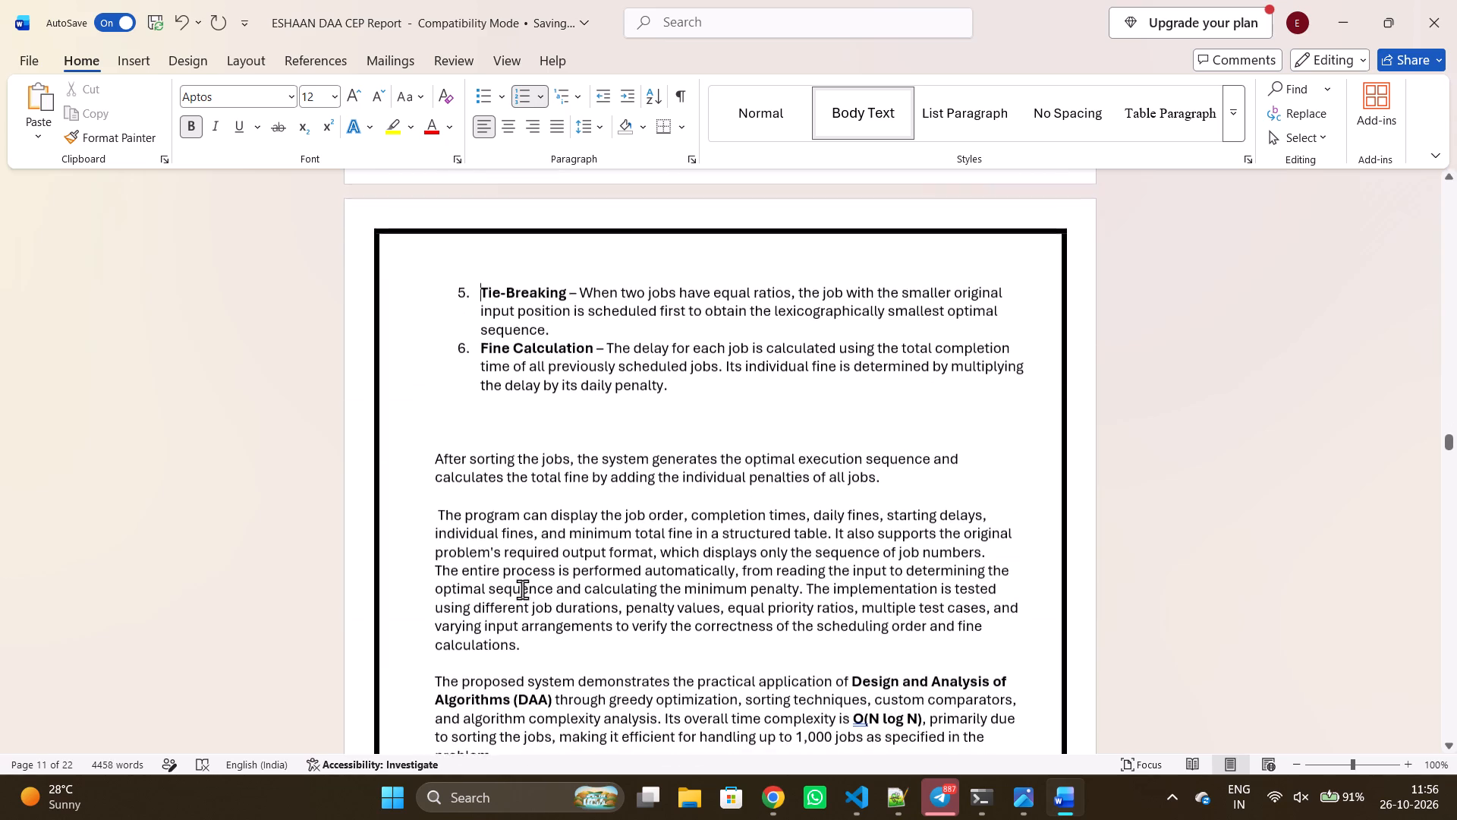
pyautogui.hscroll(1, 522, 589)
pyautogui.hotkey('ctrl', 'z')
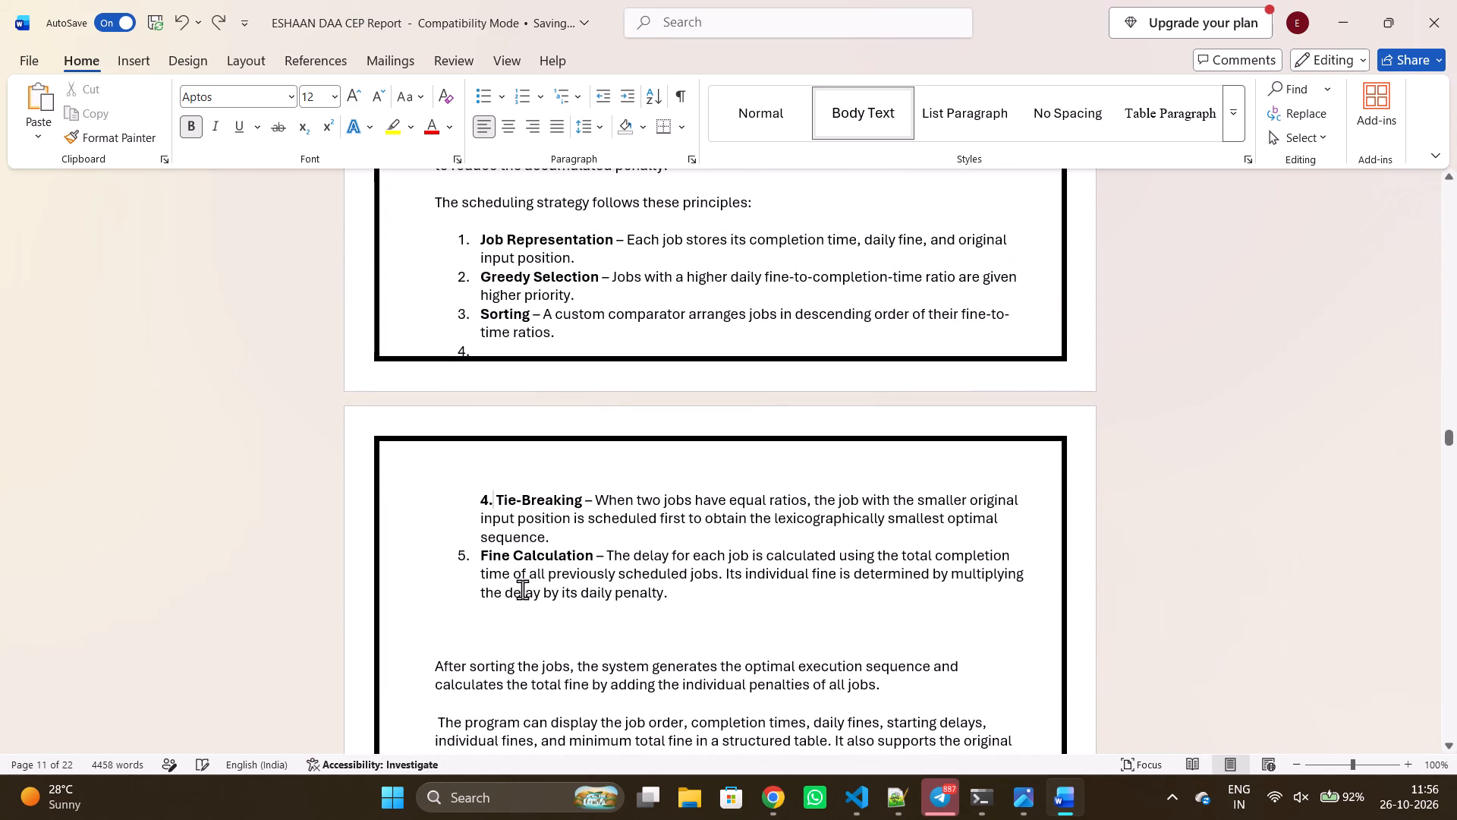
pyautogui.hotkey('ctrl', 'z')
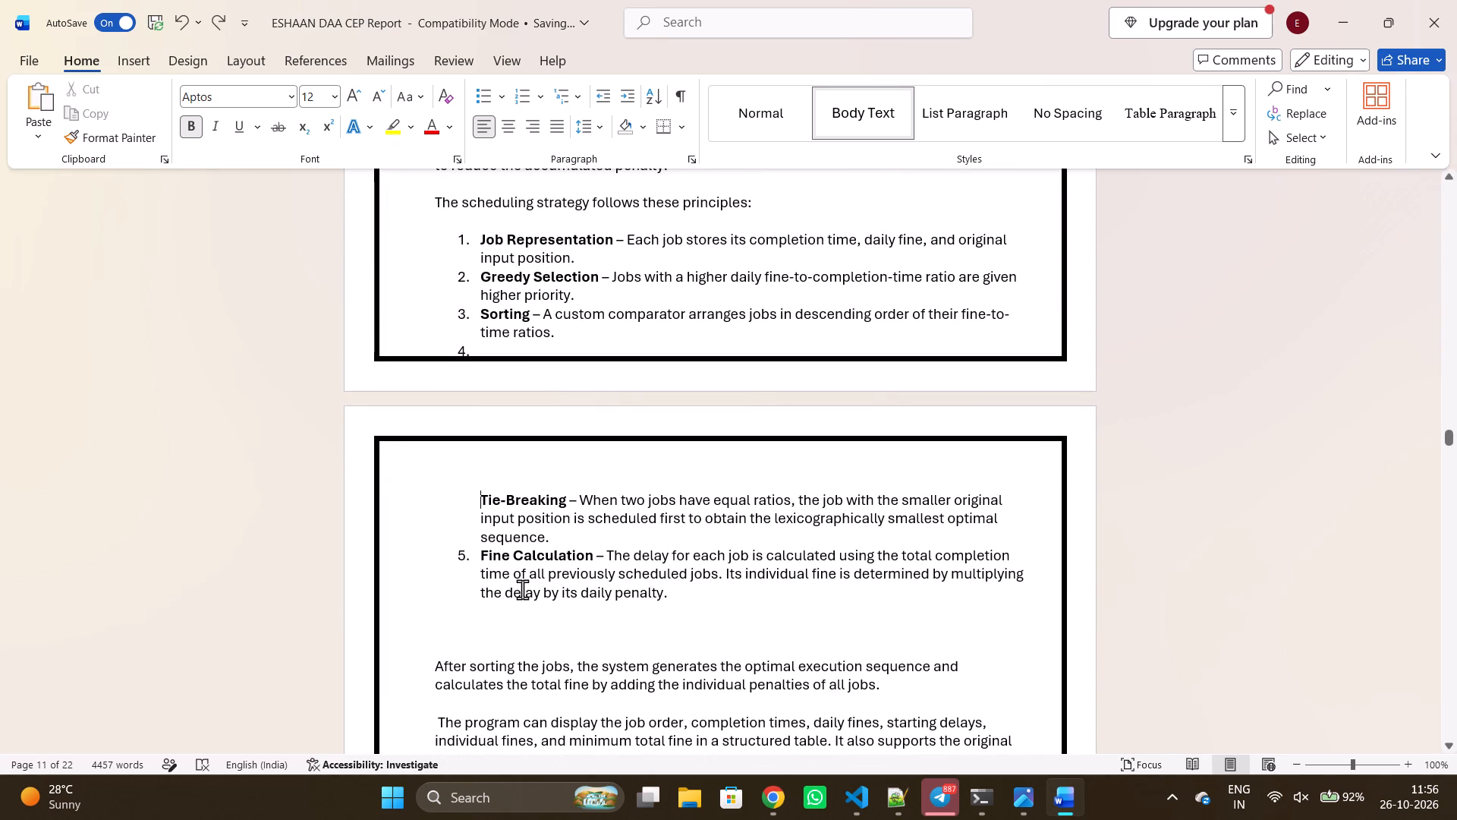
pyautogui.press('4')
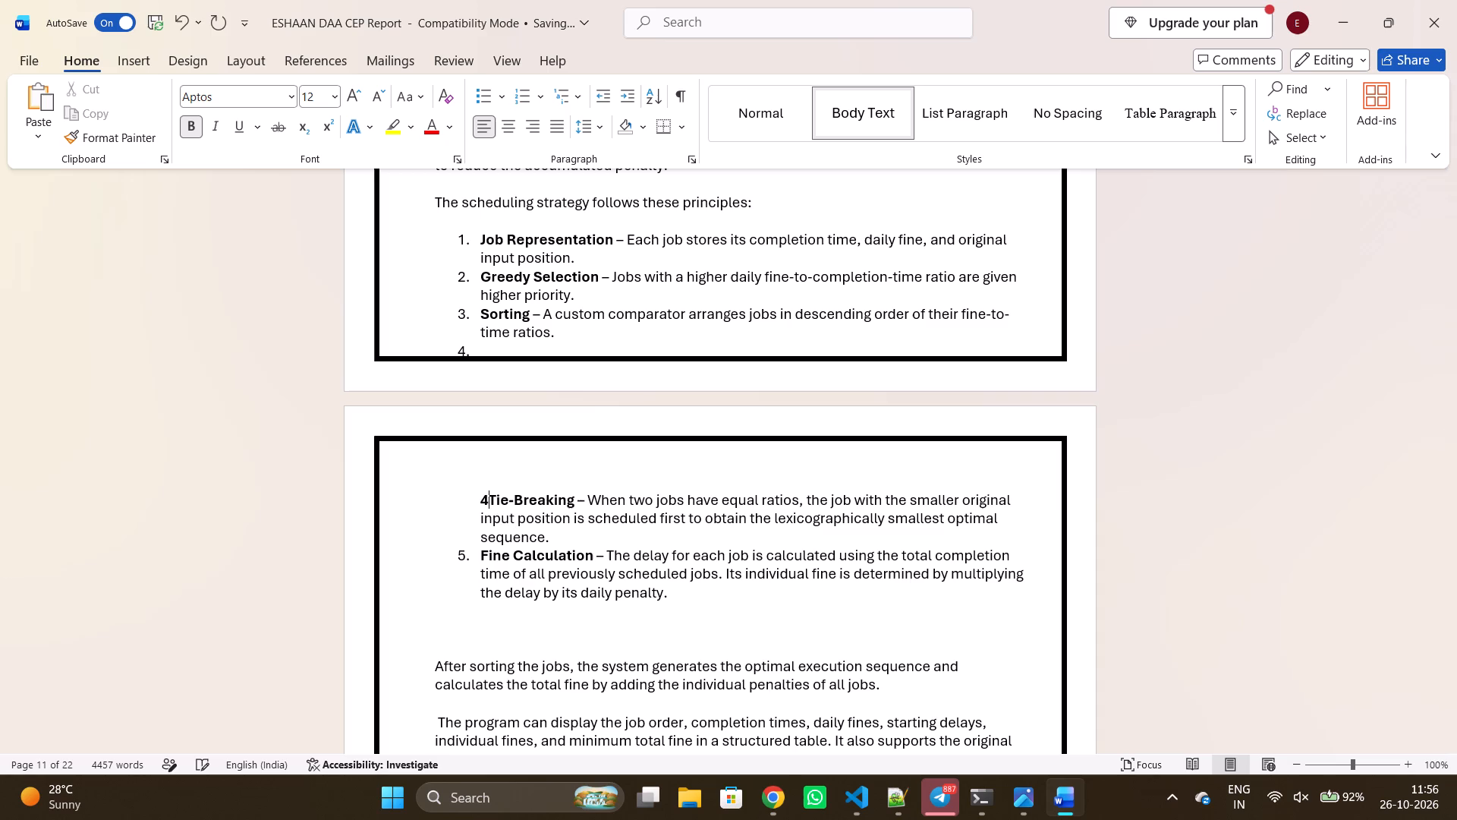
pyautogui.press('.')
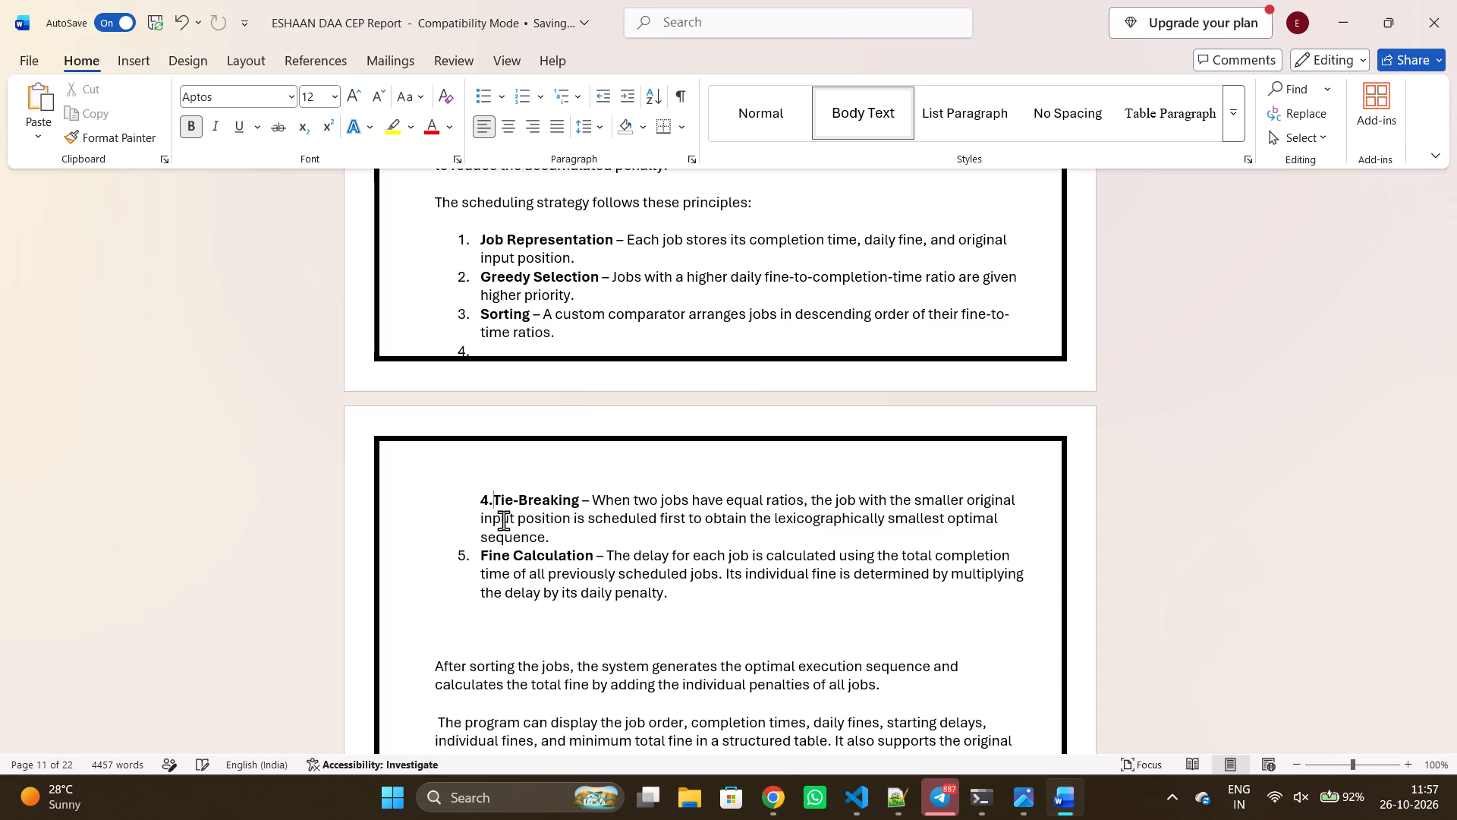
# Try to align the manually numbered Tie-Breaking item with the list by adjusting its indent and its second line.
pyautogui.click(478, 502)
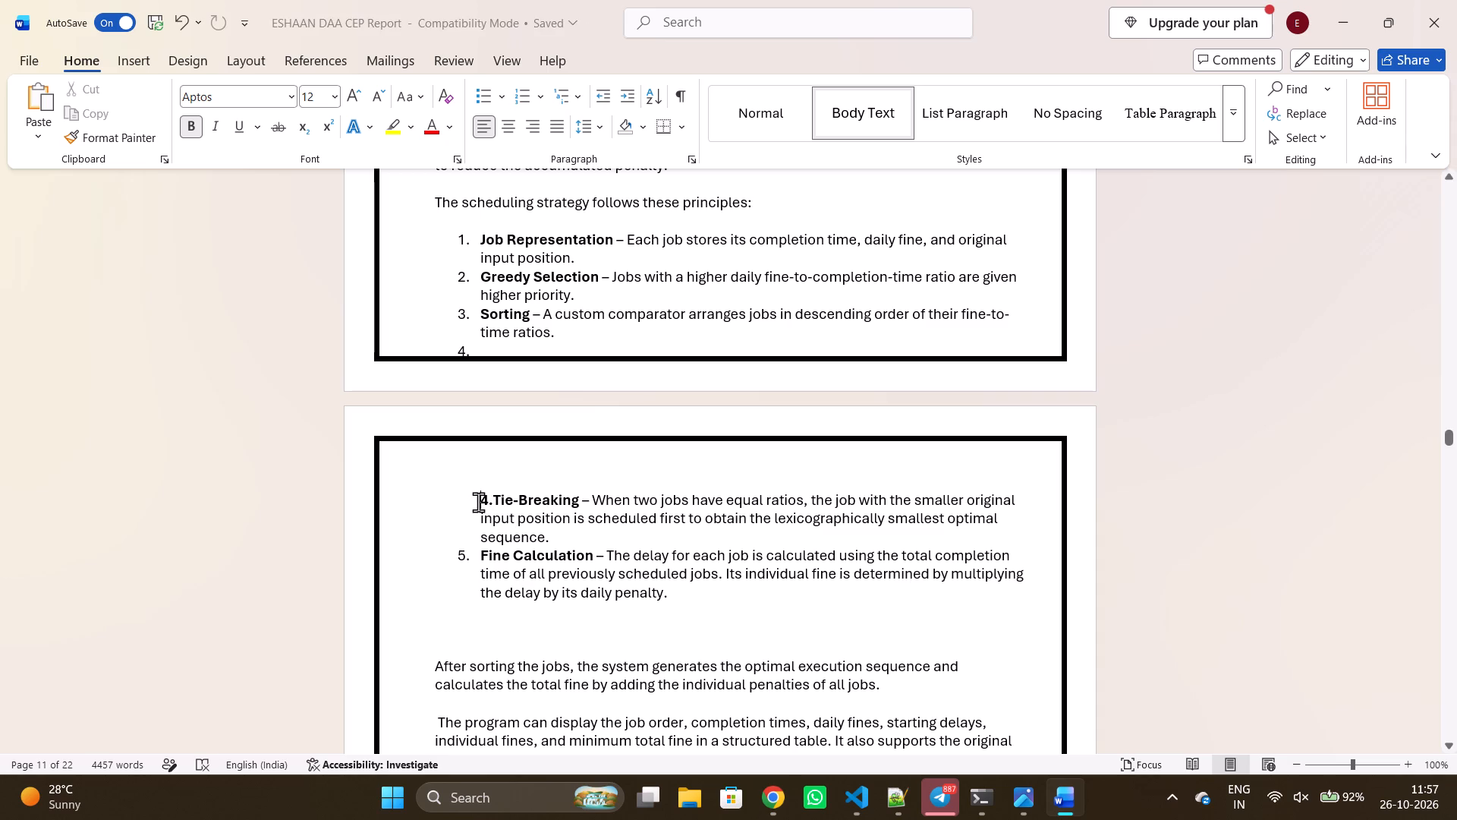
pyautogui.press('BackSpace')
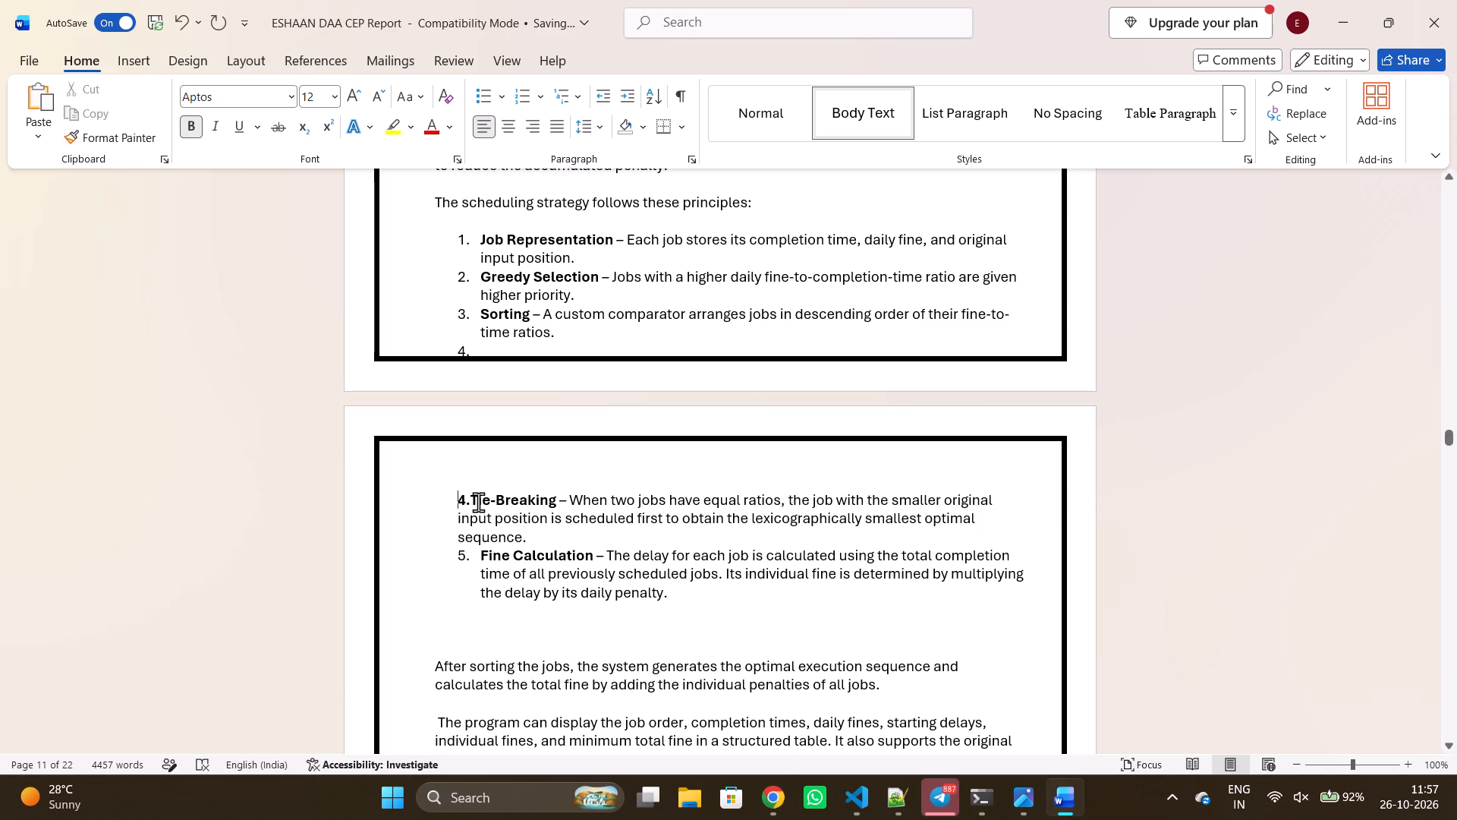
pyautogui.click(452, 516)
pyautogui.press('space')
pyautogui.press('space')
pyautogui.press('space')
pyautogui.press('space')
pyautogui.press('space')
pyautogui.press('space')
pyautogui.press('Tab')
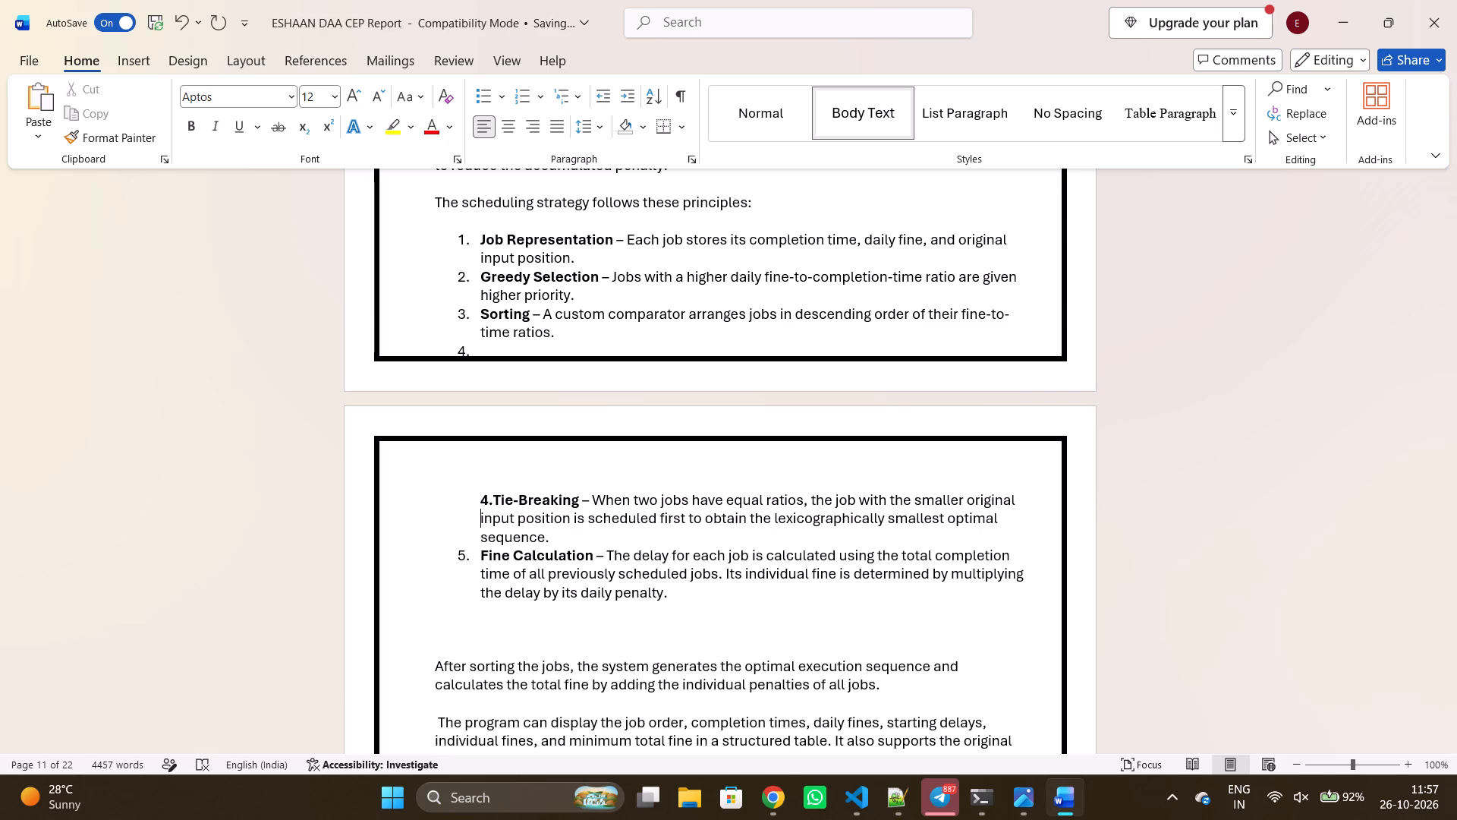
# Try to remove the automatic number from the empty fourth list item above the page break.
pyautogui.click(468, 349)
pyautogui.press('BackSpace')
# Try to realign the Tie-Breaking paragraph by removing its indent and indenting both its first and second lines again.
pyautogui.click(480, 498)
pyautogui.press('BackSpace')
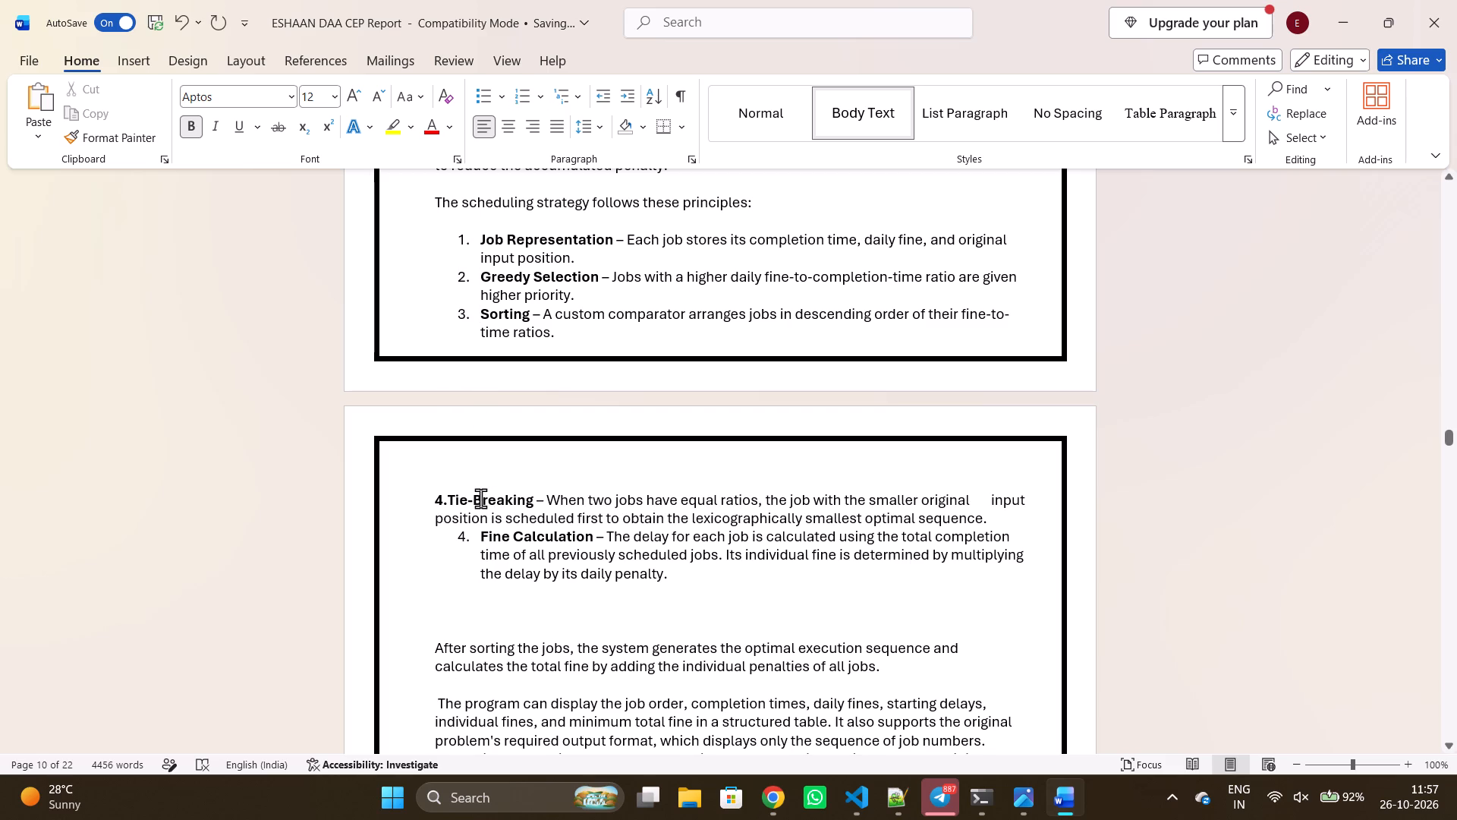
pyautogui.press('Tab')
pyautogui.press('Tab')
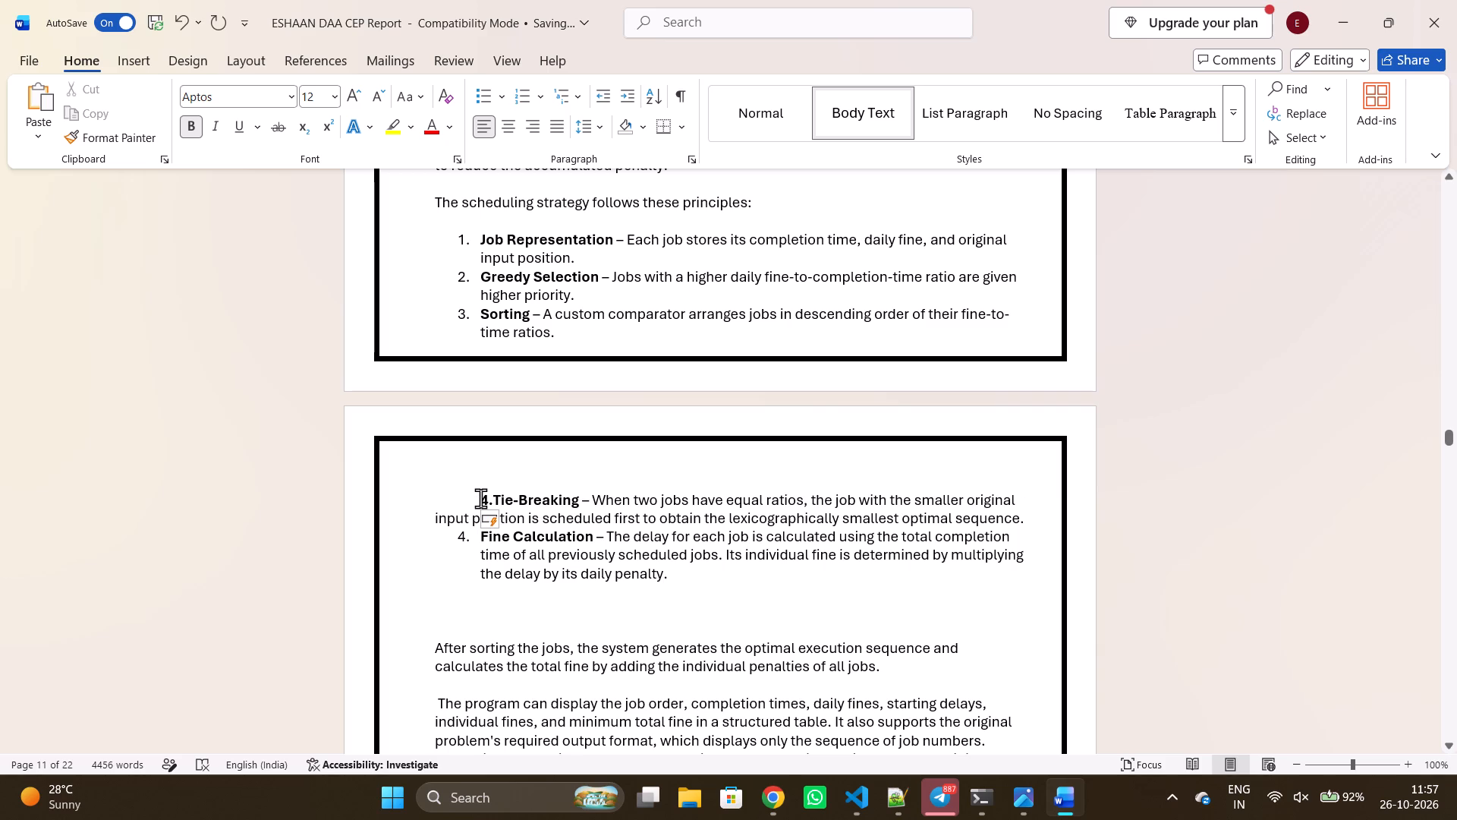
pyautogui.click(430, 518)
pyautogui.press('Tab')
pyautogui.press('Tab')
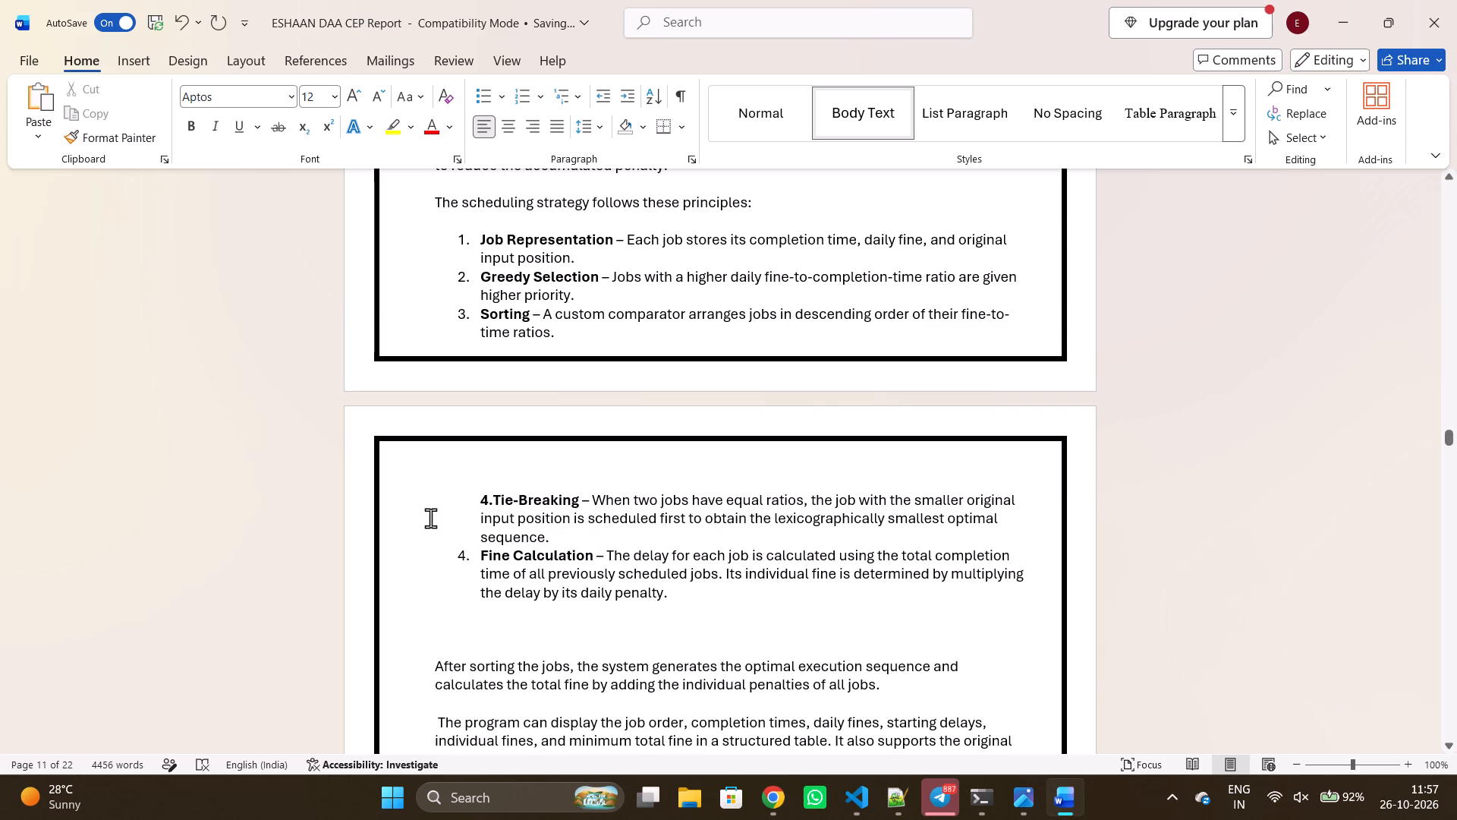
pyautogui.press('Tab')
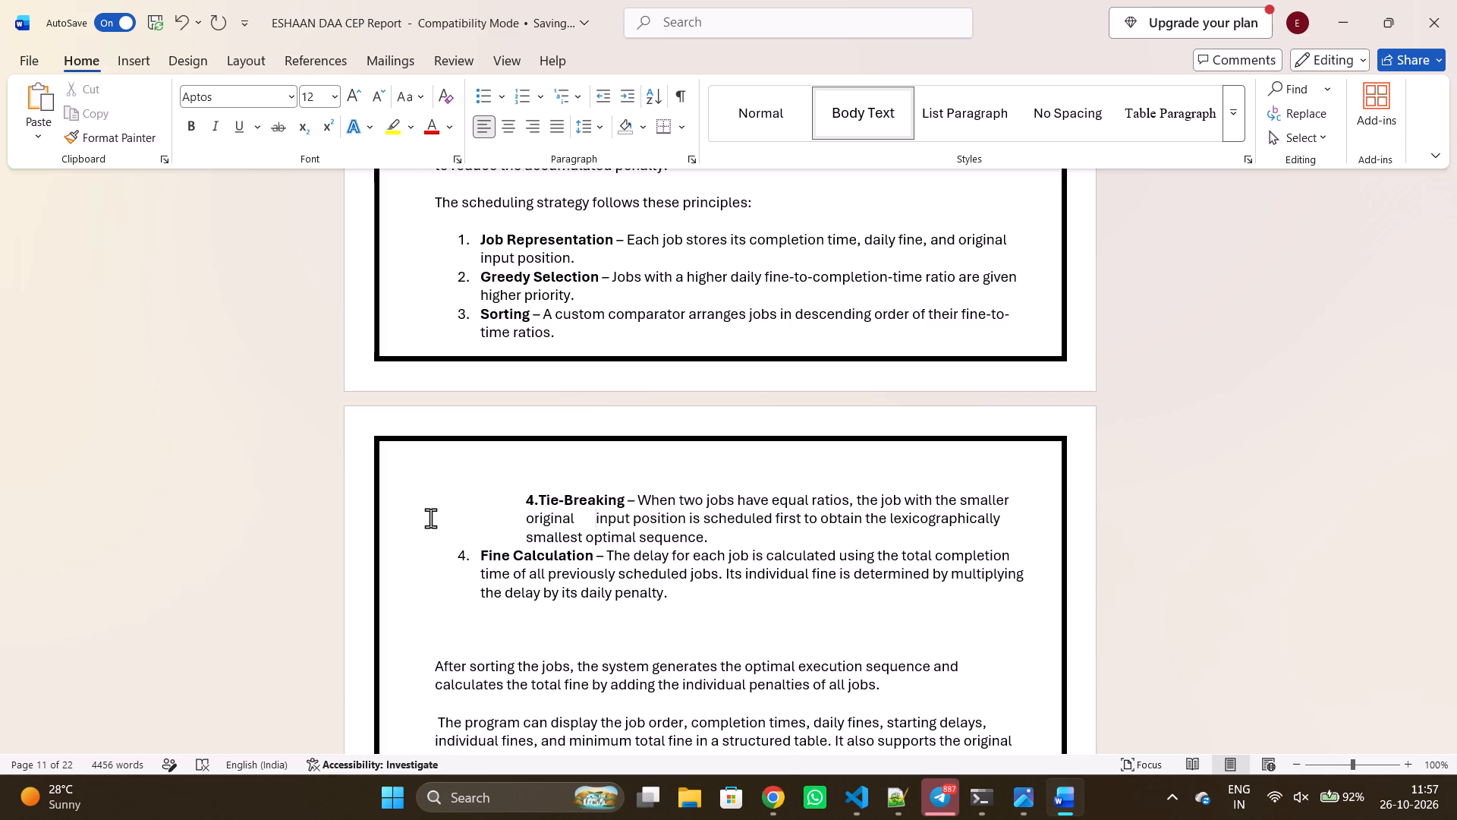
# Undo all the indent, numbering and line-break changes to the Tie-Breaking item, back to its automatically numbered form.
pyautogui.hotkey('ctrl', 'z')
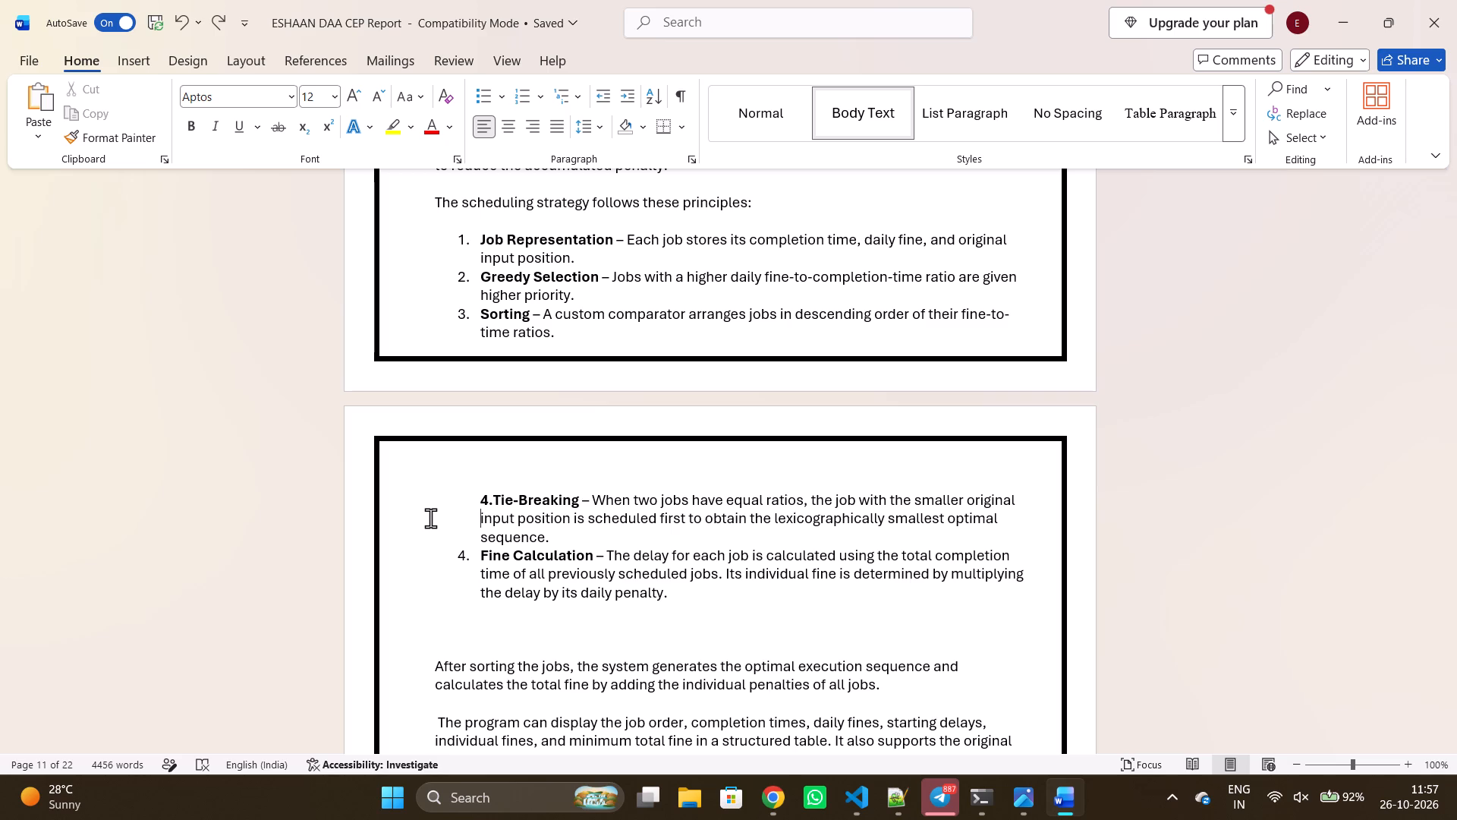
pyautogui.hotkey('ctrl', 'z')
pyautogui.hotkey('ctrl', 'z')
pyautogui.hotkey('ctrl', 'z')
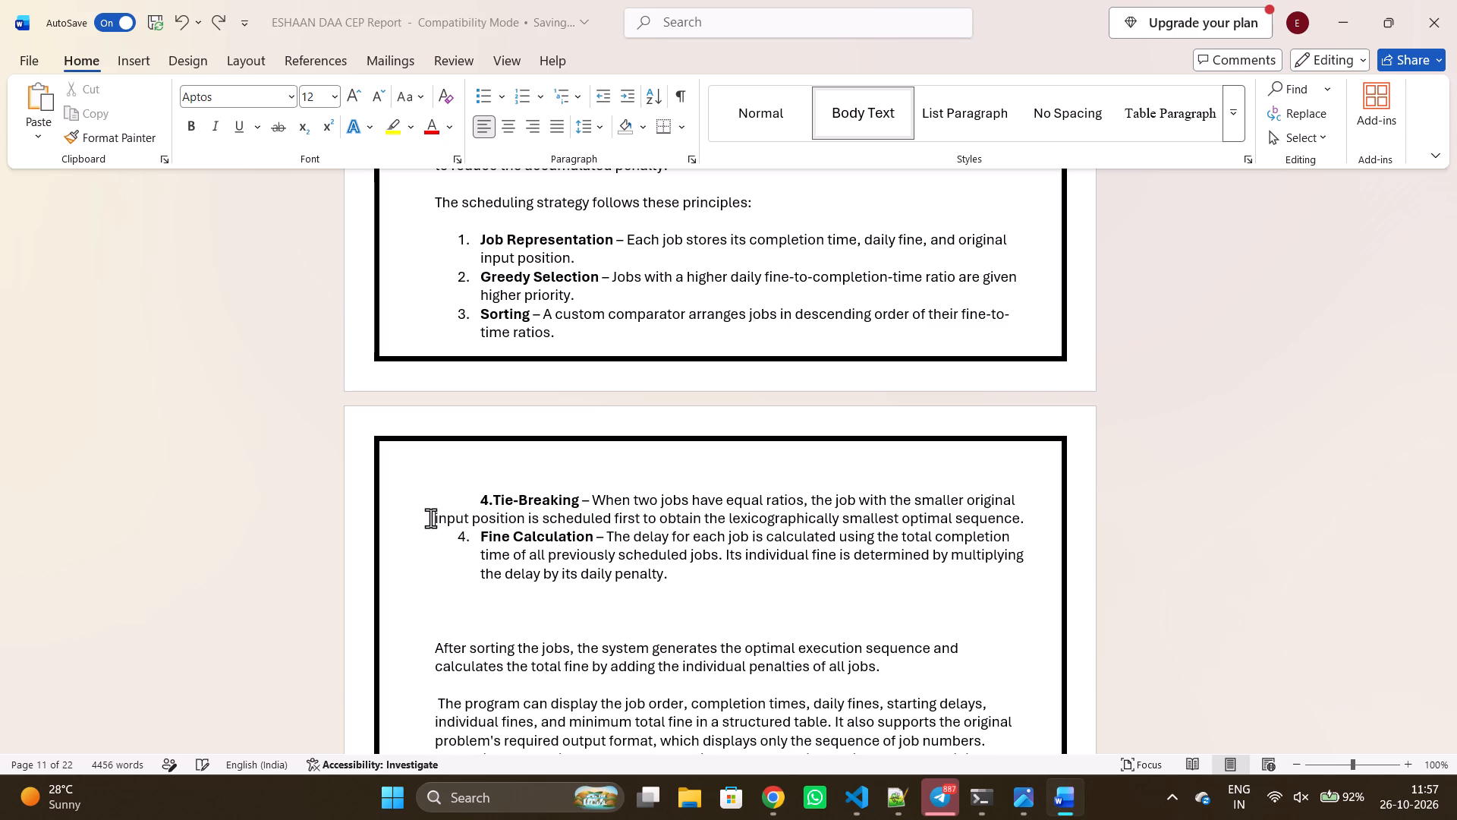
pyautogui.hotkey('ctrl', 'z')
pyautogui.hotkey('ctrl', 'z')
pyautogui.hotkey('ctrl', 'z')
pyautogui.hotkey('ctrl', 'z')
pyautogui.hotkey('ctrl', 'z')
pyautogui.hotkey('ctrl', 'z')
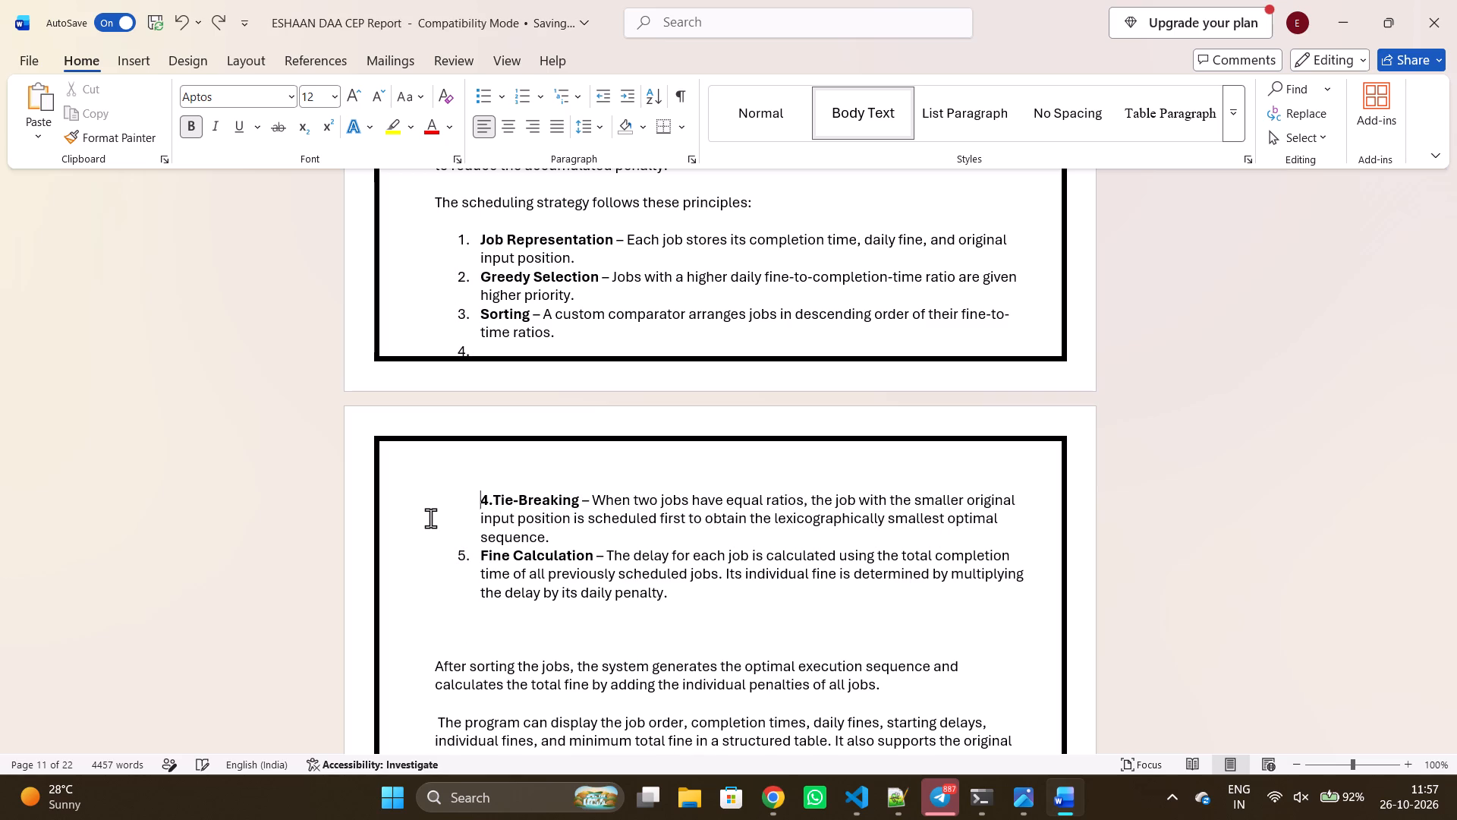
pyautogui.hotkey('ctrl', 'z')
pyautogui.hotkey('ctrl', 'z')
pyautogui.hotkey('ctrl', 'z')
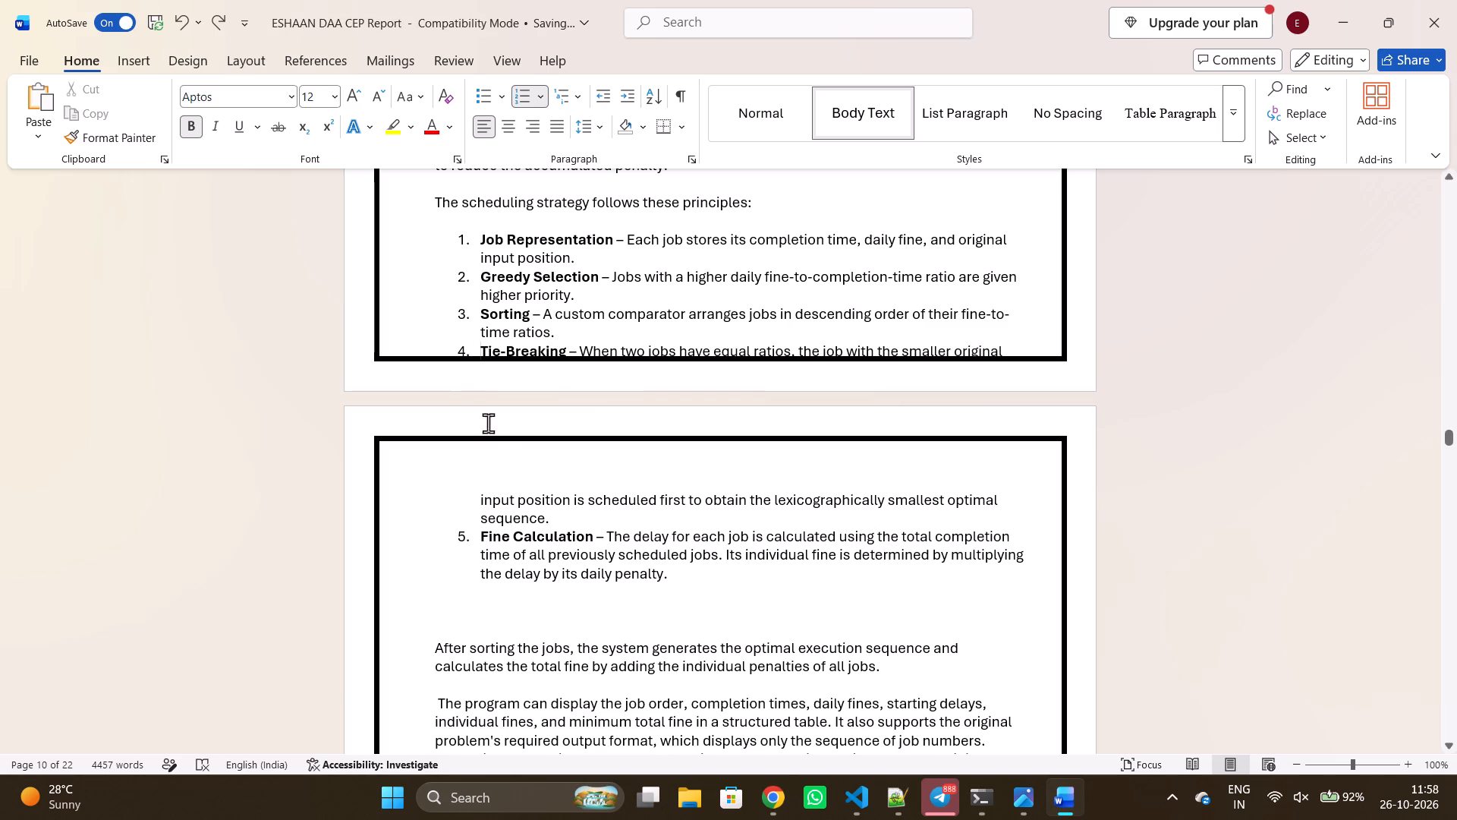
# Insert an unnumbered blank line before the Tie-Breaking item, moving the whole item to the following page as number 4.
pyautogui.click(455, 347)
pyautogui.click(581, 331)
pyautogui.press('Return')
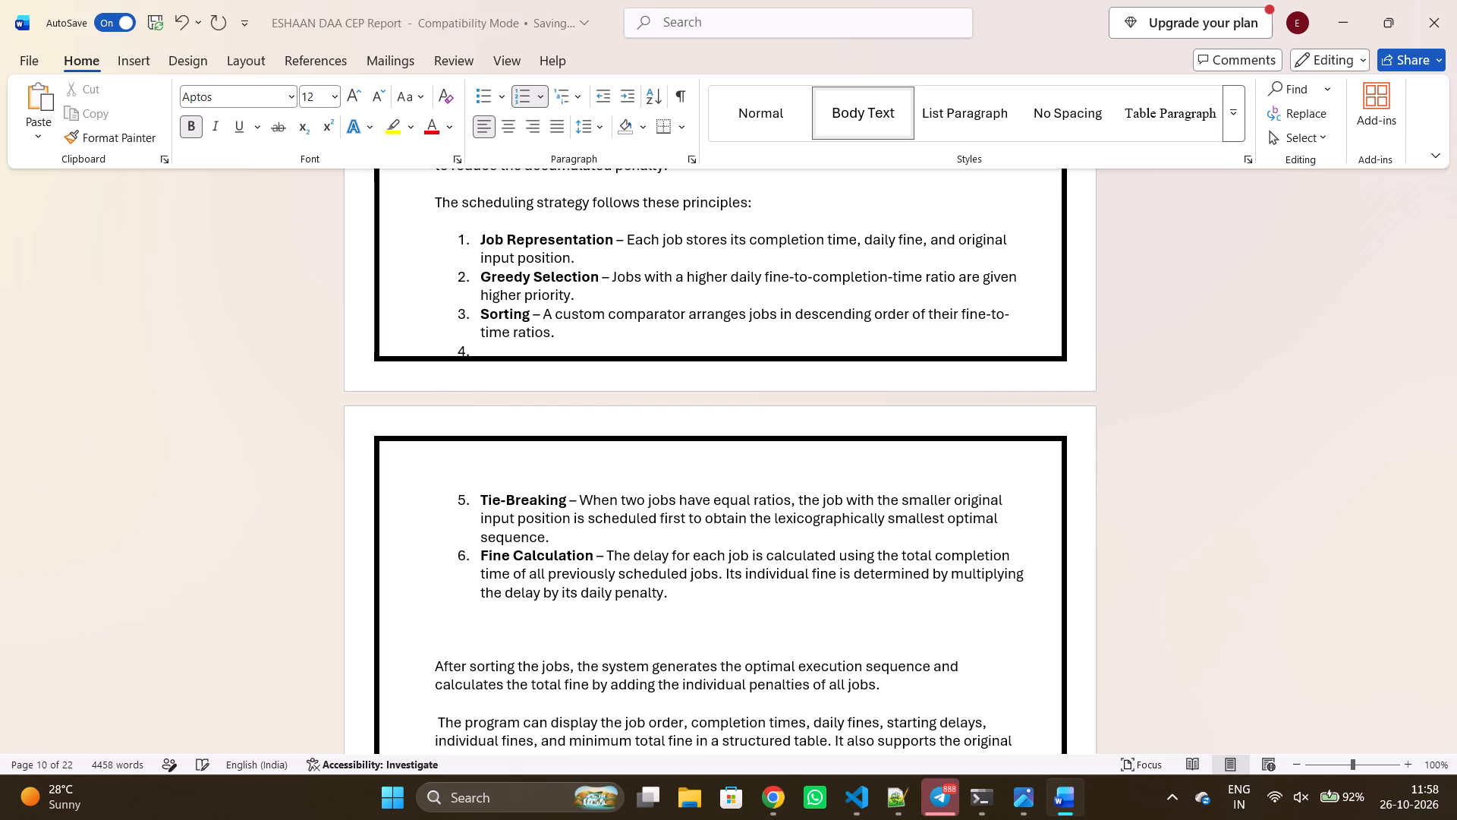
pyautogui.press('BackSpace')
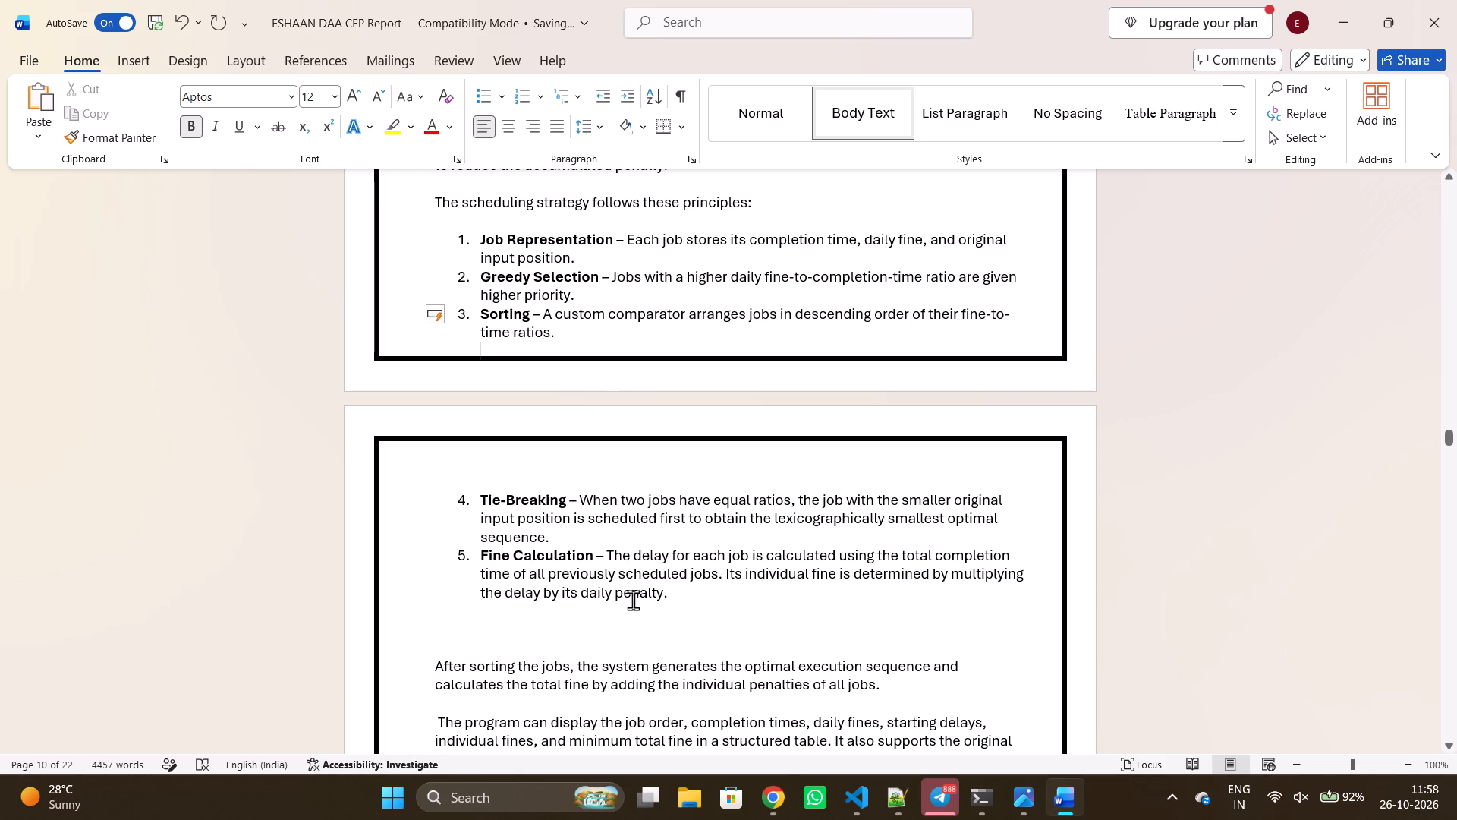
# Remove two extra blank lines between the Fine Calculation item and the paragraph beginning "After sorting the jobs".
pyautogui.click(614, 636)
pyautogui.press('BackSpace')
pyautogui.press('BackSpace')
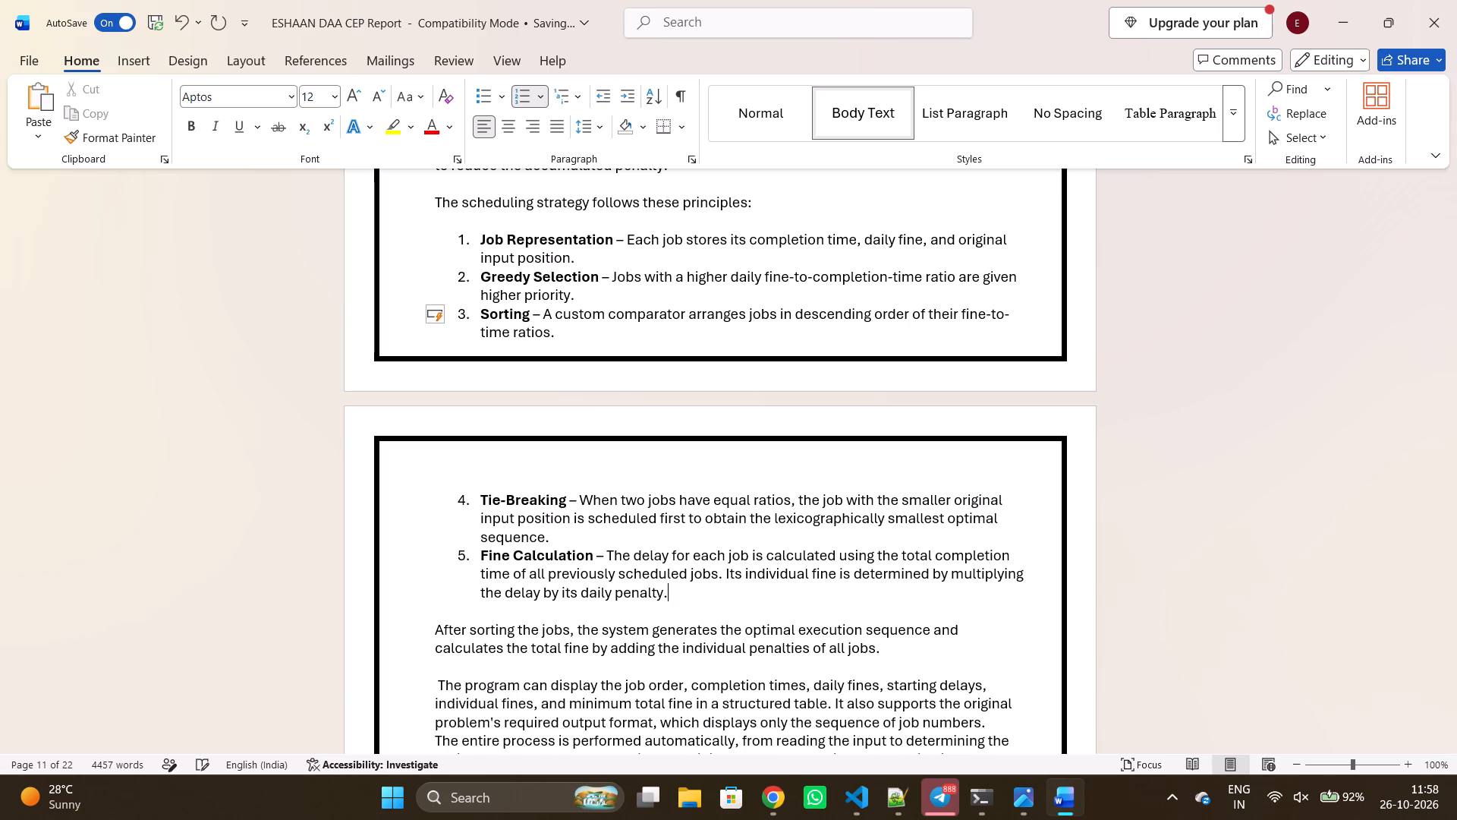
# Add unbulleted blank lines after the Job Class item under Technologies Used, moving the whole Array item to the following page.
pyautogui.scroll(-3, 614, 636)
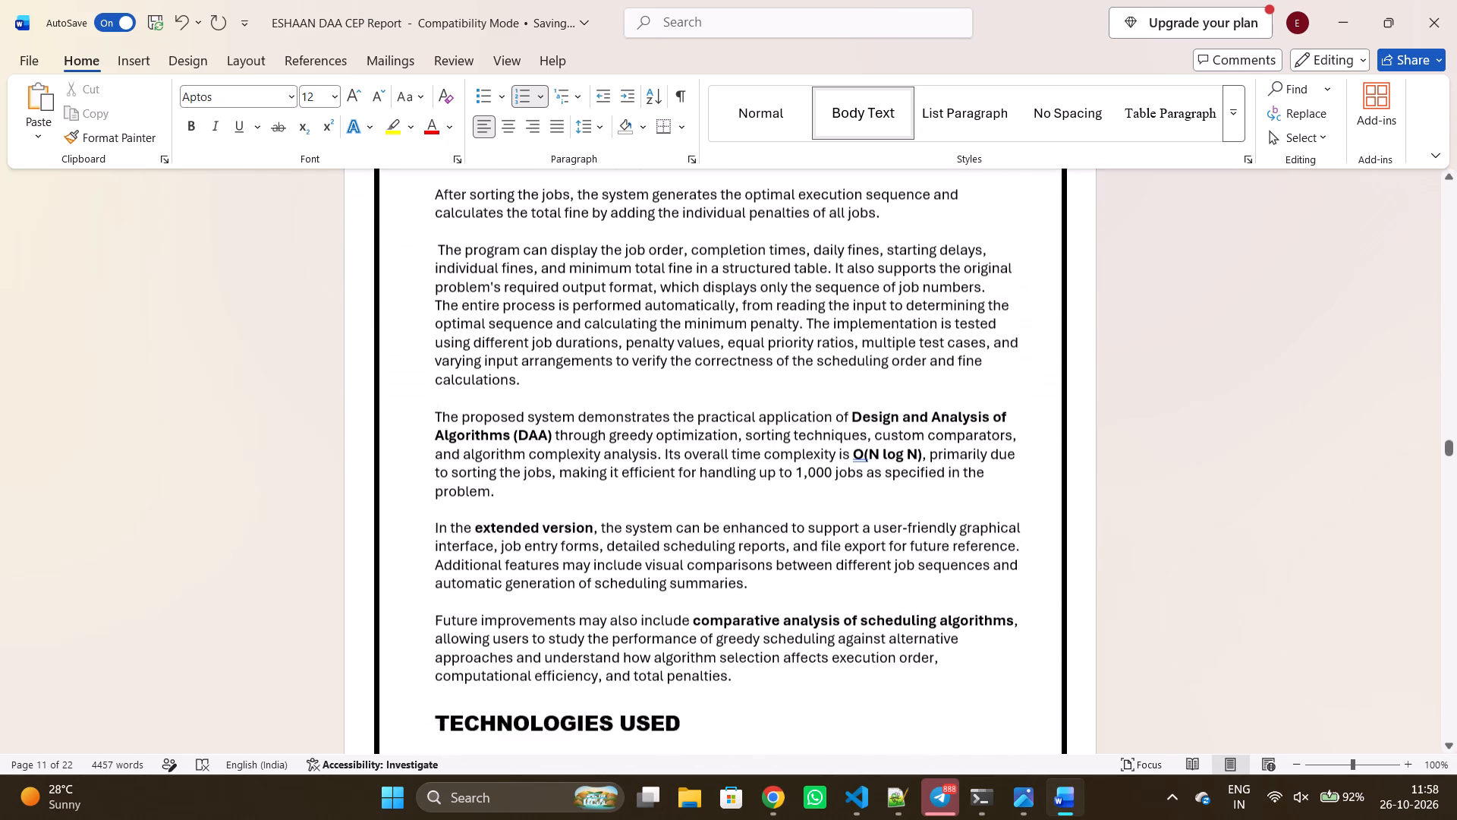
pyautogui.scroll(-3, 614, 636)
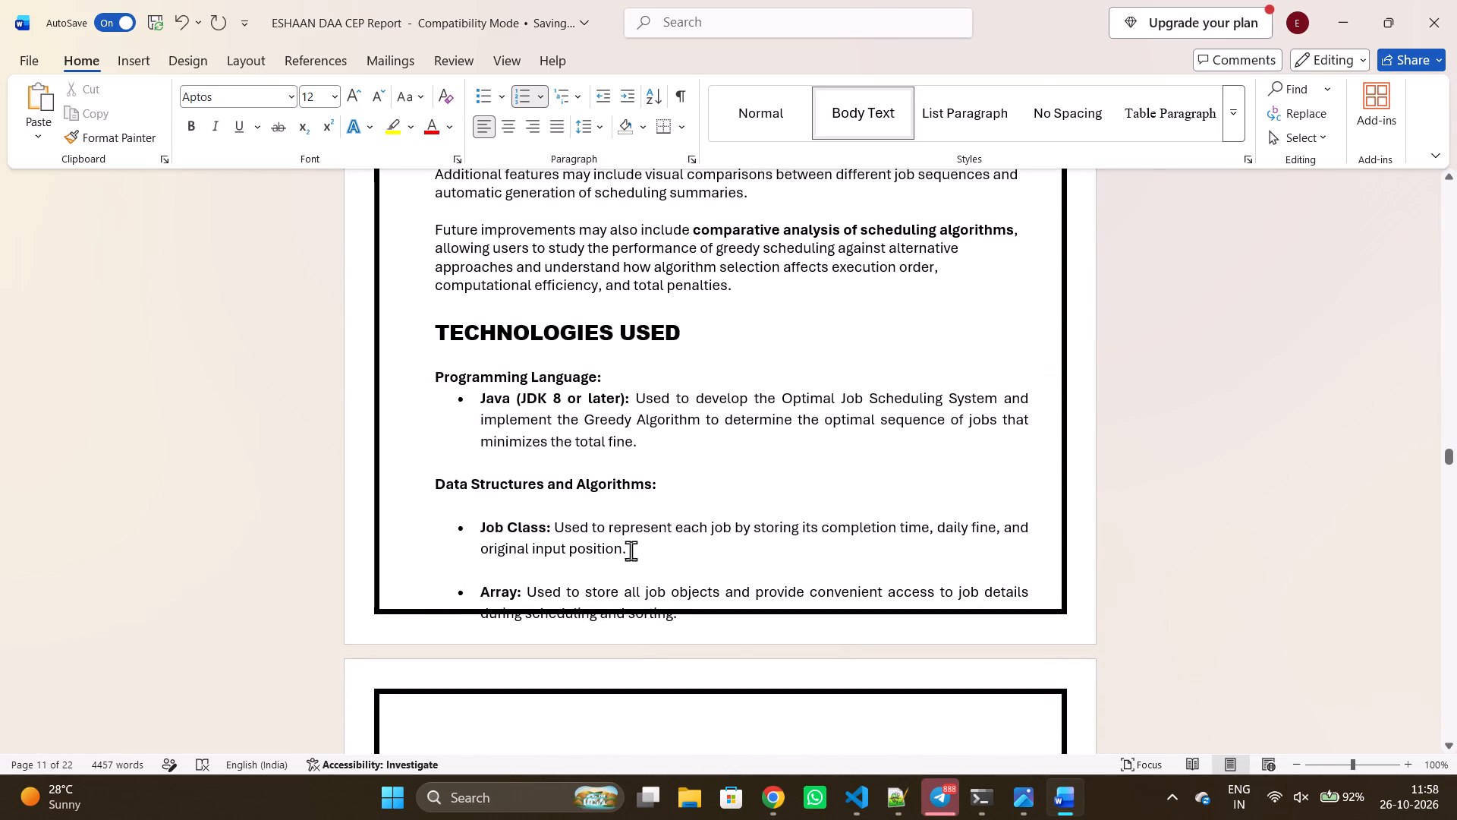
pyautogui.click(633, 550)
pyautogui.press('Return')
pyautogui.press('Return')
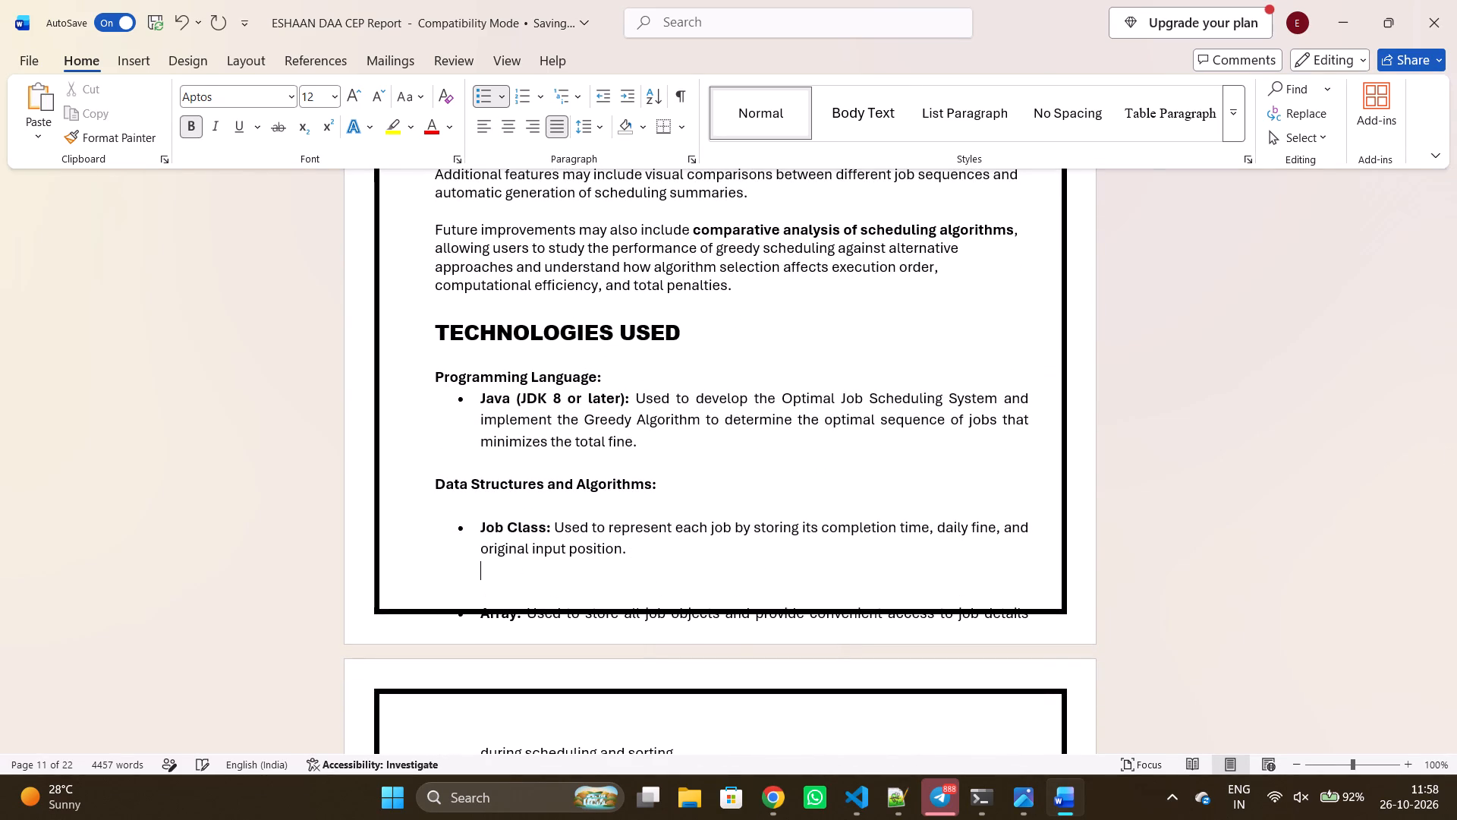
pyautogui.press('Return')
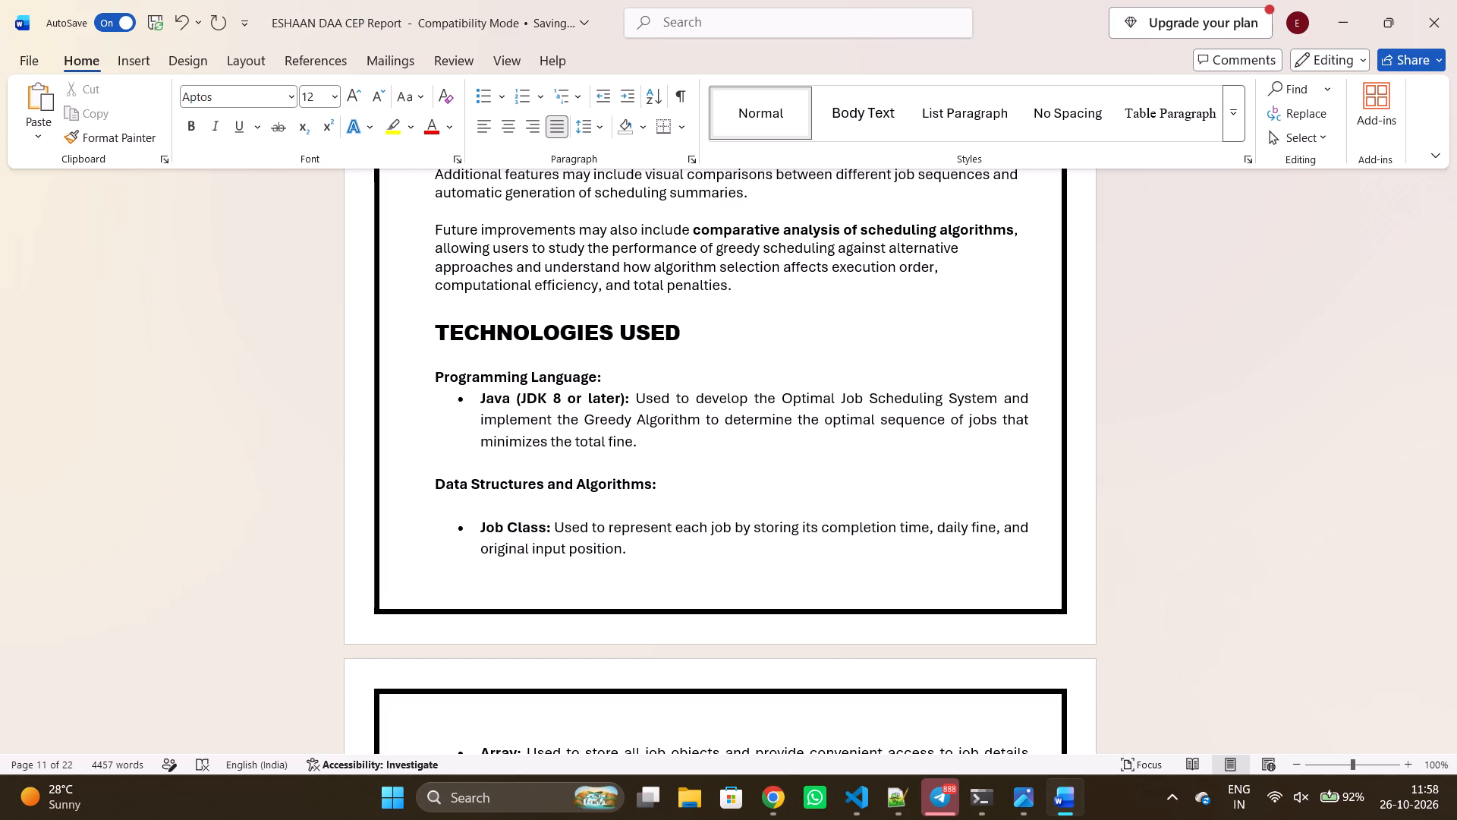
# Remove the extra blank lines between the Greedy Algorithm and Custom Comparator bullets.
pyautogui.scroll(-2, 666, 597)
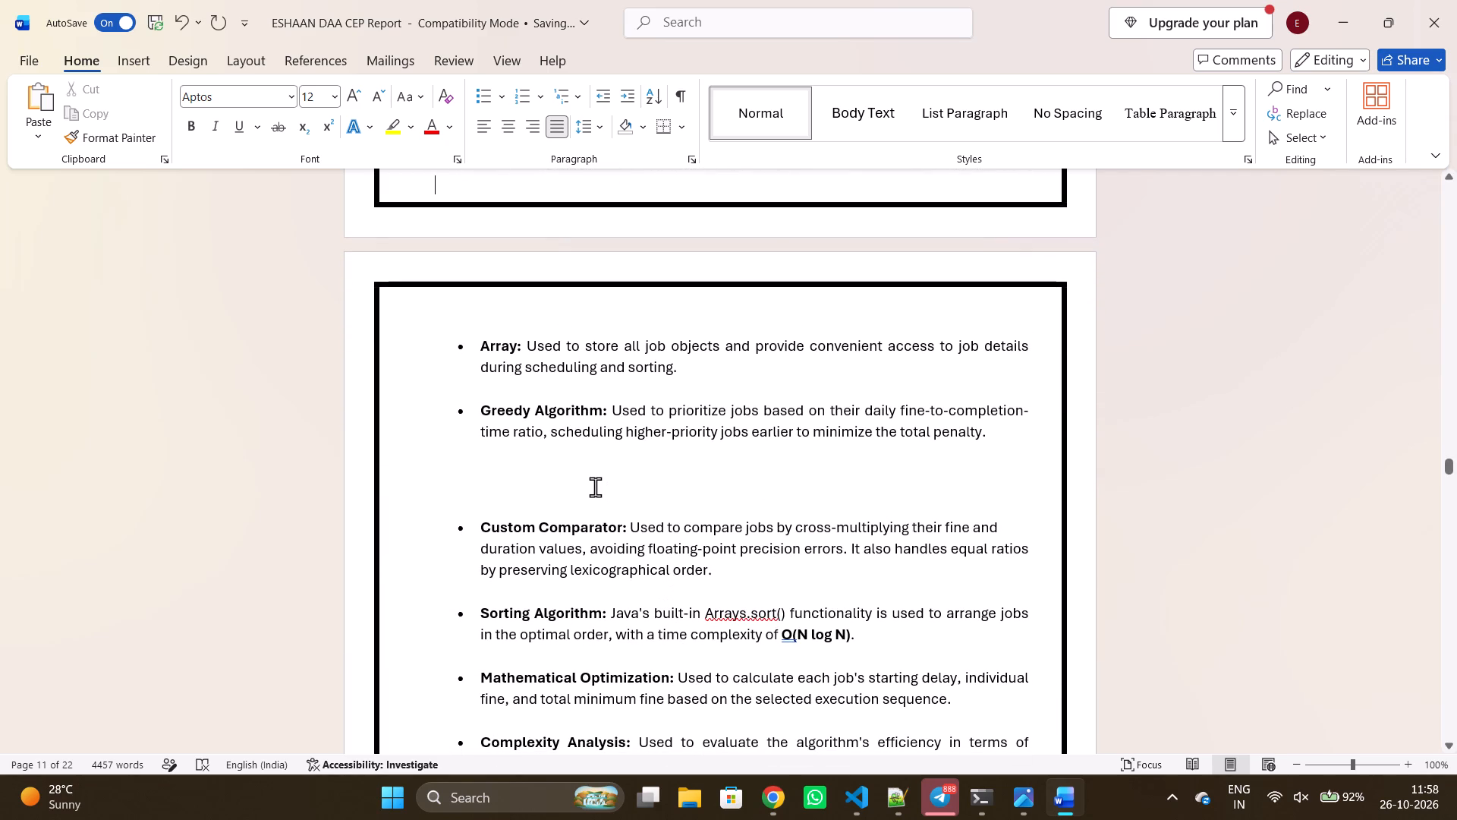
pyautogui.click(596, 493)
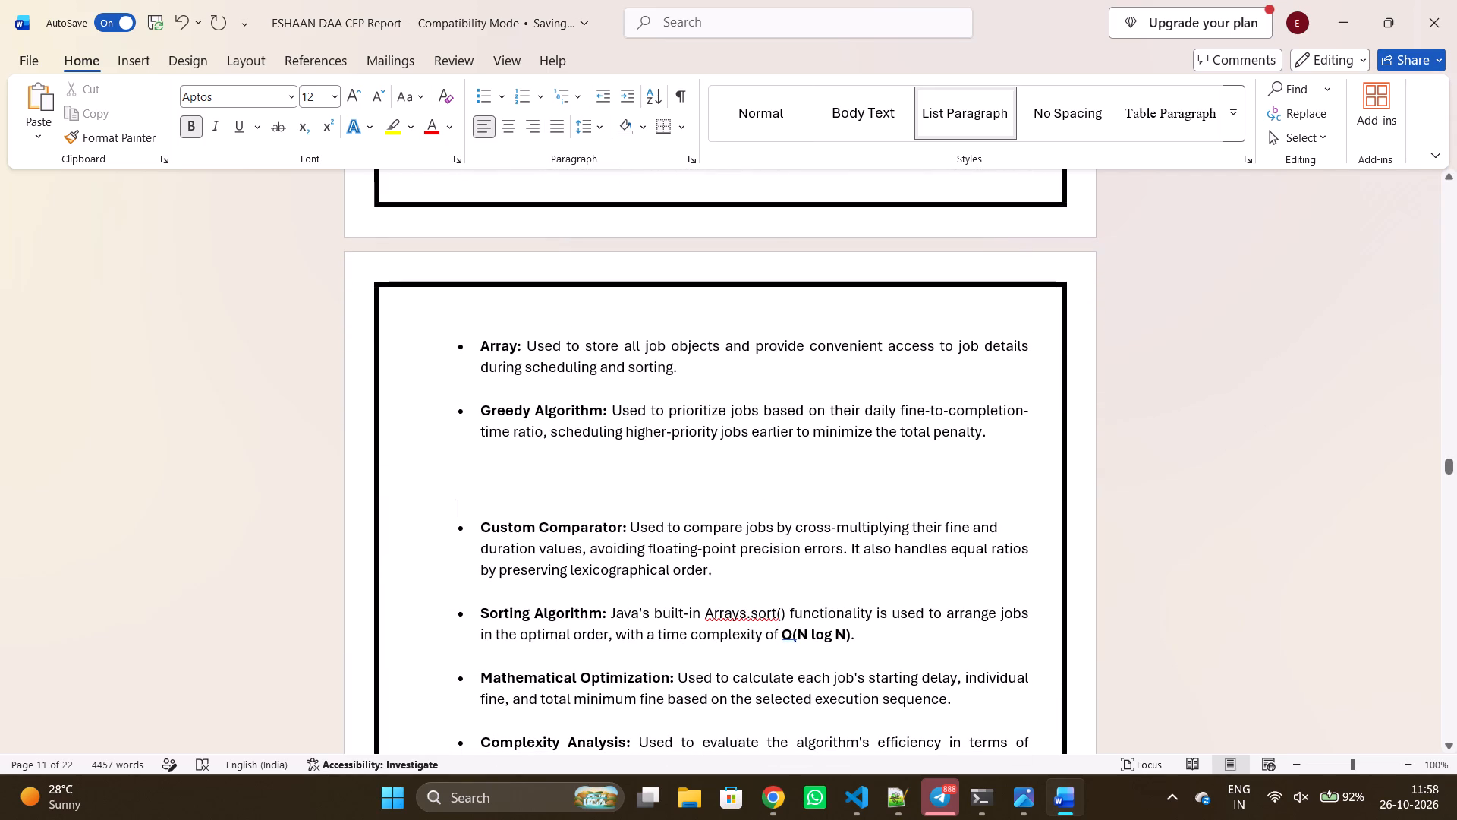
pyautogui.press('BackSpace')
pyautogui.press('BackSpace')
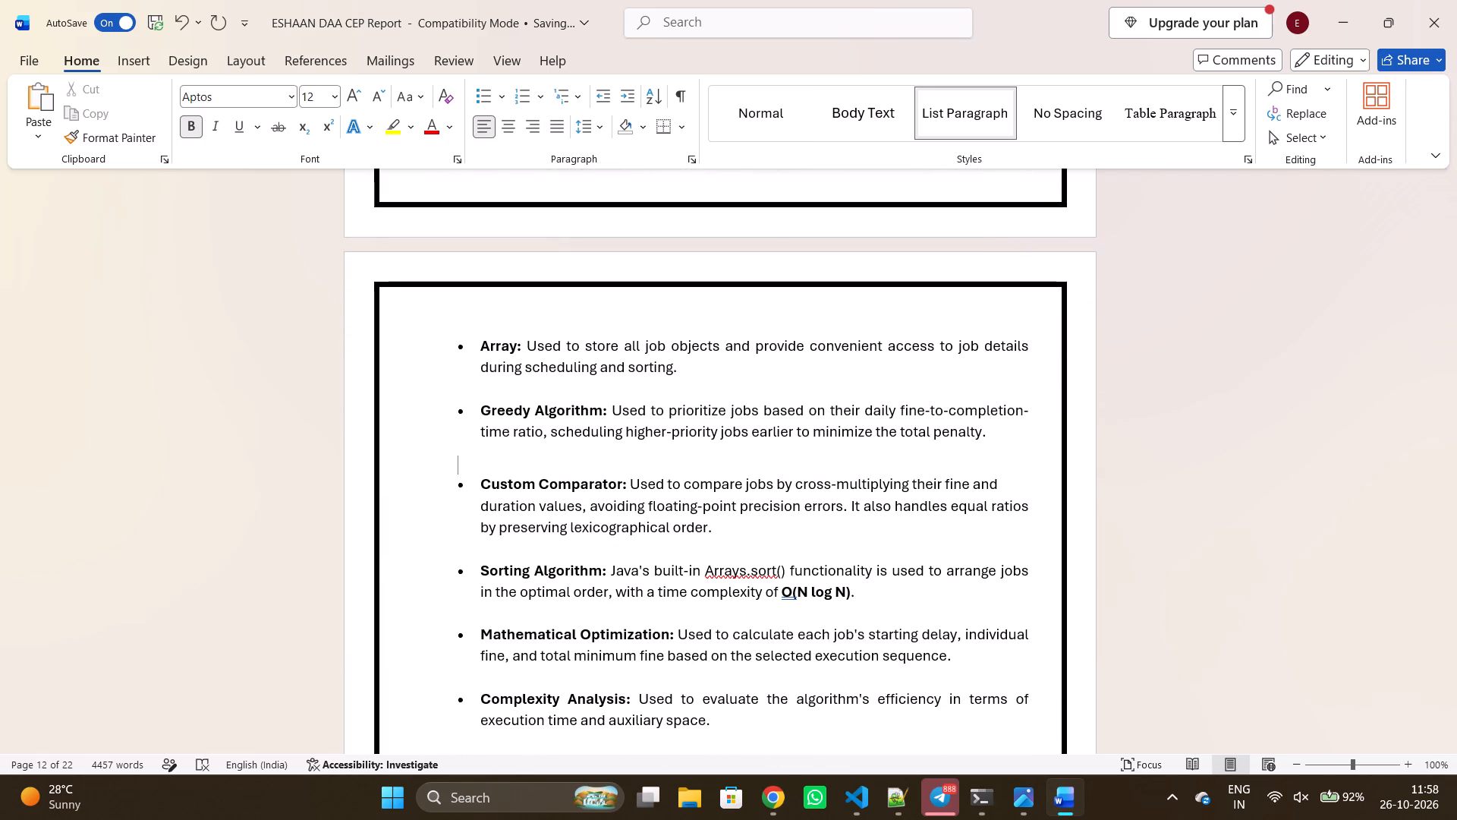
pyautogui.press('BackSpace')
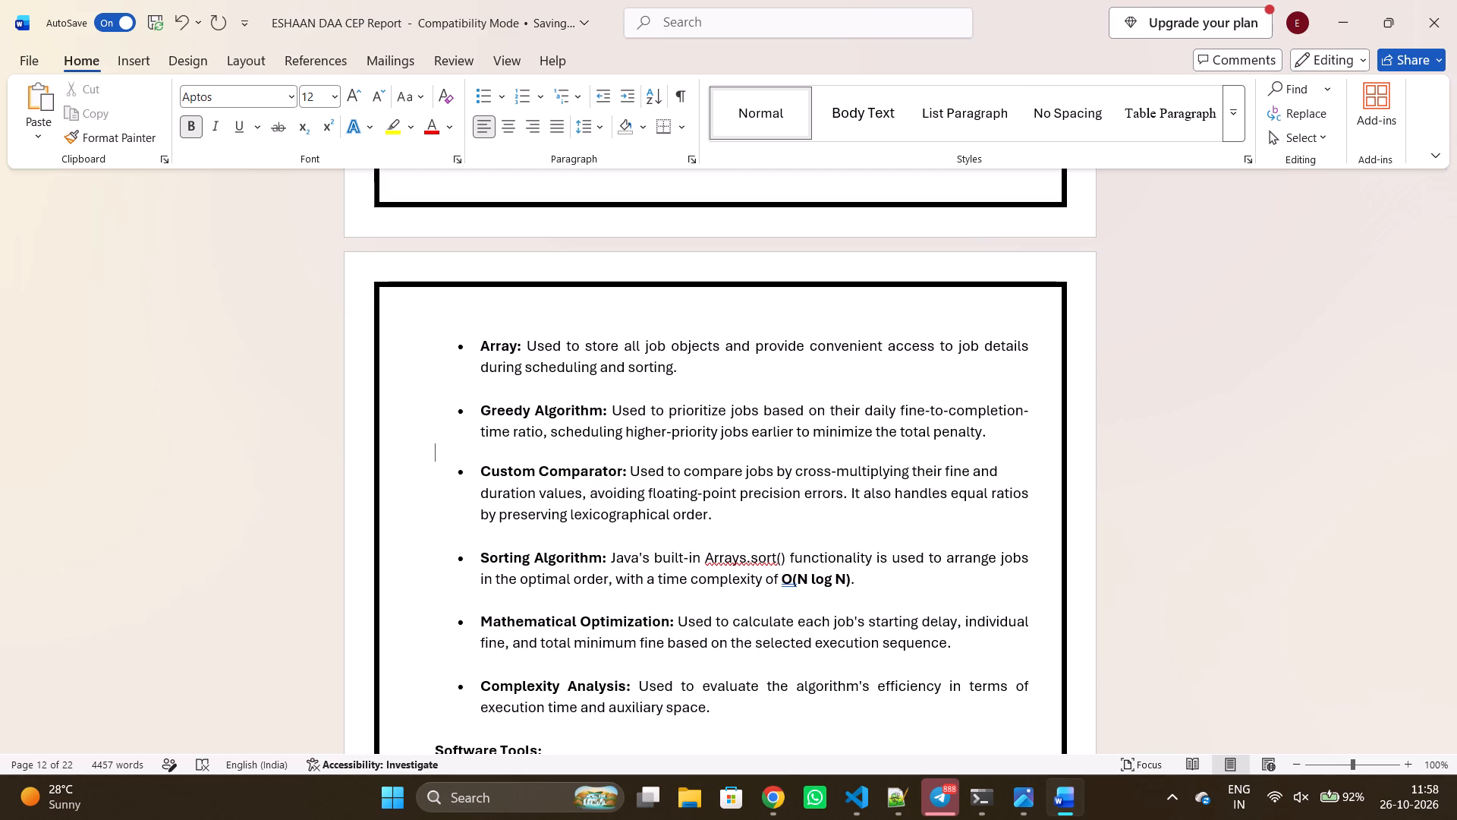
# Insert two blank lines before the paragraph beginning "The proposed implementation", moving it whole to the following page.
pyautogui.scroll(-2, 677, 625)
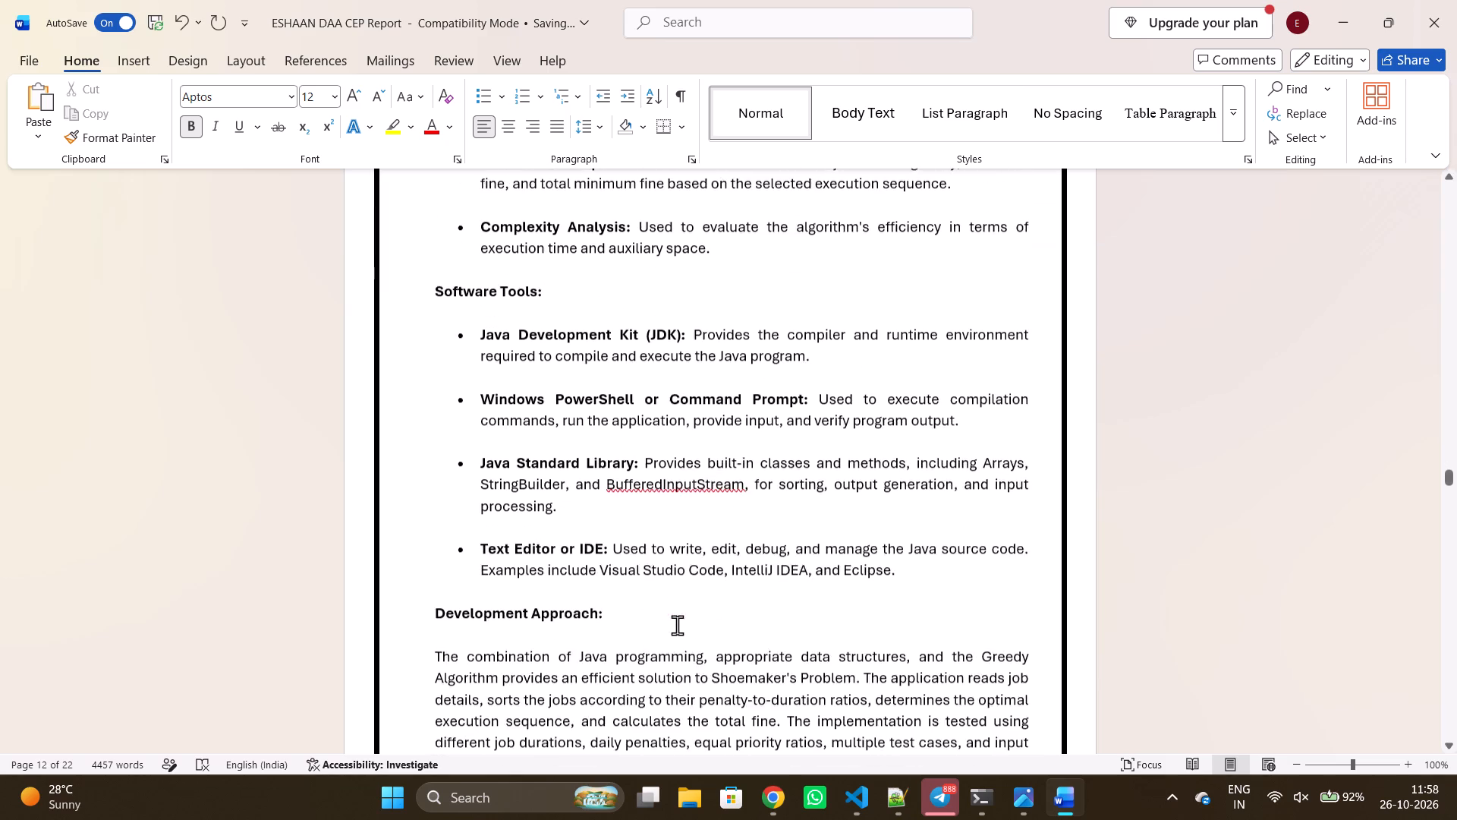
pyautogui.scroll(-3, 677, 625)
pyautogui.click(432, 585)
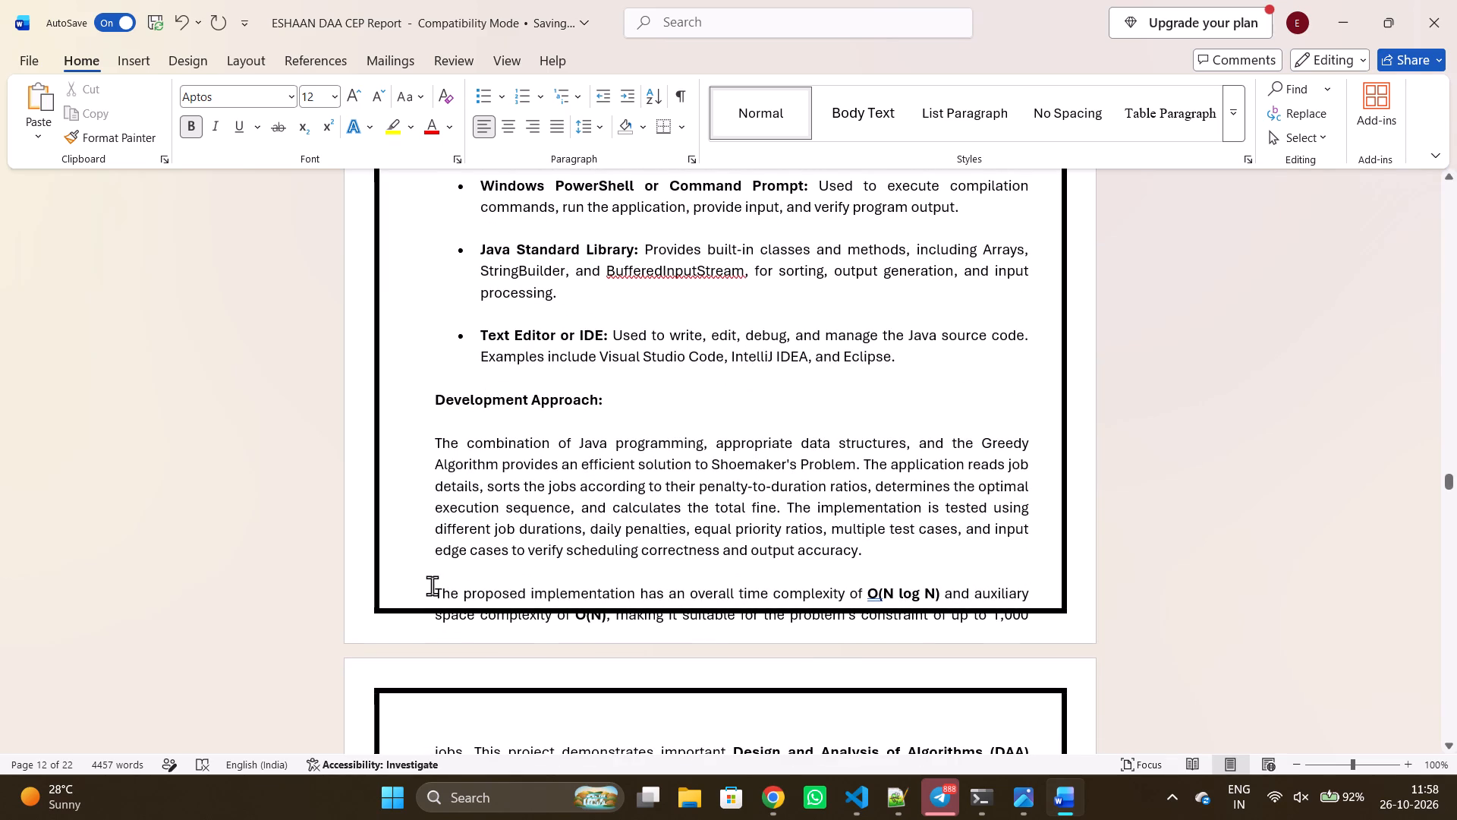
pyautogui.press('Return')
pyautogui.press('Return')
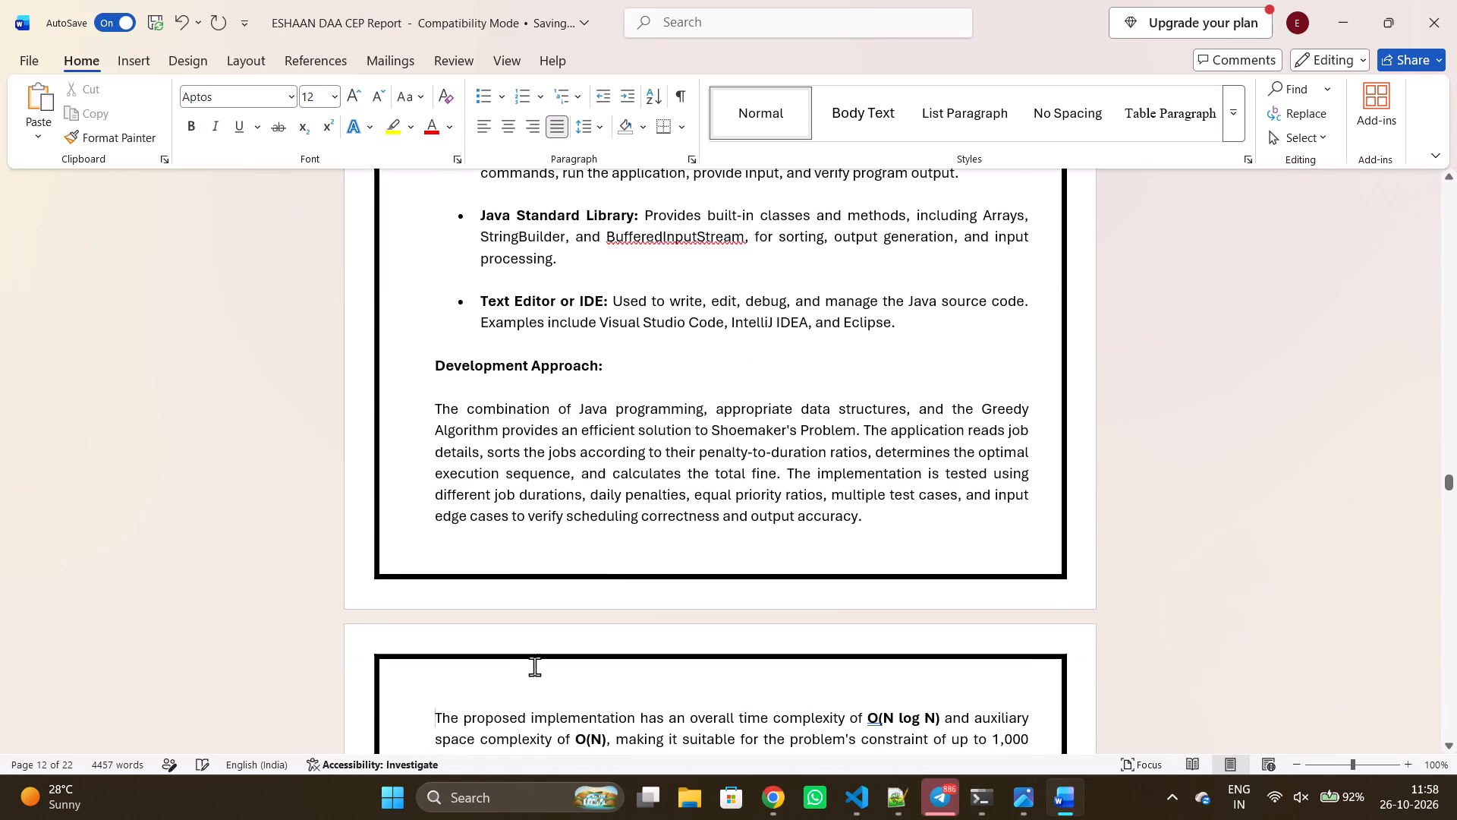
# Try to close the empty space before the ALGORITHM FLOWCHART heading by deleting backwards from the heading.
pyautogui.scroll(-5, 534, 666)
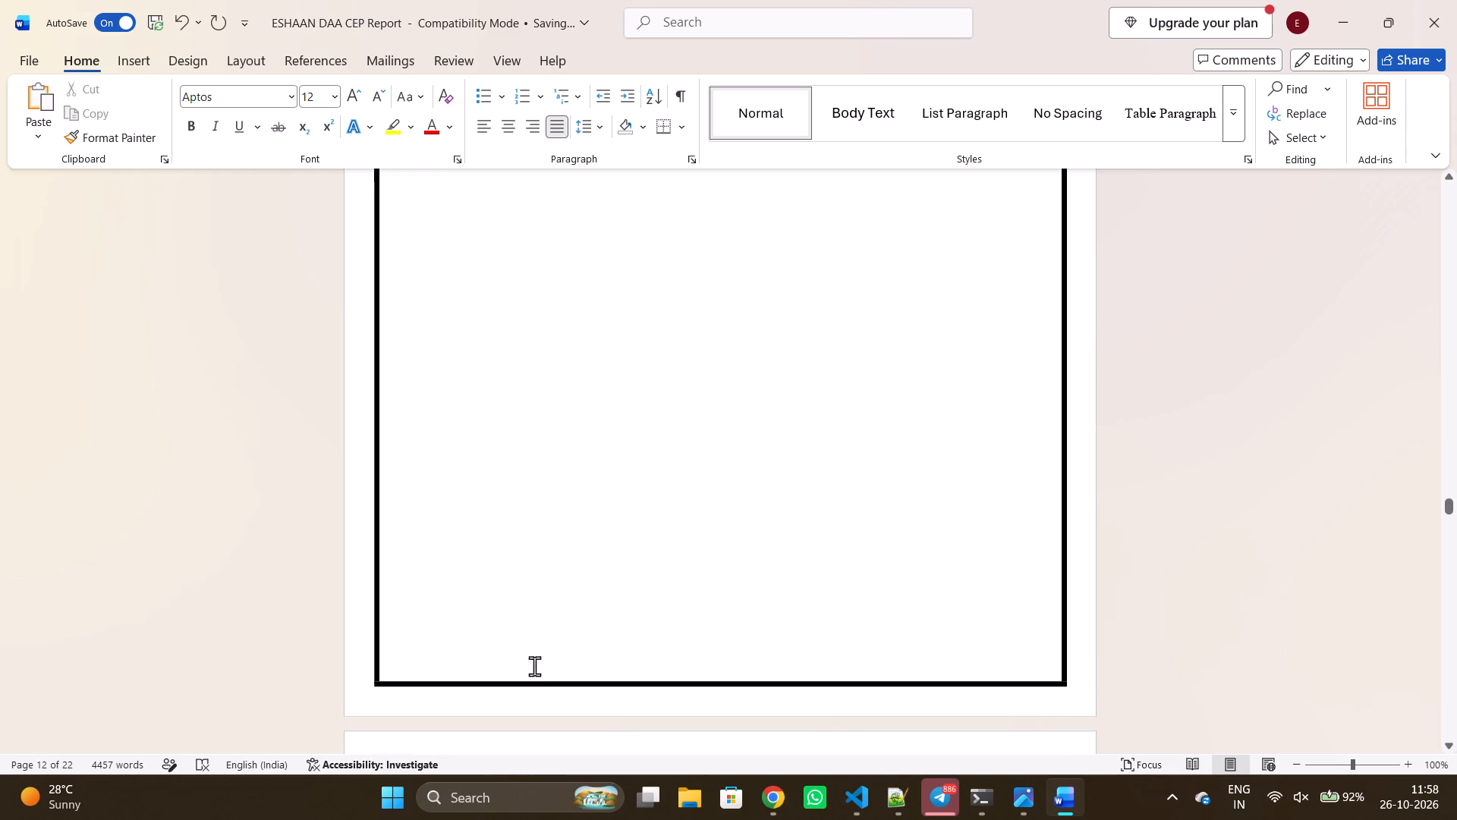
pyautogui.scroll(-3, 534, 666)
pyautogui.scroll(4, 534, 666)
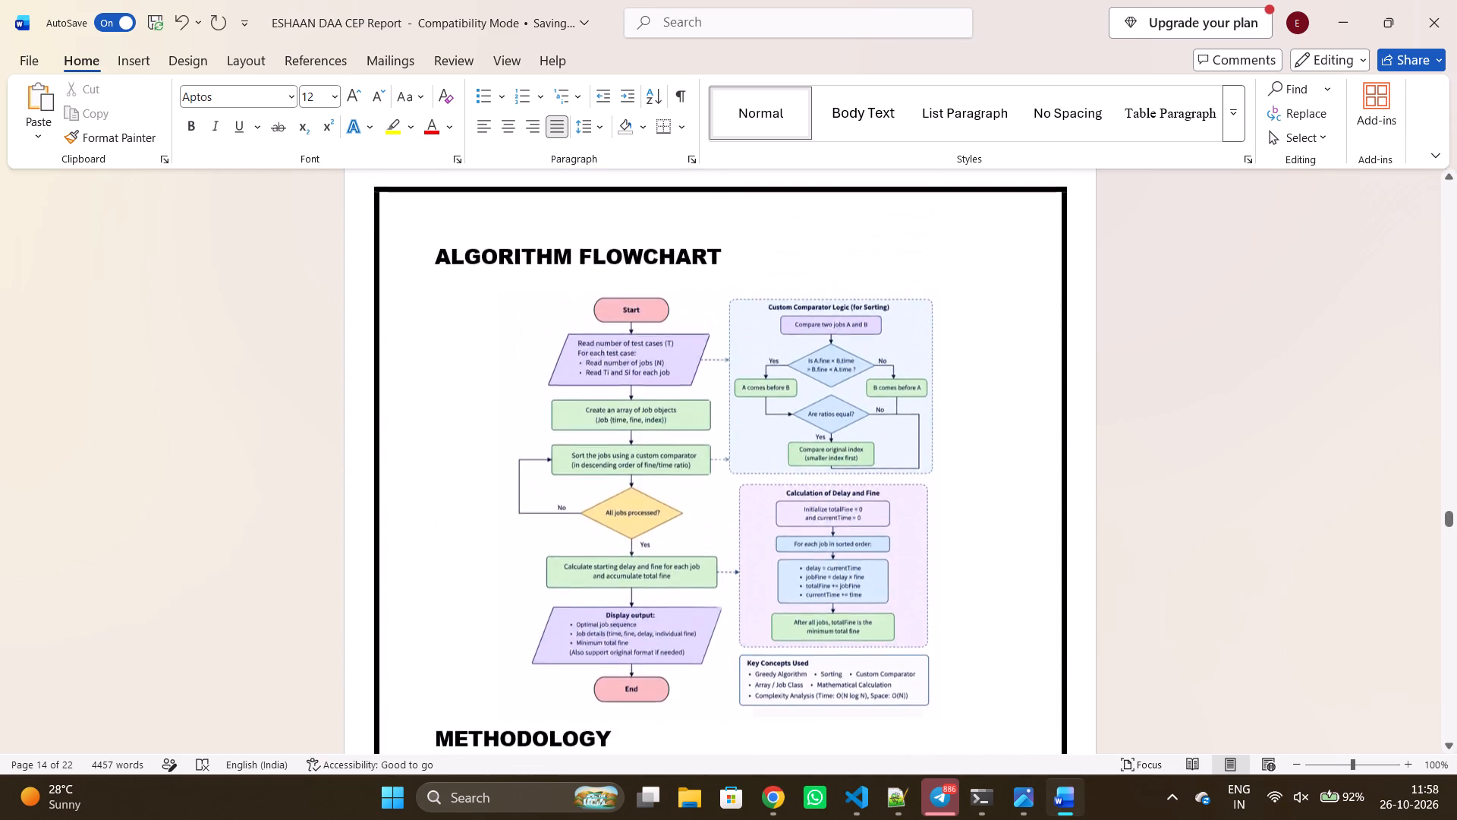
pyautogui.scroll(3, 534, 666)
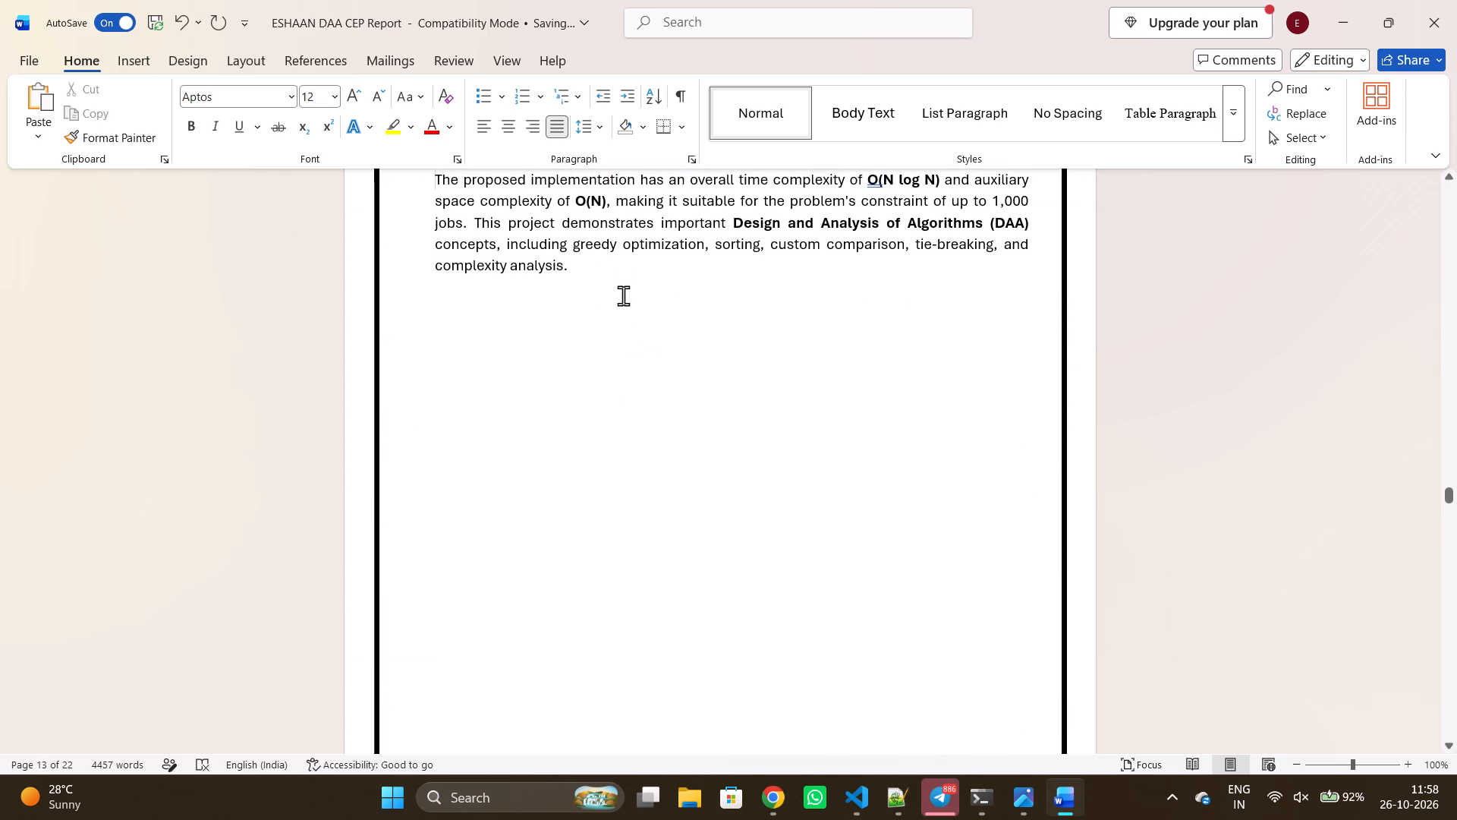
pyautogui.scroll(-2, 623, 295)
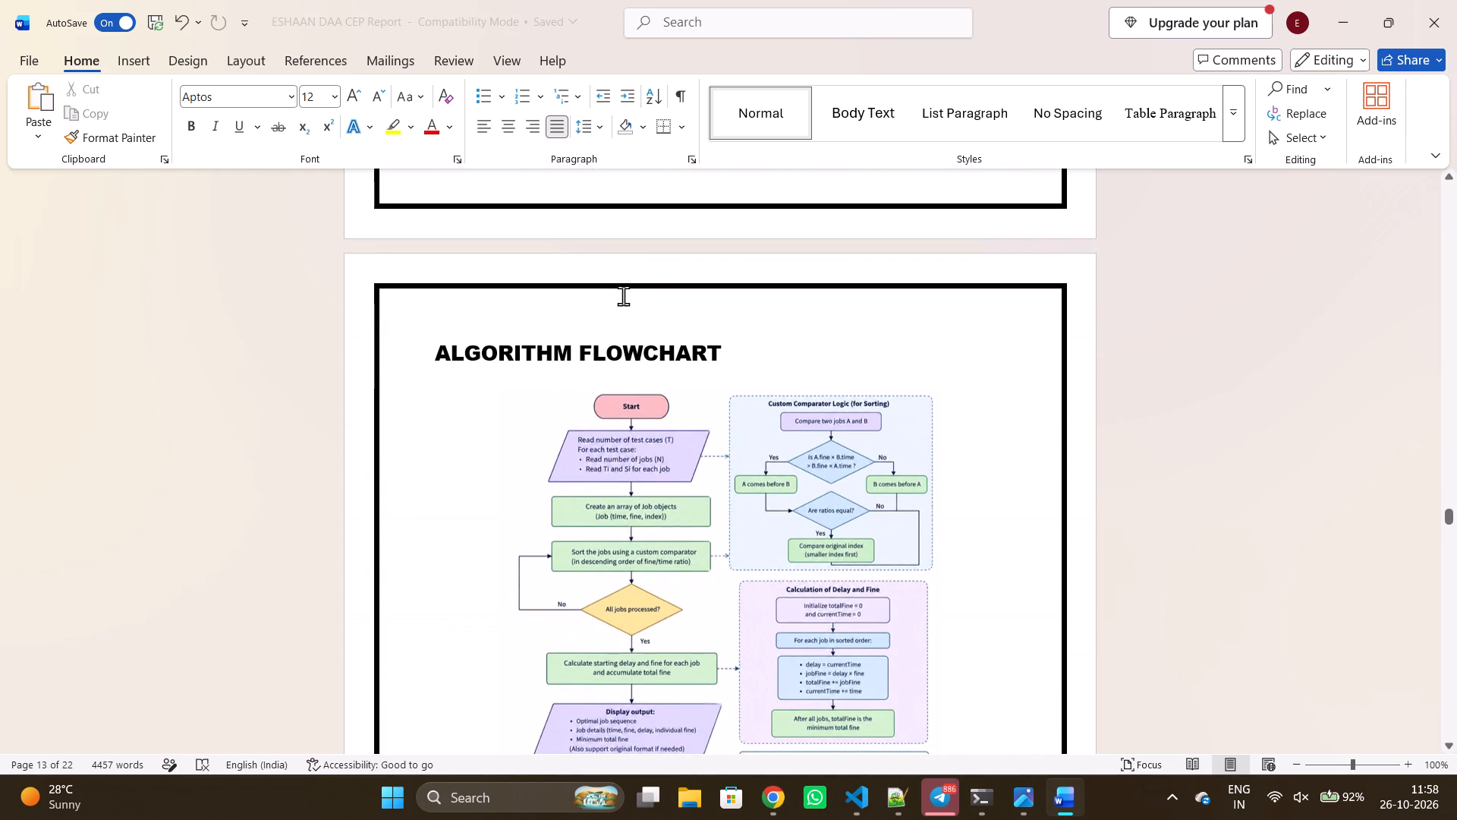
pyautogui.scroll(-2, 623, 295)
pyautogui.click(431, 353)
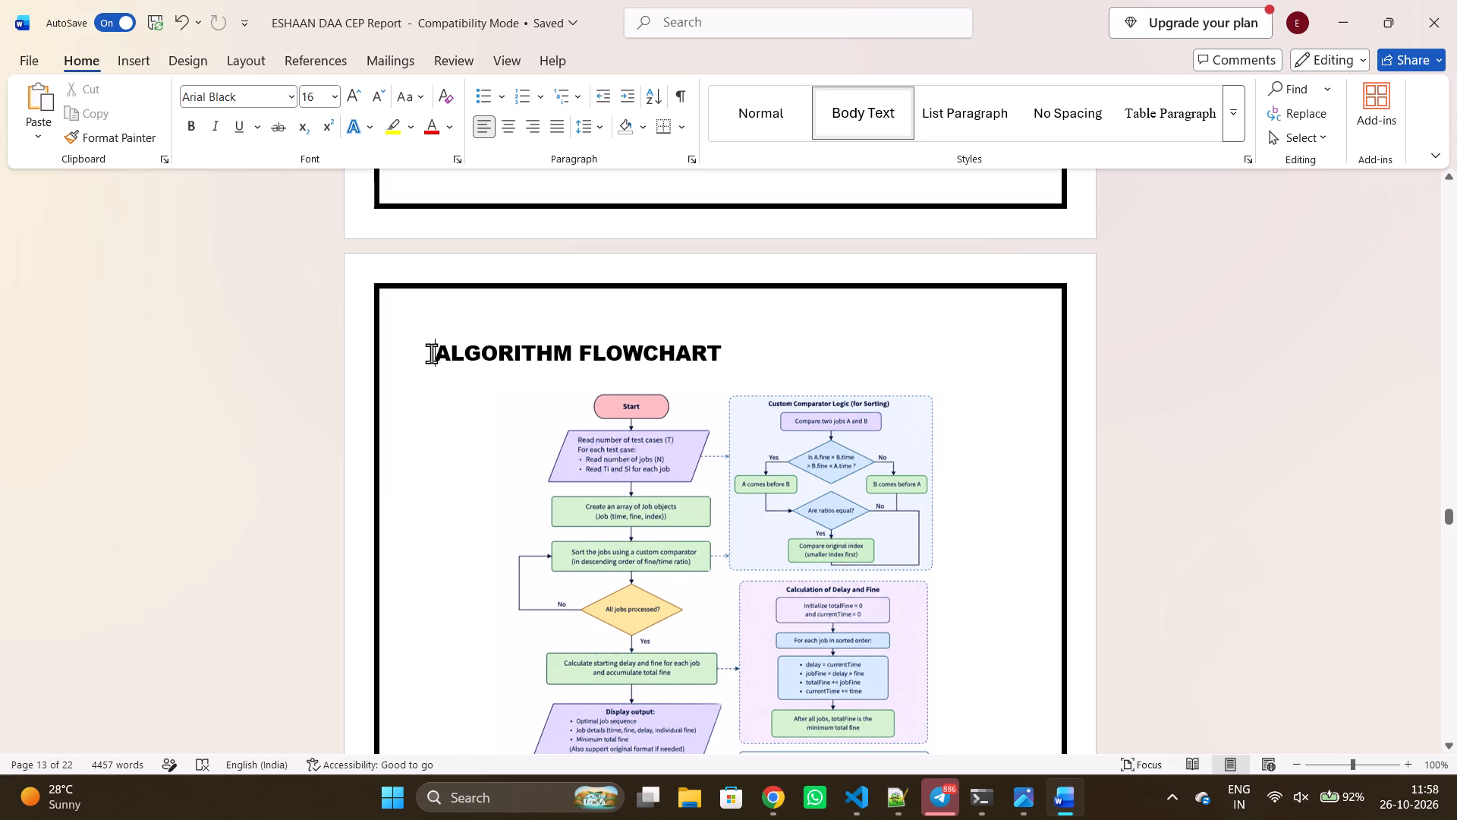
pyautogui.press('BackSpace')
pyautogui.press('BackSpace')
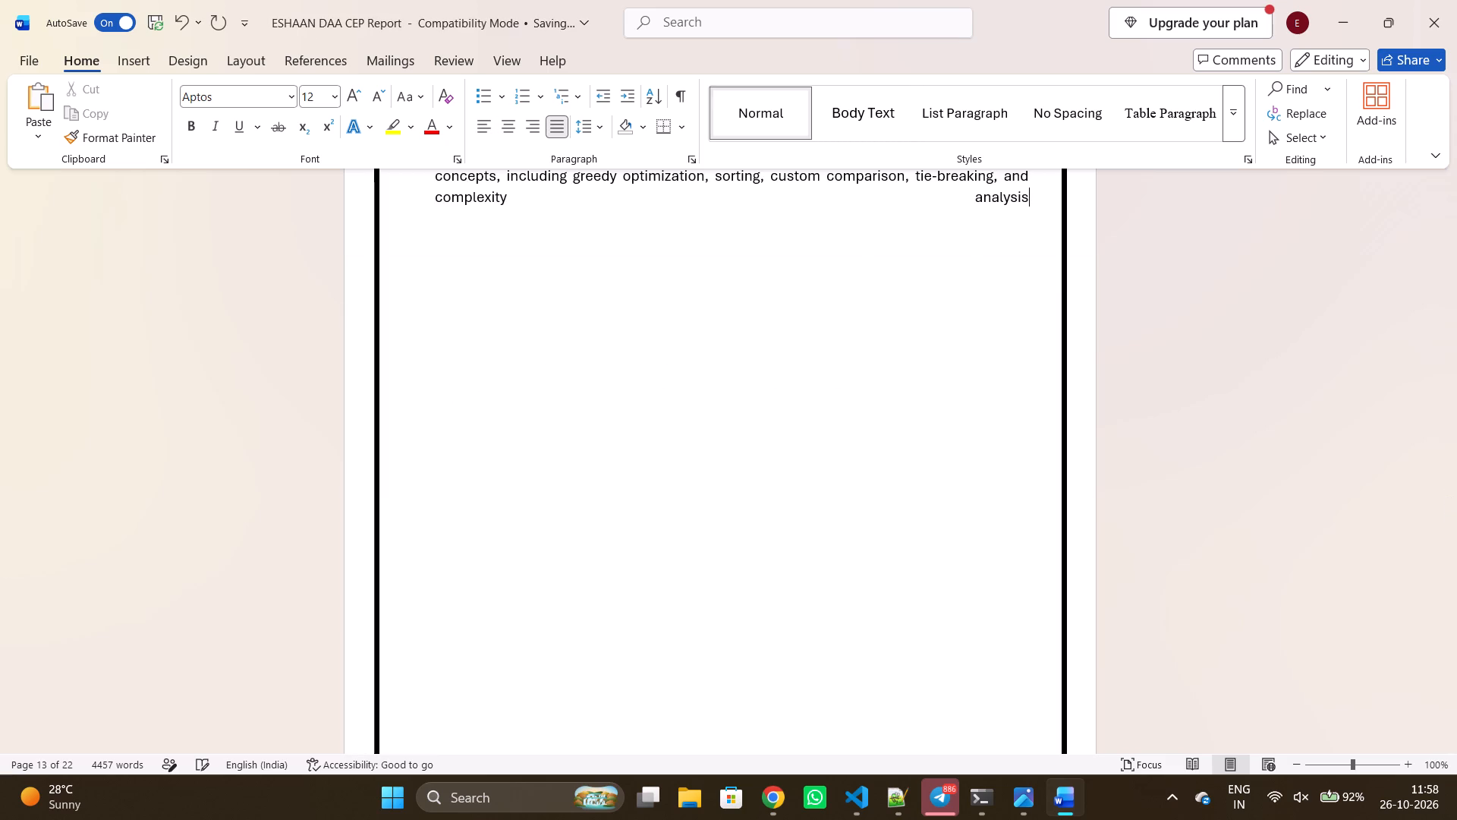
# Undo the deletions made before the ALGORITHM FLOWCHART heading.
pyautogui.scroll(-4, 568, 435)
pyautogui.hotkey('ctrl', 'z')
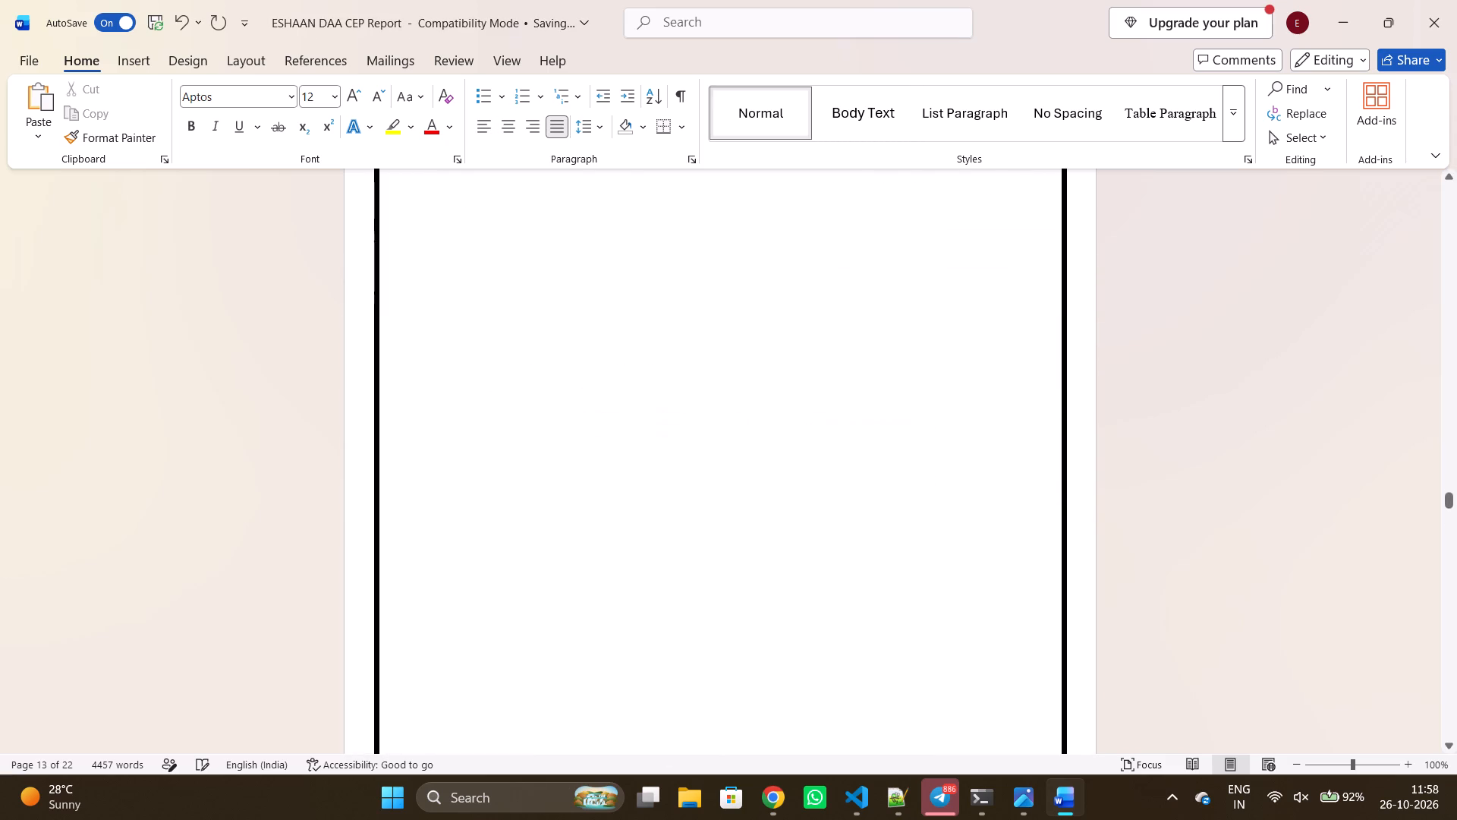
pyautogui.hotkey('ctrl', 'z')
# Delete the page break after the "complexity analysis" paragraph and leave one blank line before the ALGORITHM FLOWCHART heading.
pyautogui.scroll(1, 569, 490)
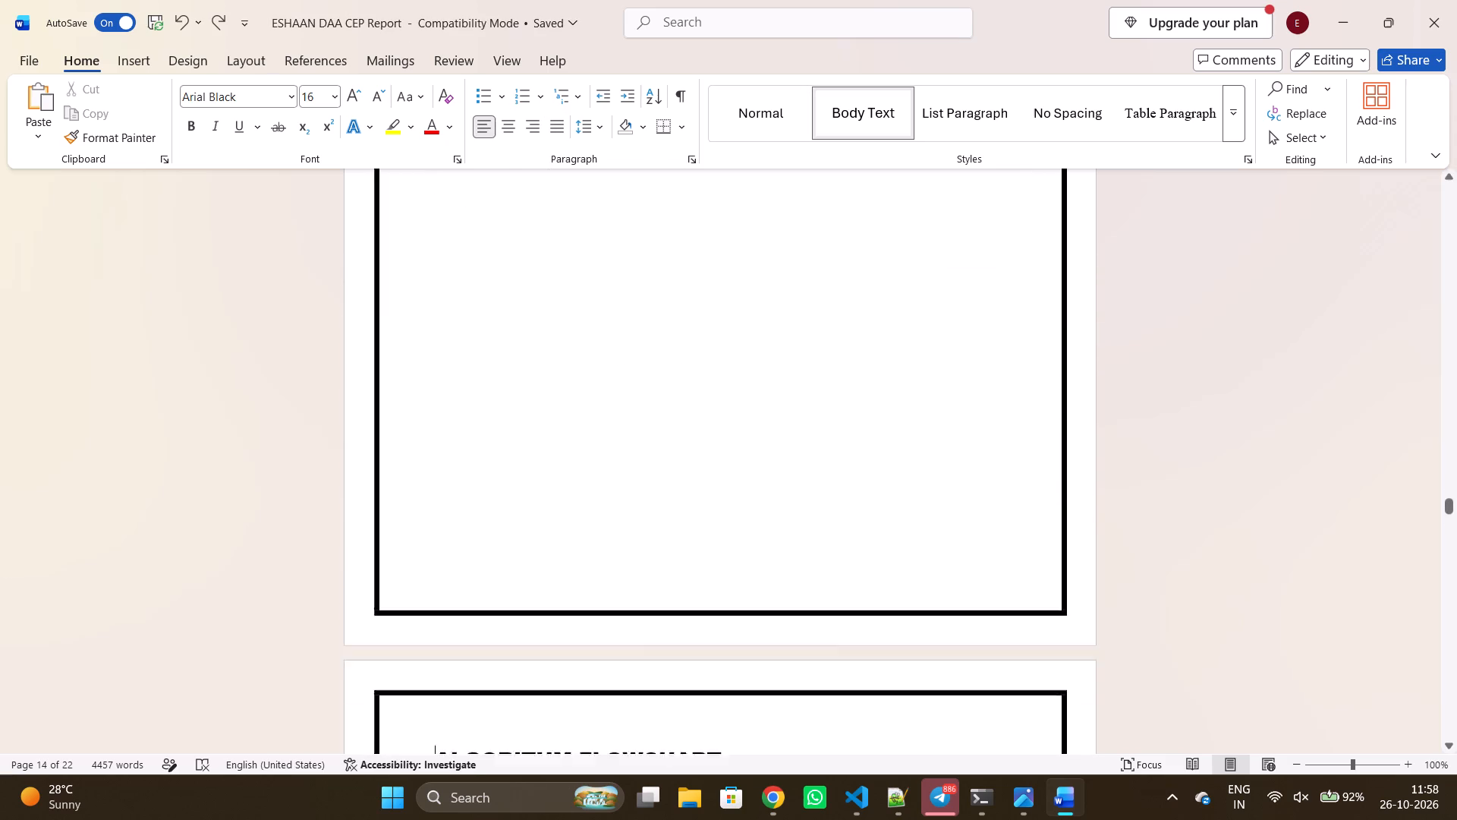
pyautogui.scroll(2, 569, 490)
pyautogui.click(621, 331)
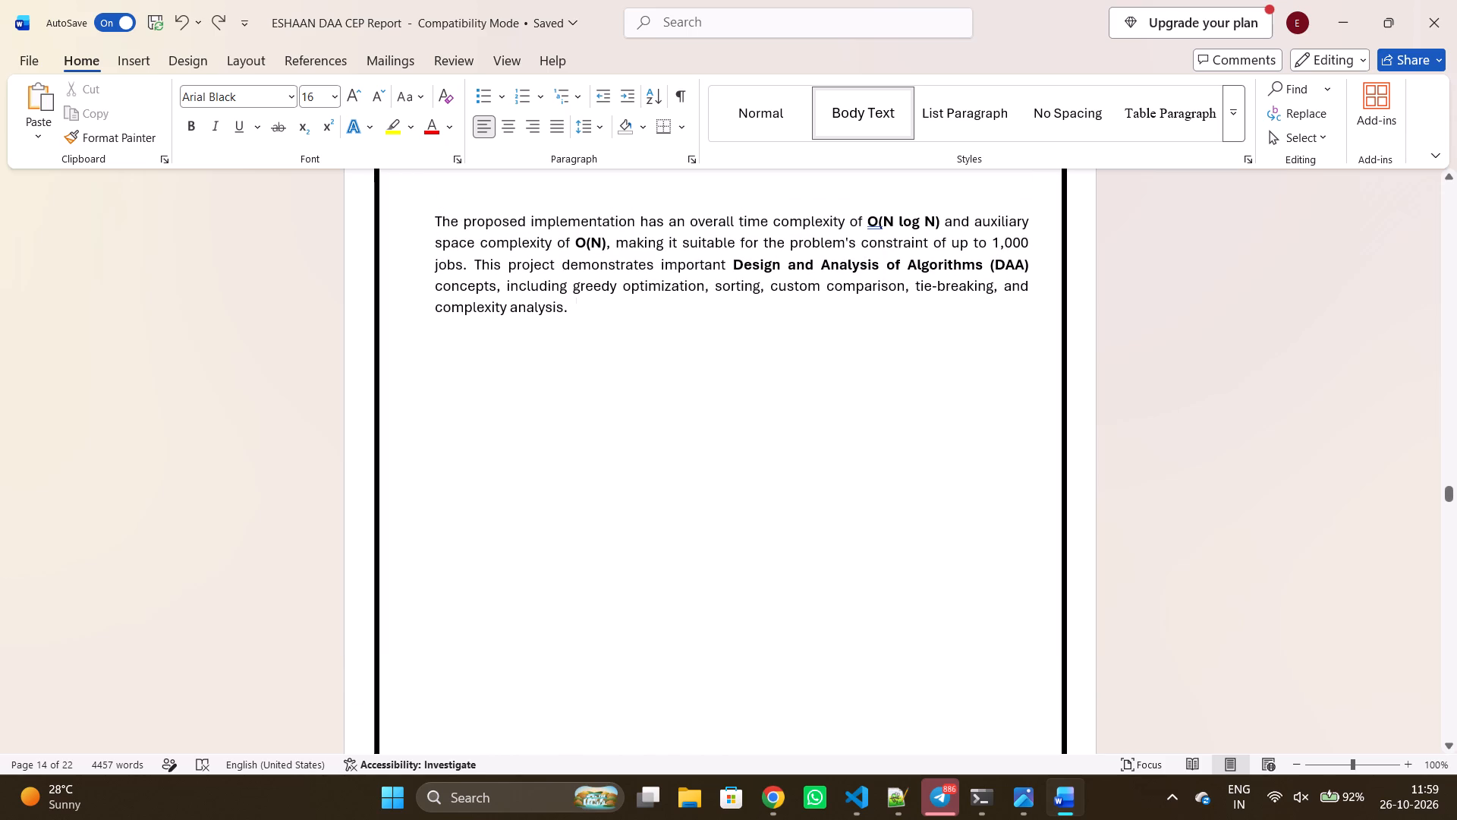
pyautogui.press('Delete')
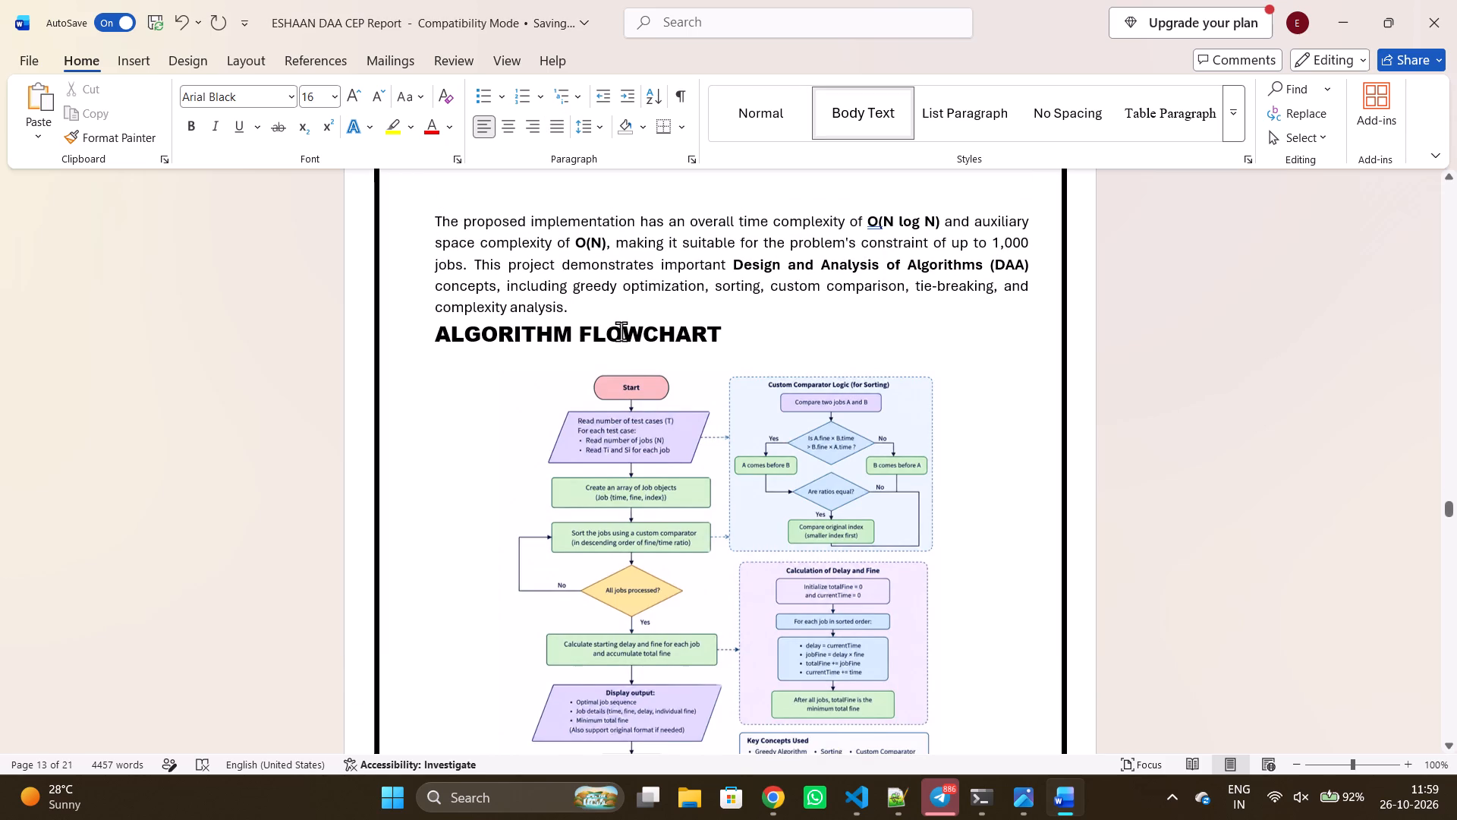
pyautogui.press('Return')
# Remove the blank lines above the "CODE (Java Implementation):" heading so it starts at the top of its page.
pyautogui.scroll(-1, 684, 453)
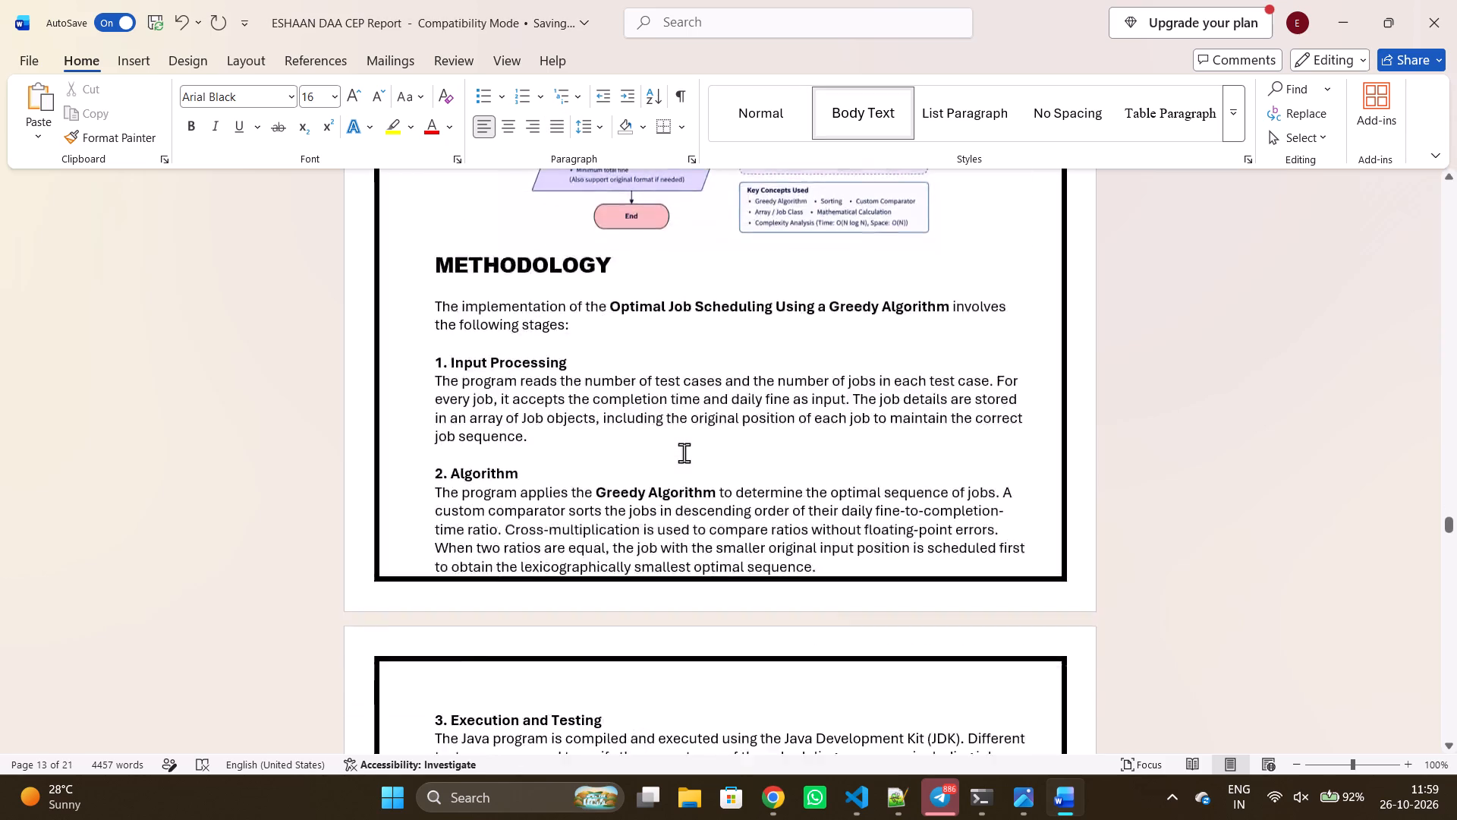
pyautogui.scroll(-2, 684, 453)
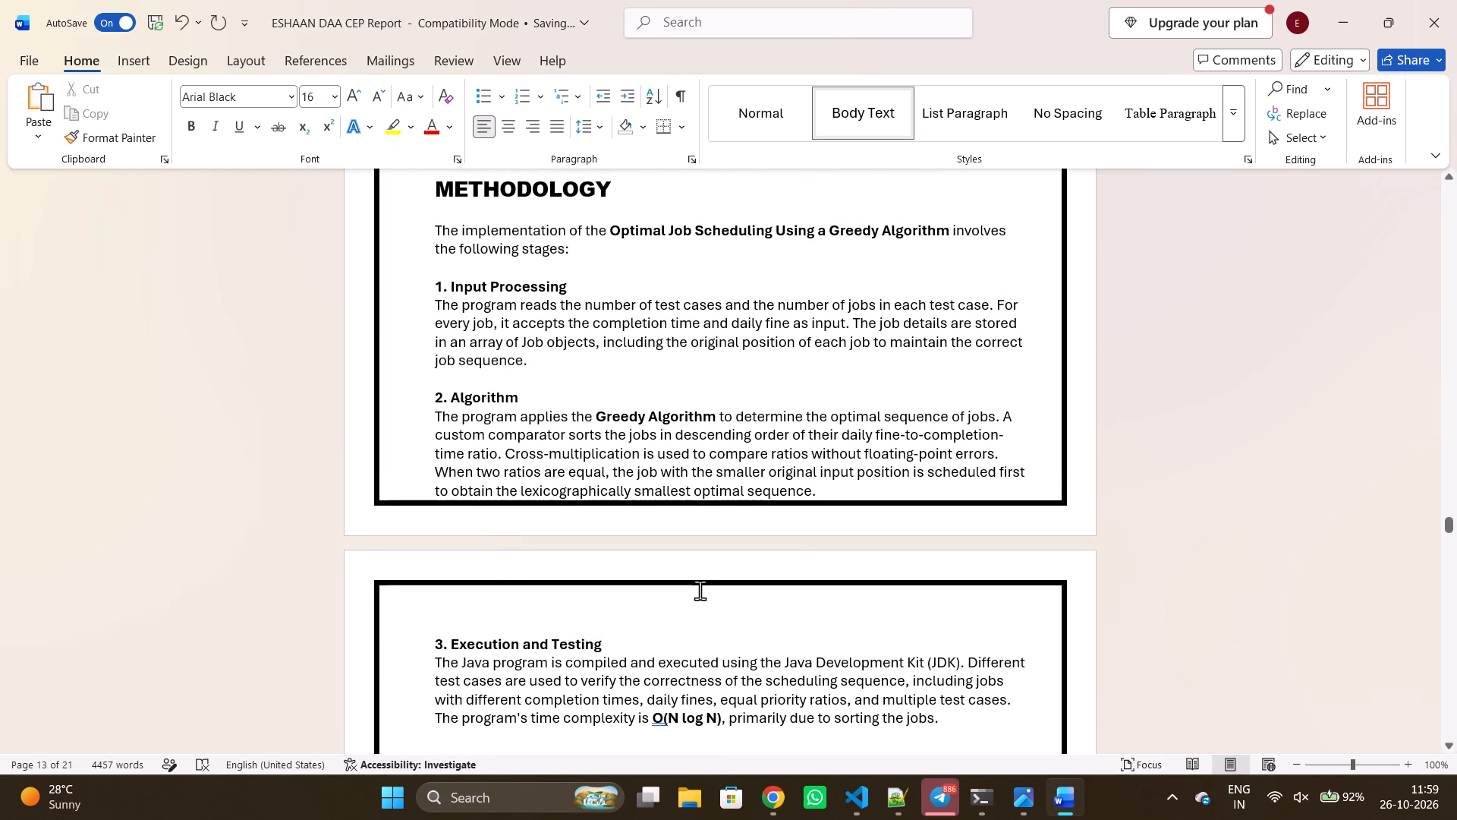
pyautogui.scroll(-8, 700, 590)
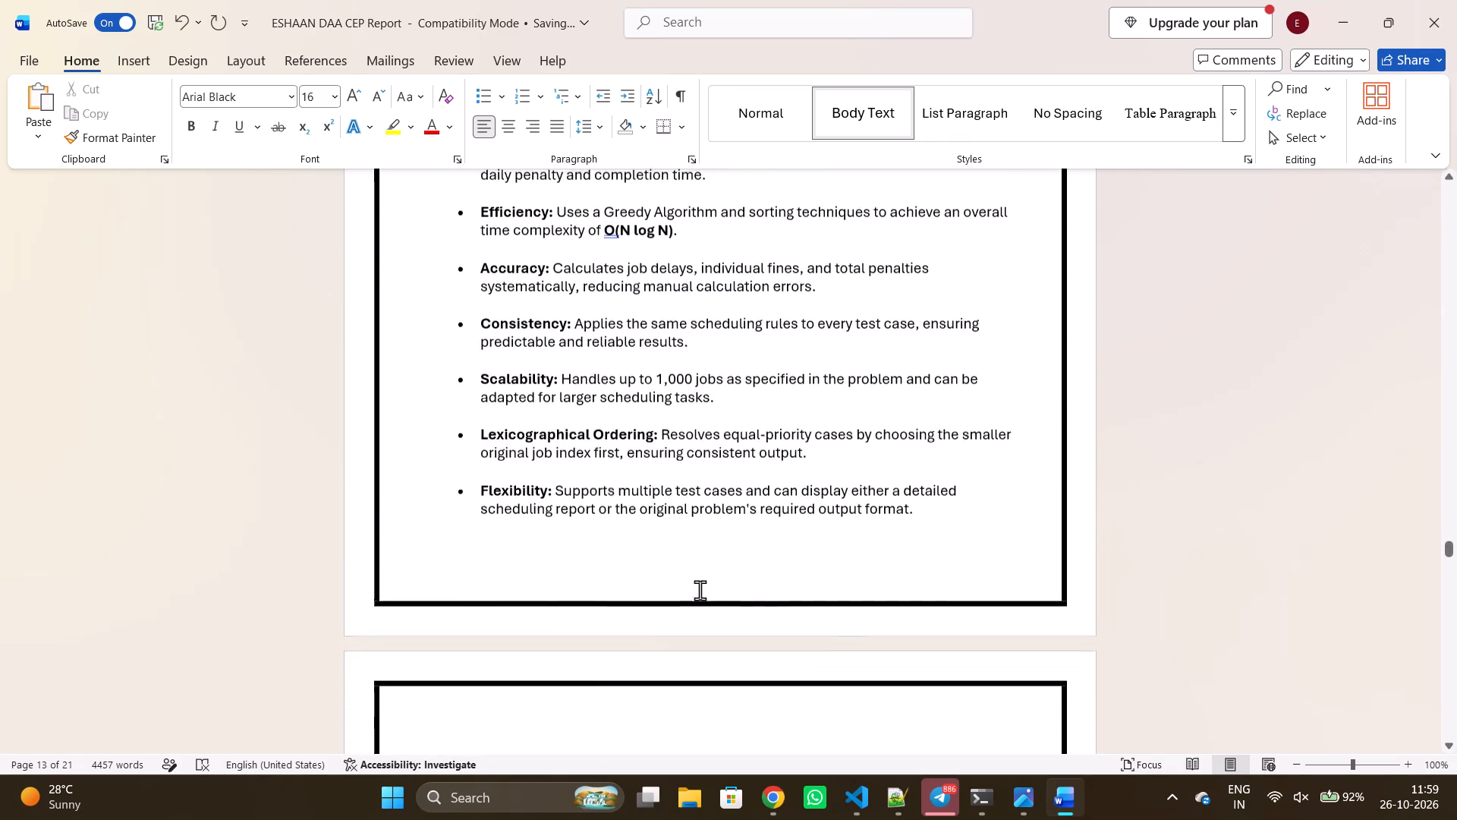
pyautogui.scroll(-5, 700, 590)
pyautogui.scroll(2, 700, 590)
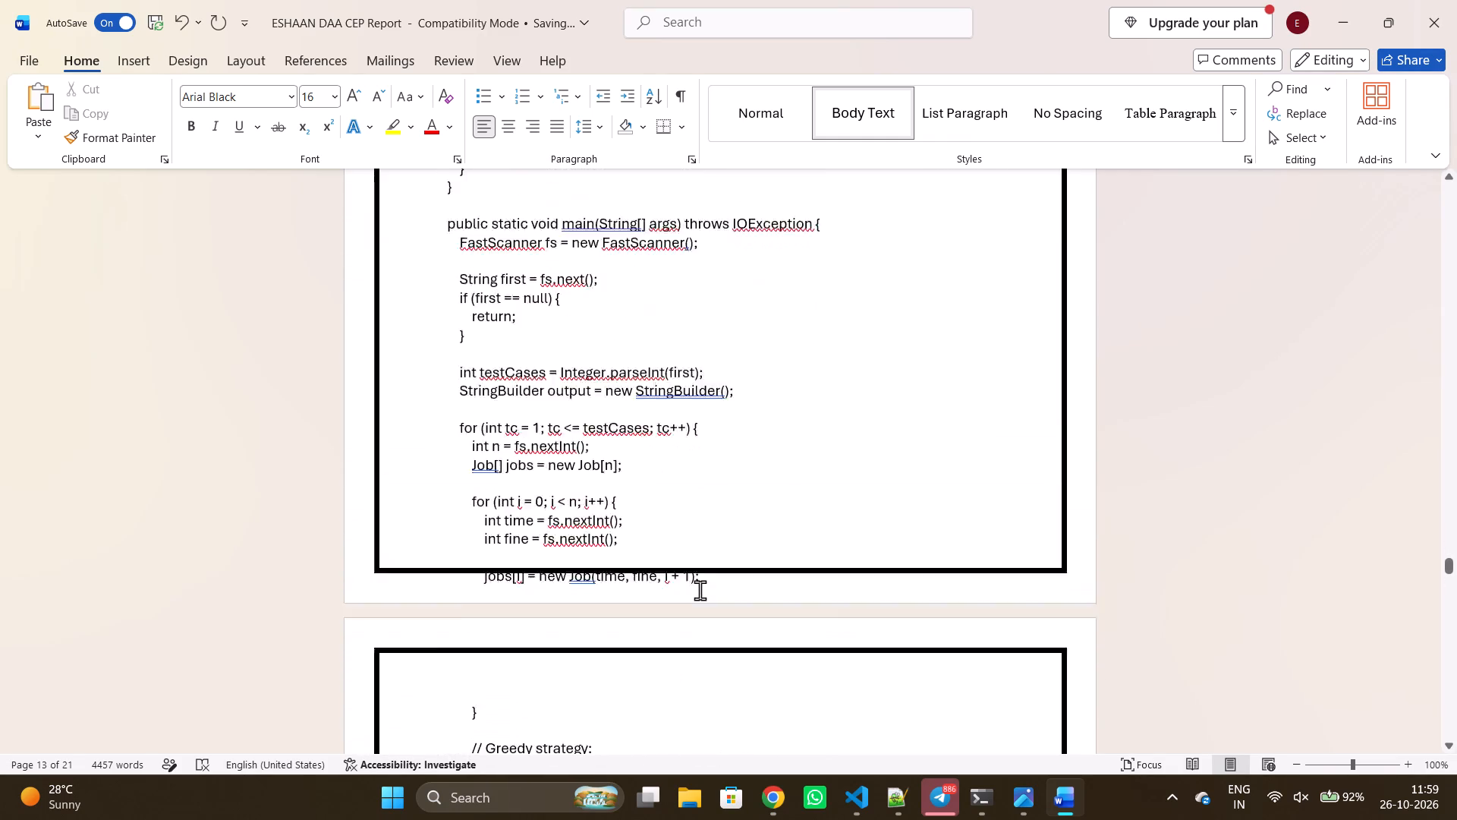
pyautogui.scroll(8, 700, 590)
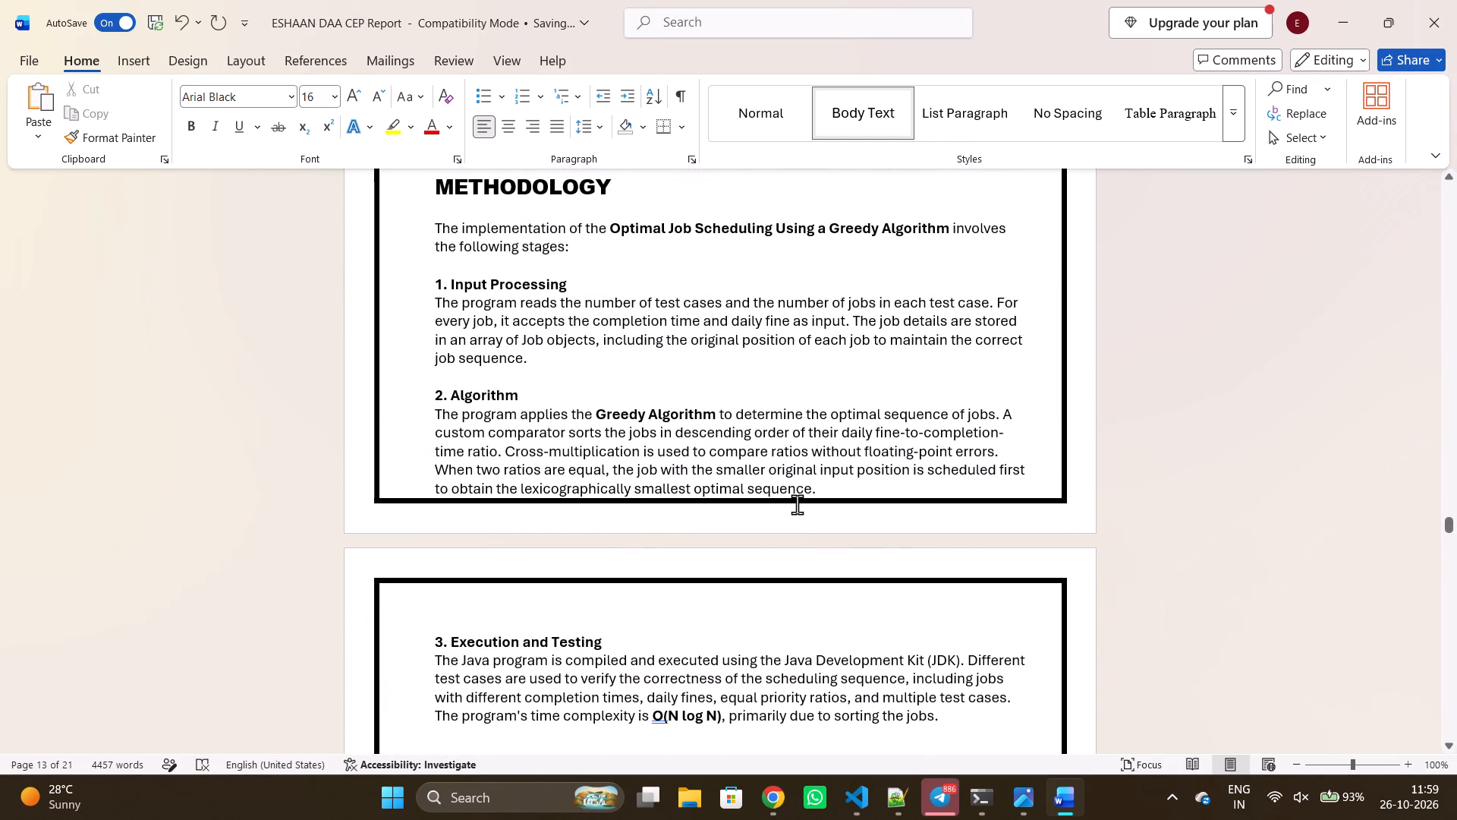
pyautogui.scroll(-6, 775, 577)
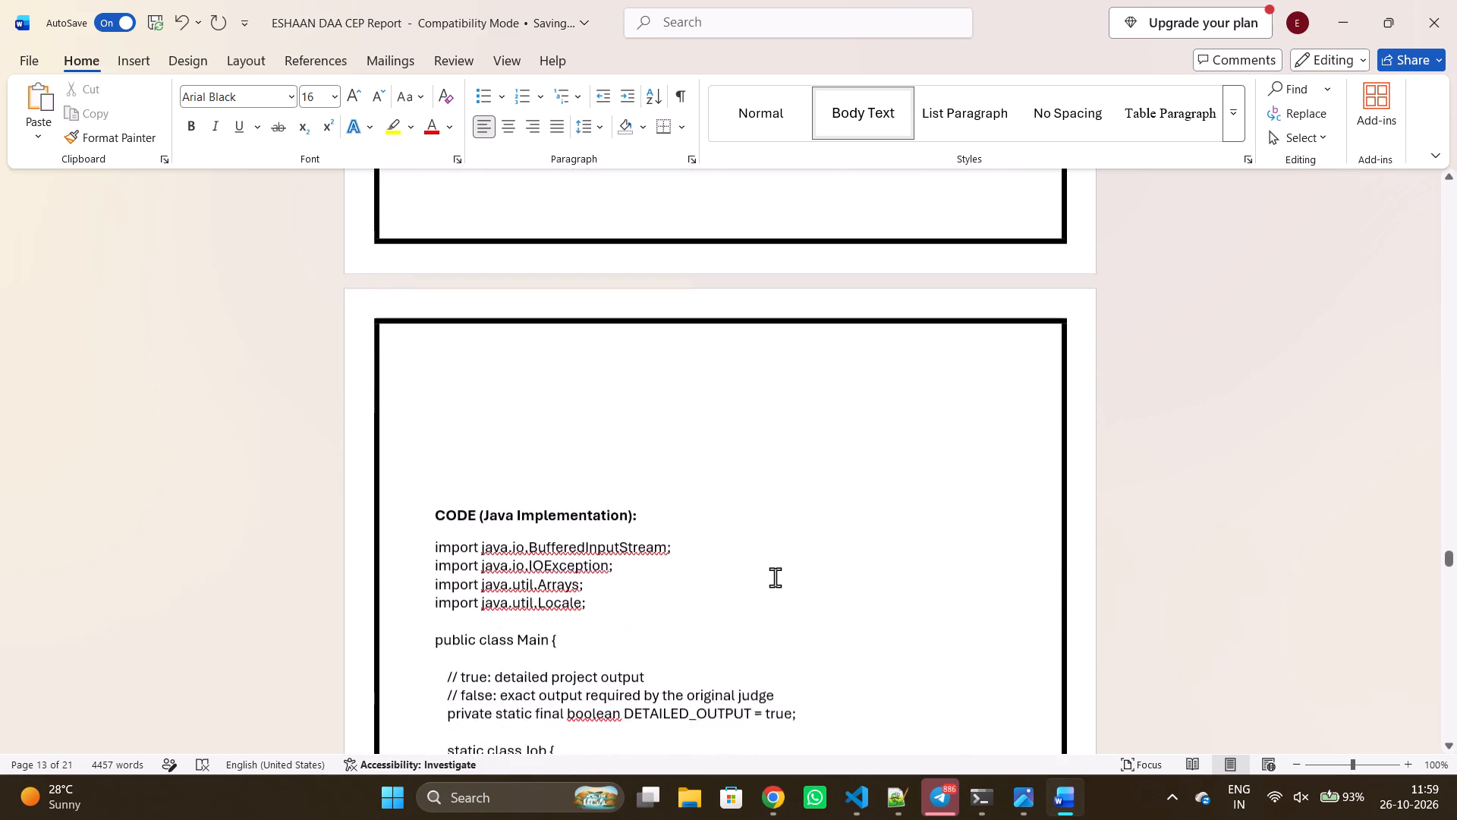
pyautogui.scroll(-1, 775, 577)
pyautogui.click(496, 407)
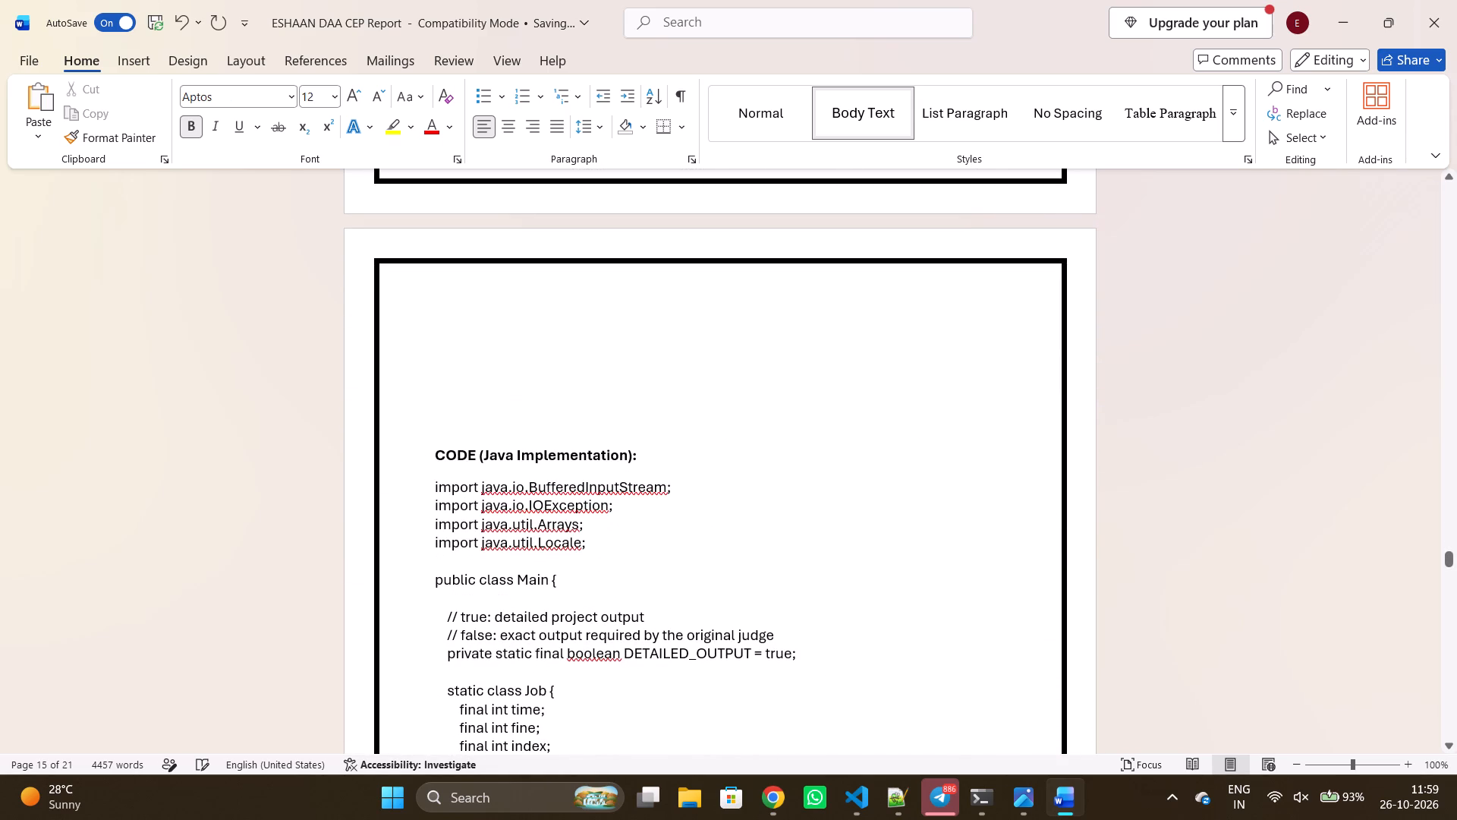
pyautogui.press('BackSpace')
pyautogui.press('BackSpace')
pyautogui.press('BackSpace')
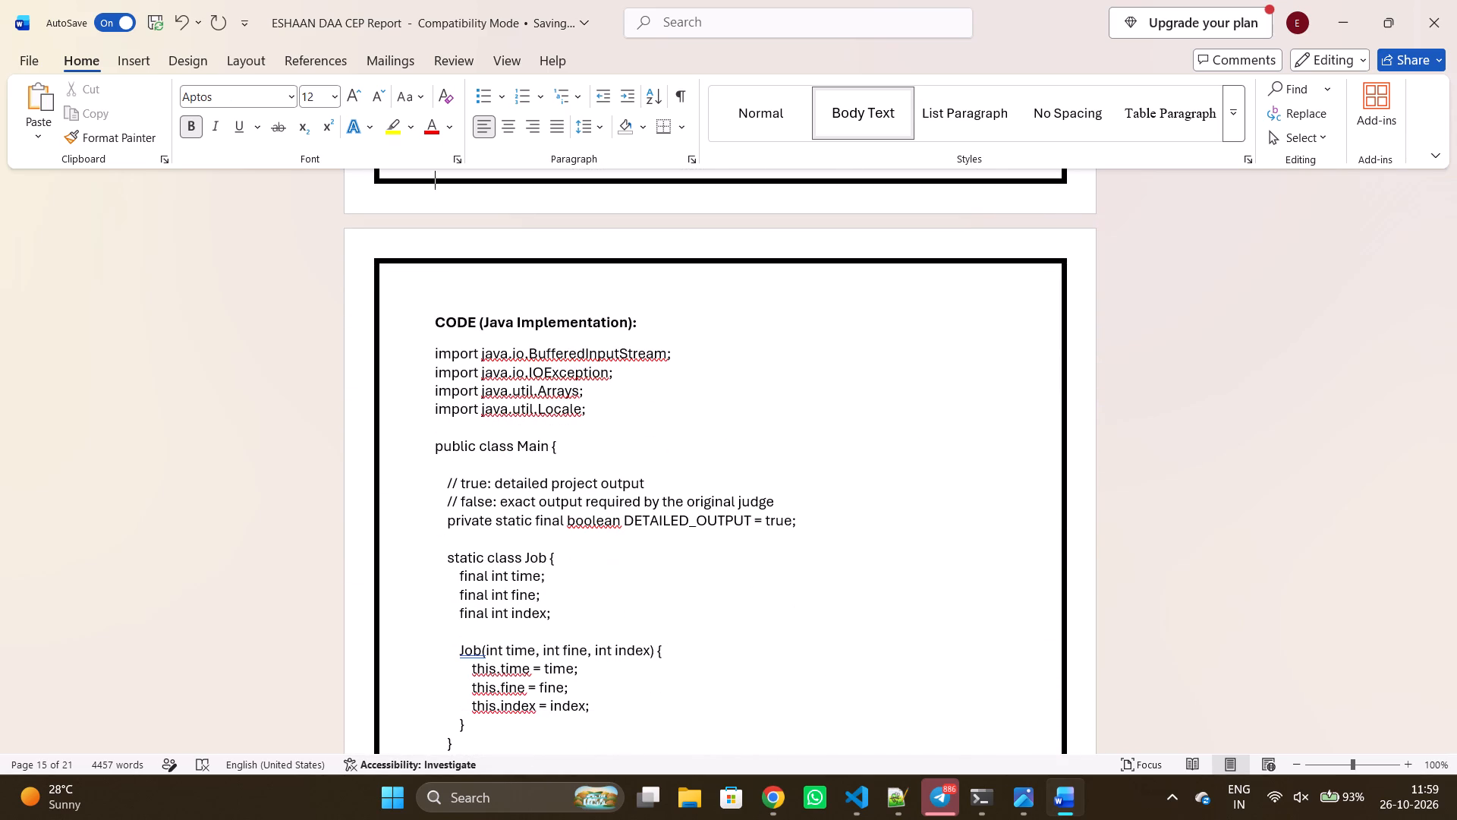
# Review the page breaks and borders from the Java code pages through the RESULT and CONCLUSION sections.
pyautogui.scroll(-3, 563, 619)
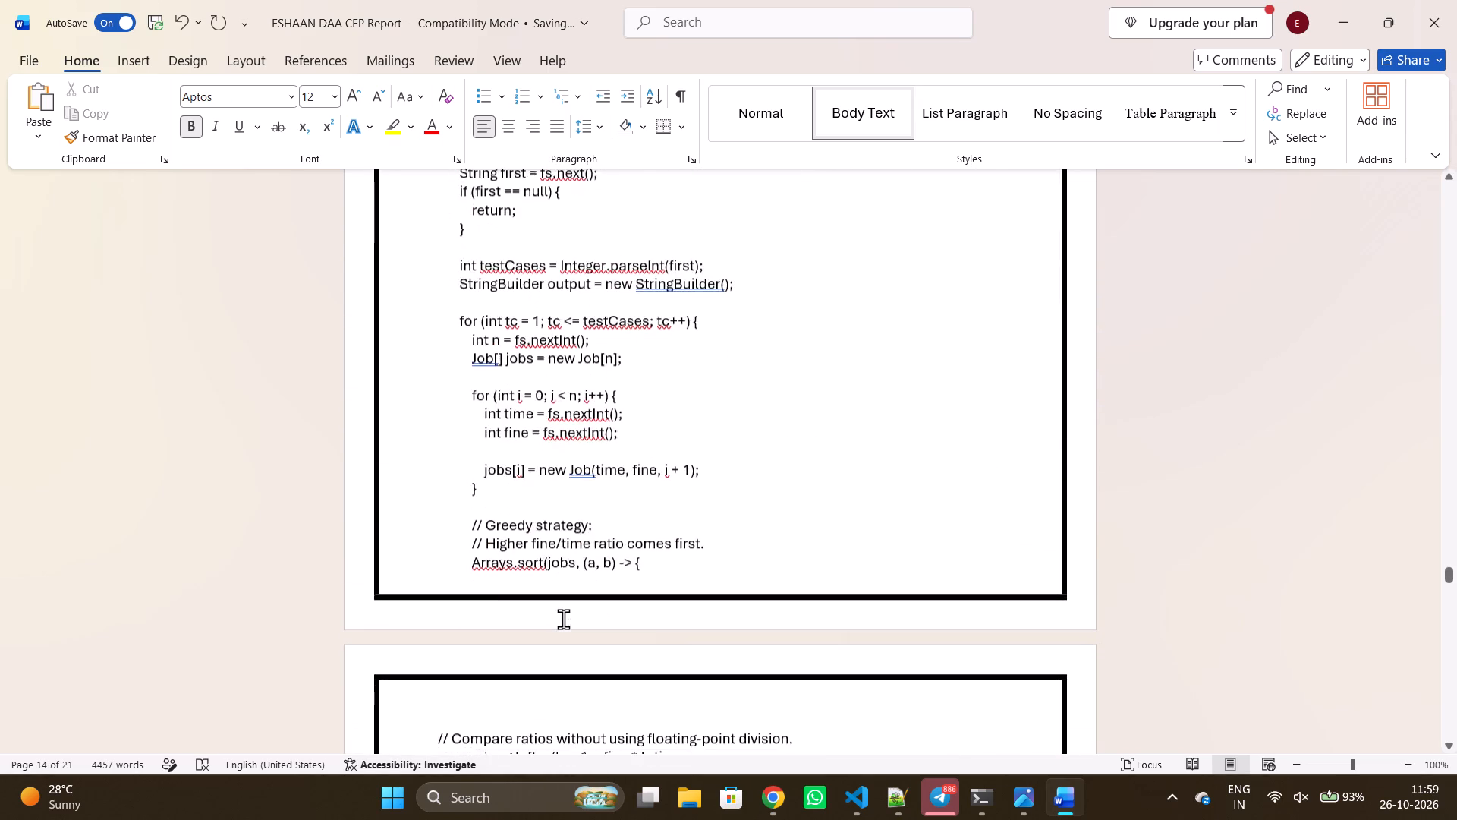
pyautogui.scroll(-5, 563, 619)
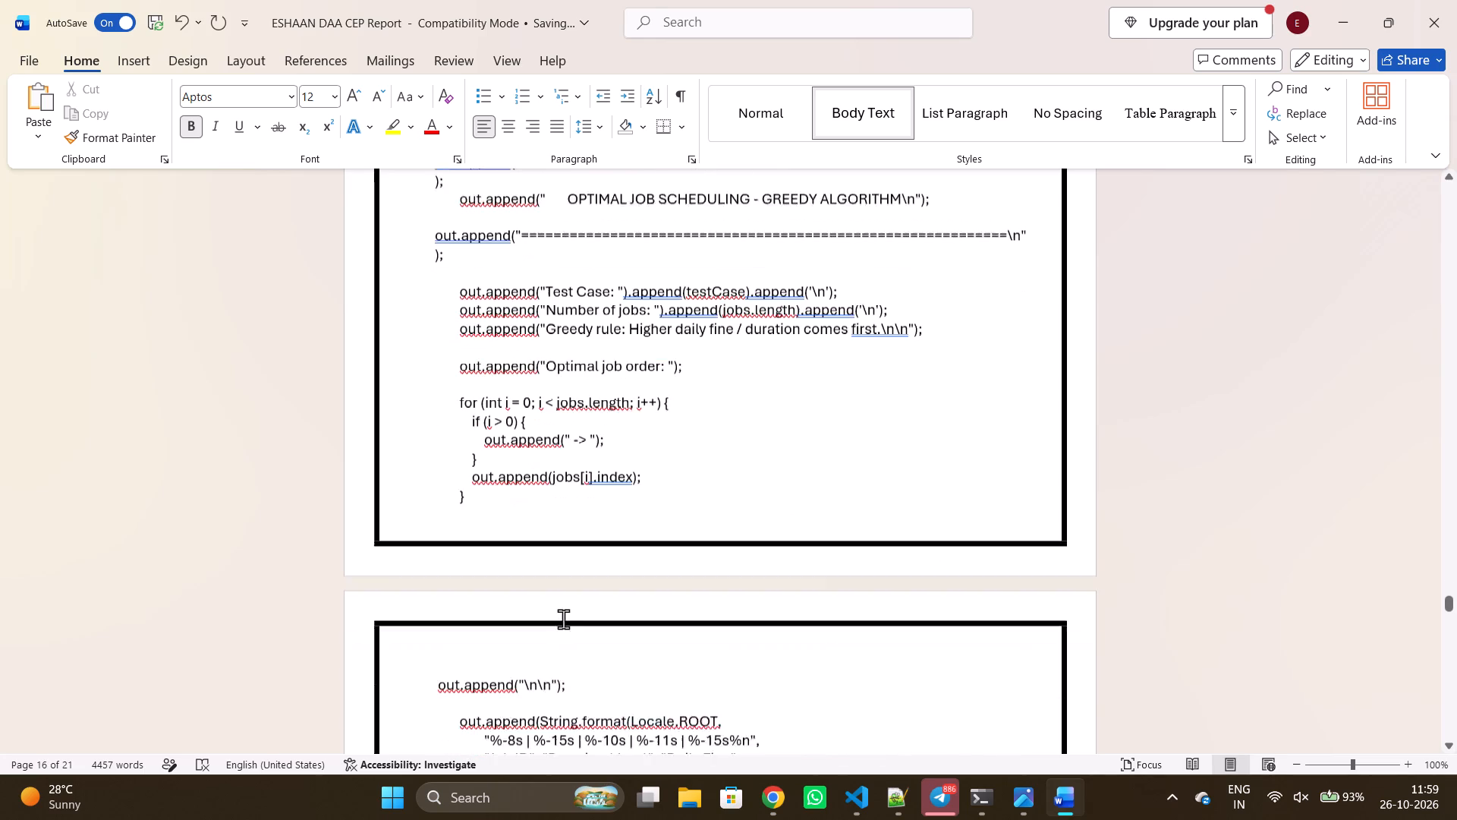
pyautogui.scroll(-1, 563, 619)
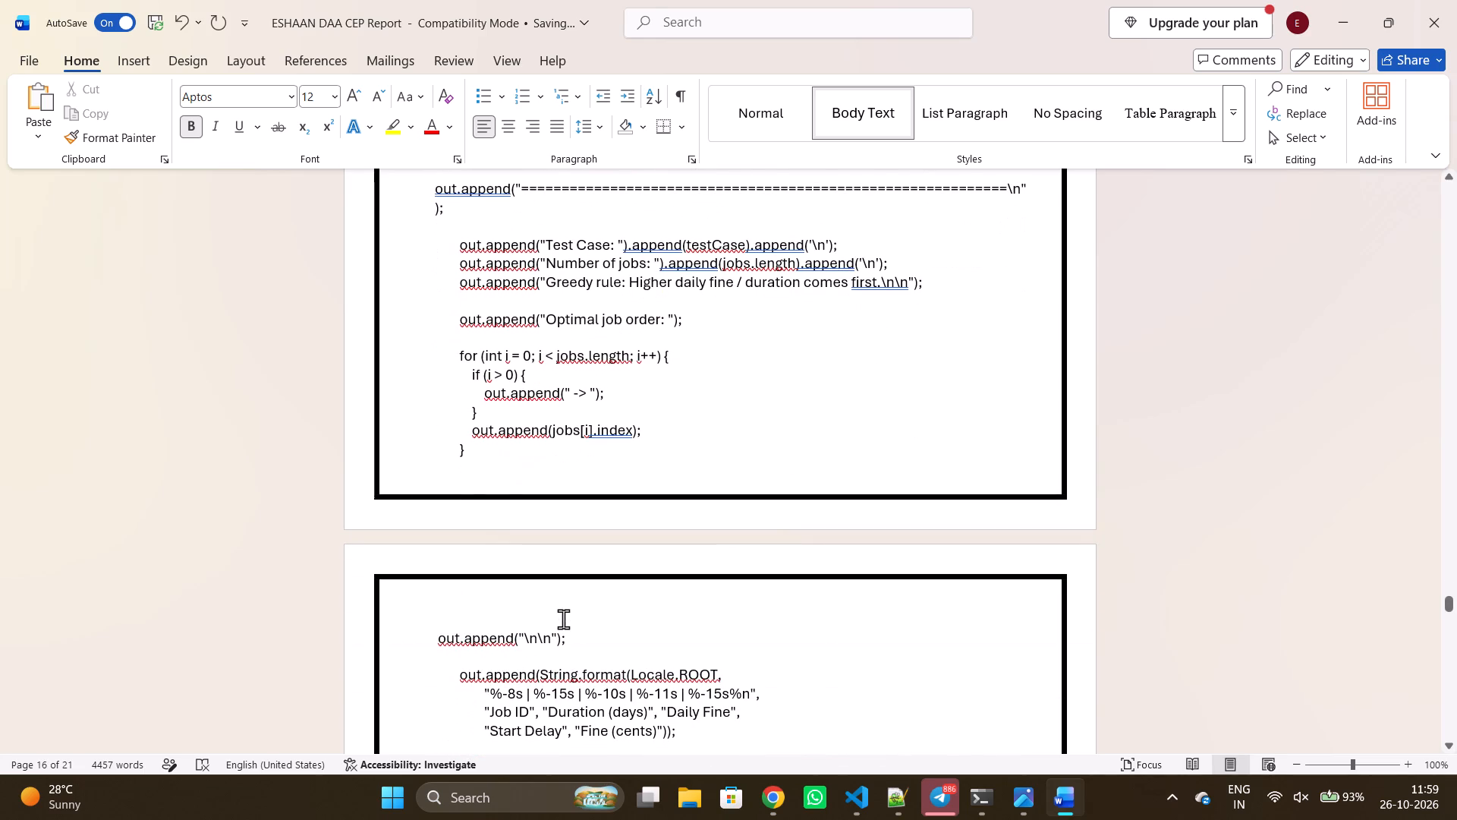
pyautogui.scroll(-6, 563, 619)
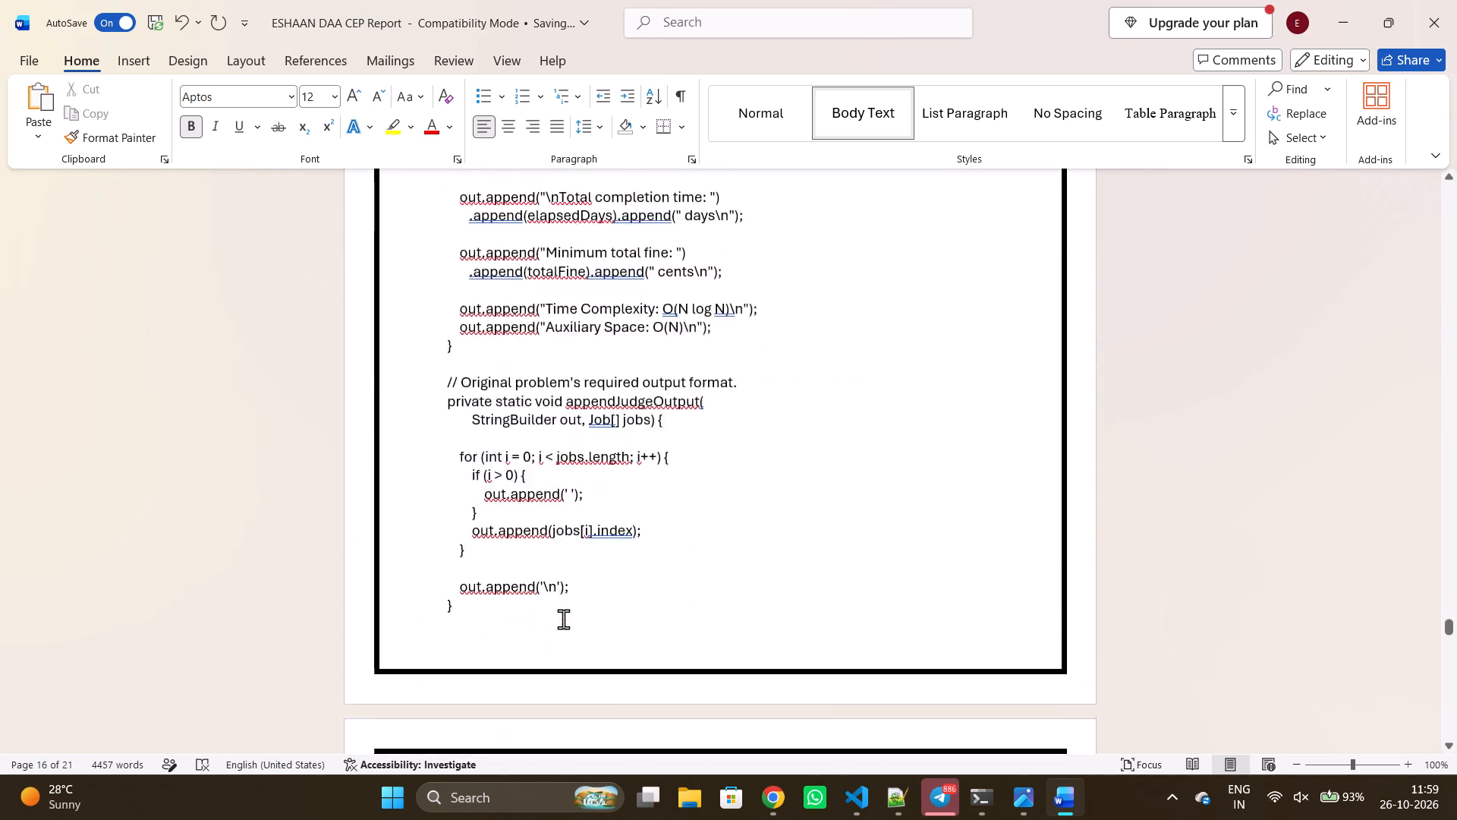
pyautogui.scroll(-7, 563, 619)
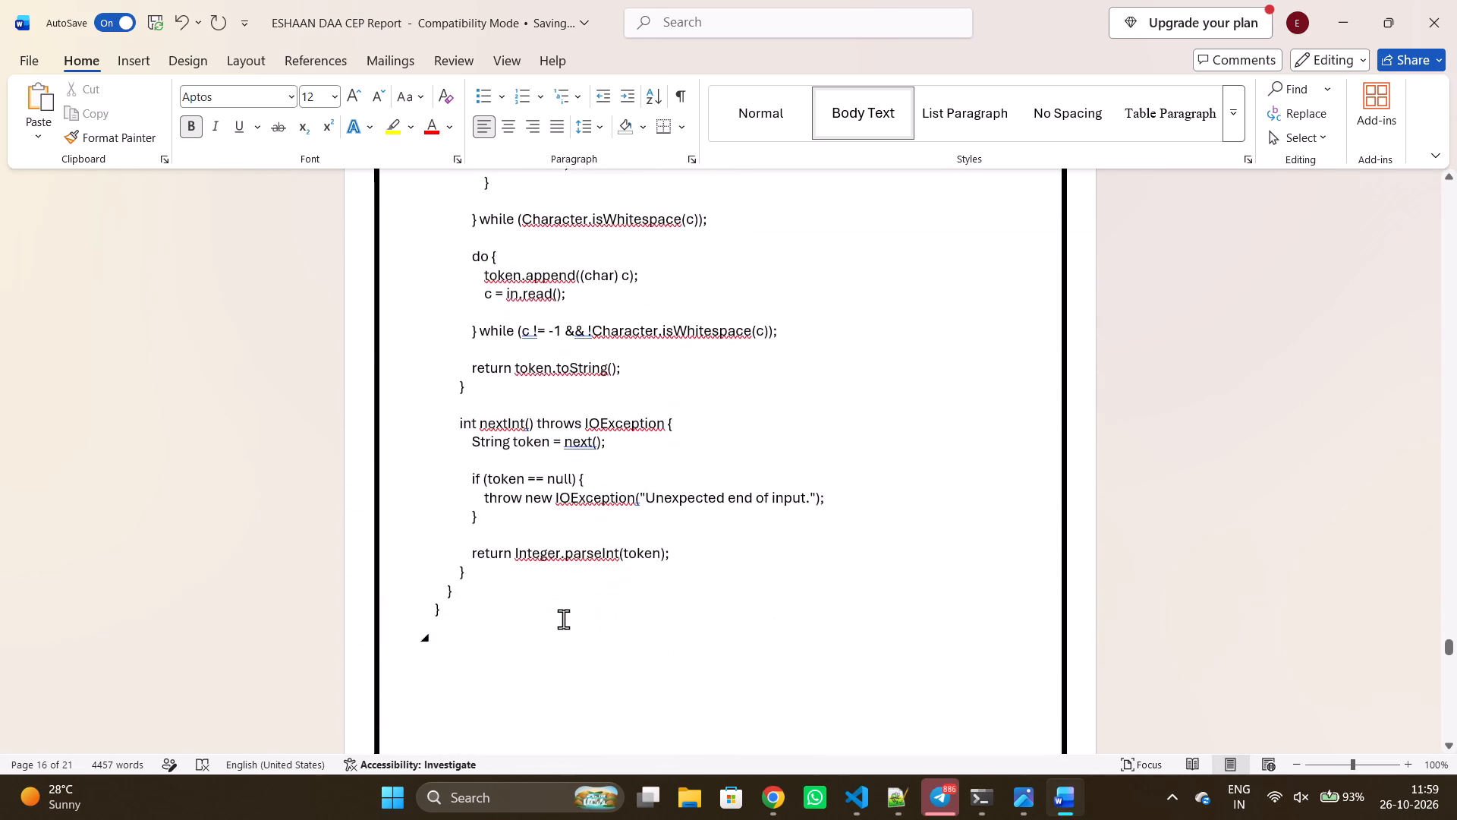
pyautogui.scroll(-6, 563, 619)
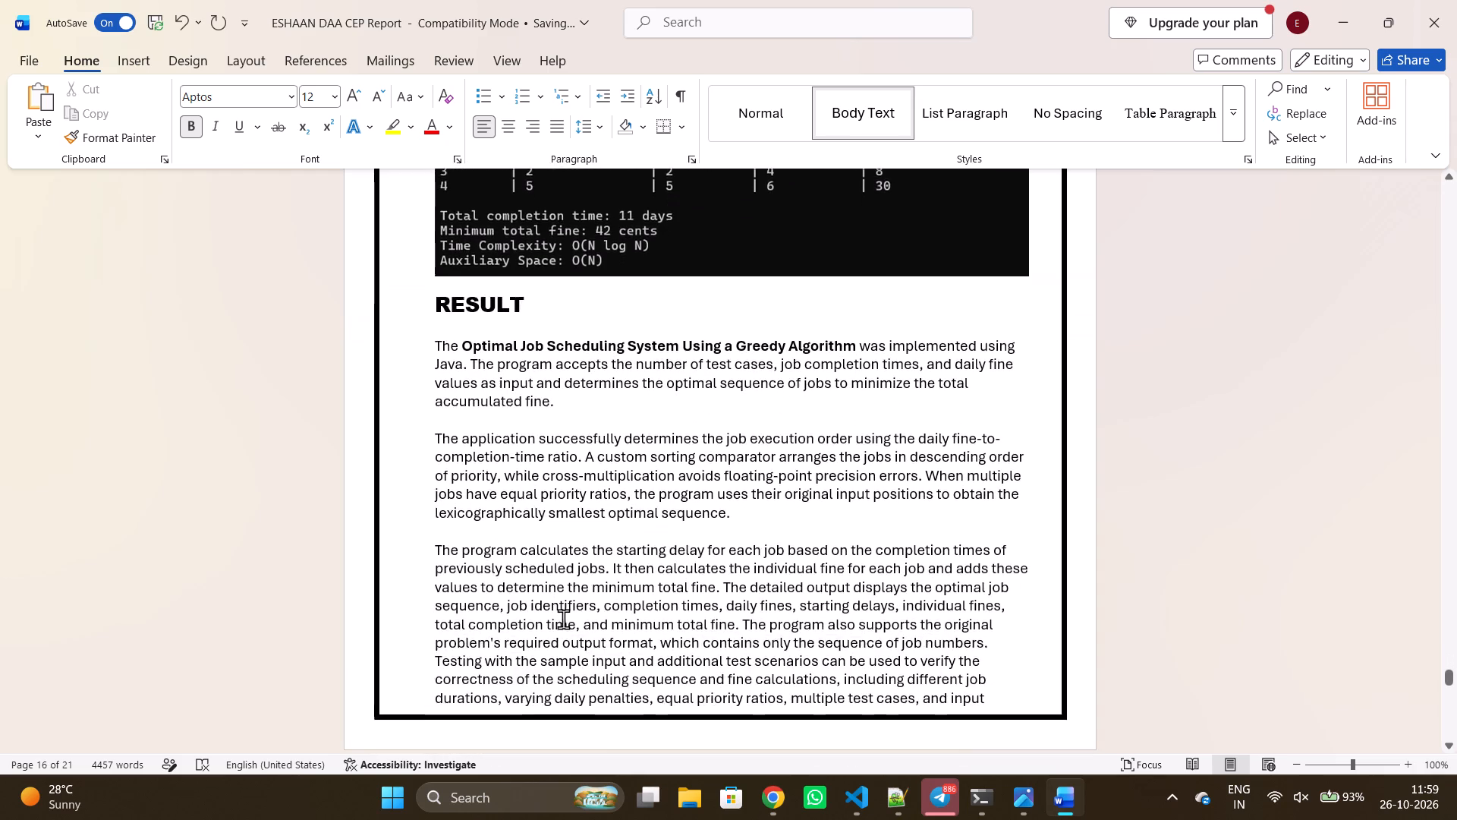
pyautogui.scroll(-3, 563, 619)
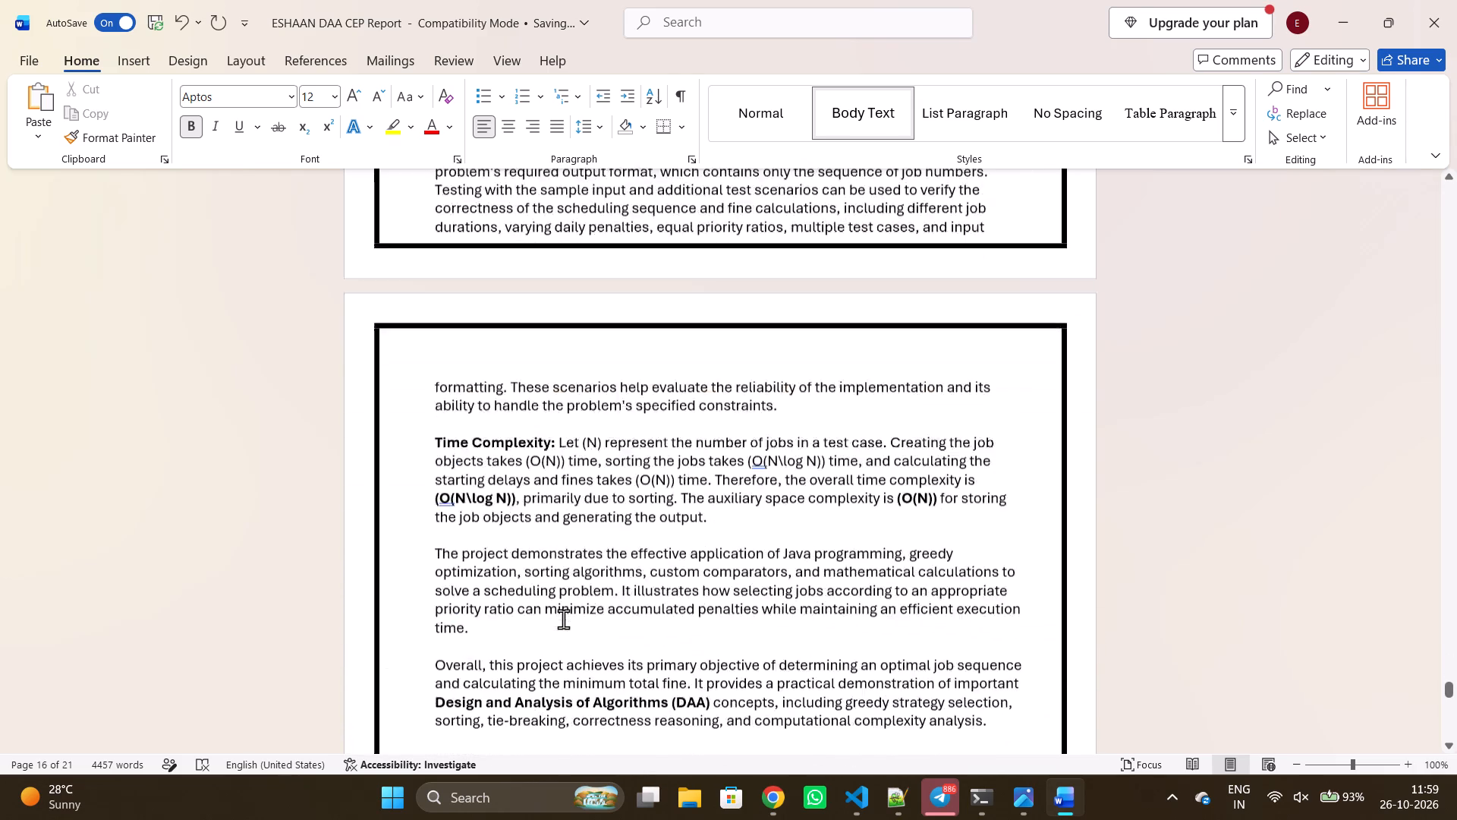
pyautogui.scroll(-1, 563, 619)
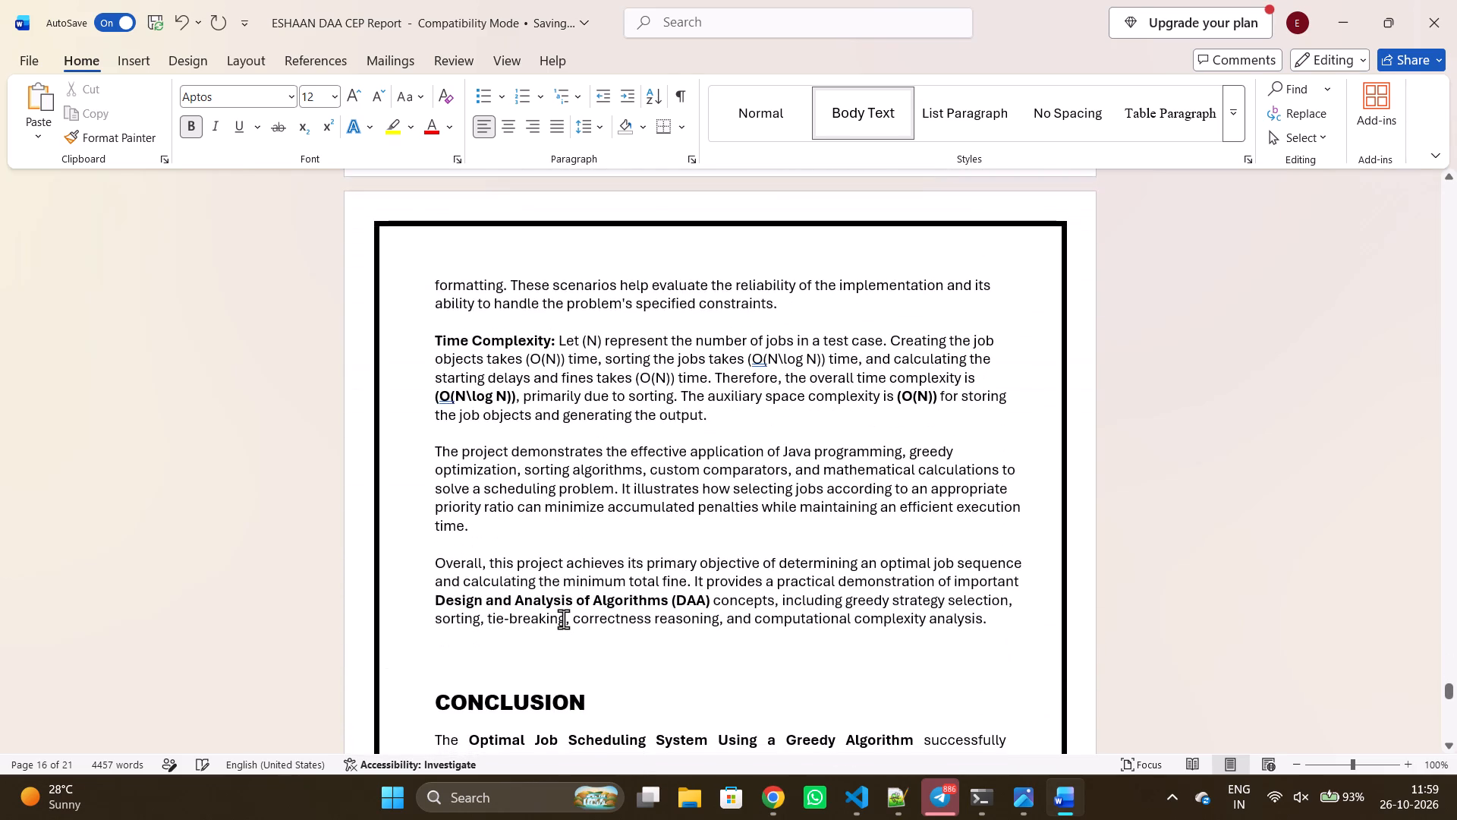
pyautogui.scroll(-2, 563, 619)
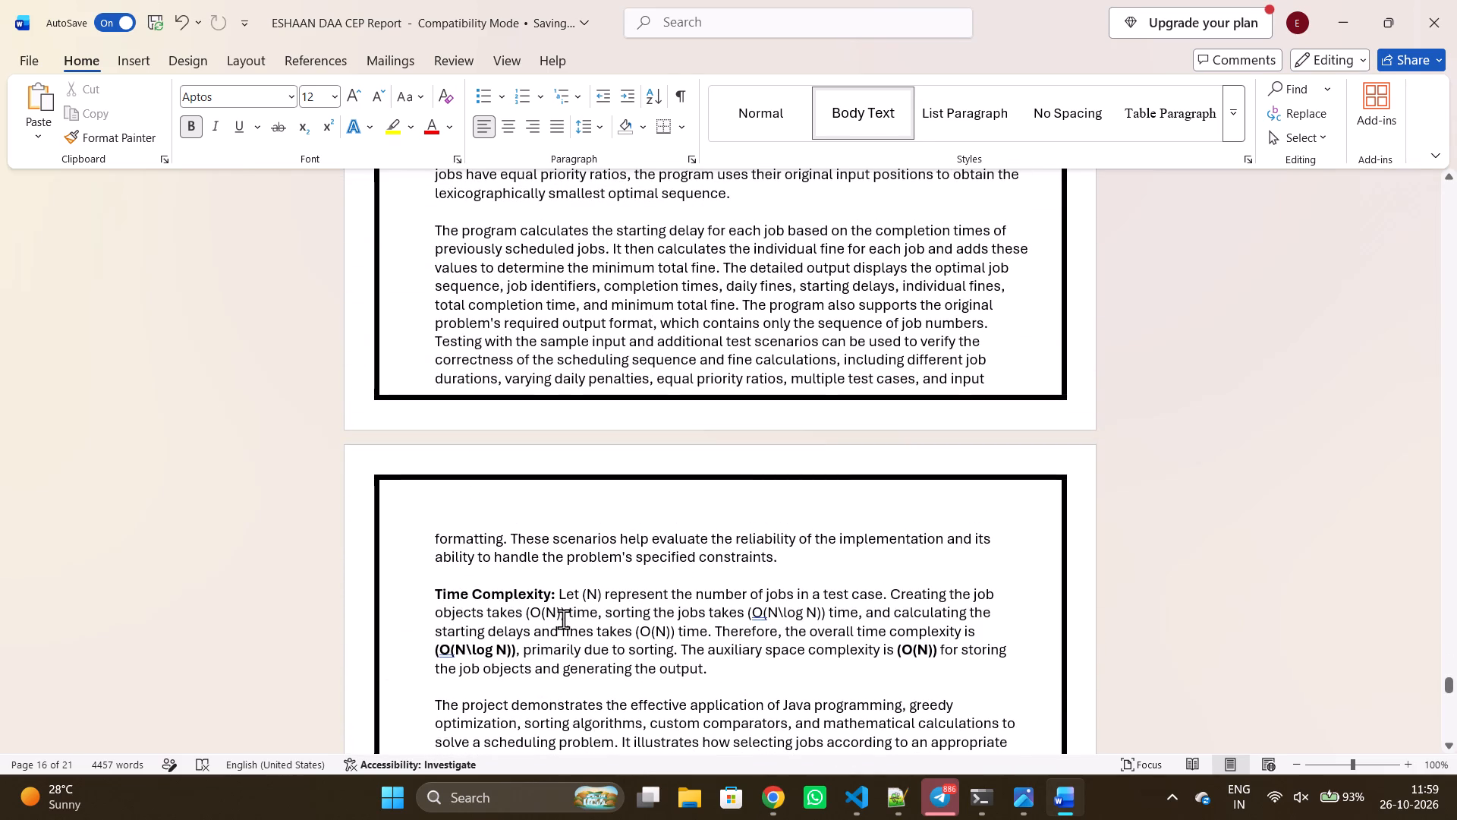
pyautogui.scroll(-2, 563, 619)
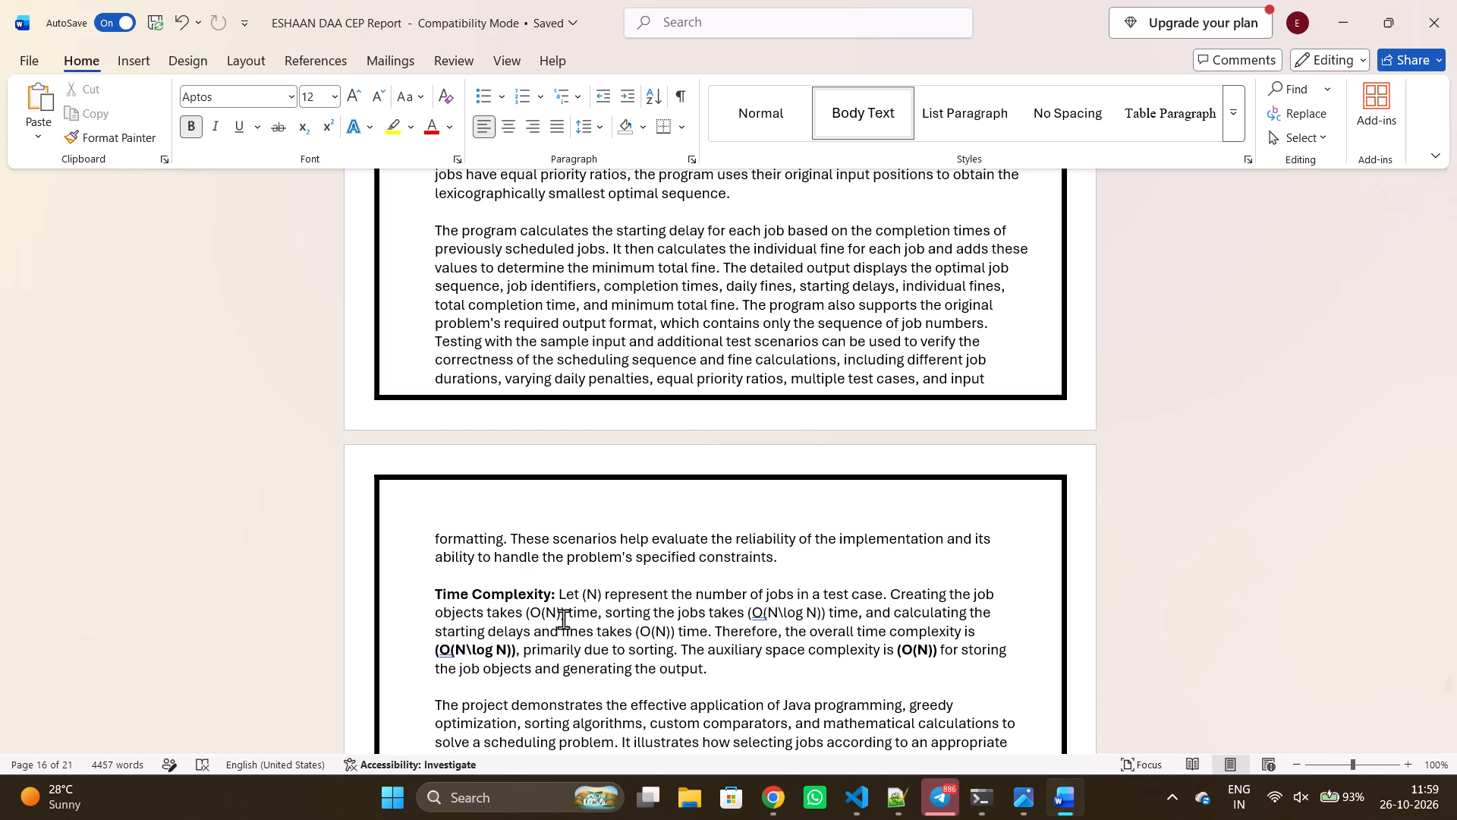
pyautogui.scroll(-1, 563, 619)
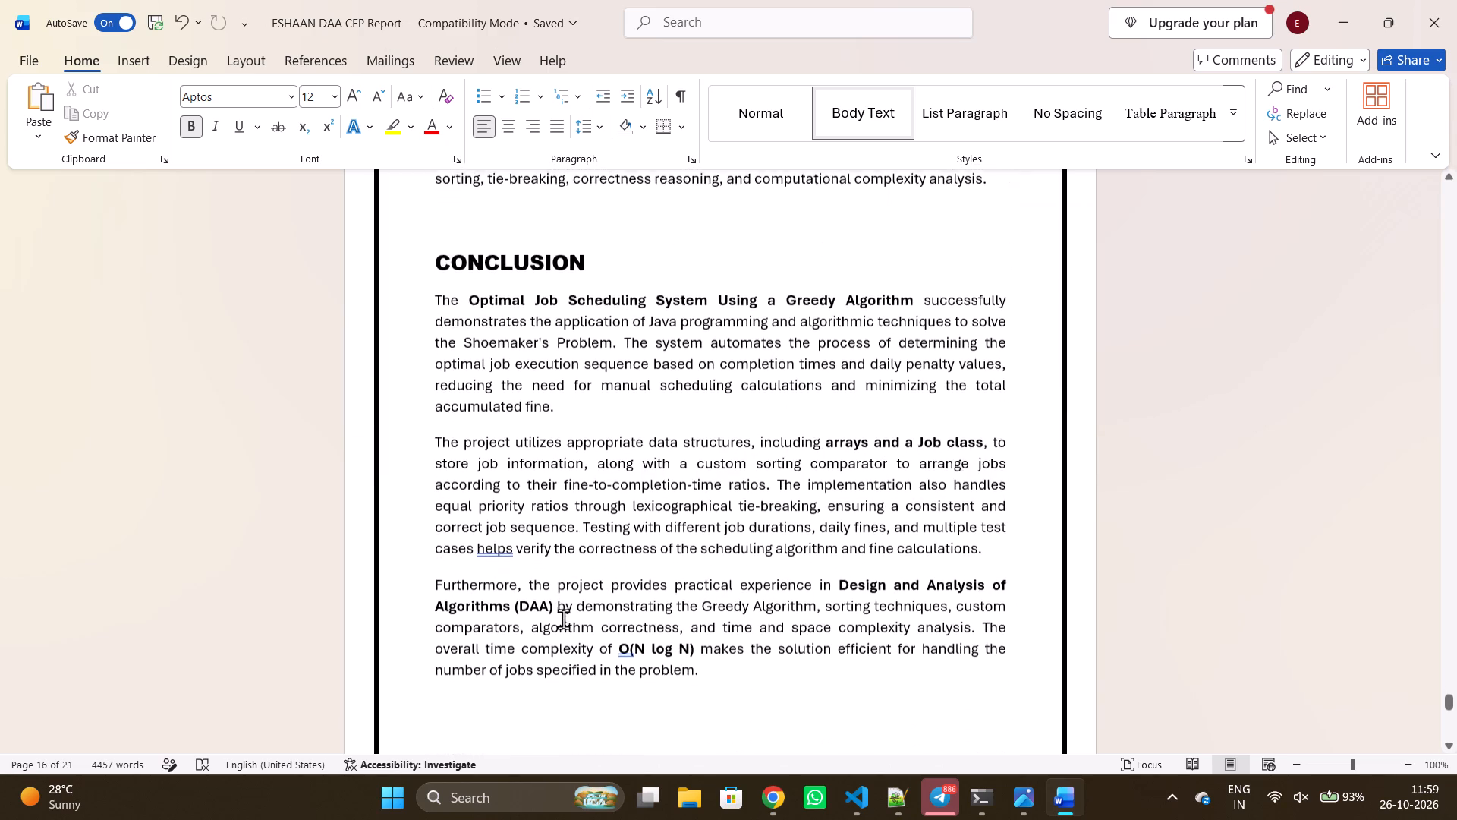
pyautogui.scroll(-1, 563, 619)
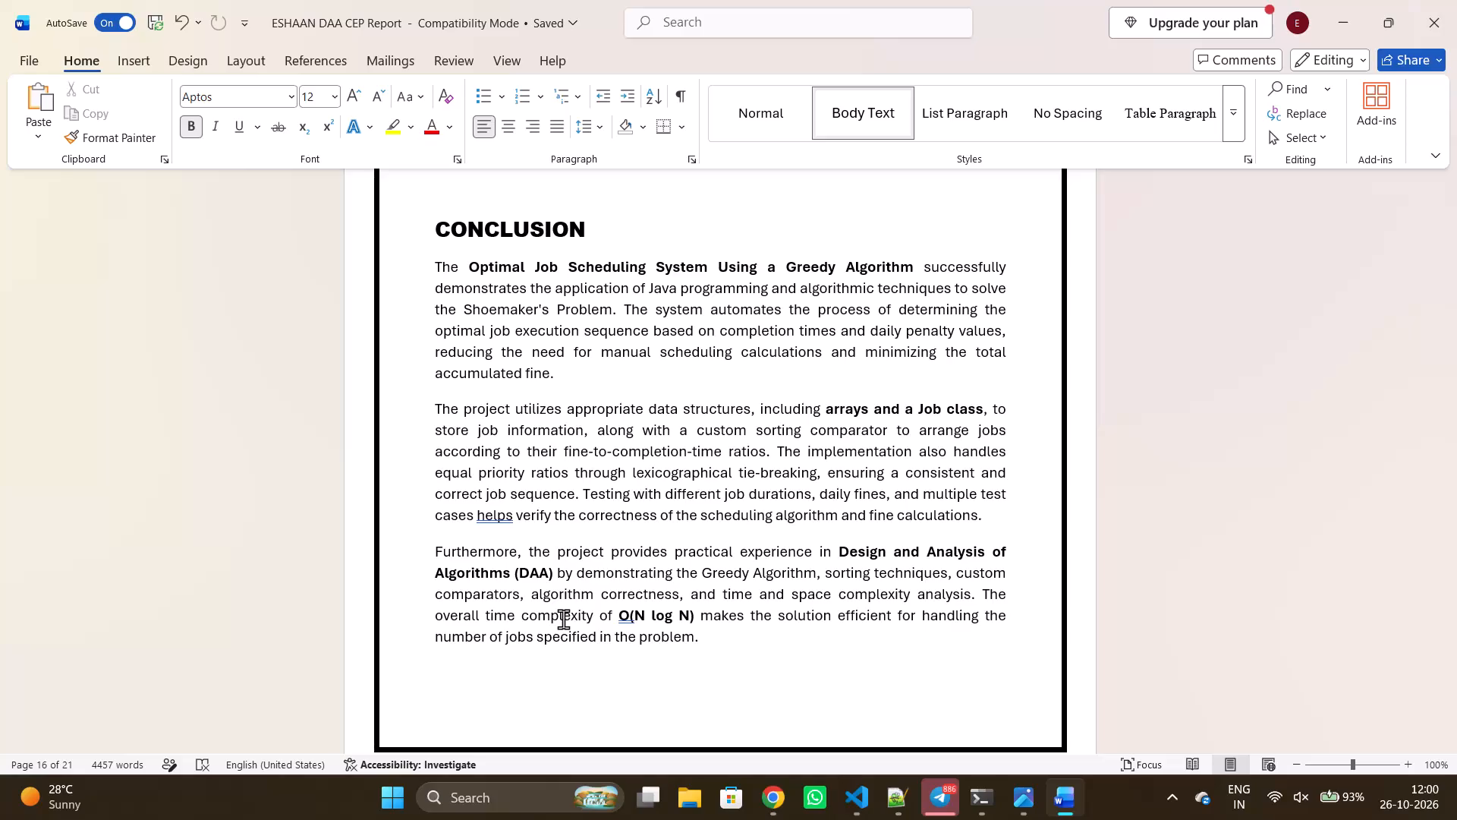
# Return to the start of the report and review the front matter from the self-assessment form through the project title page.
pyautogui.hscroll(1, 563, 619)
pyautogui.scroll(1, 563, 619)
pyautogui.hscroll(1, 563, 619)
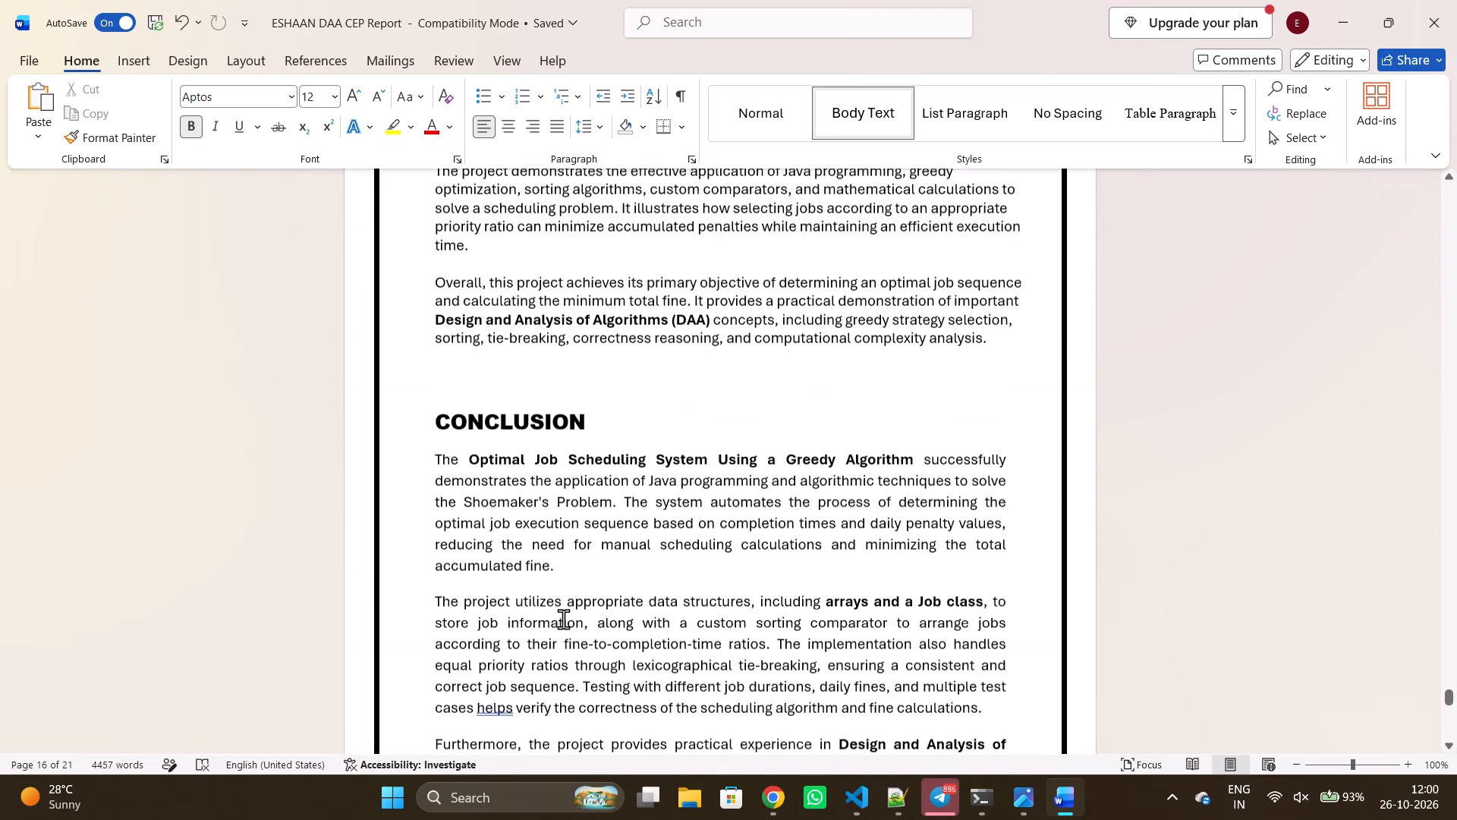
pyautogui.scroll(20, 563, 619)
pyautogui.scroll(10, 563, 619)
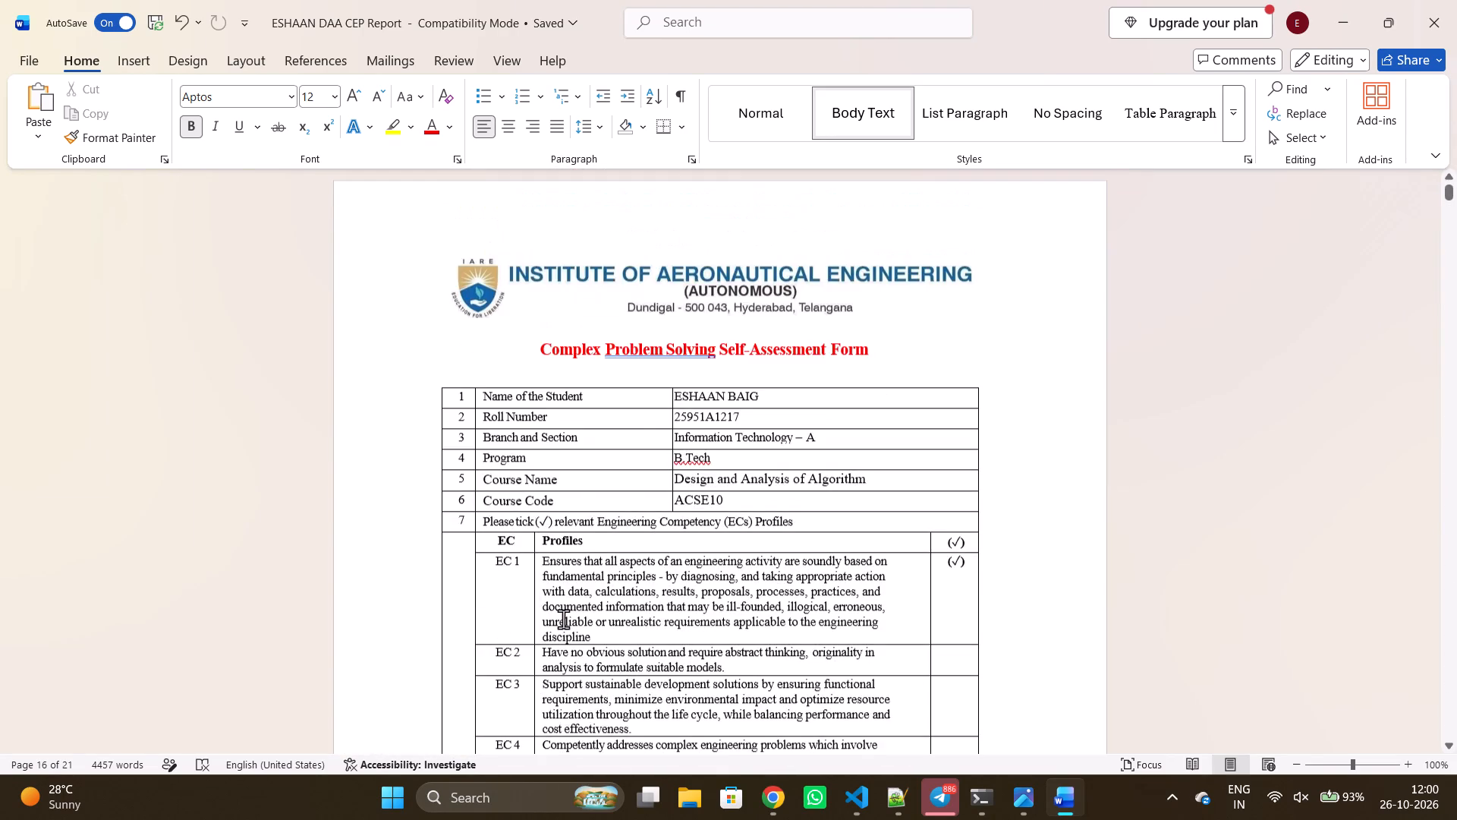
pyautogui.scroll(-9, 563, 619)
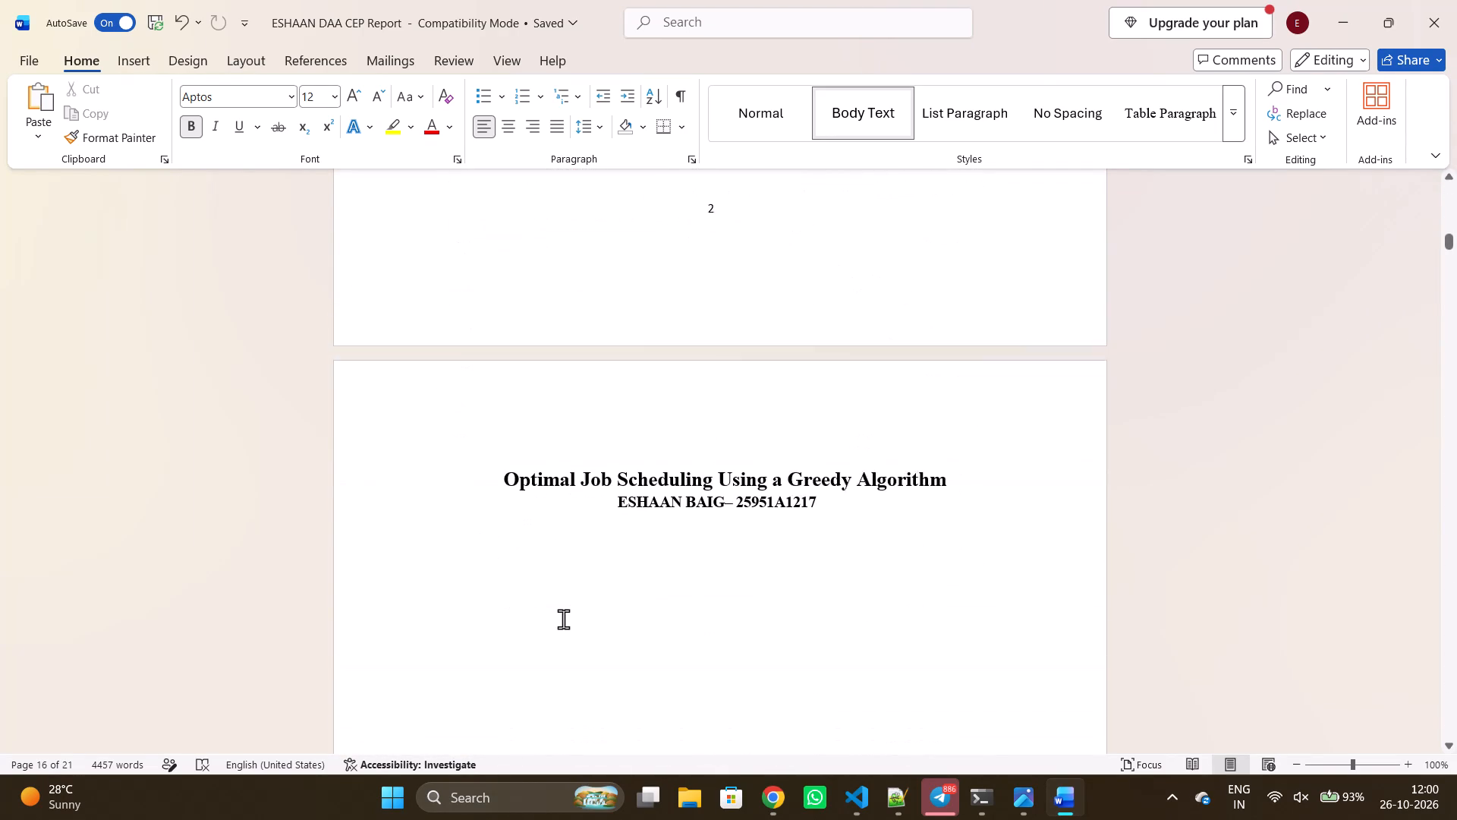
pyautogui.scroll(-5, 563, 619)
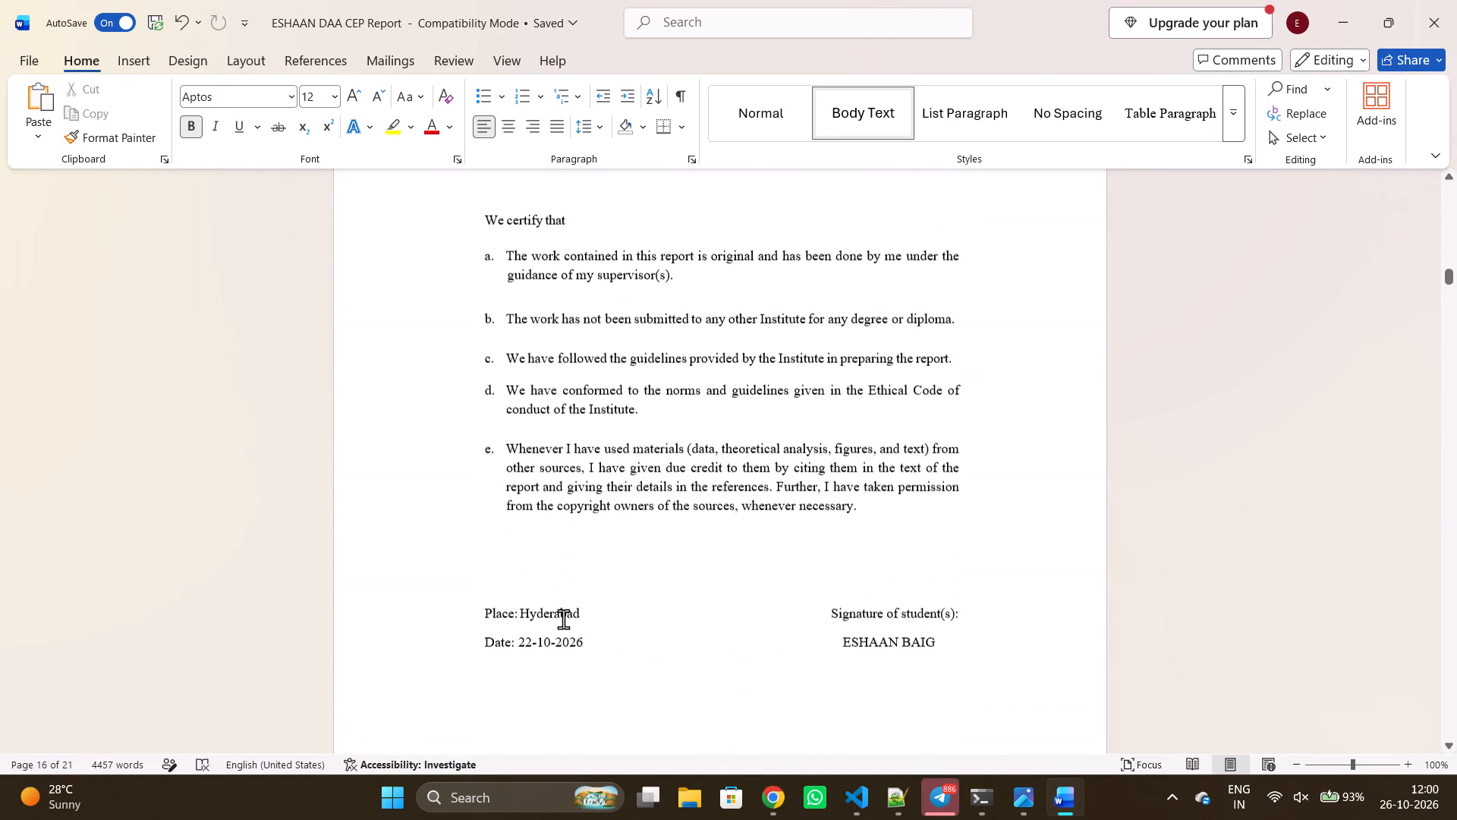
pyautogui.scroll(-6, 563, 619)
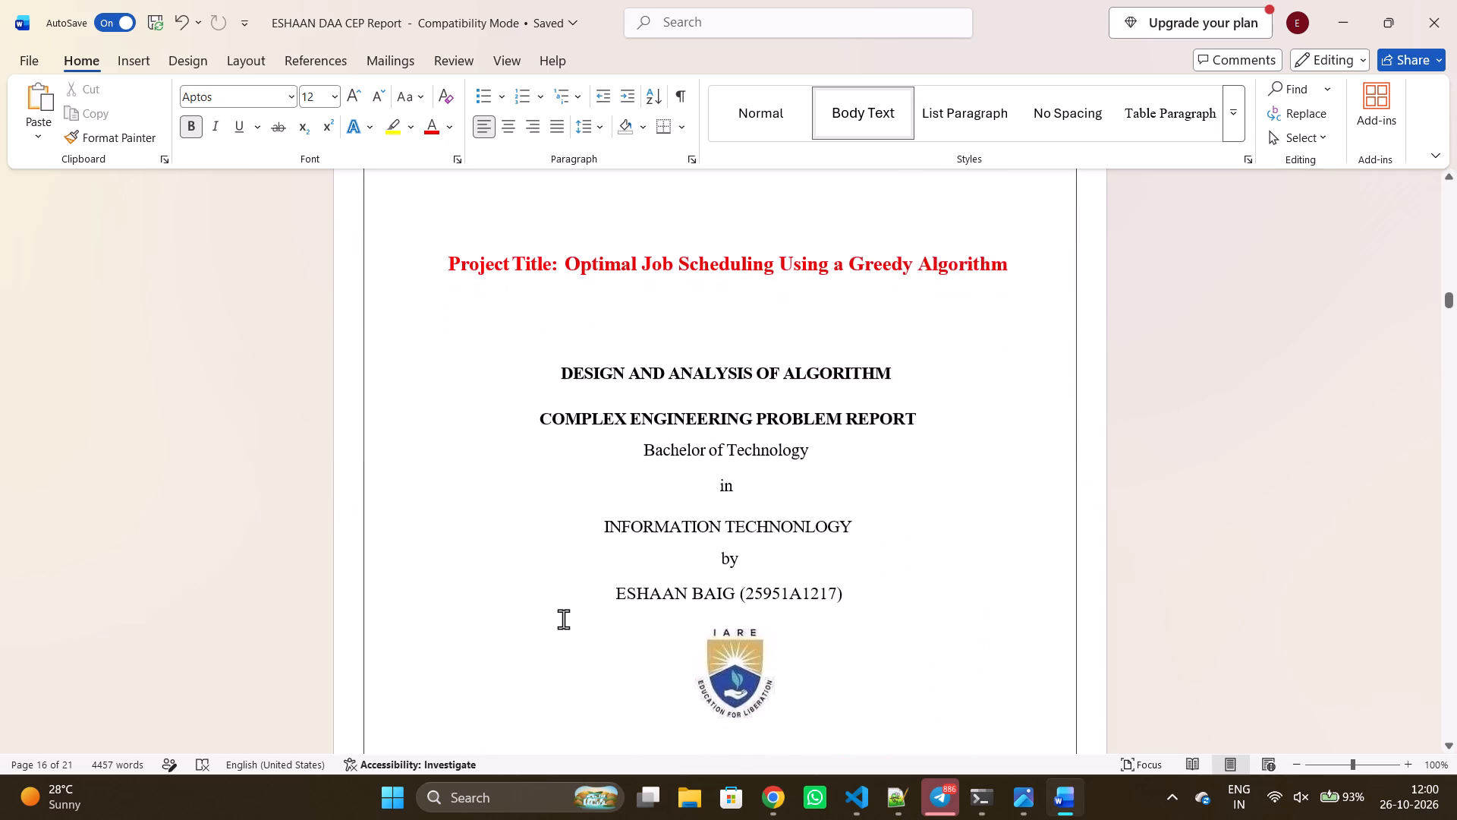
pyautogui.scroll(-5, 563, 619)
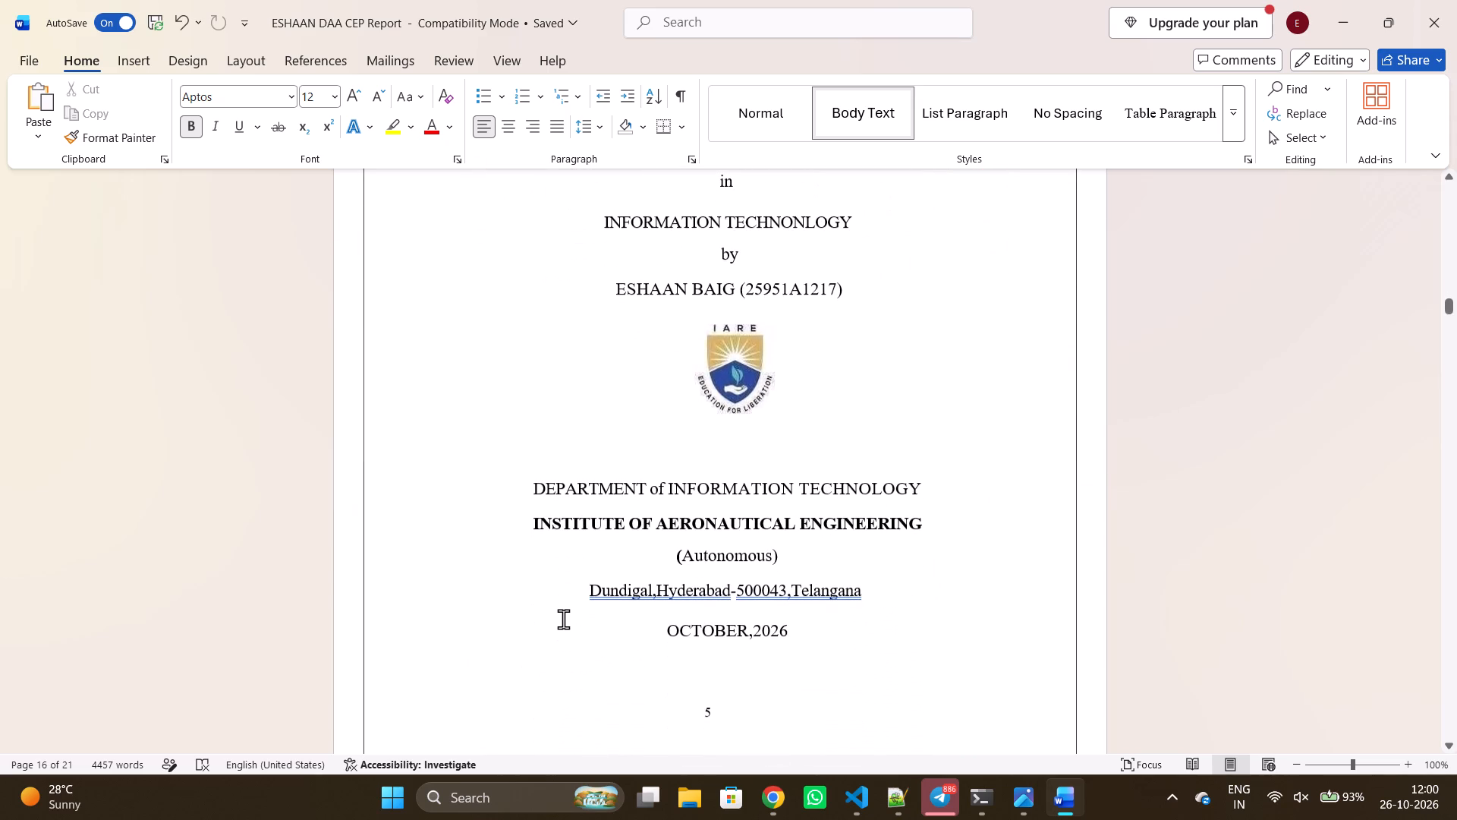
pyautogui.scroll(1, 563, 619)
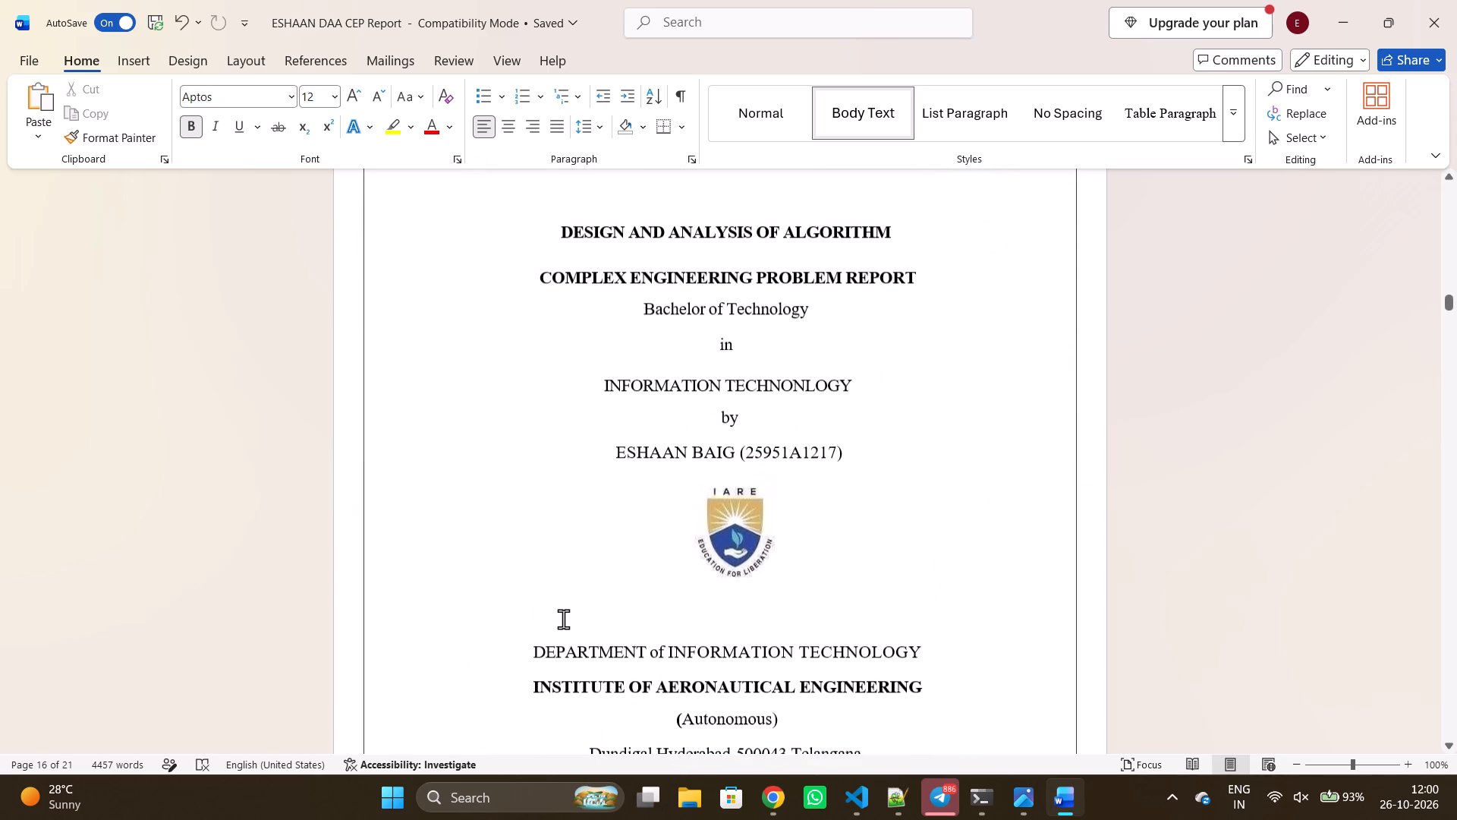
# Review the bordered pages from the contents list through the ALGORITHM FLOWCHART section for spacing and page-break problems.
pyautogui.scroll(-4, 563, 619)
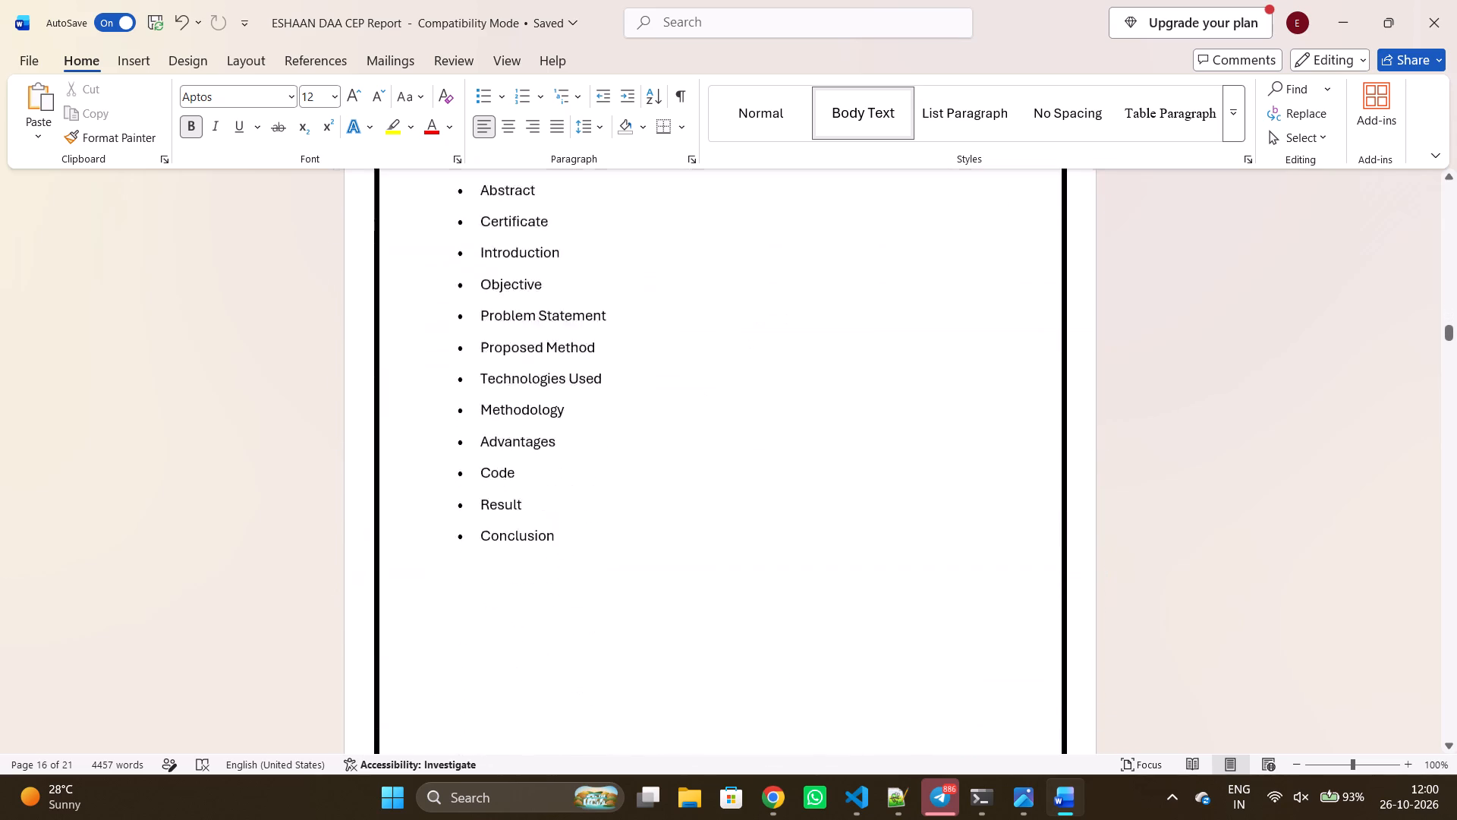
pyautogui.scroll(-6, 563, 619)
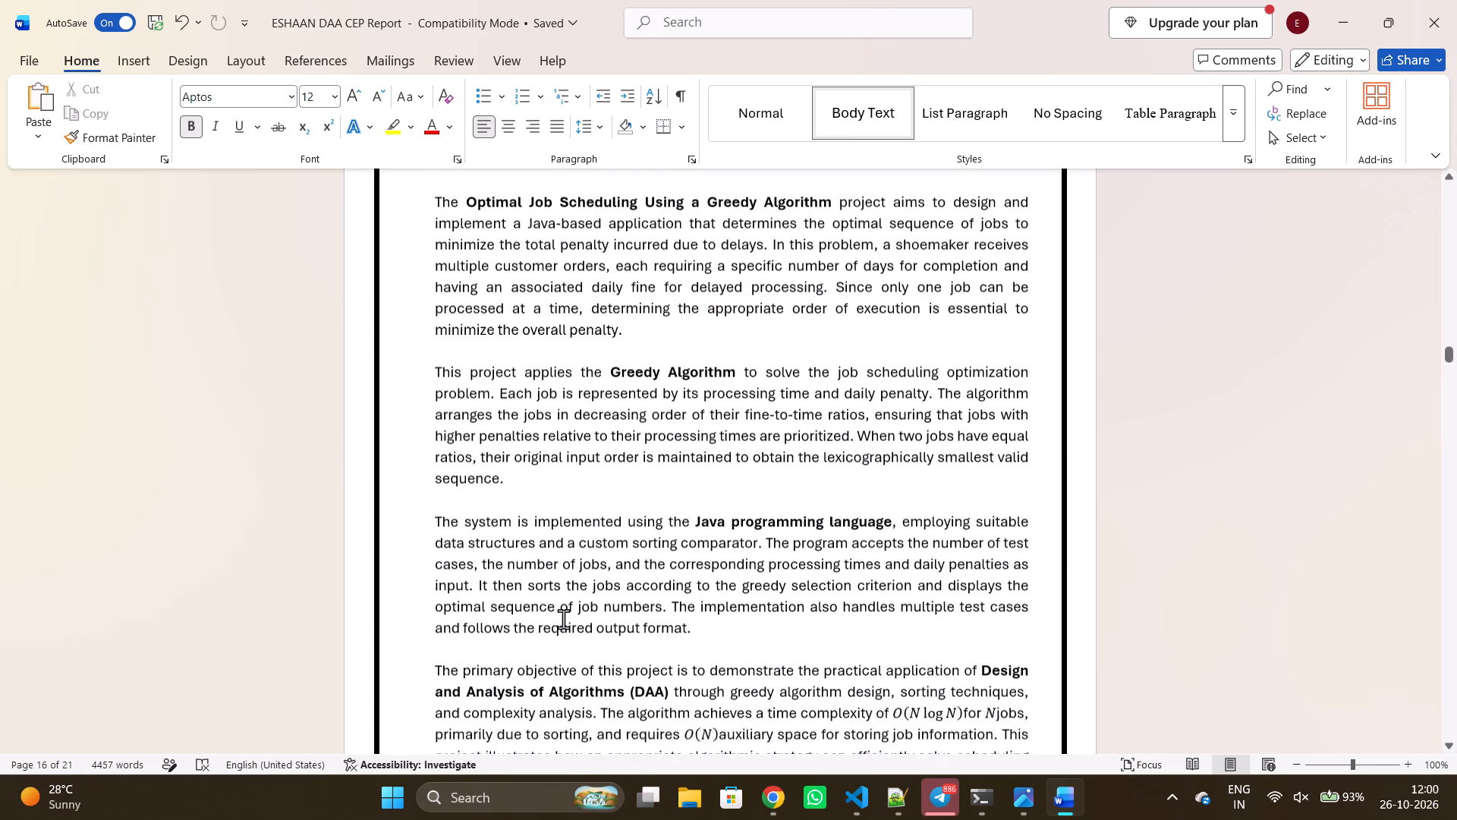
pyautogui.scroll(-6, 563, 619)
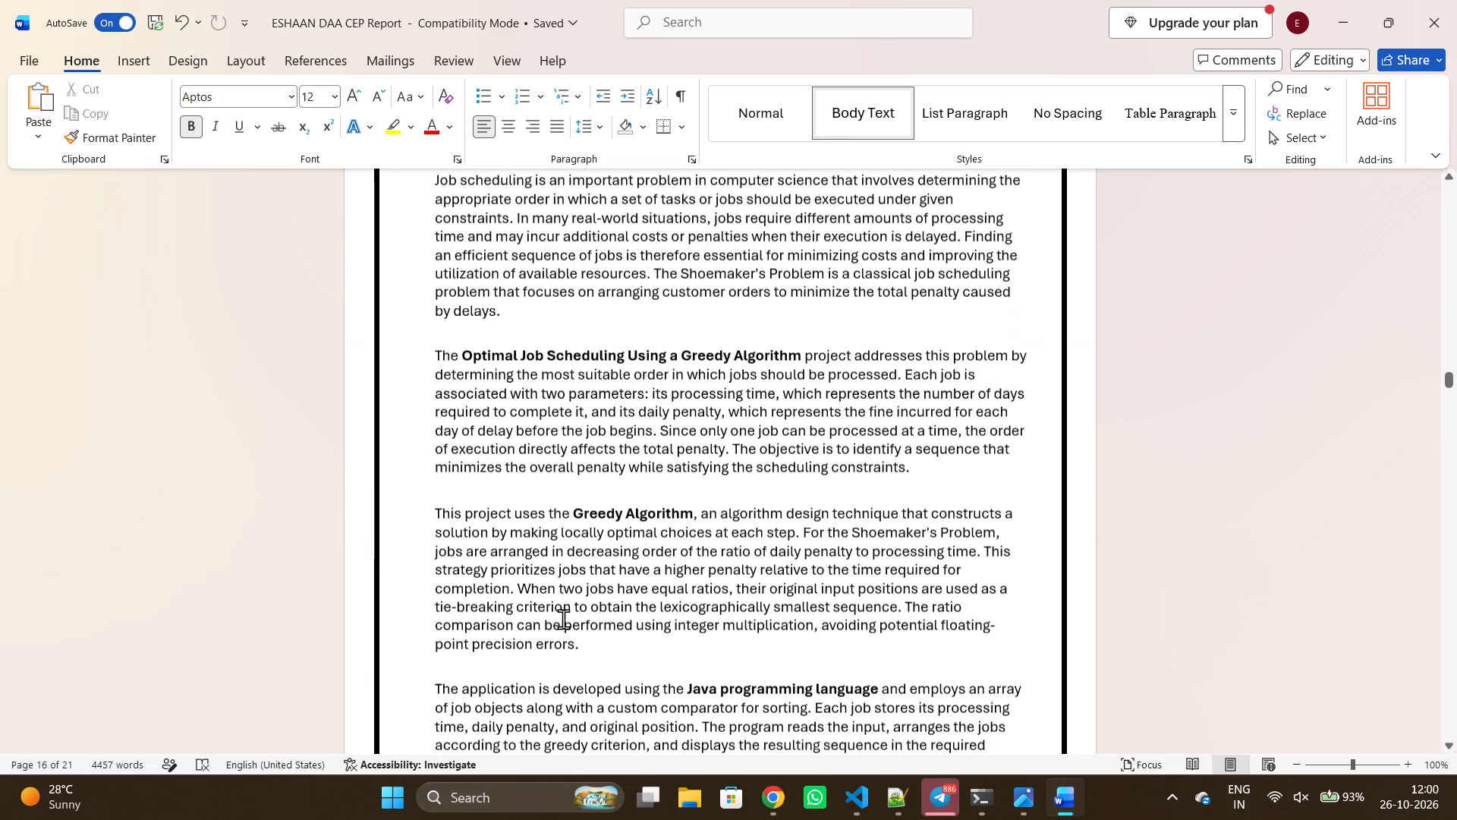
pyautogui.scroll(-5, 563, 619)
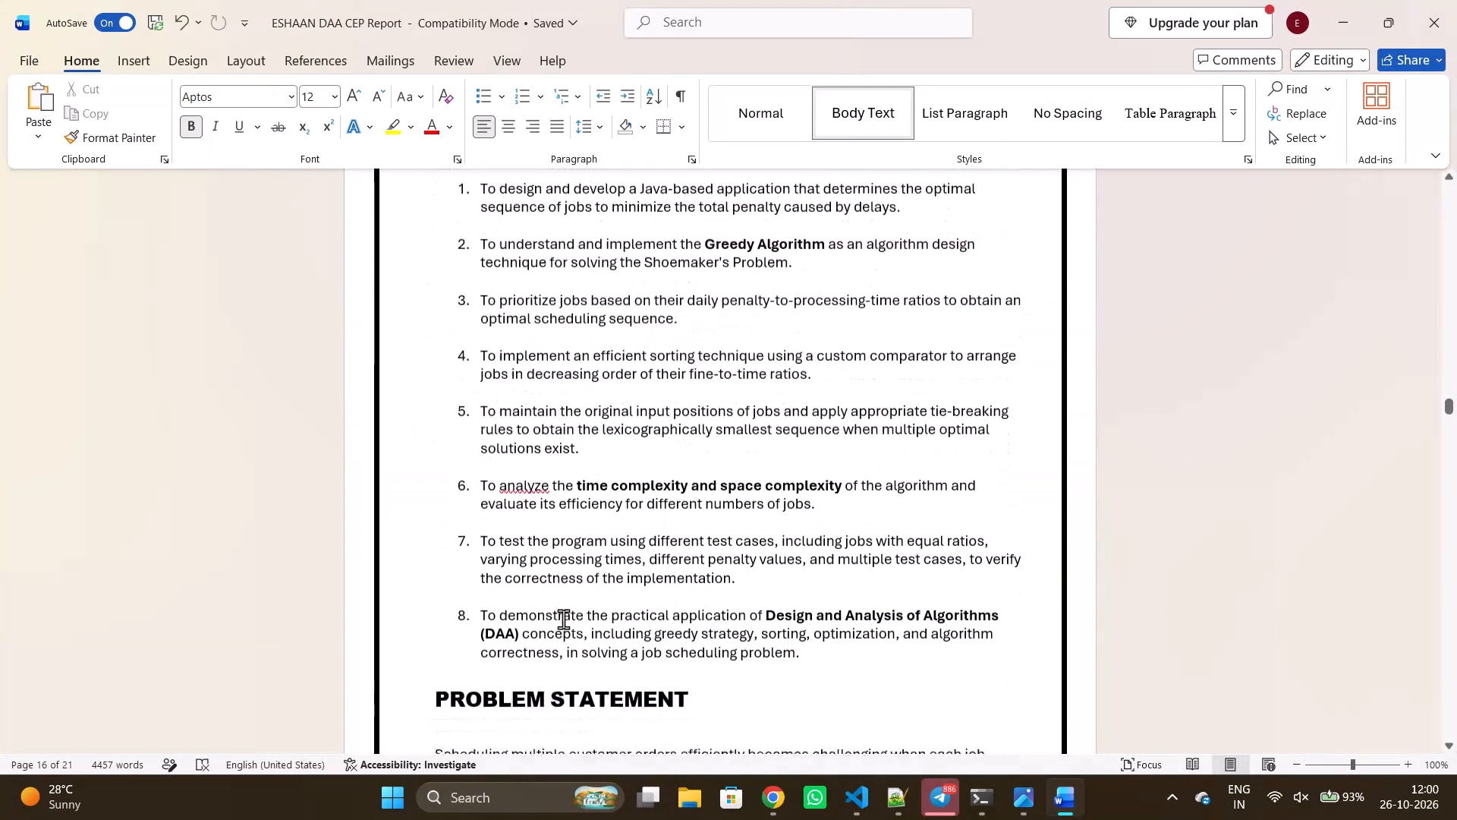
pyautogui.scroll(-5, 563, 619)
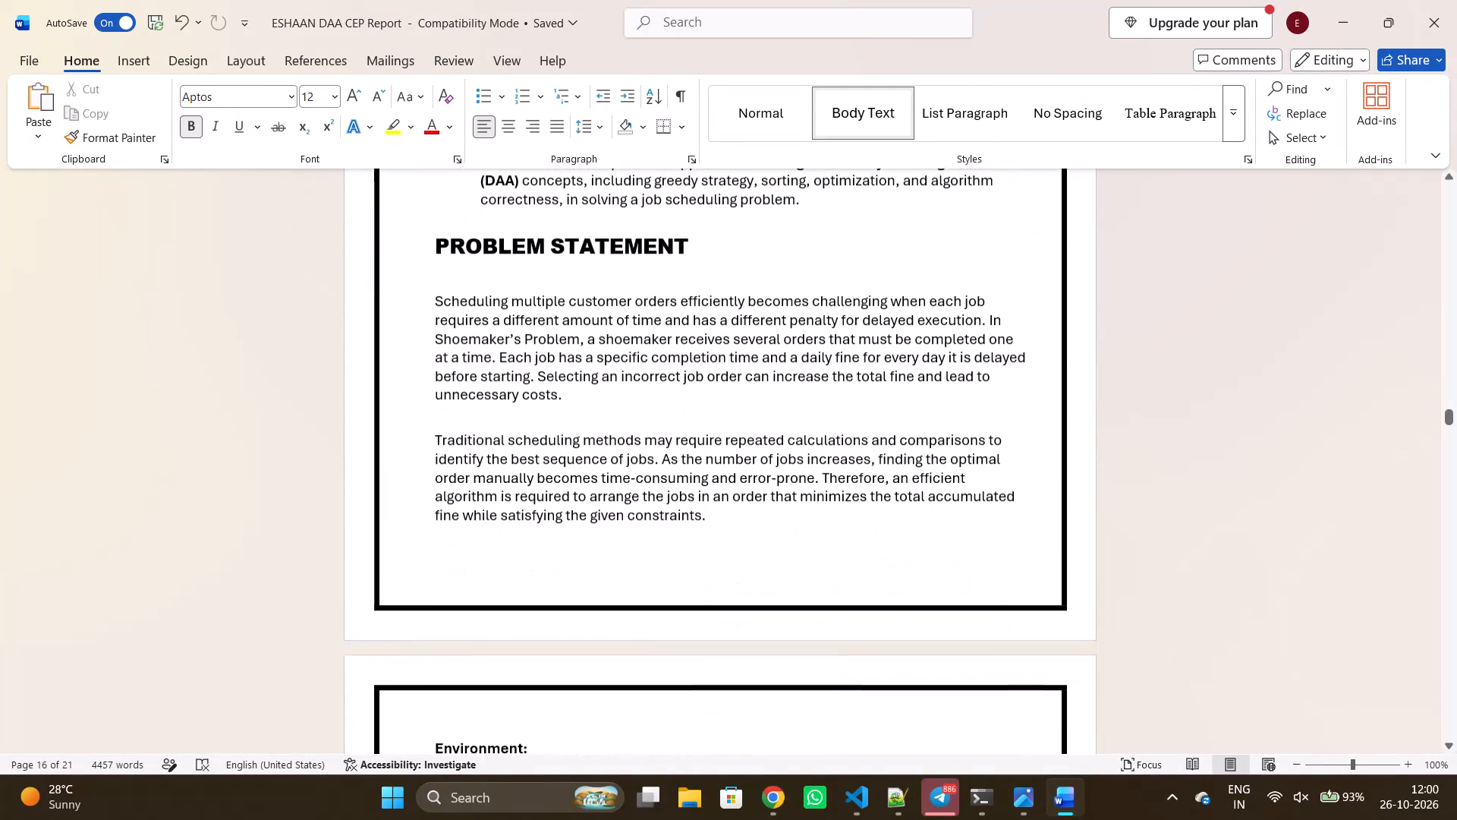
pyautogui.scroll(-3, 563, 619)
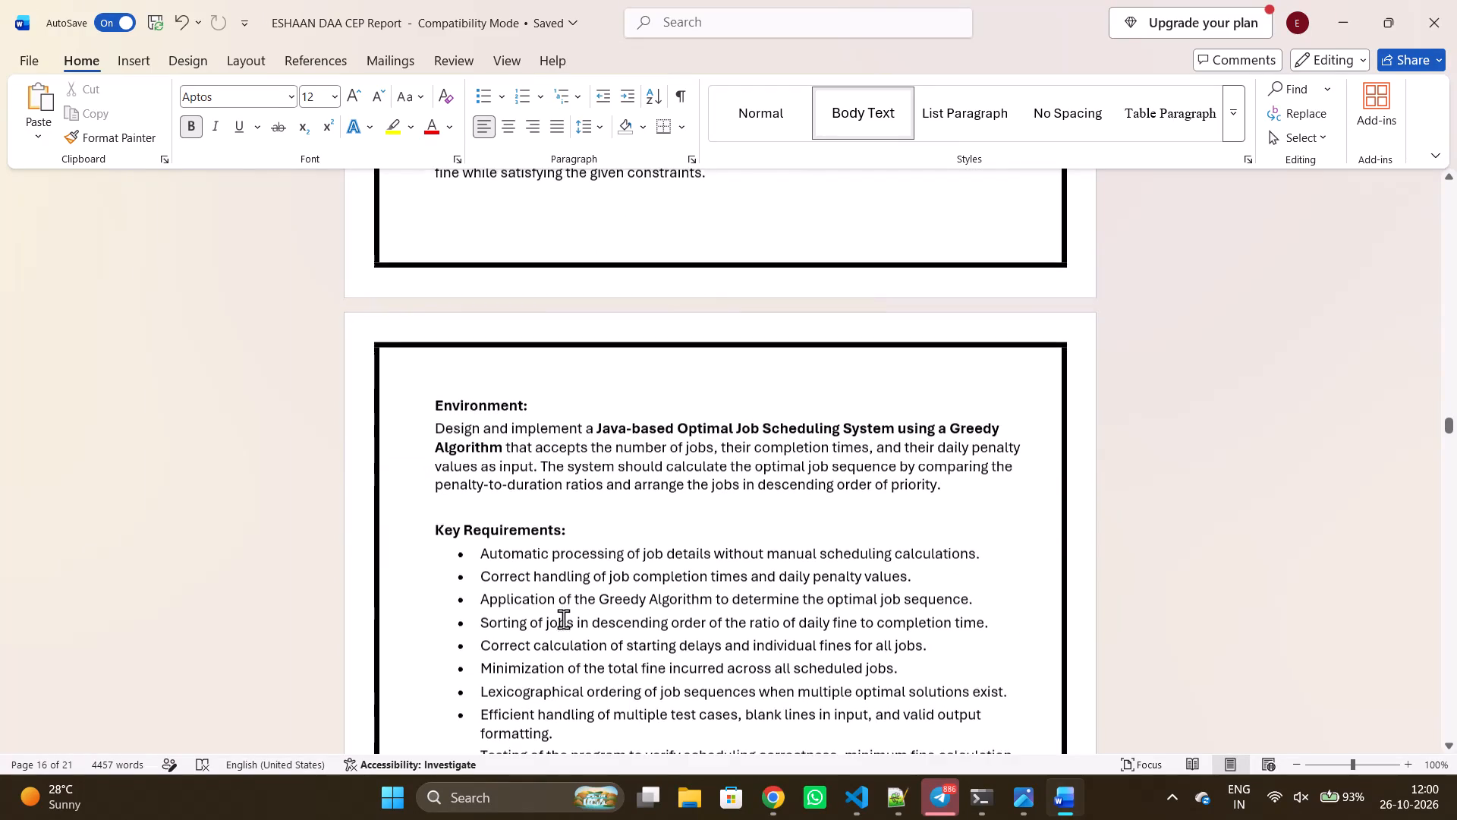
pyautogui.scroll(-4, 563, 619)
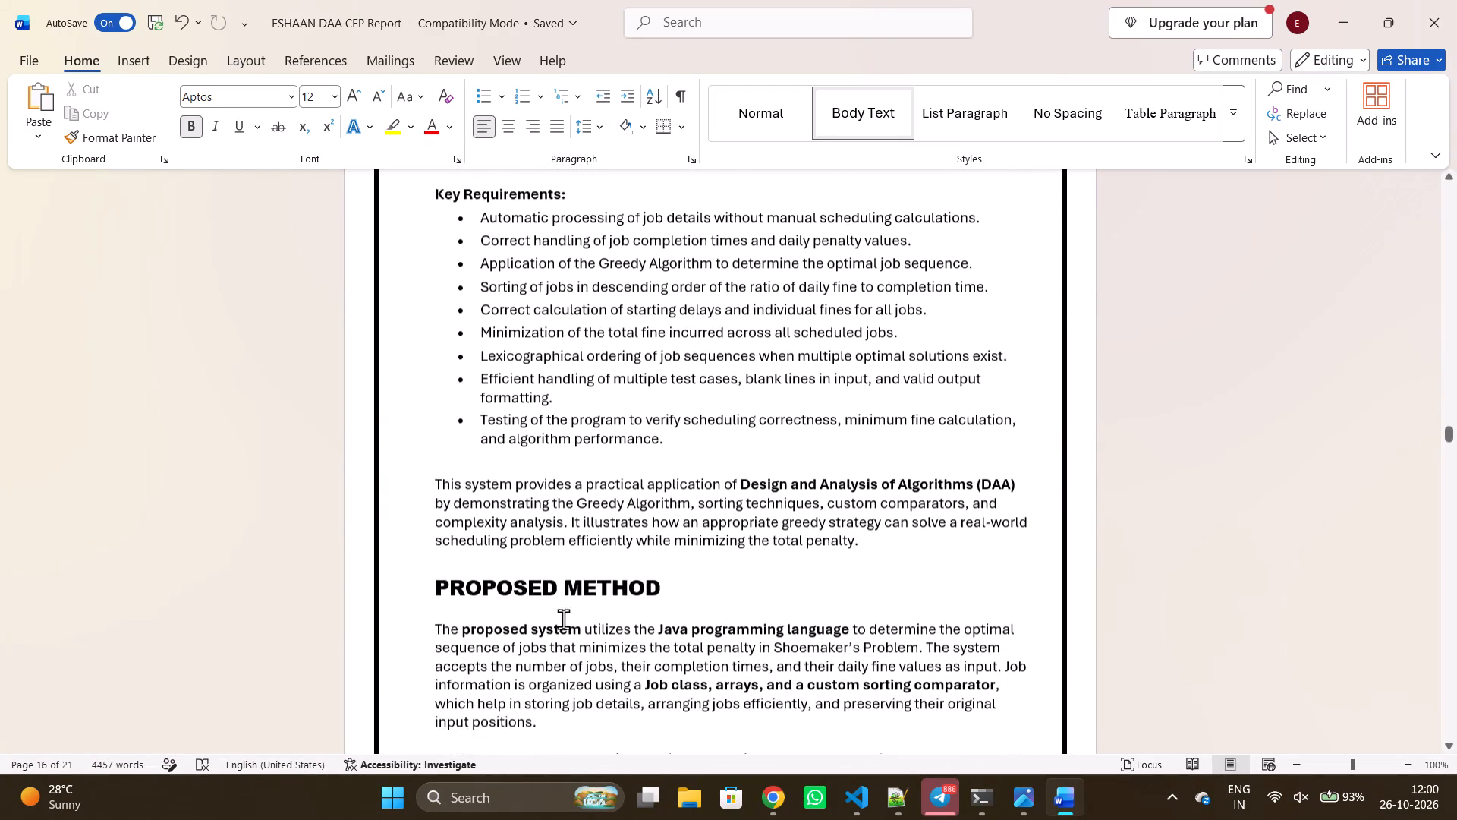
pyautogui.scroll(-5, 563, 619)
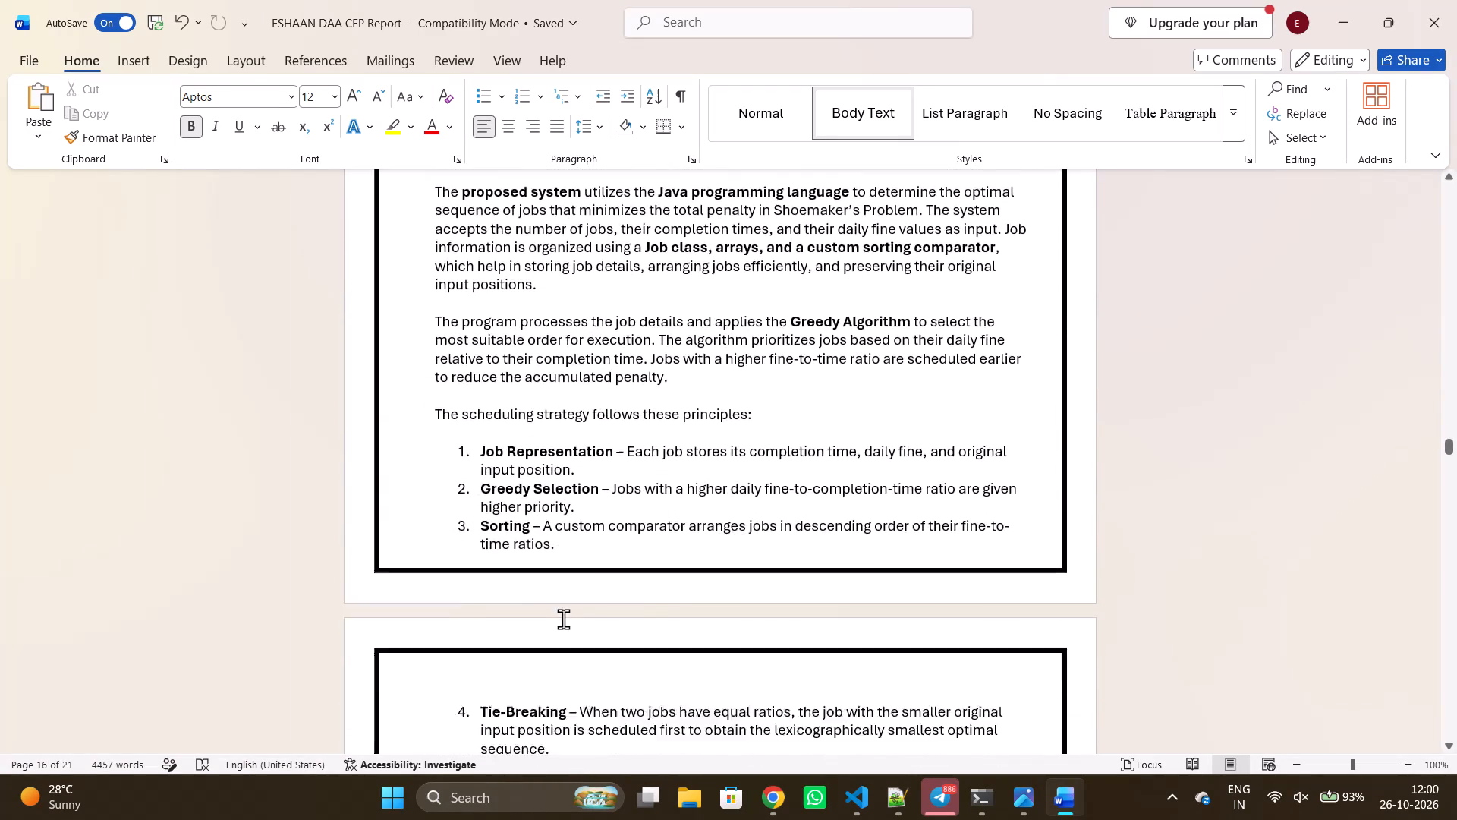
pyautogui.scroll(-3, 563, 619)
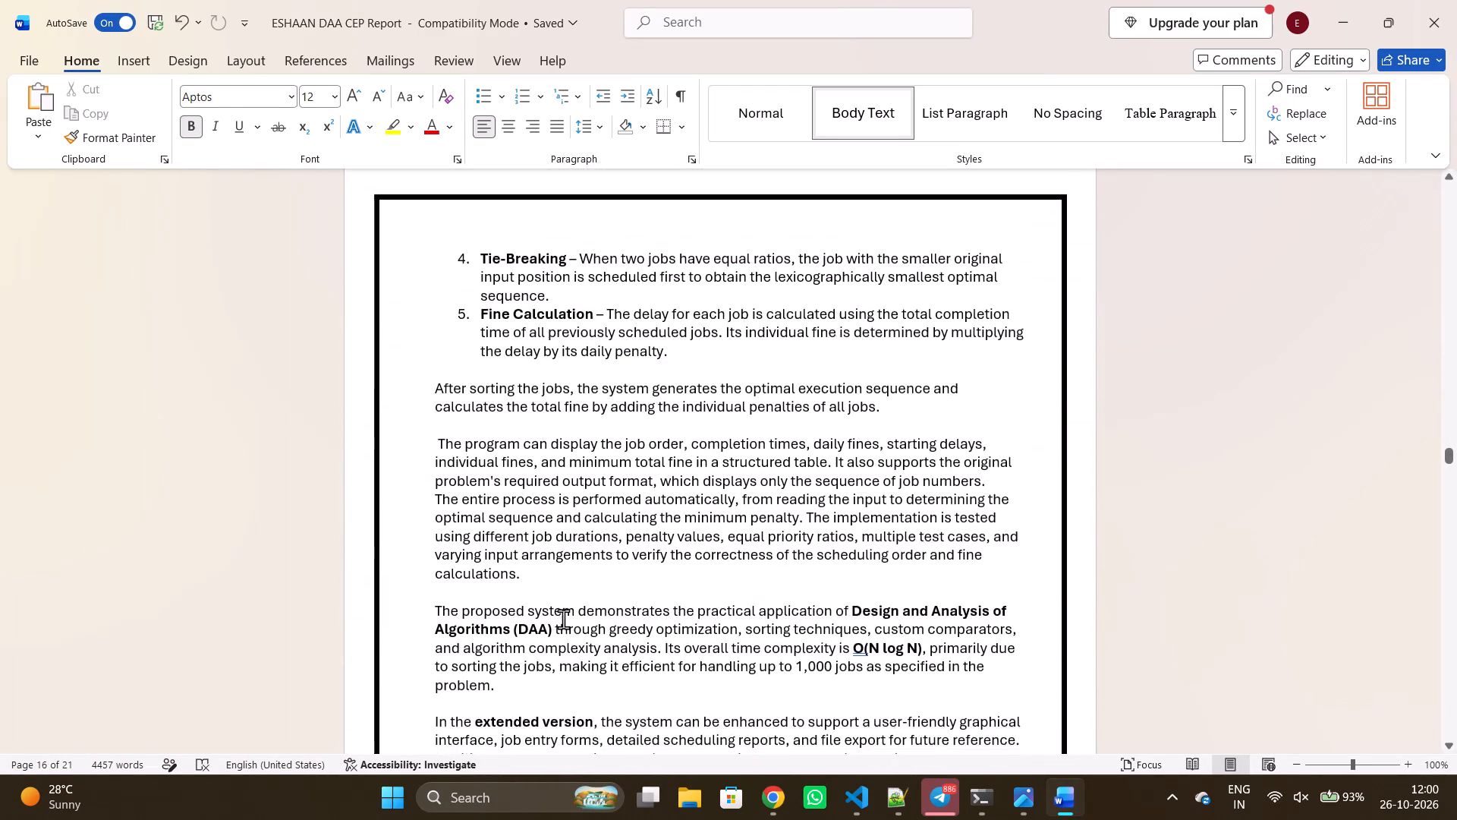
pyautogui.scroll(-4, 563, 619)
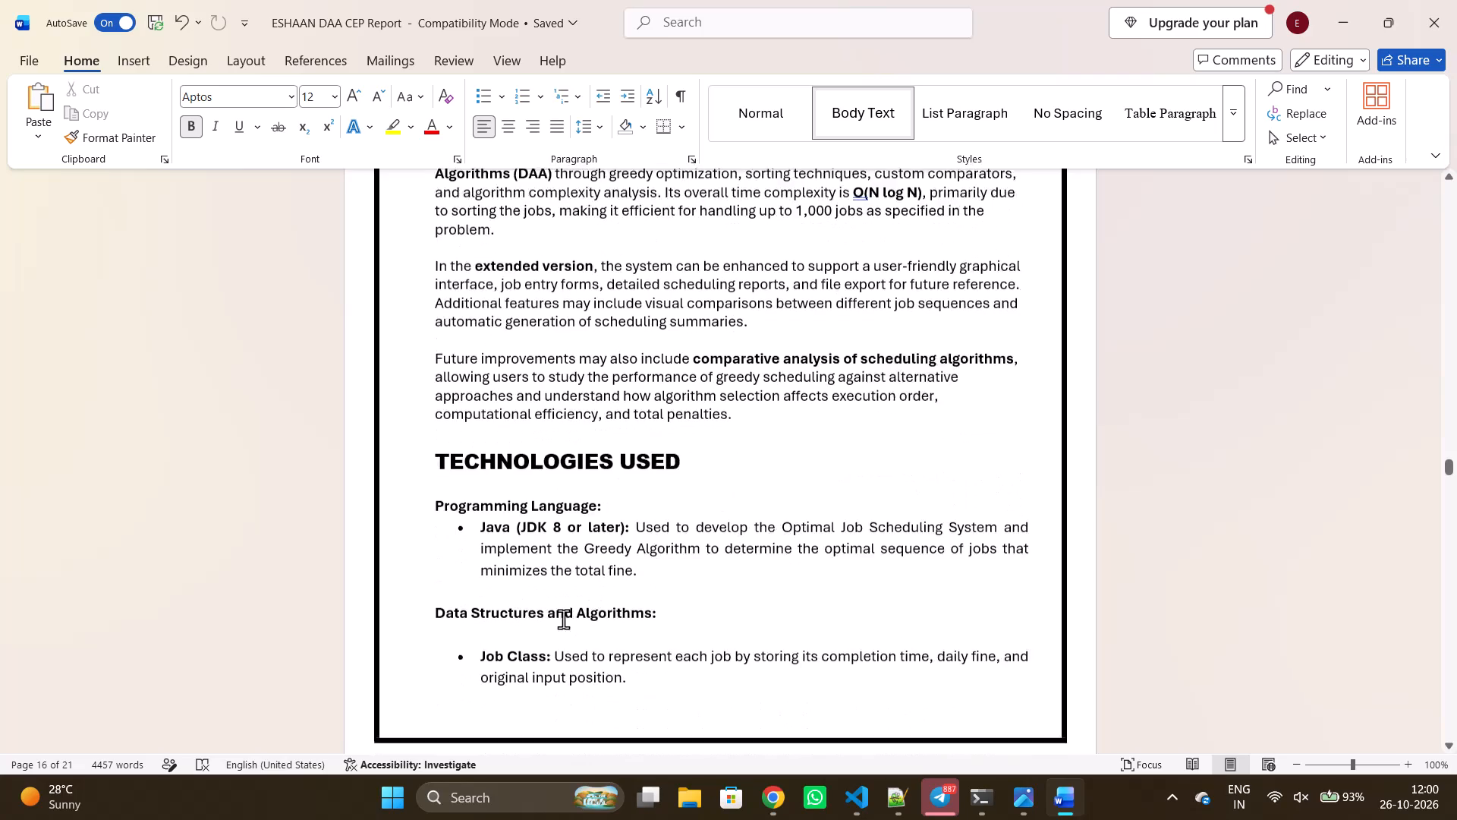
pyautogui.scroll(-3, 563, 619)
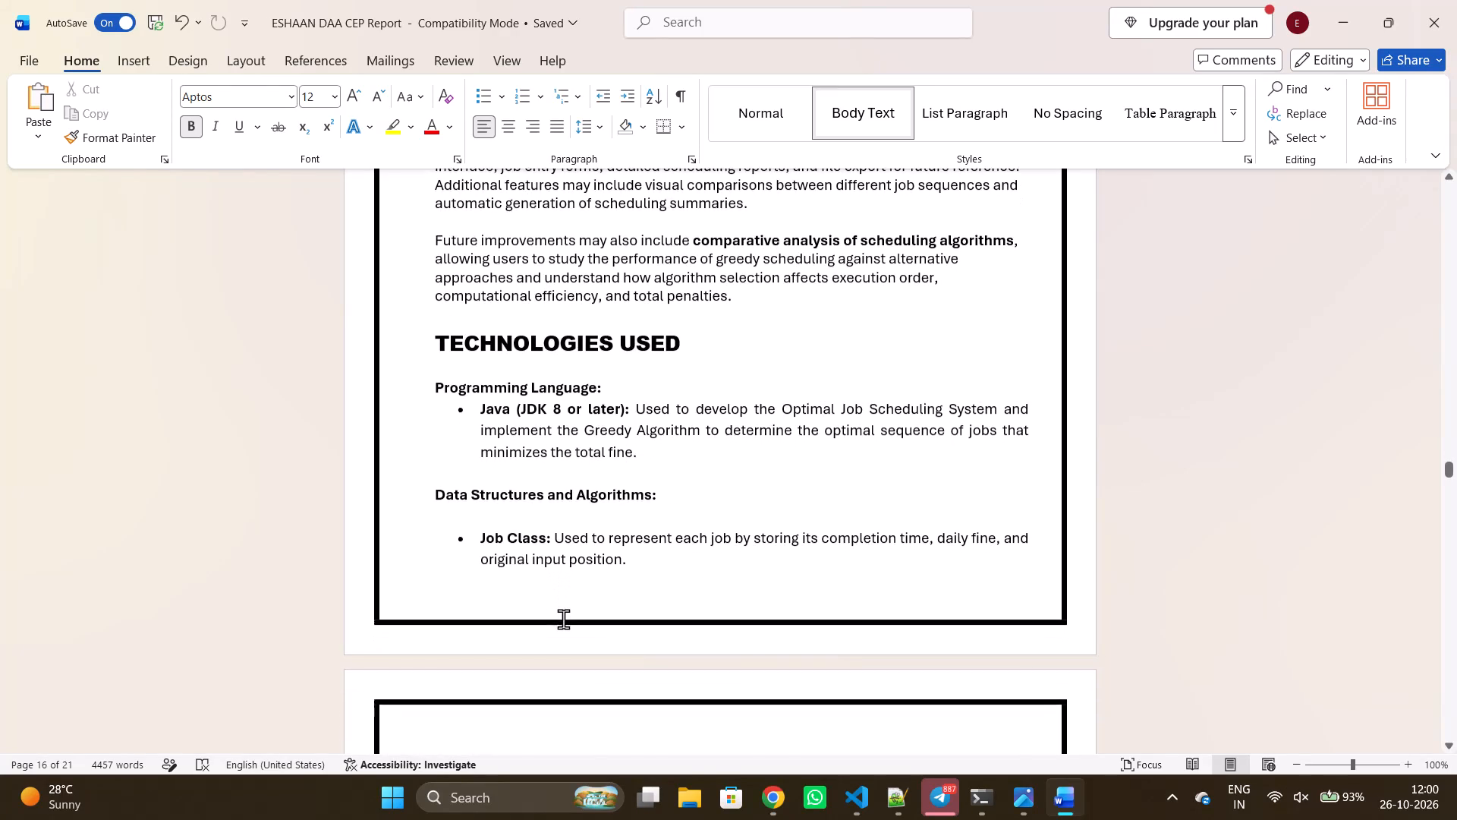
pyautogui.scroll(-3, 563, 619)
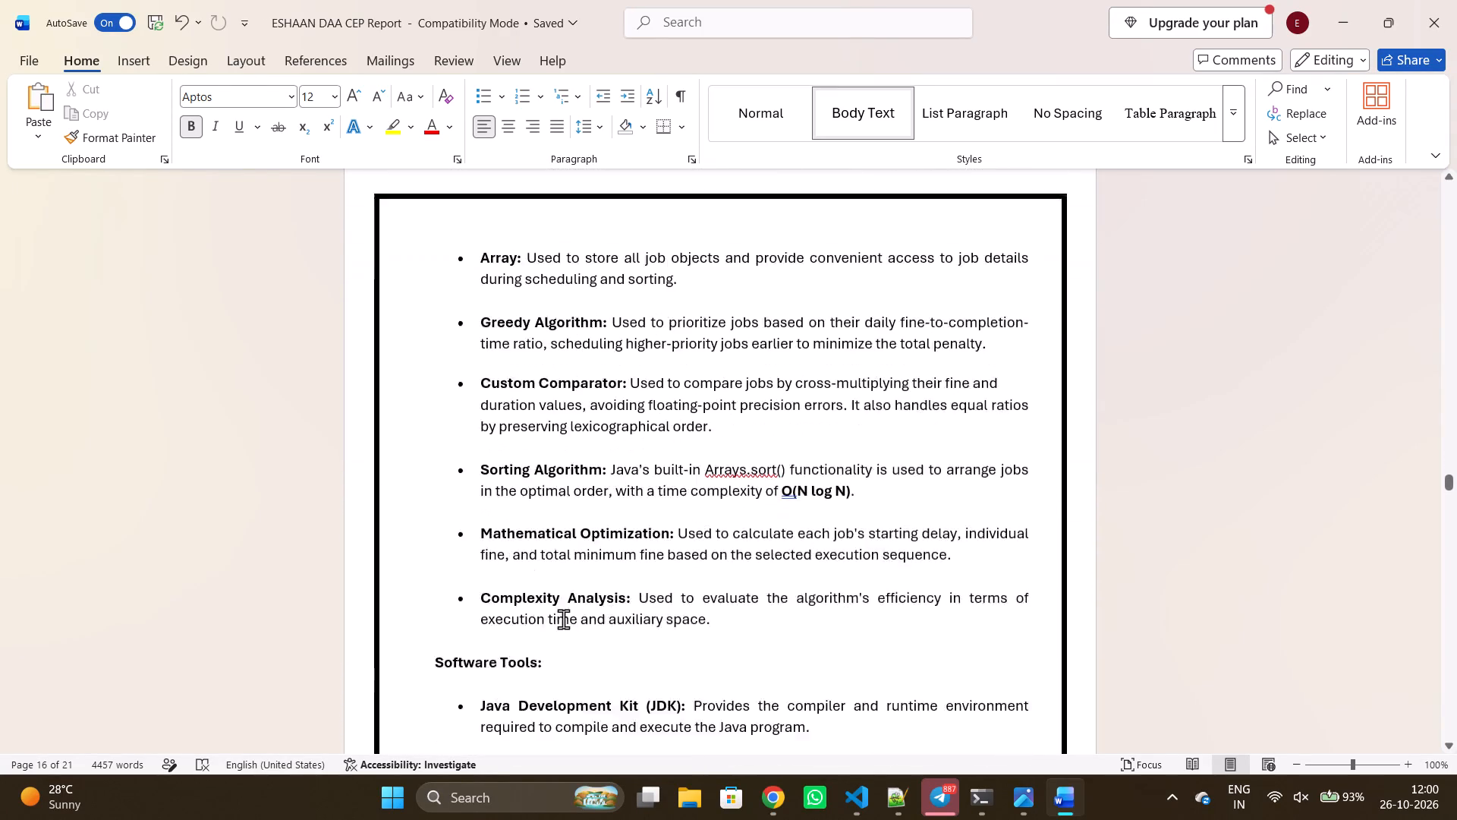
pyautogui.scroll(-6, 563, 619)
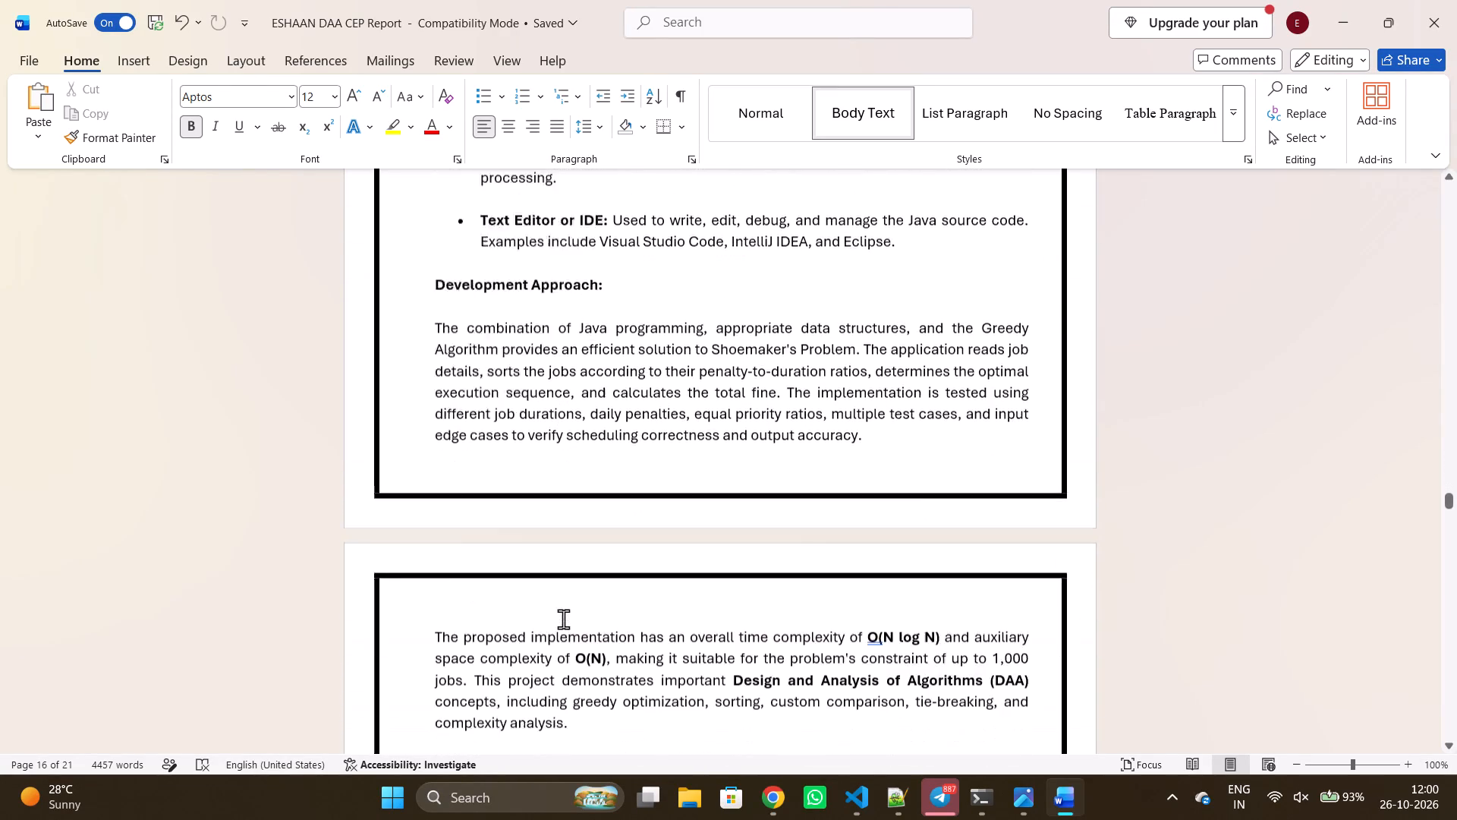
pyautogui.scroll(-4, 563, 619)
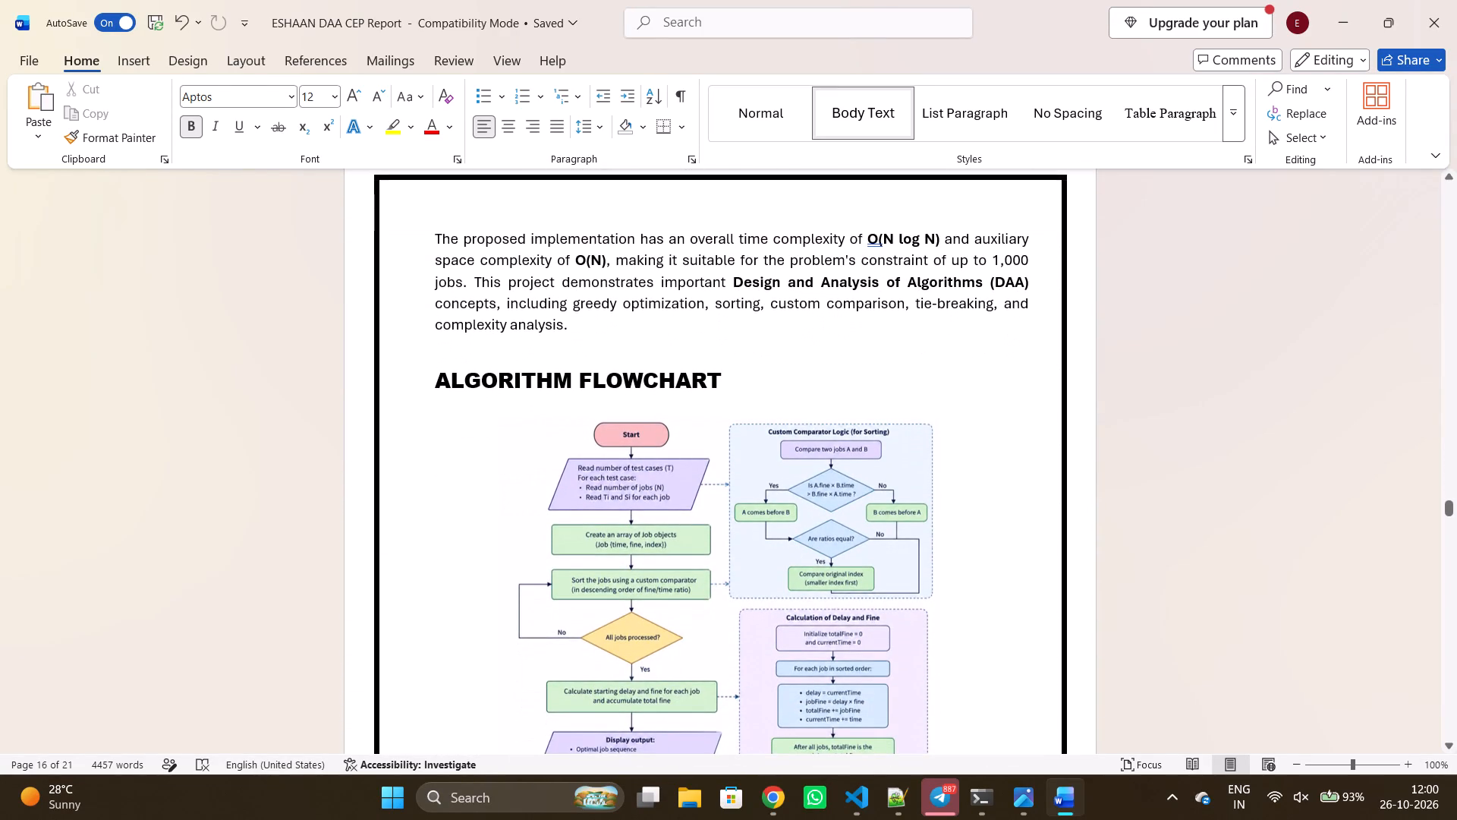
pyautogui.scroll(-4, 563, 619)
# Review the page layout and borders from the algorithm flowchart and METHODOLOGY through ADVANTAGES, the Java code, the program output and RESULT.
pyautogui.scroll(-4, 563, 619)
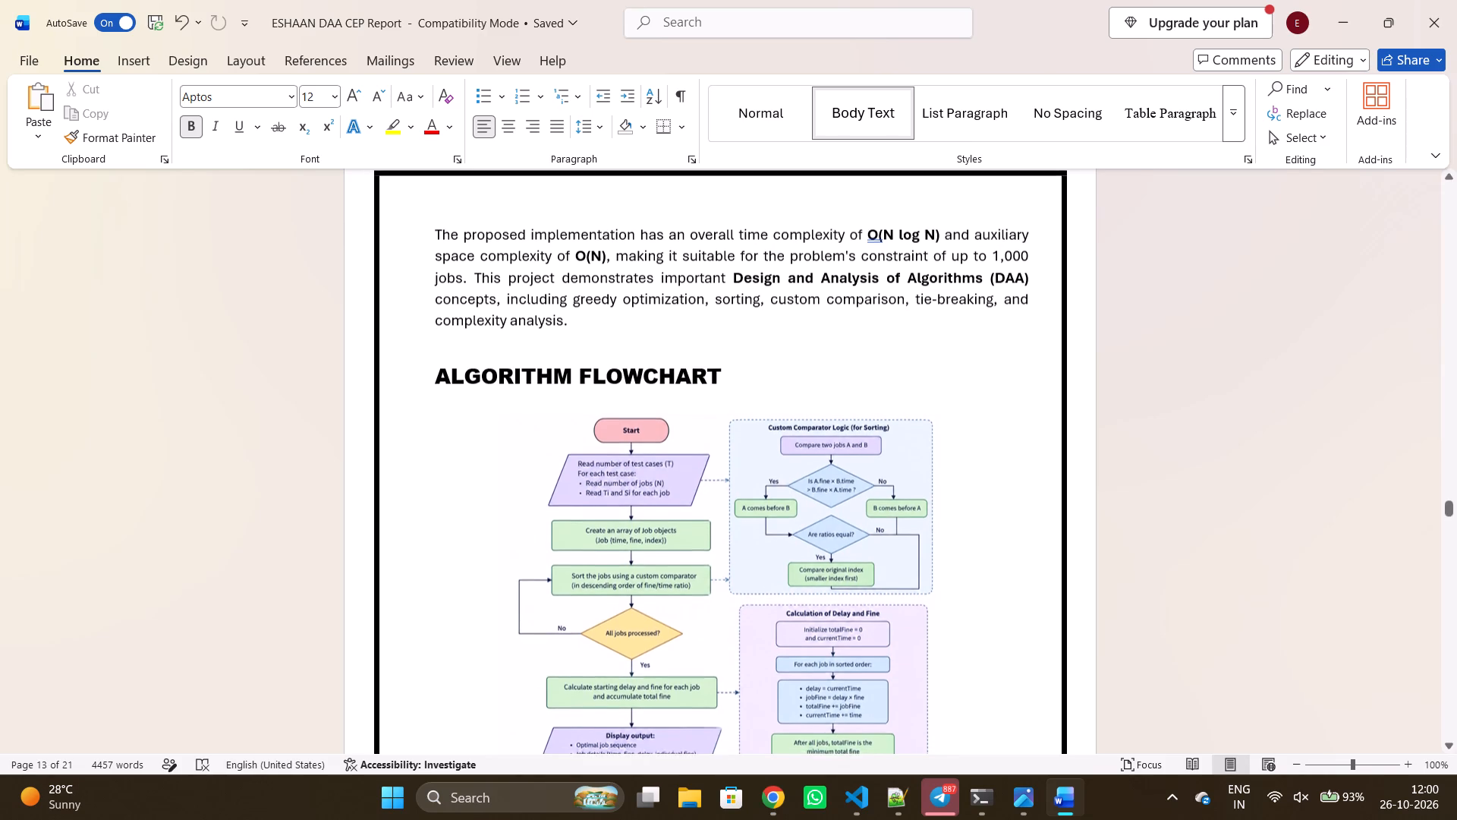
pyautogui.scroll(-3, 563, 619)
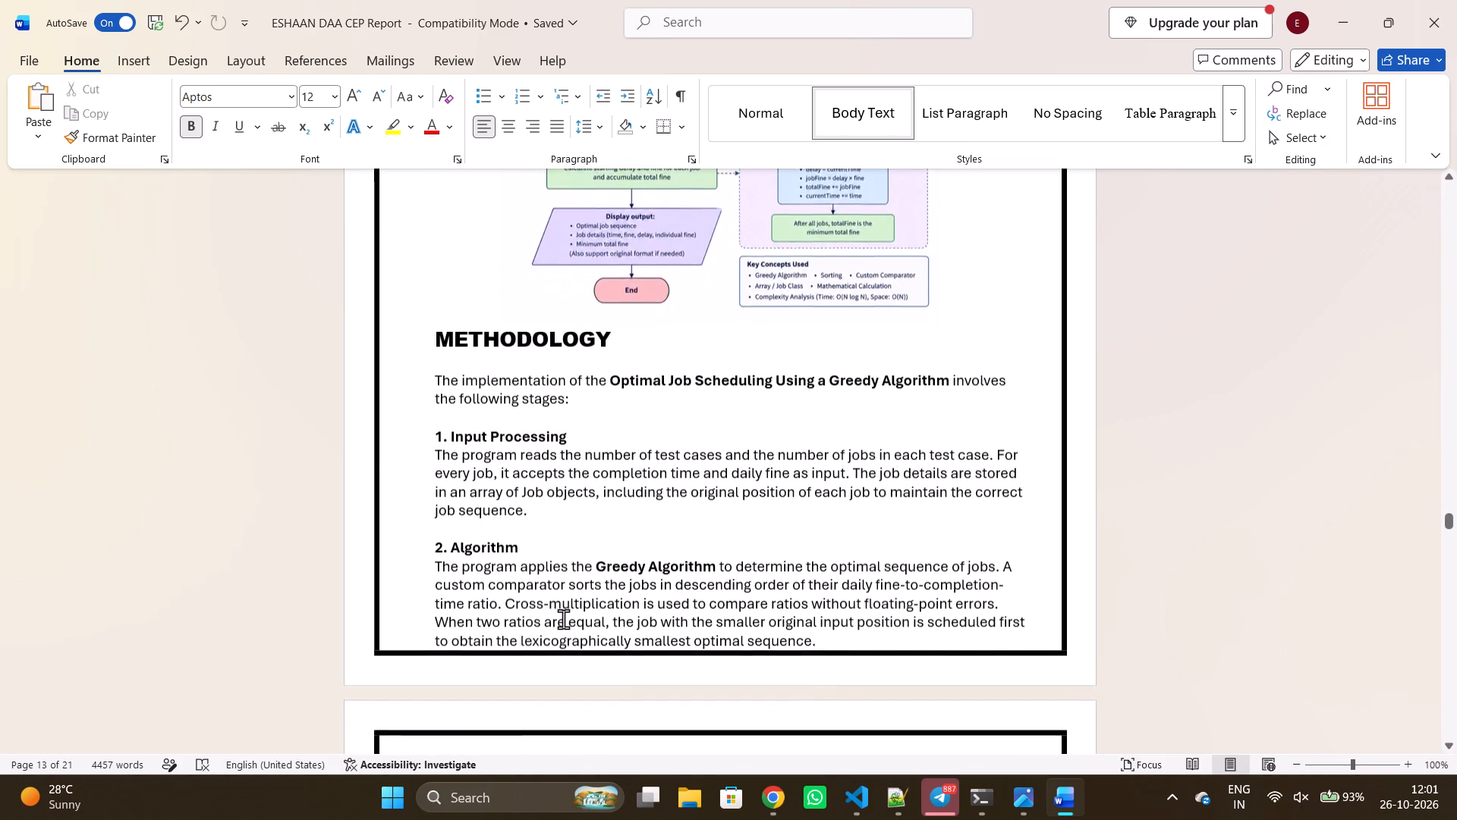
pyautogui.scroll(-1, 563, 619)
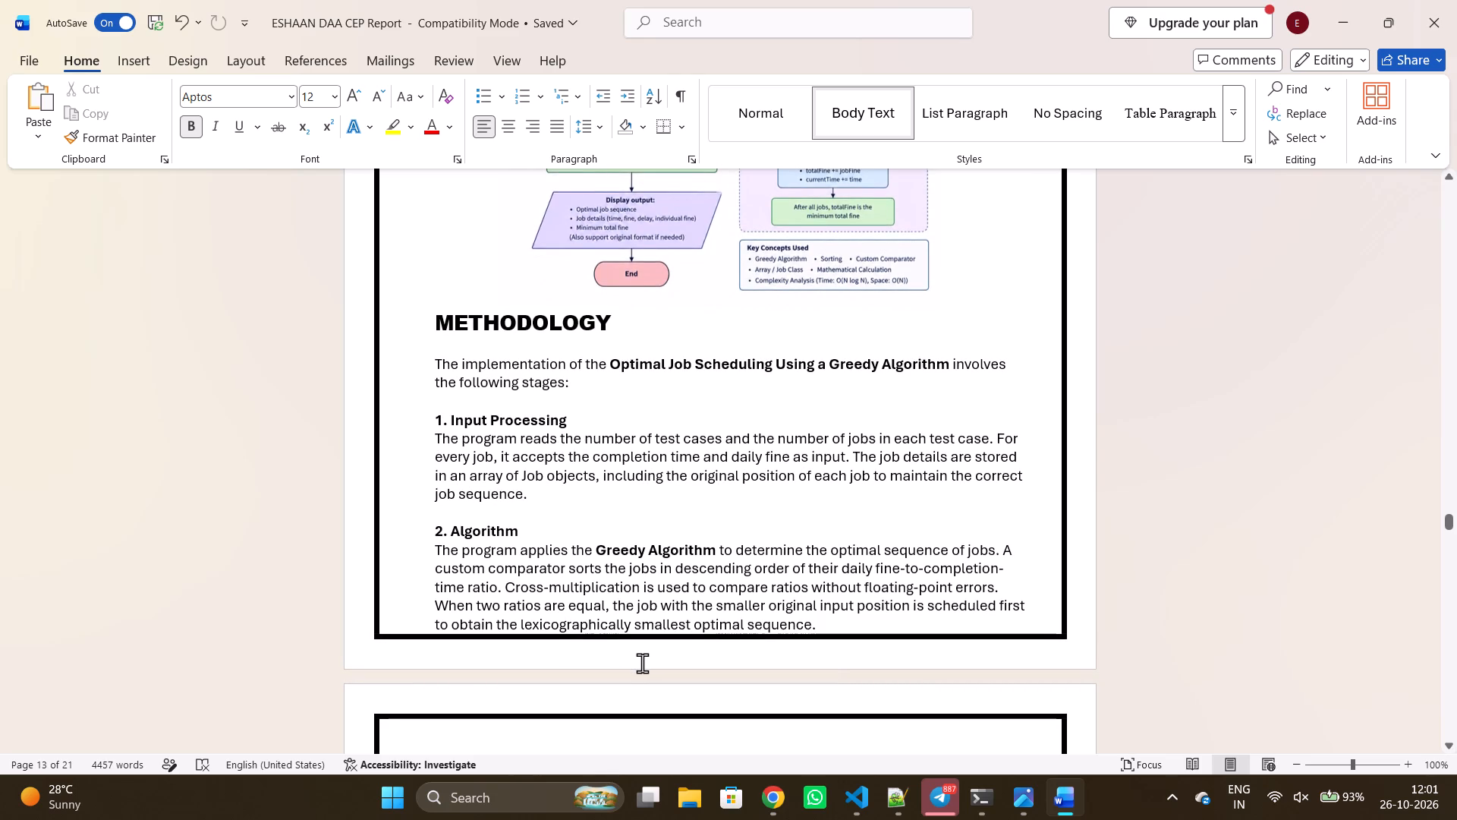
pyautogui.scroll(-2, 642, 663)
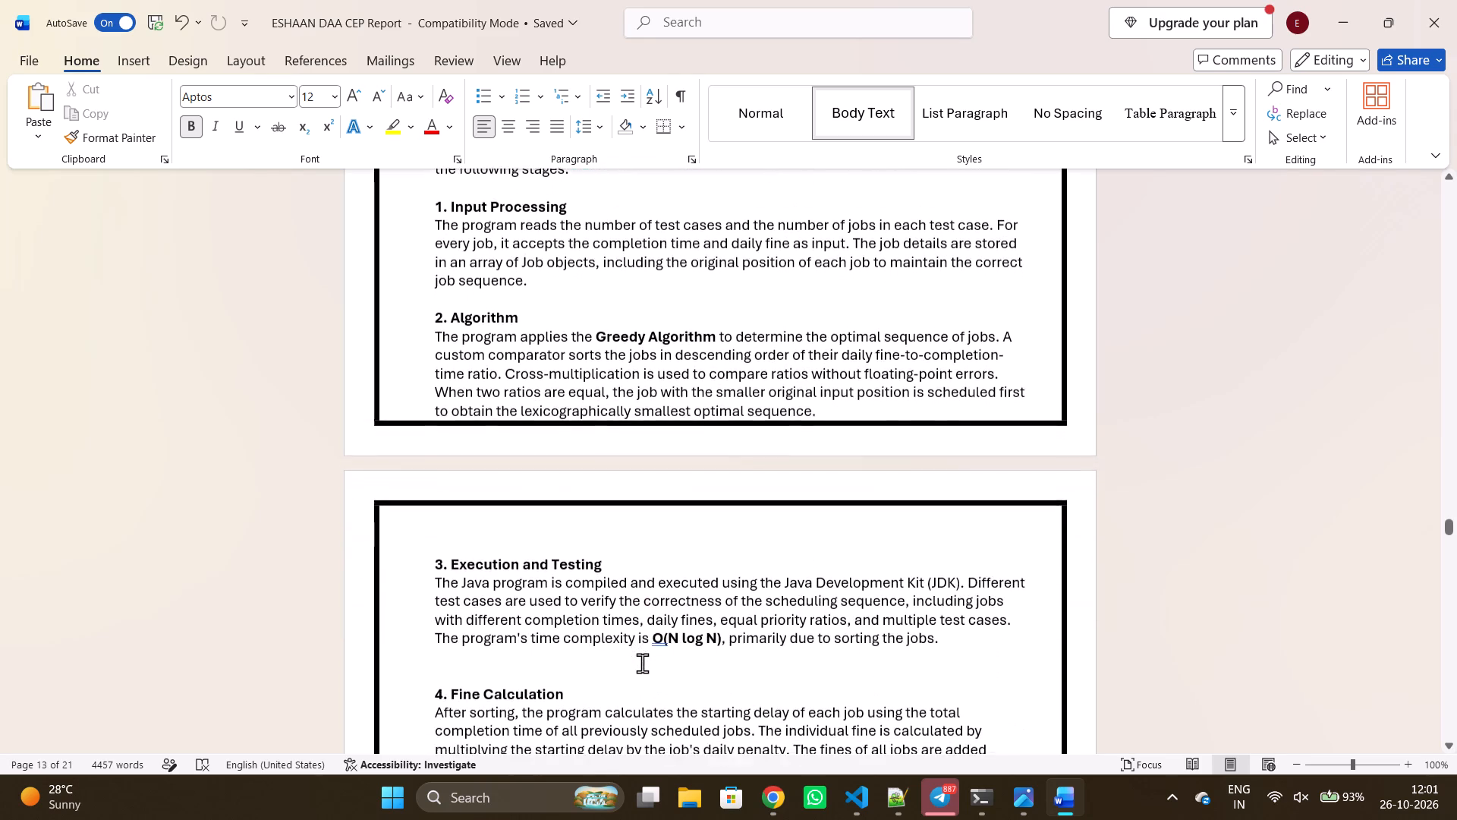
pyautogui.scroll(-6, 642, 663)
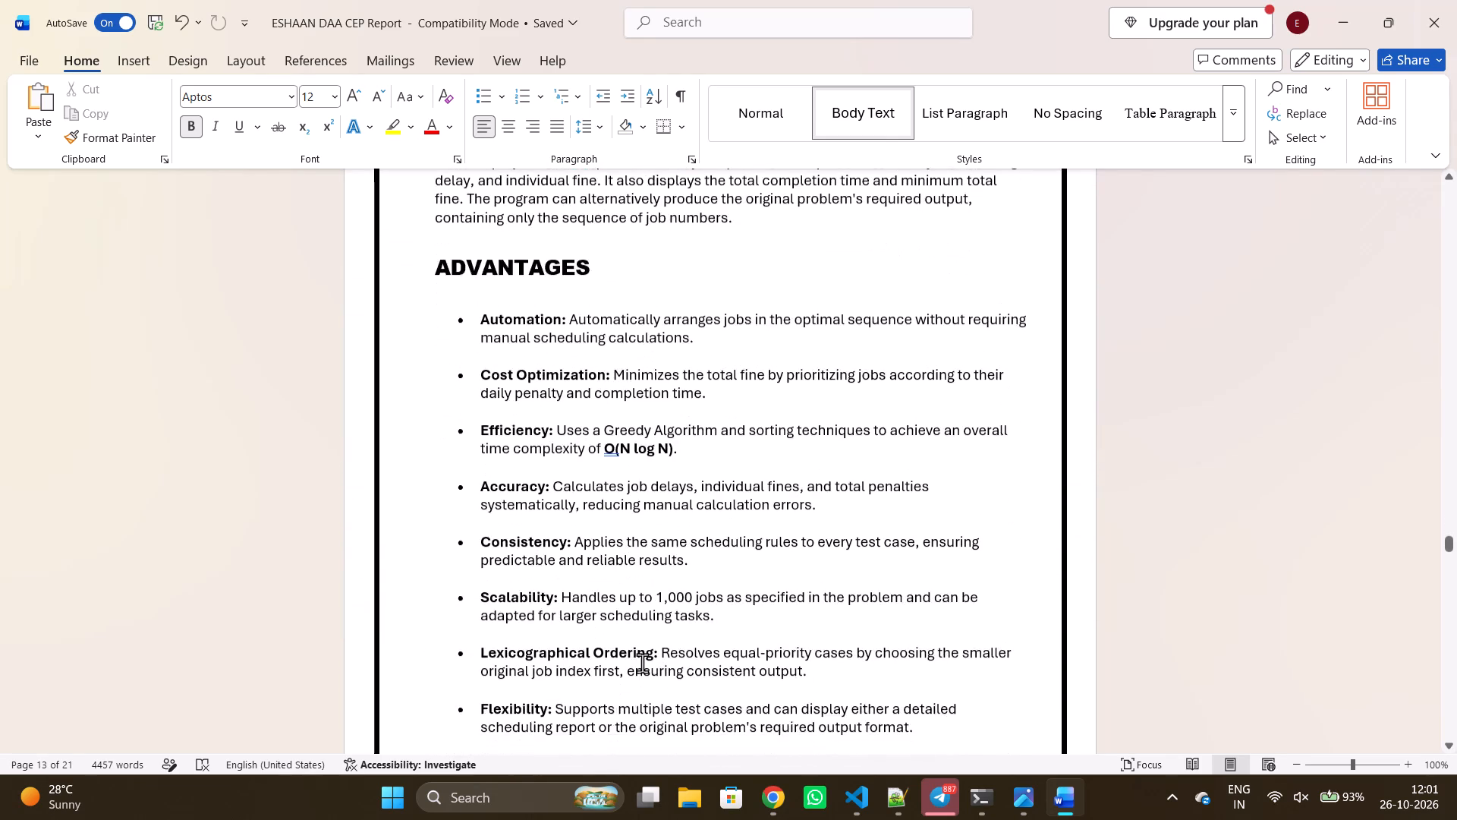
pyautogui.scroll(-5, 642, 663)
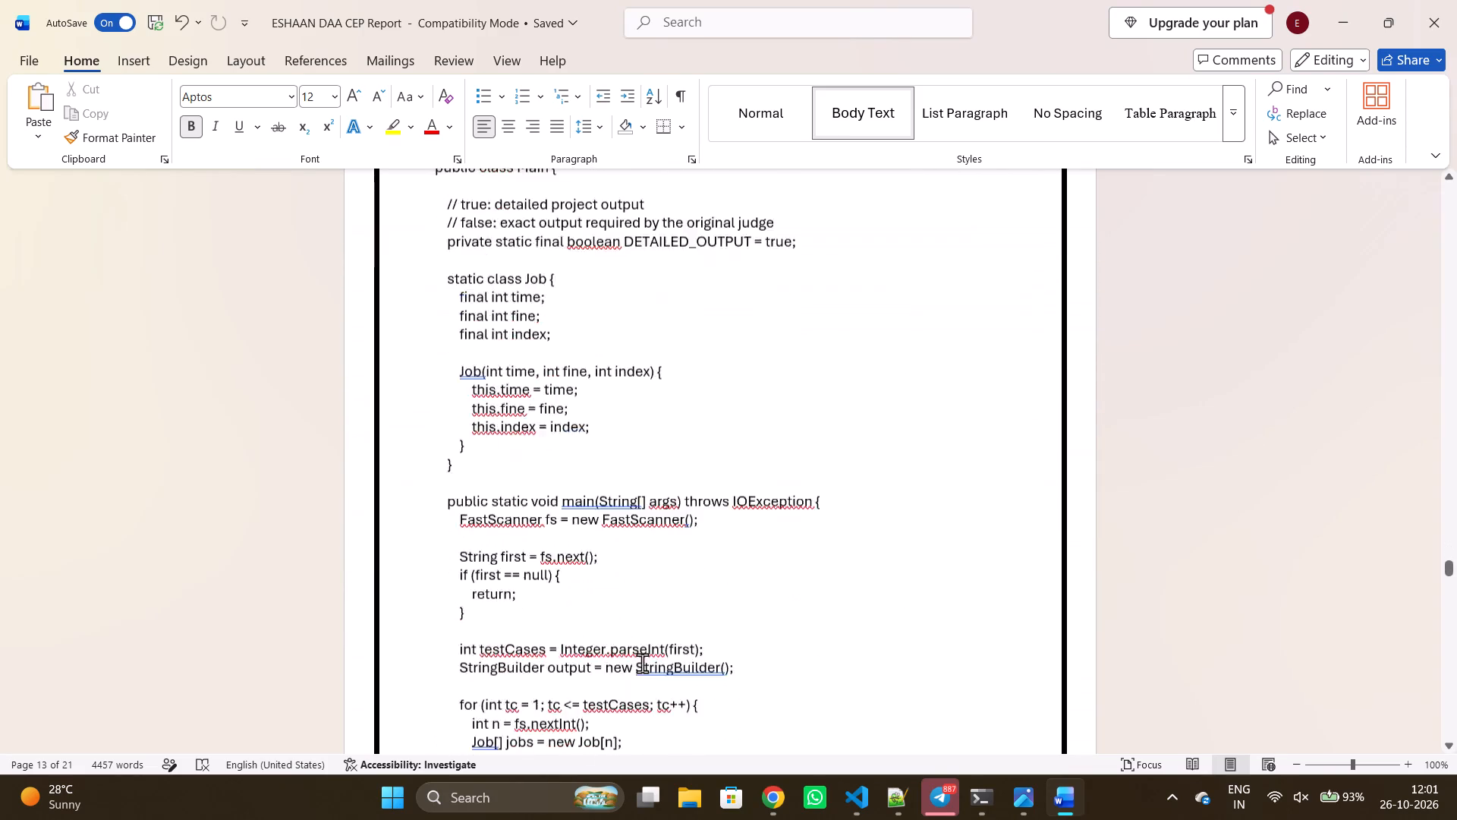
pyautogui.scroll(-6, 642, 663)
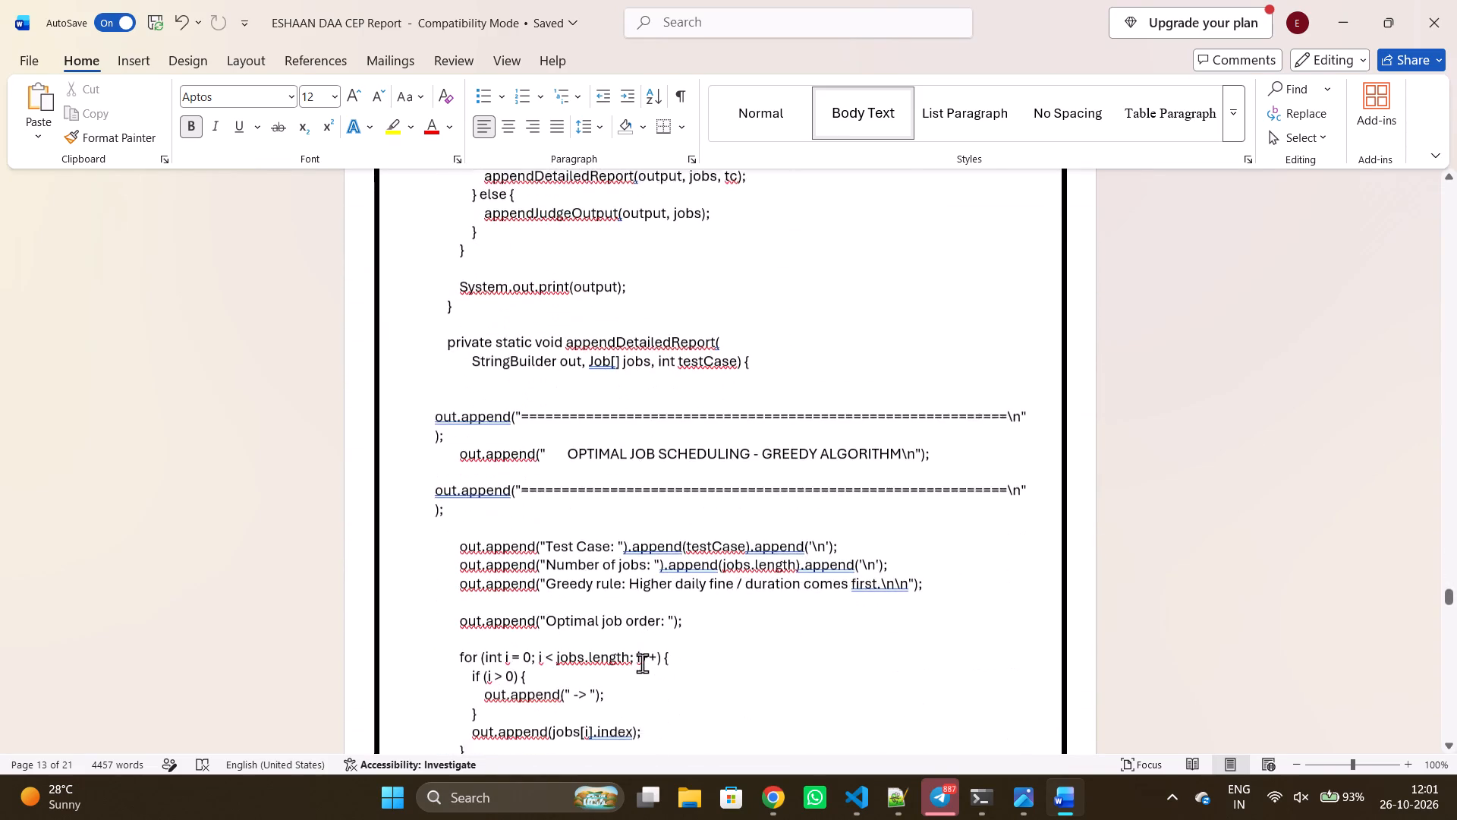
pyautogui.scroll(-6, 642, 663)
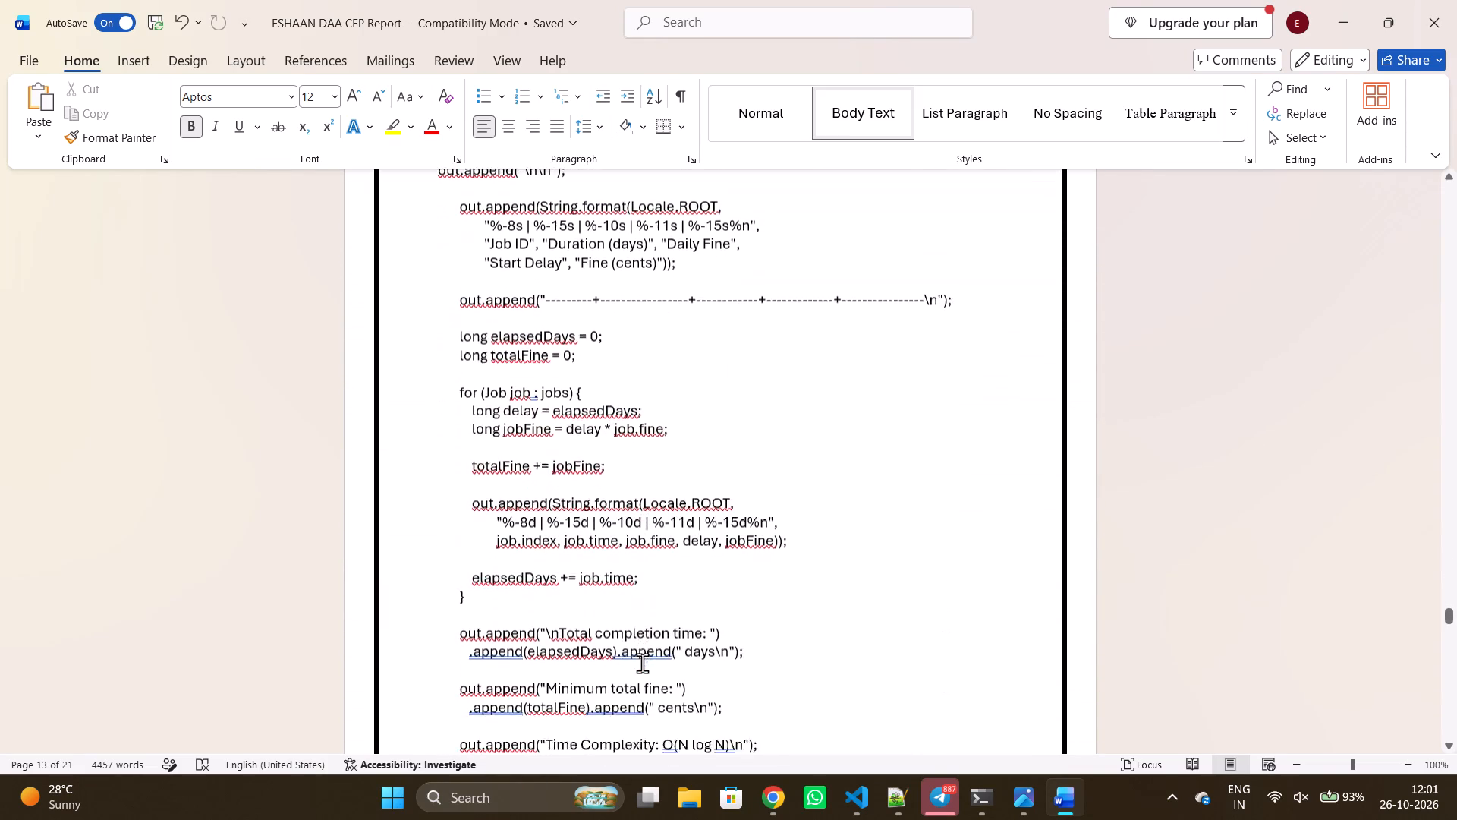
pyautogui.scroll(-5, 642, 663)
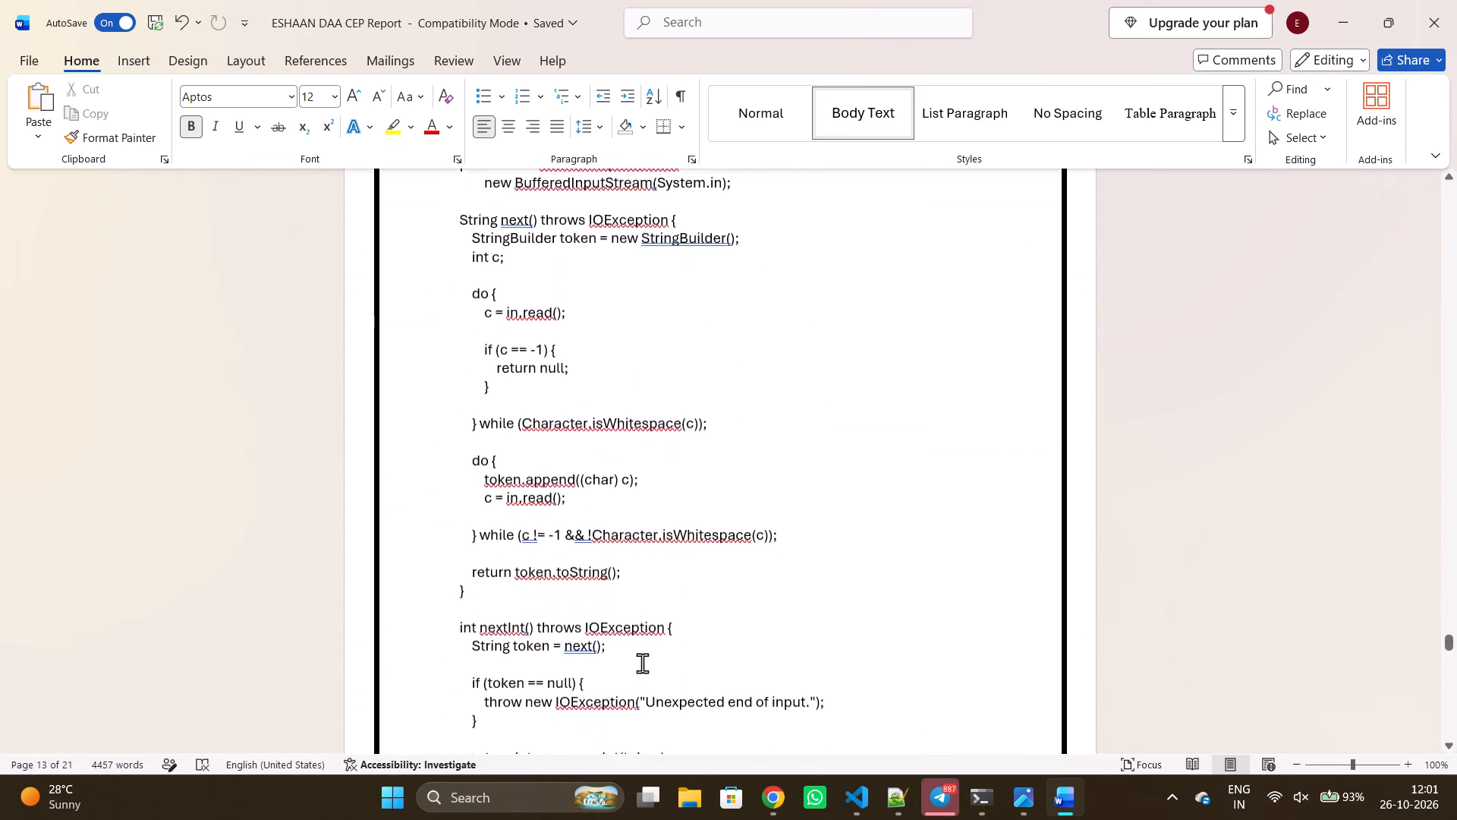
pyautogui.scroll(-5, 642, 663)
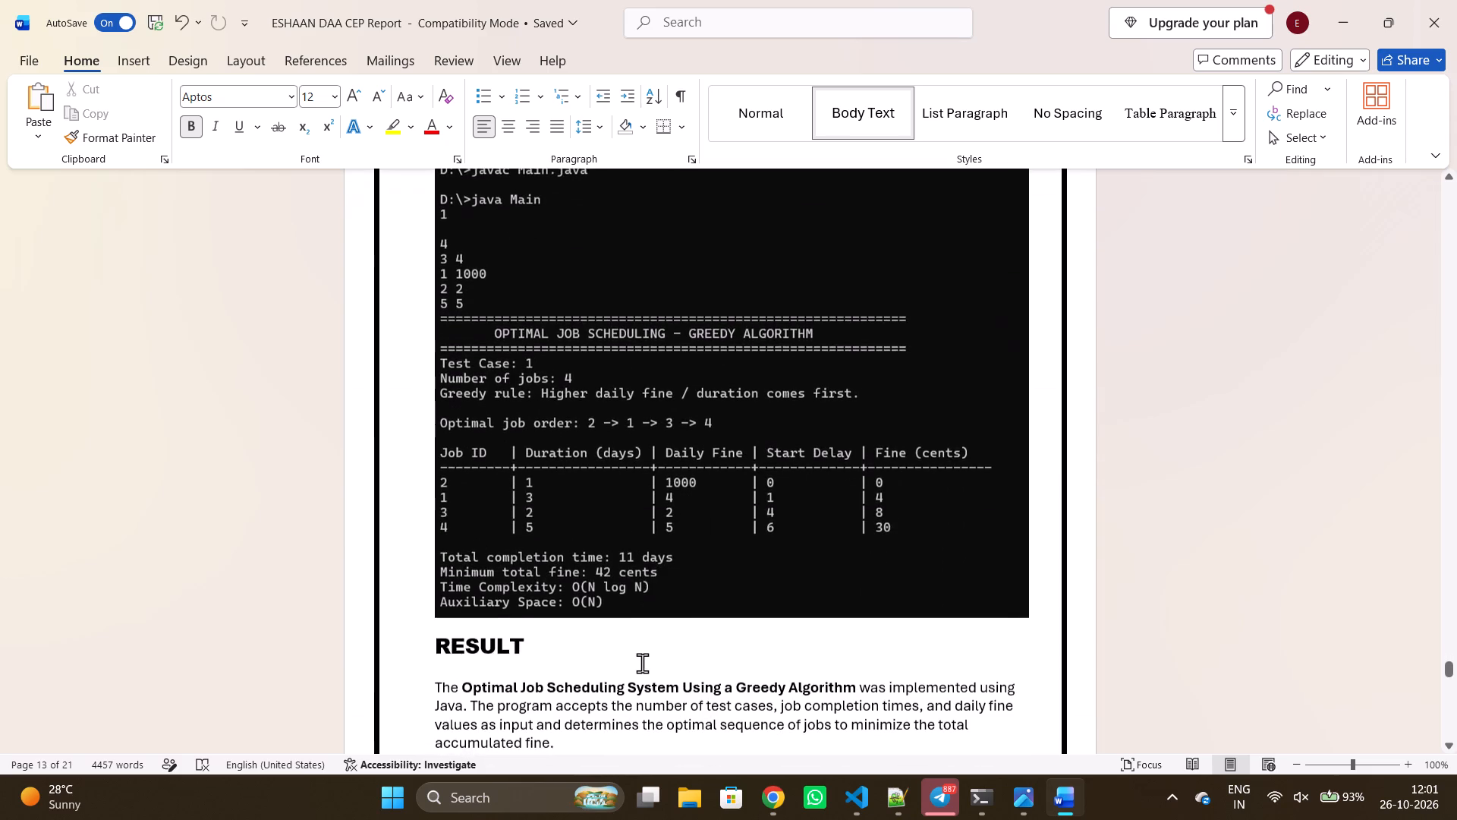
pyautogui.scroll(-5, 642, 663)
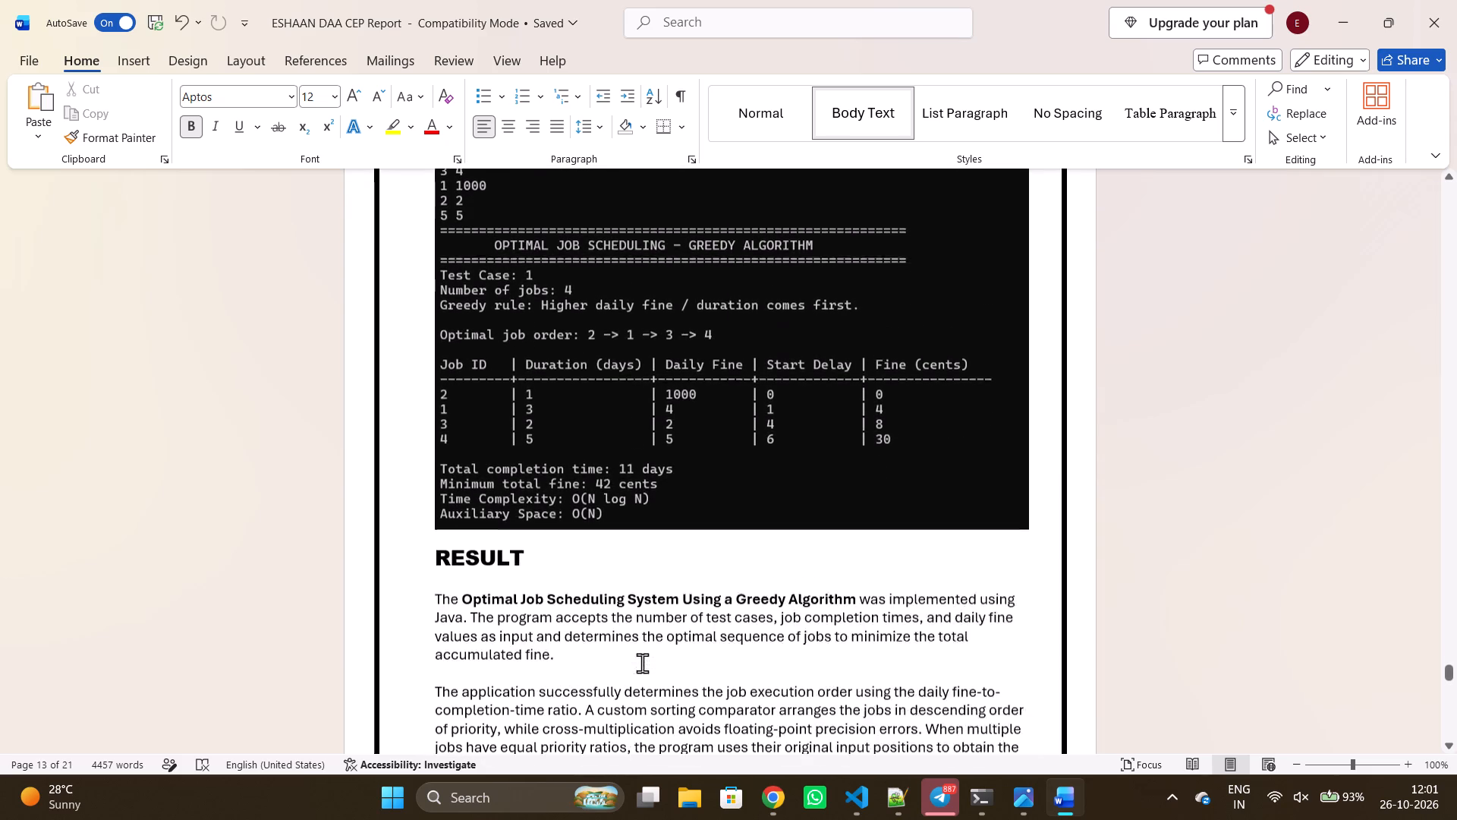
pyautogui.scroll(-6, 642, 663)
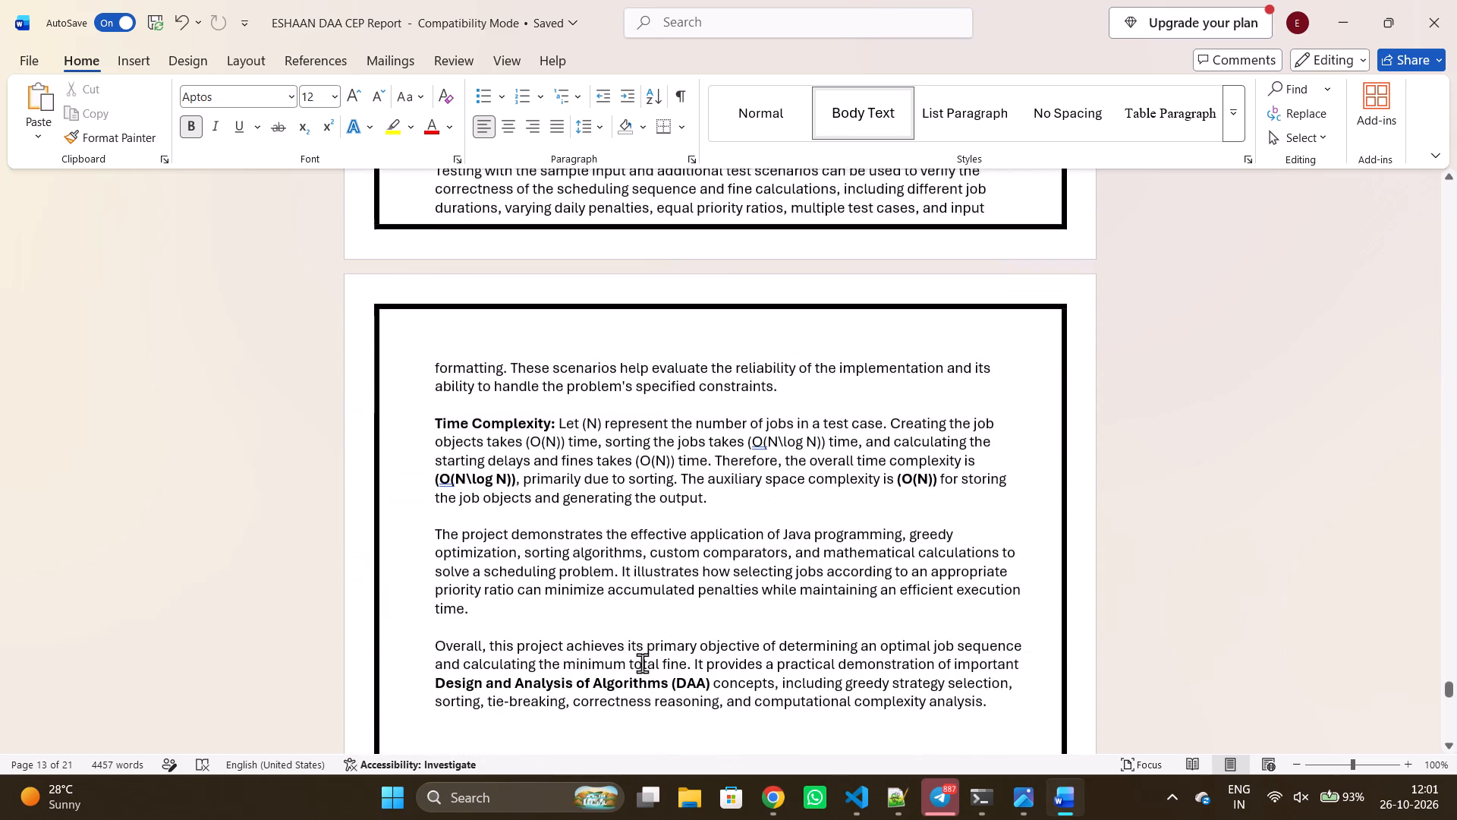
# Review the page layout and borders from the time complexity paragraphs through the CONCLUSION section, and return to the report's start.
pyautogui.scroll(-4, 642, 663)
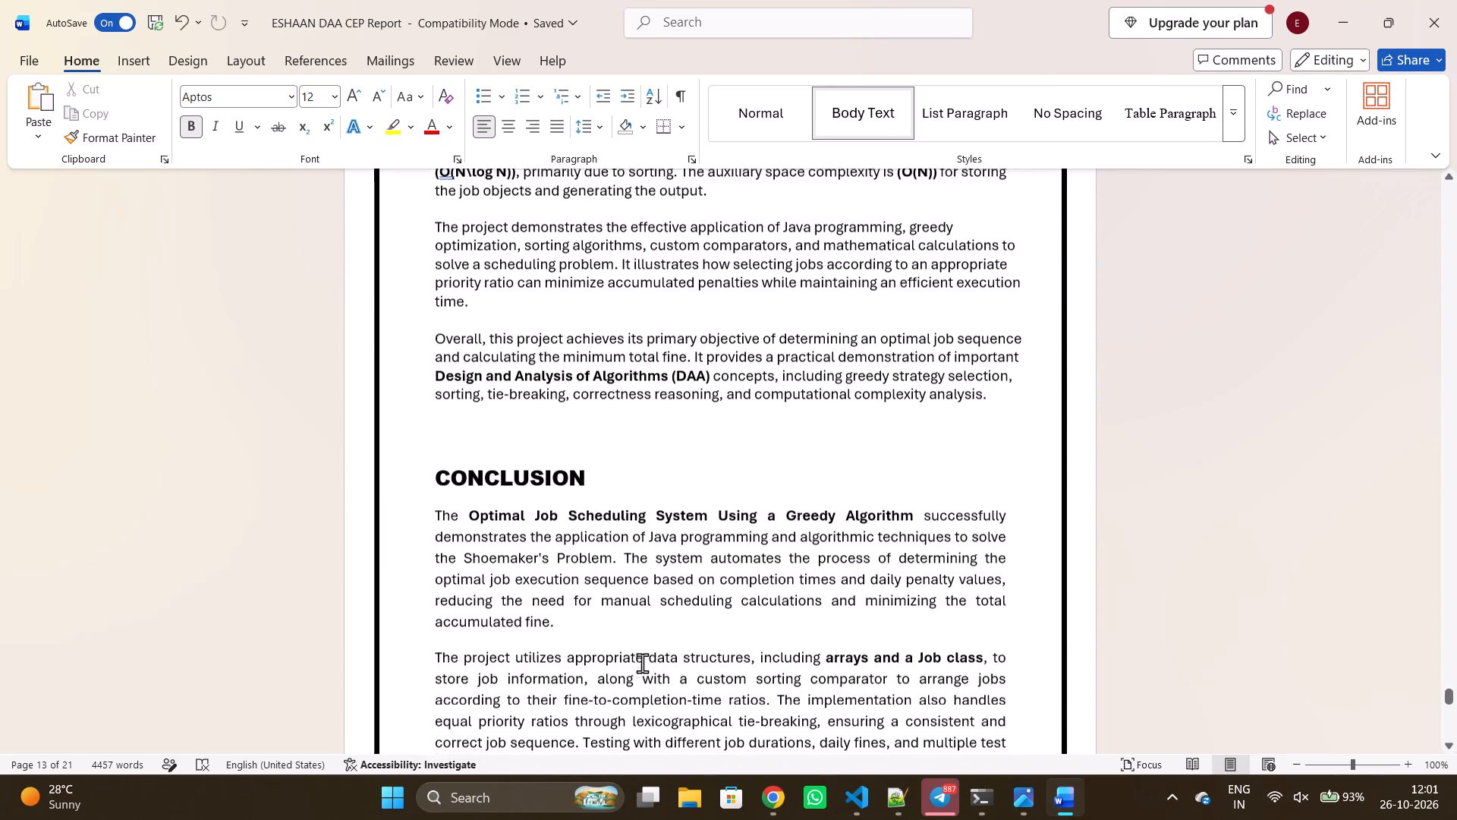
pyautogui.scroll(-4, 642, 663)
pyautogui.scroll(3, 642, 663)
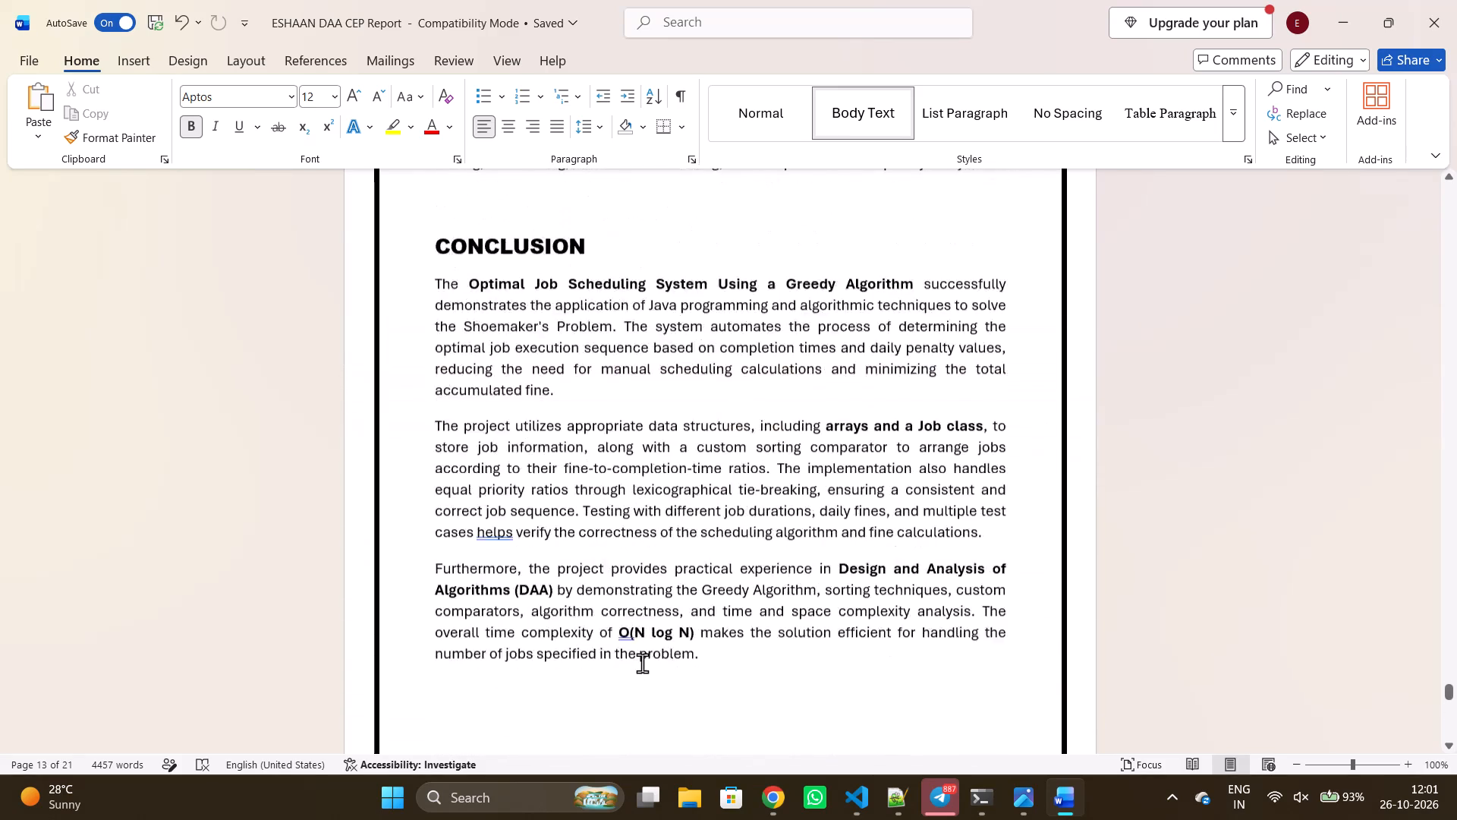
pyautogui.scroll(20, 642, 663)
pyautogui.scroll(1, 642, 663)
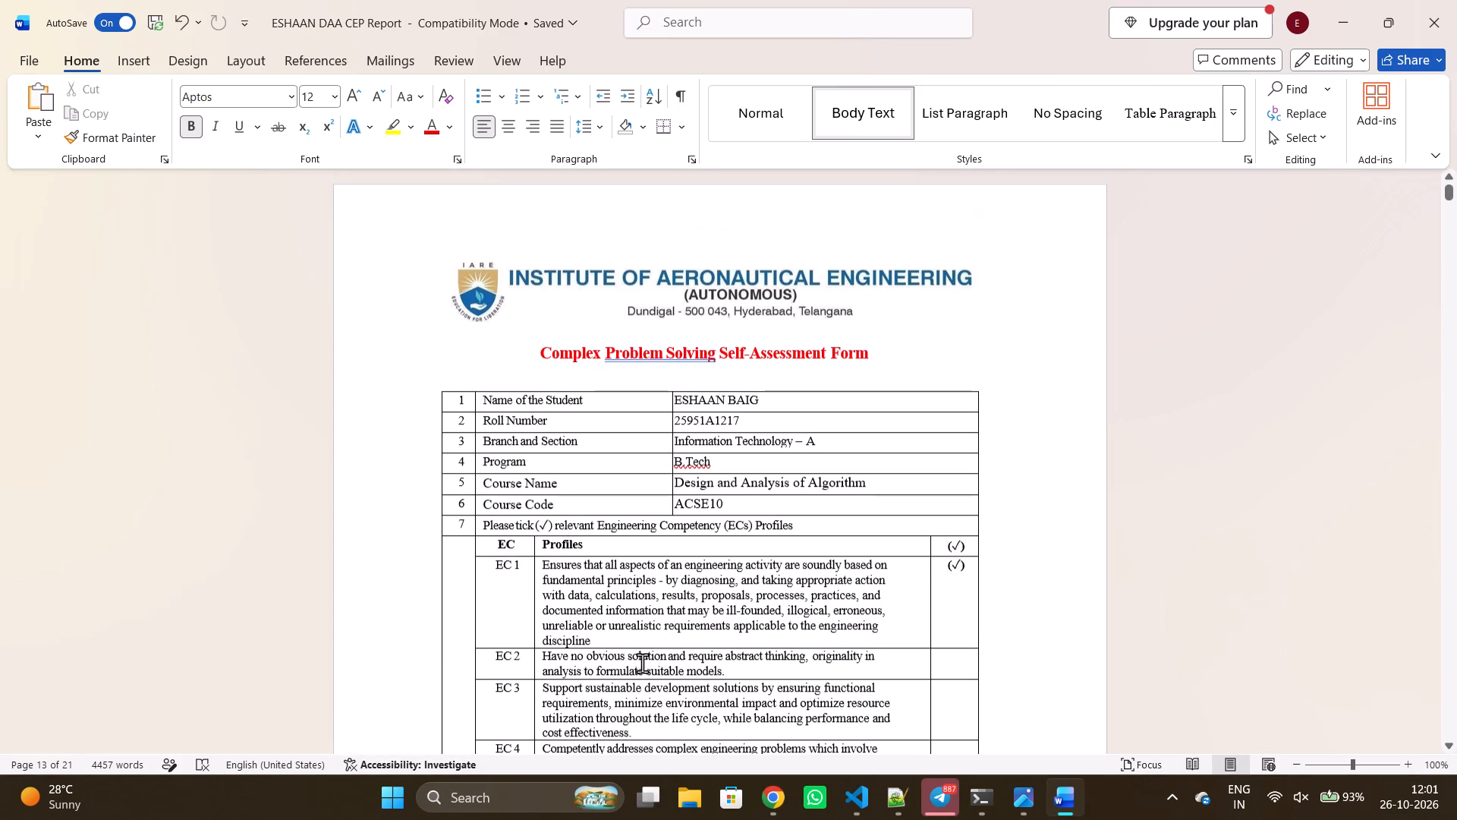
# Save a PDF copy of the report in the OneDrive Desktop folder under the name ESHAAN DAA CEP Report 2.
pyautogui.click(39, 63)
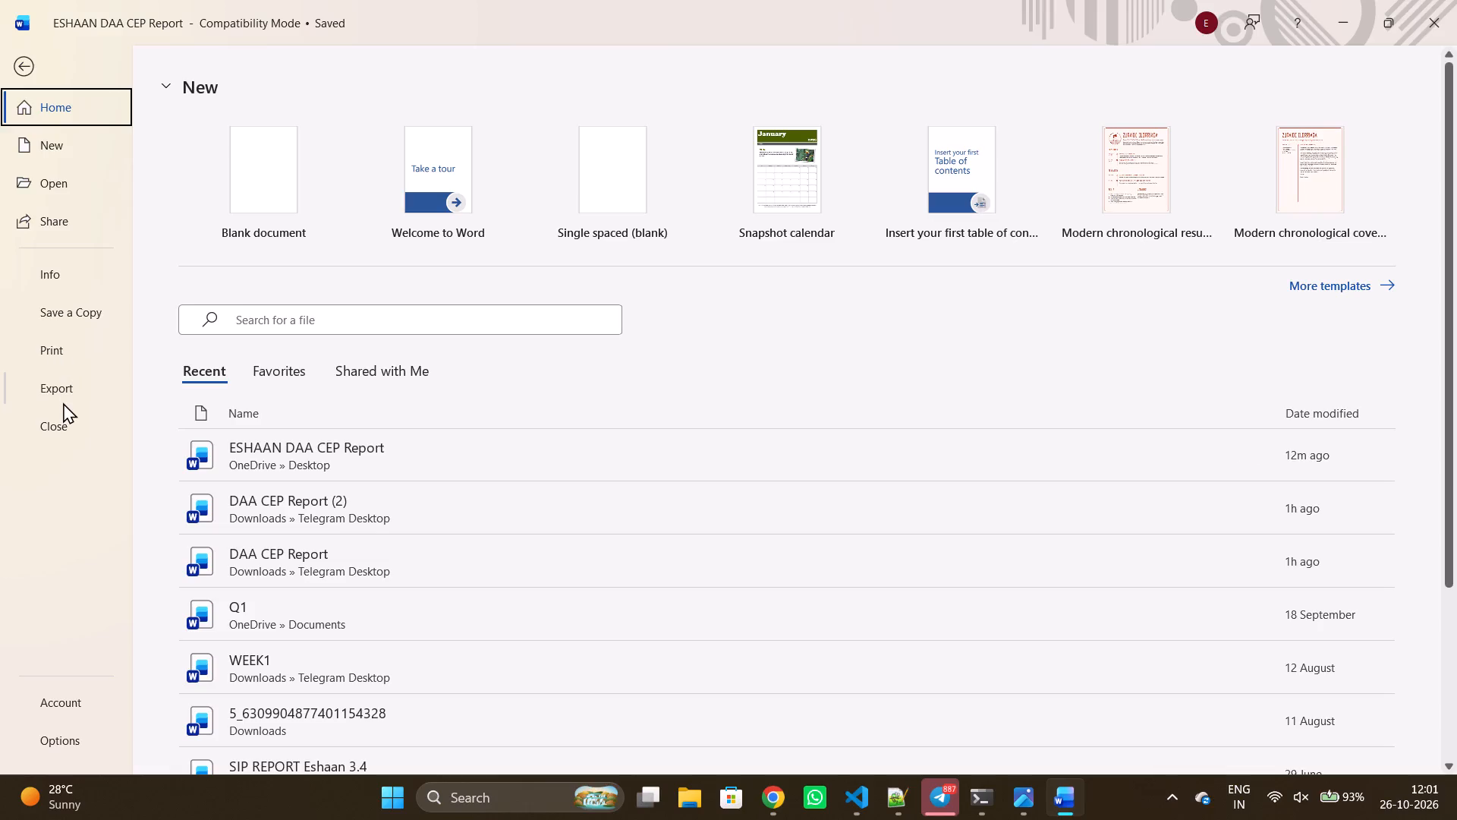
pyautogui.click(34, 305)
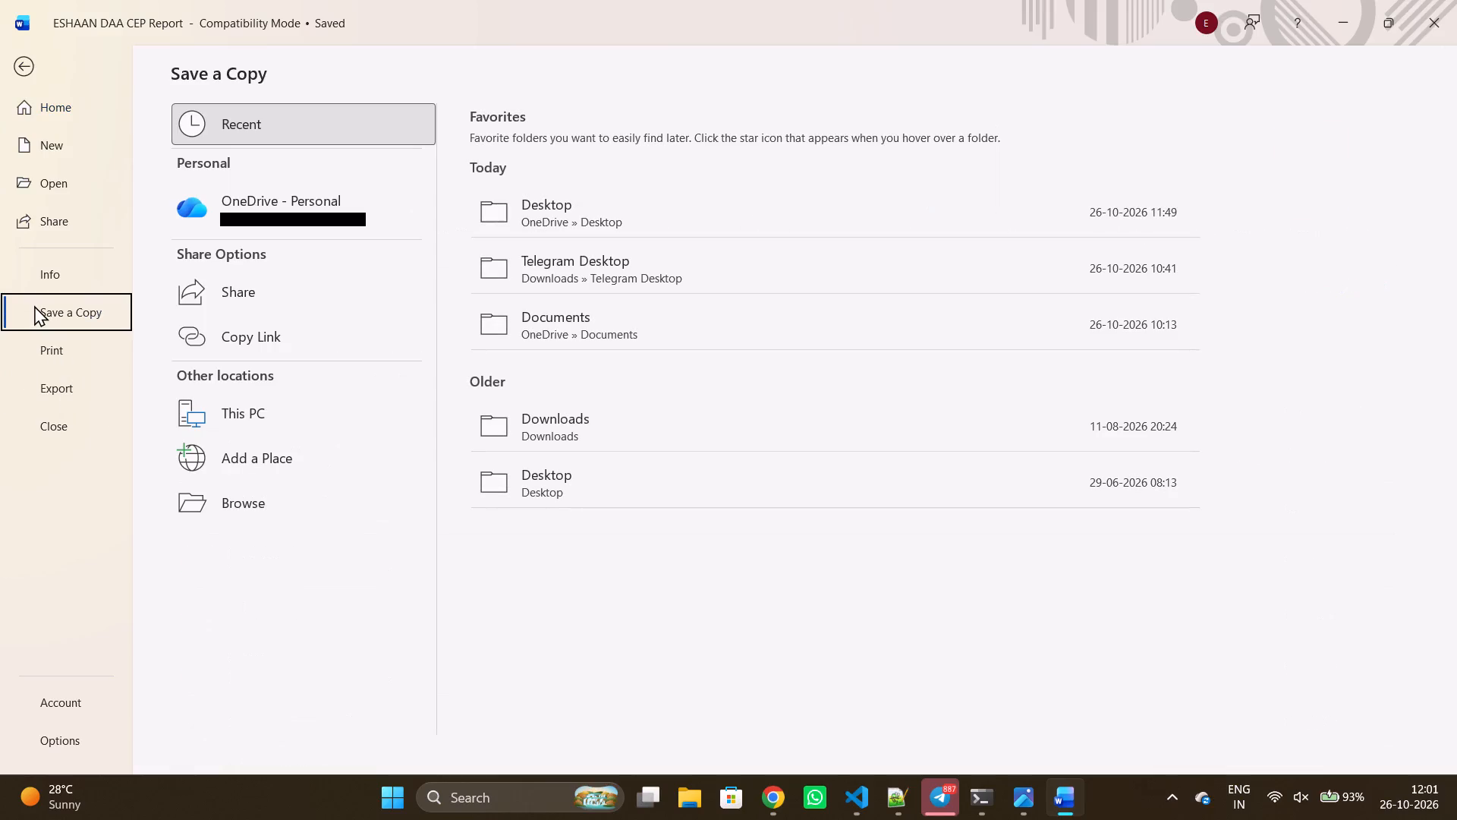
pyautogui.click(294, 377)
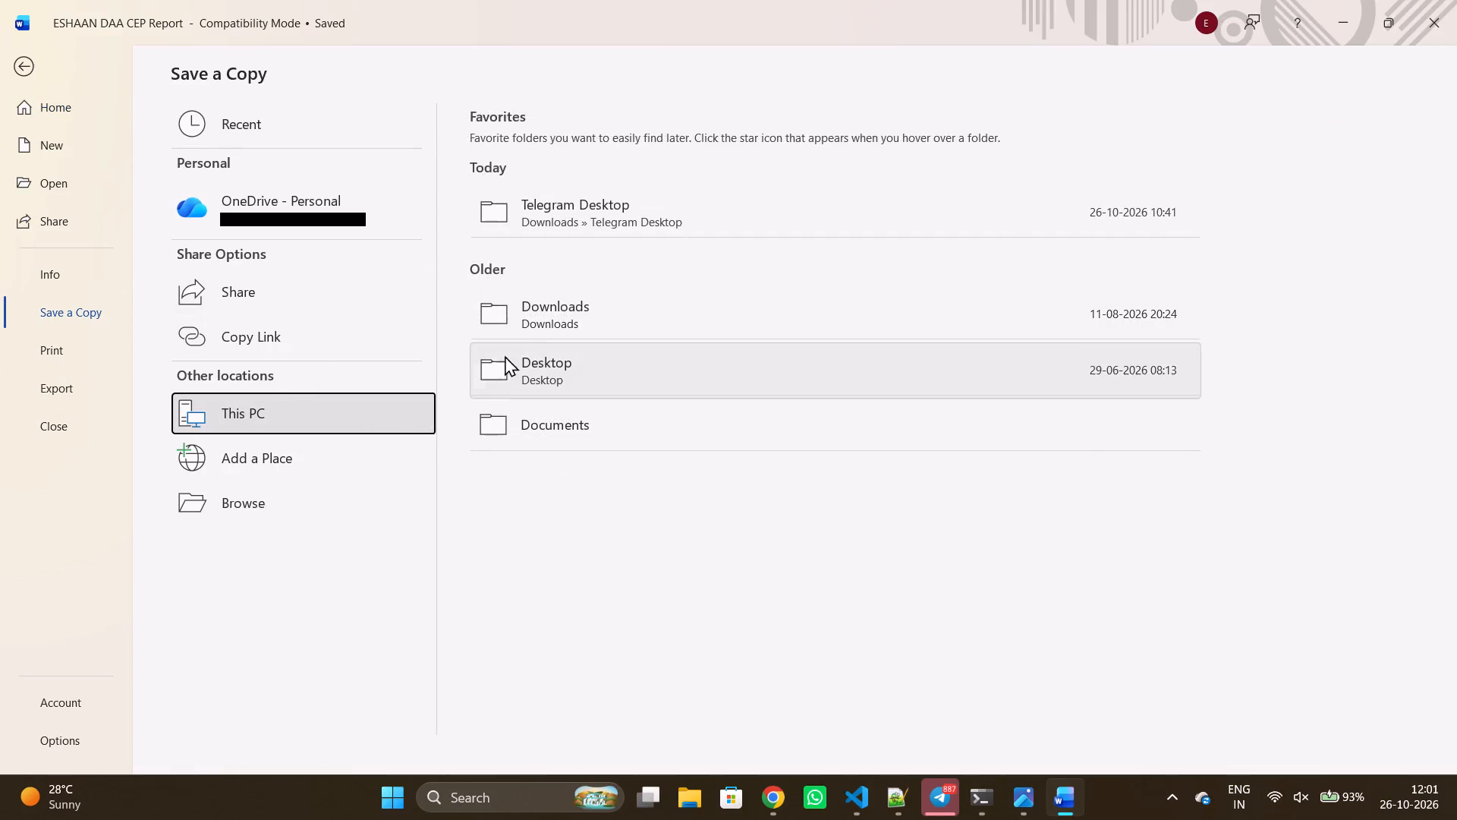
pyautogui.click(545, 363)
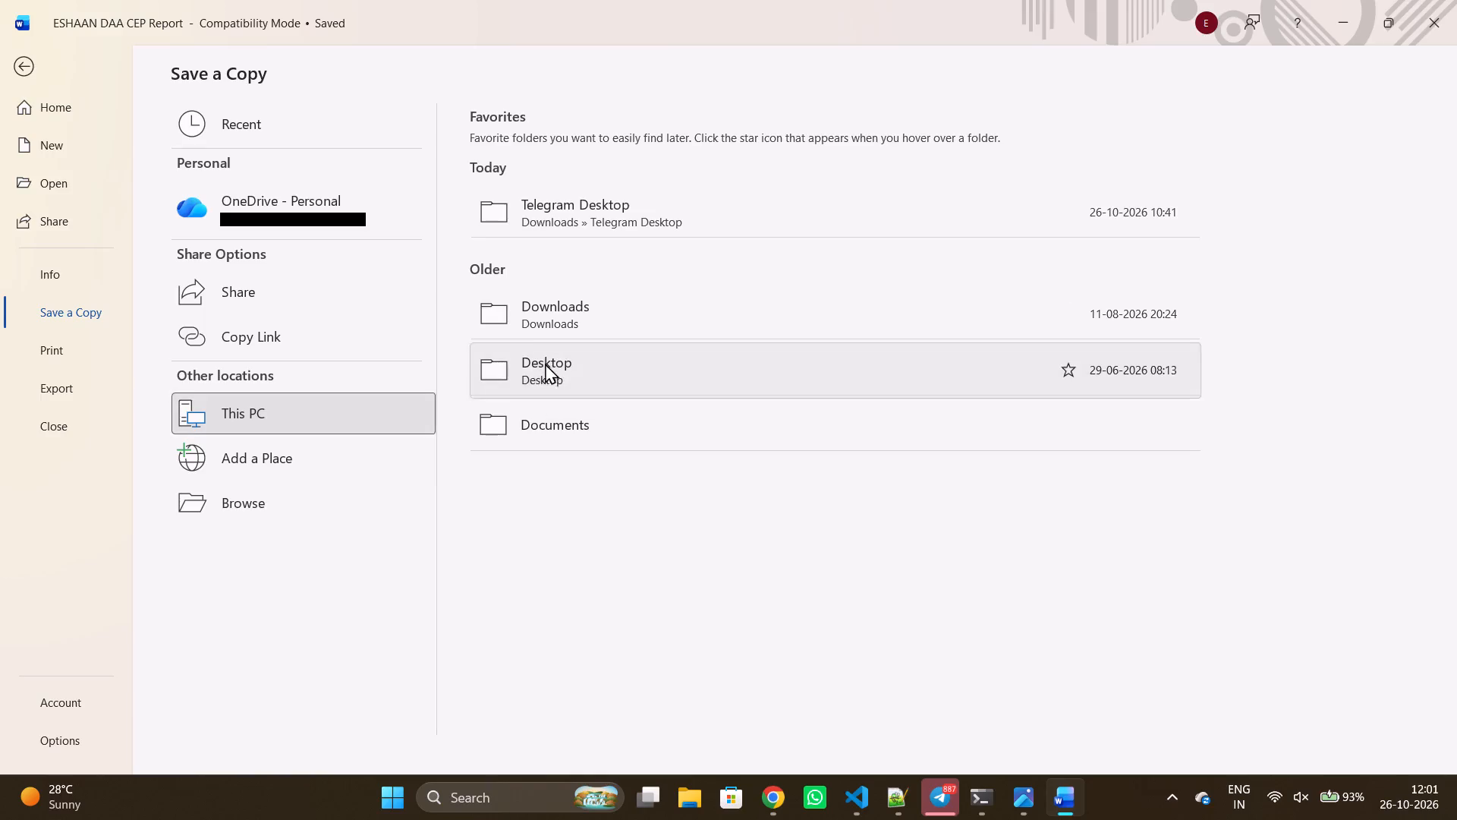
pyautogui.scroll(5, 99, 217)
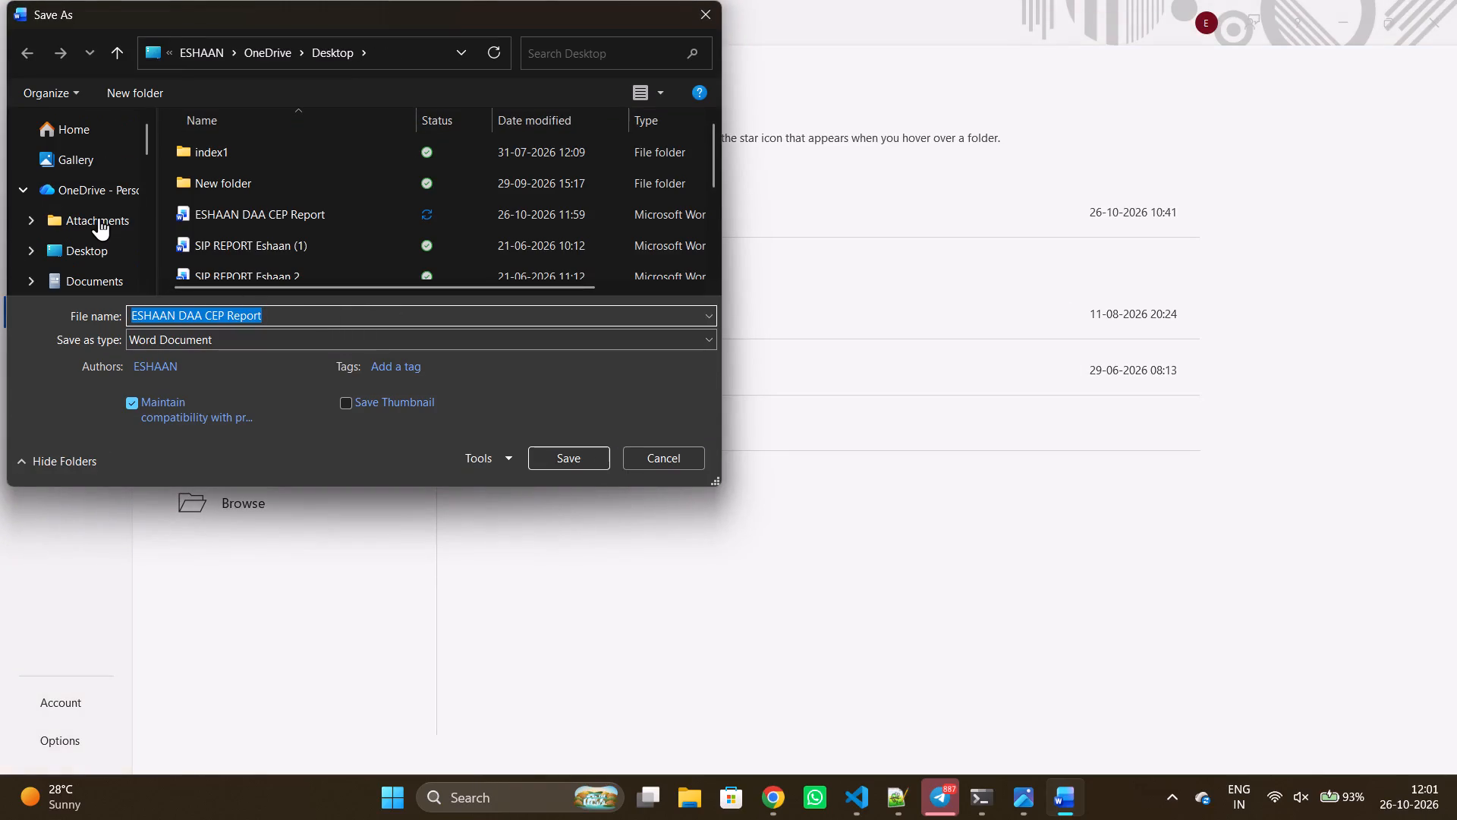
pyautogui.click(69, 259)
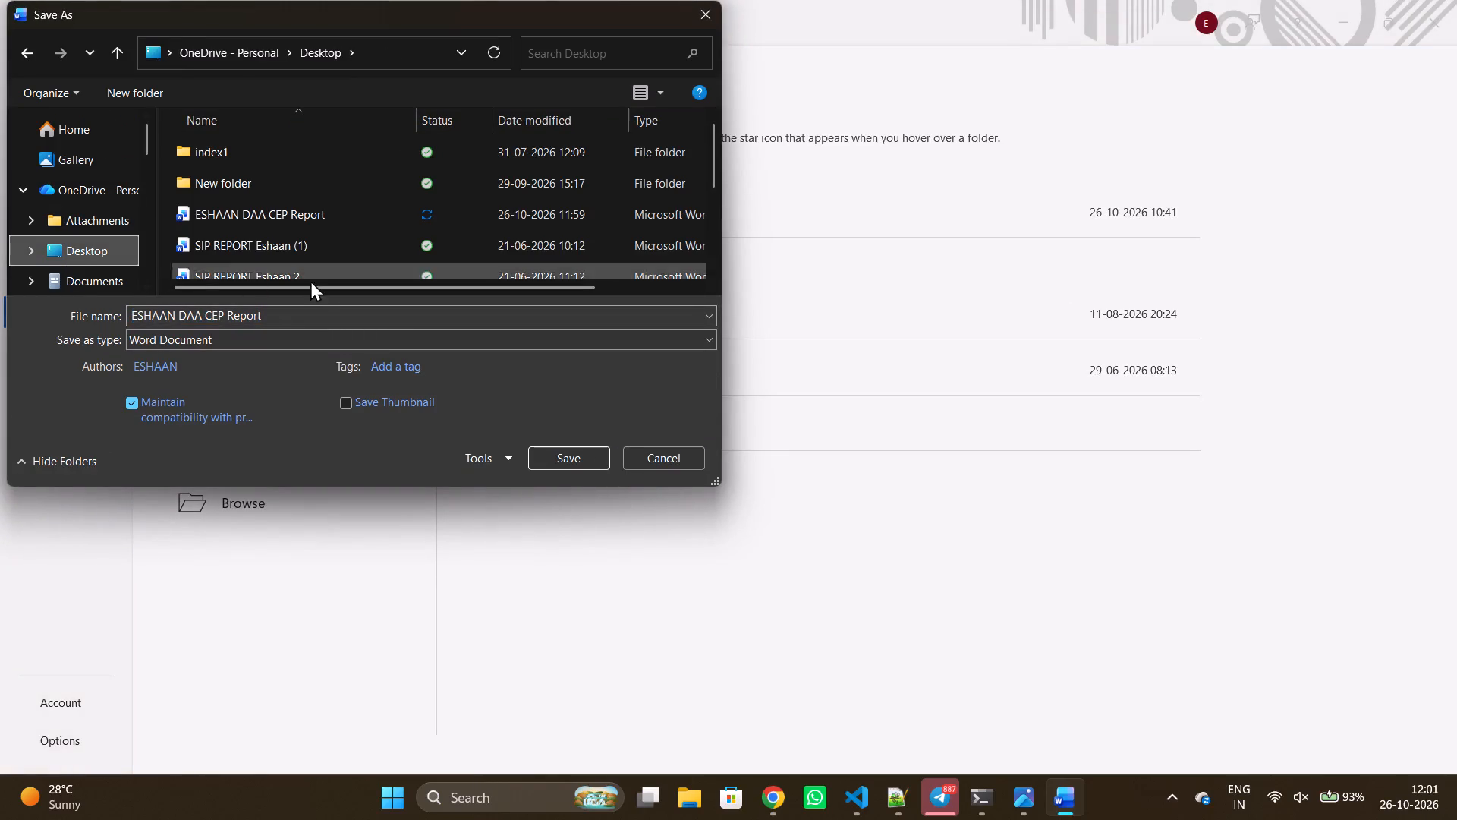
pyautogui.click(296, 306)
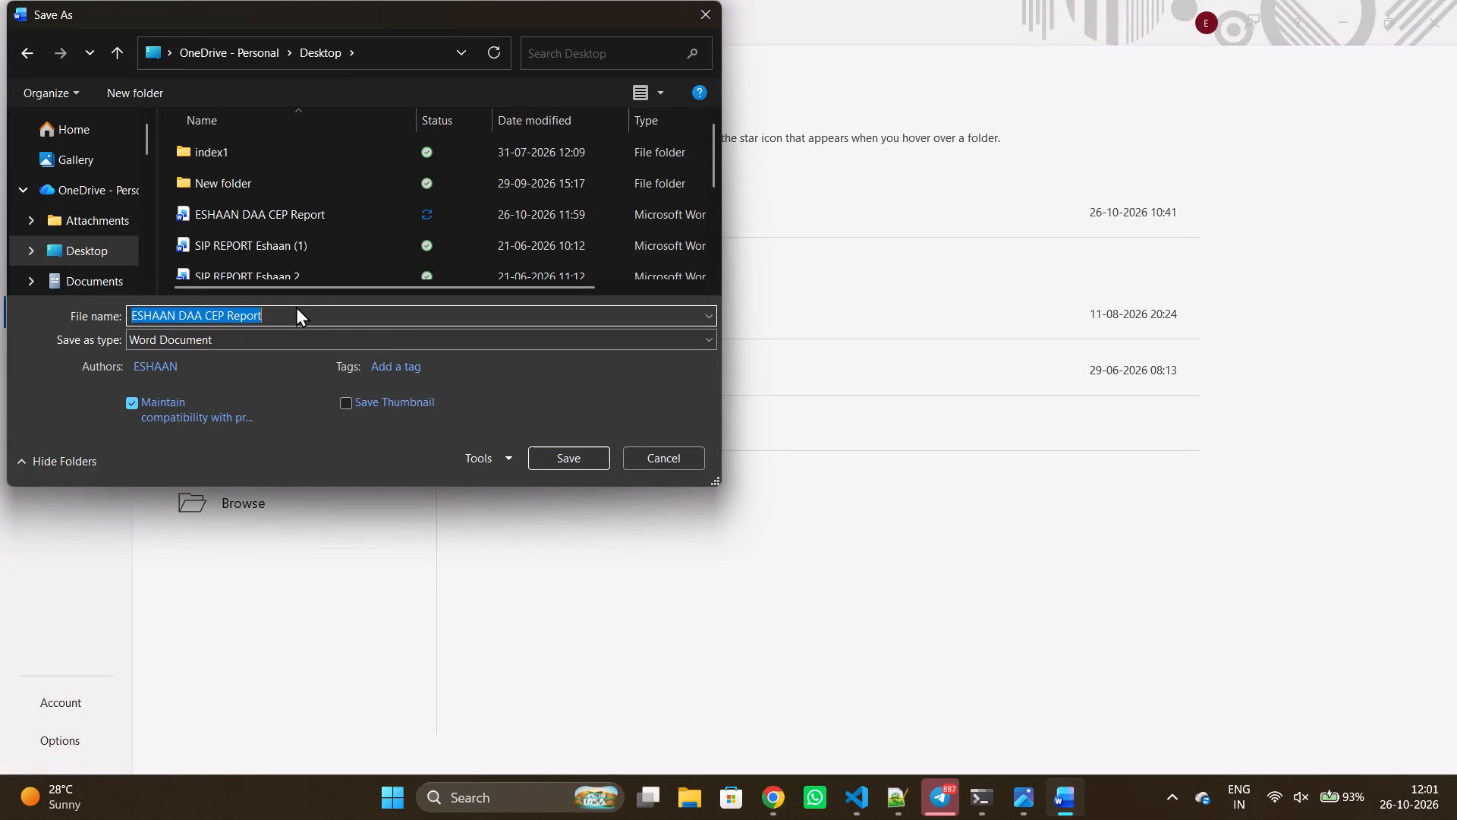
pyautogui.click(294, 312)
pyautogui.click(294, 312)
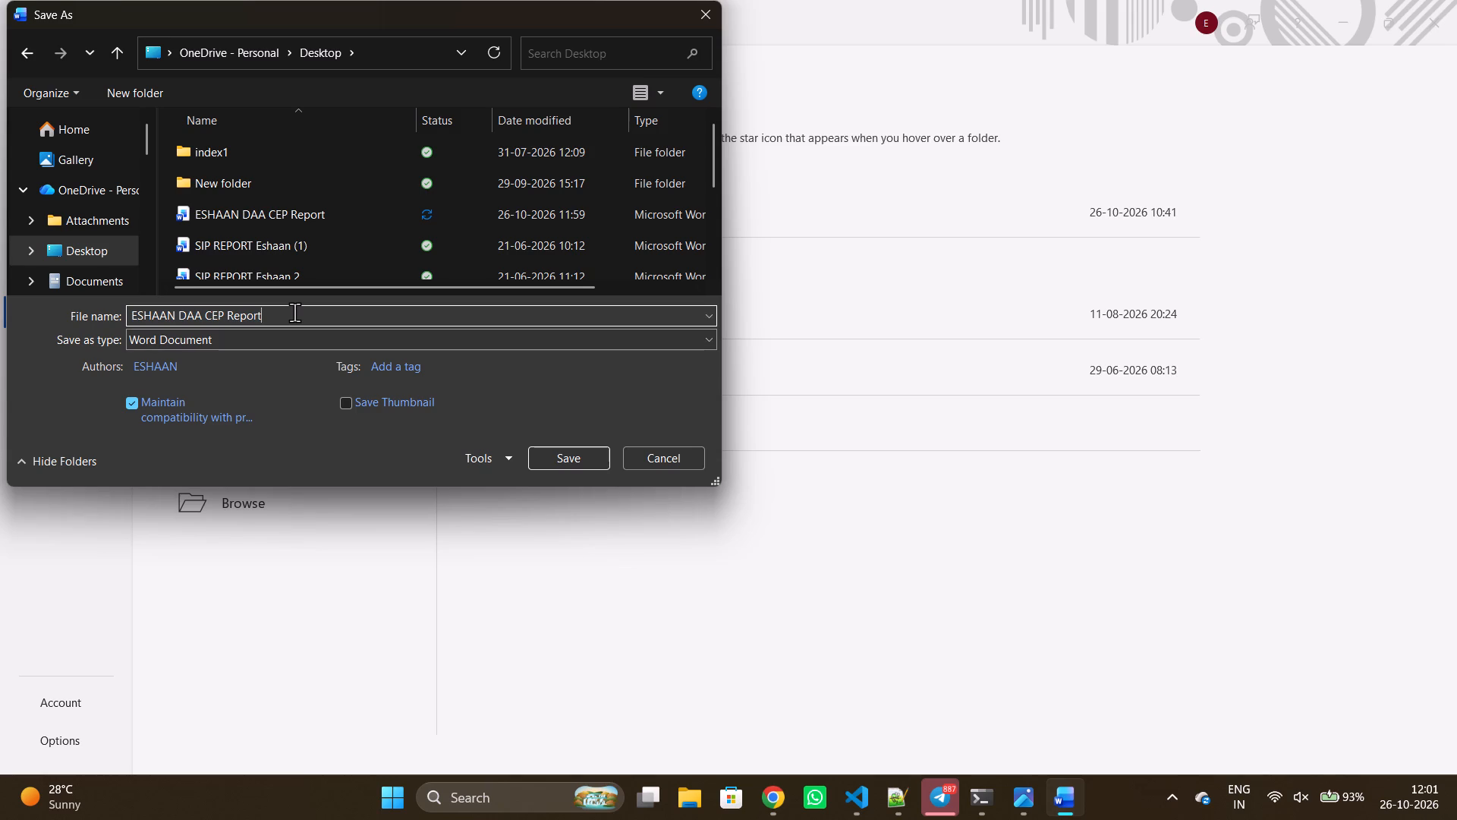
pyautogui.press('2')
pyautogui.press('Left')
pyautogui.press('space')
pyautogui.click(235, 335)
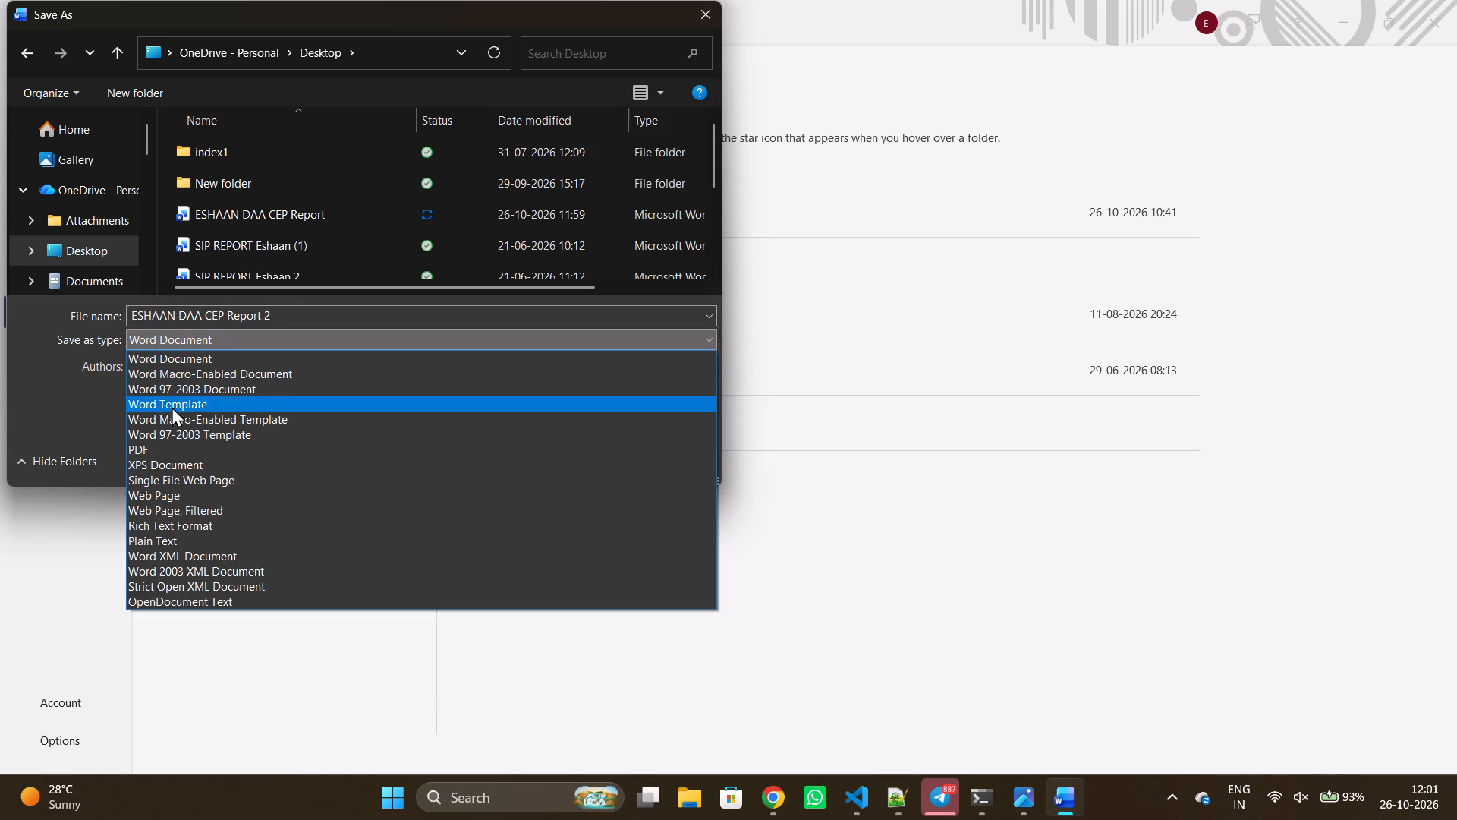
pyautogui.click(156, 447)
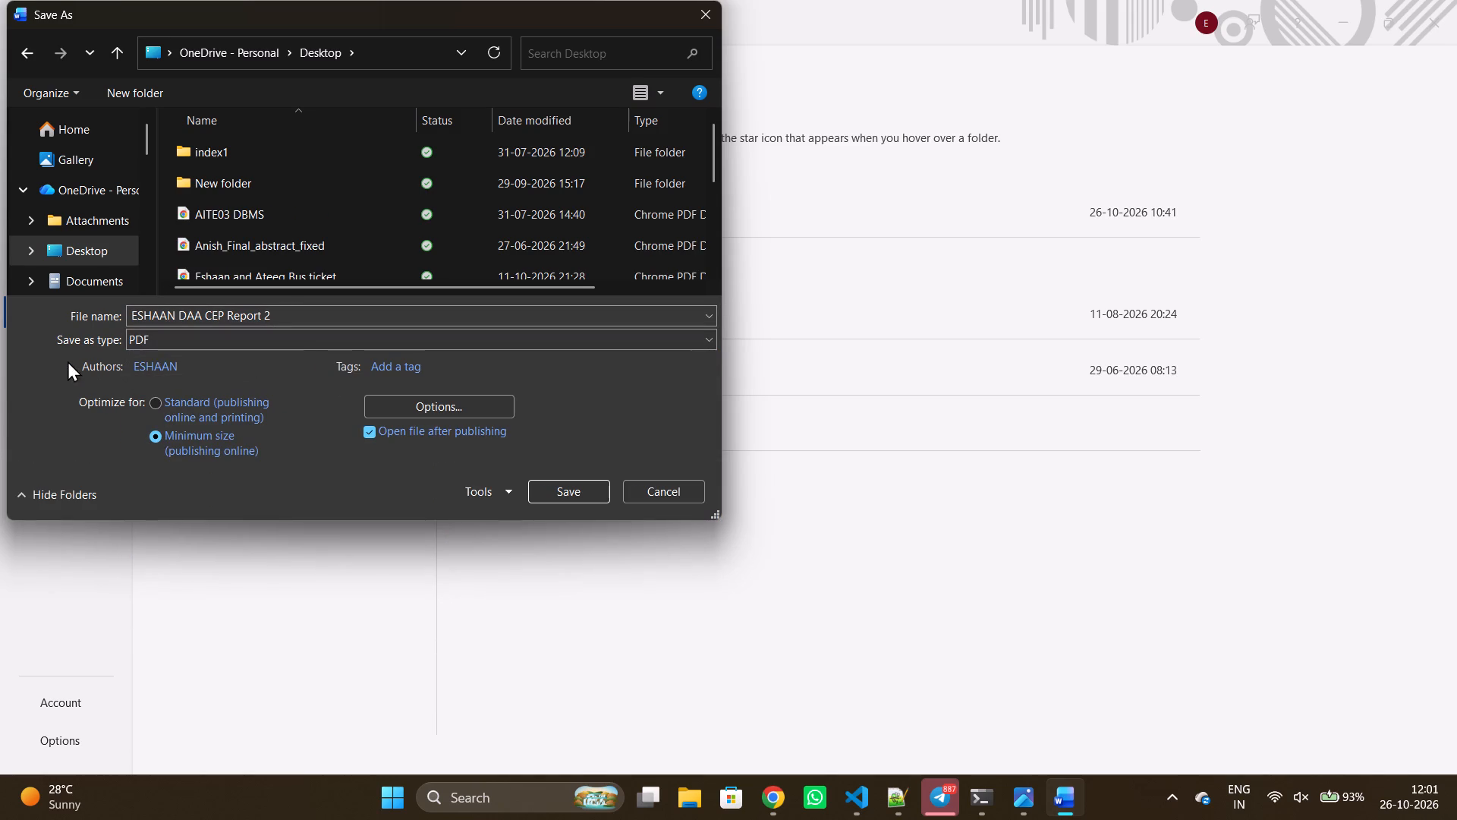
pyautogui.click(565, 484)
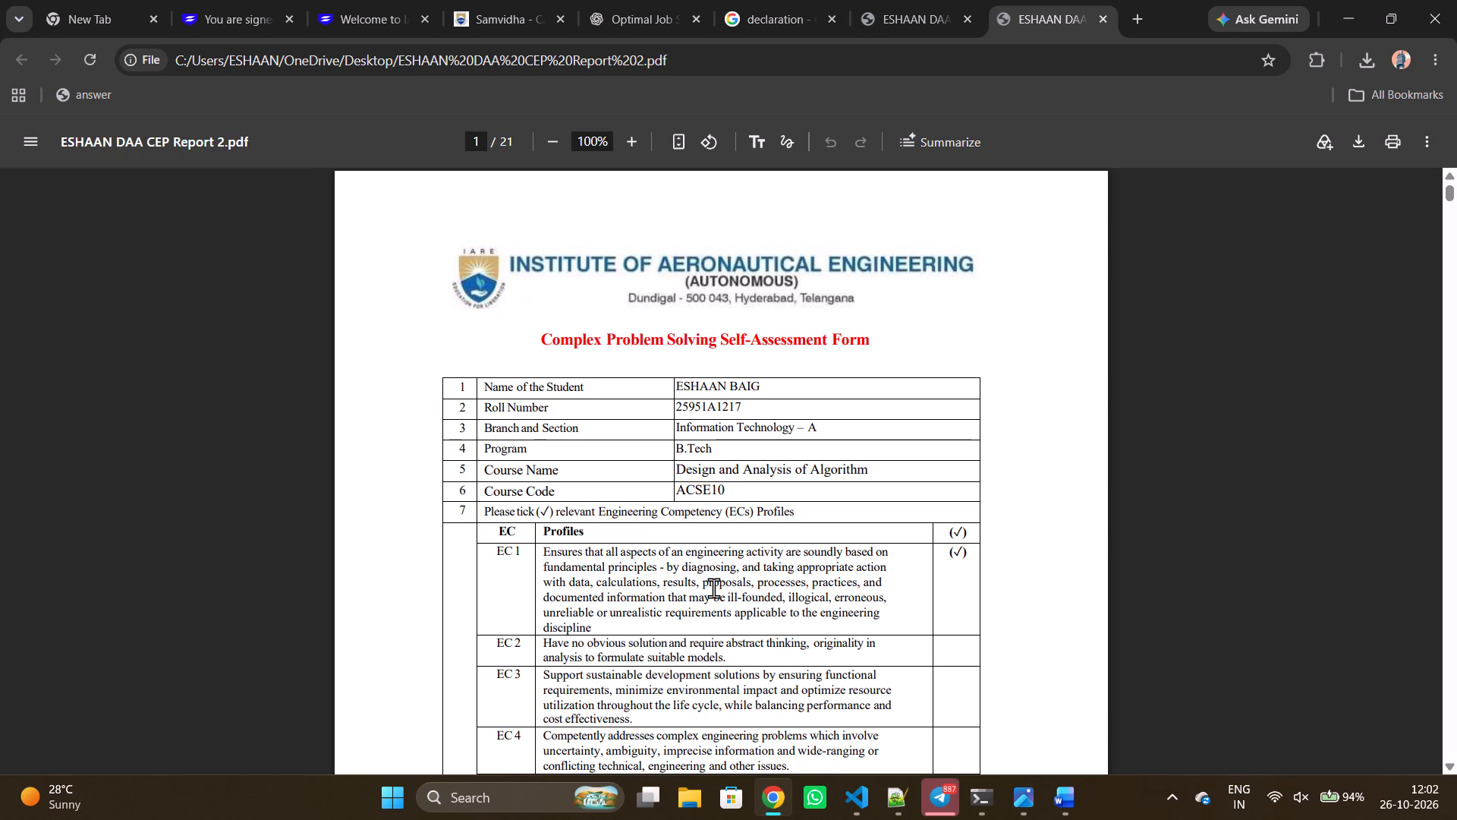
# In Chrome, review the report's PDF copy from the self-assessment form through the declaration certificate and the contents list.
pyautogui.scroll(-6, 713, 588)
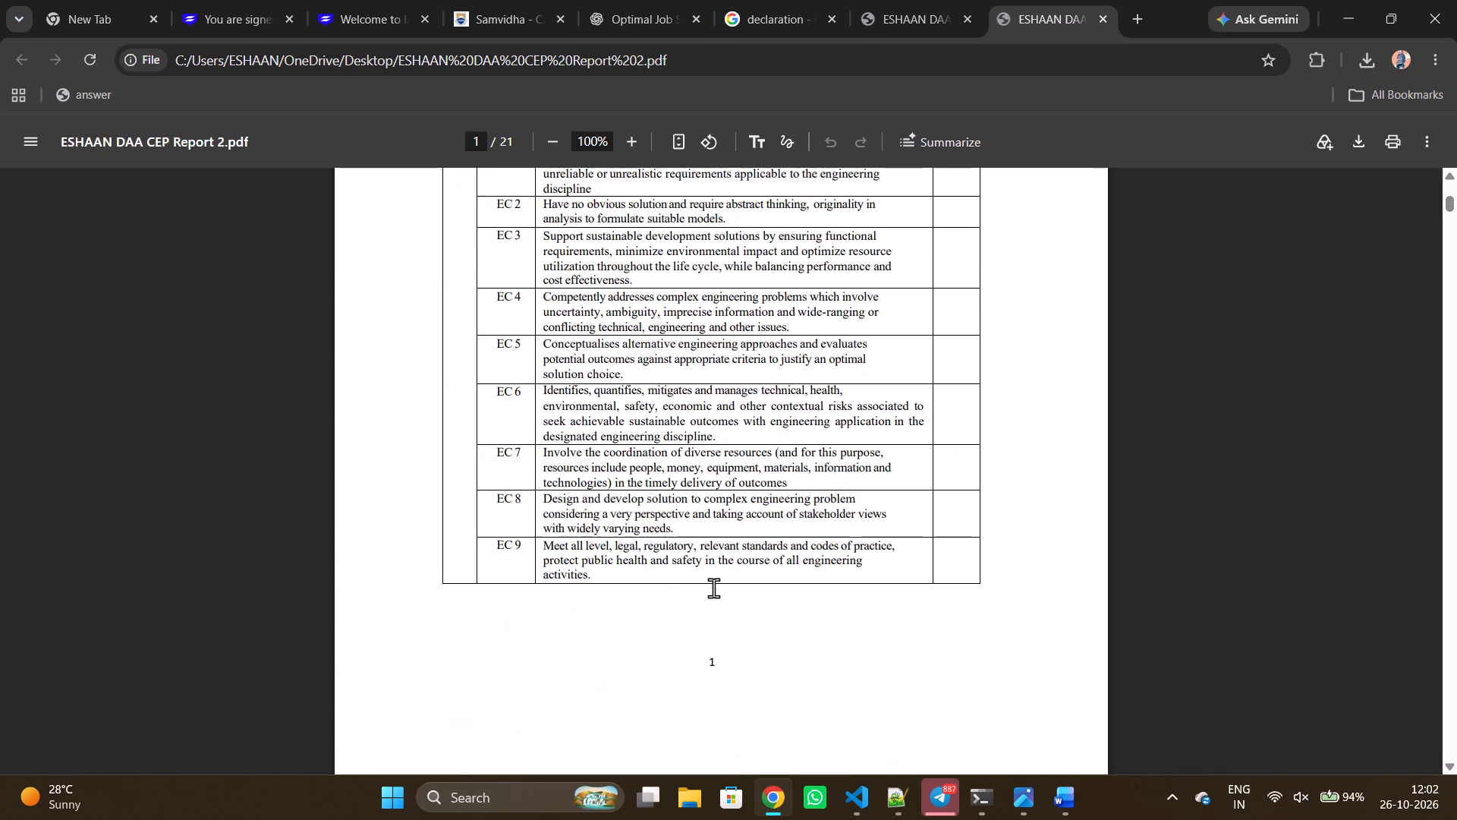
pyautogui.scroll(-13, 713, 588)
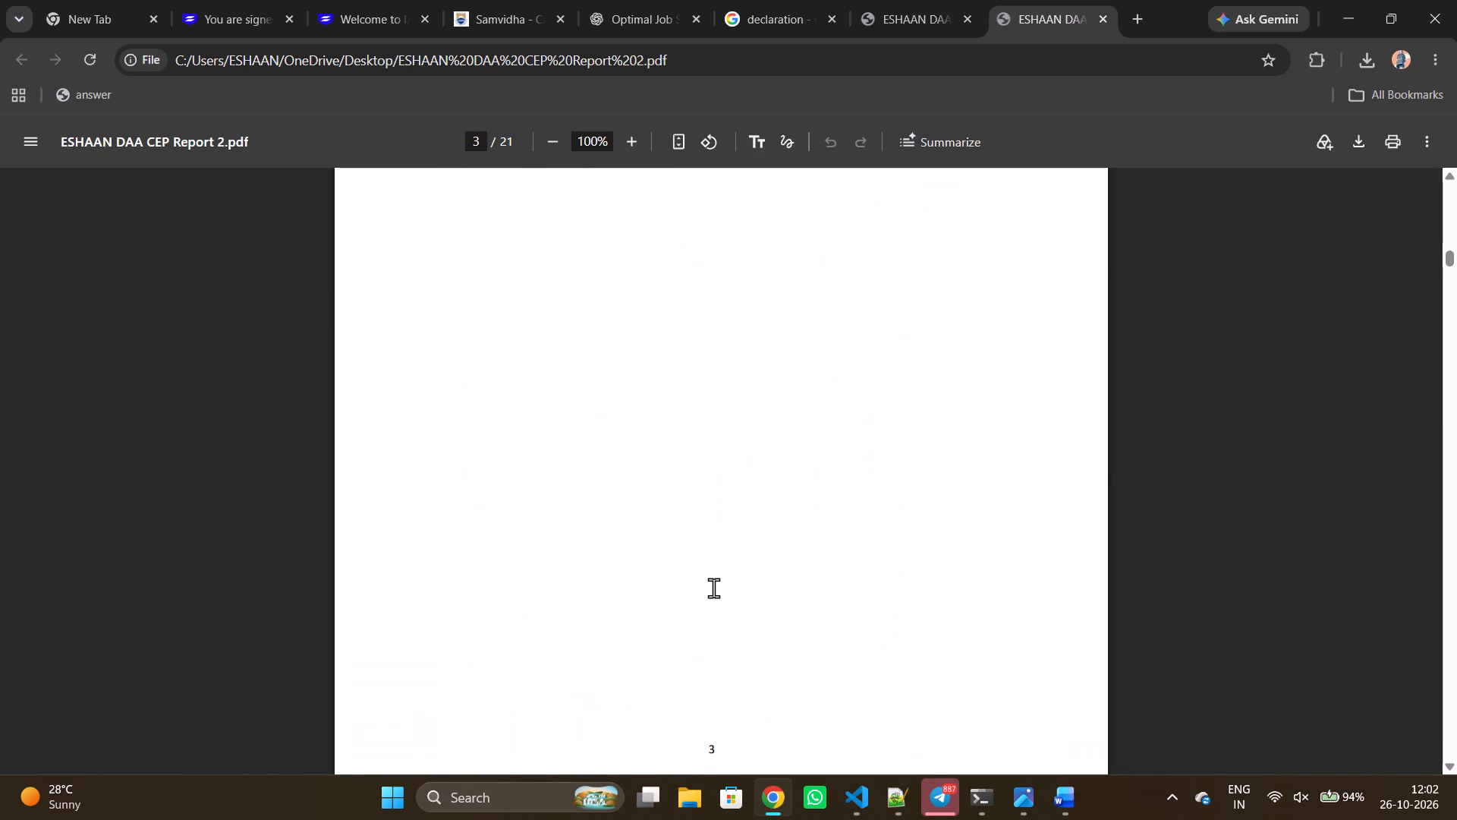
pyautogui.scroll(-4, 713, 588)
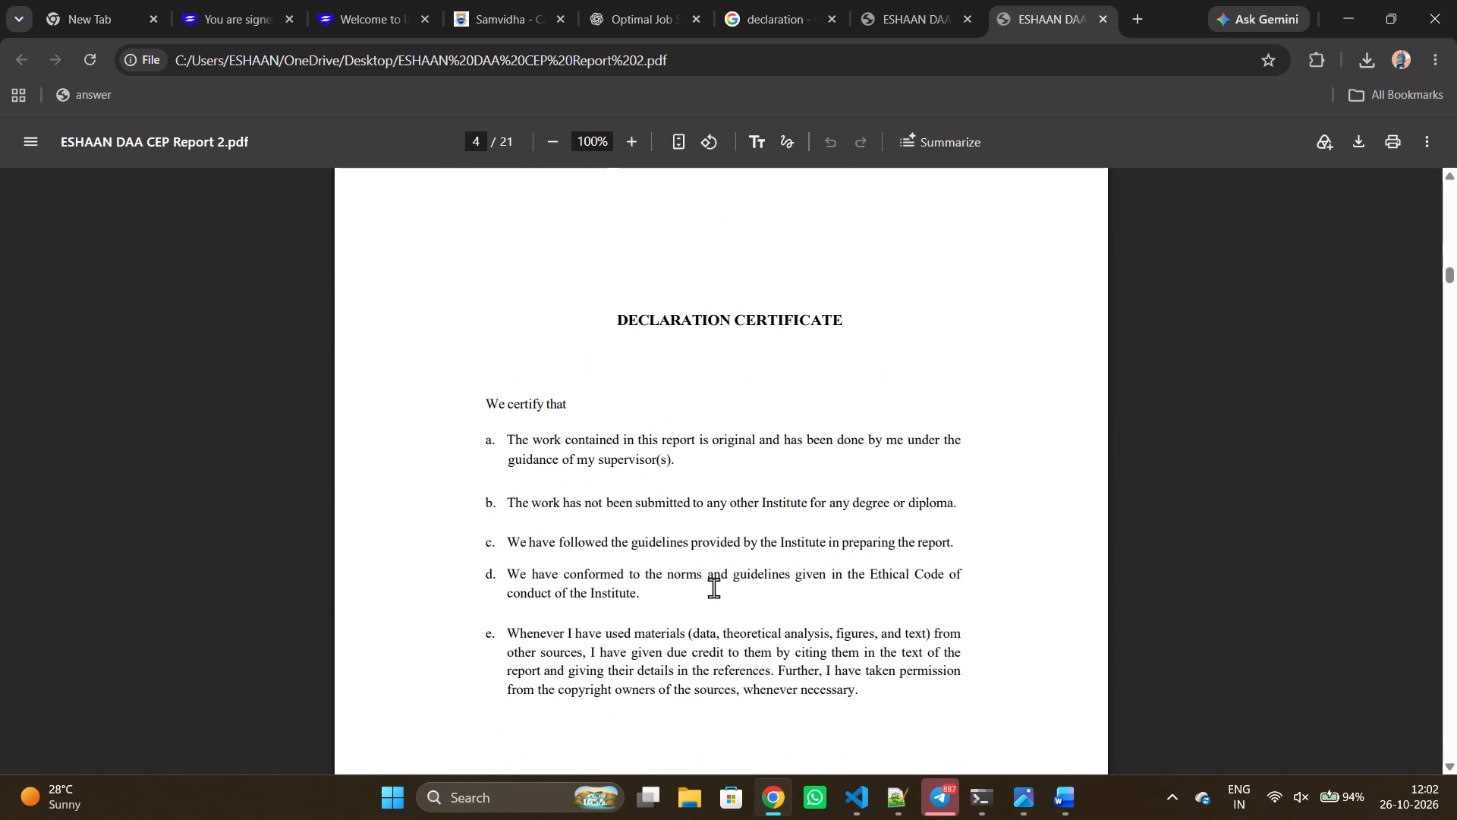
pyautogui.scroll(-3, 713, 588)
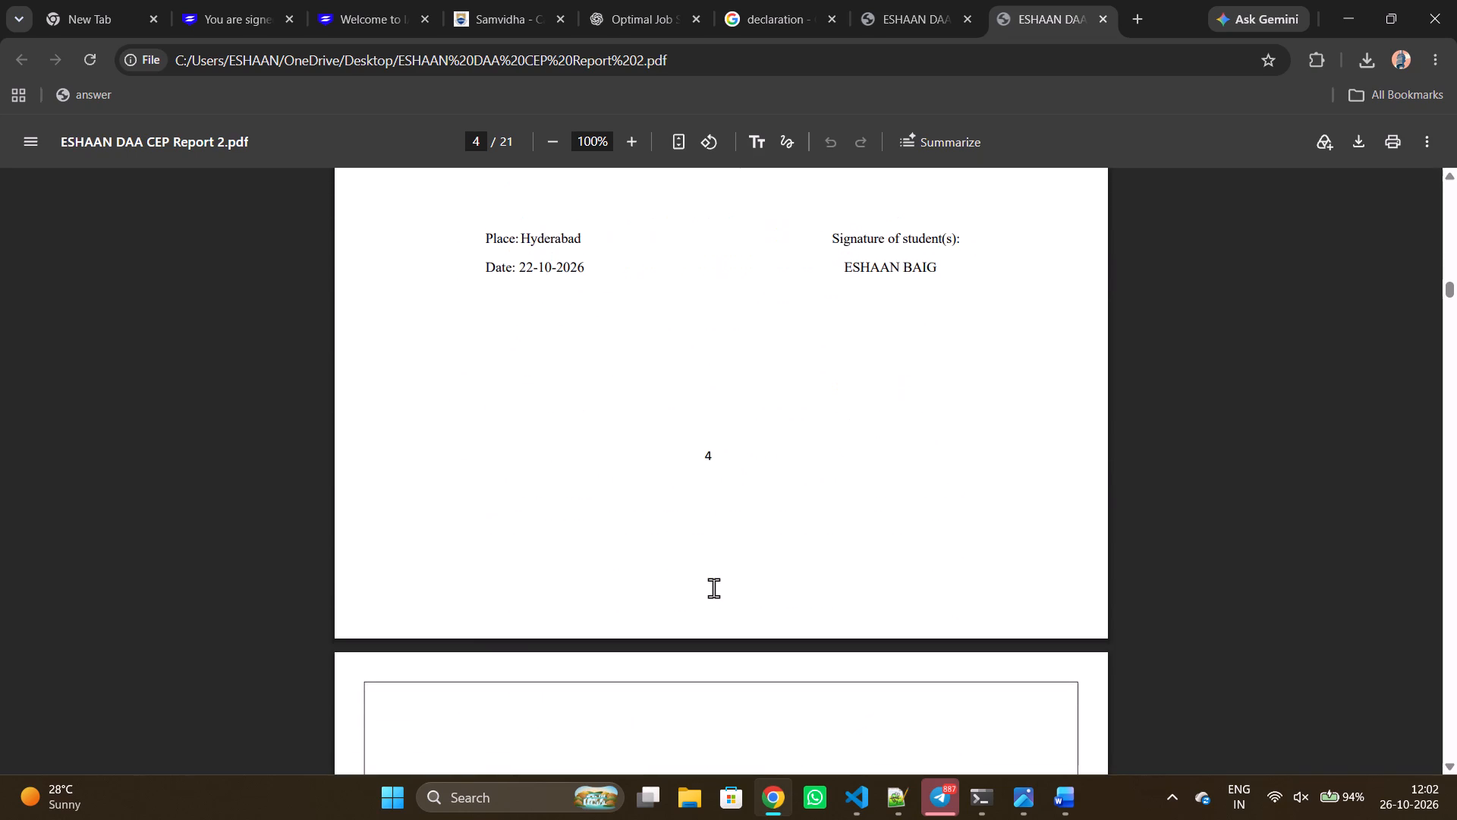
pyautogui.scroll(-9, 713, 588)
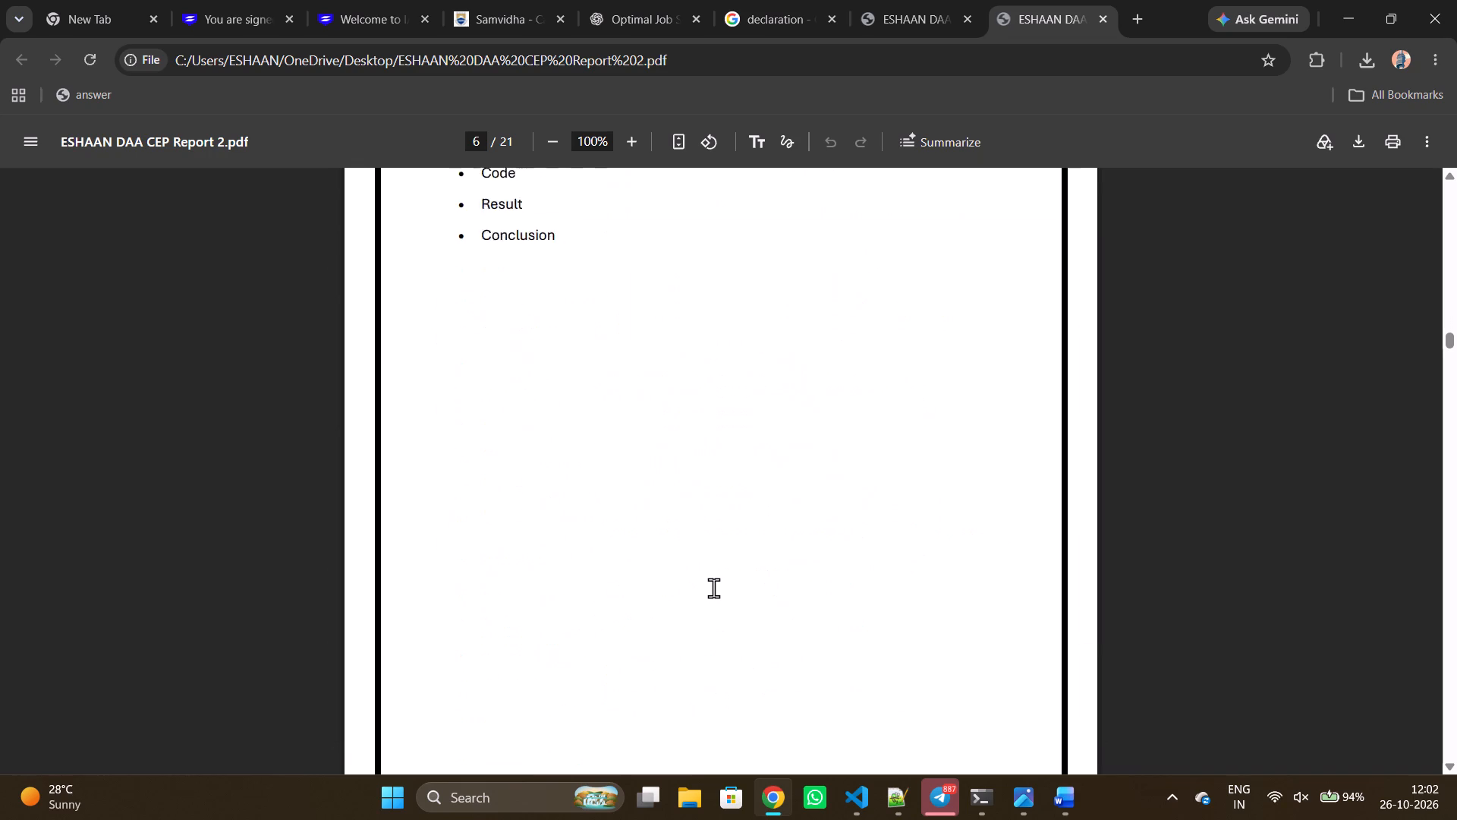
# Check the PDF's bordered body pages after the contents list, from OBJECTIVE and PROPOSED METHOD through TECHNOLOGIES USED, the flowchart and METHODOLOGY.
pyautogui.scroll(-10, 713, 588)
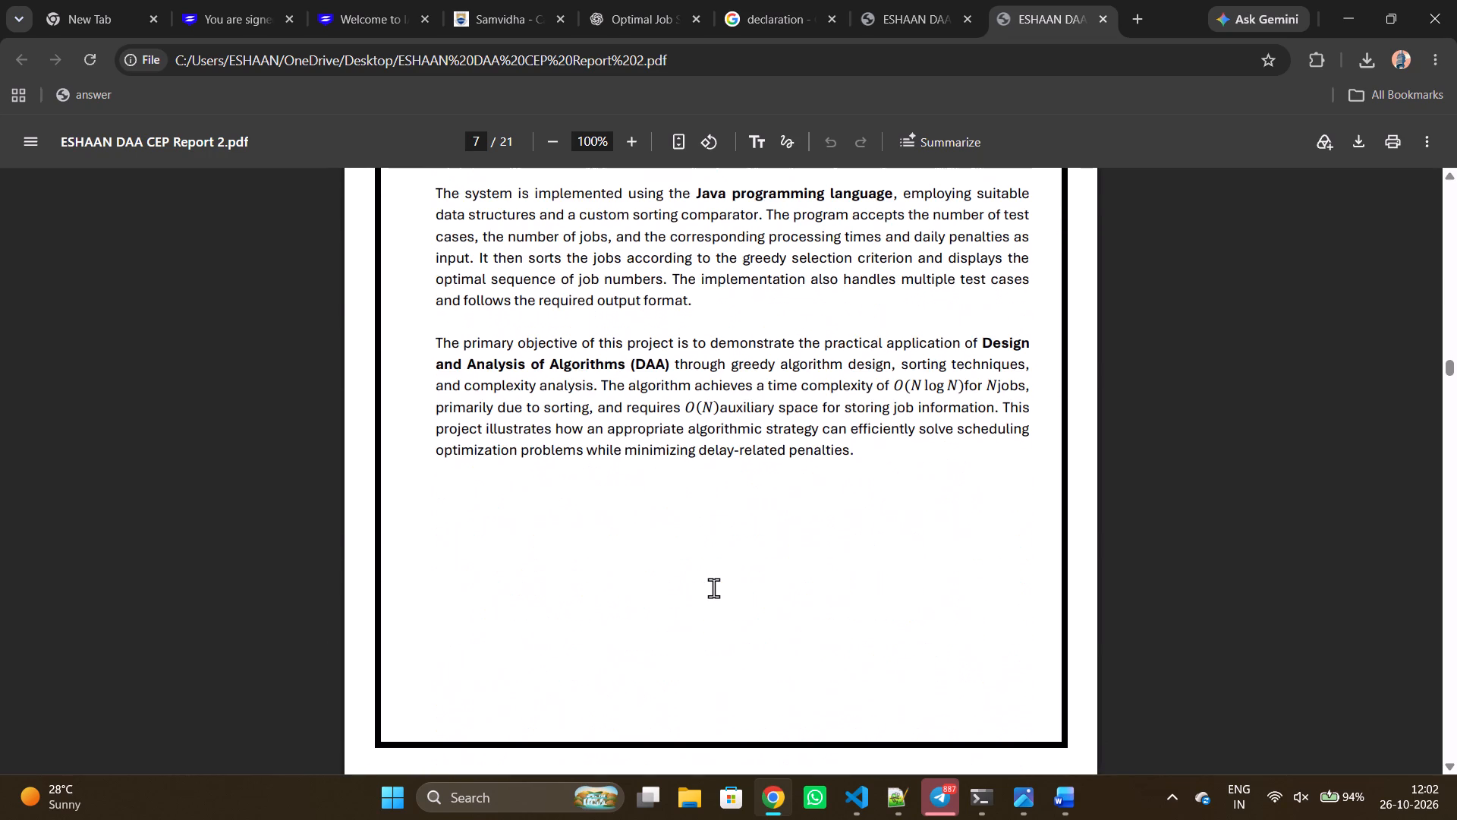
pyautogui.scroll(-10, 713, 588)
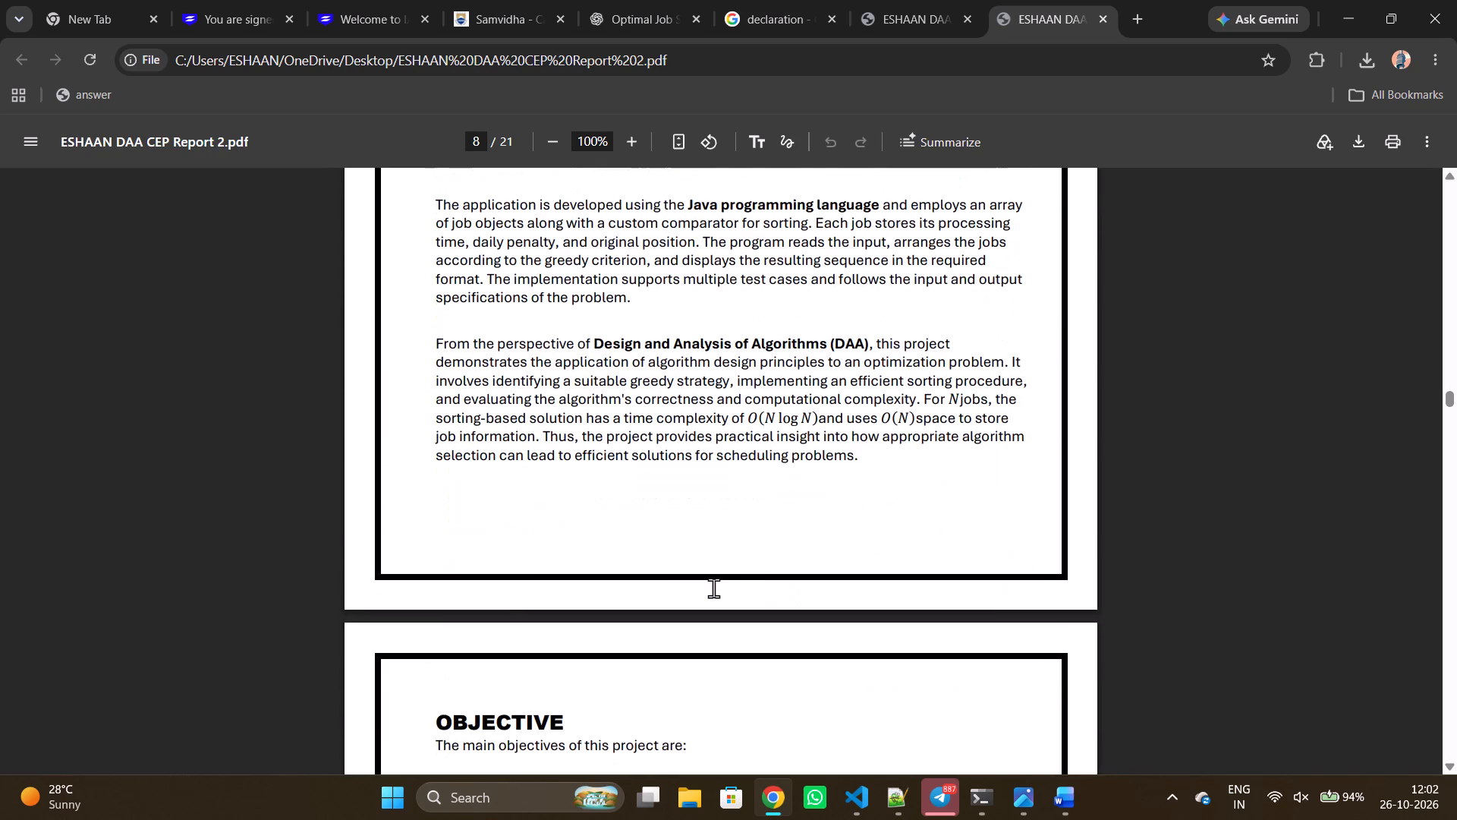
pyautogui.scroll(-7, 713, 588)
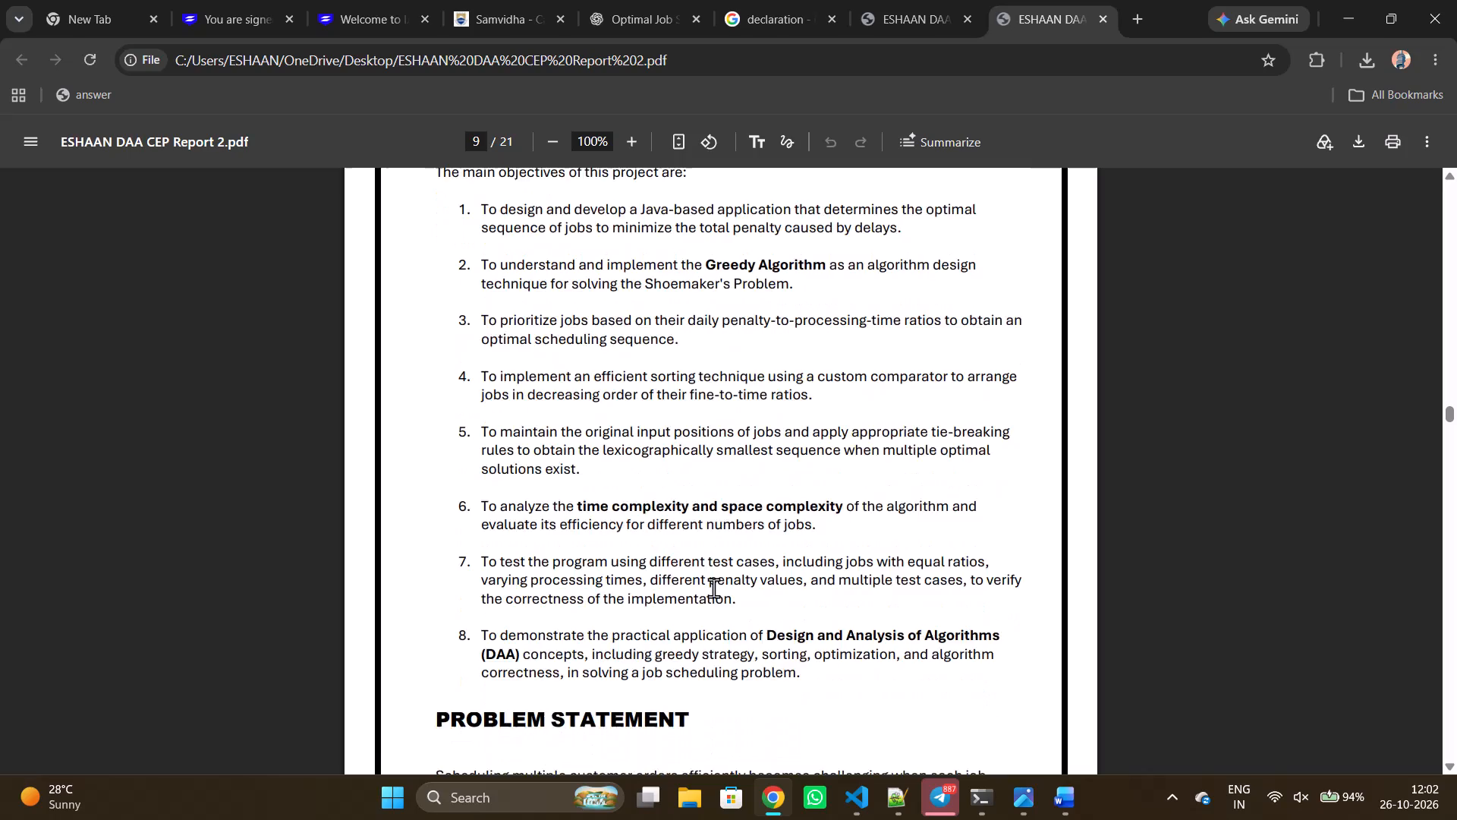
pyautogui.scroll(-5, 713, 588)
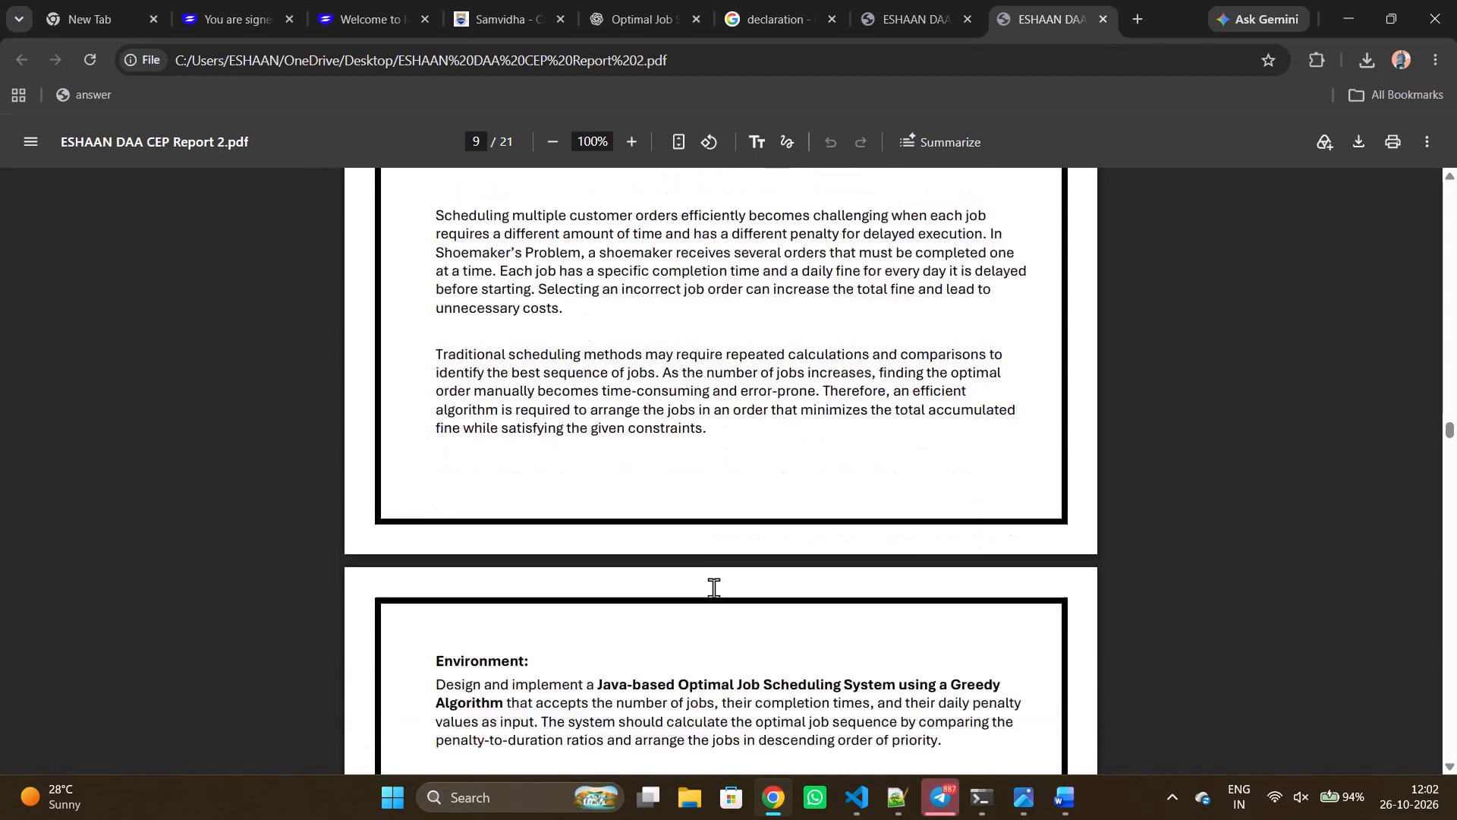
pyautogui.scroll(-9, 713, 588)
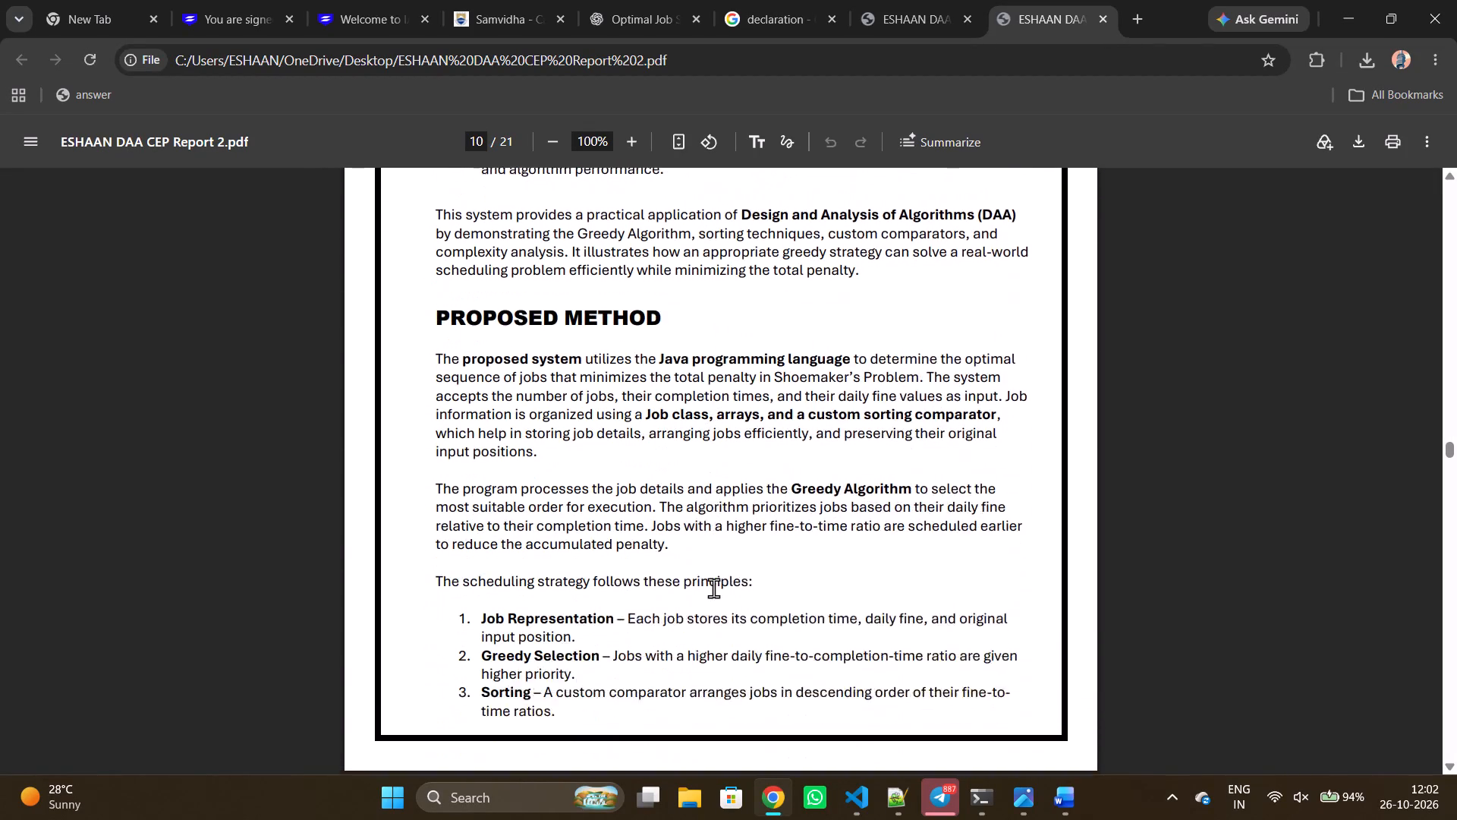
pyautogui.scroll(-10, 713, 588)
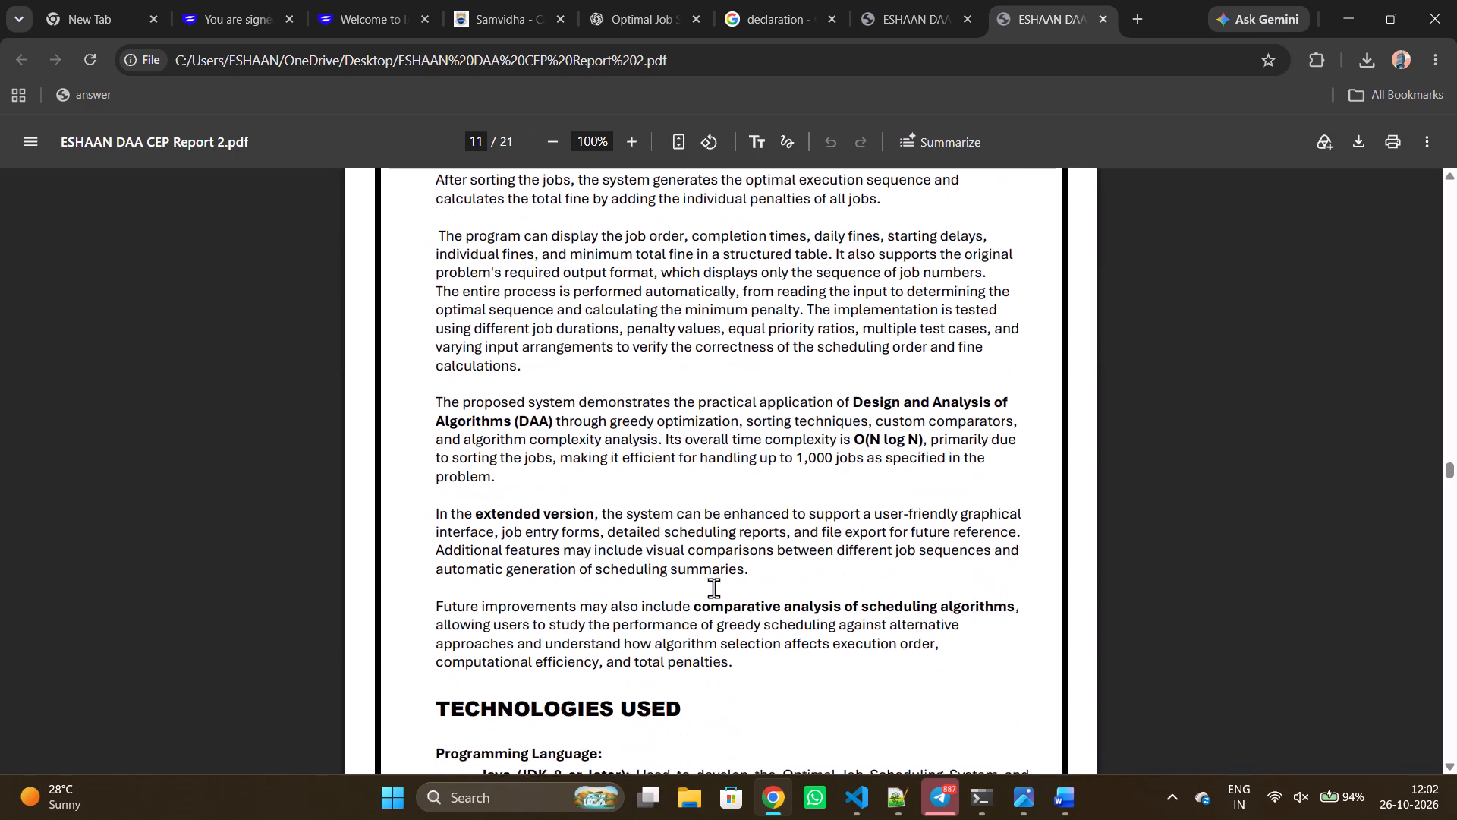
pyautogui.scroll(-10, 713, 588)
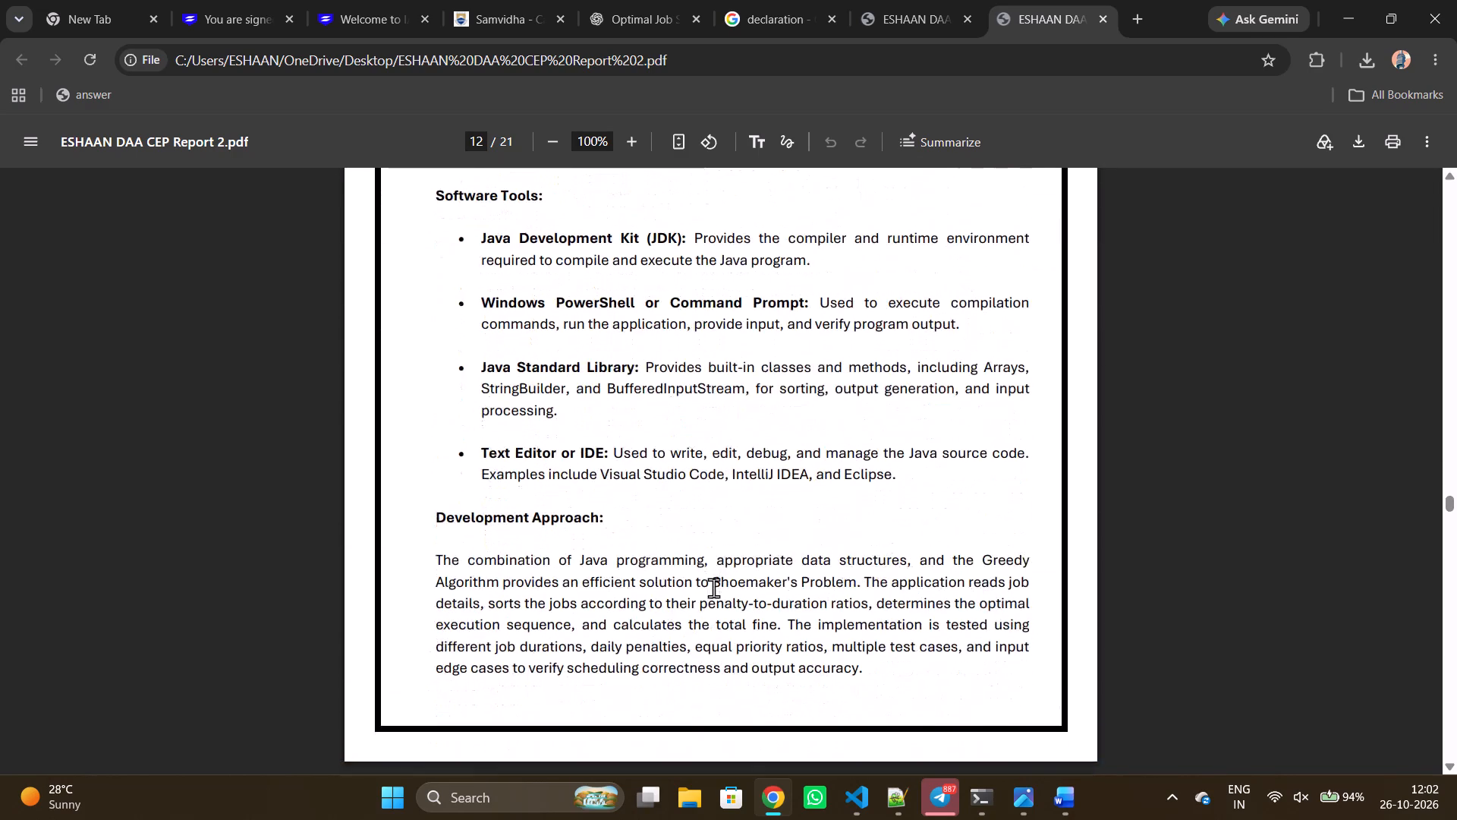
pyautogui.scroll(-9, 713, 588)
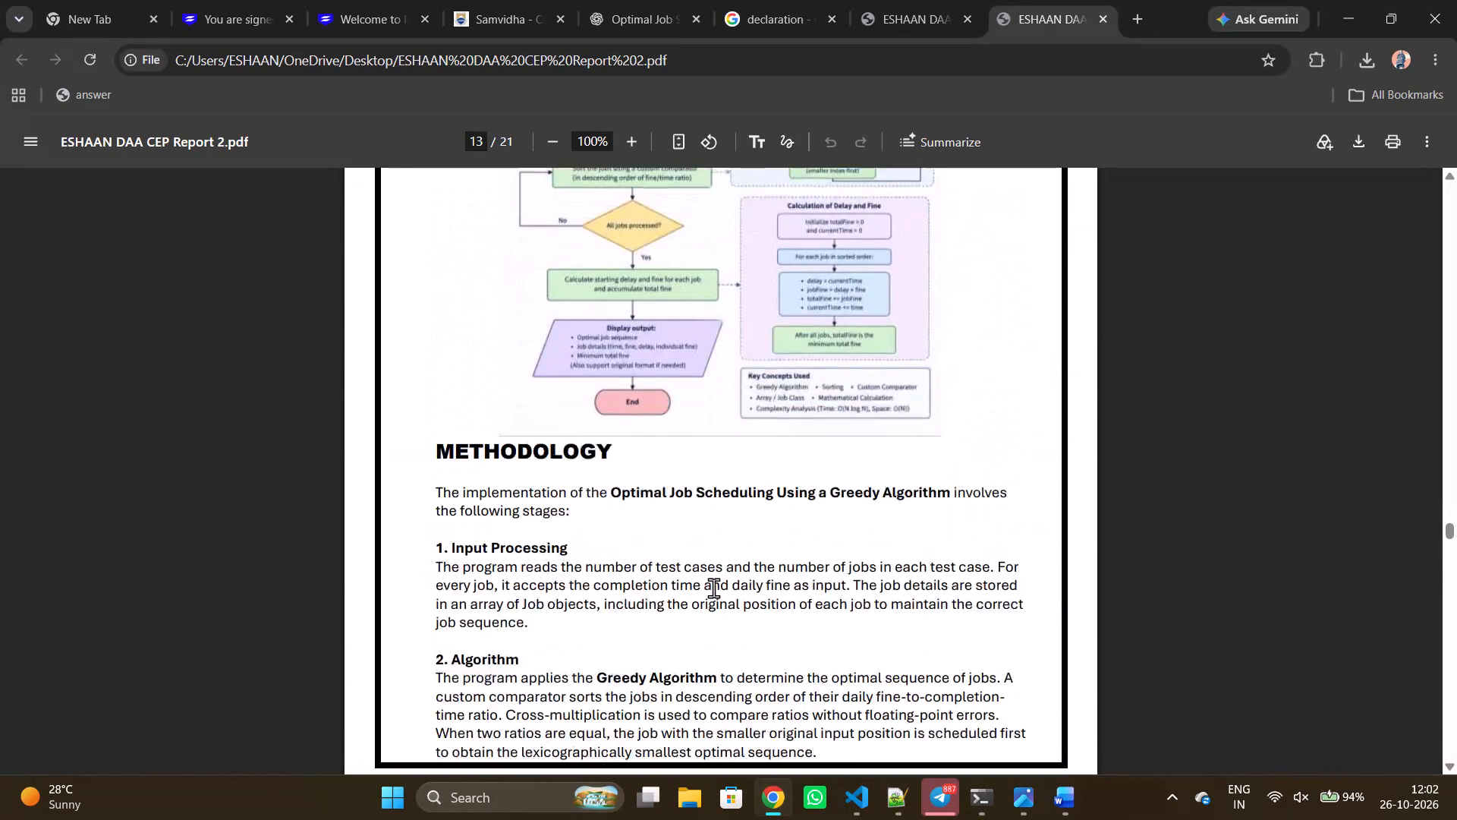
pyautogui.scroll(-2, 713, 588)
pyautogui.scroll(1, 713, 588)
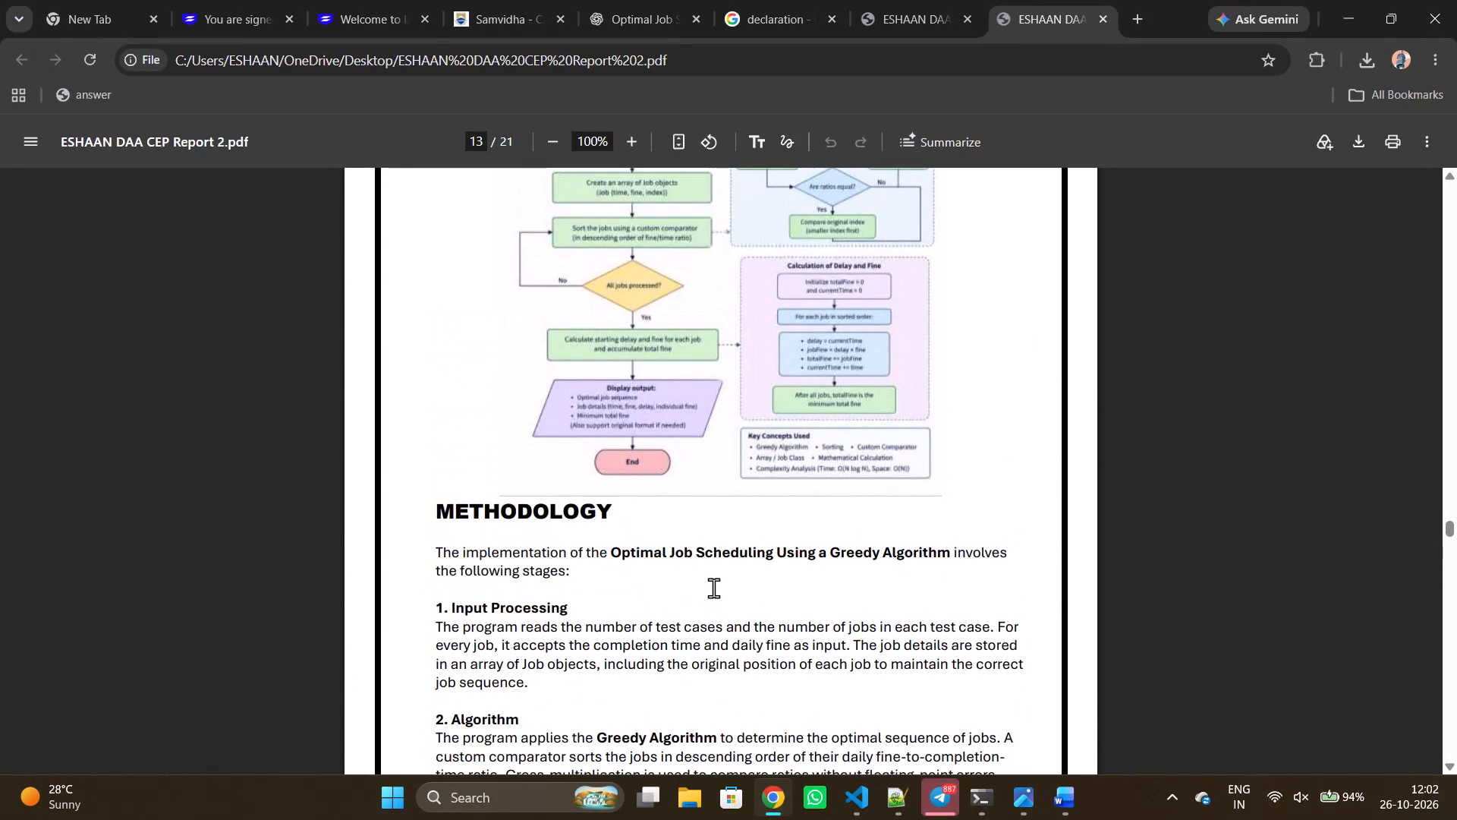
pyautogui.scroll(-1, 713, 588)
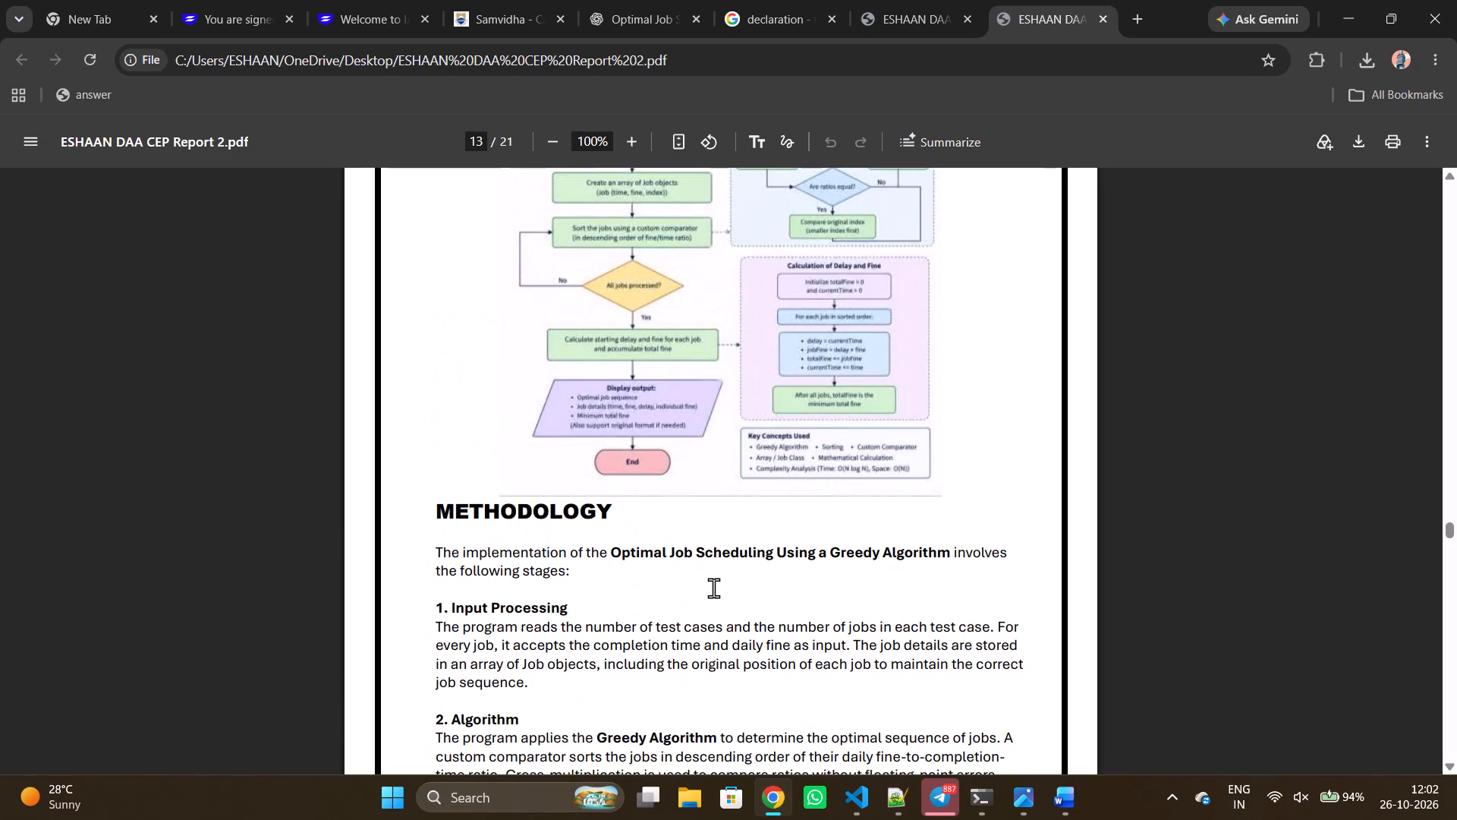
# Check the PDF's remaining pages from the advantages list through the Java code, the results discussion and CONCLUSION to the last page.
pyautogui.scroll(-12, 713, 588)
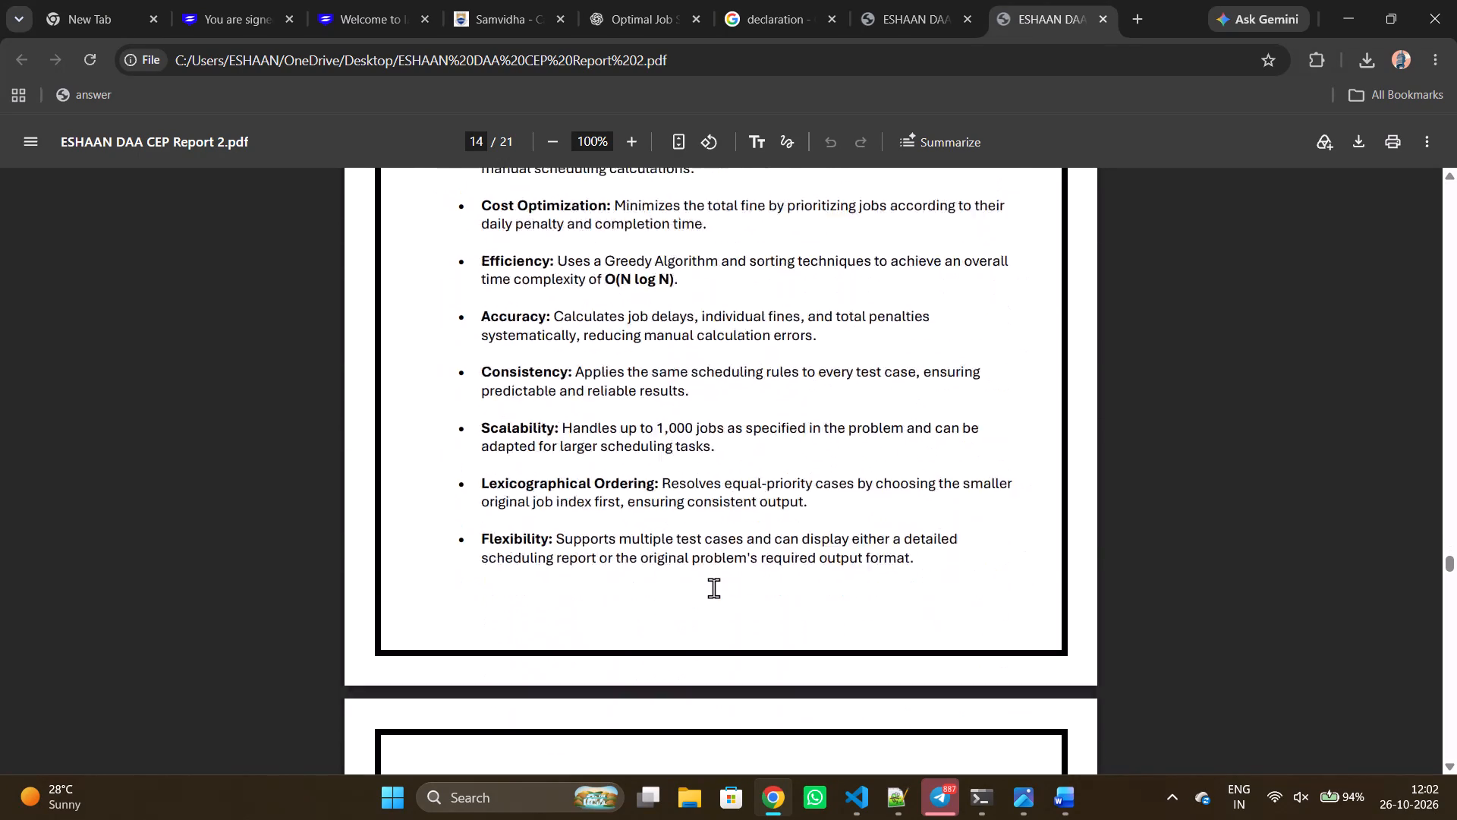
pyautogui.scroll(-12, 713, 588)
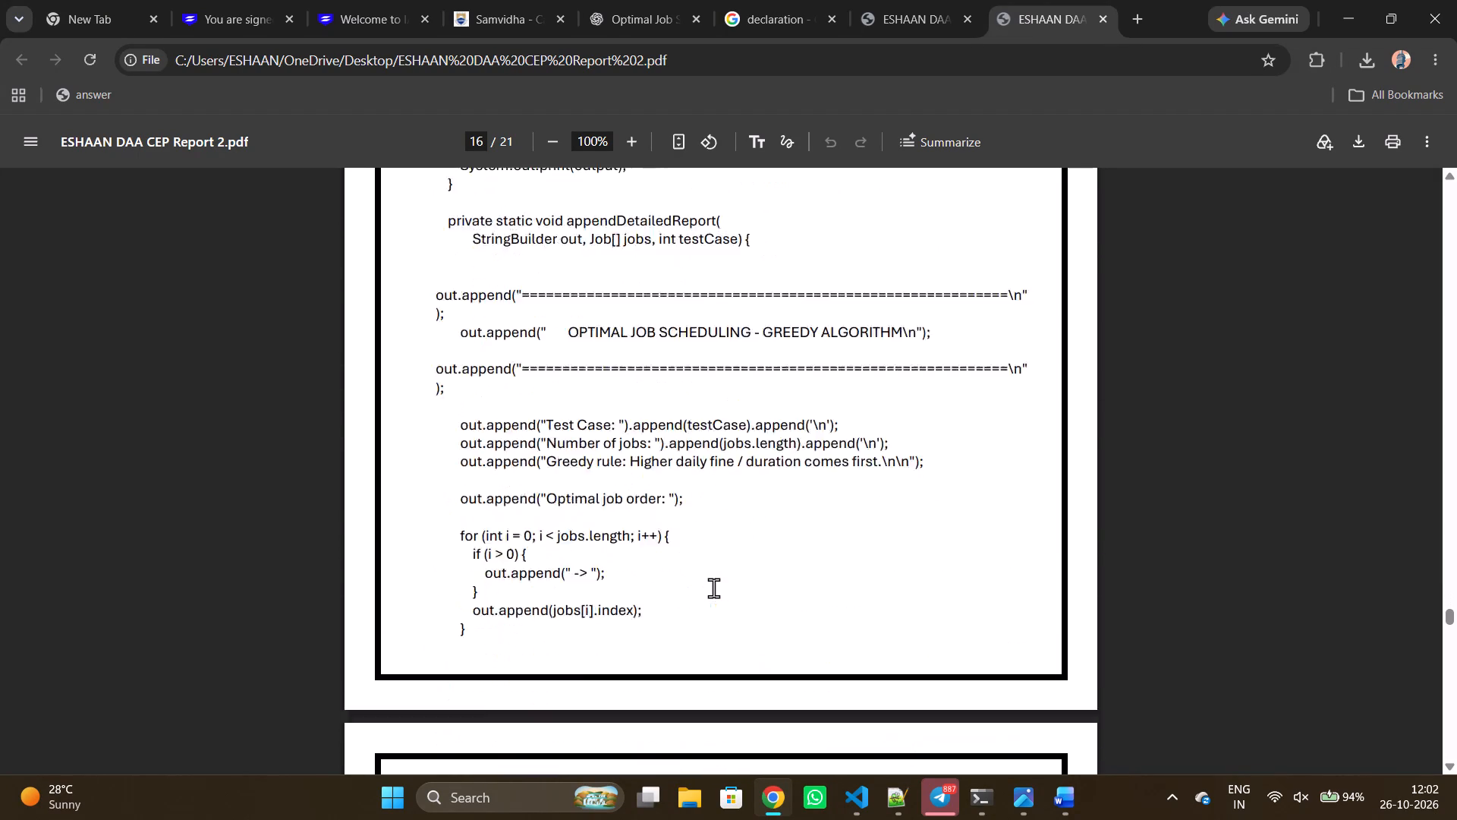
pyautogui.scroll(-11, 713, 588)
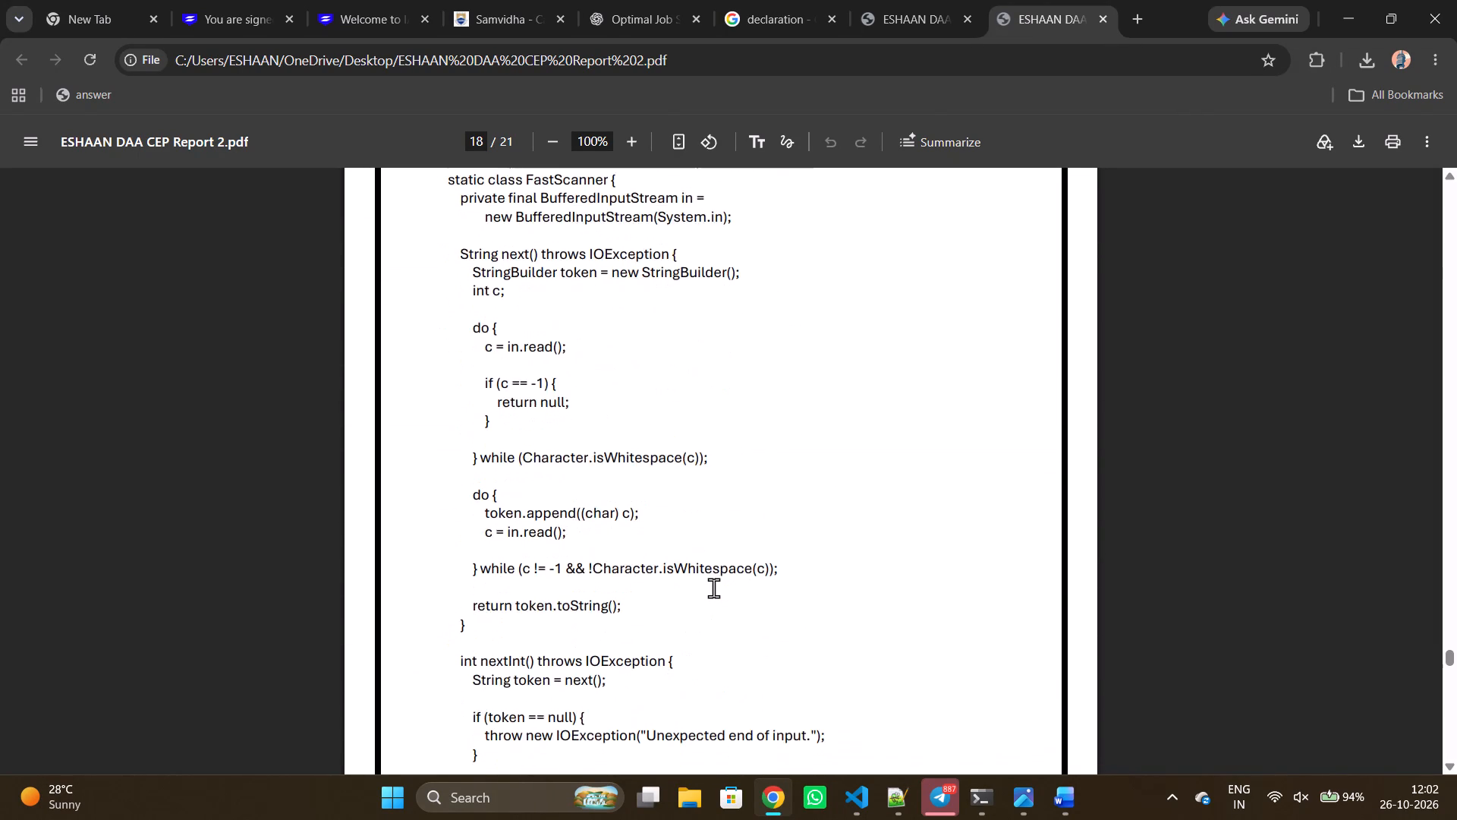
pyautogui.scroll(-12, 713, 588)
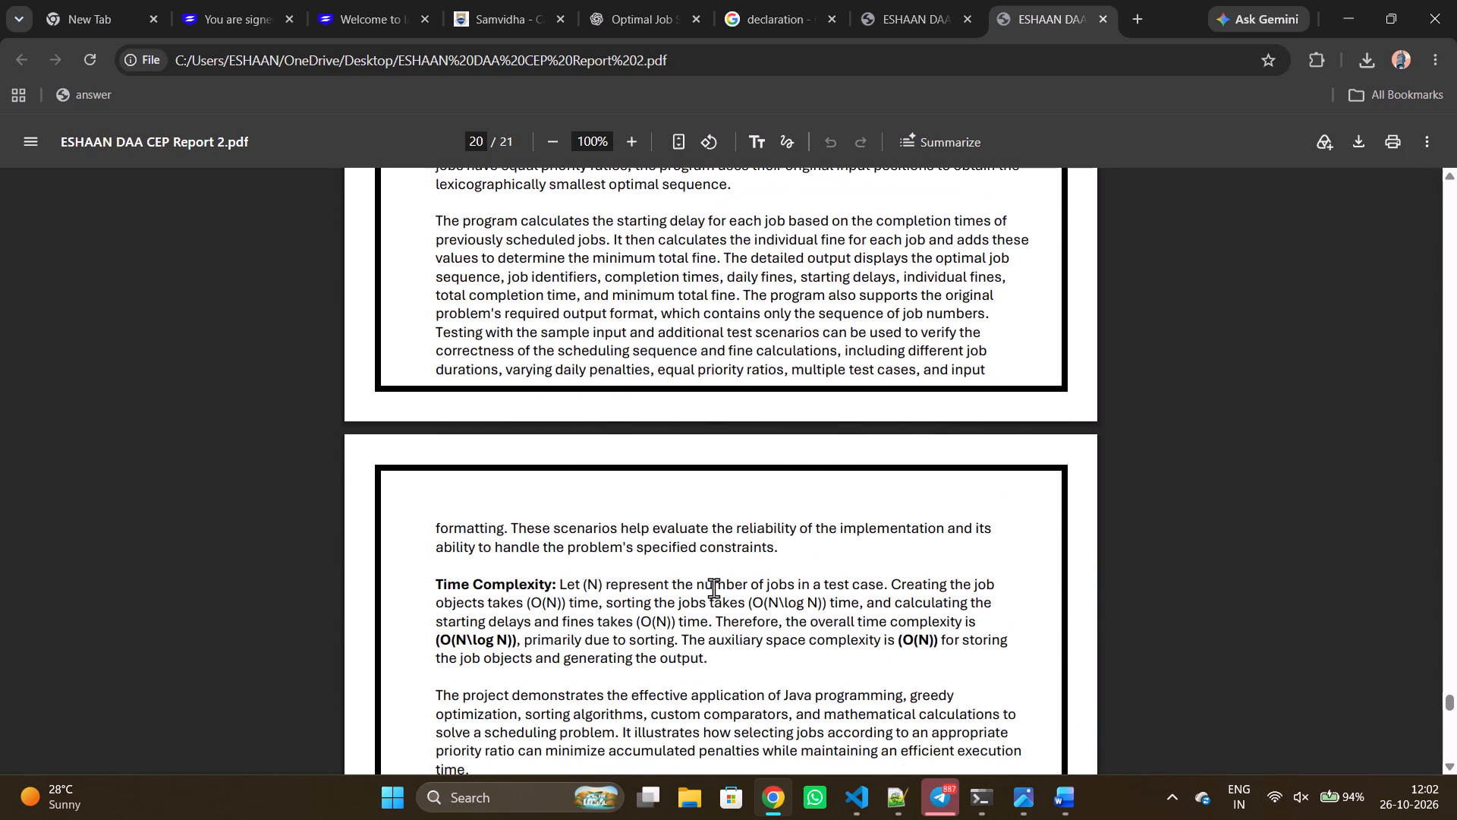
pyautogui.scroll(-4, 713, 588)
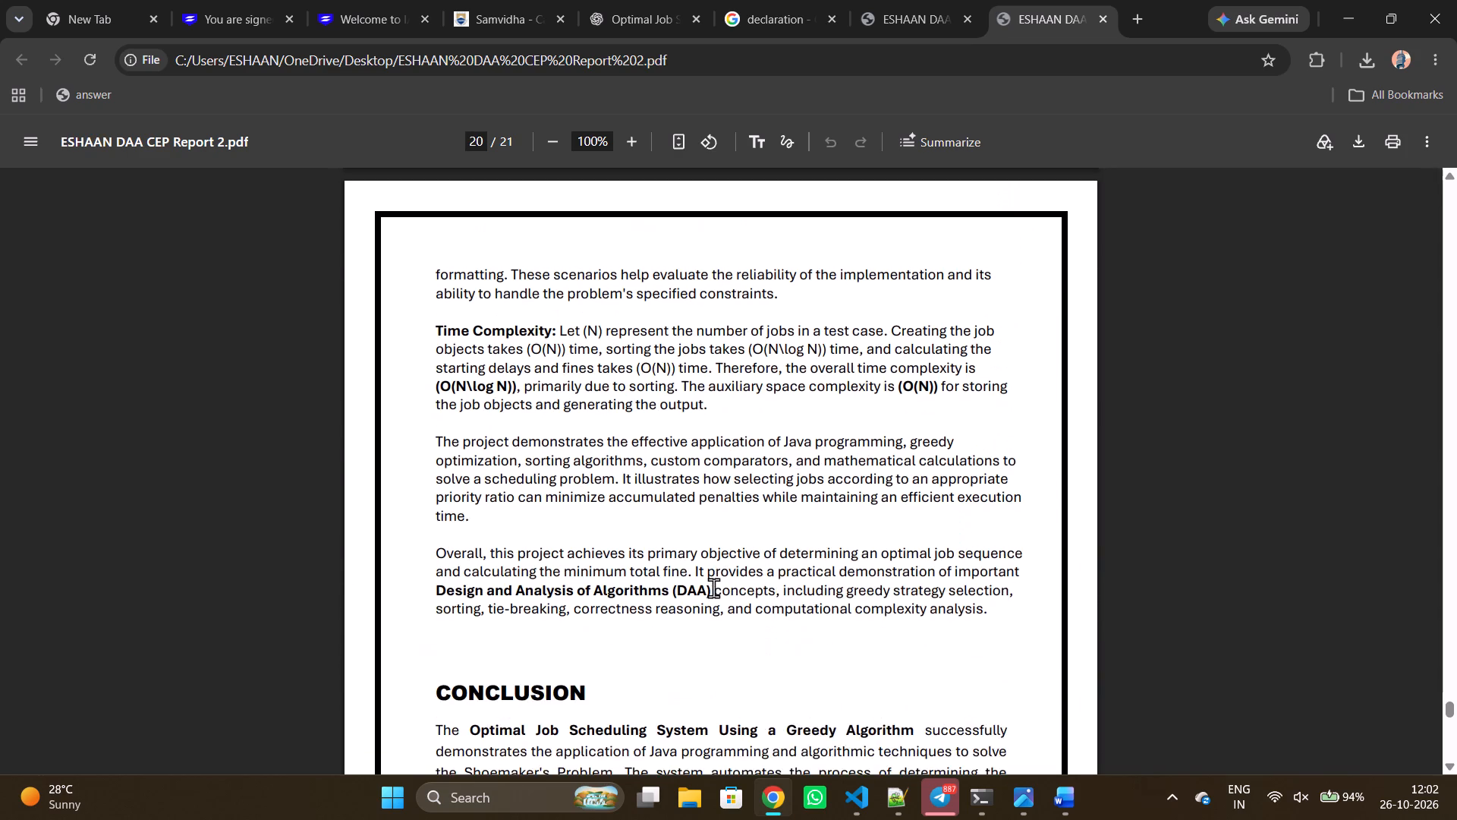
pyautogui.scroll(-5, 713, 588)
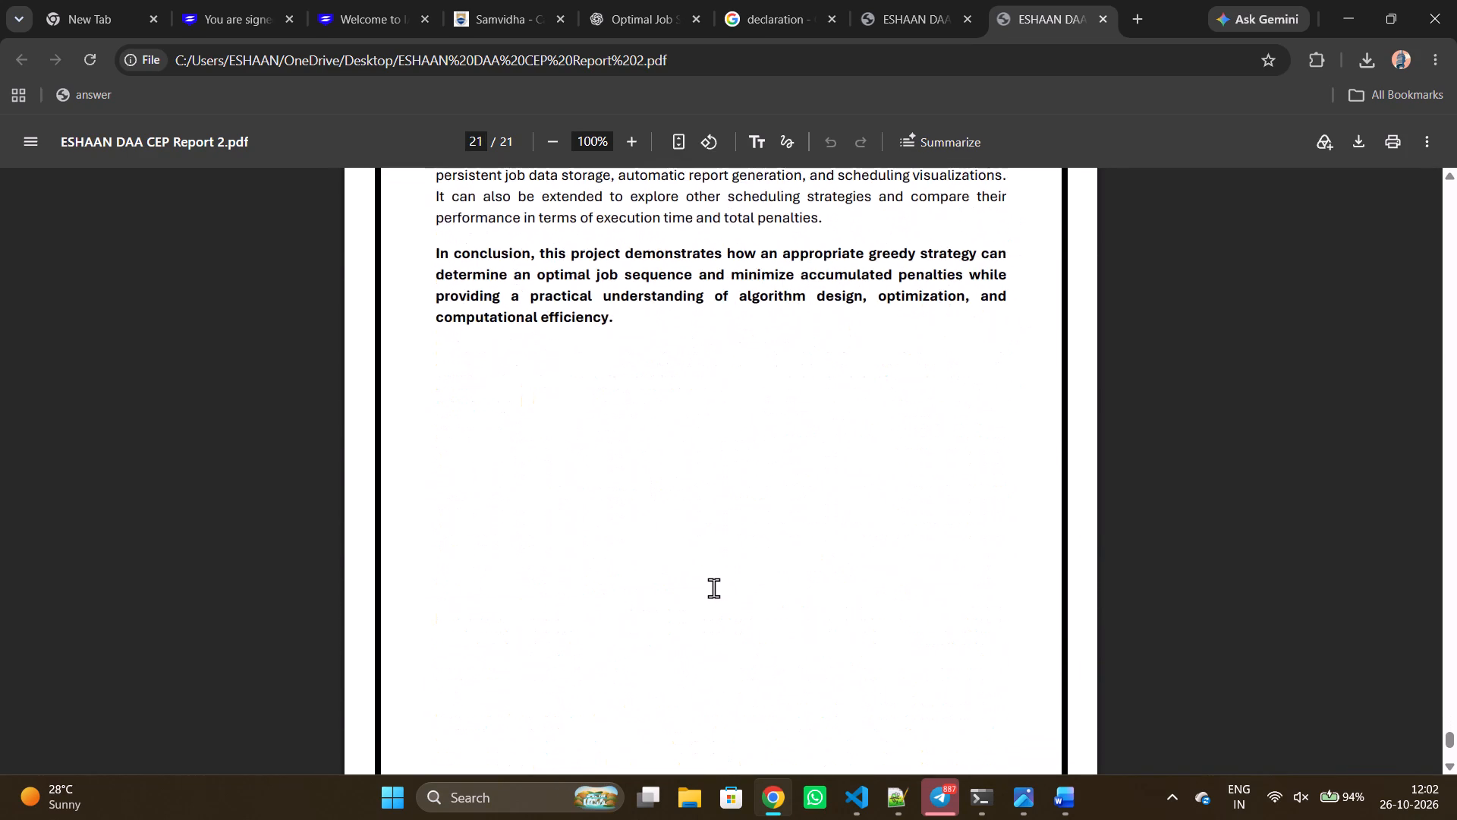
pyautogui.scroll(-2, 713, 588)
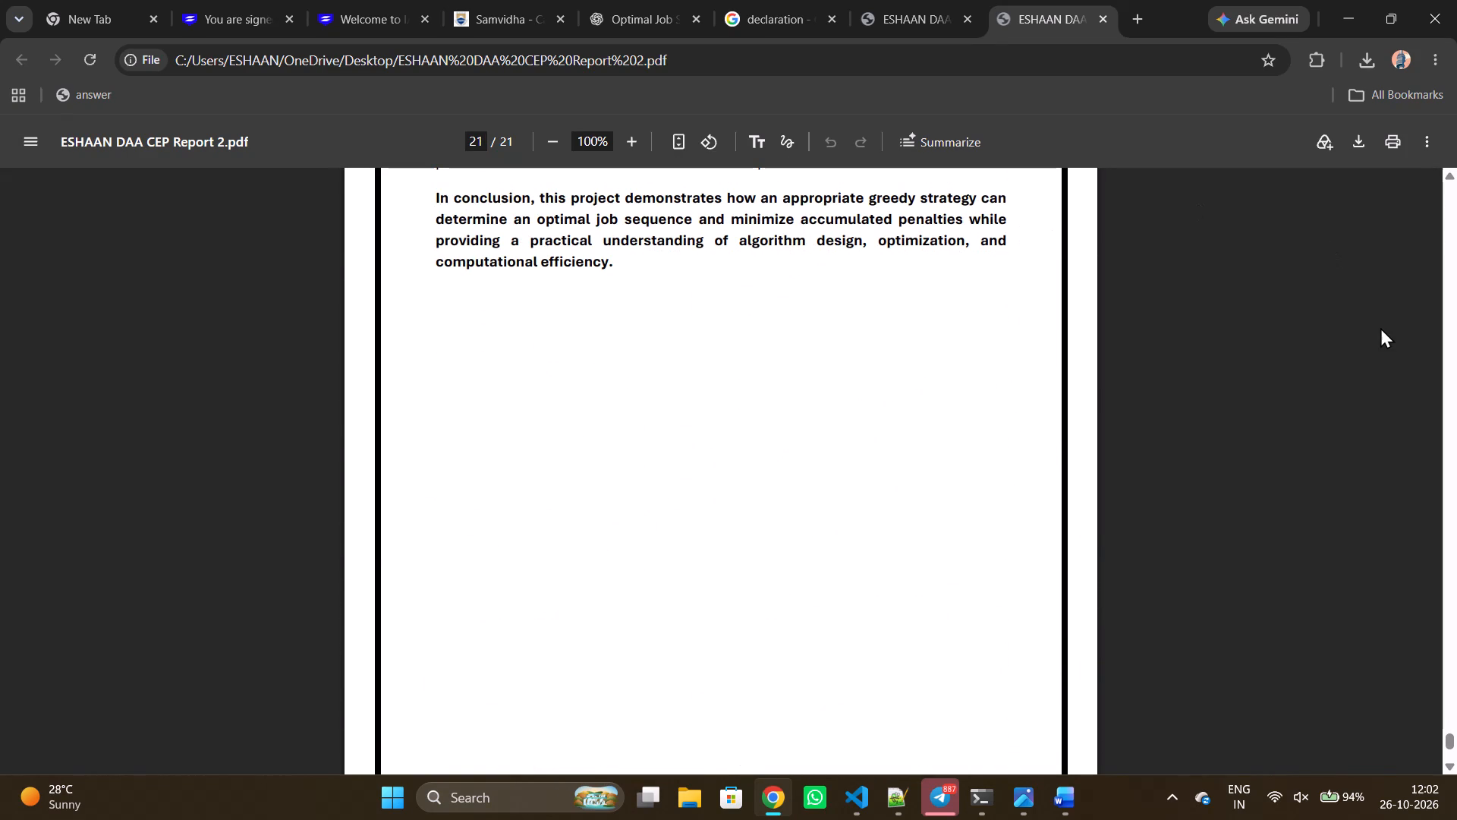
# Recheck the PDF from its last page back to the flowchart and METHODOLOGY page, and minimize the browser.
pyautogui.scroll(-2, 1380, 327)
pyautogui.scroll(19, 1380, 327)
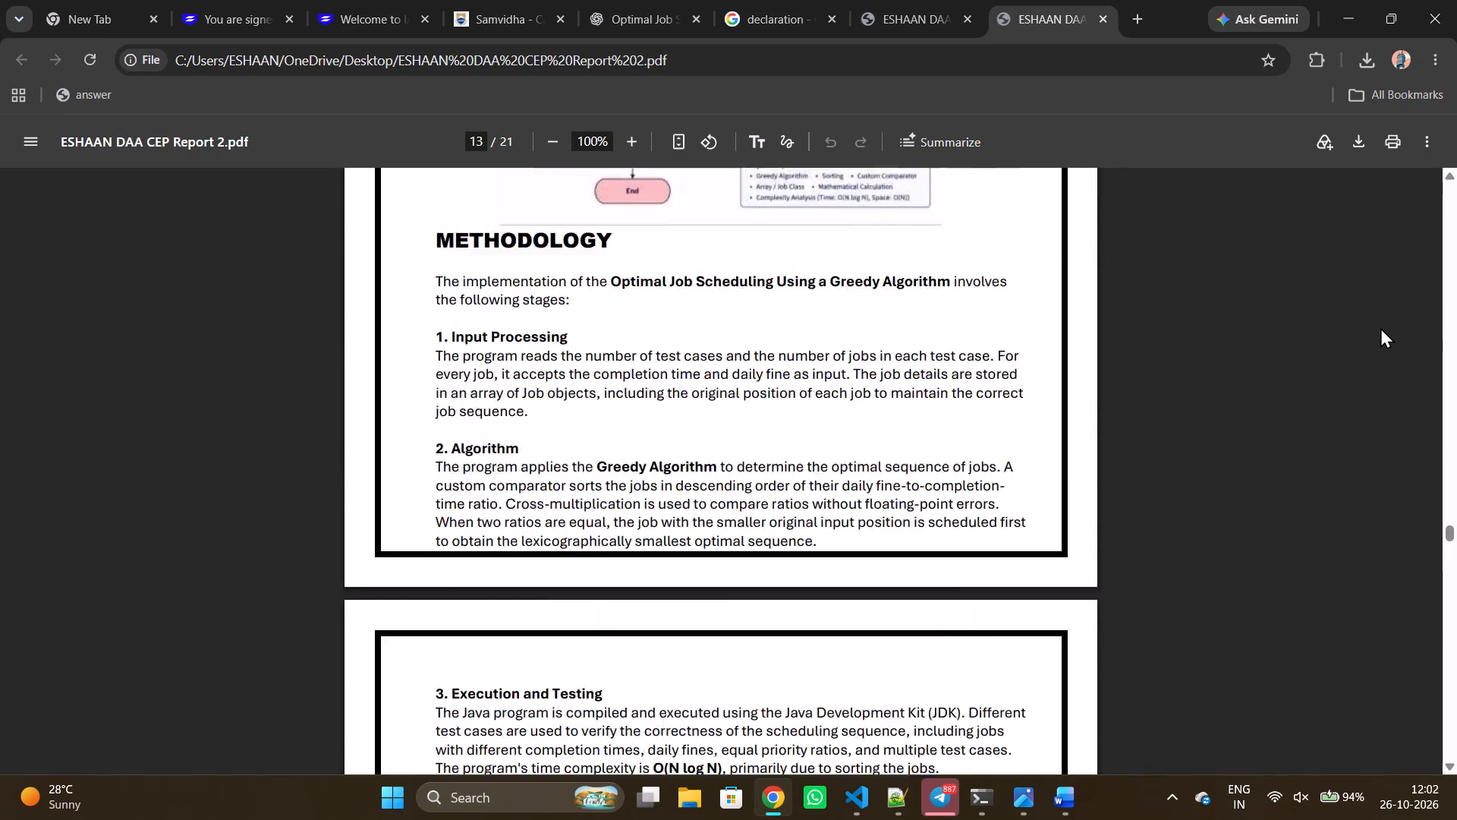
pyautogui.click(1361, 2)
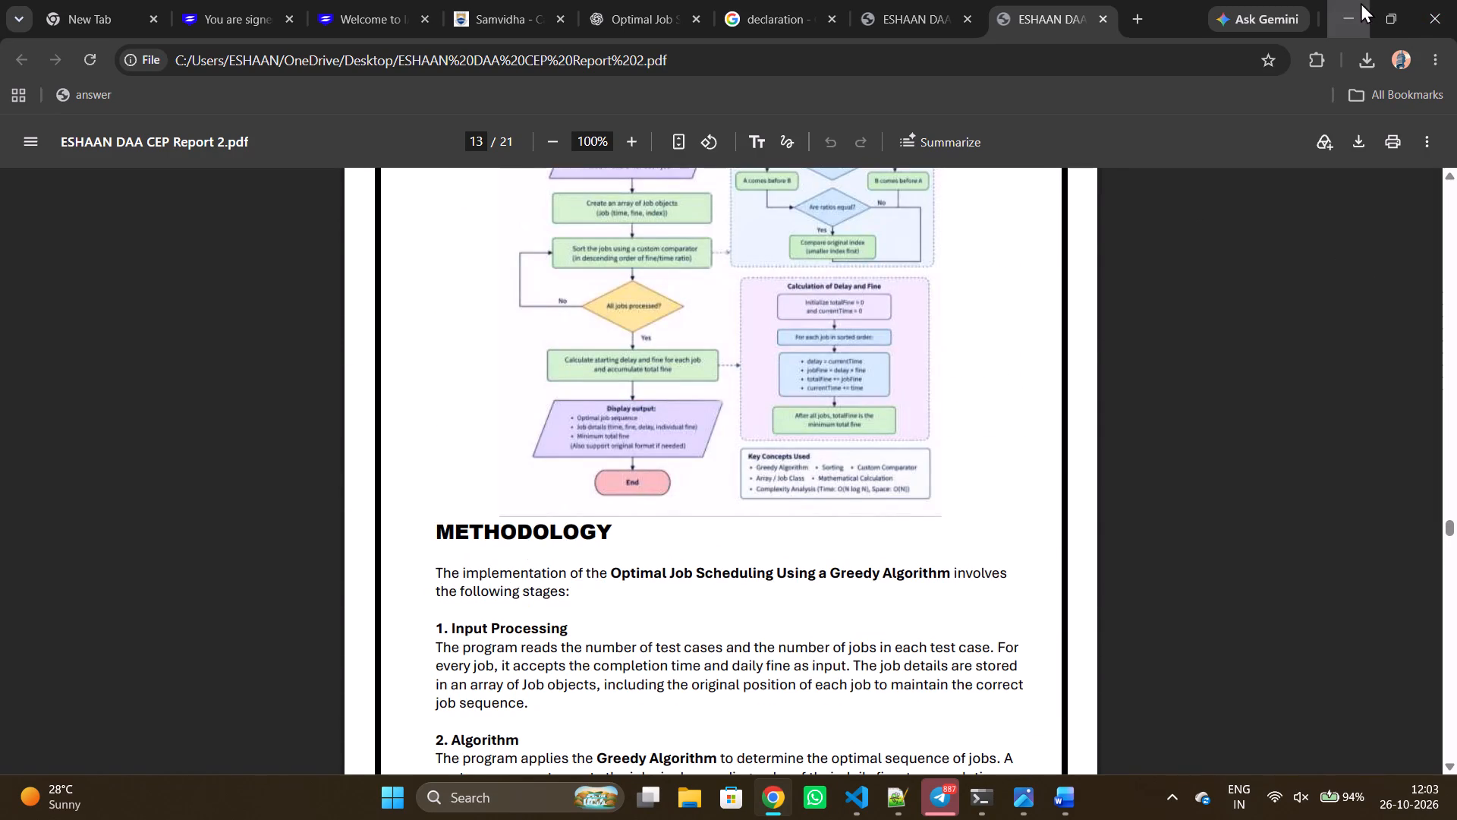
# Close the DAA CEP report document in Word.
pyautogui.click(1444, 0)
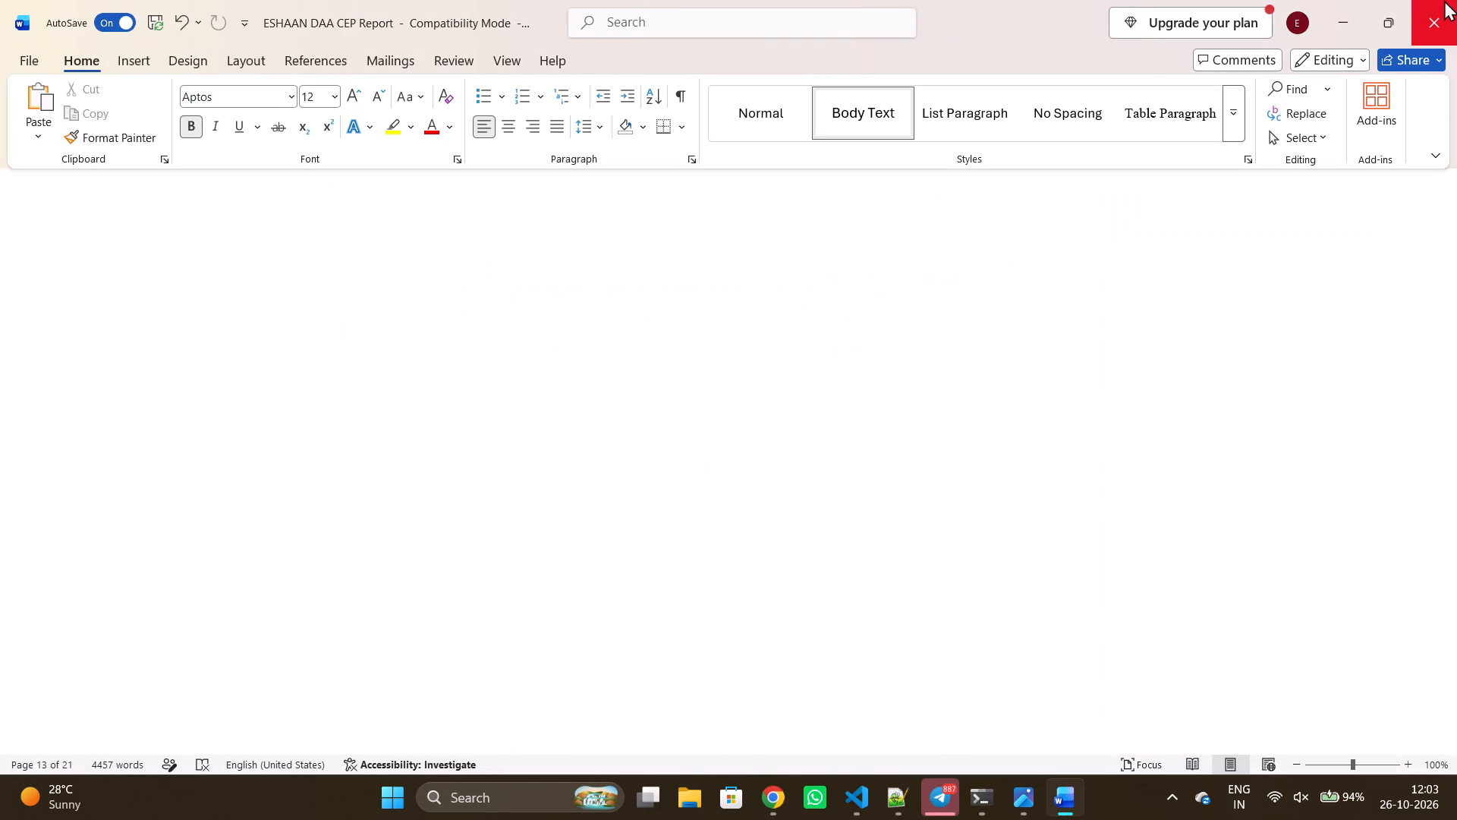
pyautogui.click(1444, 0)
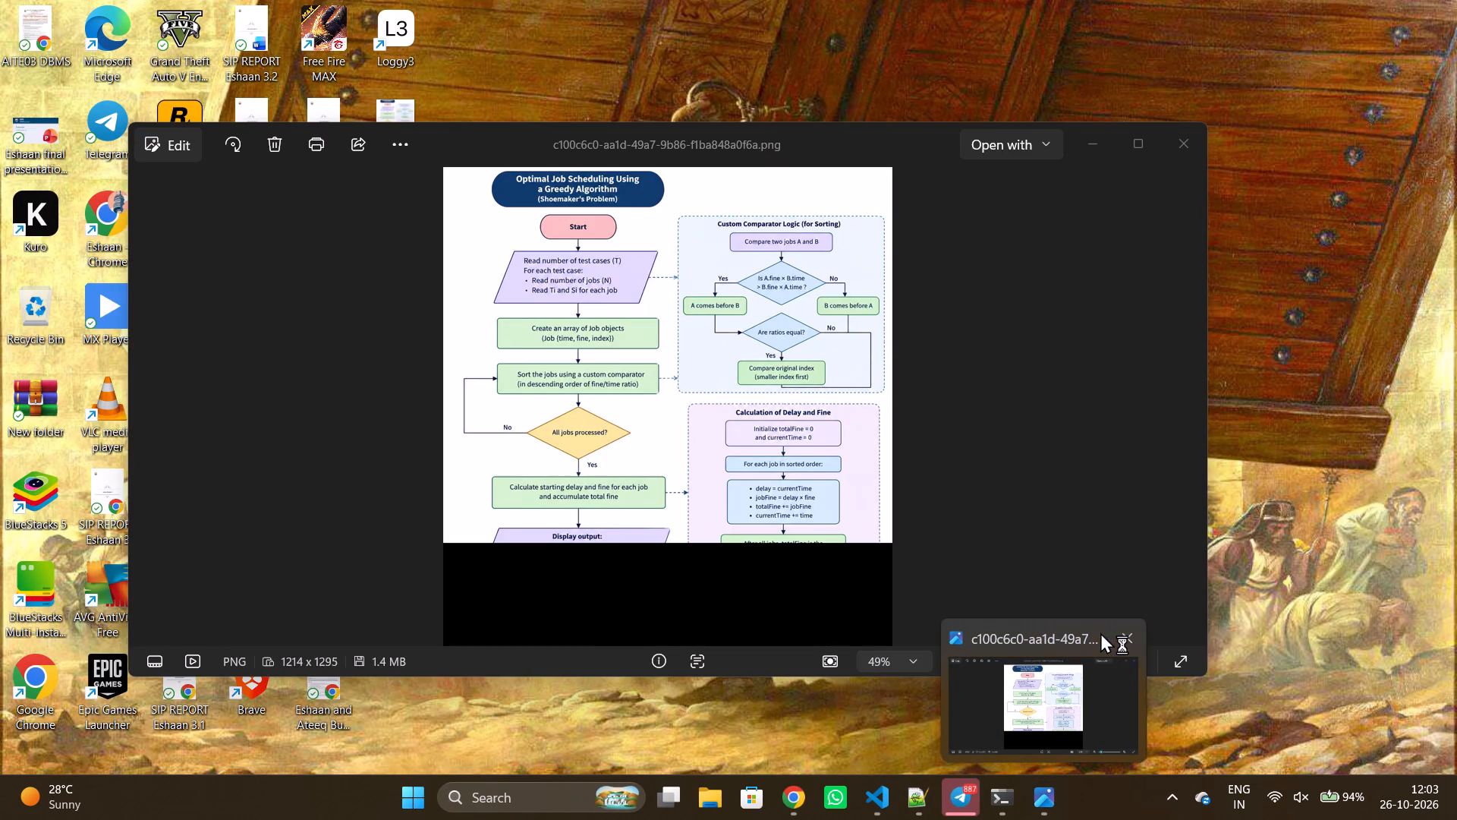
# Close the flowchart image viewer and the command prompt window that are still open.
pyautogui.click(1122, 636)
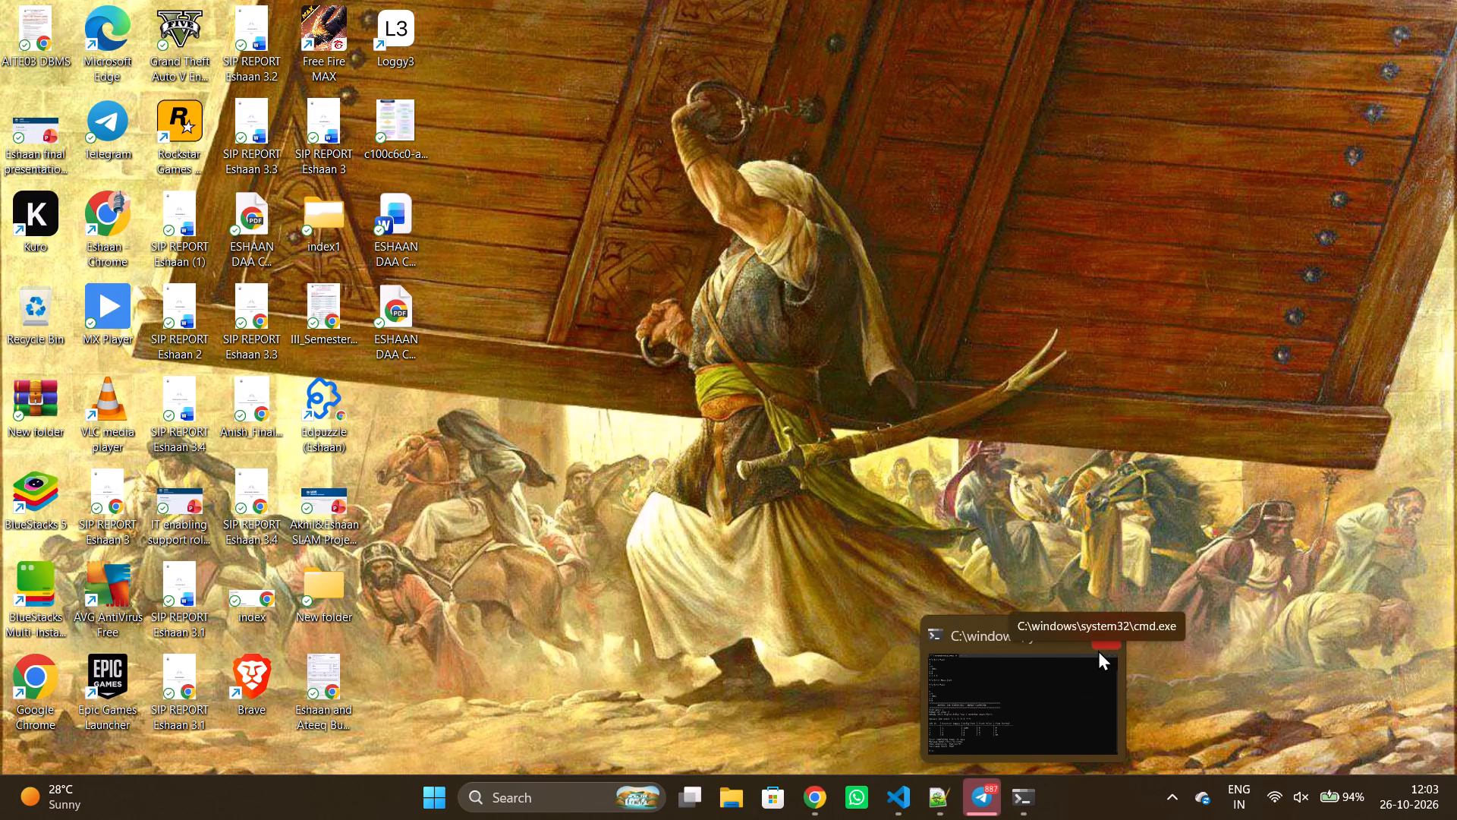
pyautogui.click(1098, 650)
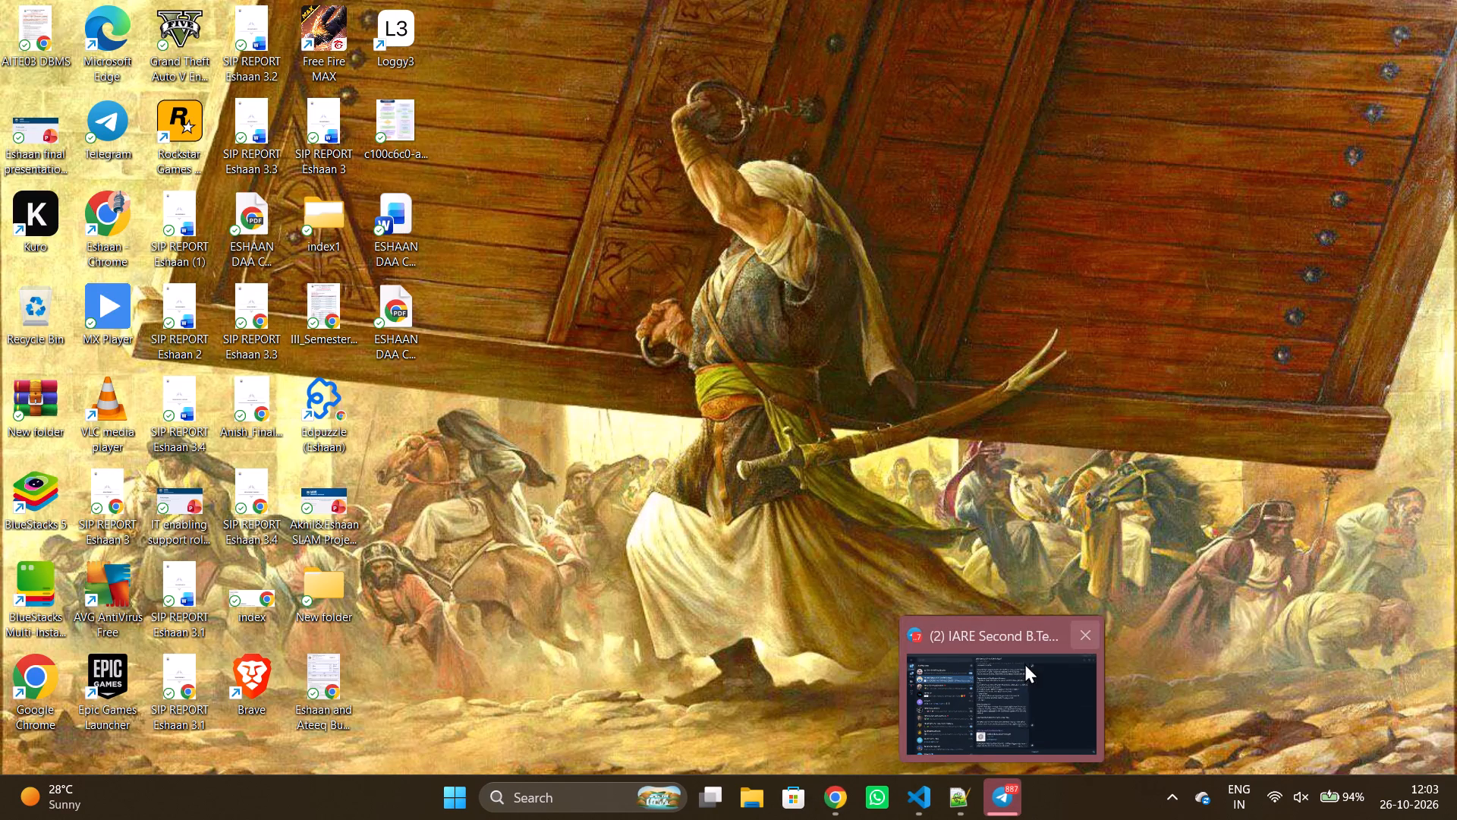
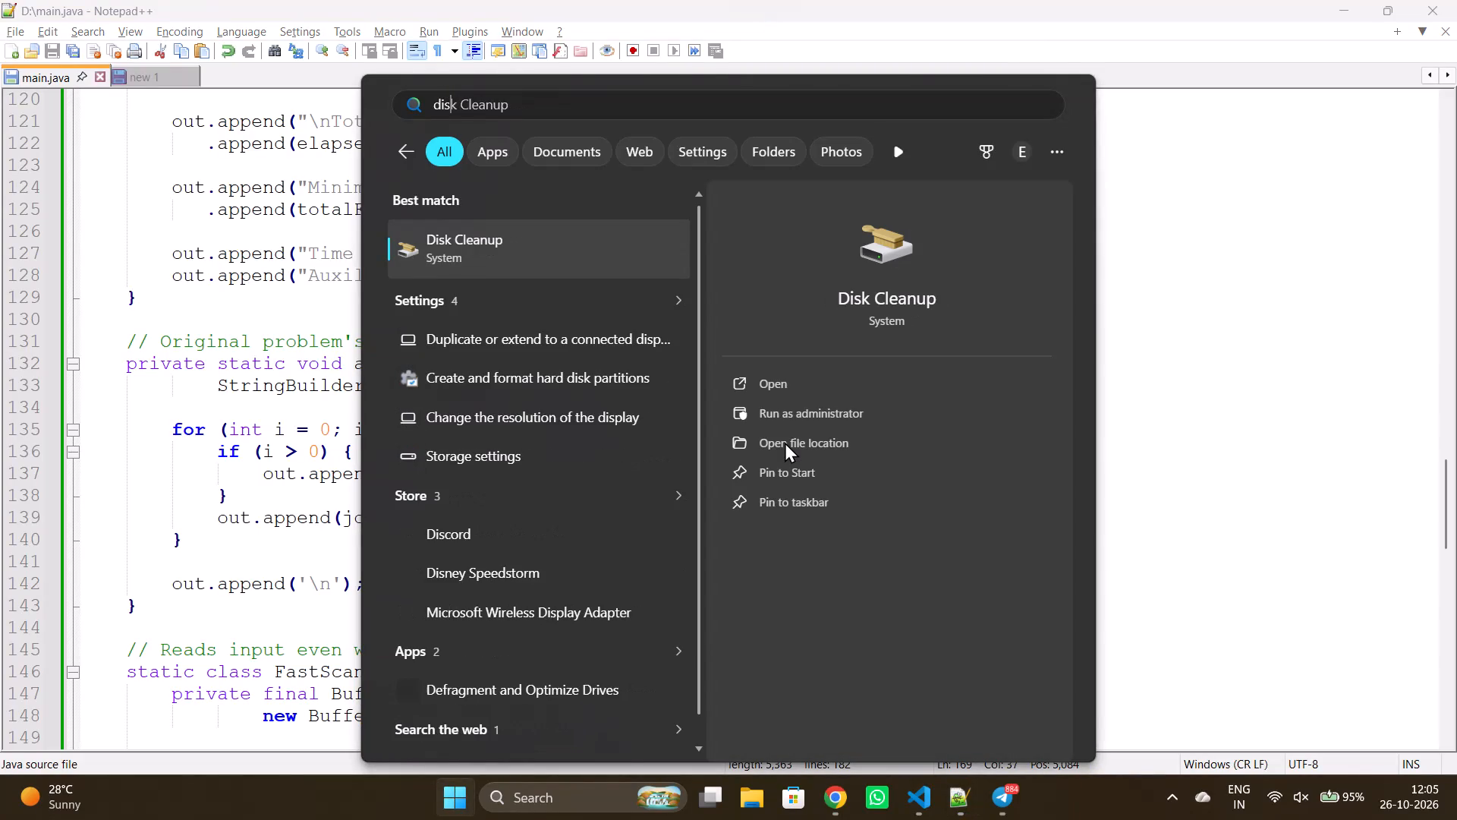
# Search Windows for "disk mana", open the Create and format hard disk partitions tool, and bring its window forward.
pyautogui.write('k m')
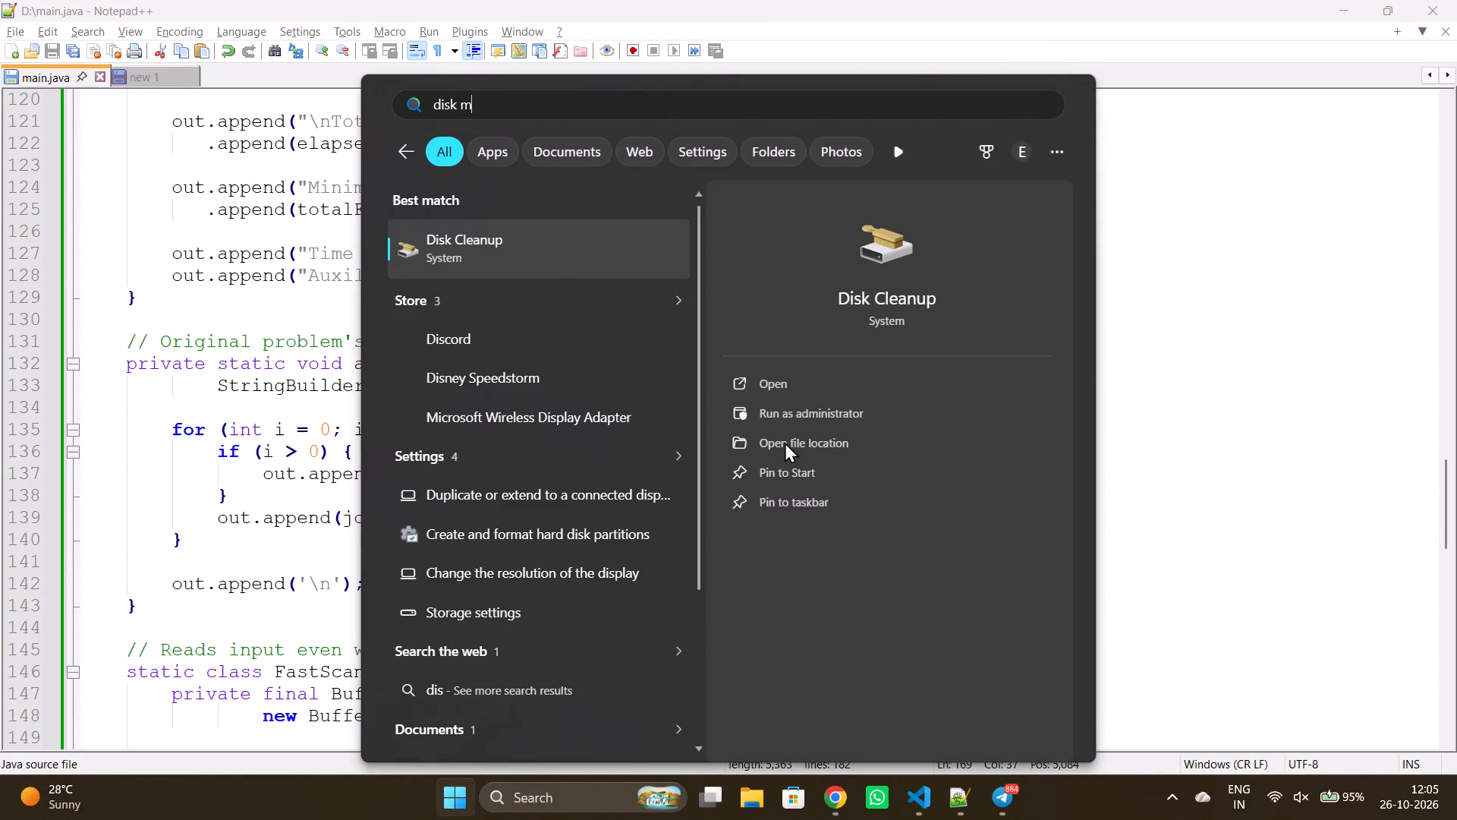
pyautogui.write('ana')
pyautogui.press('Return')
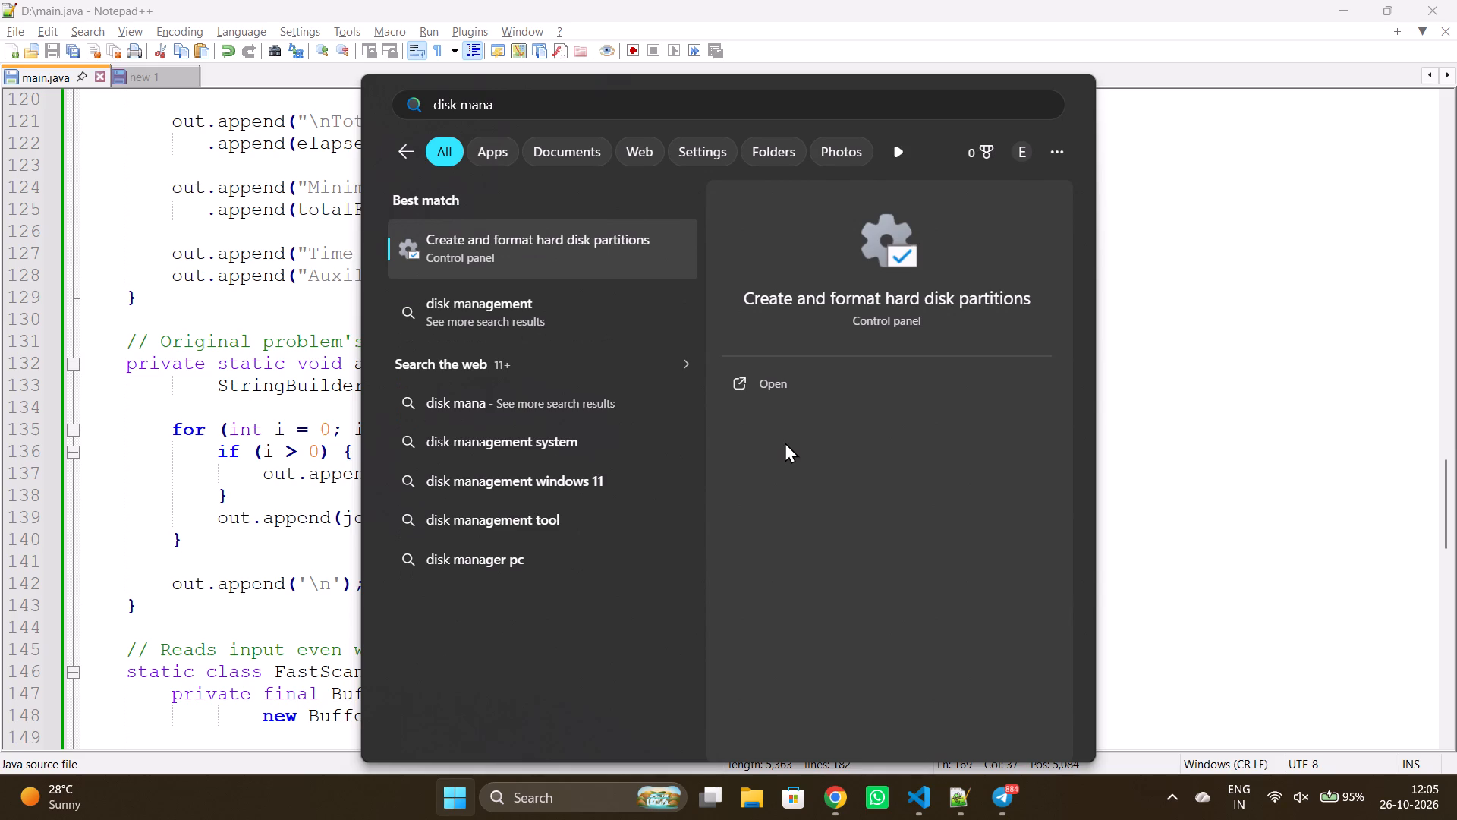
pyautogui.click(769, 386)
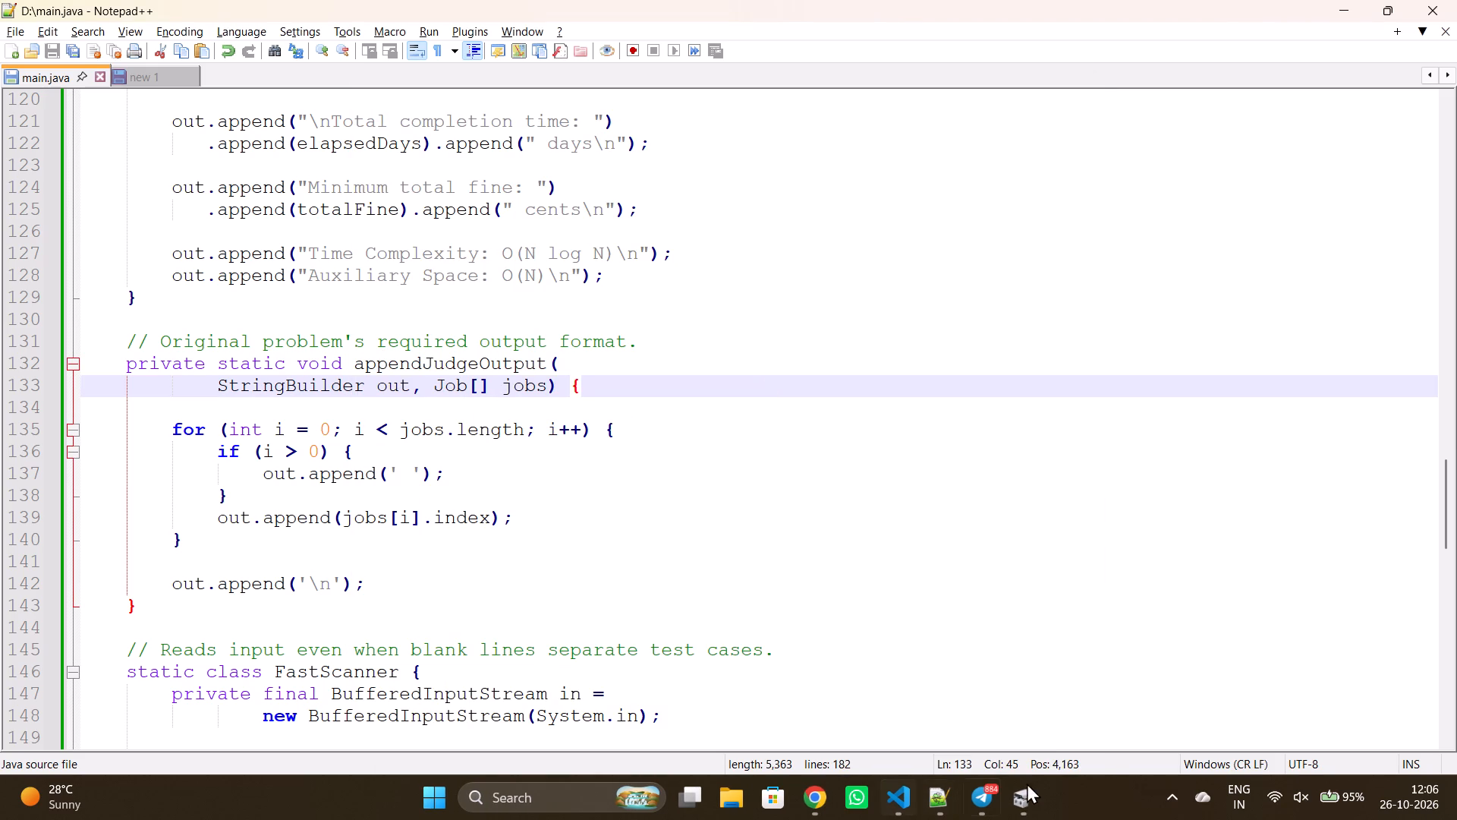
pyautogui.click(1023, 790)
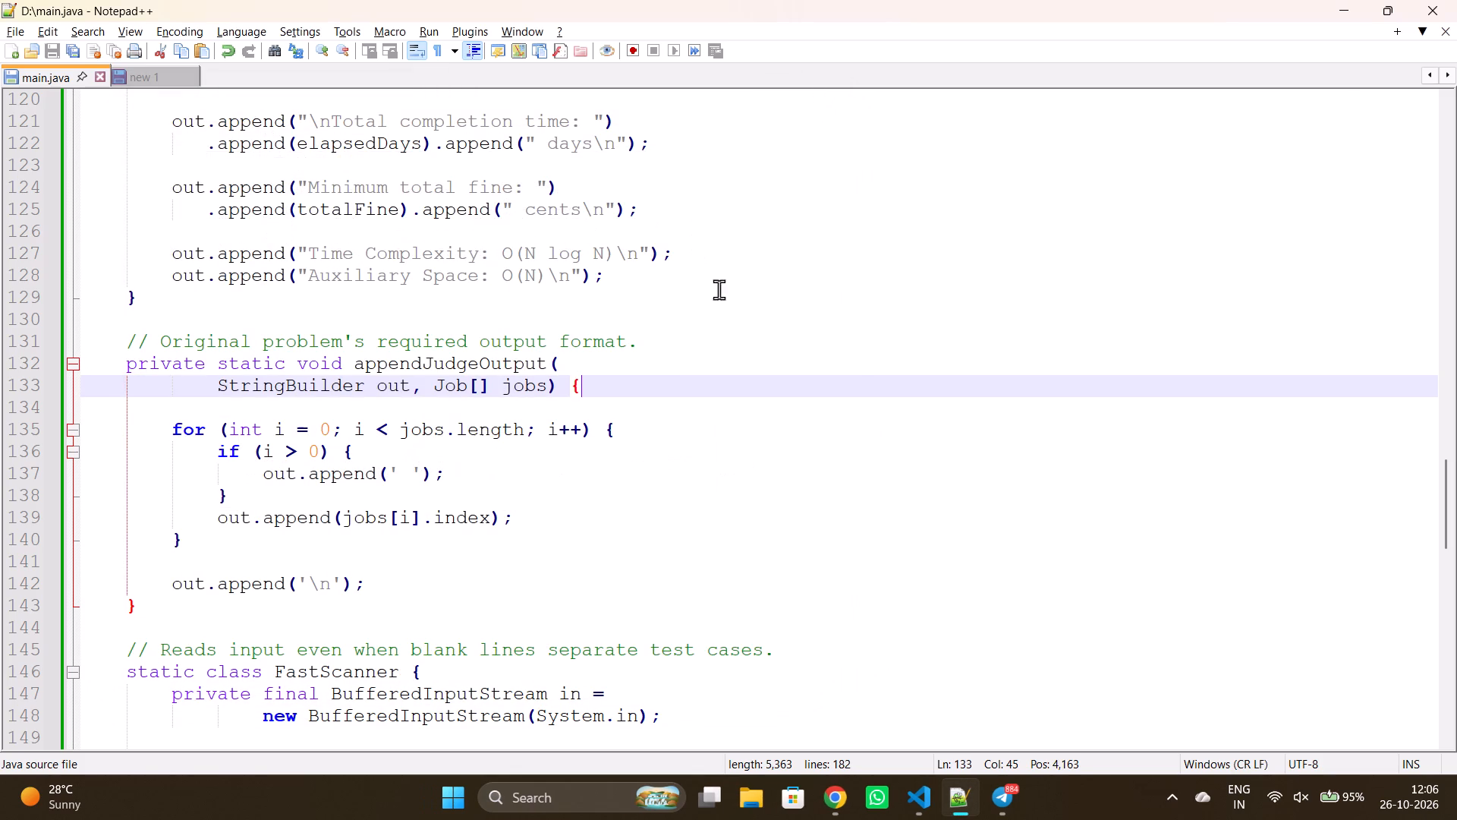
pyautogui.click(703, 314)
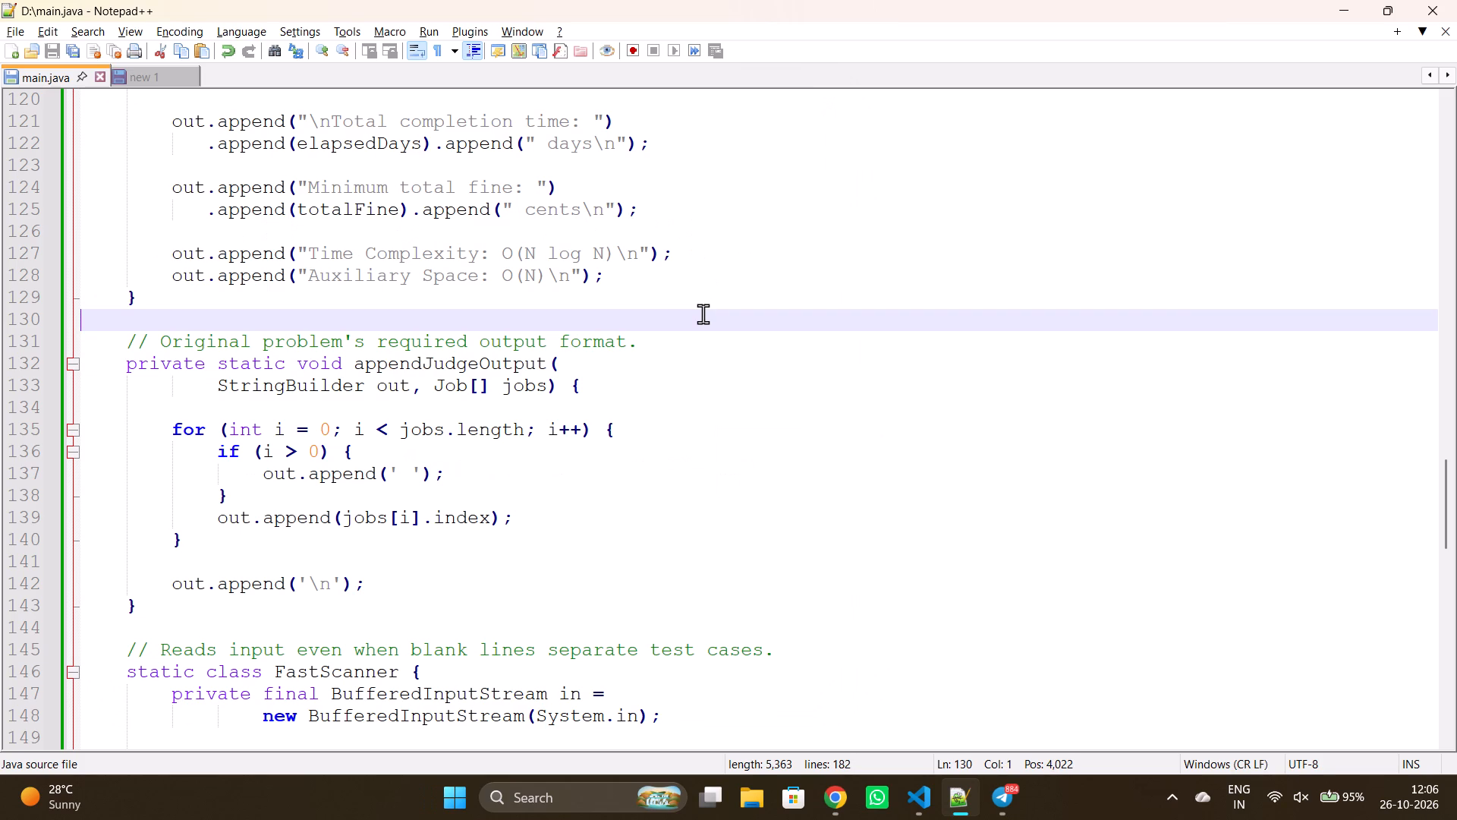